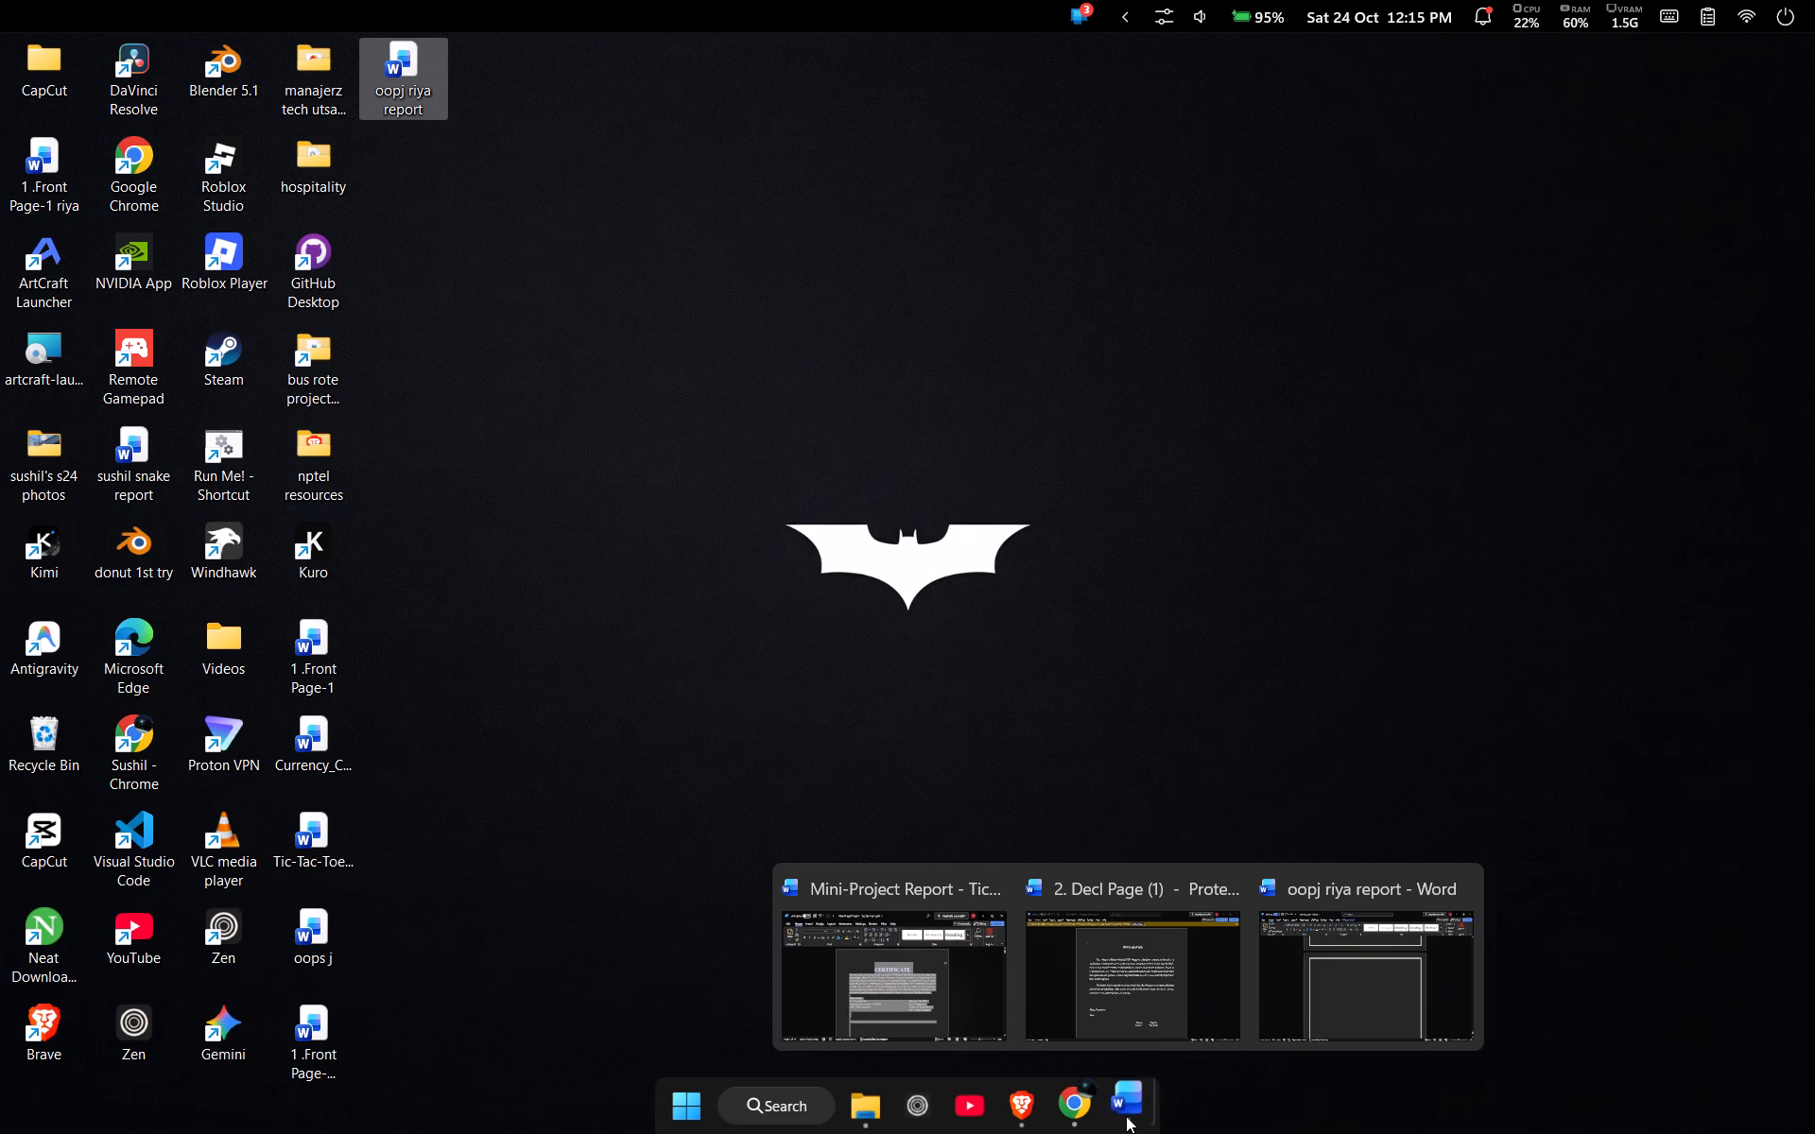
Bring up the Mini-Project Report - Tic-Tac-Toe Game document, maximize it and examine its certificate page.
click(959, 969)
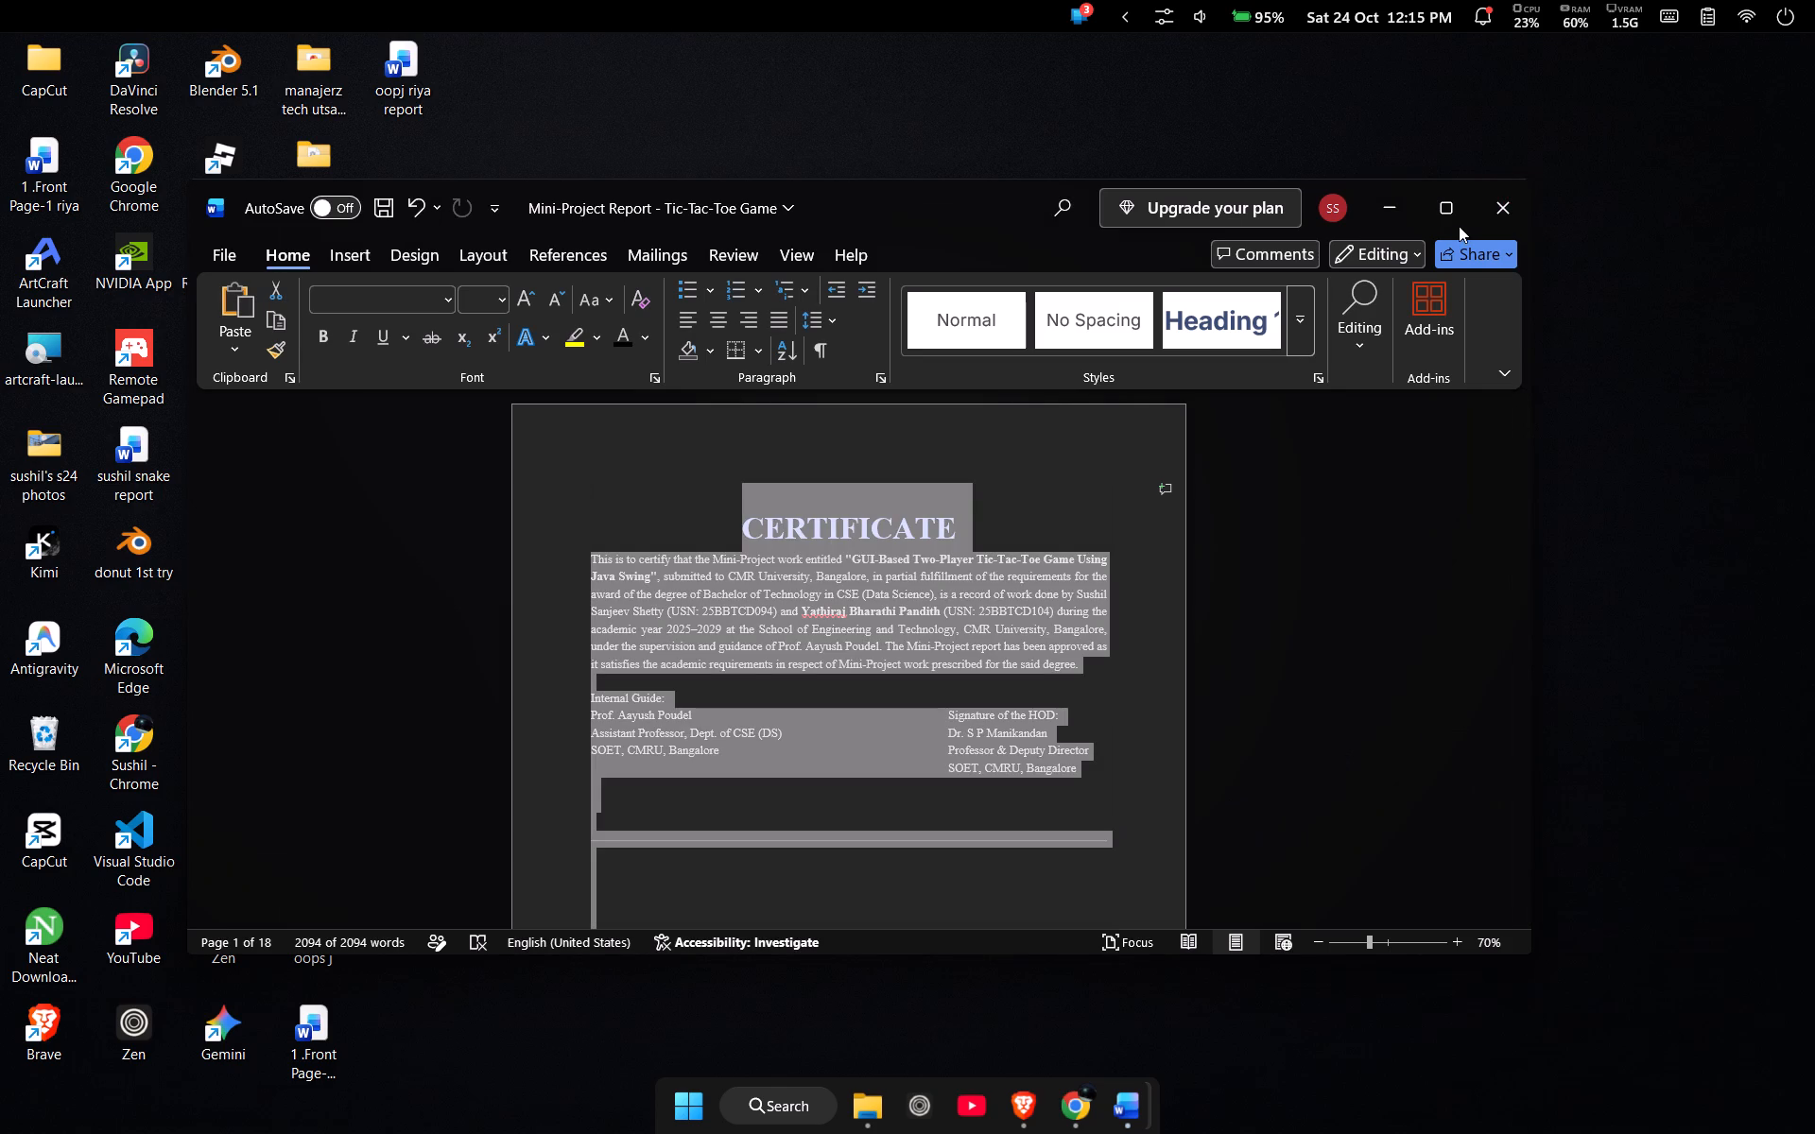
click(1459, 226)
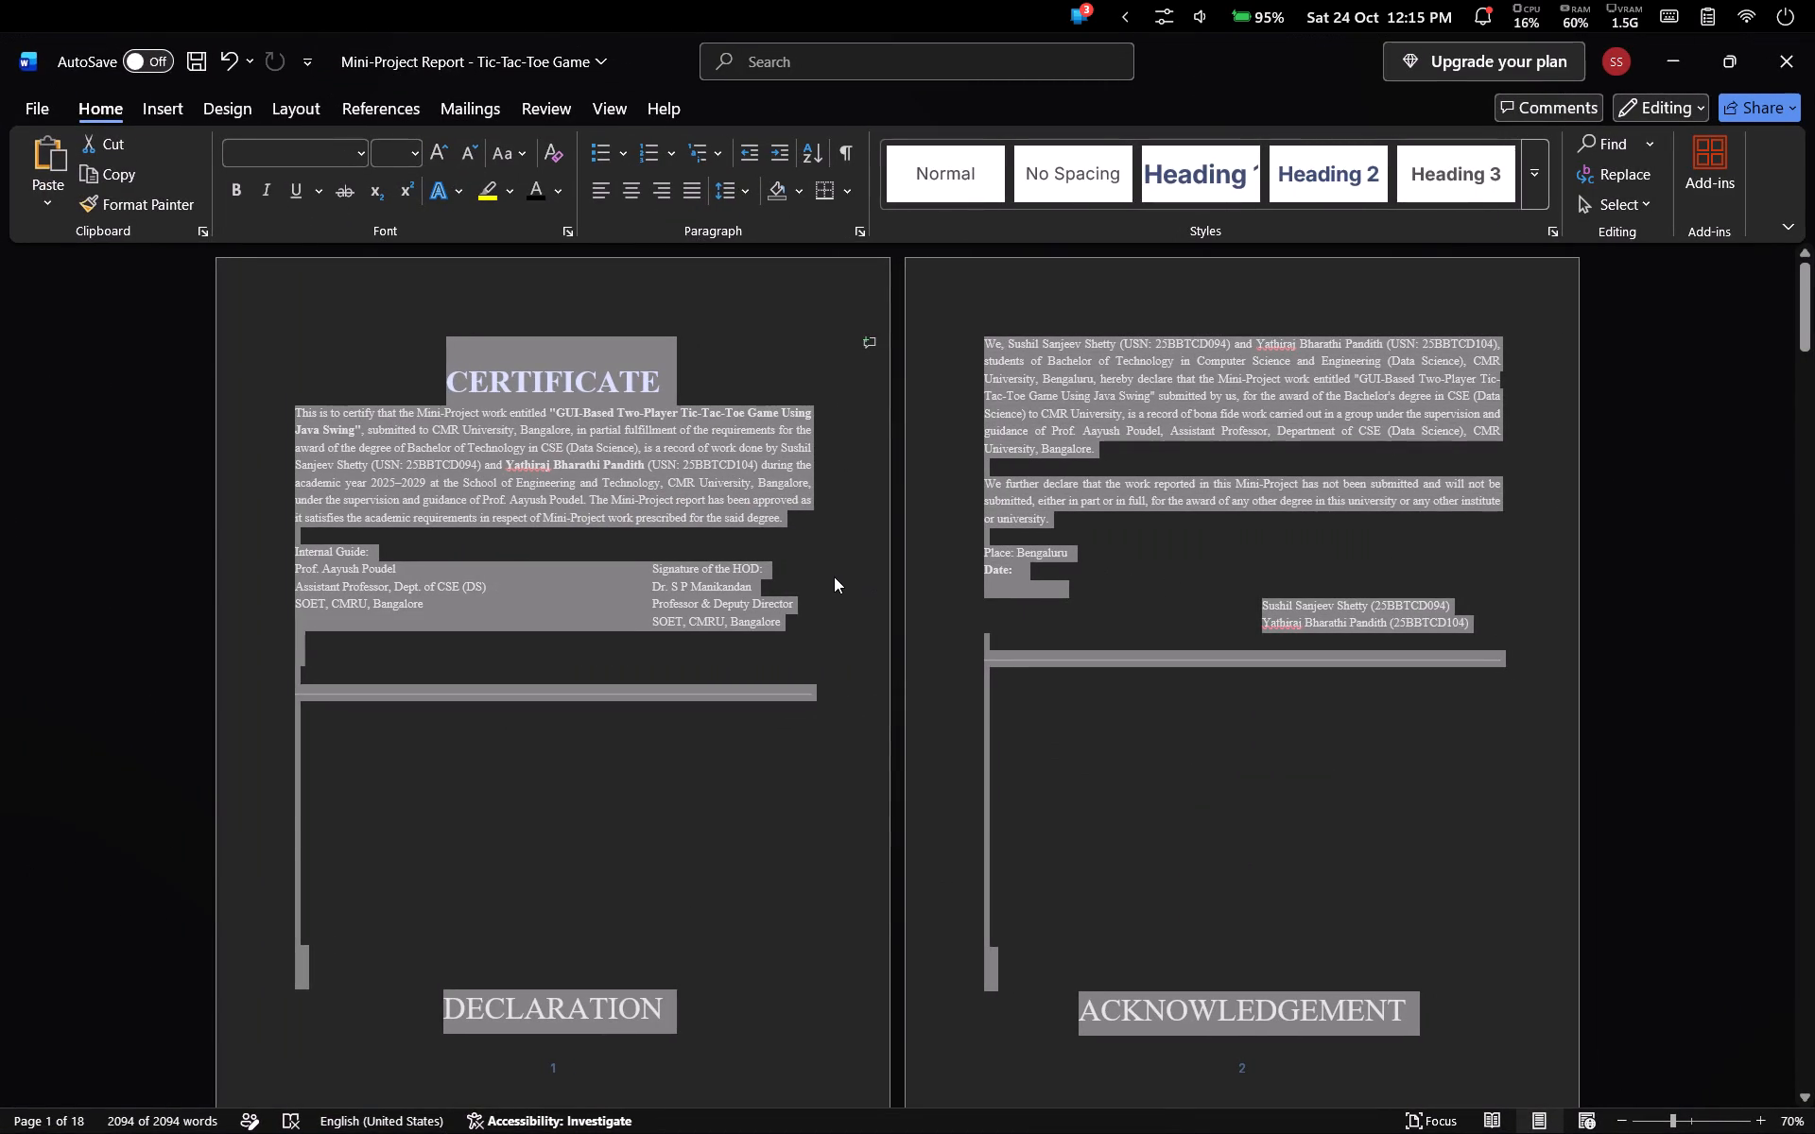
ctrl+scroll(834, 576, up, 6)
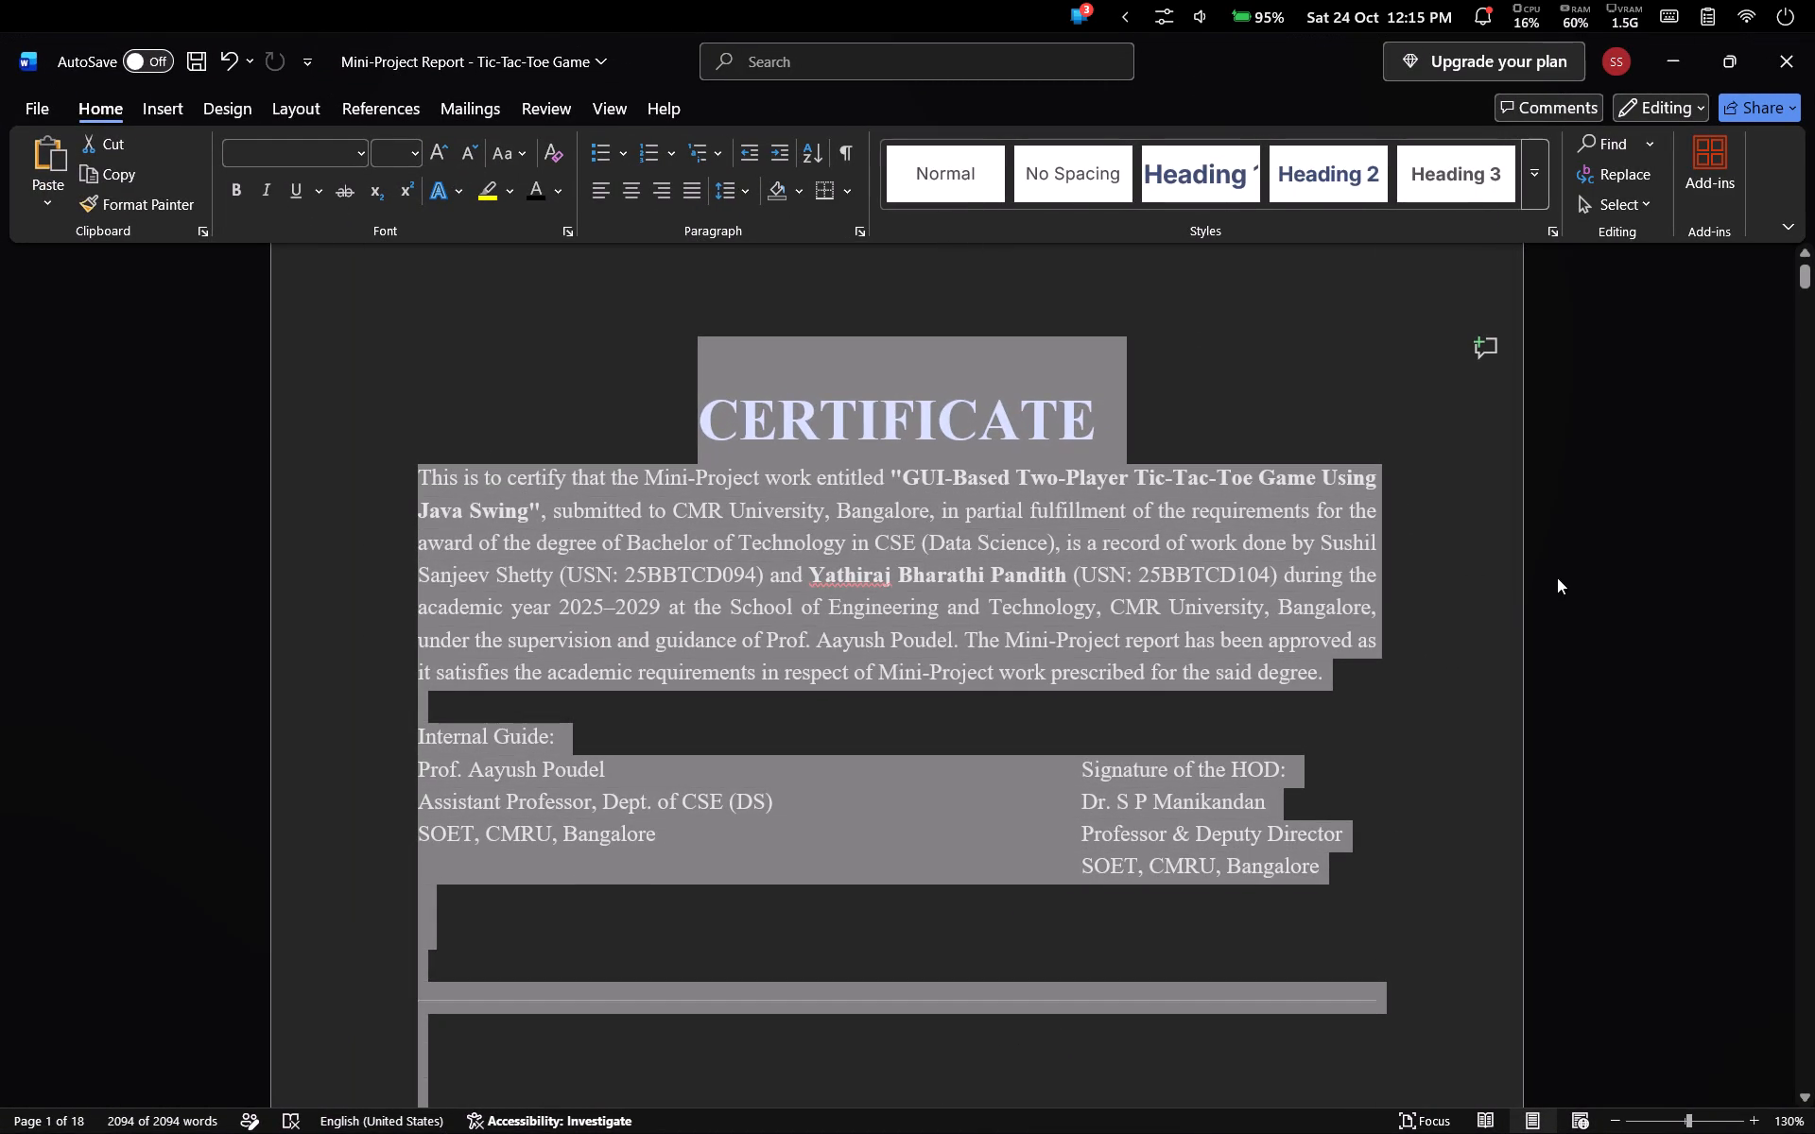
click(1691, 568)
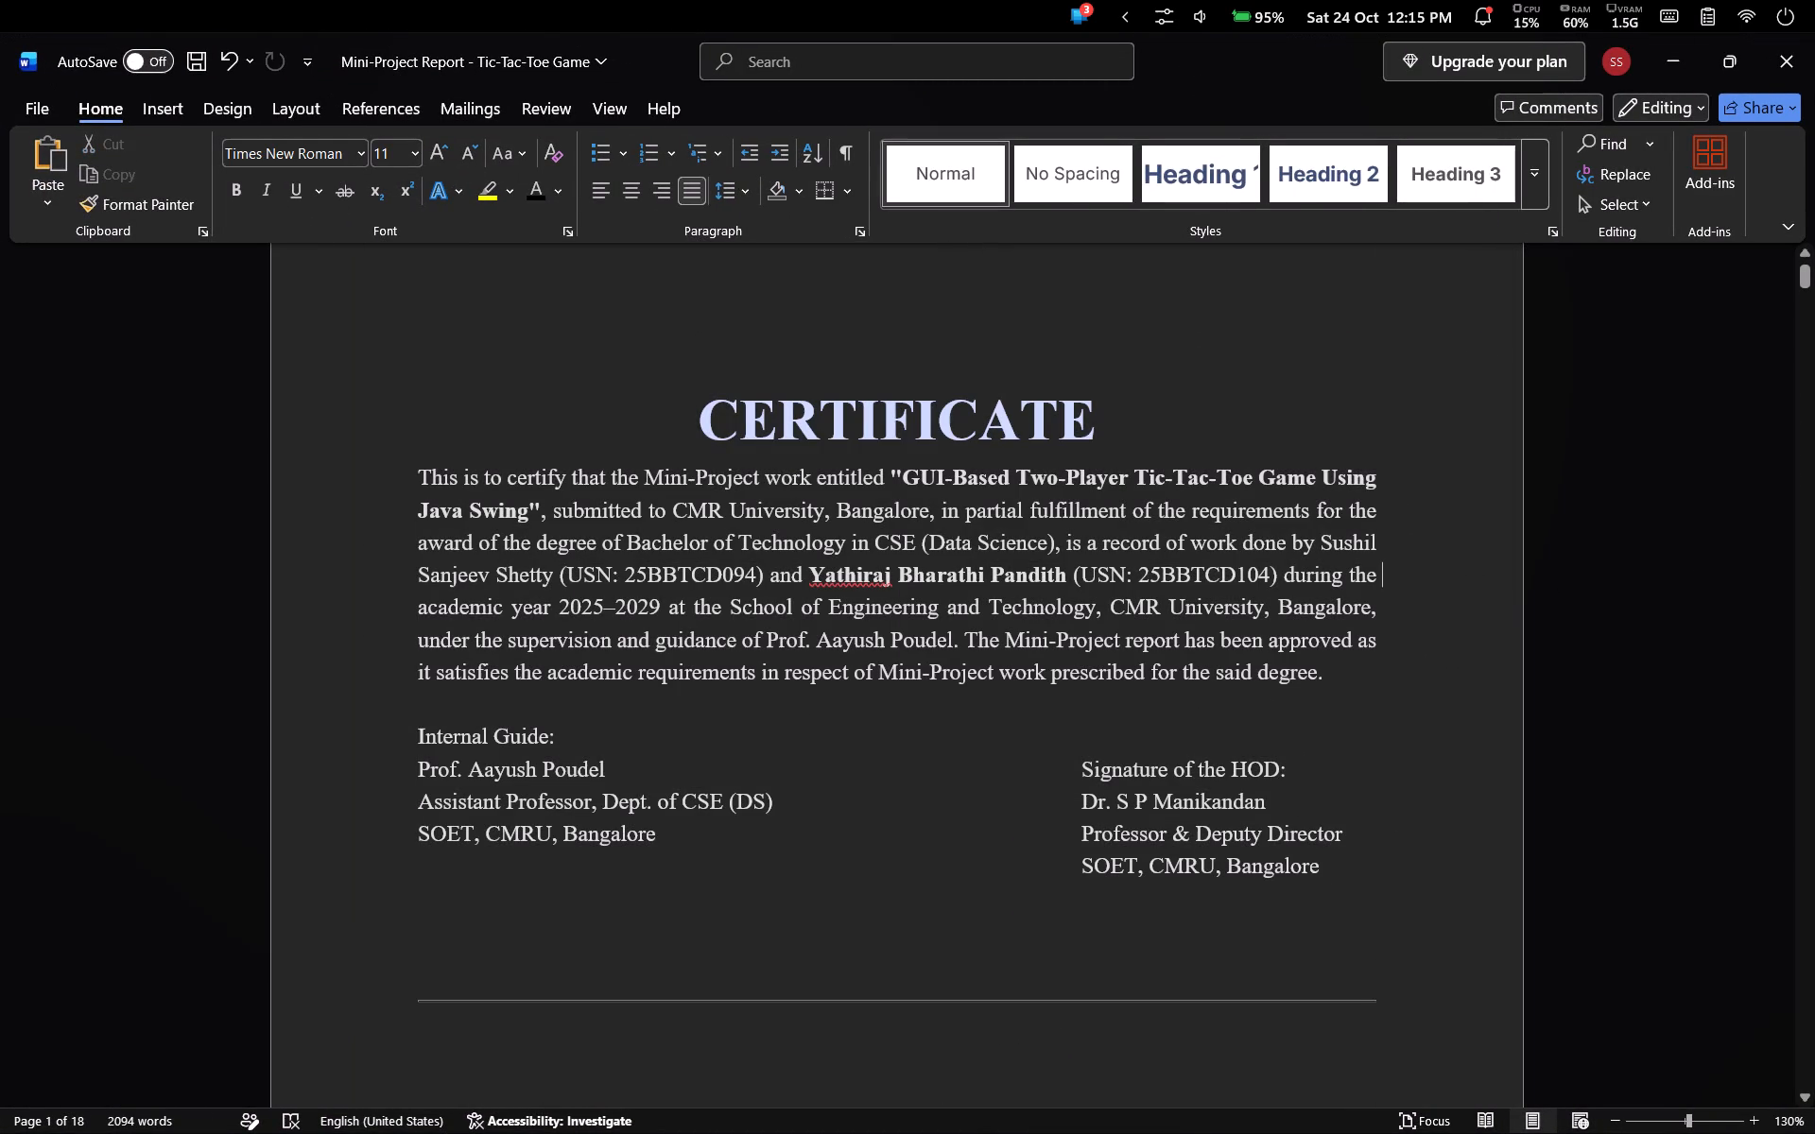
scroll(1418, 696, down, 4)
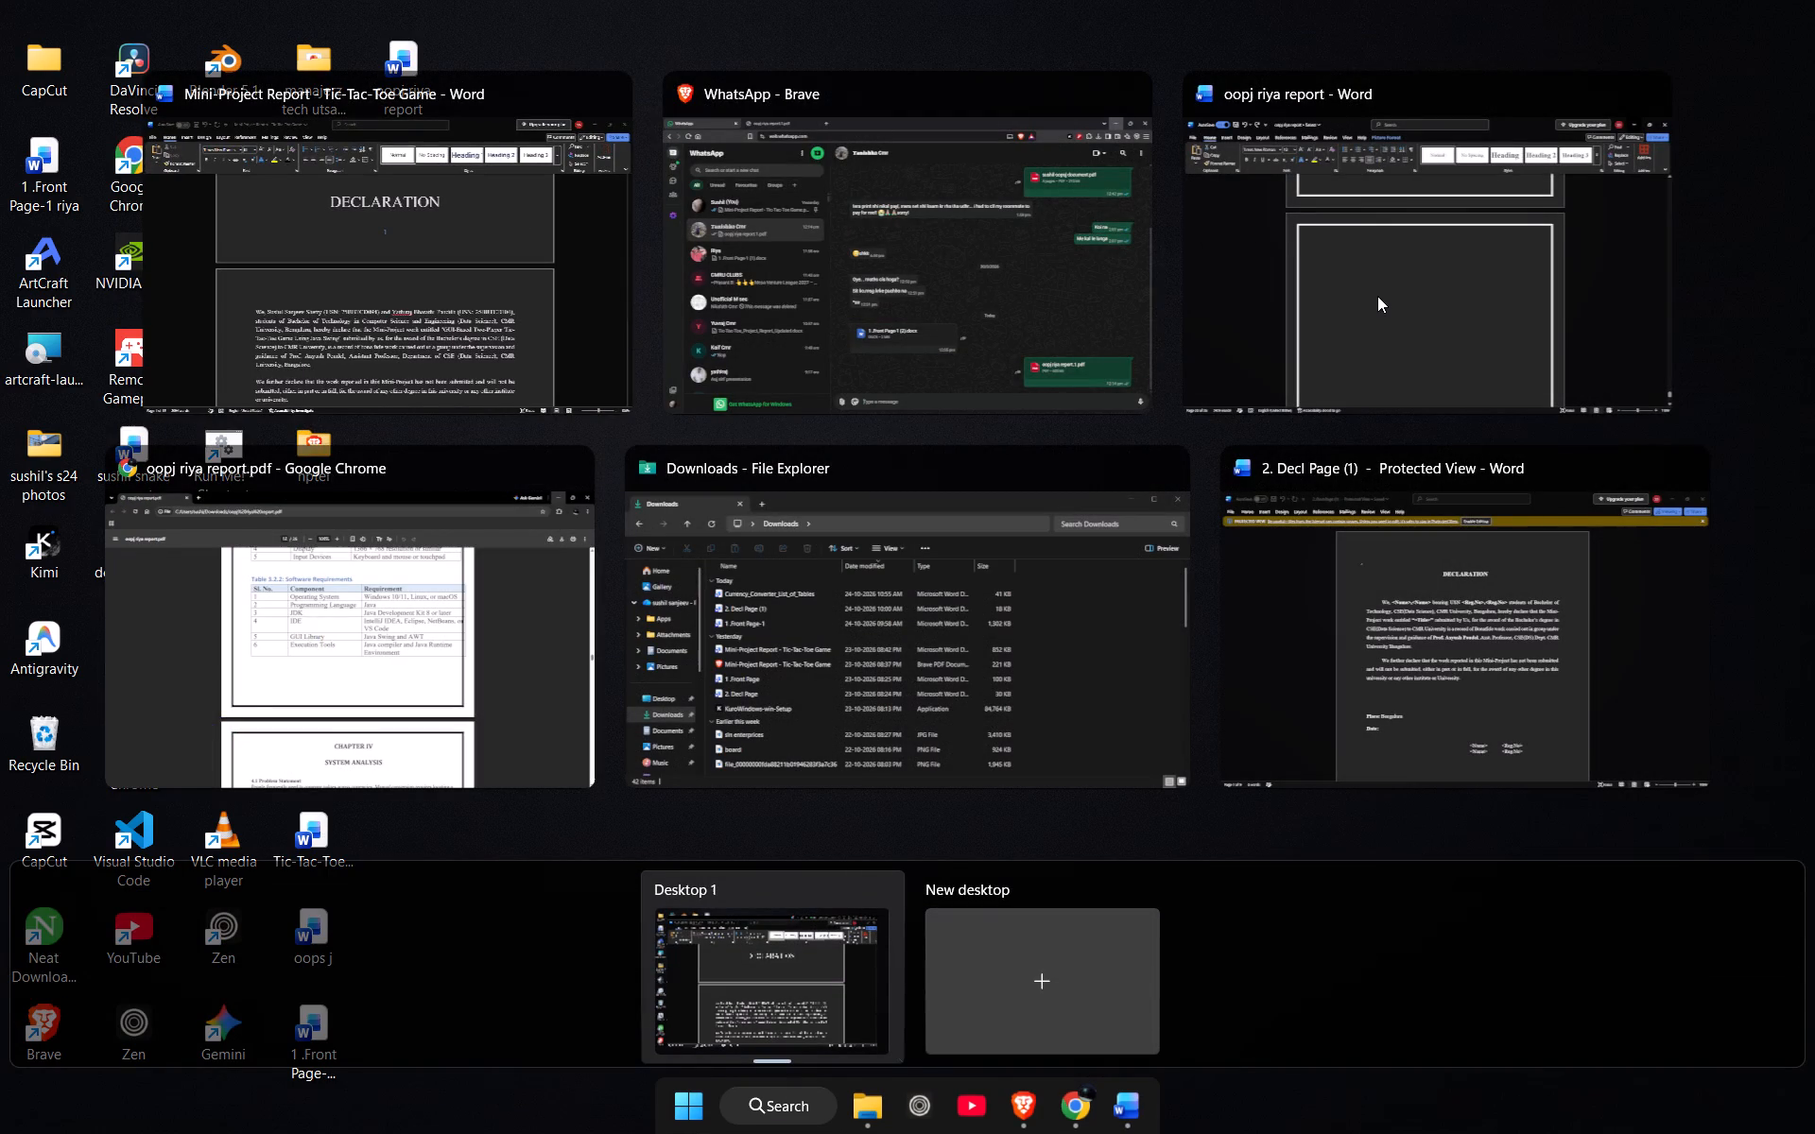
Switch to the oopj riya report and on to 2. Decl Page (1), examining its declaration and table of contents pages.
click(1377, 296)
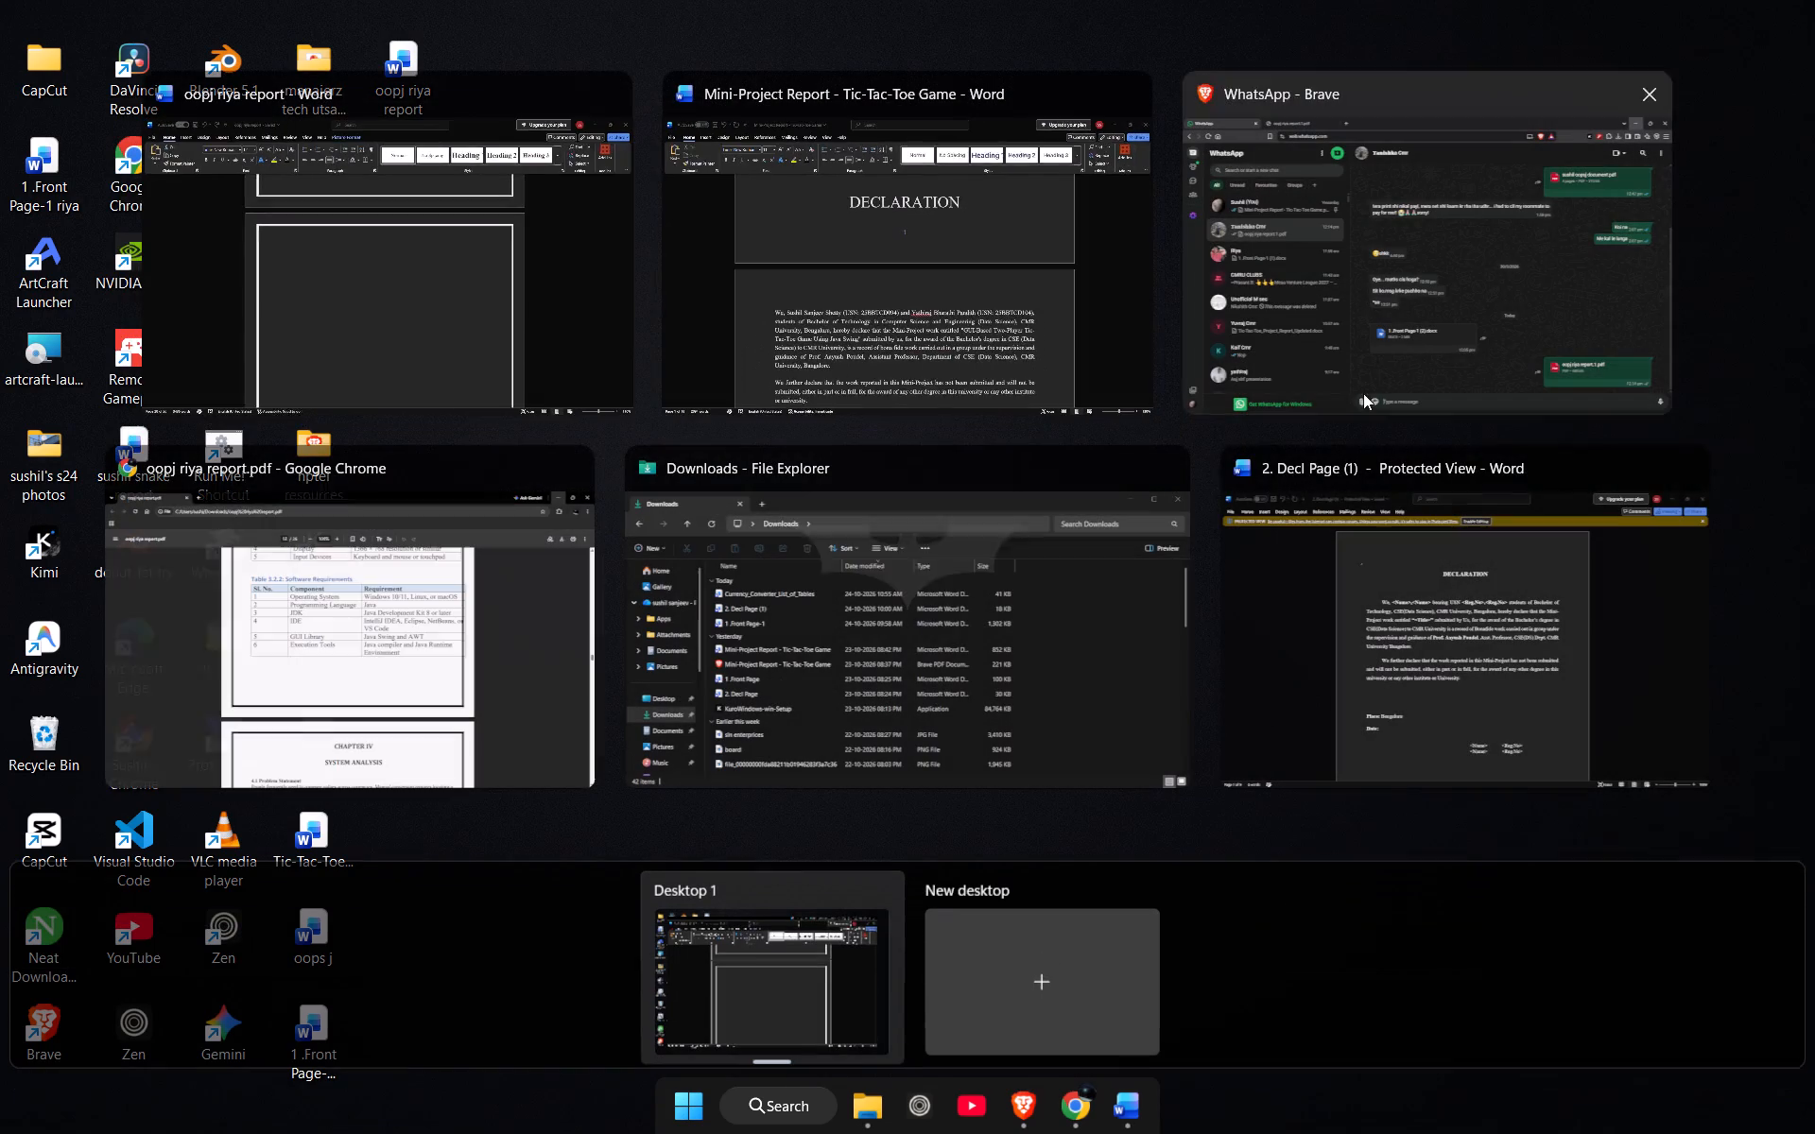
click(1413, 561)
scroll(1319, 815, down, 2)
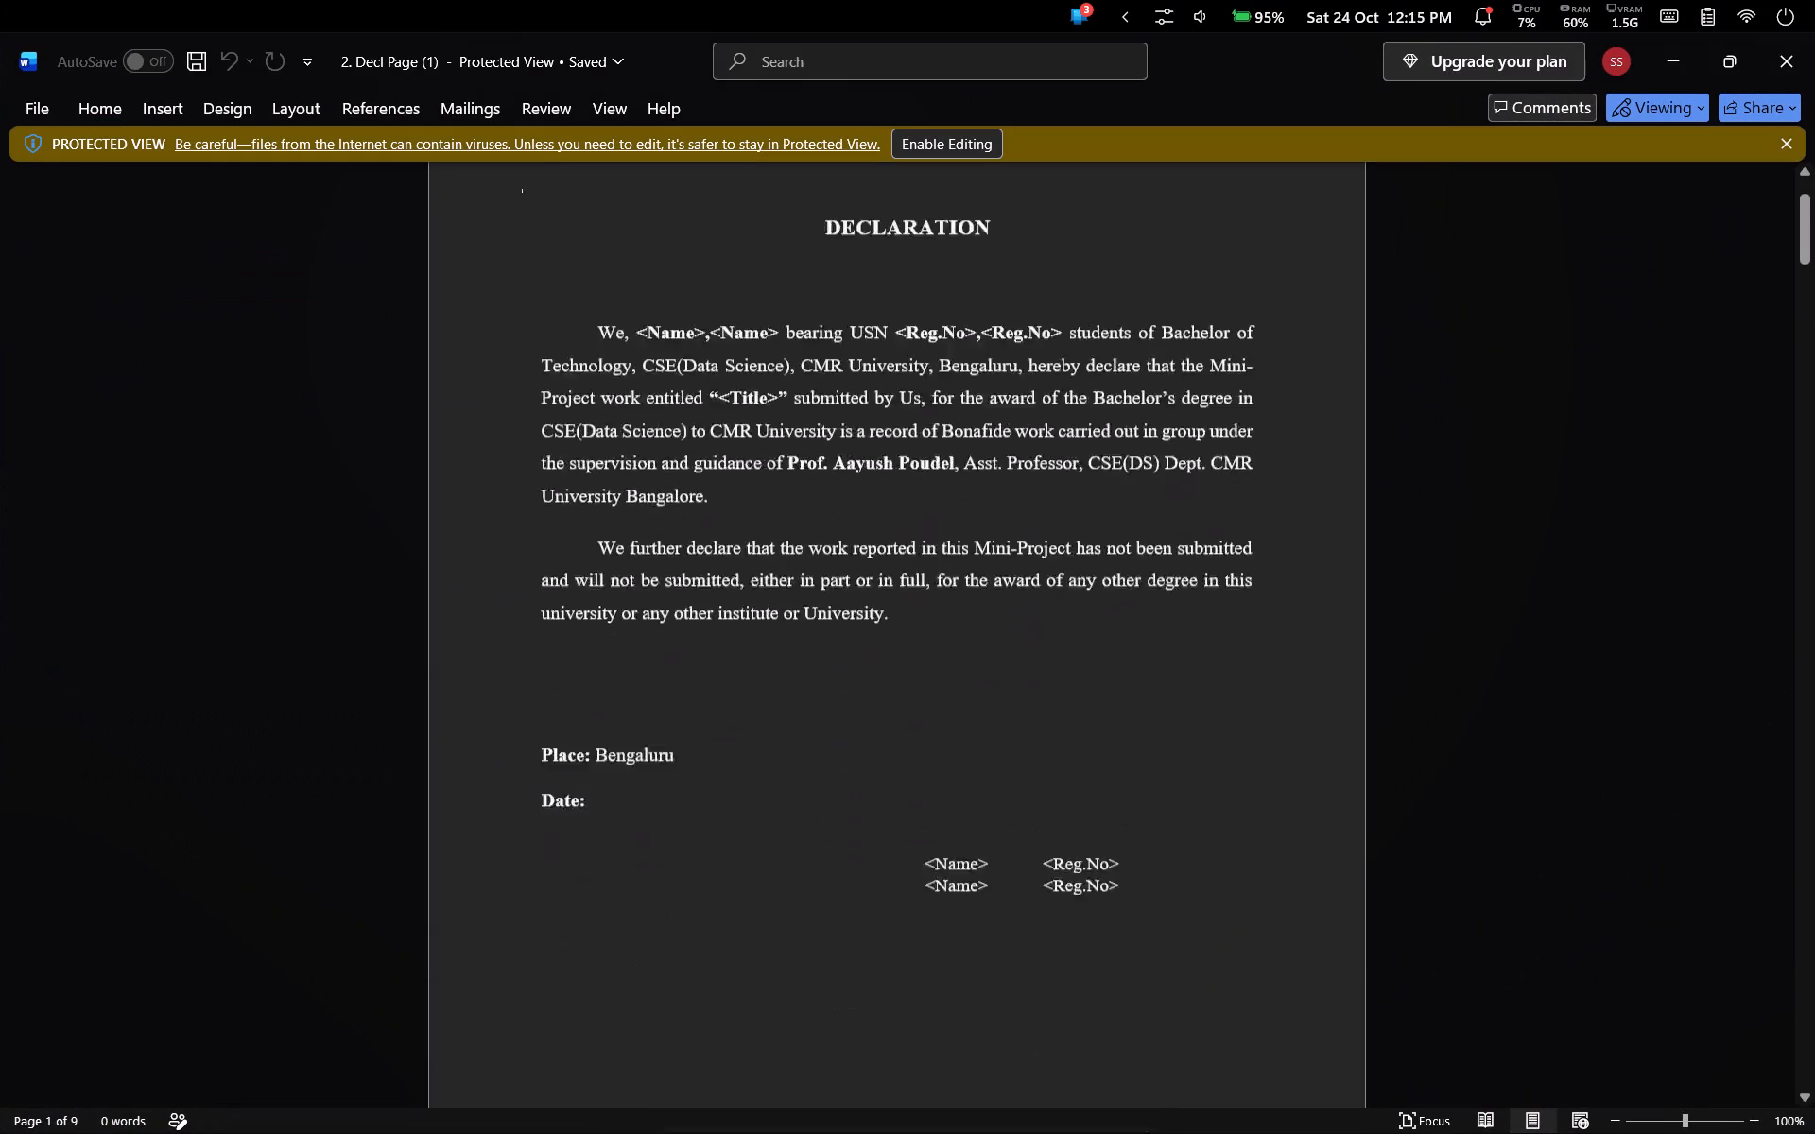
scroll(1319, 815, down, 16)
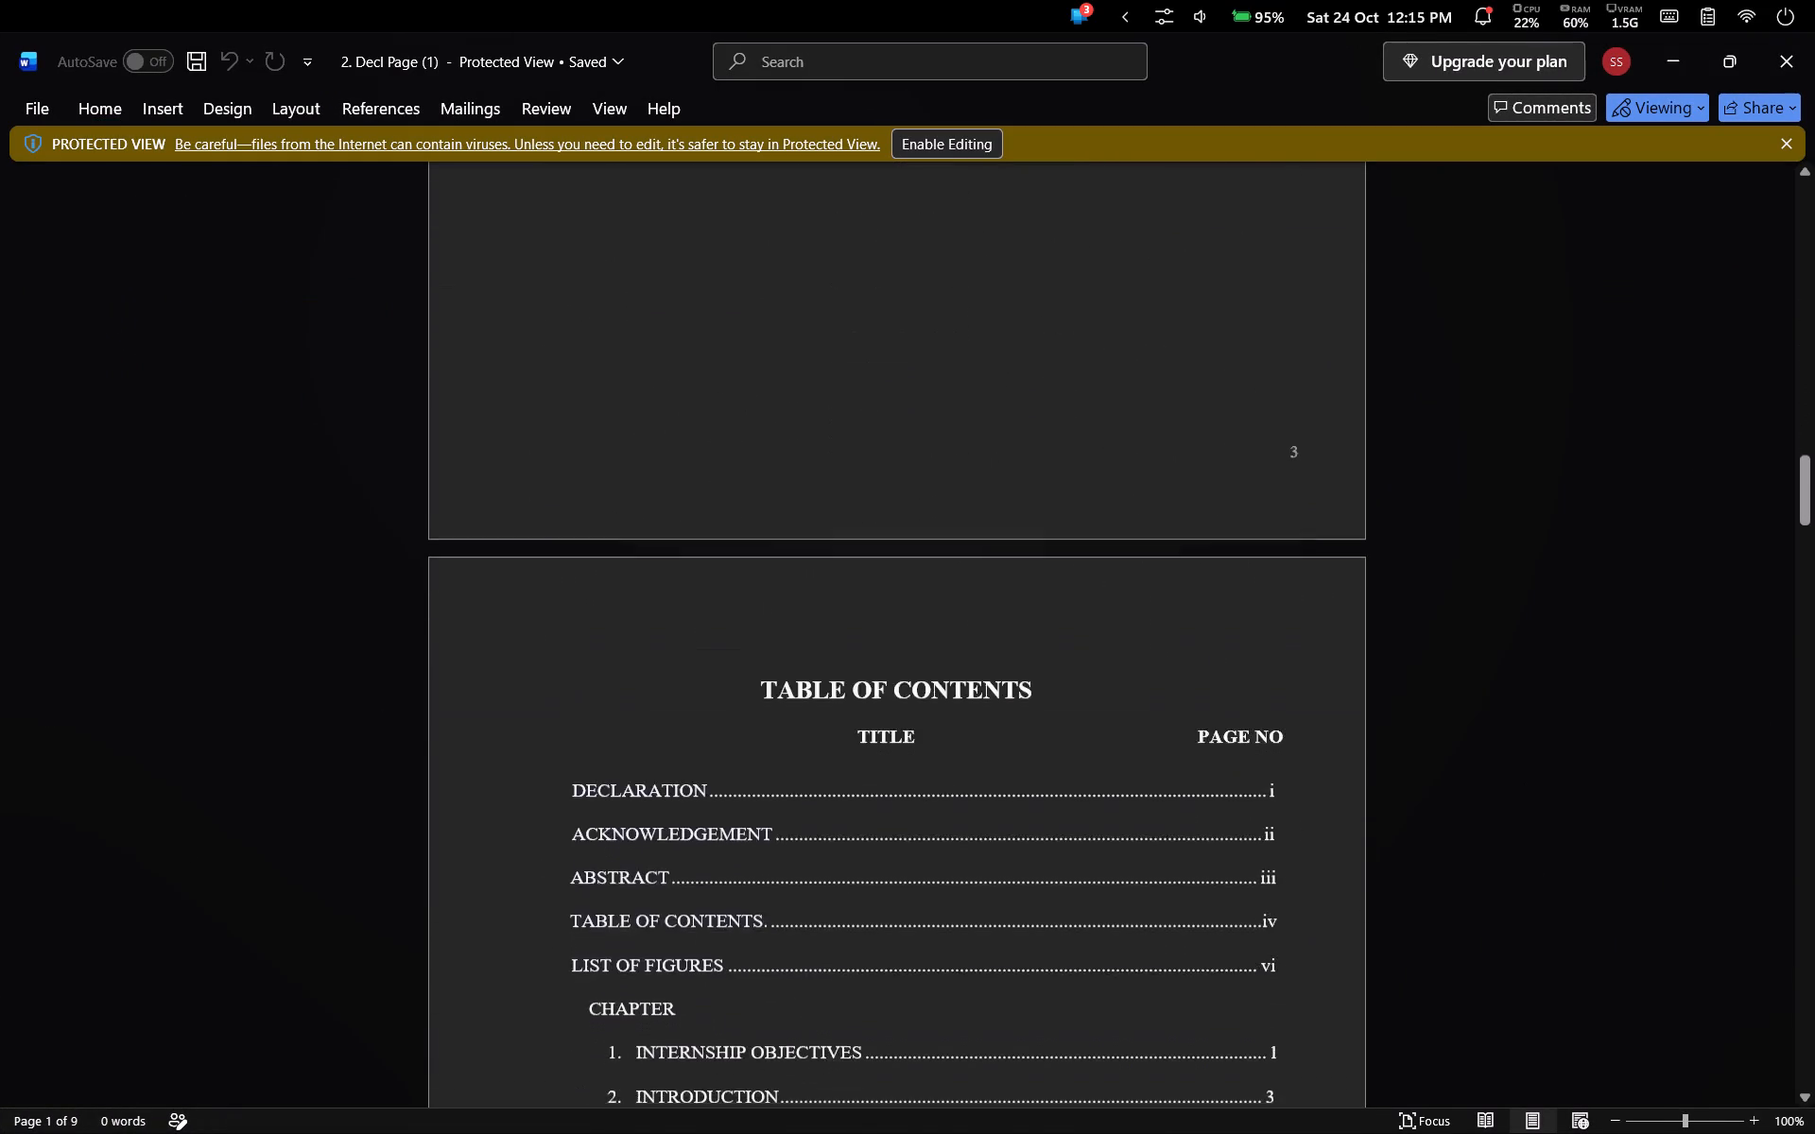
scroll(1319, 815, down, 18)
scroll(1319, 815, down, 15)
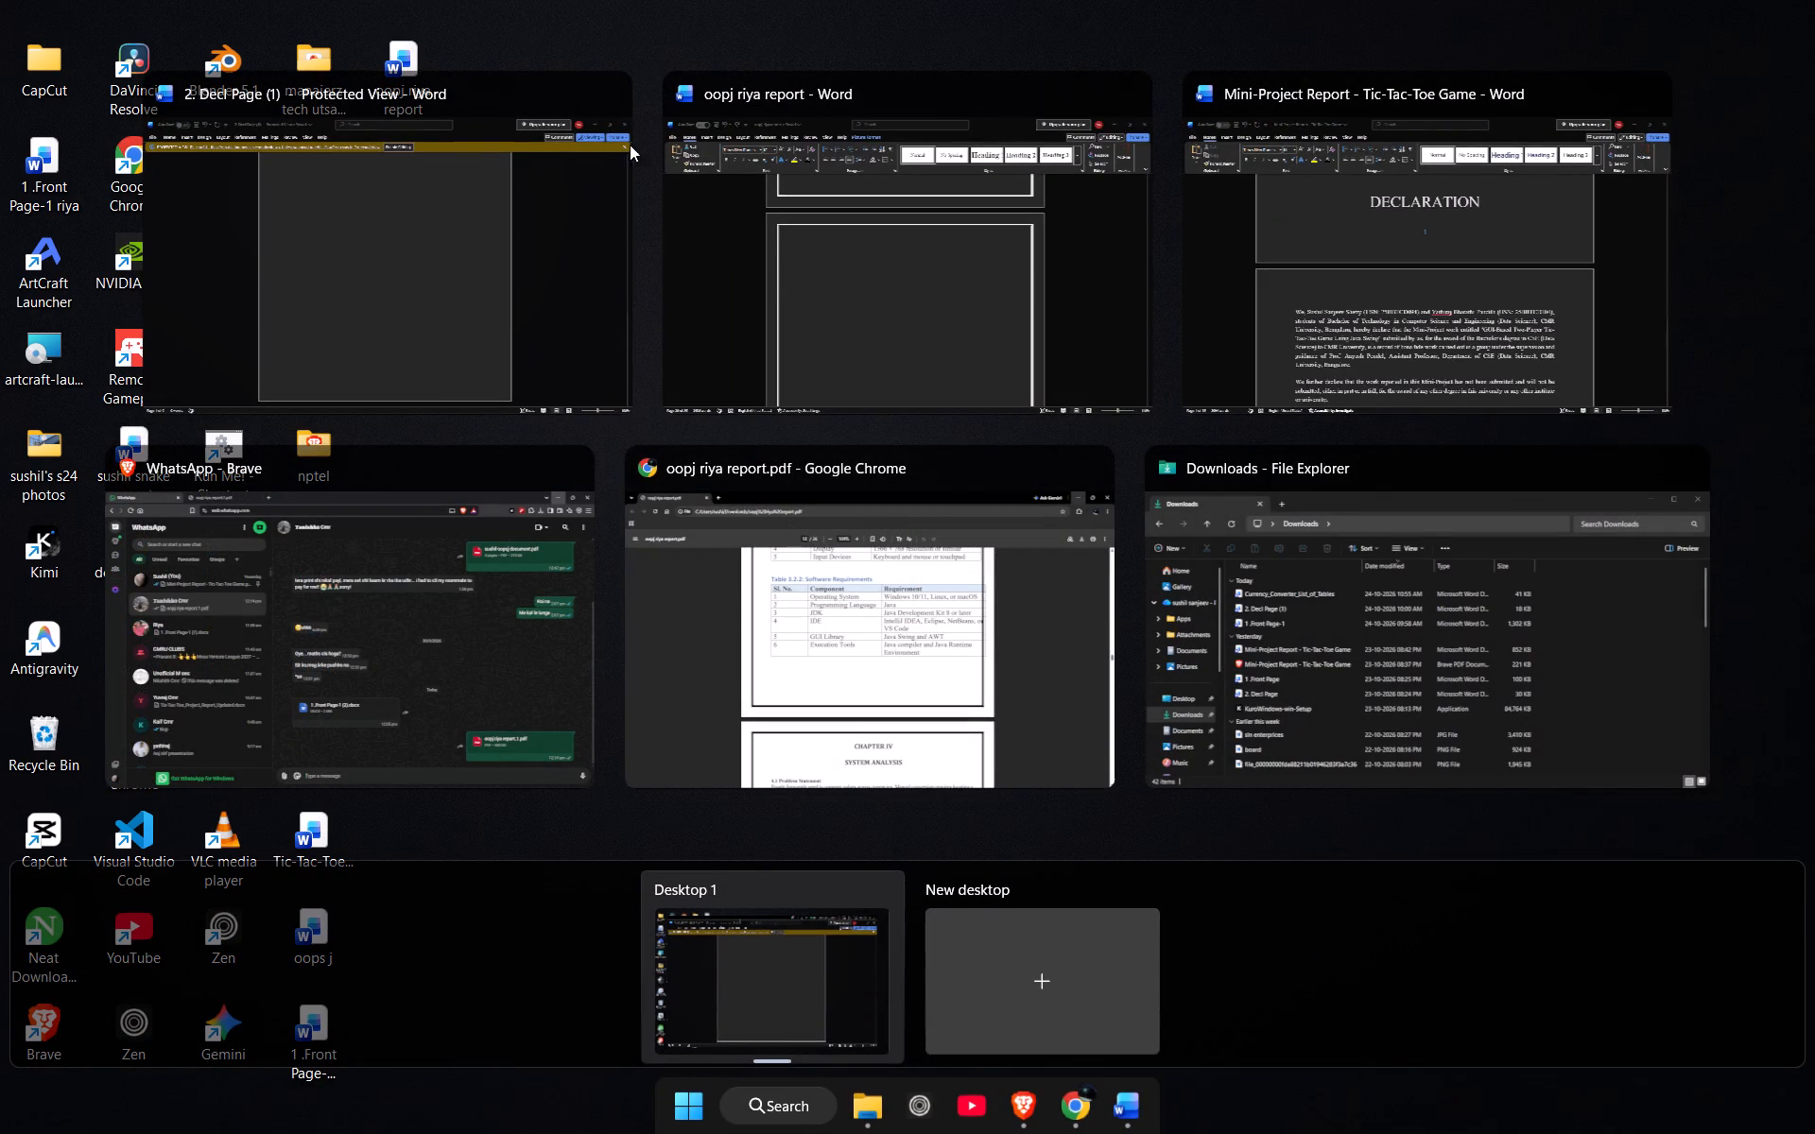
Return to the Mini-Project Report - Tic-Tac-Toe Game document and examine its pages from the certificate to the project scope section.
click(1408, 298)
scroll(1408, 298, up, 10)
scroll(1408, 298, up, 20)
scroll(1408, 298, up, 12)
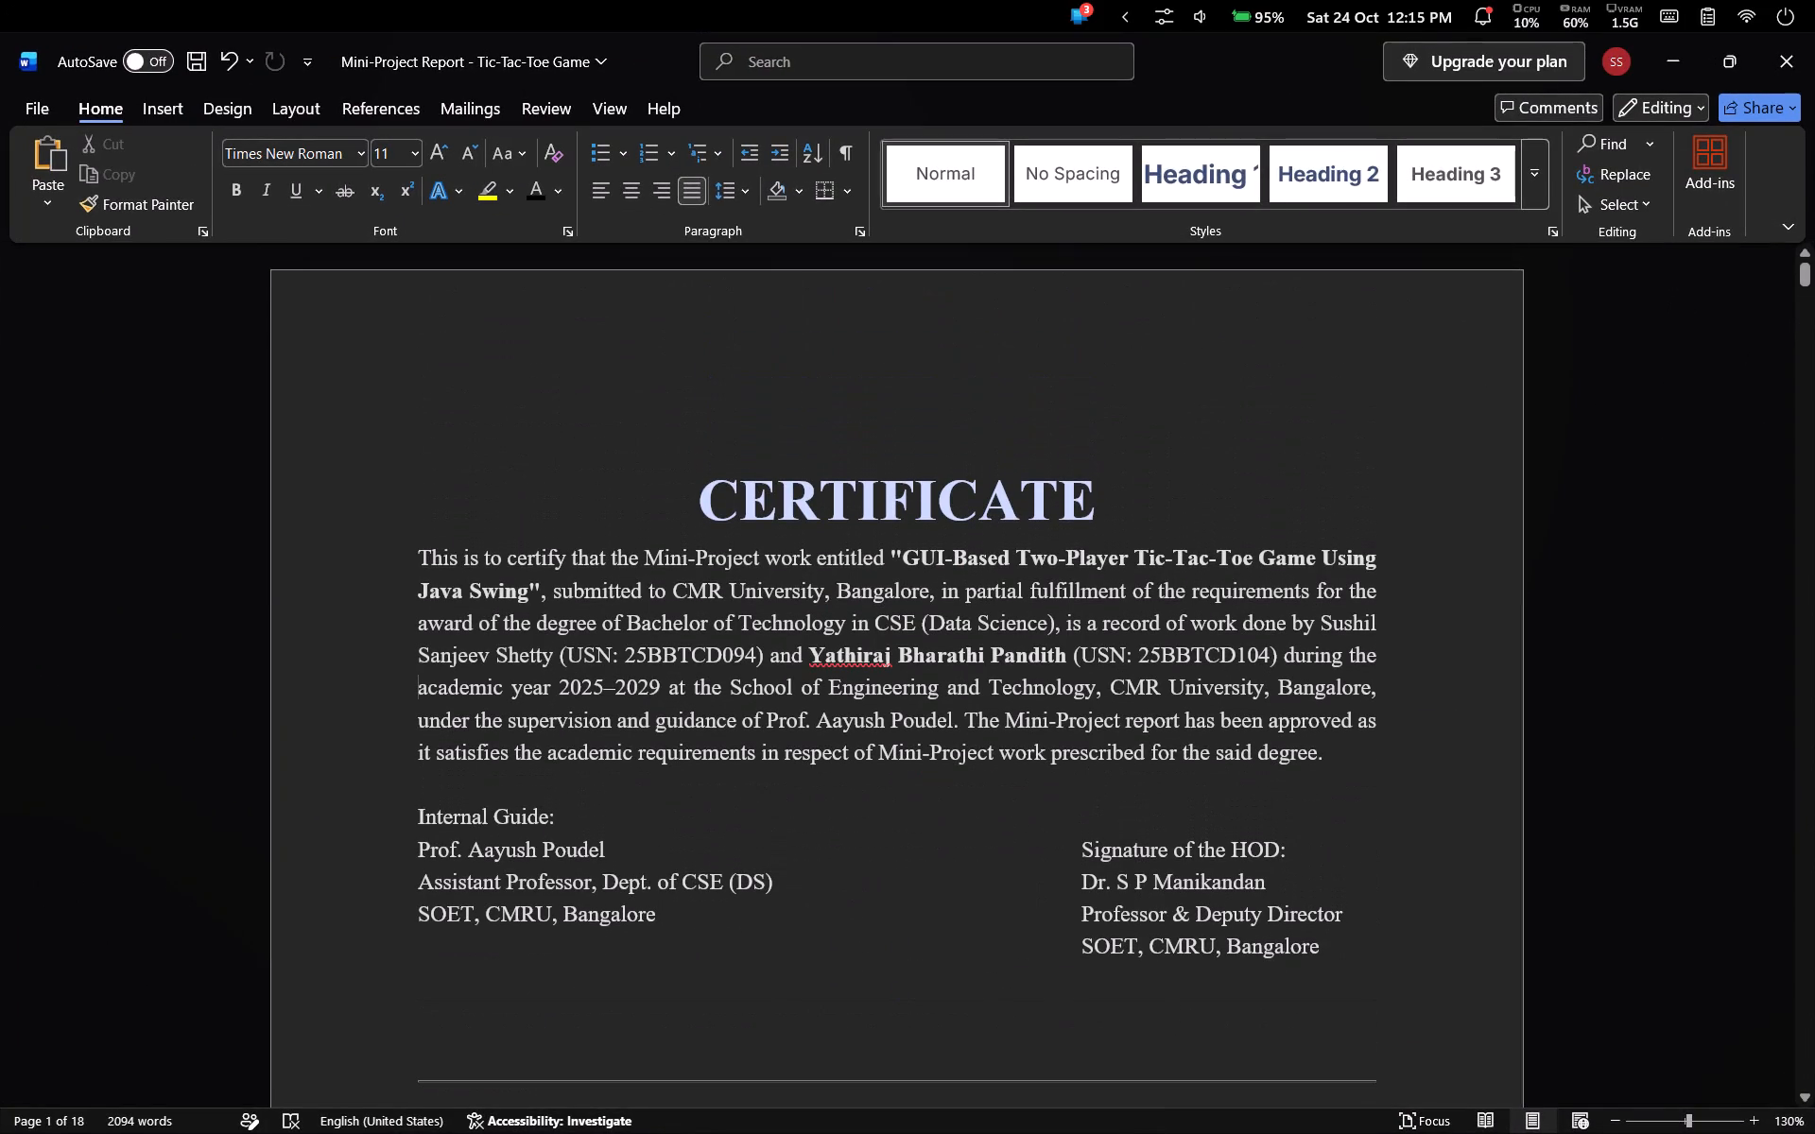
scroll(1408, 298, up, 14)
scroll(1408, 298, down, 10)
scroll(1408, 298, down, 15)
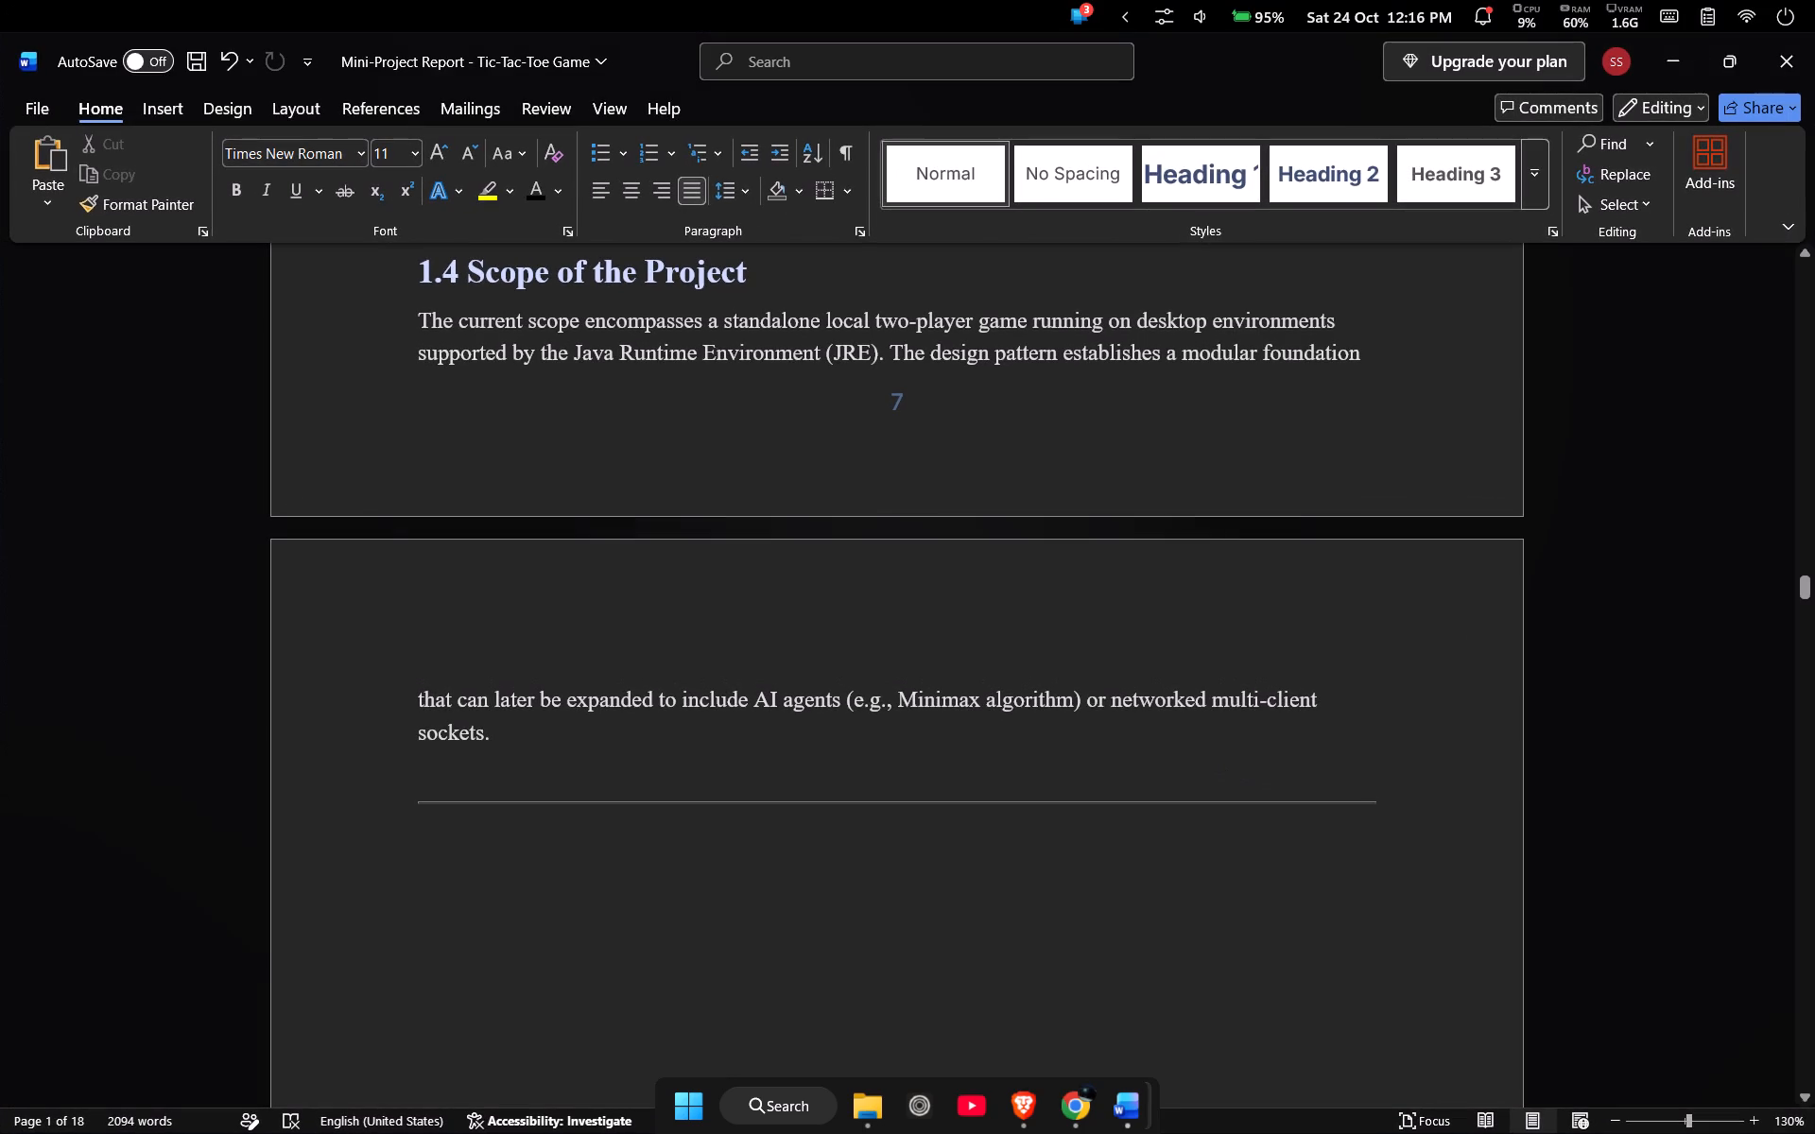
Open the recent document oops j from the OneDrive Desktop folder.
click(21, 107)
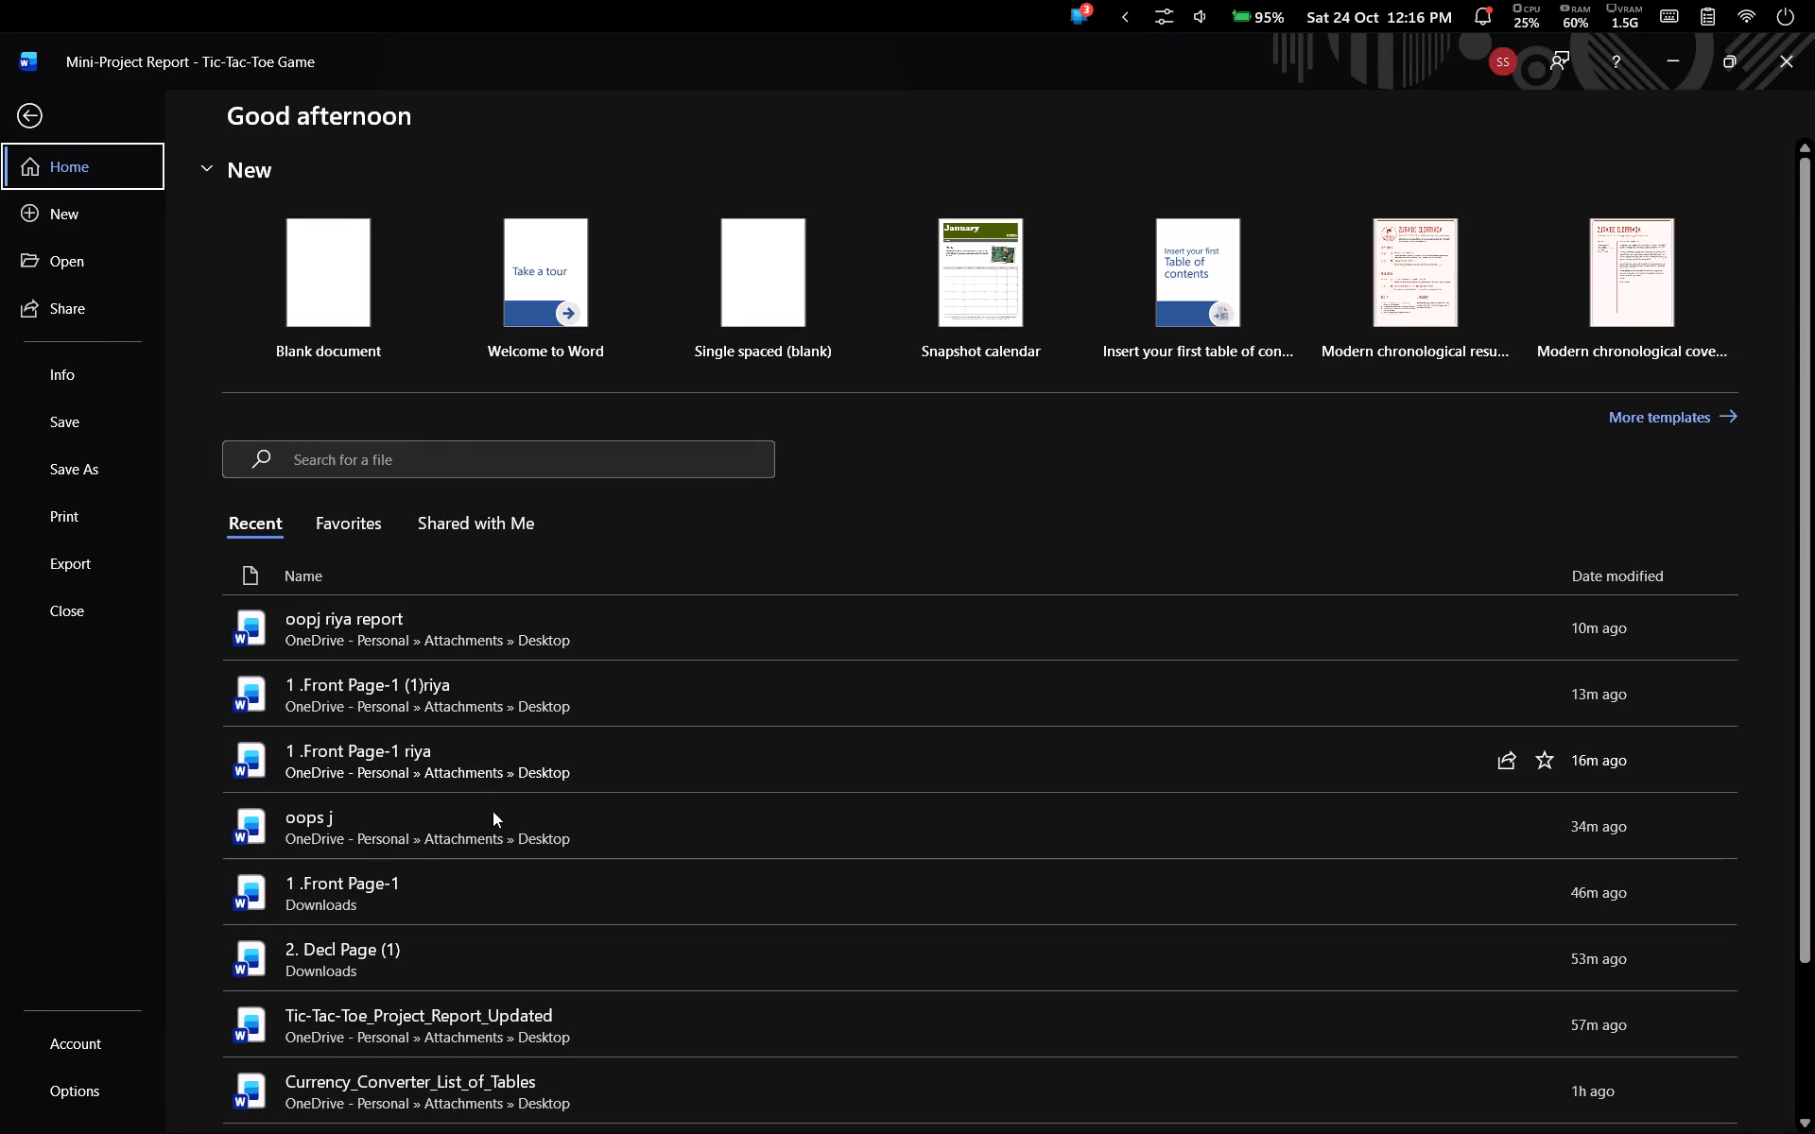
scroll(501, 837, down, 1)
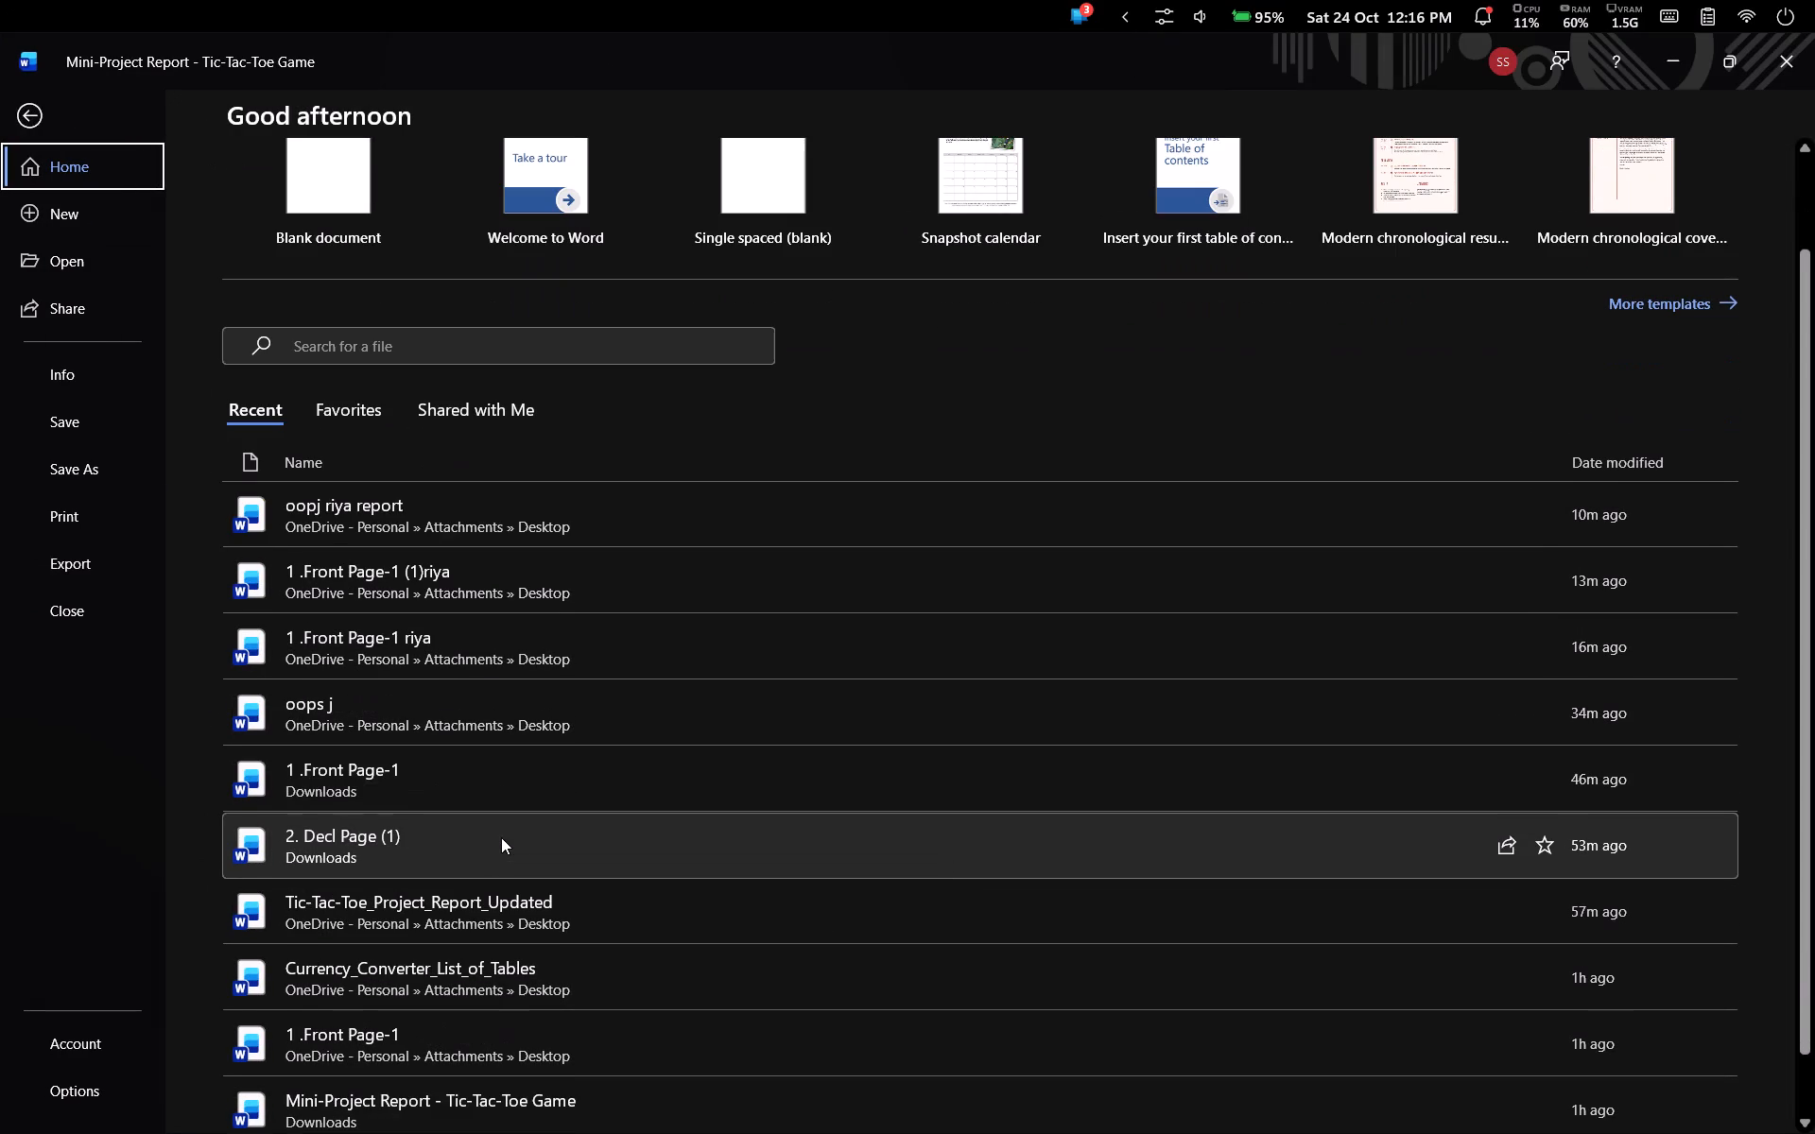
double_click(510, 719)
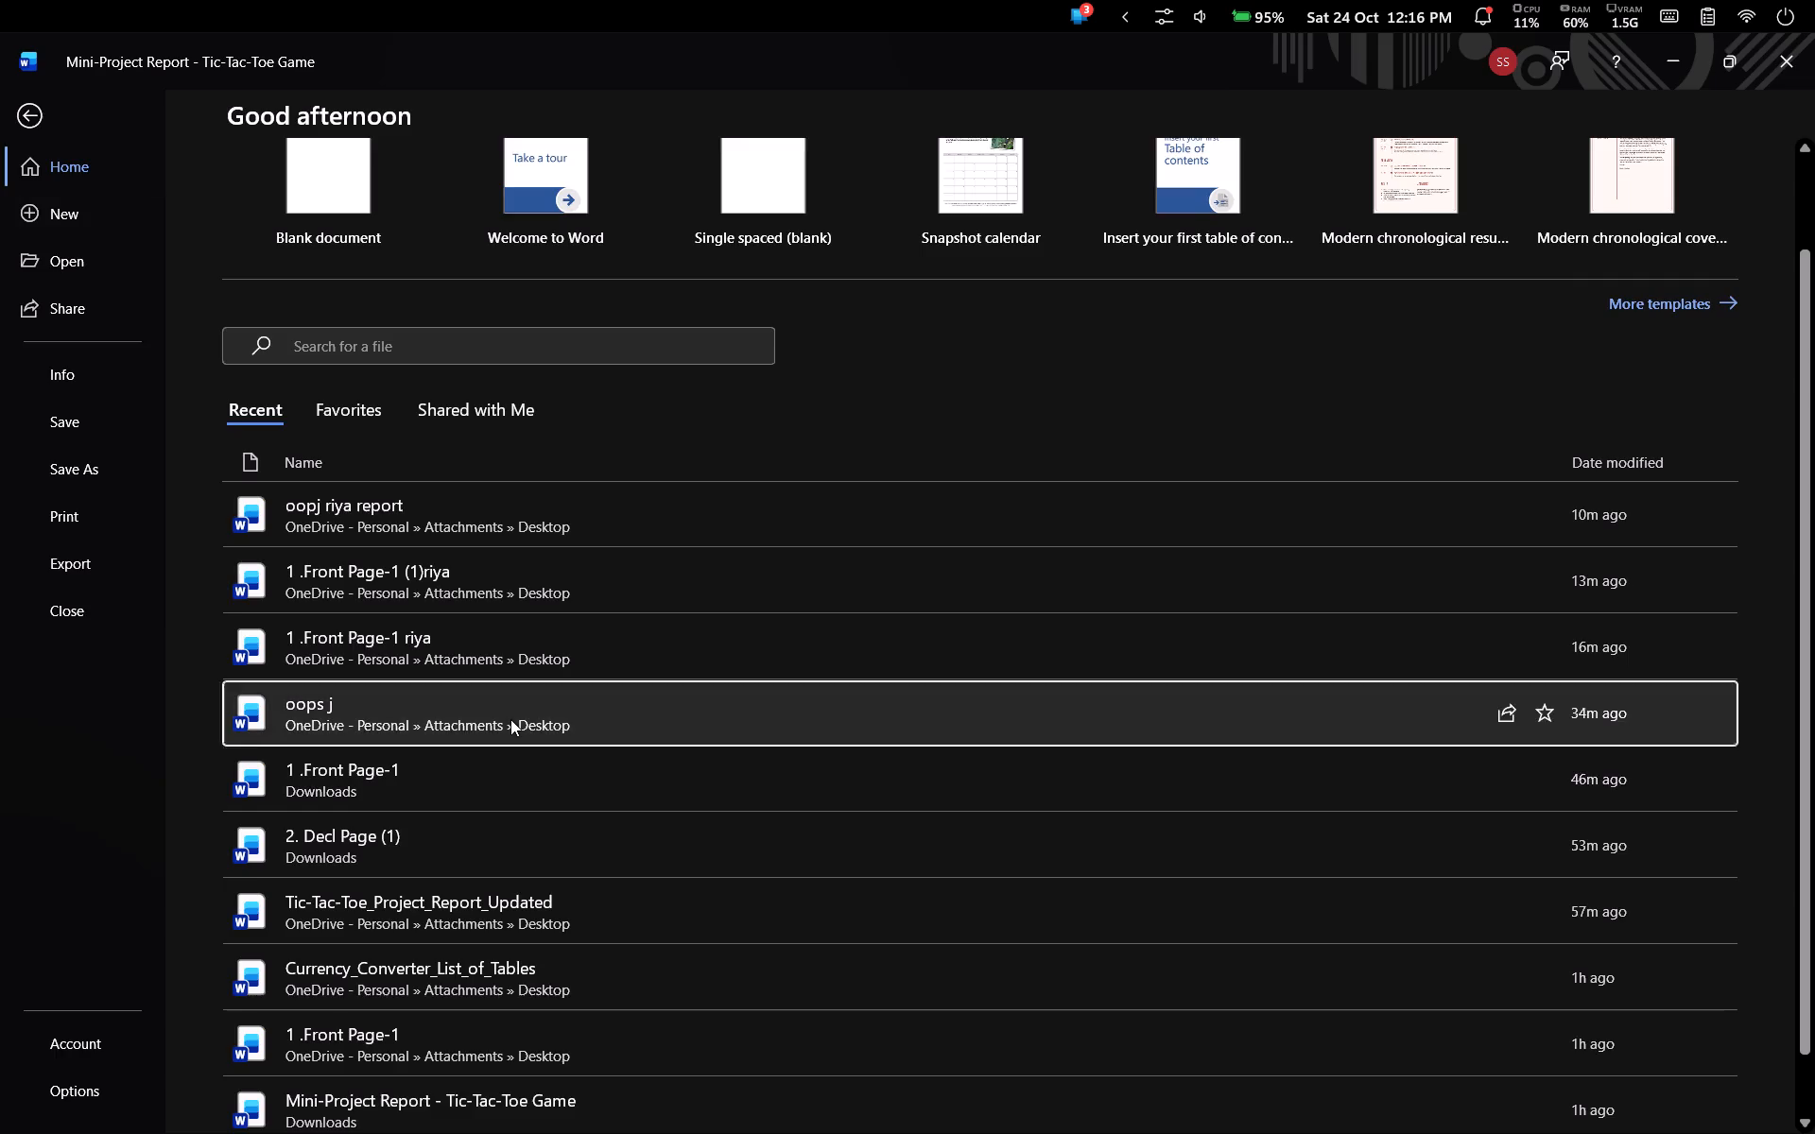
Examine the layout of the oops j report's cover and certificate pages, down to the certificate's signature block.
scroll(510, 719, up, 20)
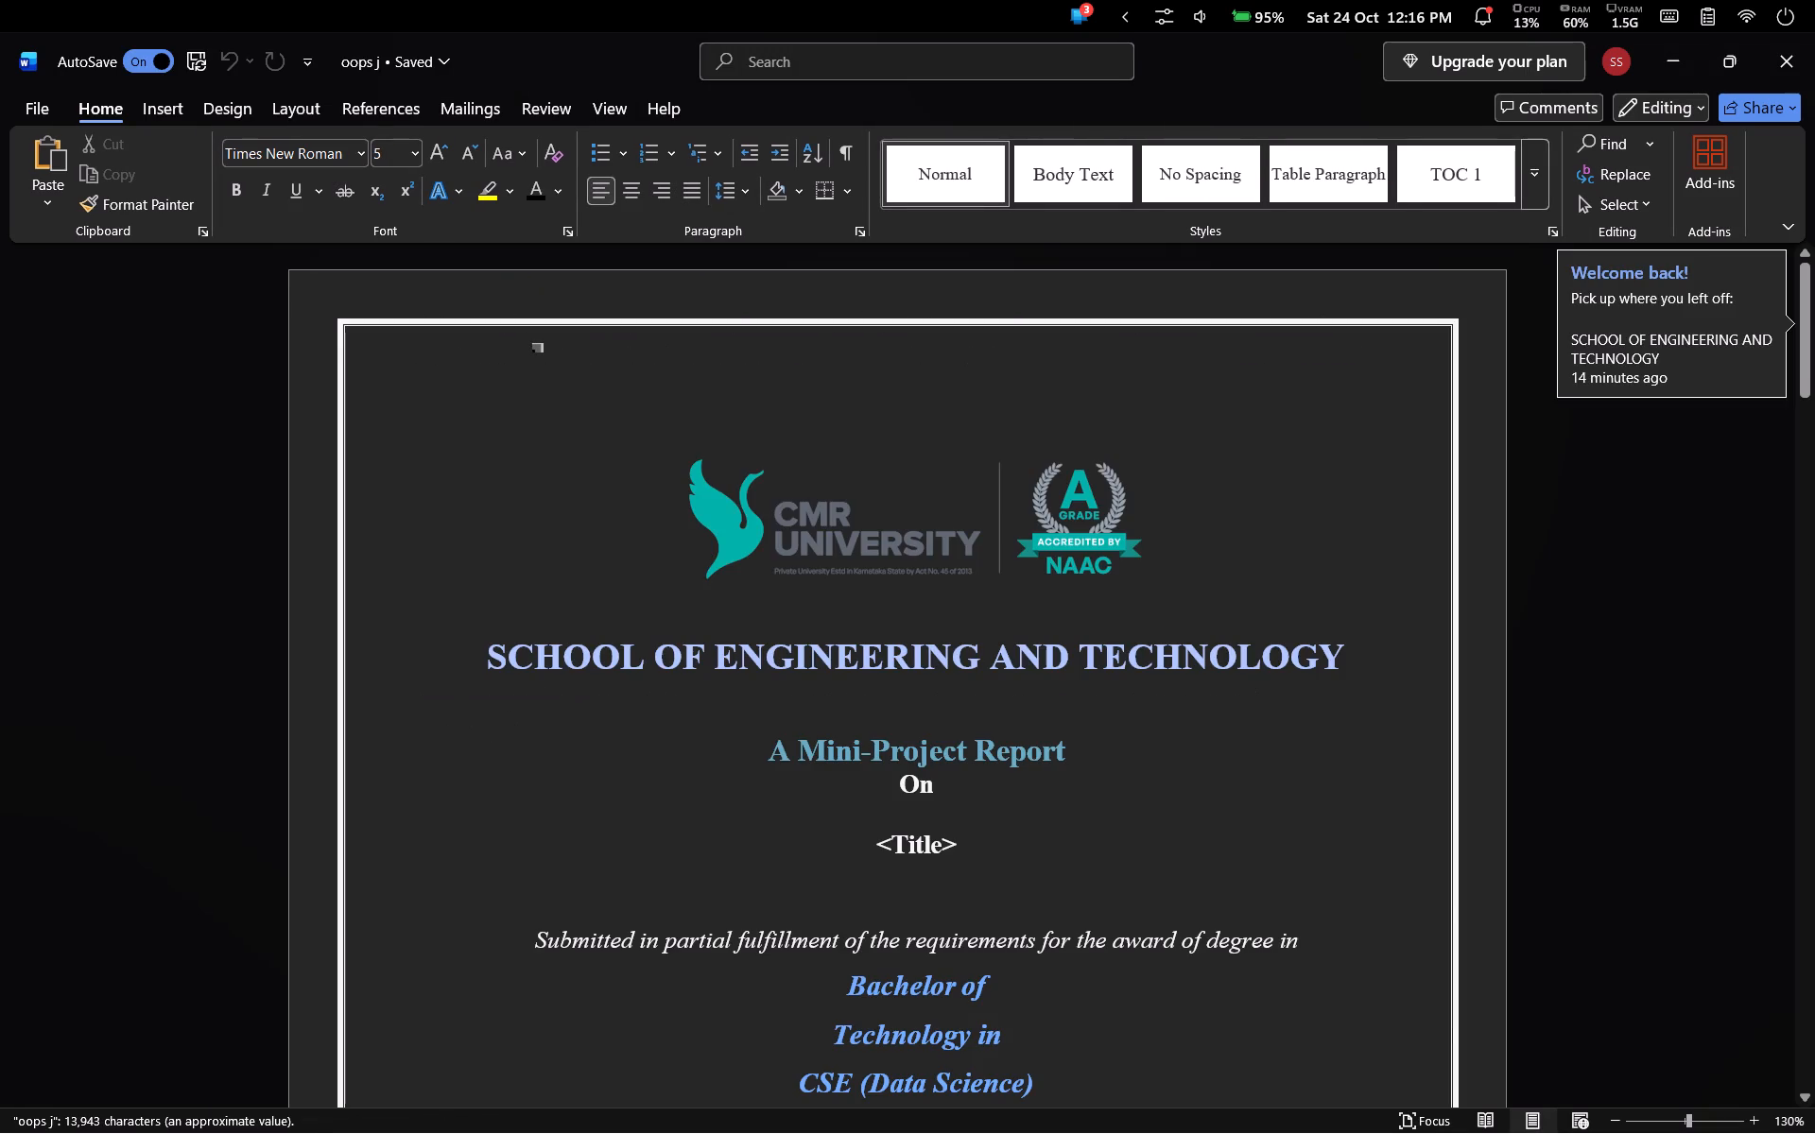
scroll(510, 719, down, 12)
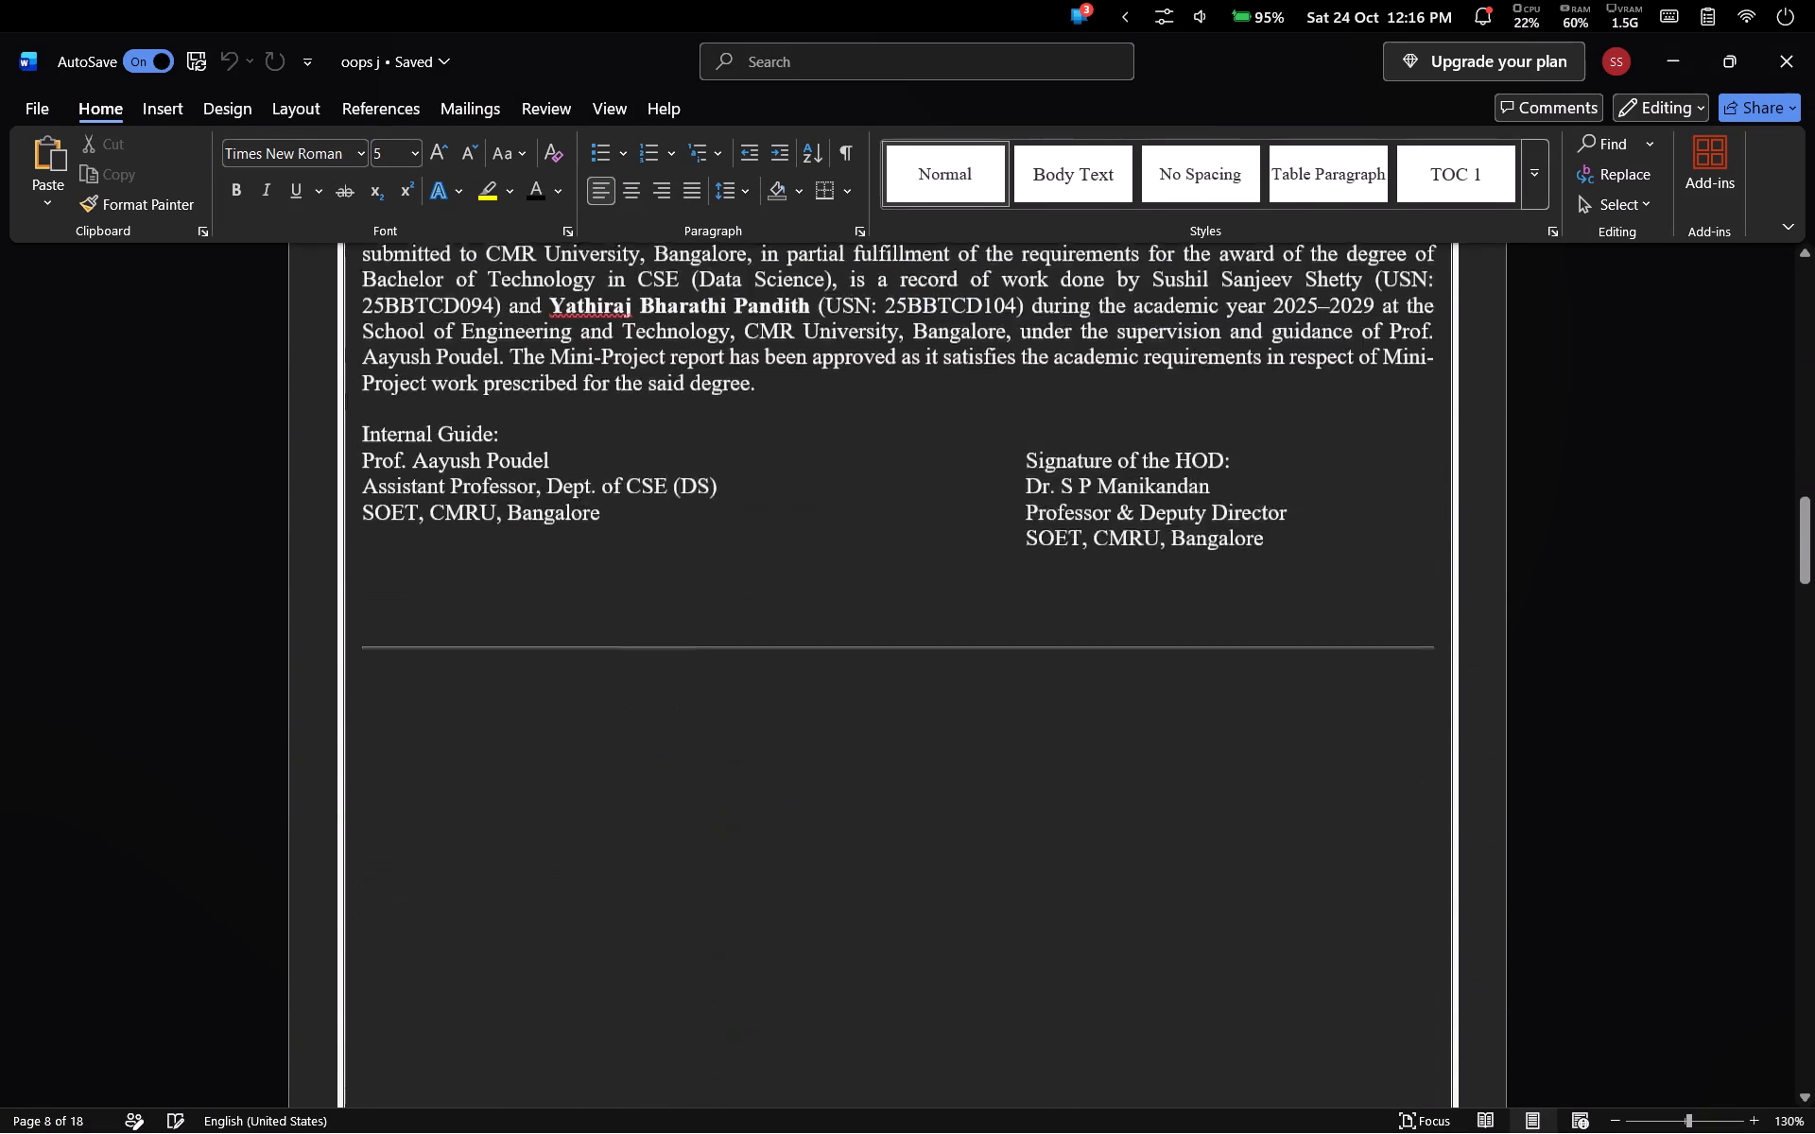
scroll(510, 719, down, 5)
scroll(510, 719, up, 1)
scroll(510, 719, right, 1)
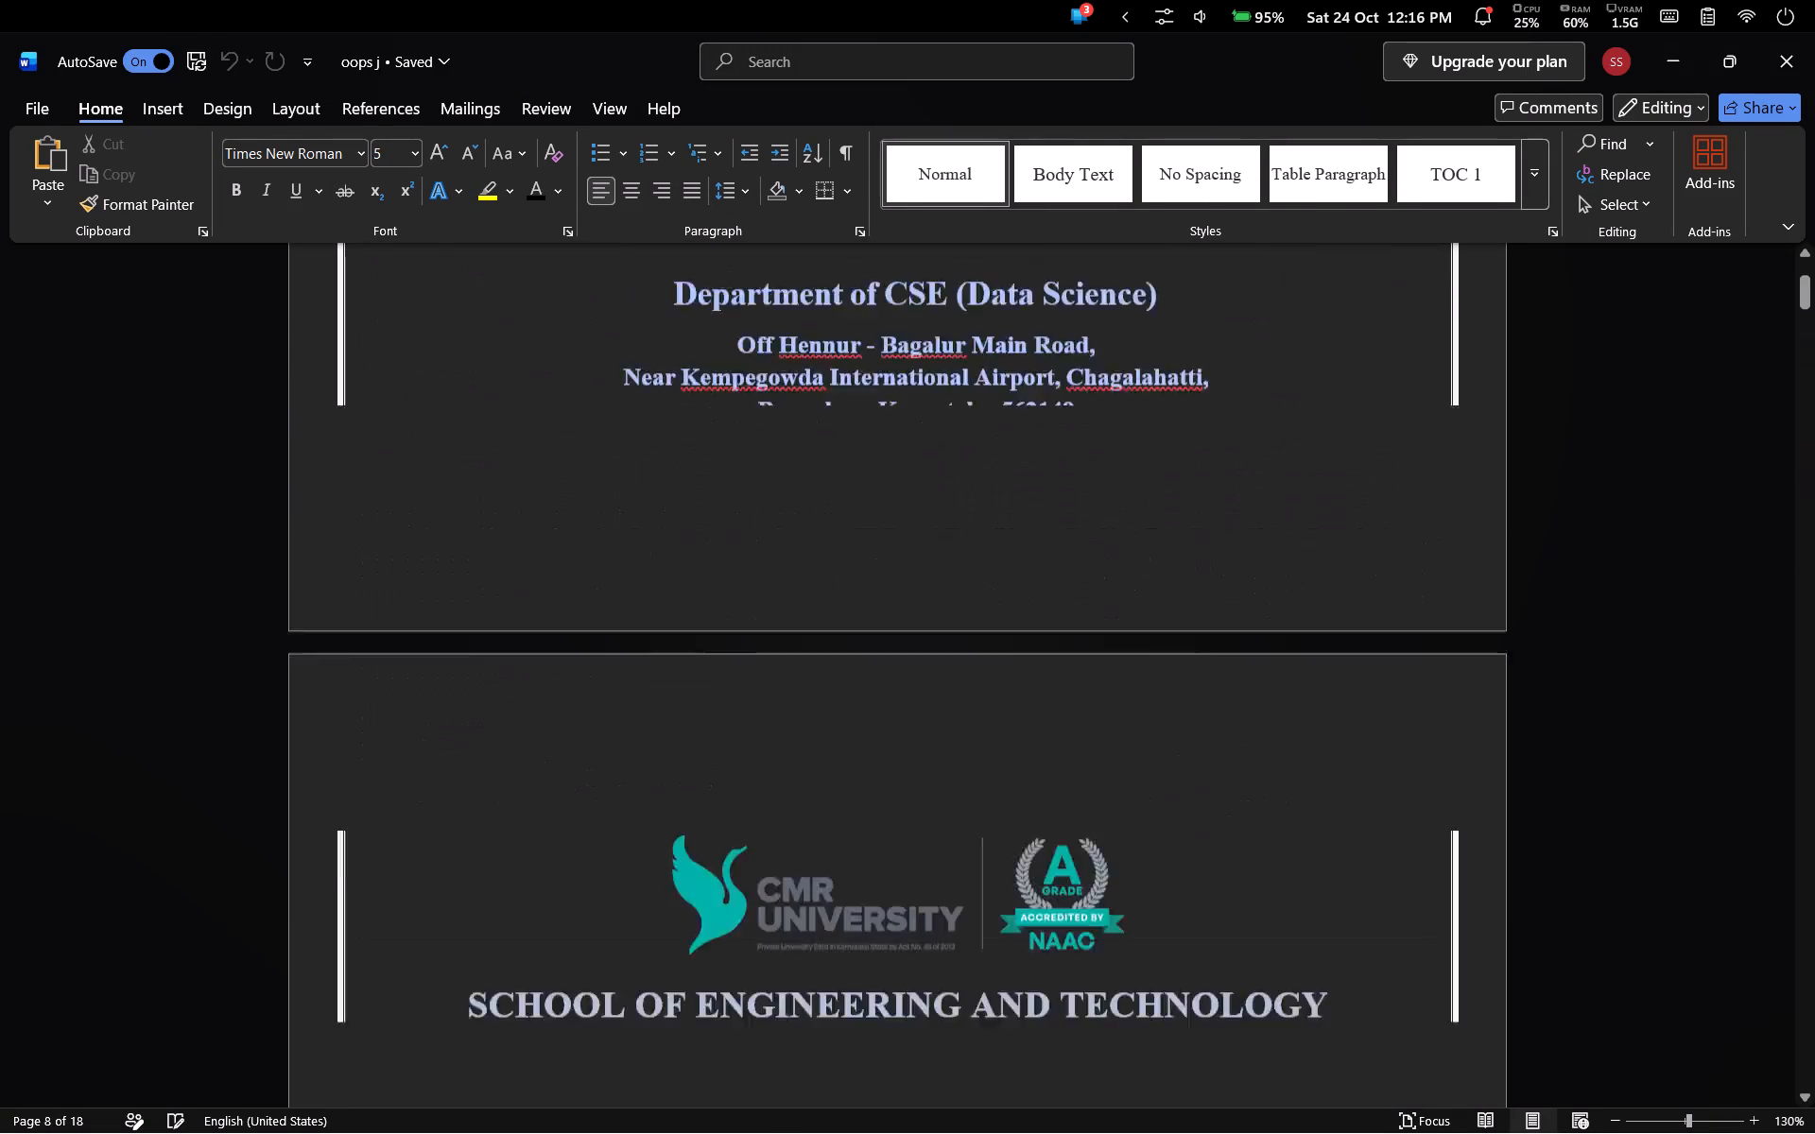
scroll(510, 719, right, 1)
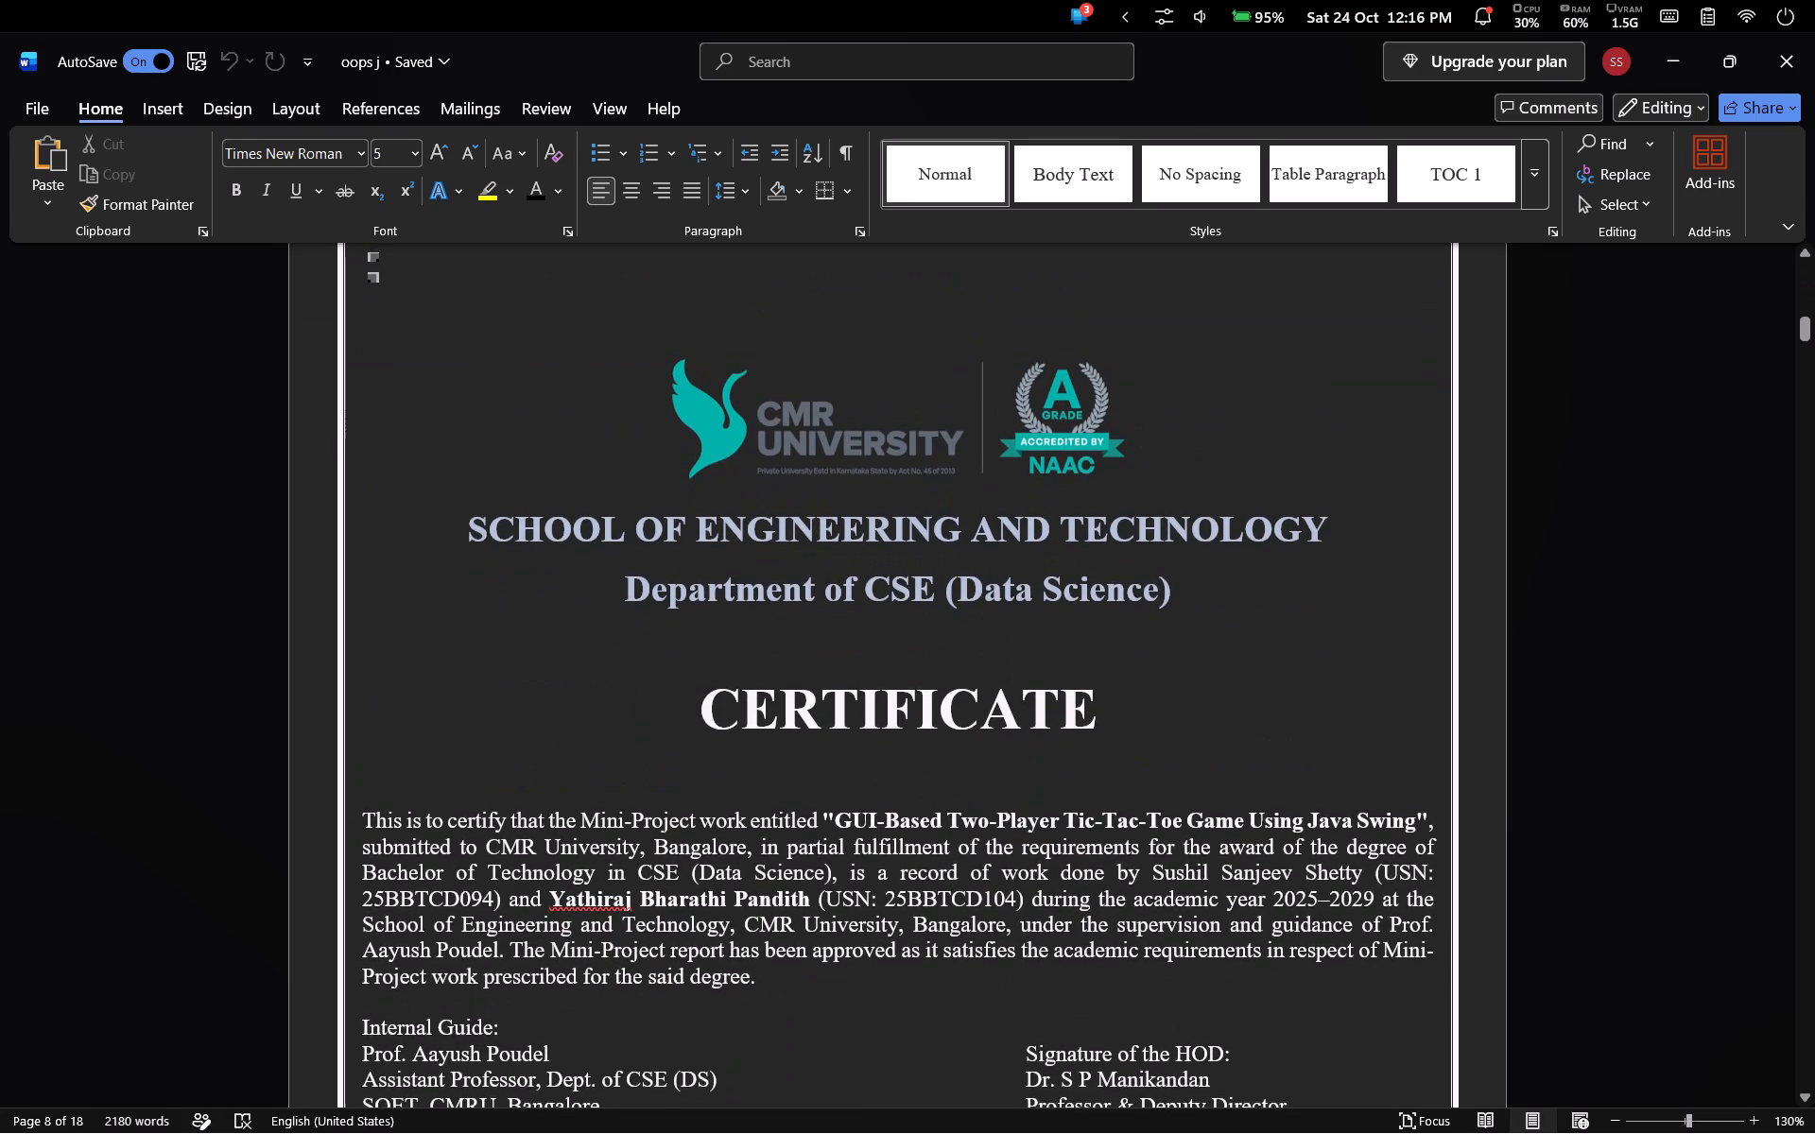
scroll(638, 749, down, 1)
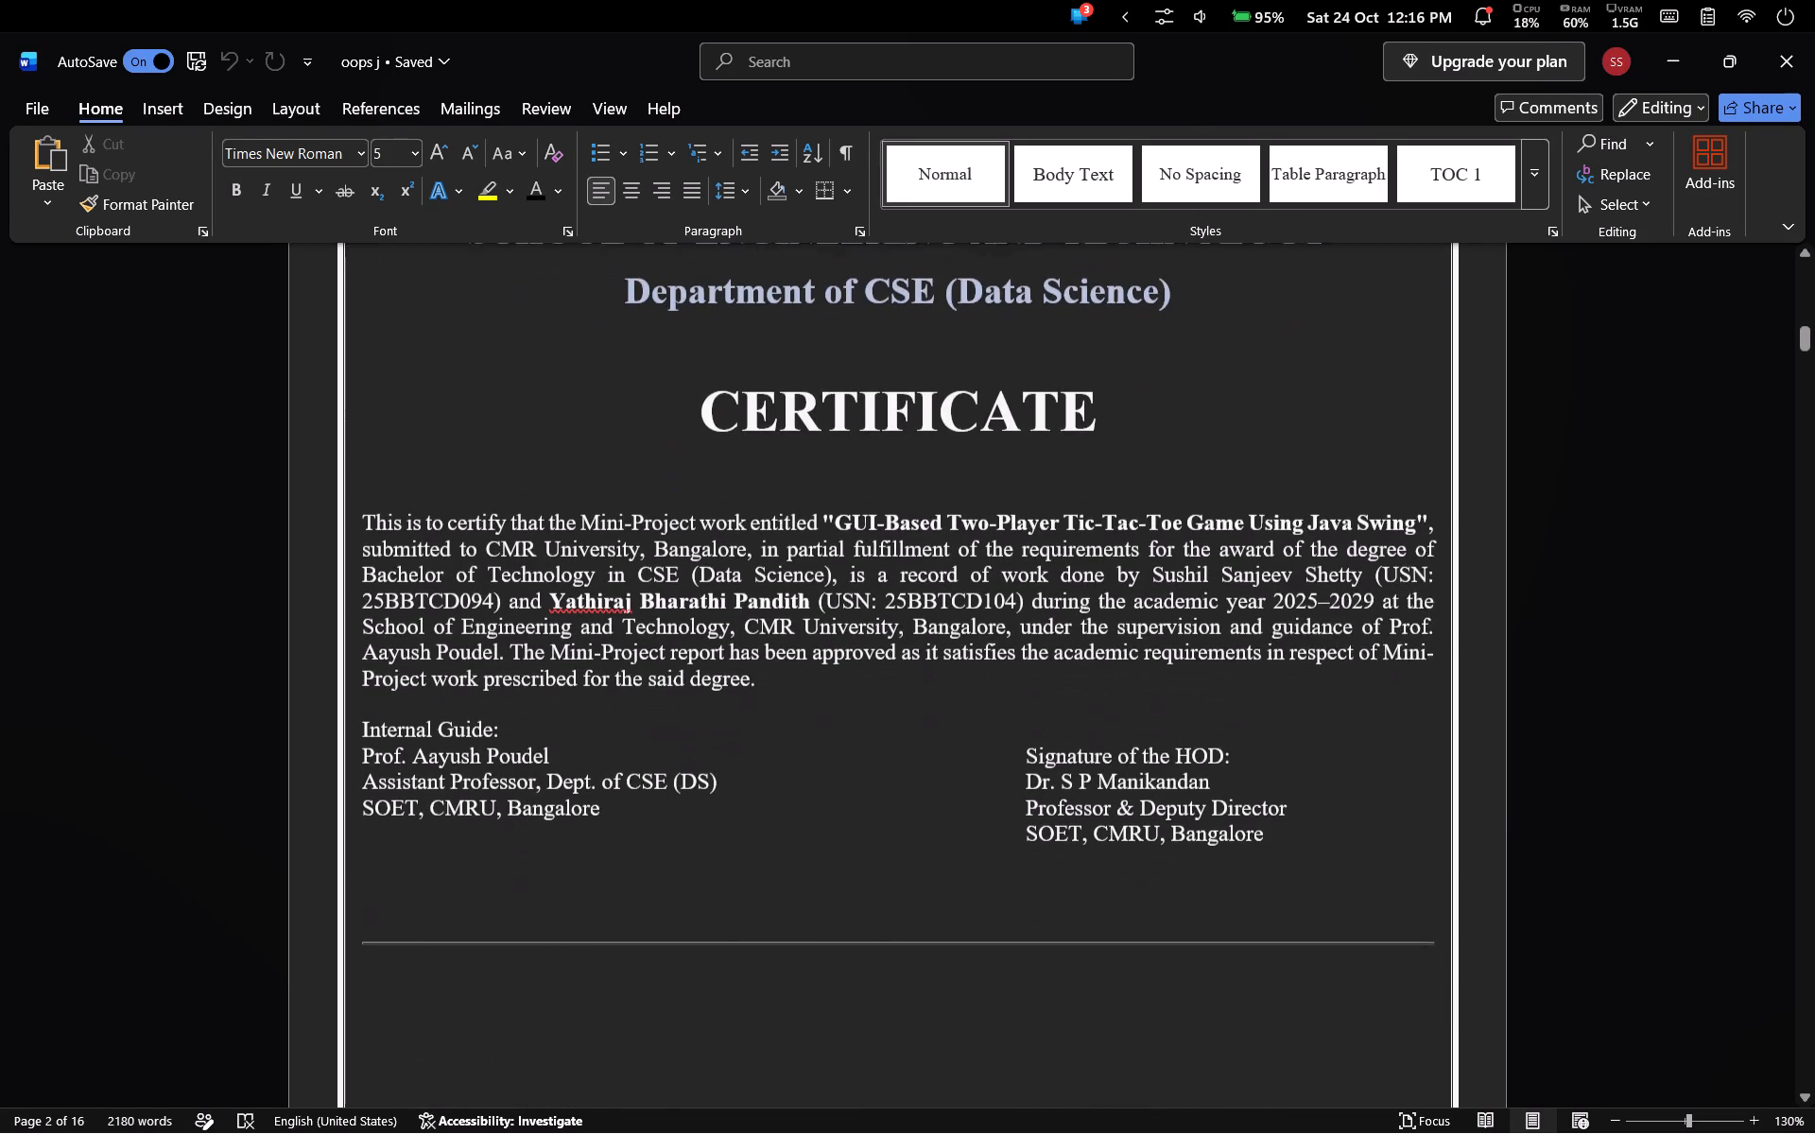
scroll(638, 749, down, 1)
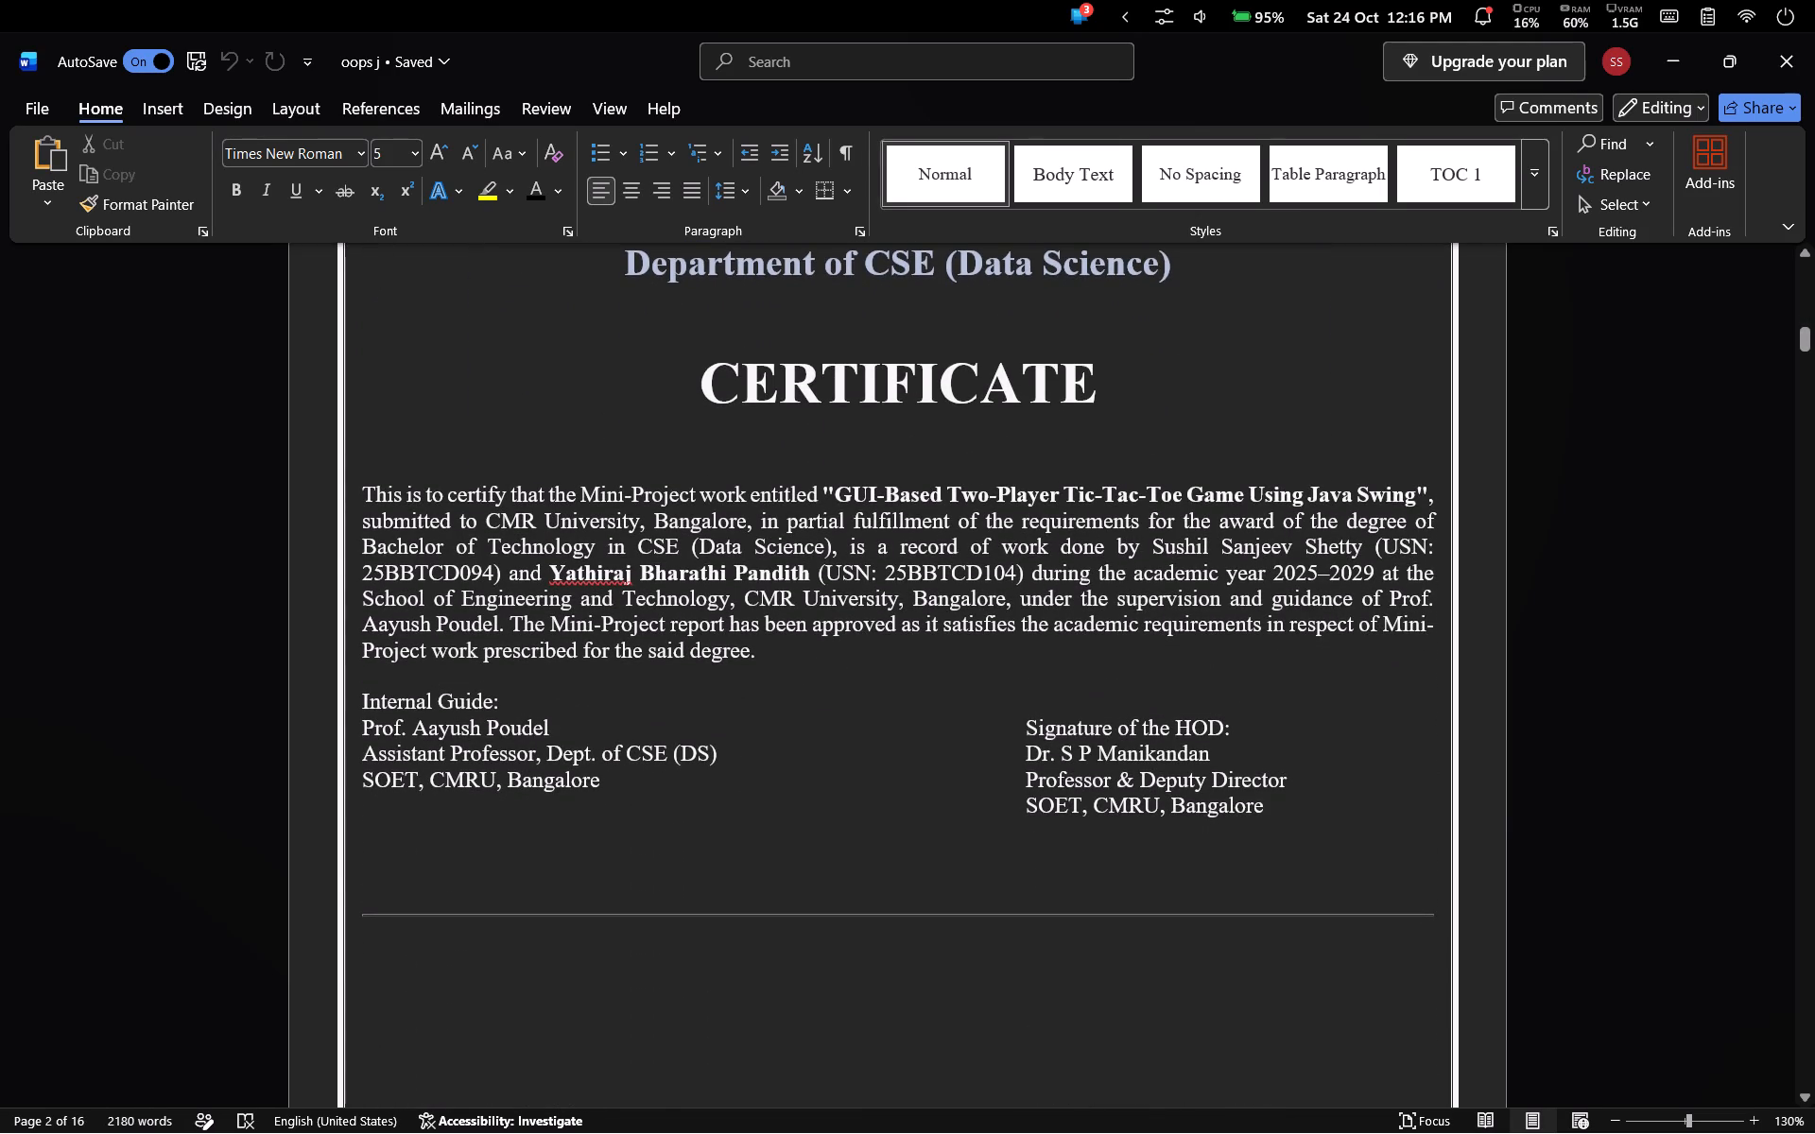
scroll(638, 749, down, 3)
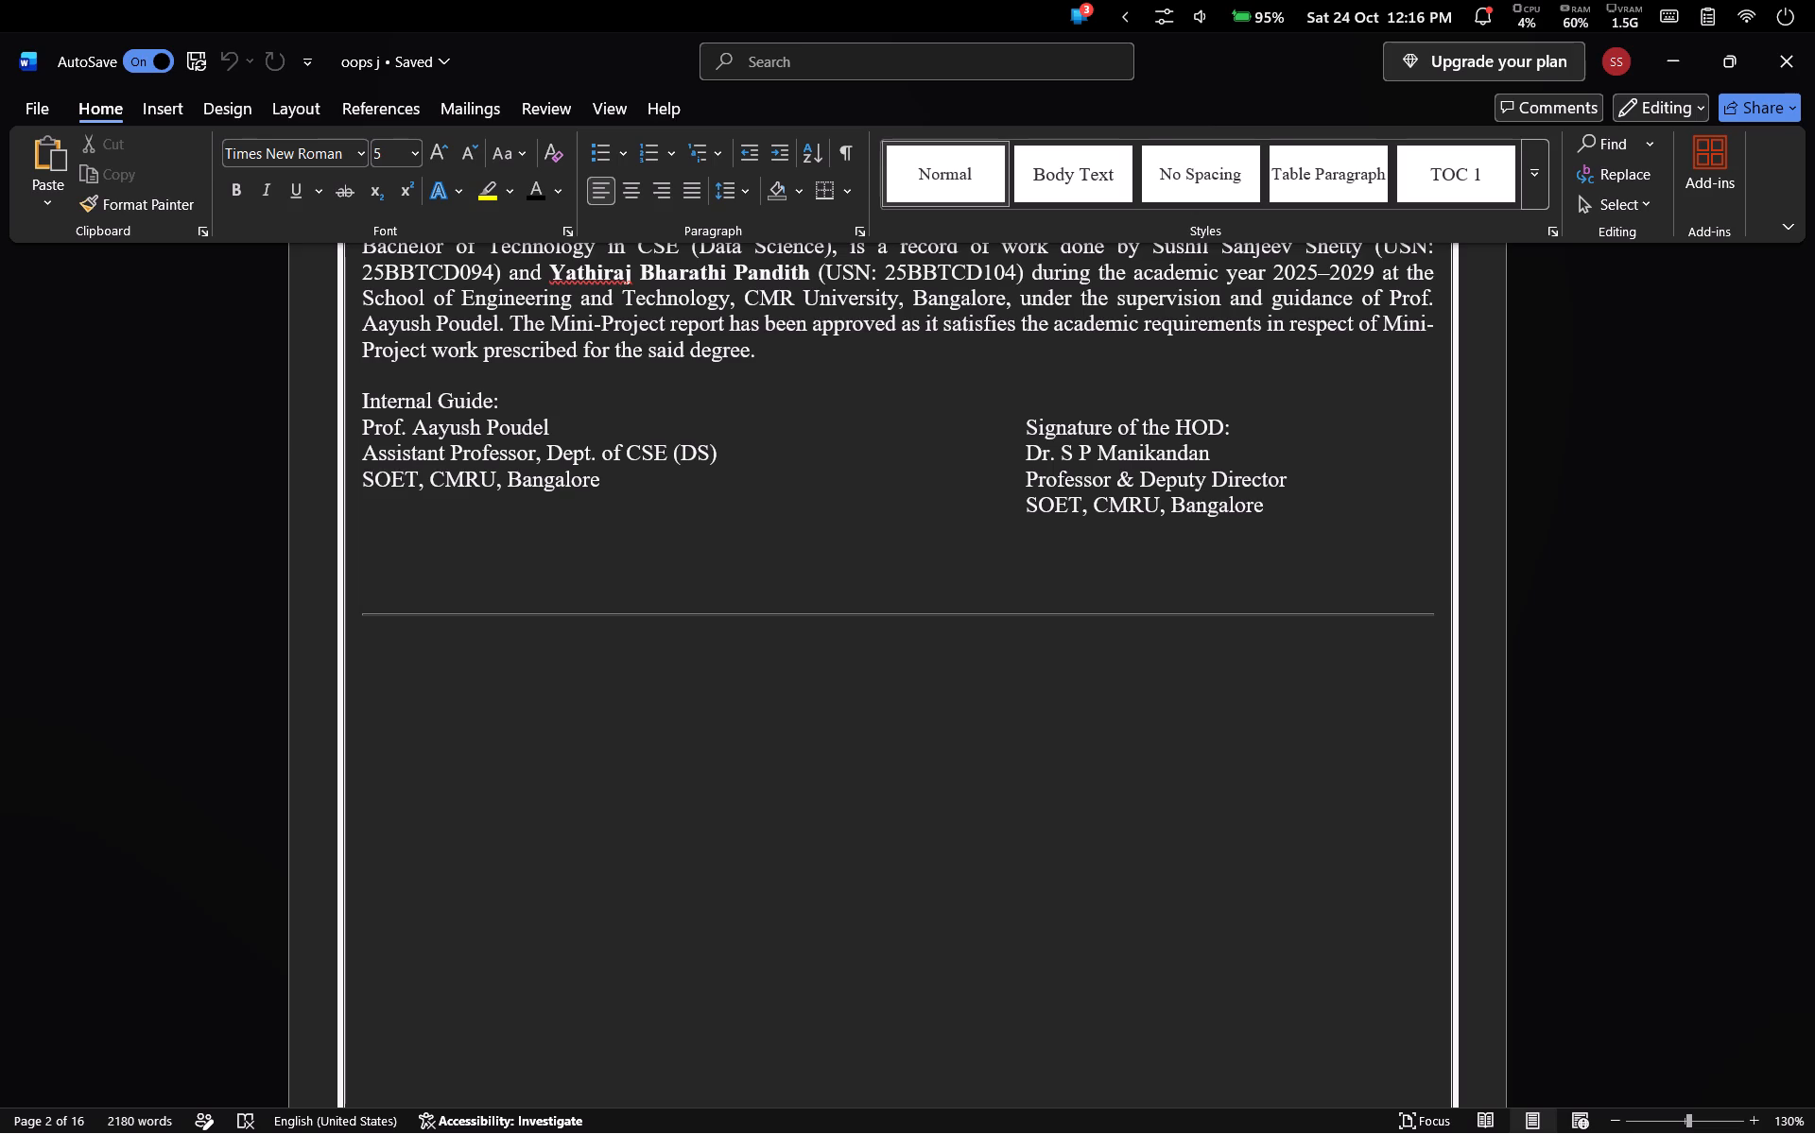
Insert 14 blank lines before "Internal Guide:" on the certificate page to move the signature block down the page.
click(638, 749)
click(359, 404)
key(Return)
key(Return)
key(Return)
key(Return)
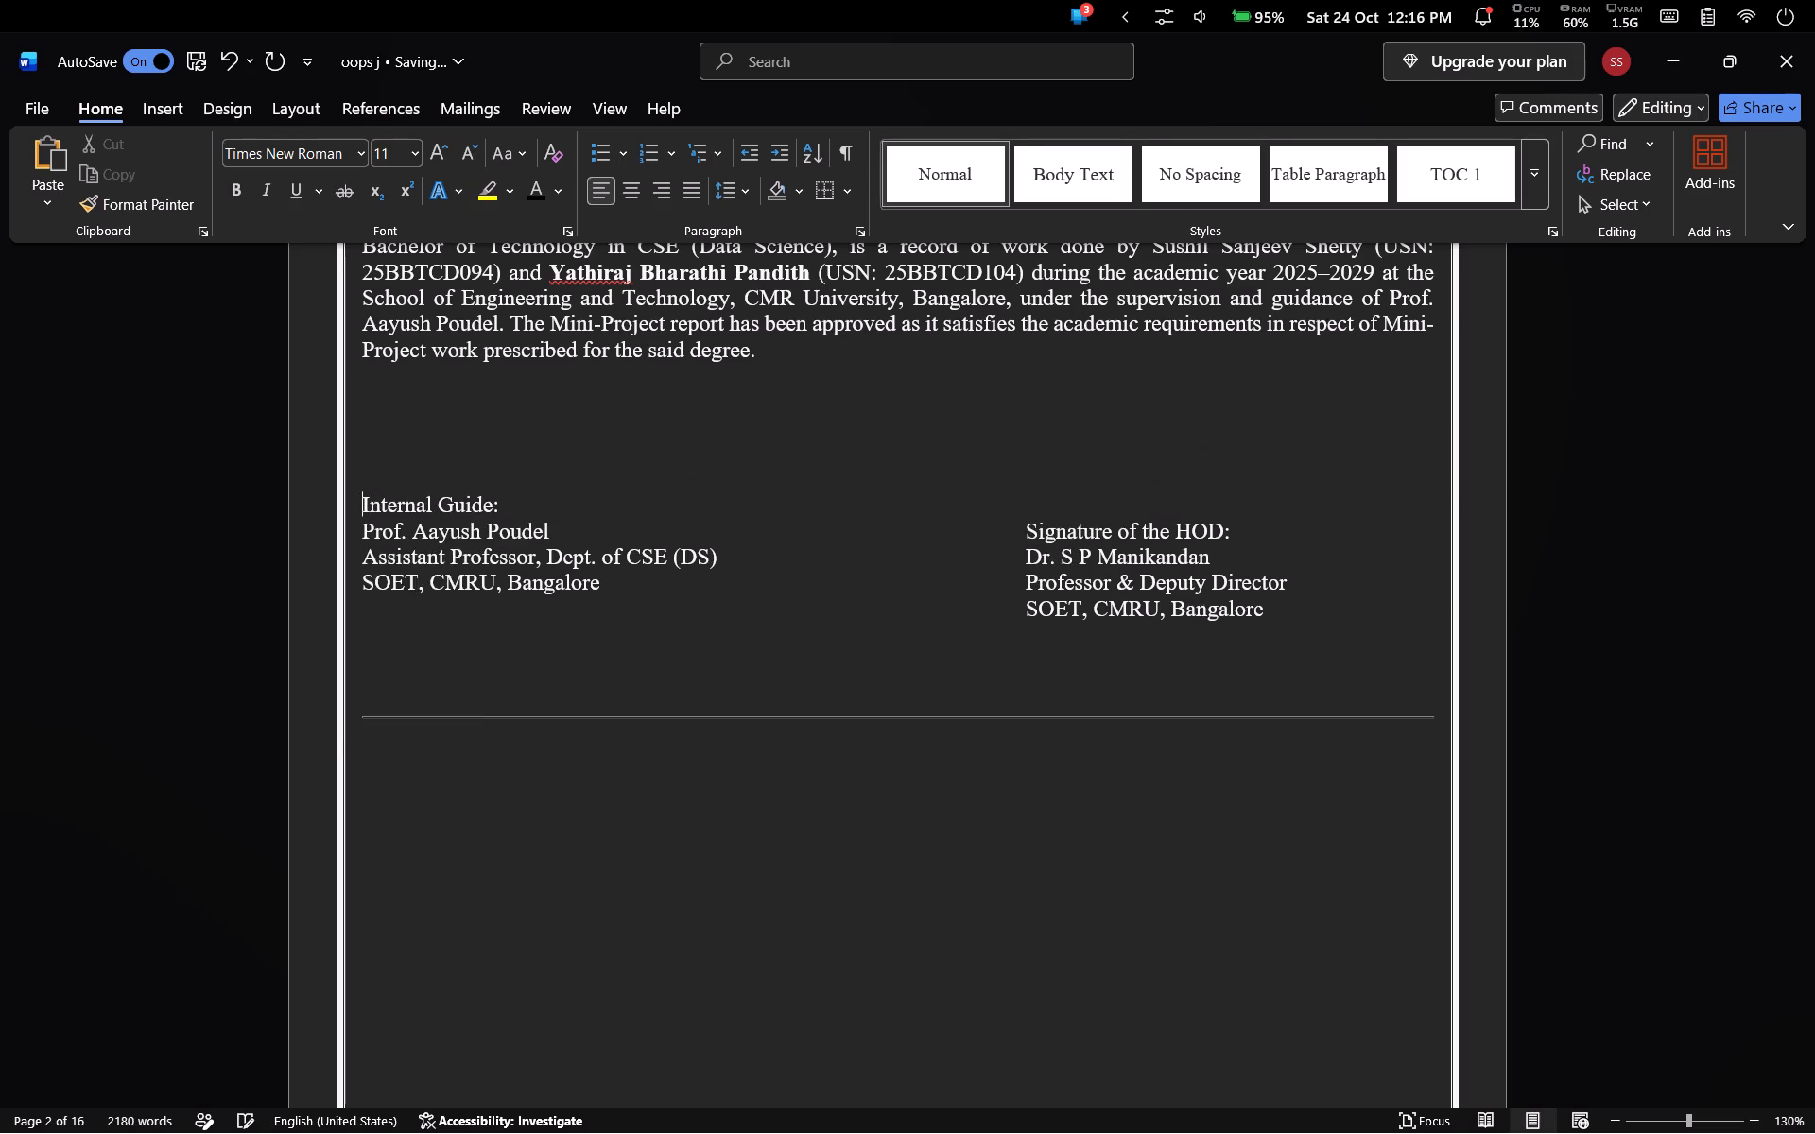
key(Return)
key(Return)
key(Return)
key(Return)
key(Return)
key(Return)
key(Return)
key(Return)
key(Return)
scroll(359, 404, down, 1)
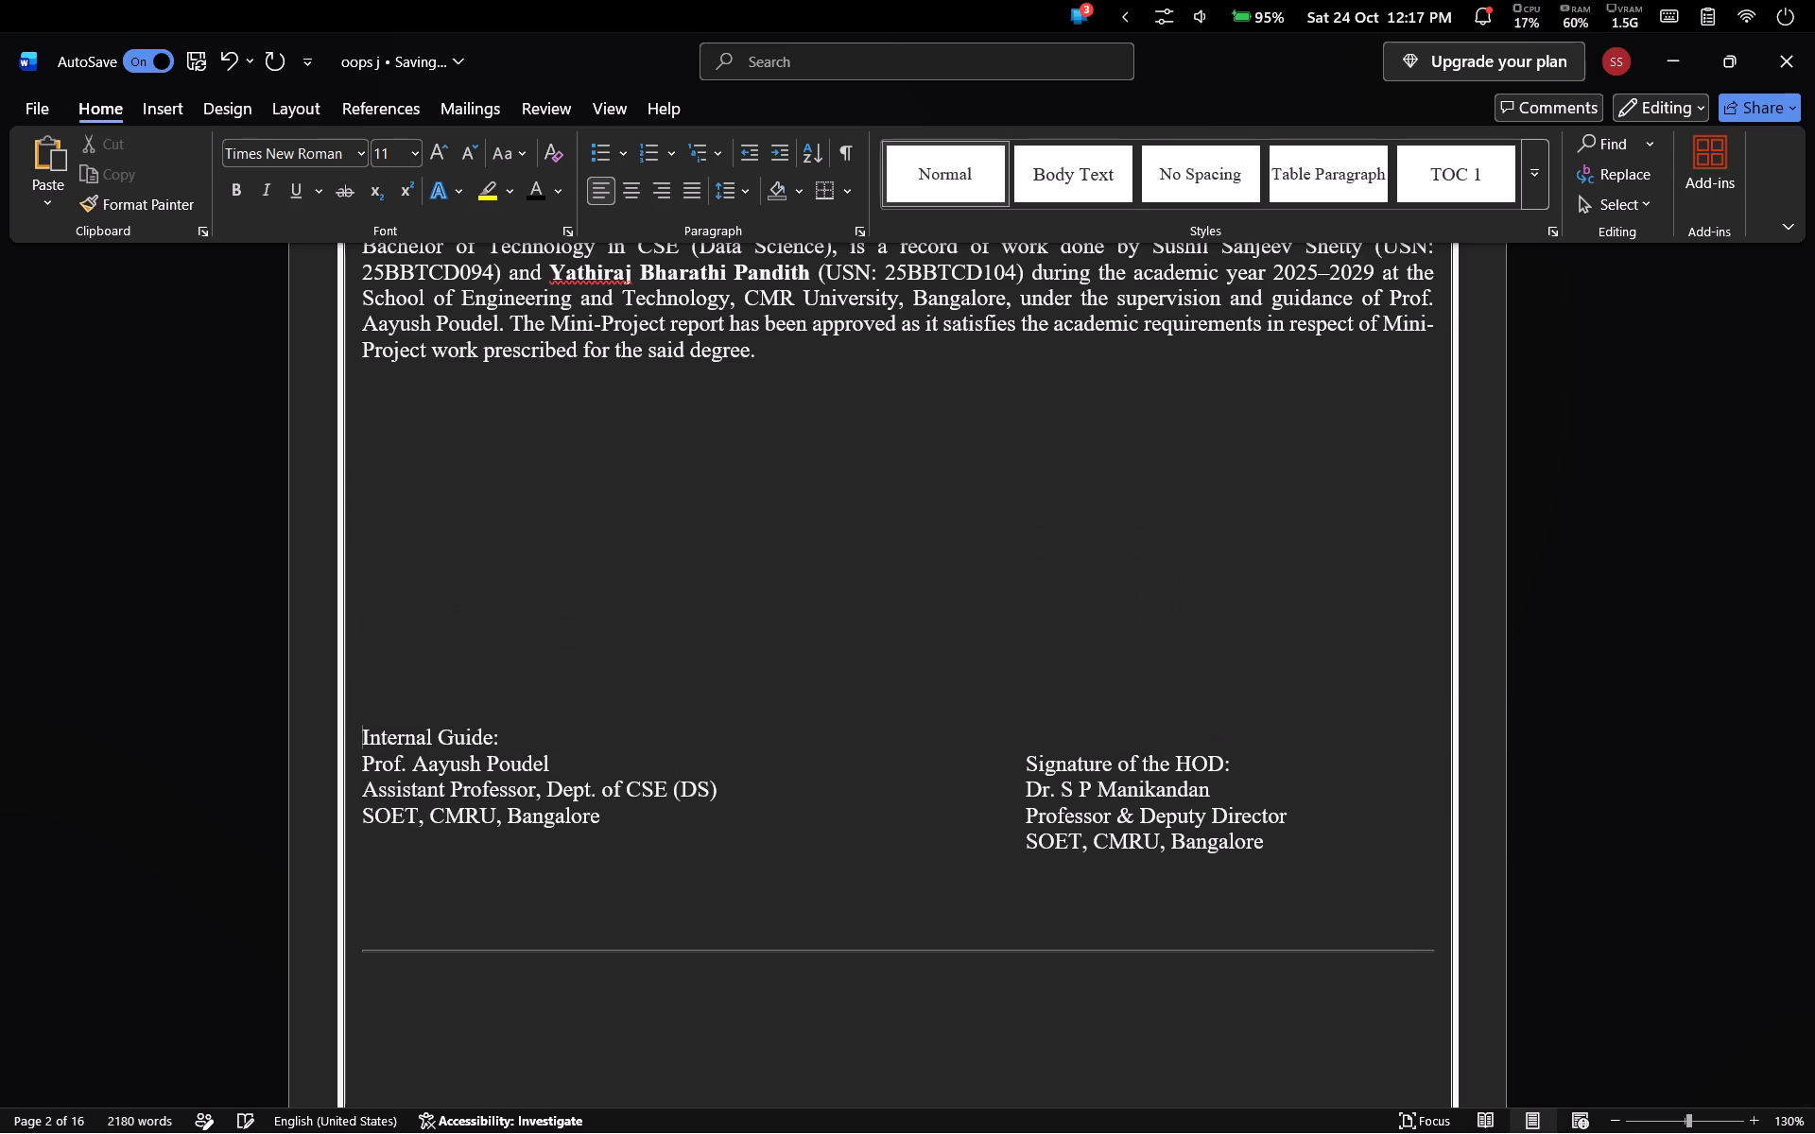
scroll(359, 404, down, 1)
key(Return)
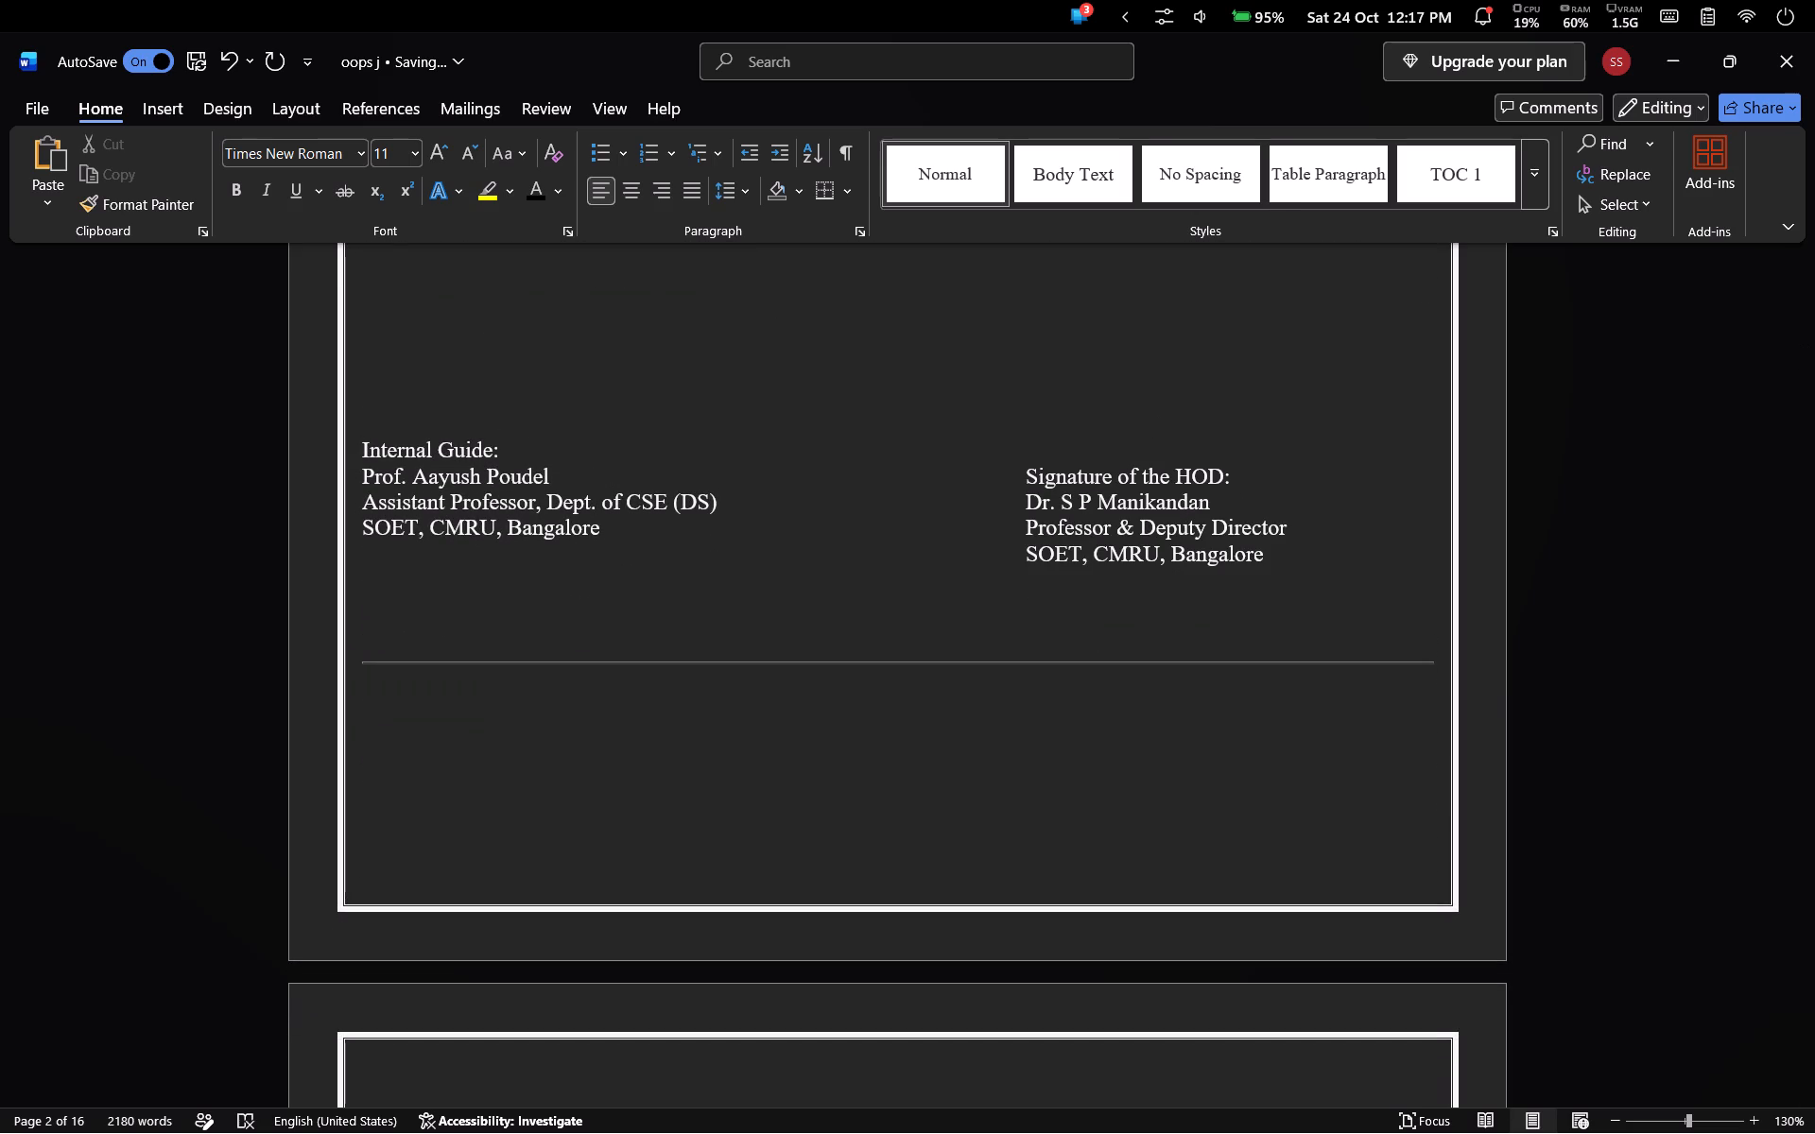
Delete five of the blank lines above the DECLARATION heading to bring it closer to the top of its page.
scroll(359, 404, down, 4)
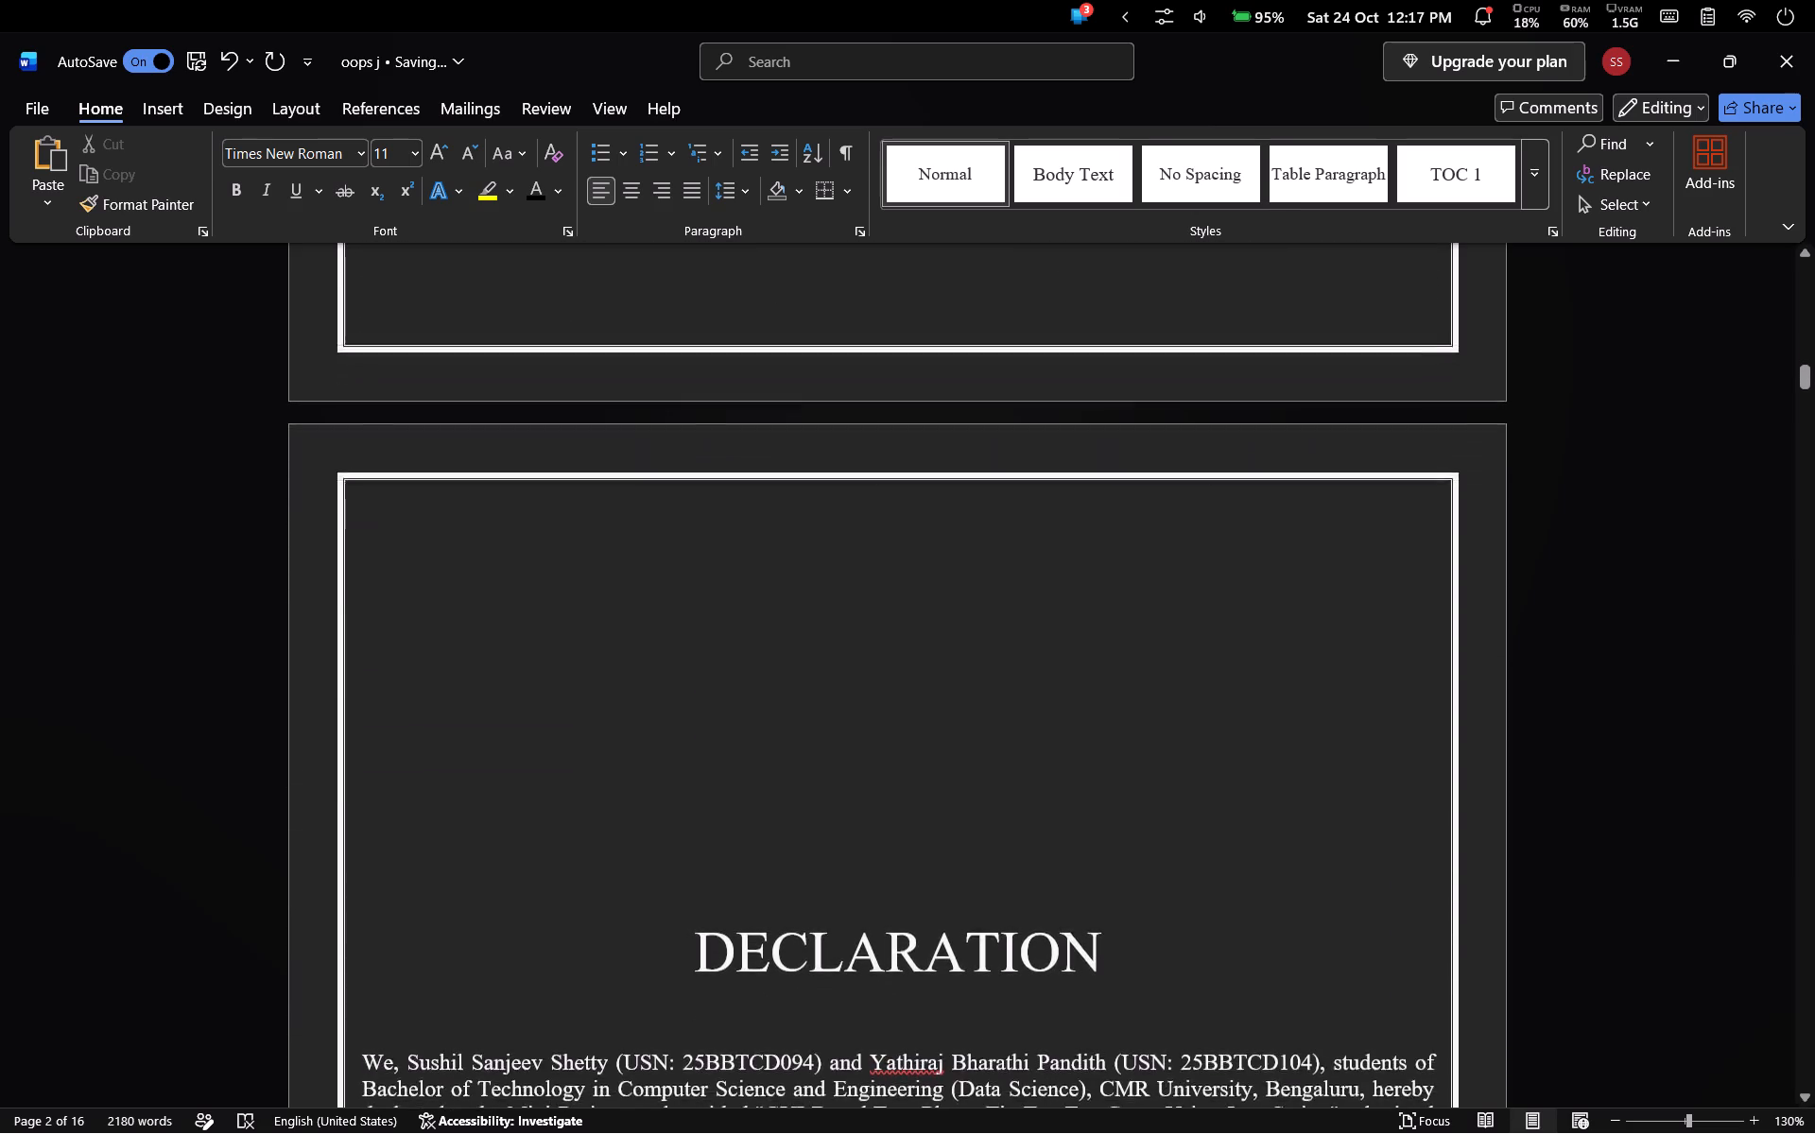
scroll(359, 404, down, 2)
click(647, 496)
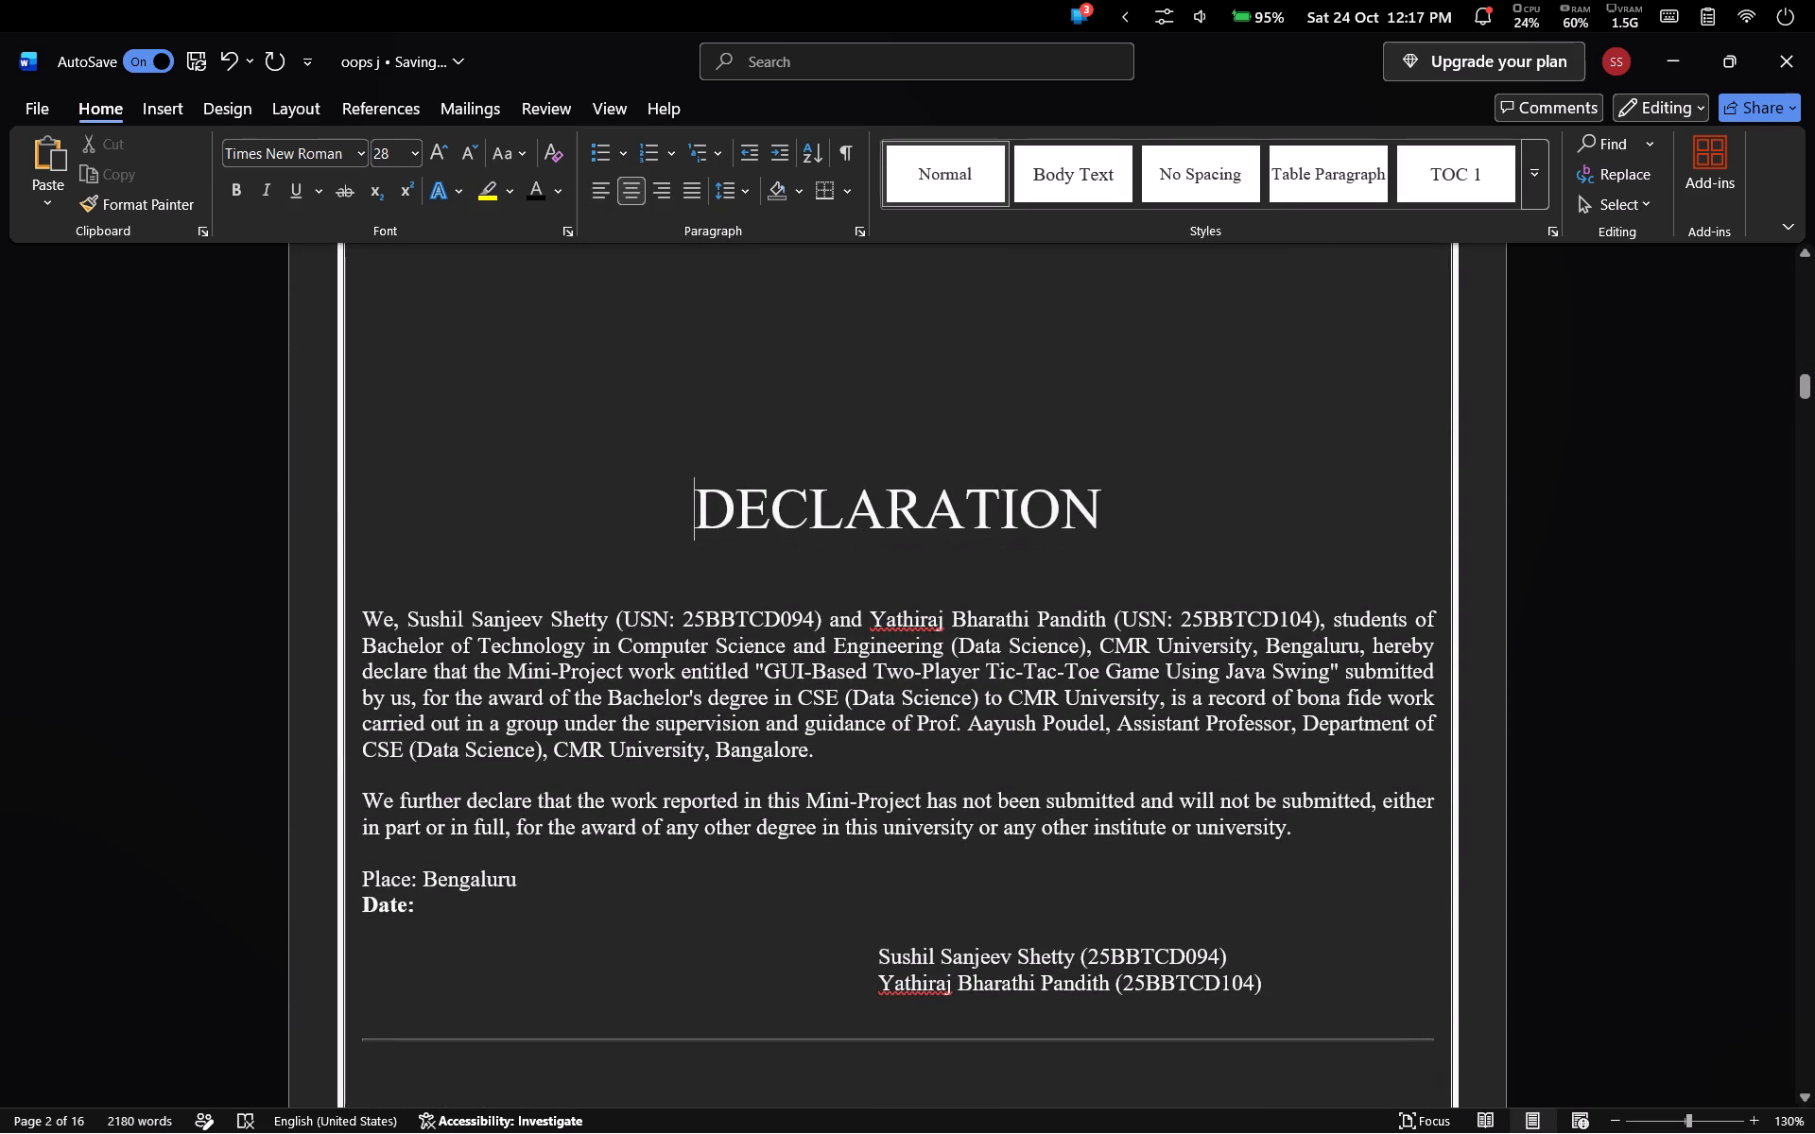
key(BackSpace)
key(BackSpace)
key(BackSpace)
scroll(647, 496, up, 1)
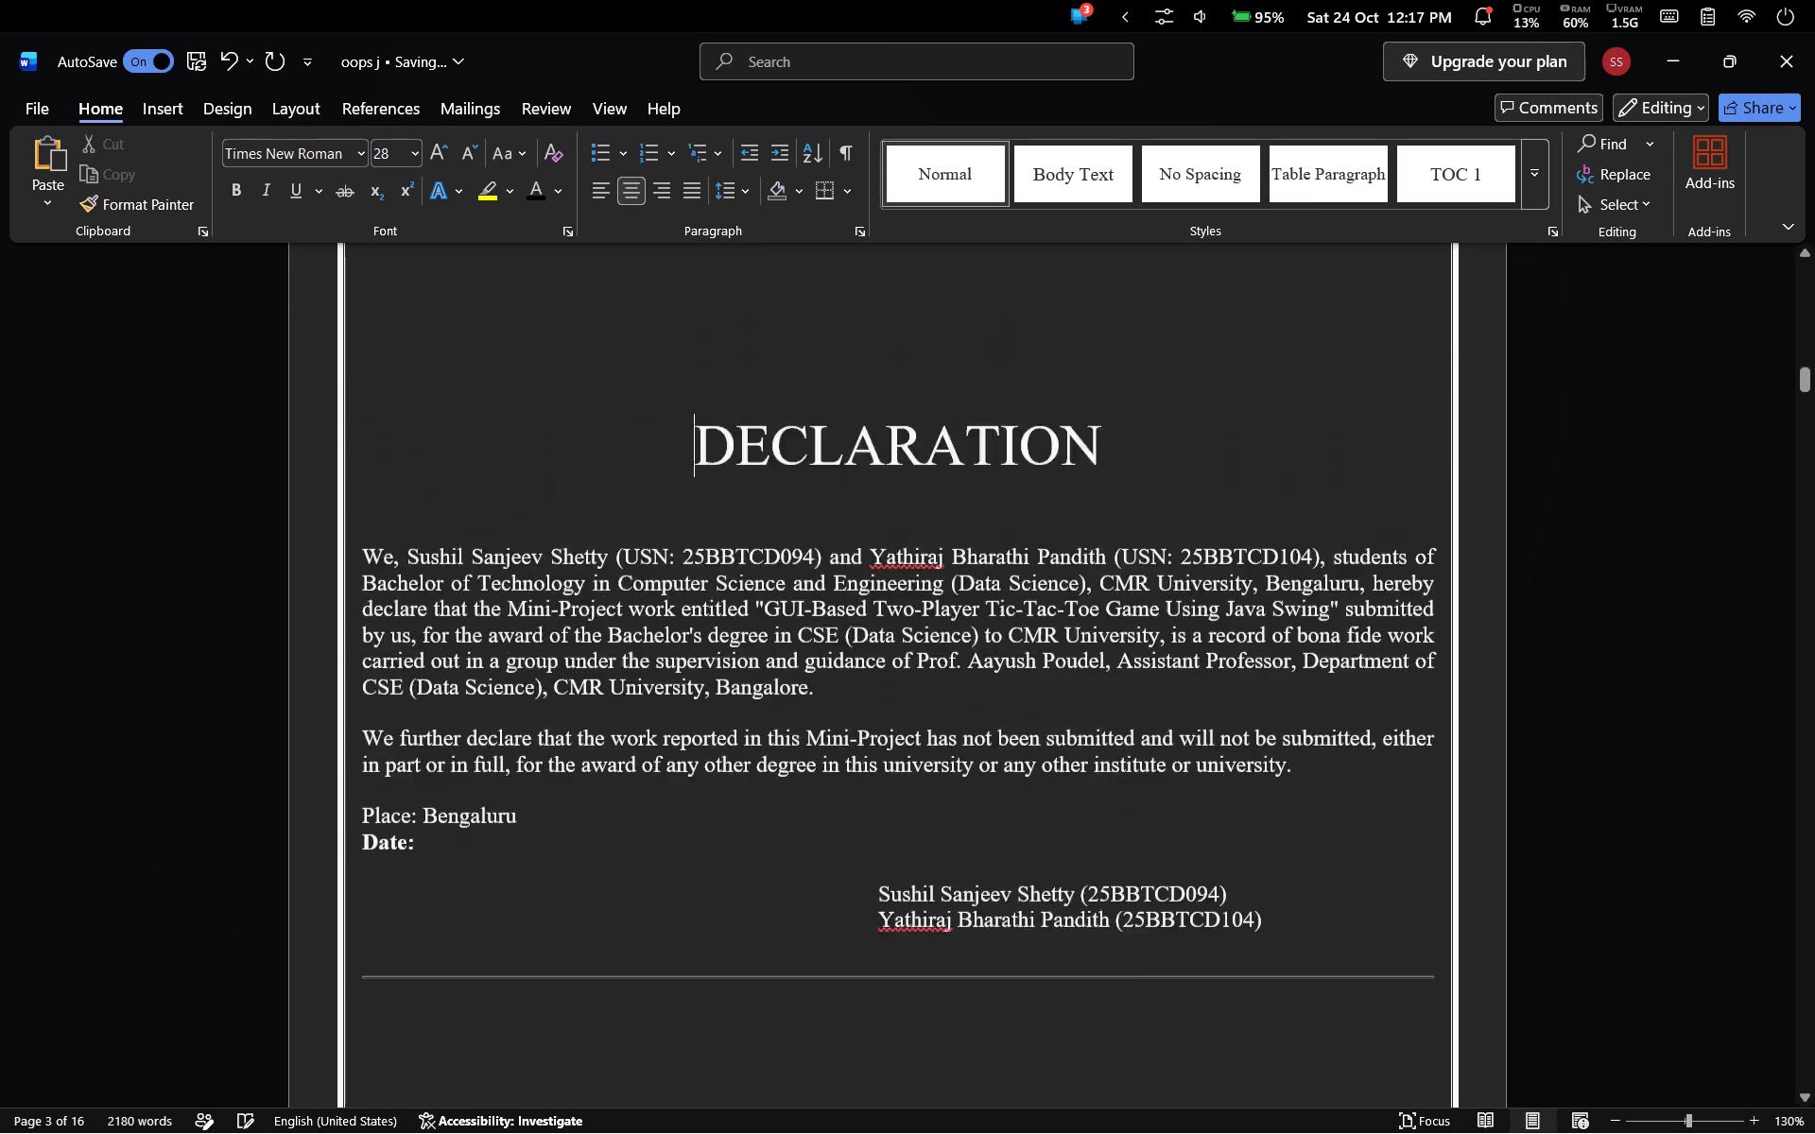
scroll(647, 496, up, 1)
key(BackSpace)
key(BackSpace)
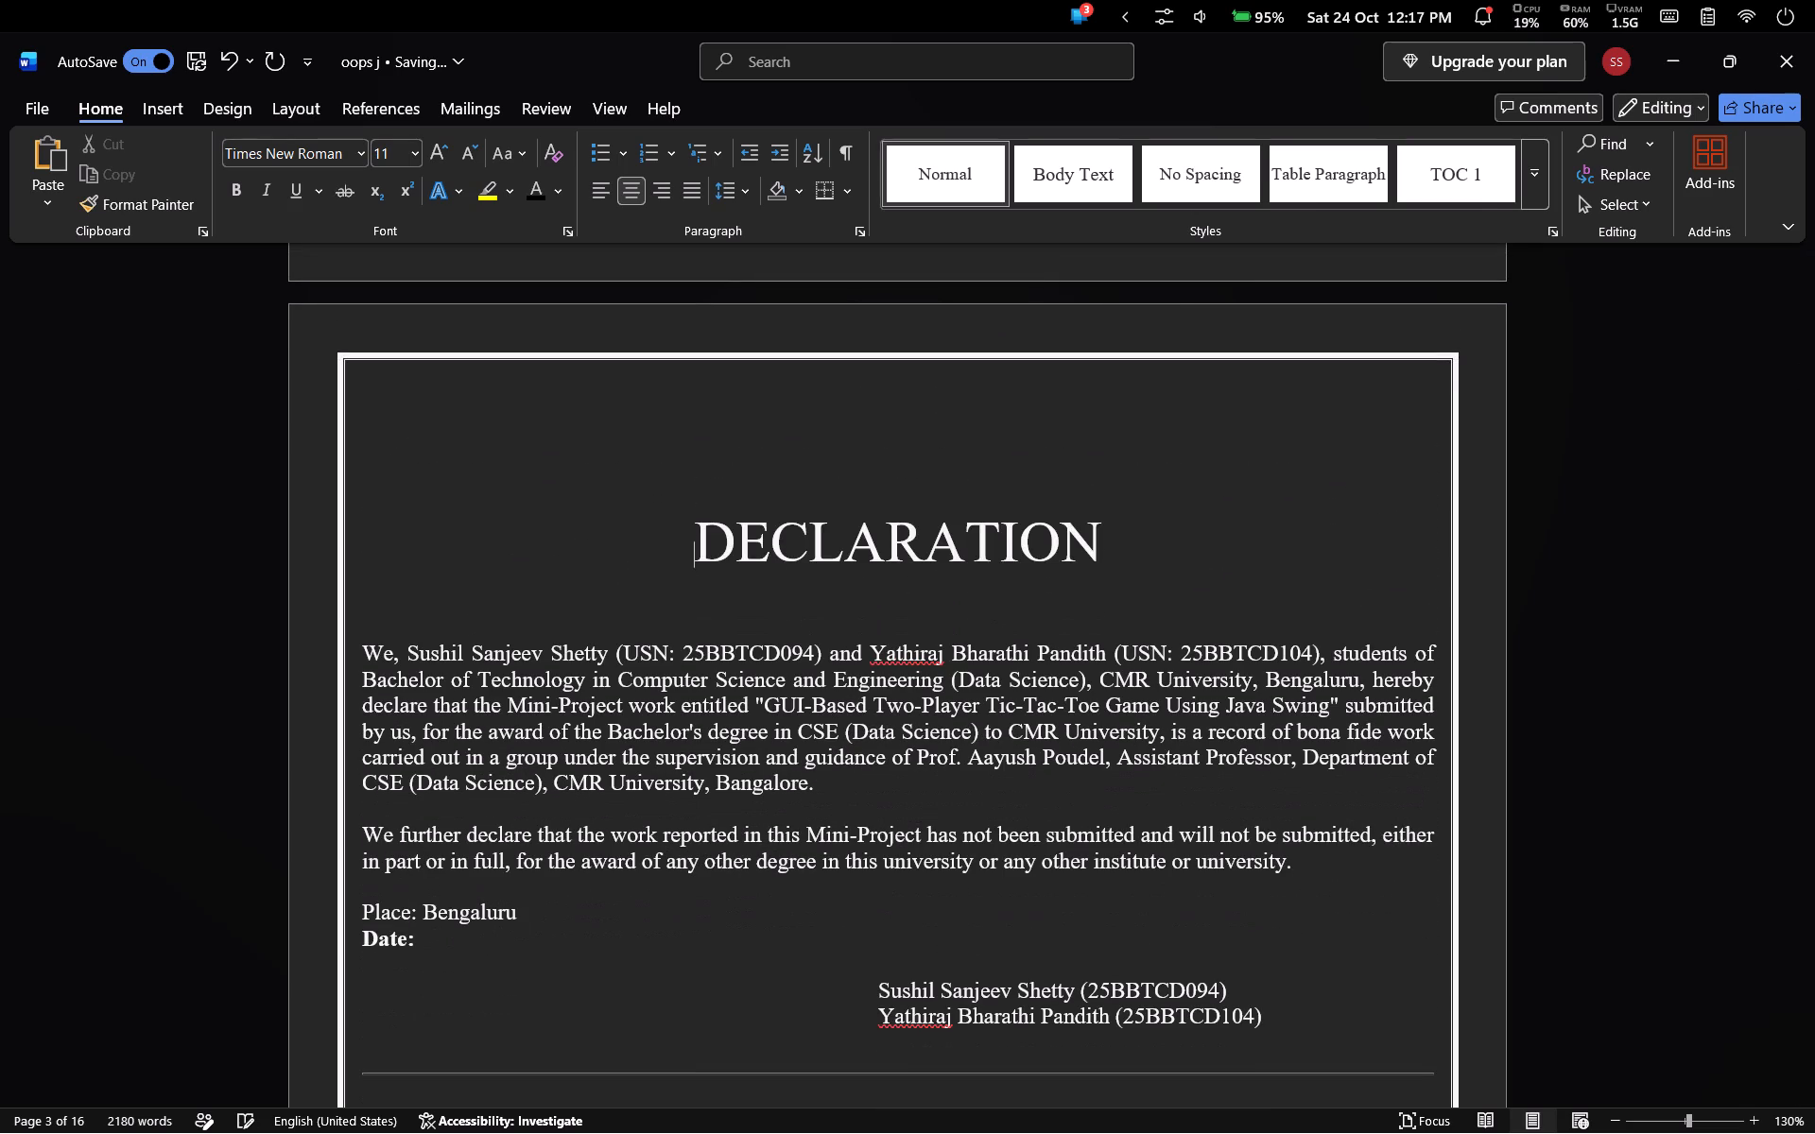
Review the spacing and page layout from the cover page through the certificate and declaration pages.
scroll(647, 496, up, 1)
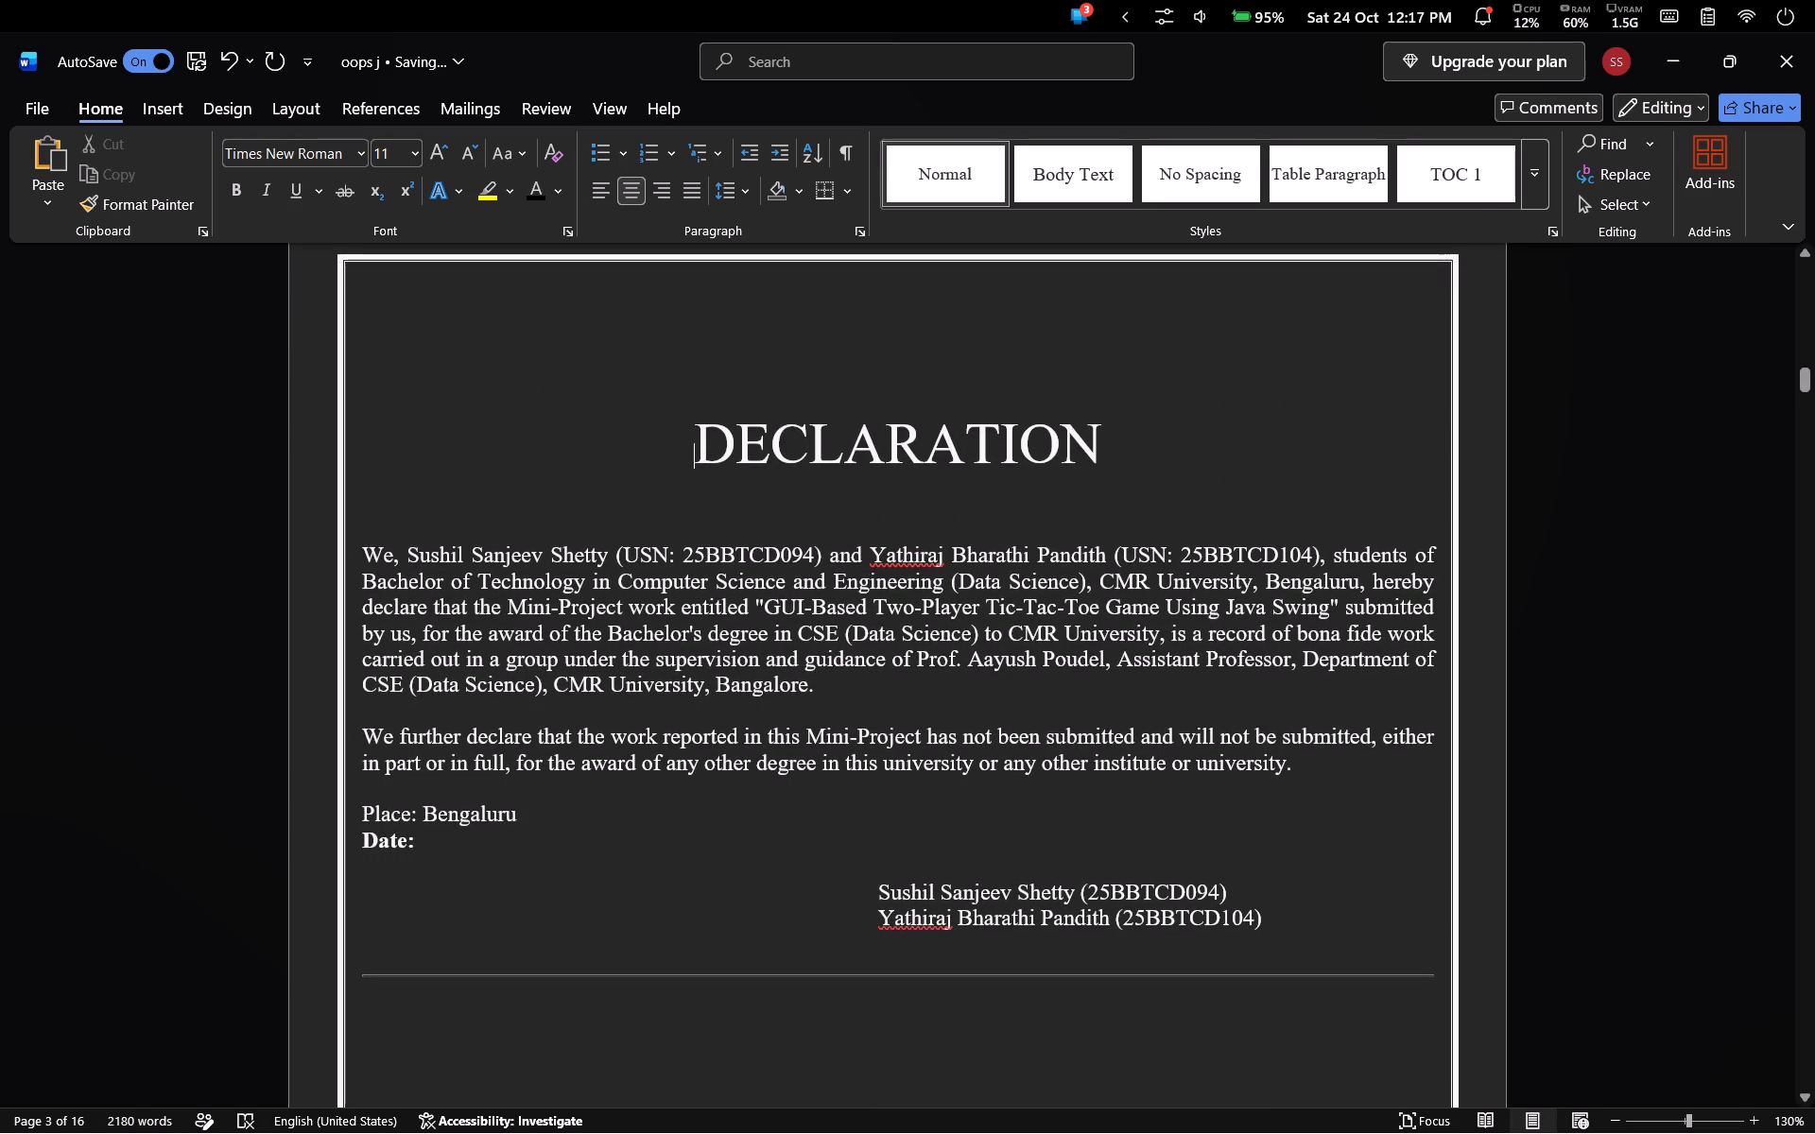
scroll(647, 496, up, 1)
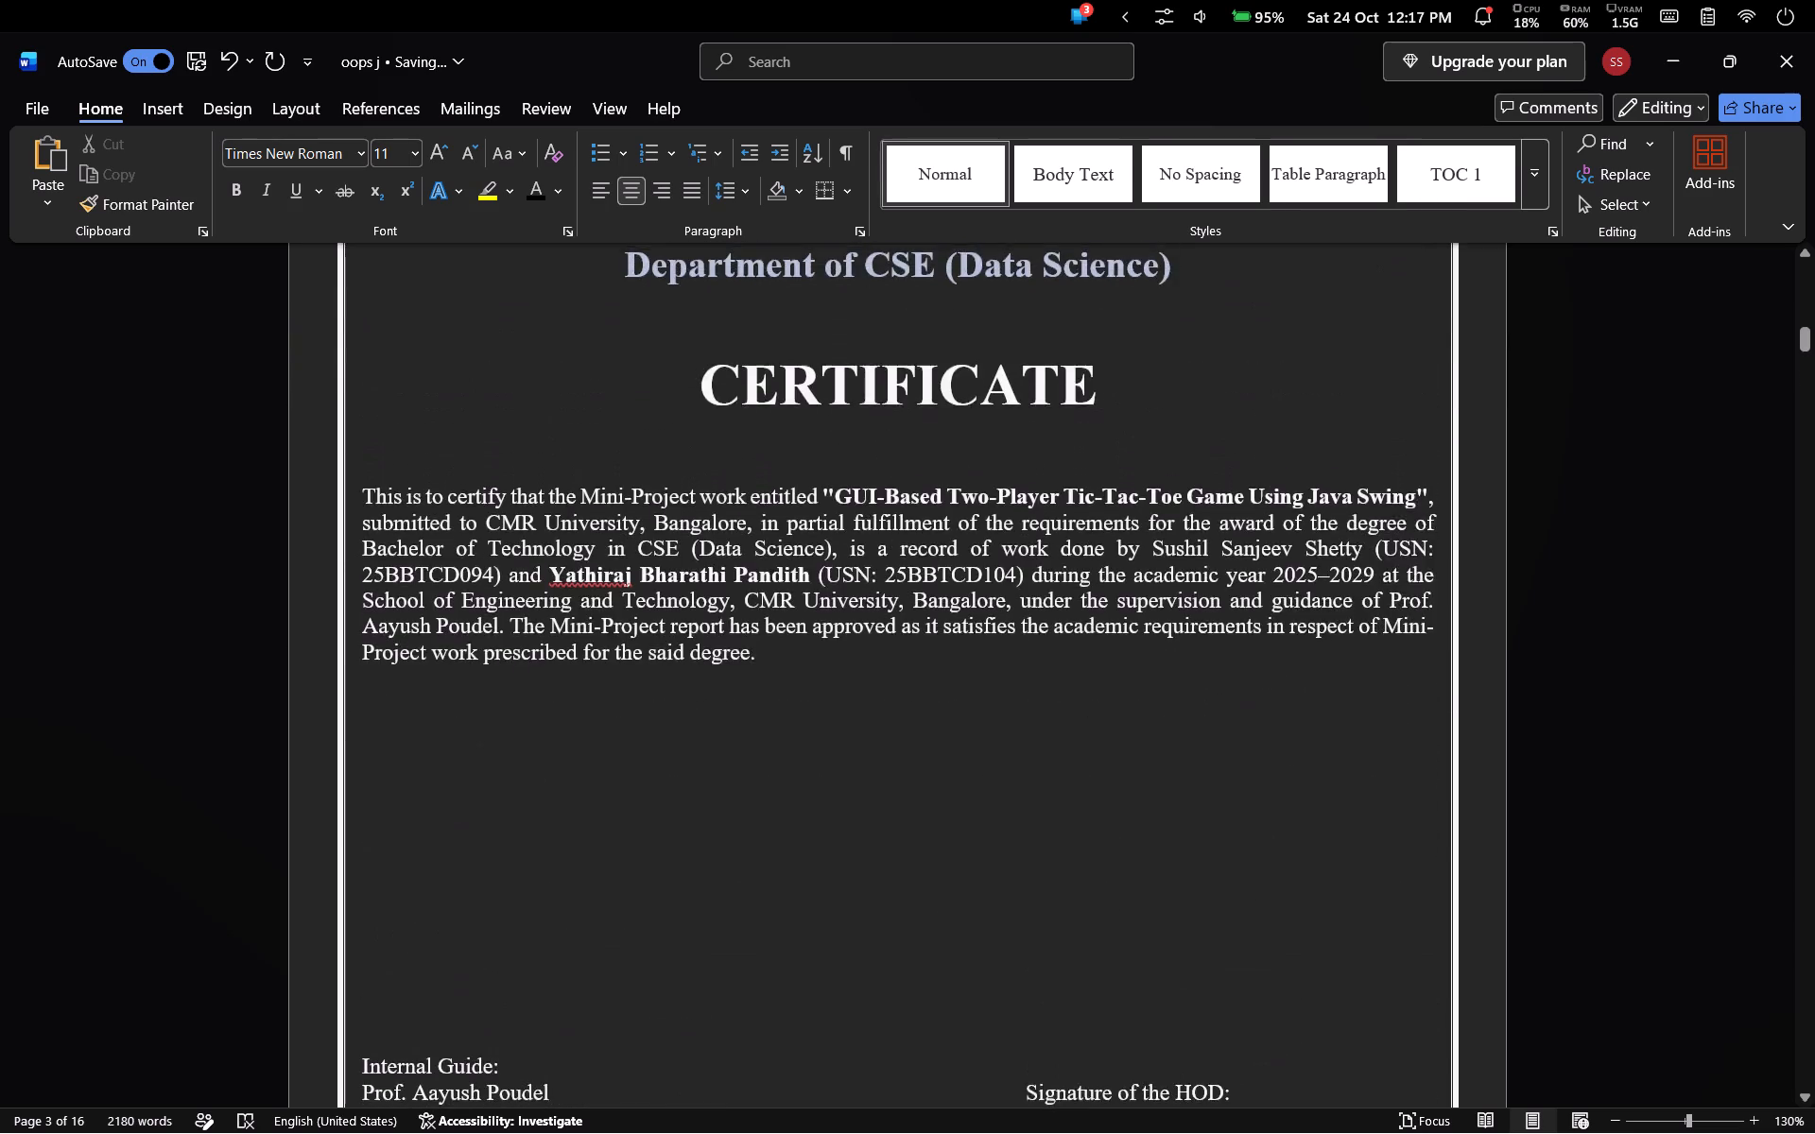
scroll(647, 496, up, 10)
scroll(647, 496, down, 1)
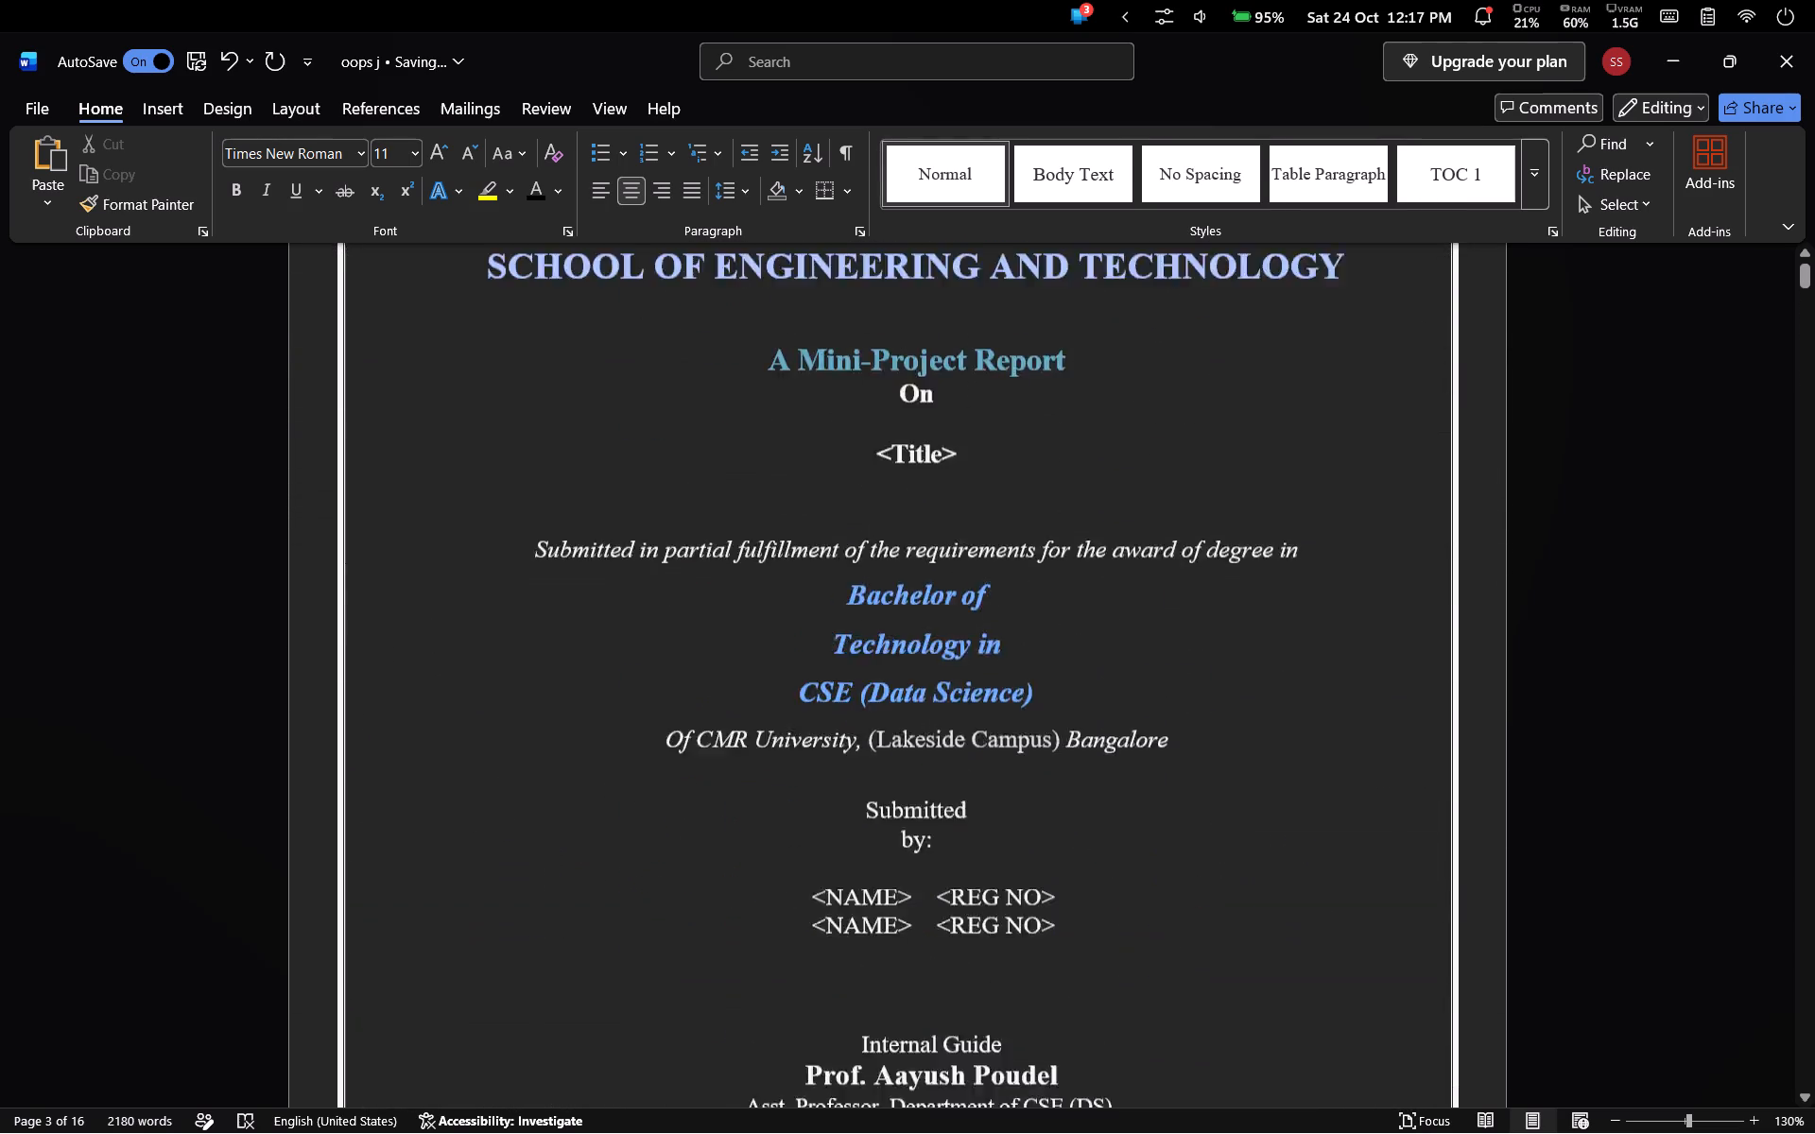
scroll(647, 496, down, 1)
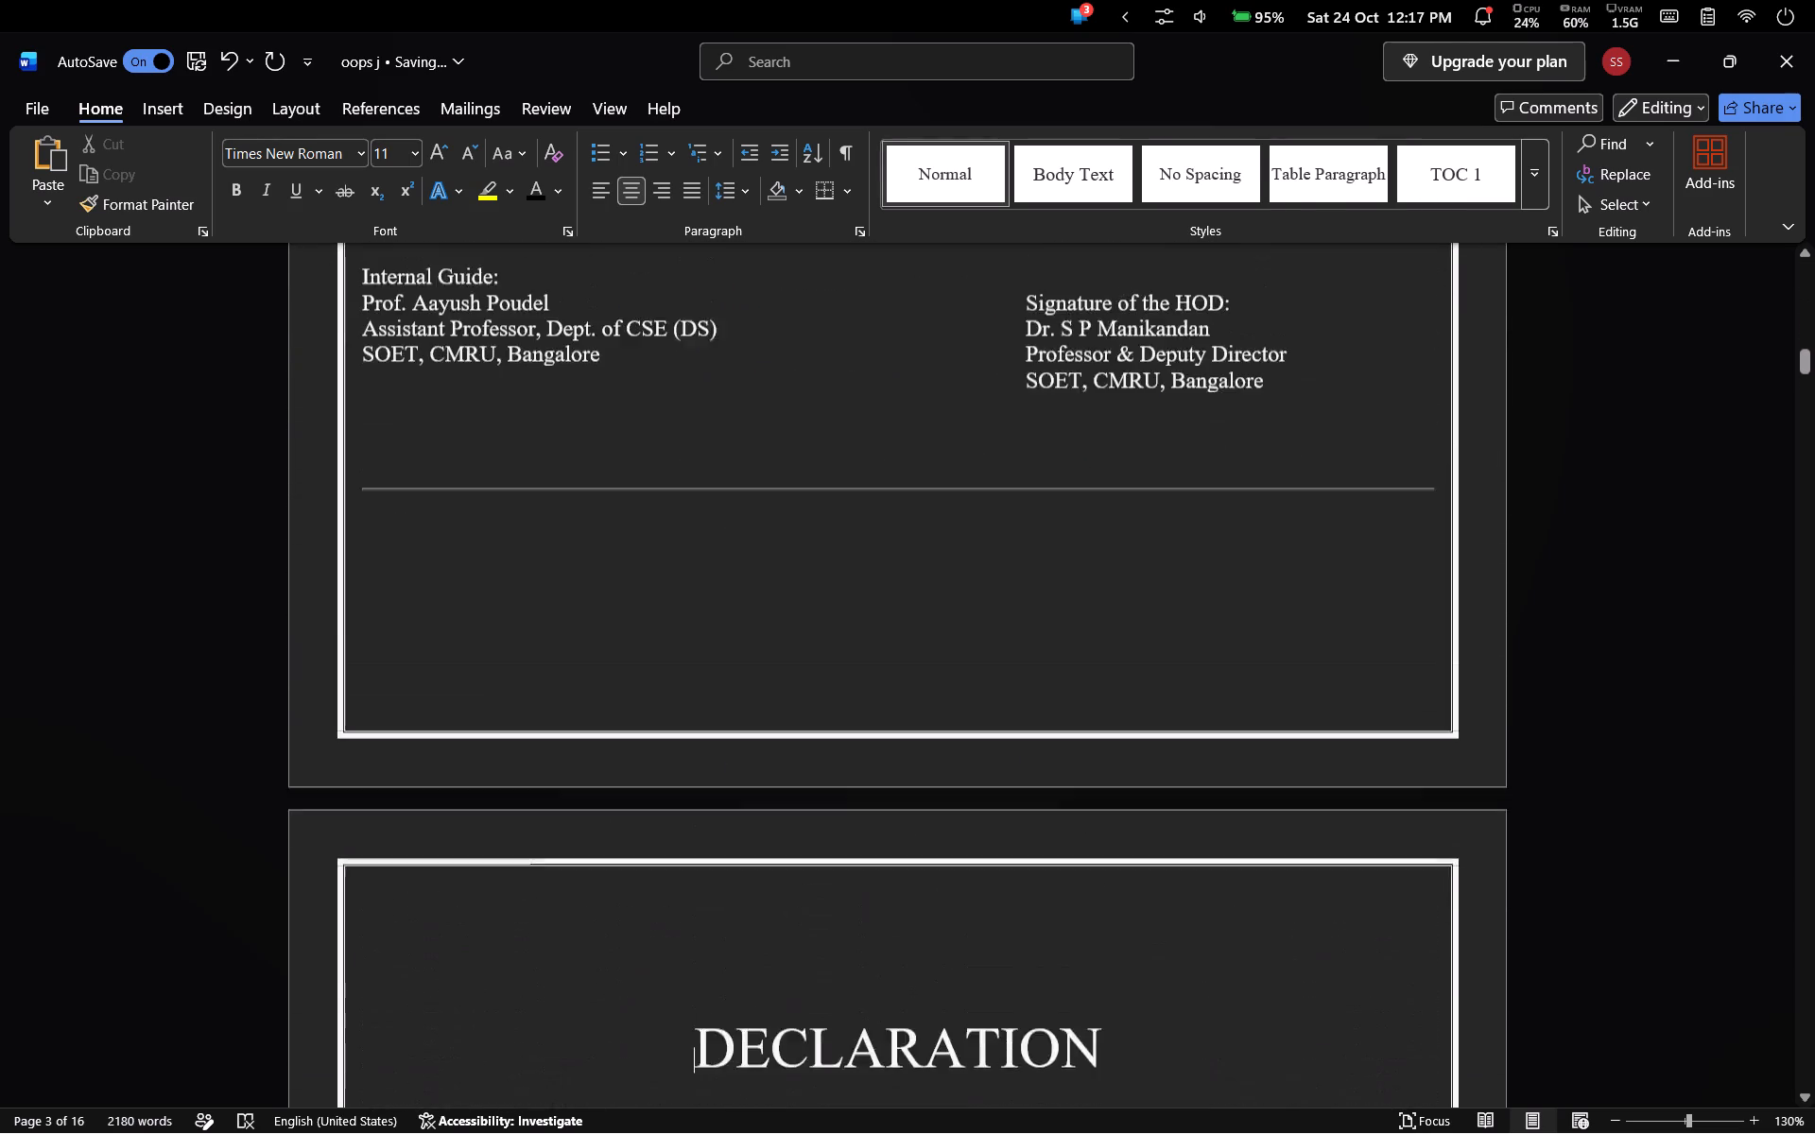
scroll(647, 496, down, 4)
scroll(647, 496, up, 1)
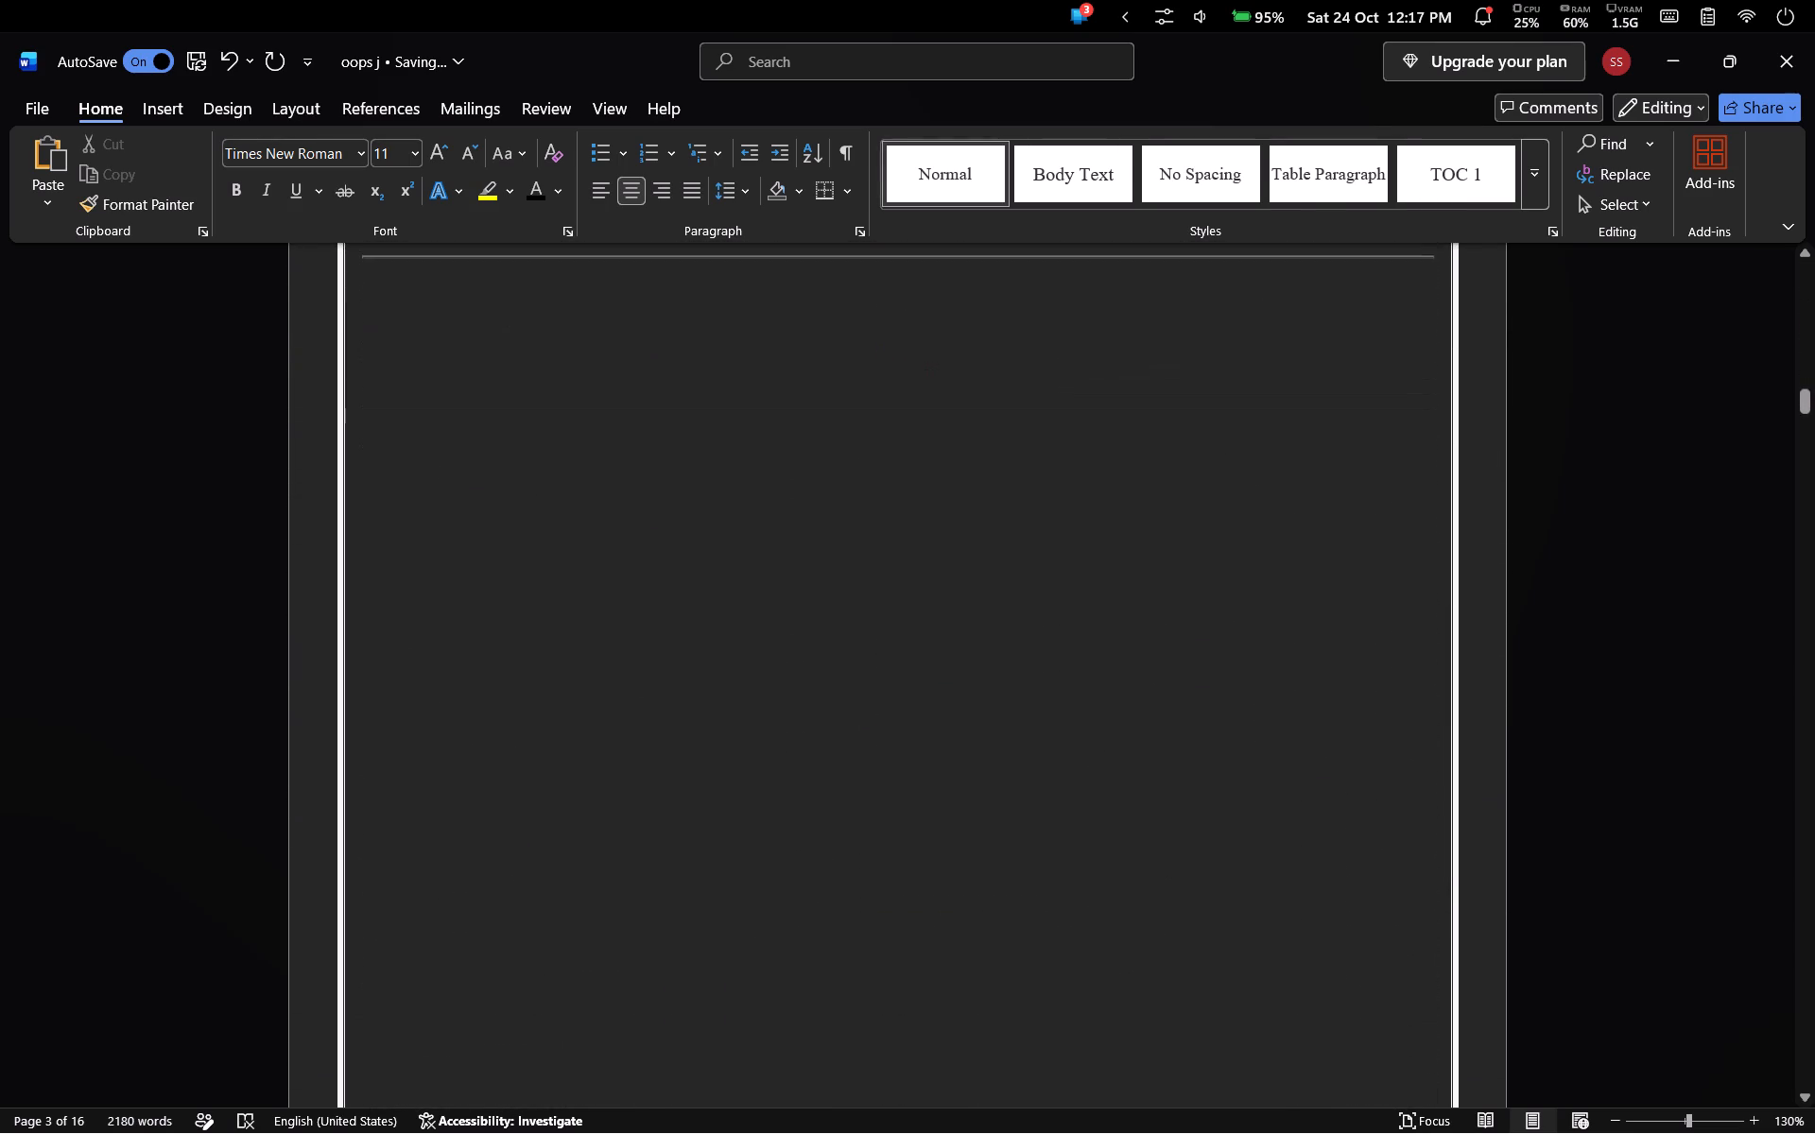
scroll(647, 496, up, 1)
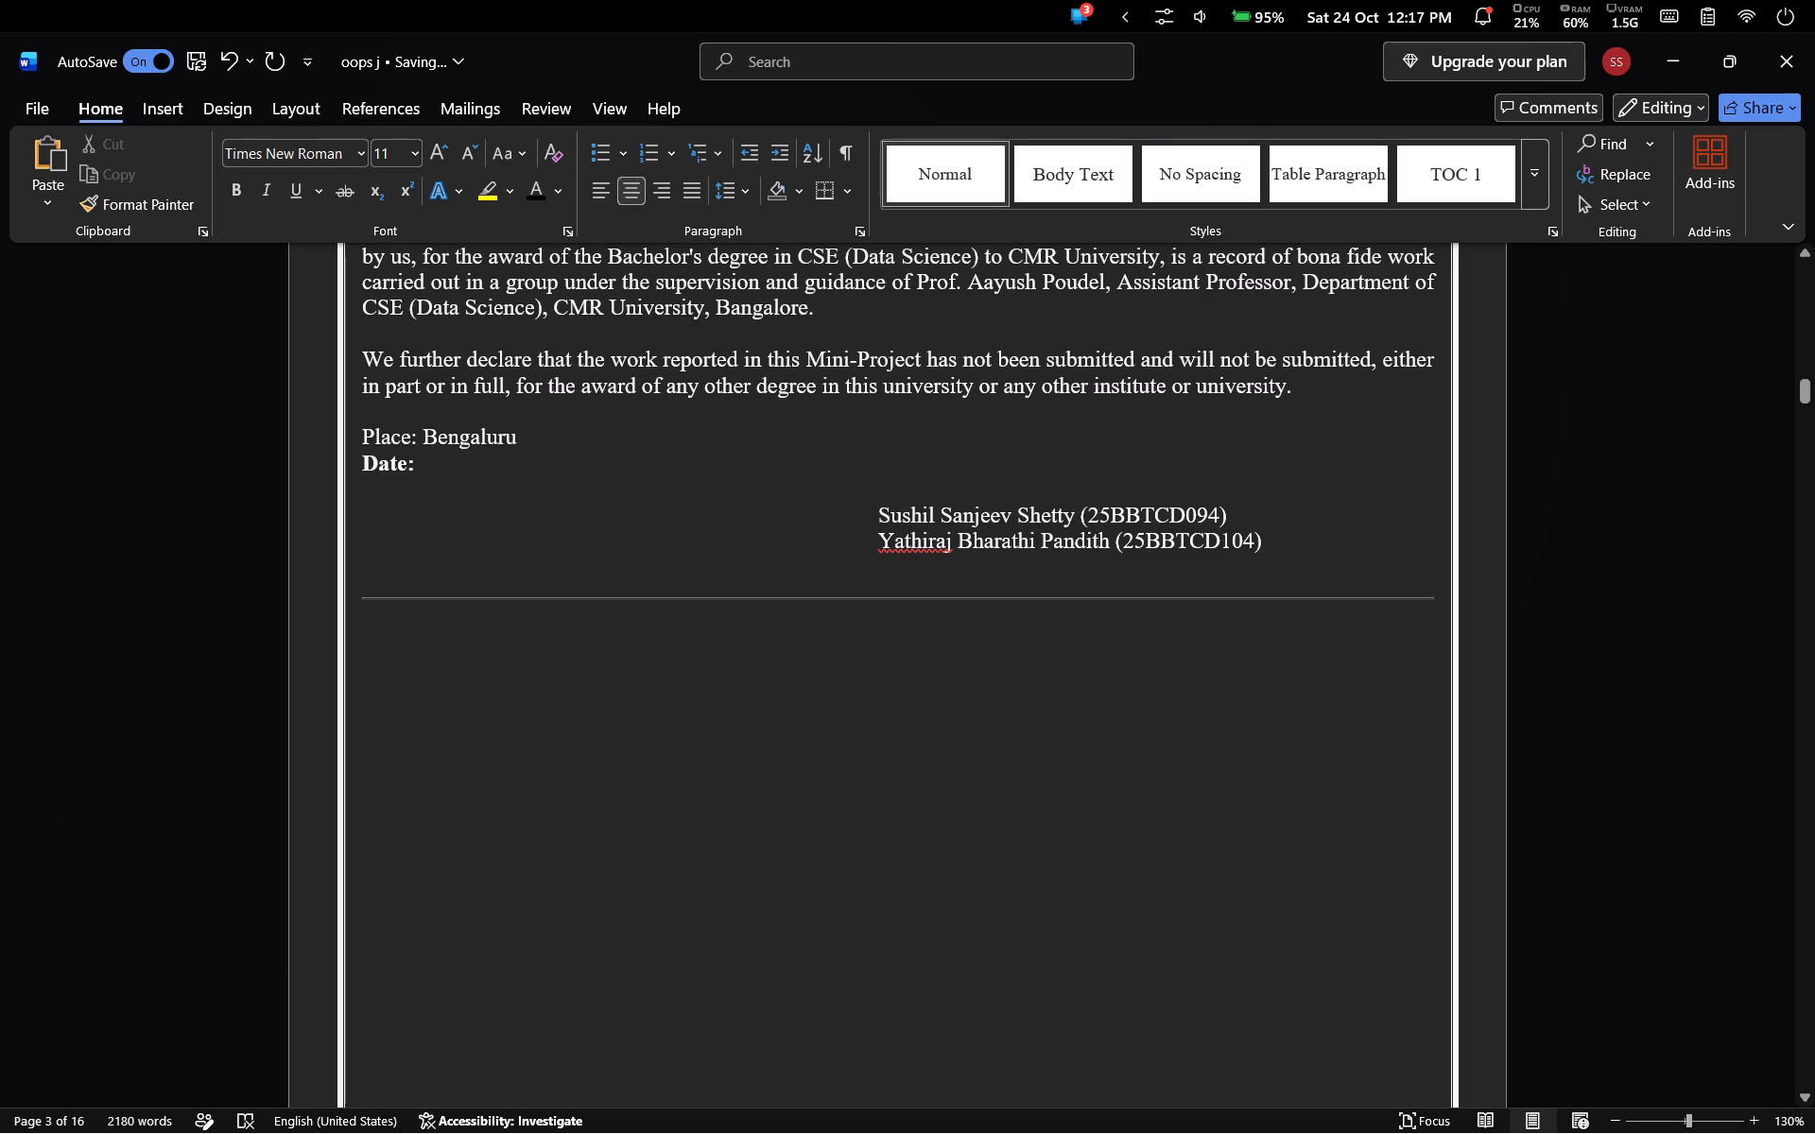
Insert nine blank lines before "Place: Bengaluru" on the declaration page to move the place, date and names block down.
click(356, 431)
key(Return)
key(Return)
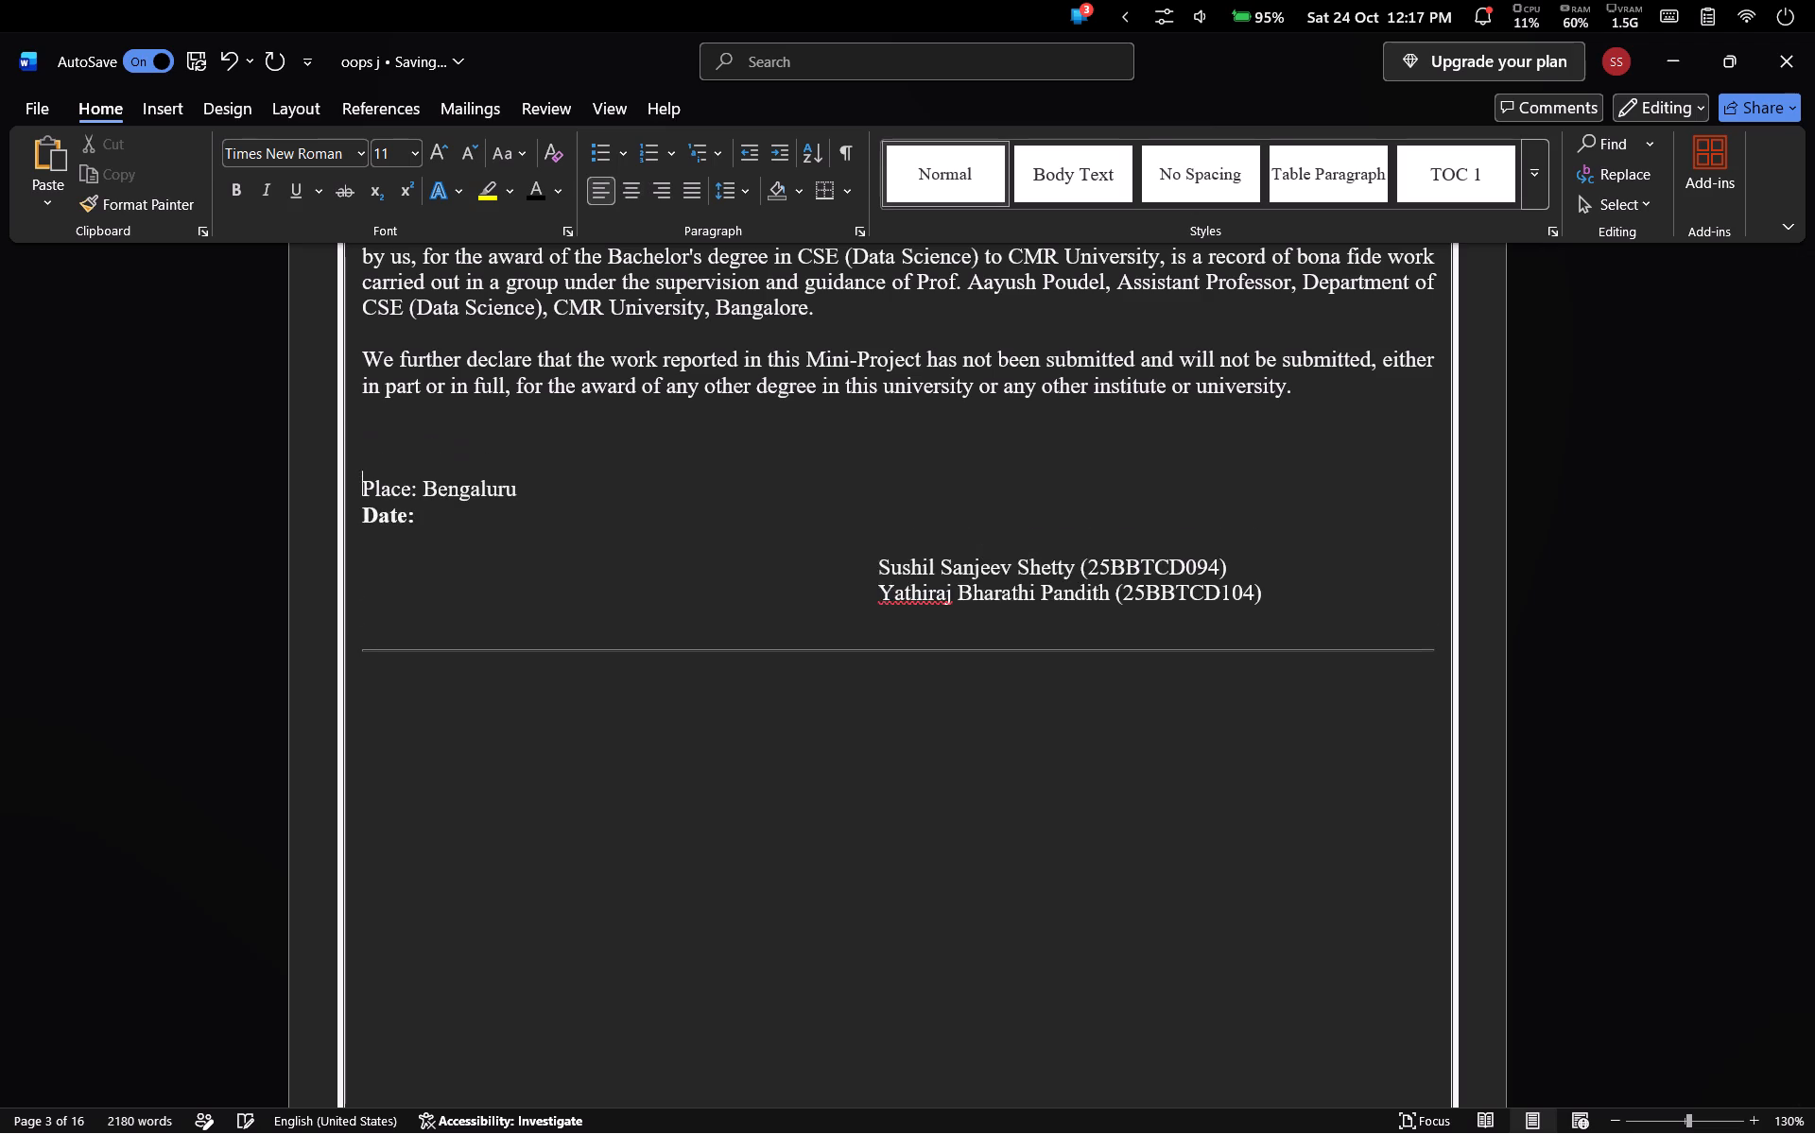
key(Return)
key(Return)
key(Return)
key(Return)
key(Return)
key(Return)
key(Return)
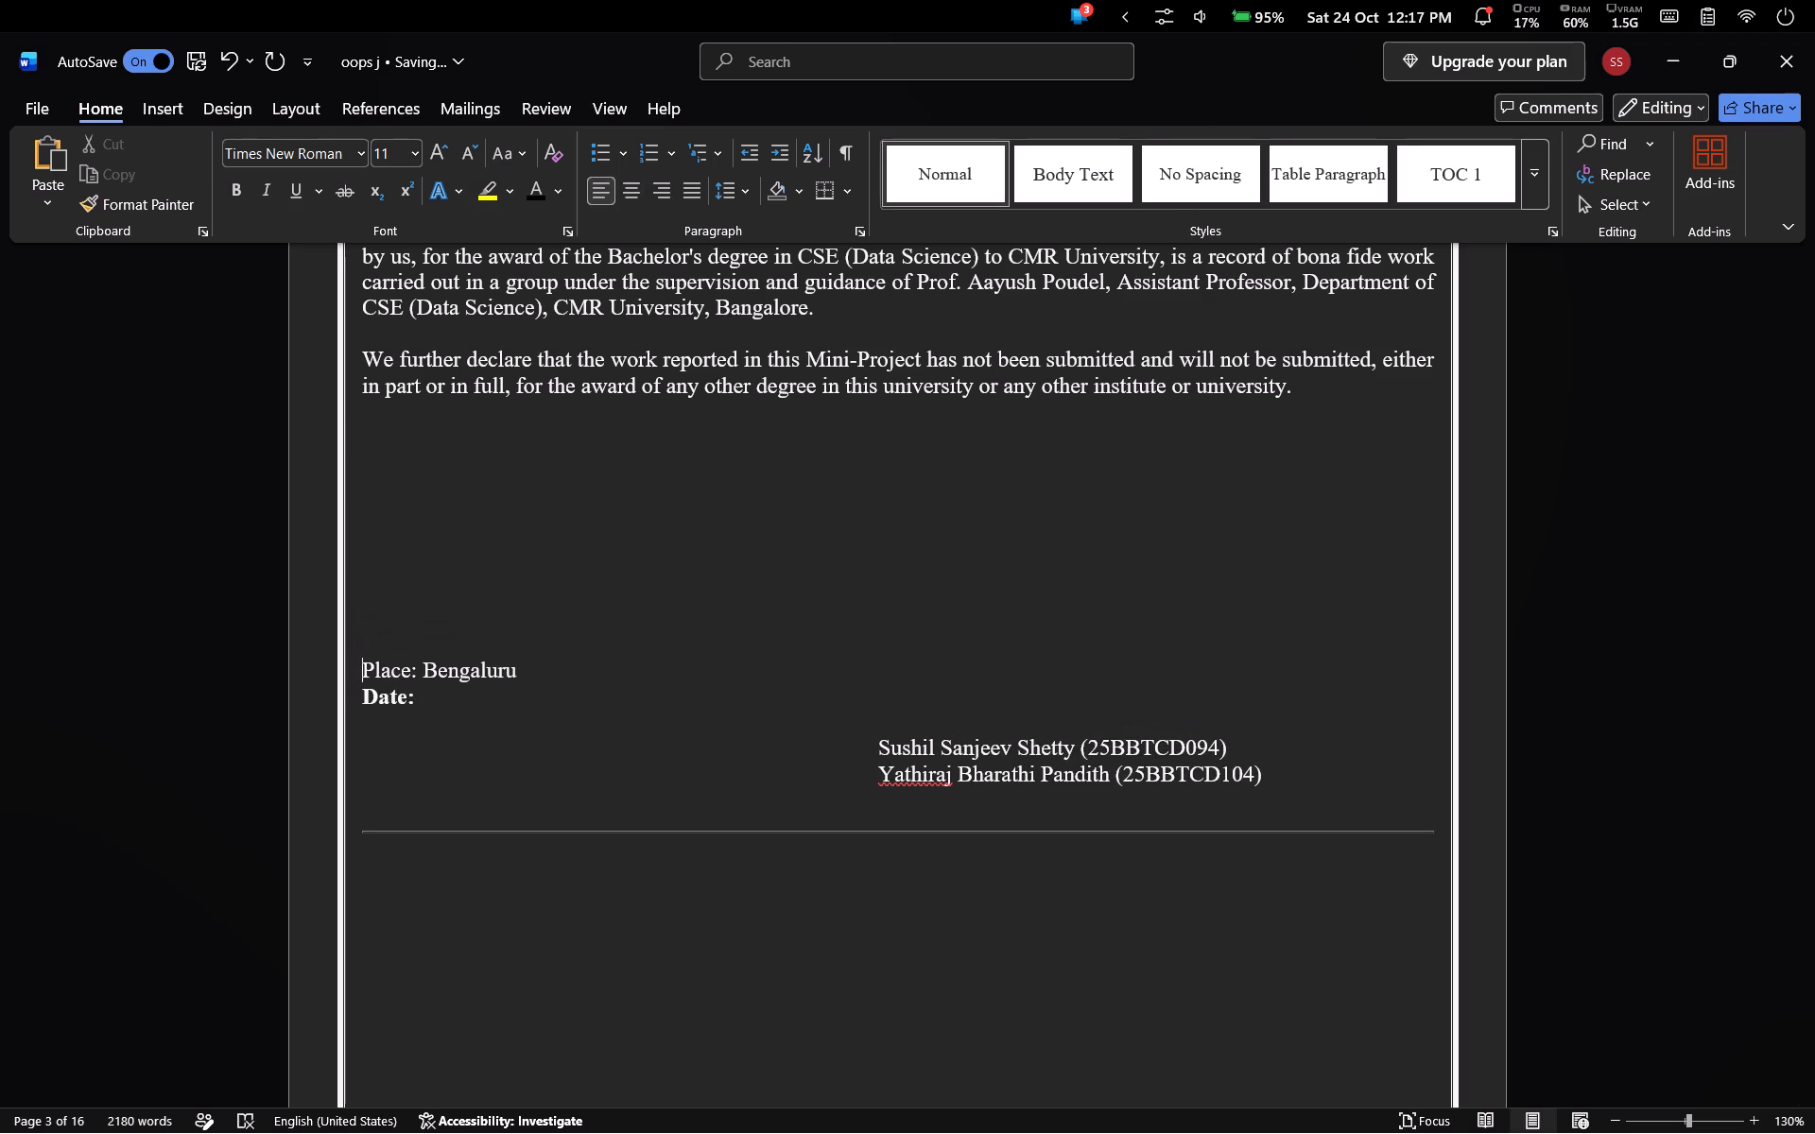
Remove five of the blank lines above the ACKNOWLEDGEMENT heading to bring it closer to the top of its page.
scroll(356, 431, down, 6)
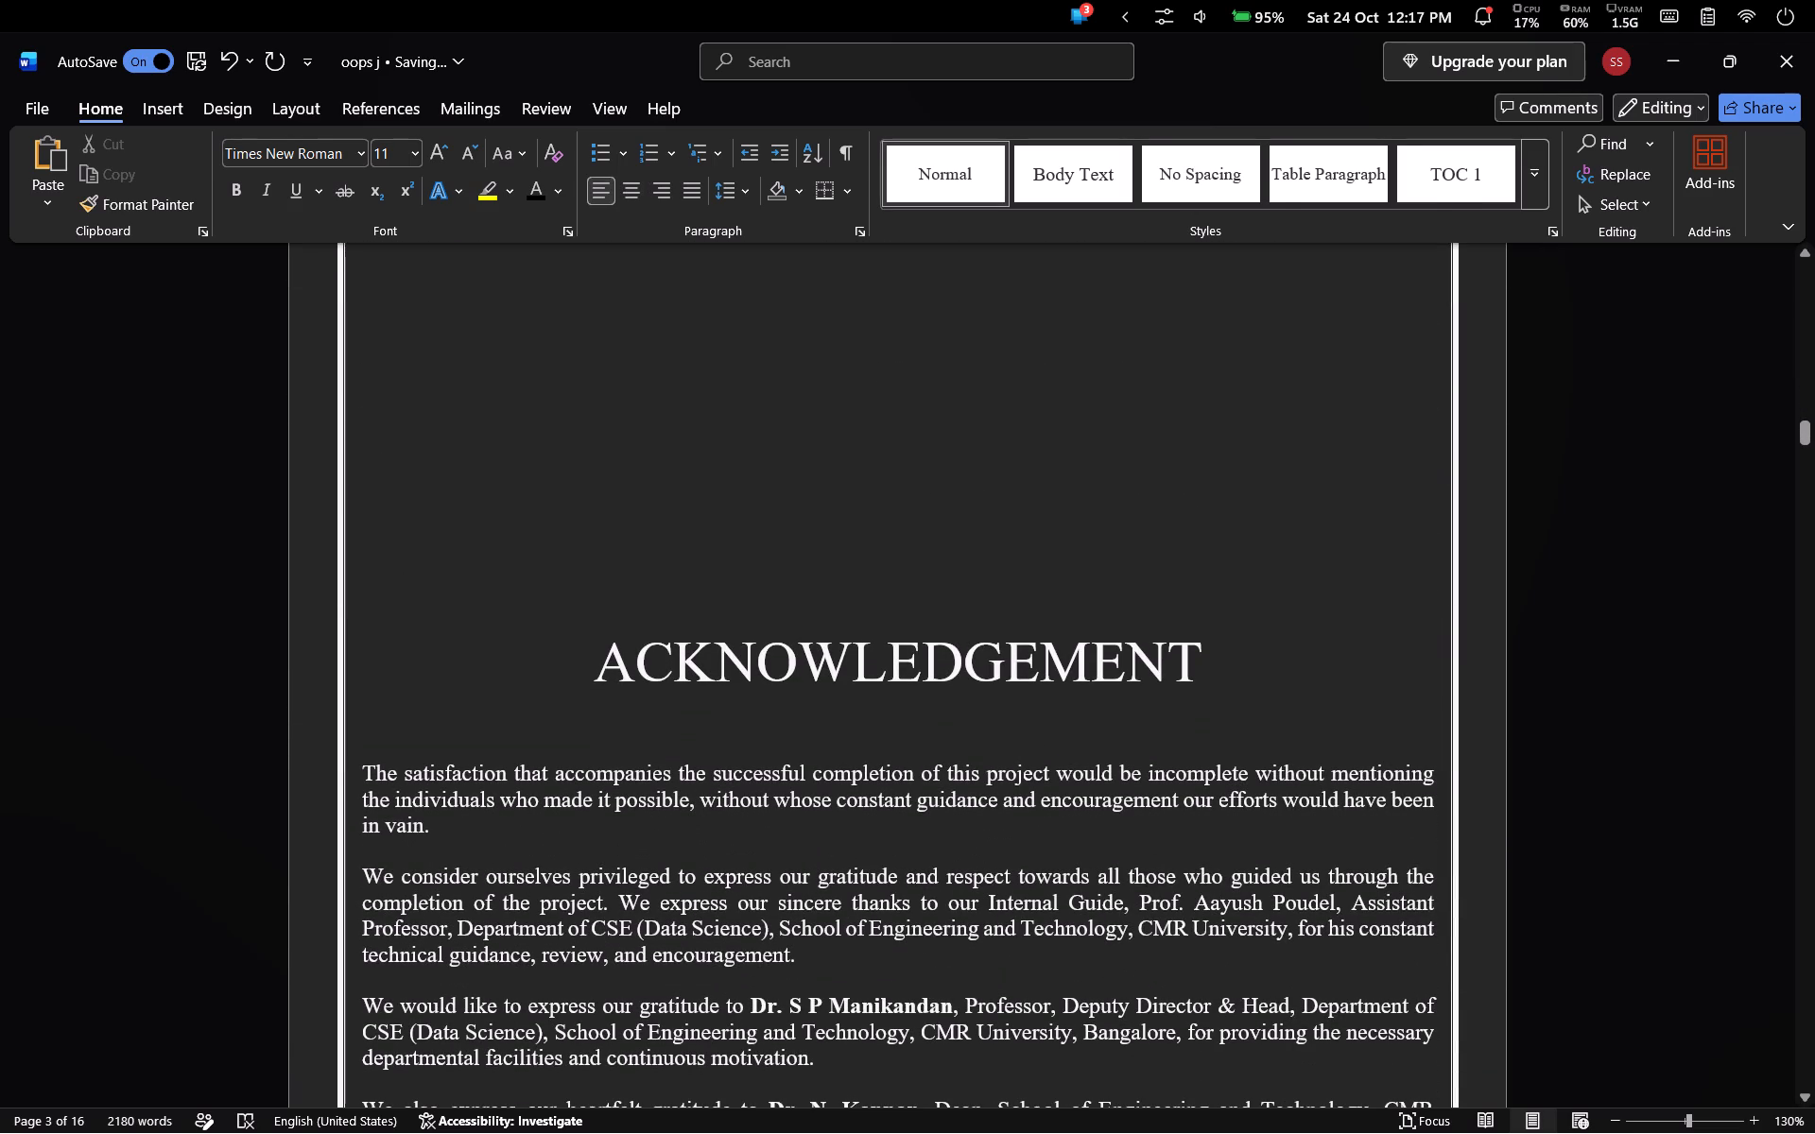
click(588, 671)
key(Return)
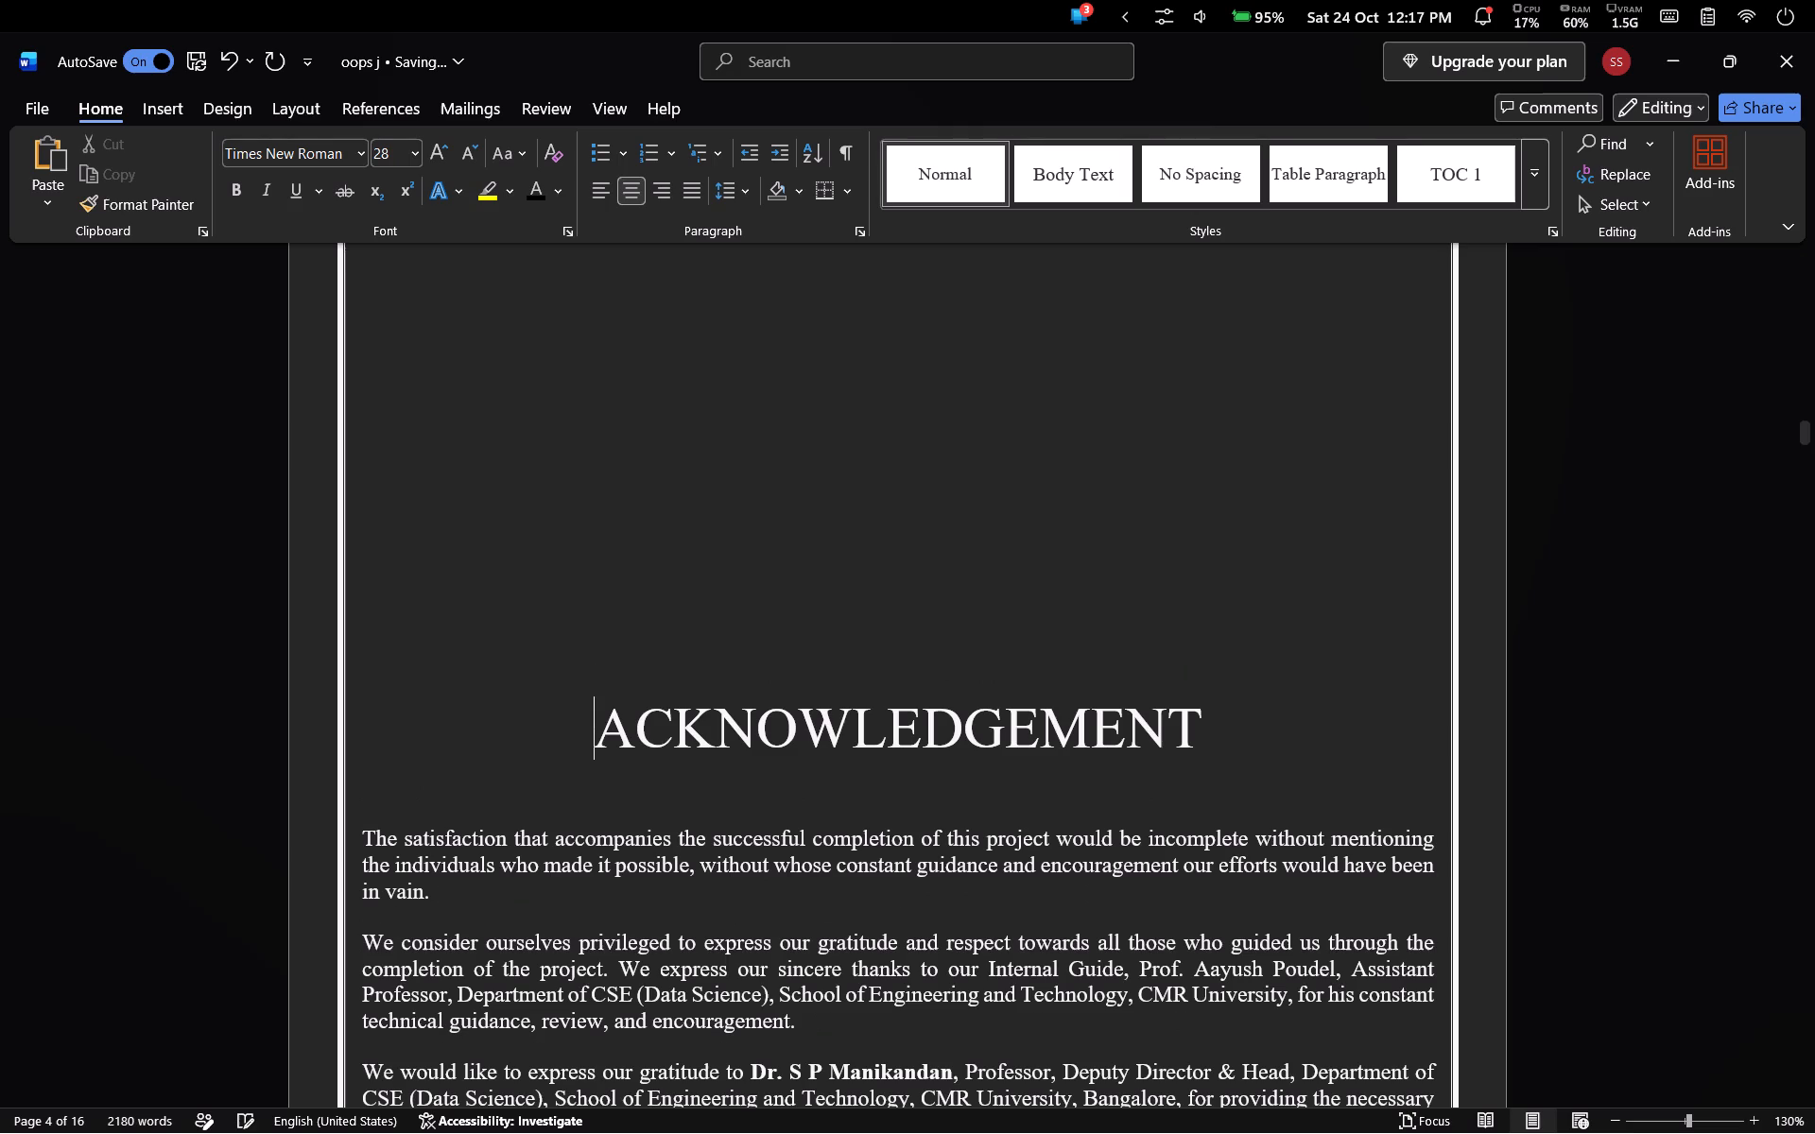
key(BackSpace)
key(BackSpace)
key(BackSpace)
key(BackSpace)
scroll(588, 671, up, 1)
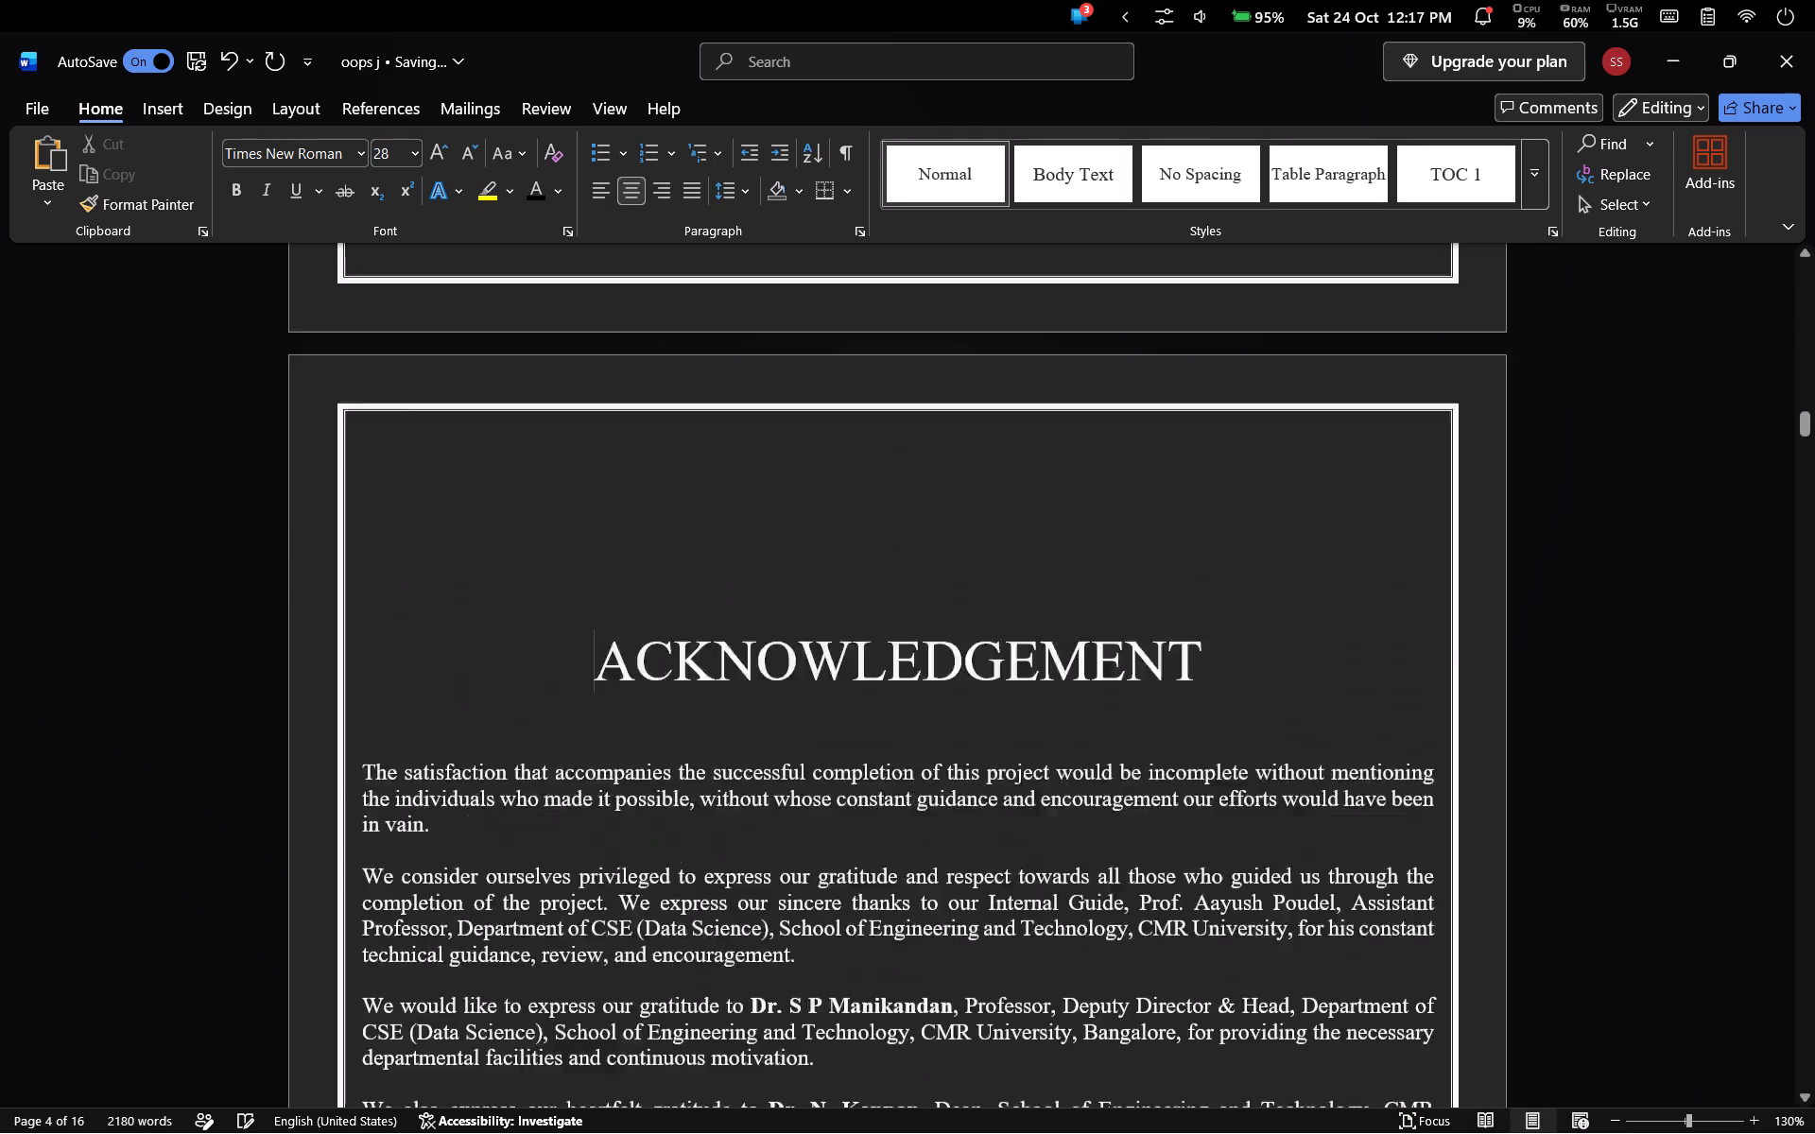
scroll(588, 671, up, 1)
key(BackSpace)
key(BackSpace)
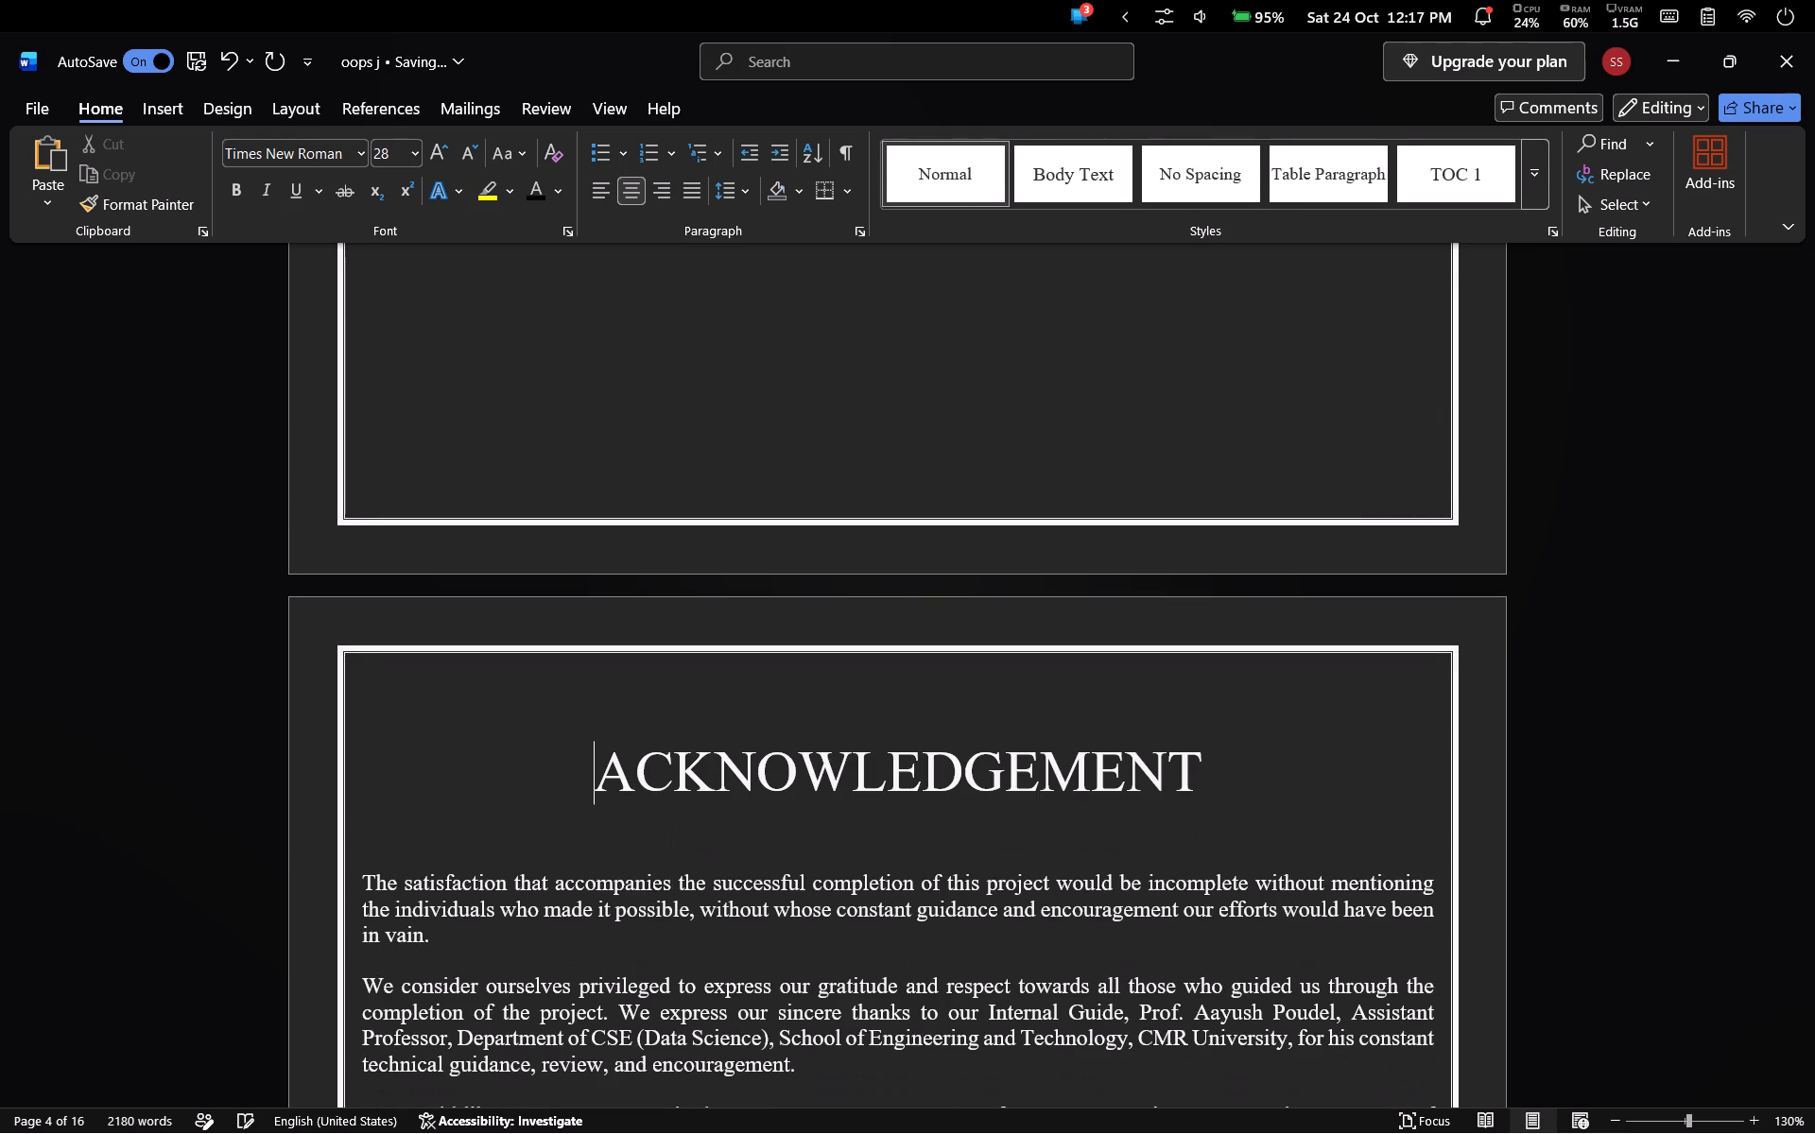
Insert five blank lines before the student names at the end of the acknowledgement page.
scroll(588, 671, down, 5)
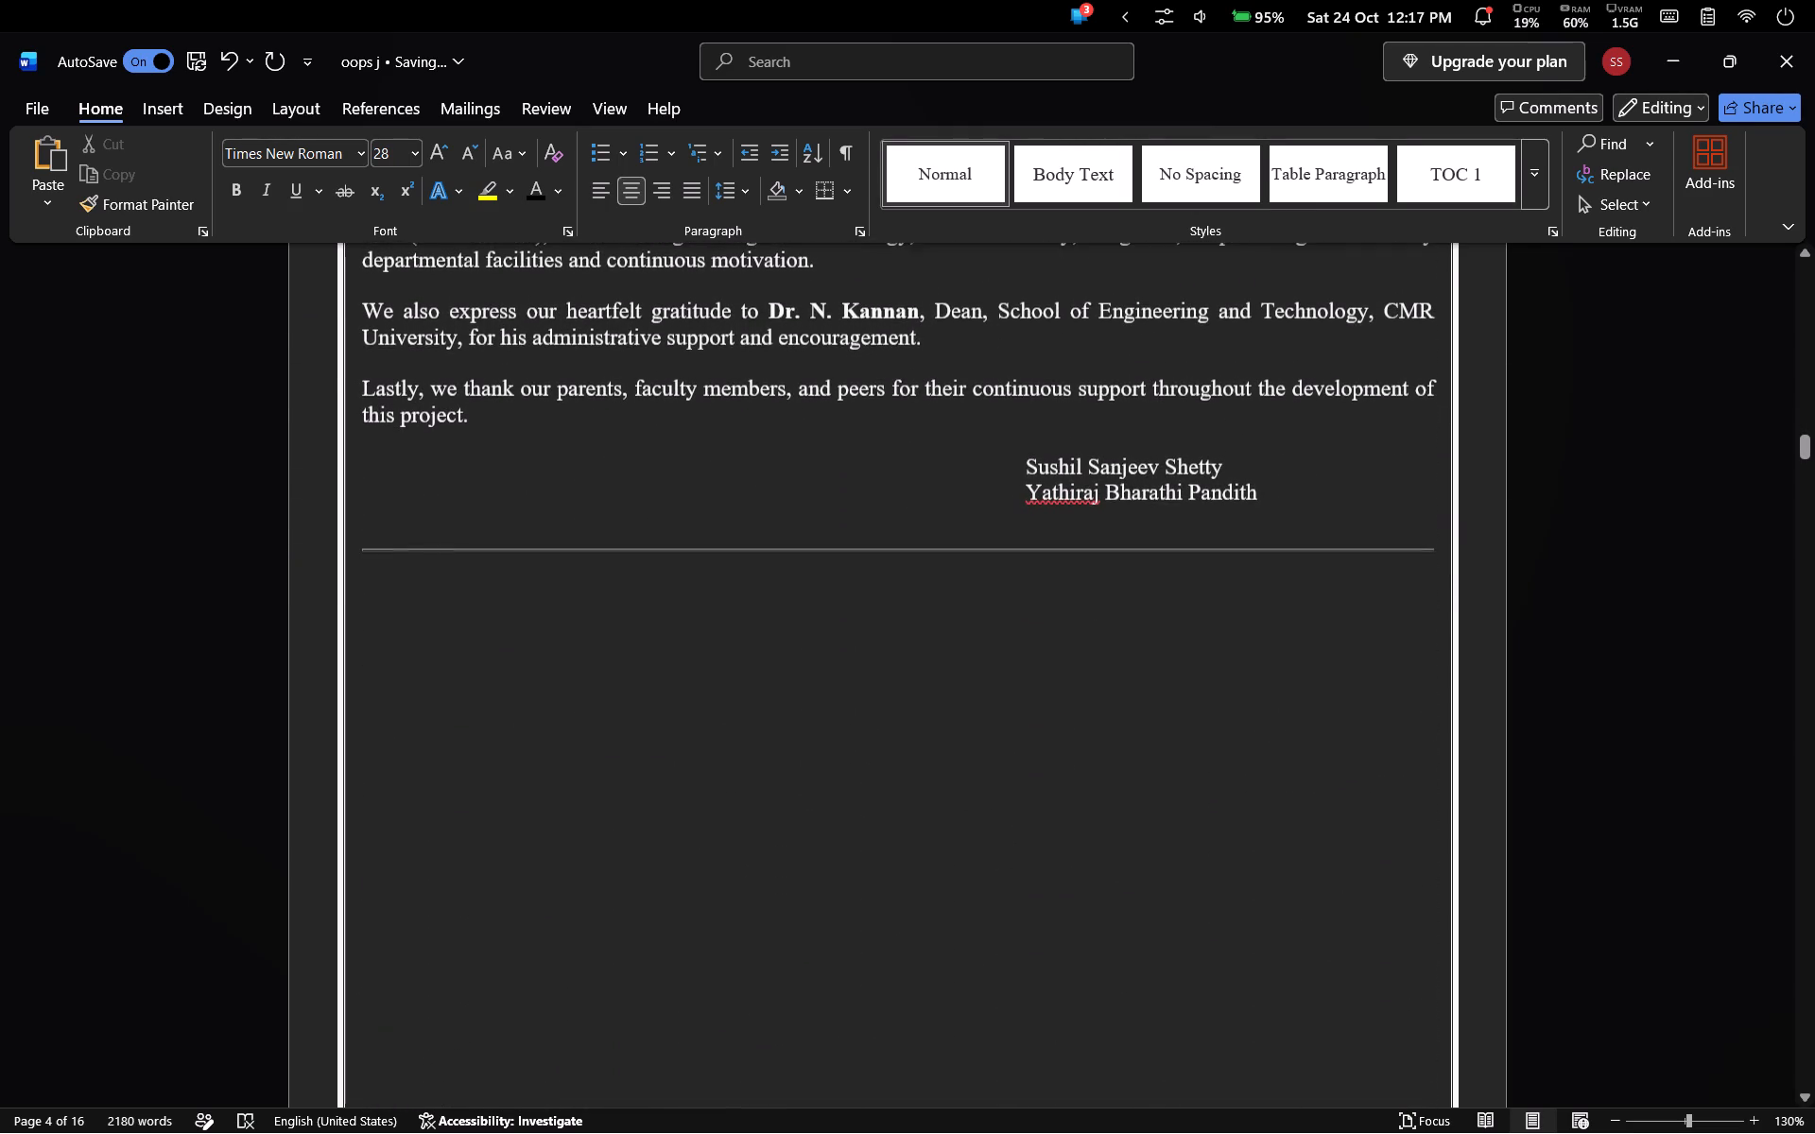
click(999, 467)
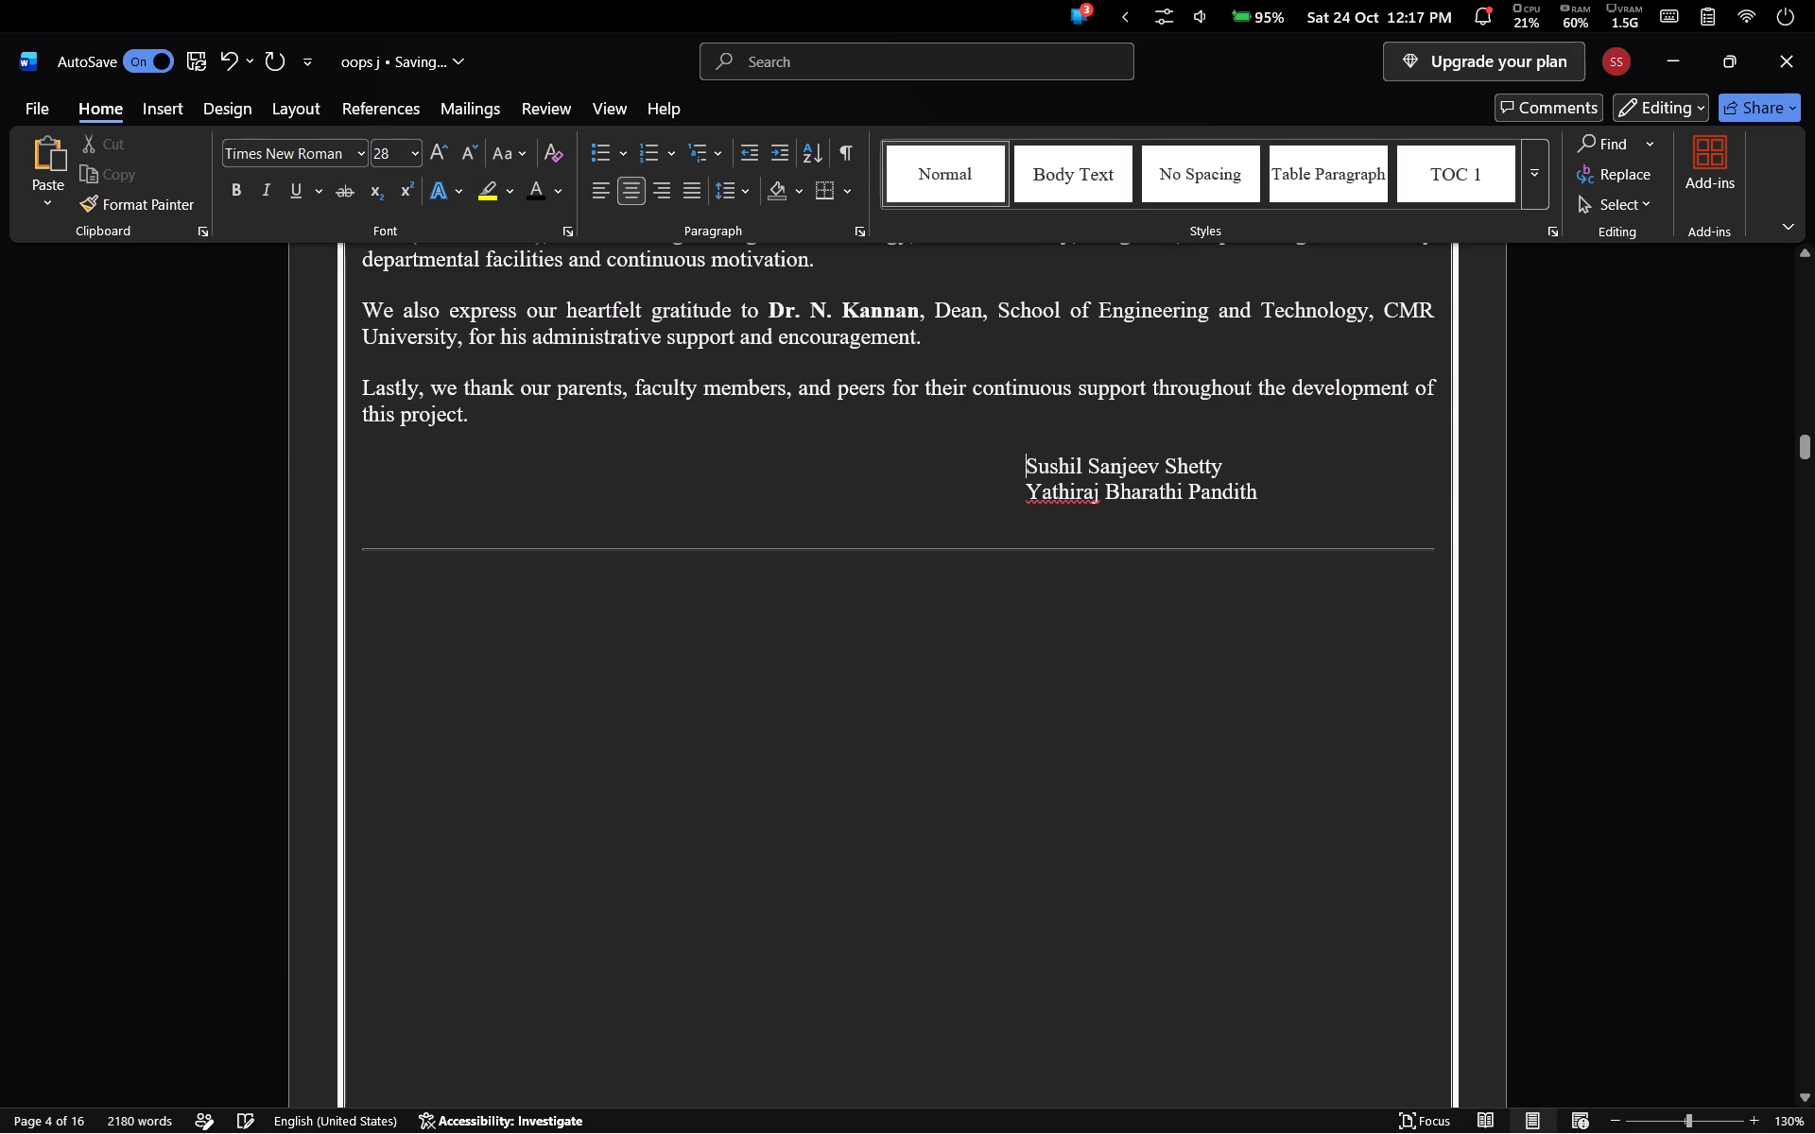
key(Return)
key(Return)
key(Return)
key(Return)
key(Return)
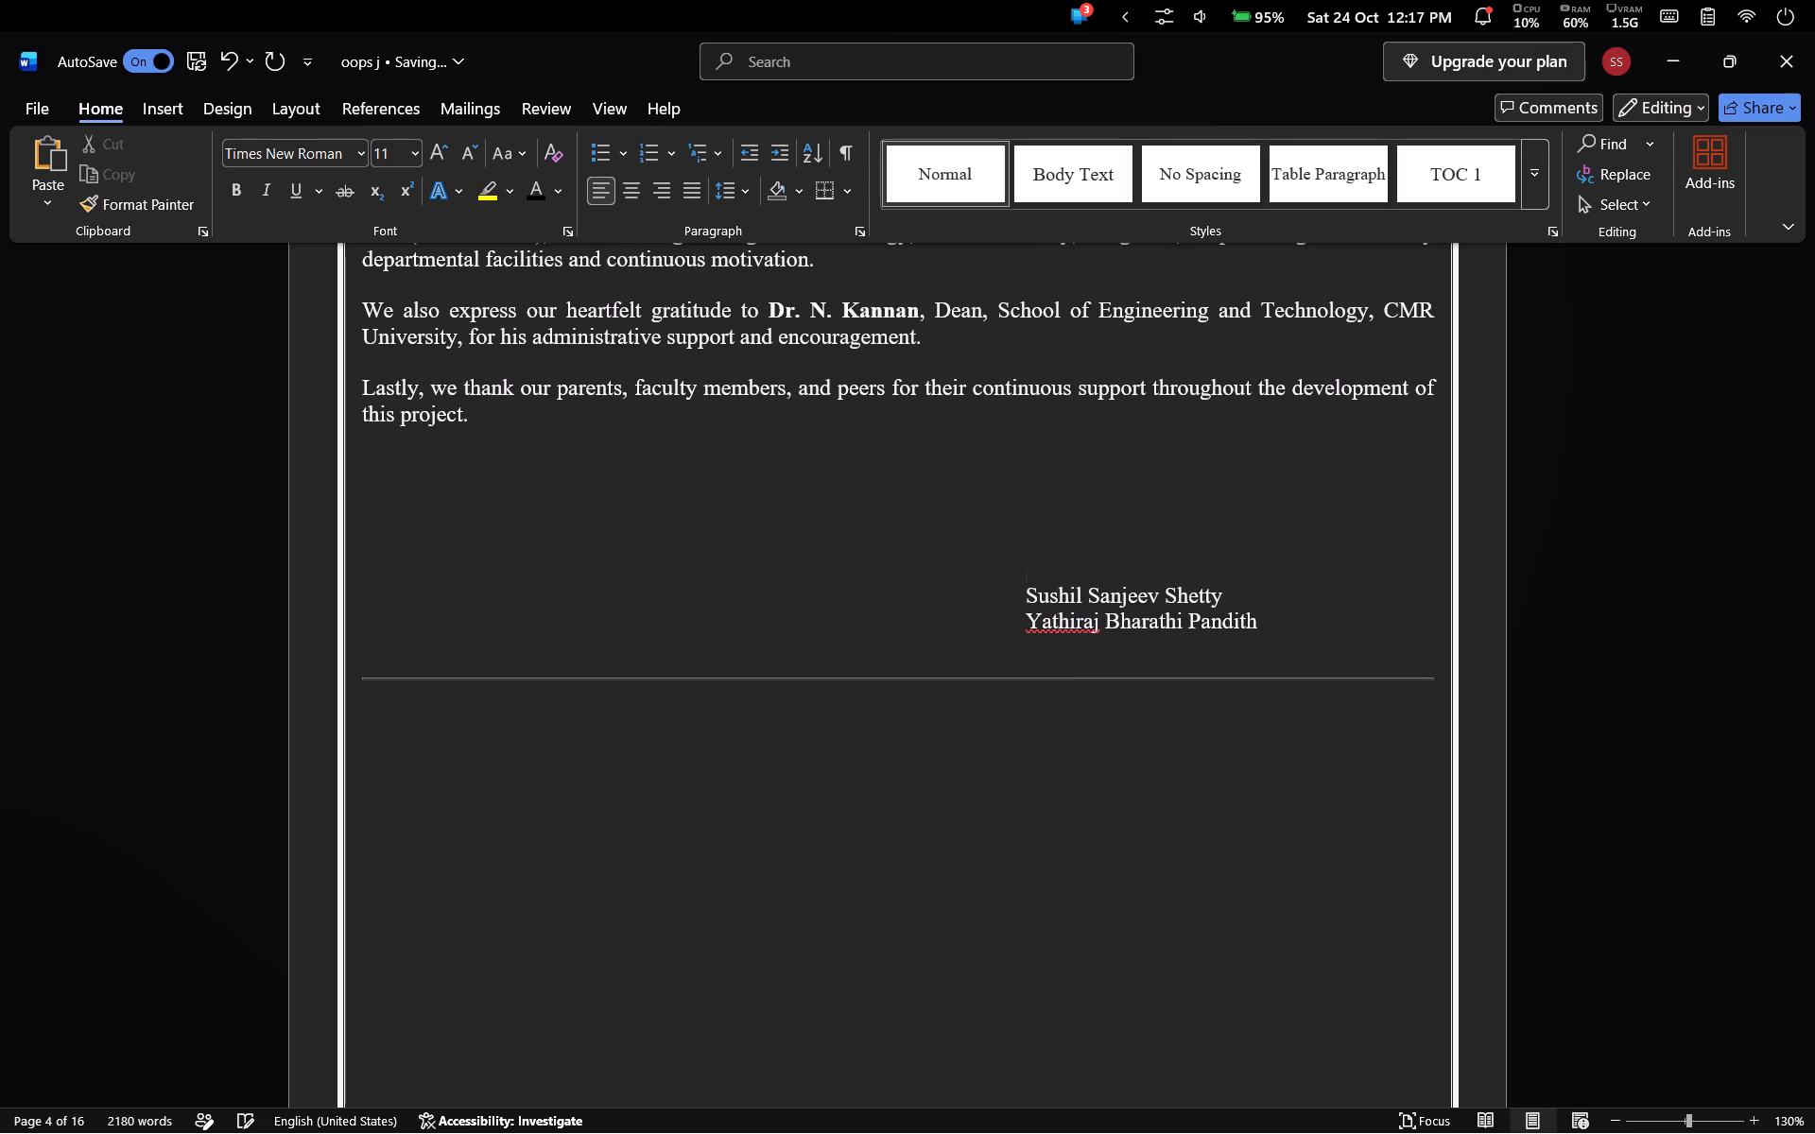
Delete three blank lines above the ABSTRACT heading to bring it closer to the top of its page.
scroll(999, 467, down, 4)
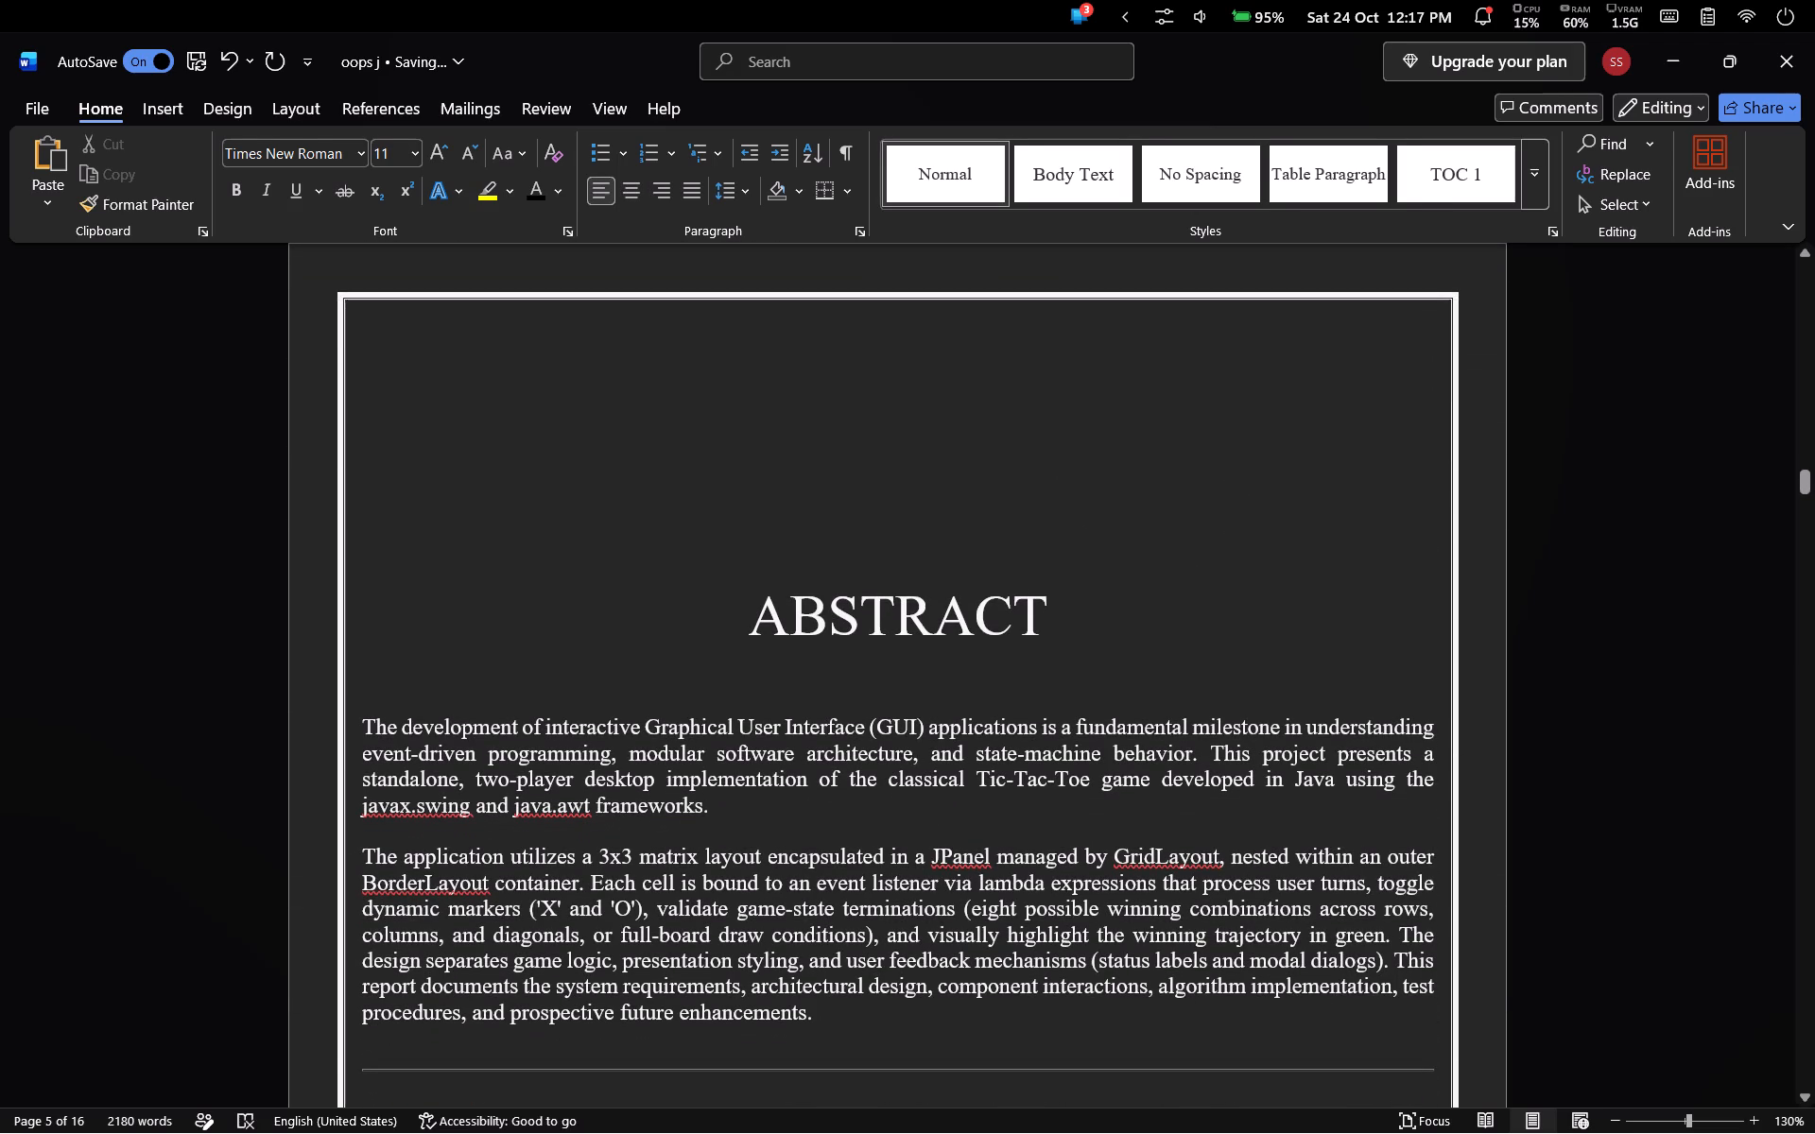
click(764, 606)
key(BackSpace)
key(BackSpace)
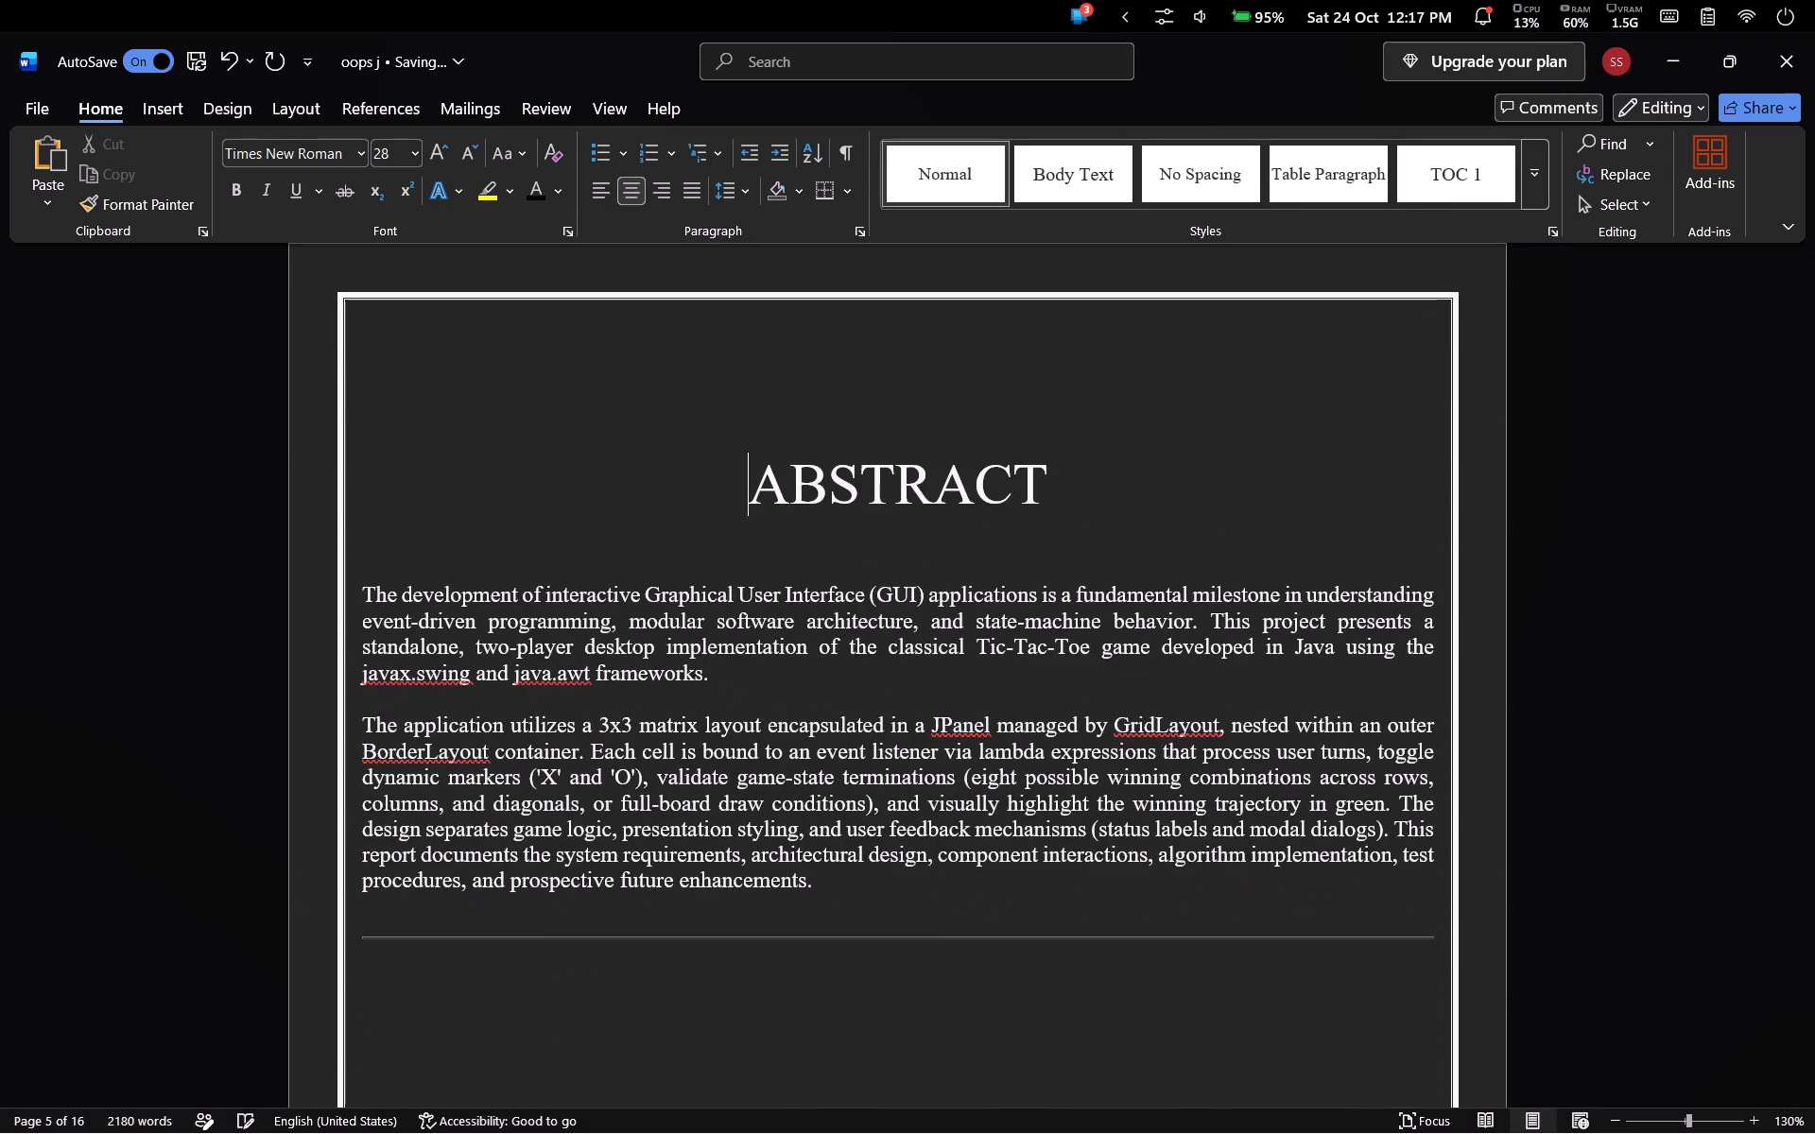
scroll(764, 606, down, 1)
key(BackSpace)
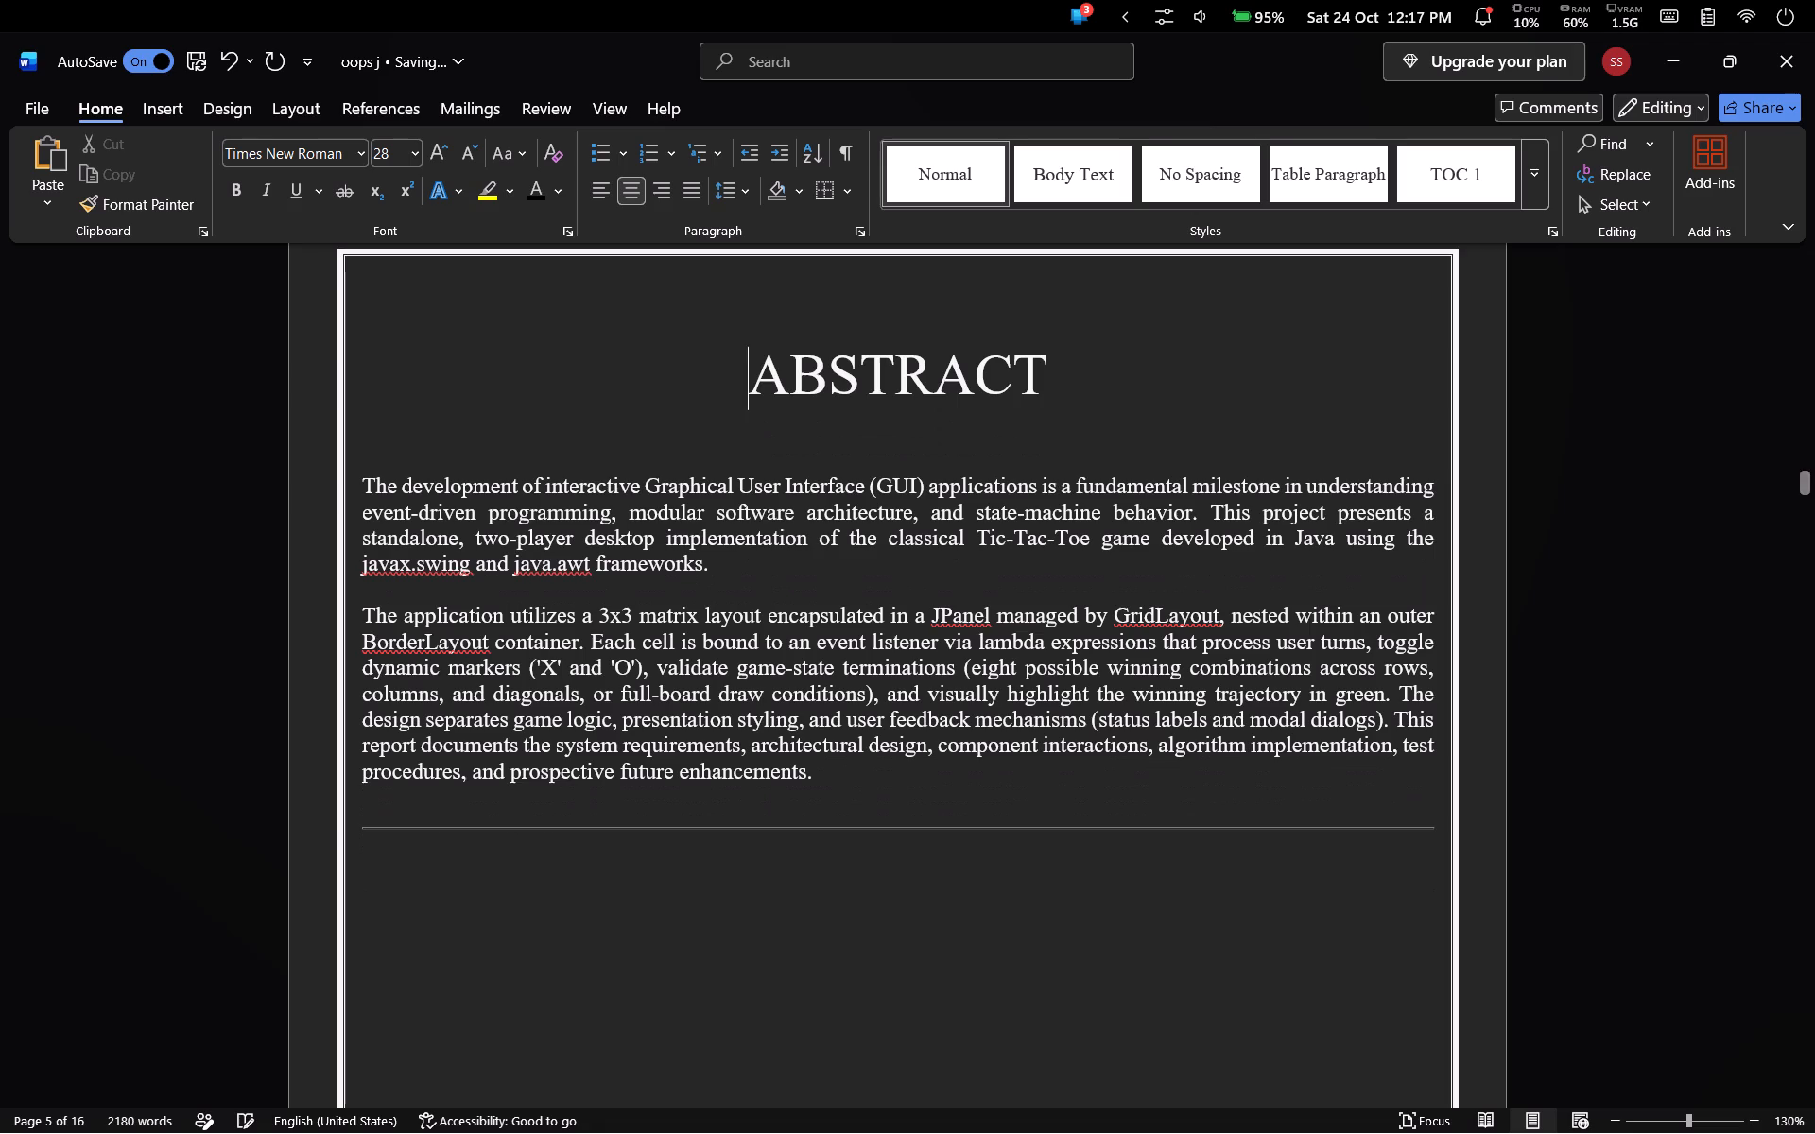
Examine the layout and entries of the TABLE OF CONTENTS page.
scroll(764, 606, down, 6)
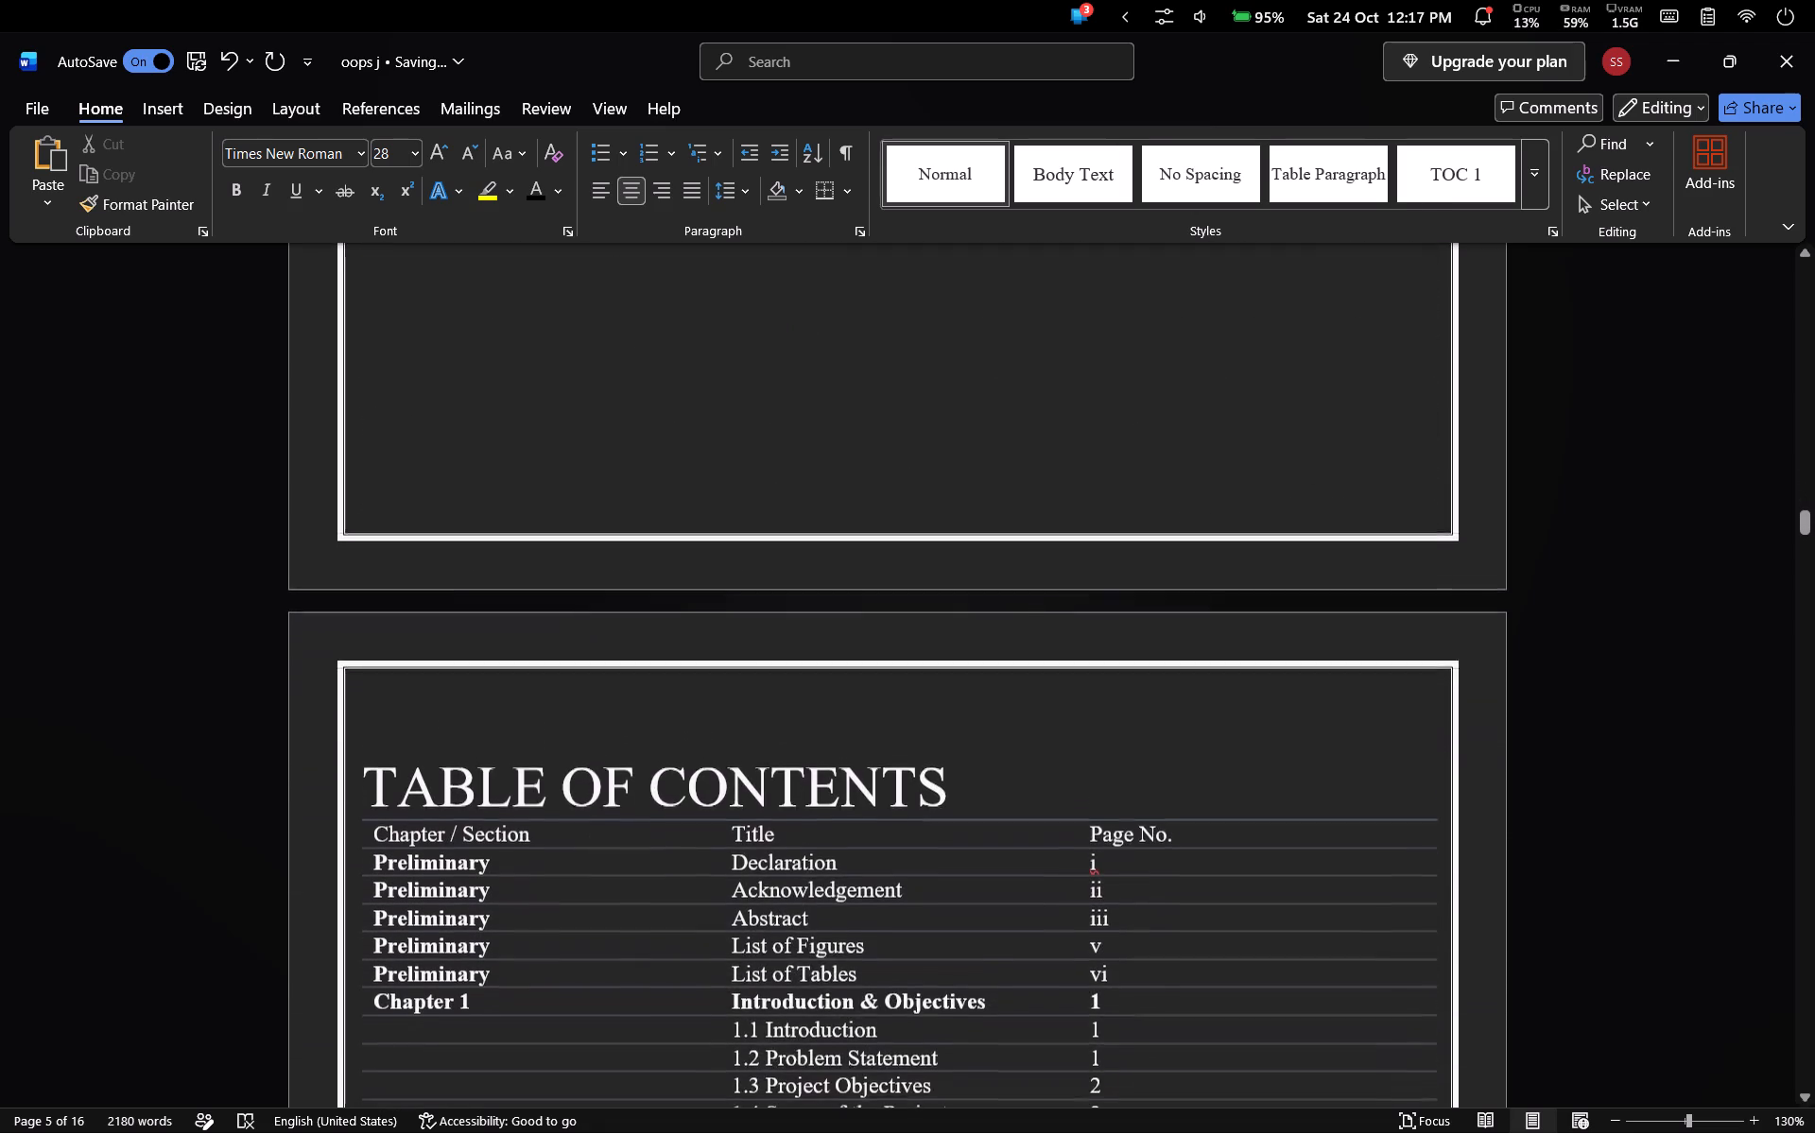
scroll(764, 606, down, 2)
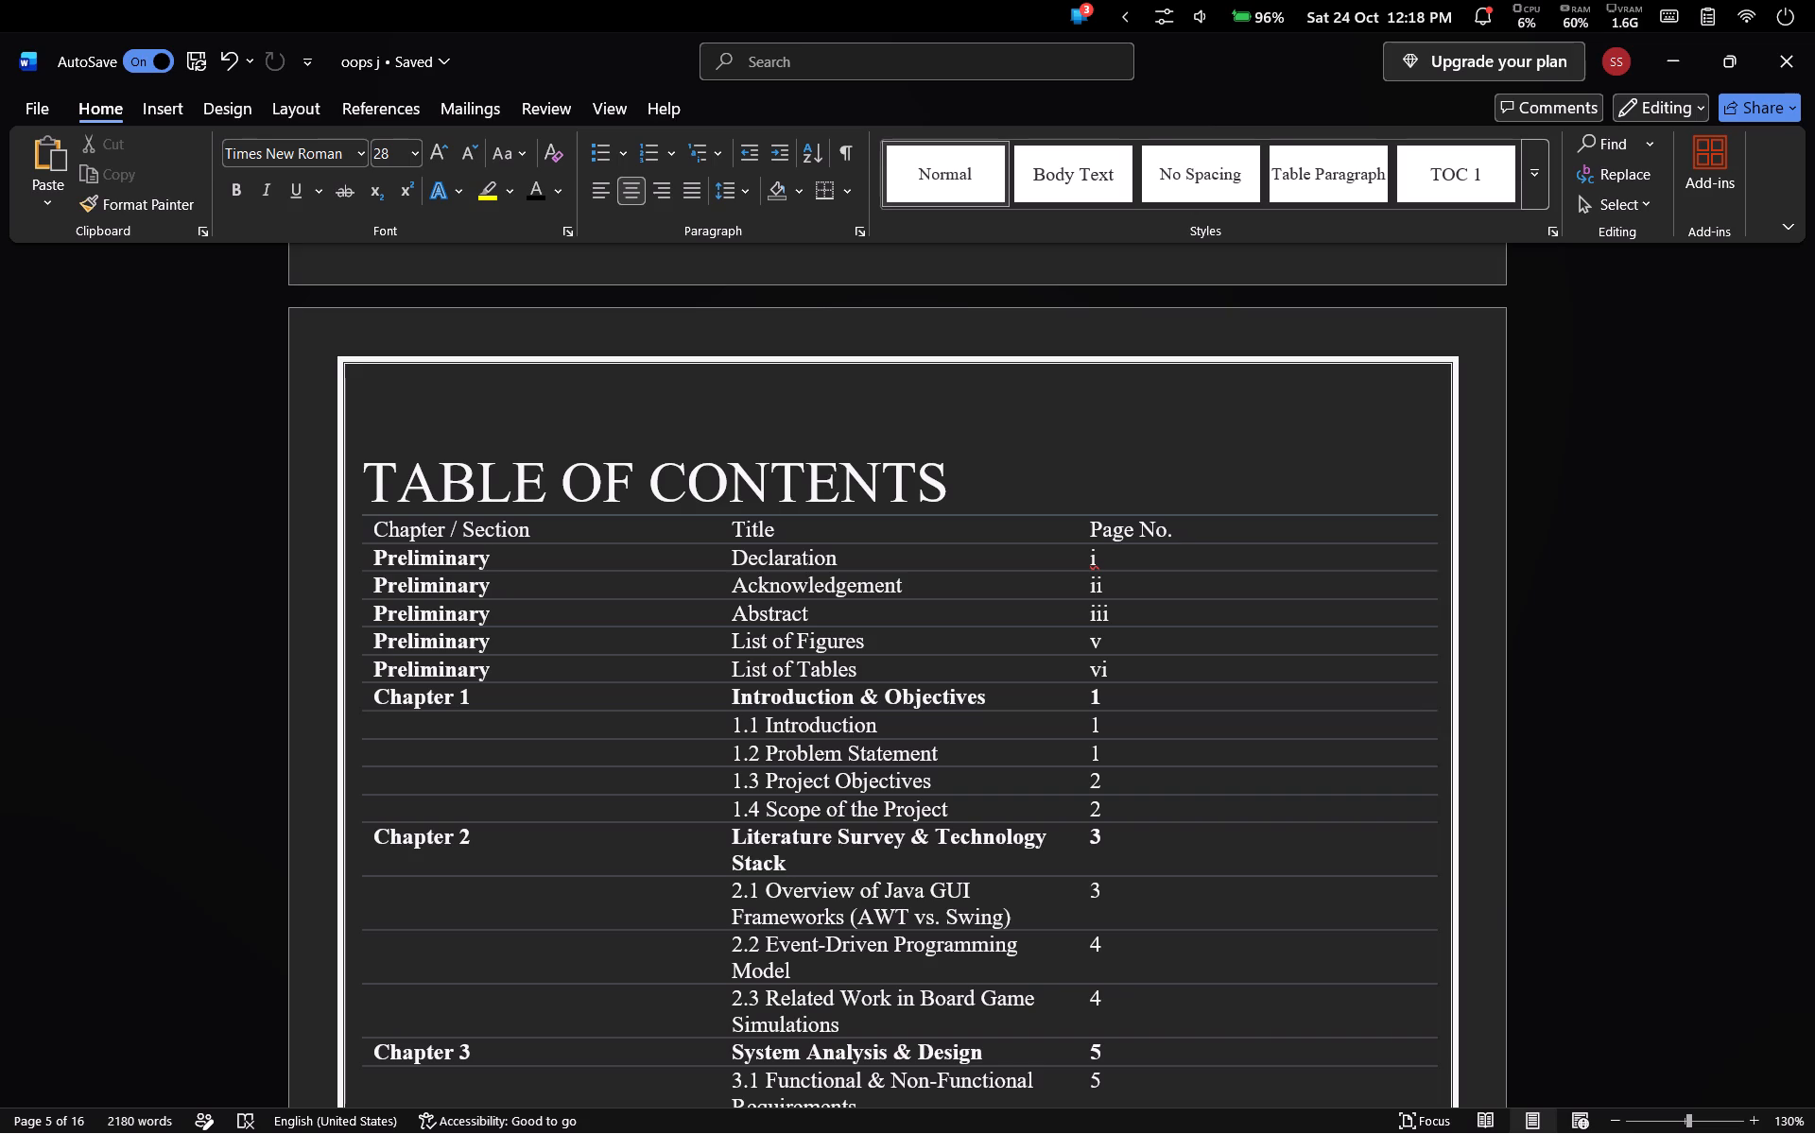
scroll(867, 680, down, 5)
scroll(867, 680, up, 1)
scroll(867, 680, down, 1)
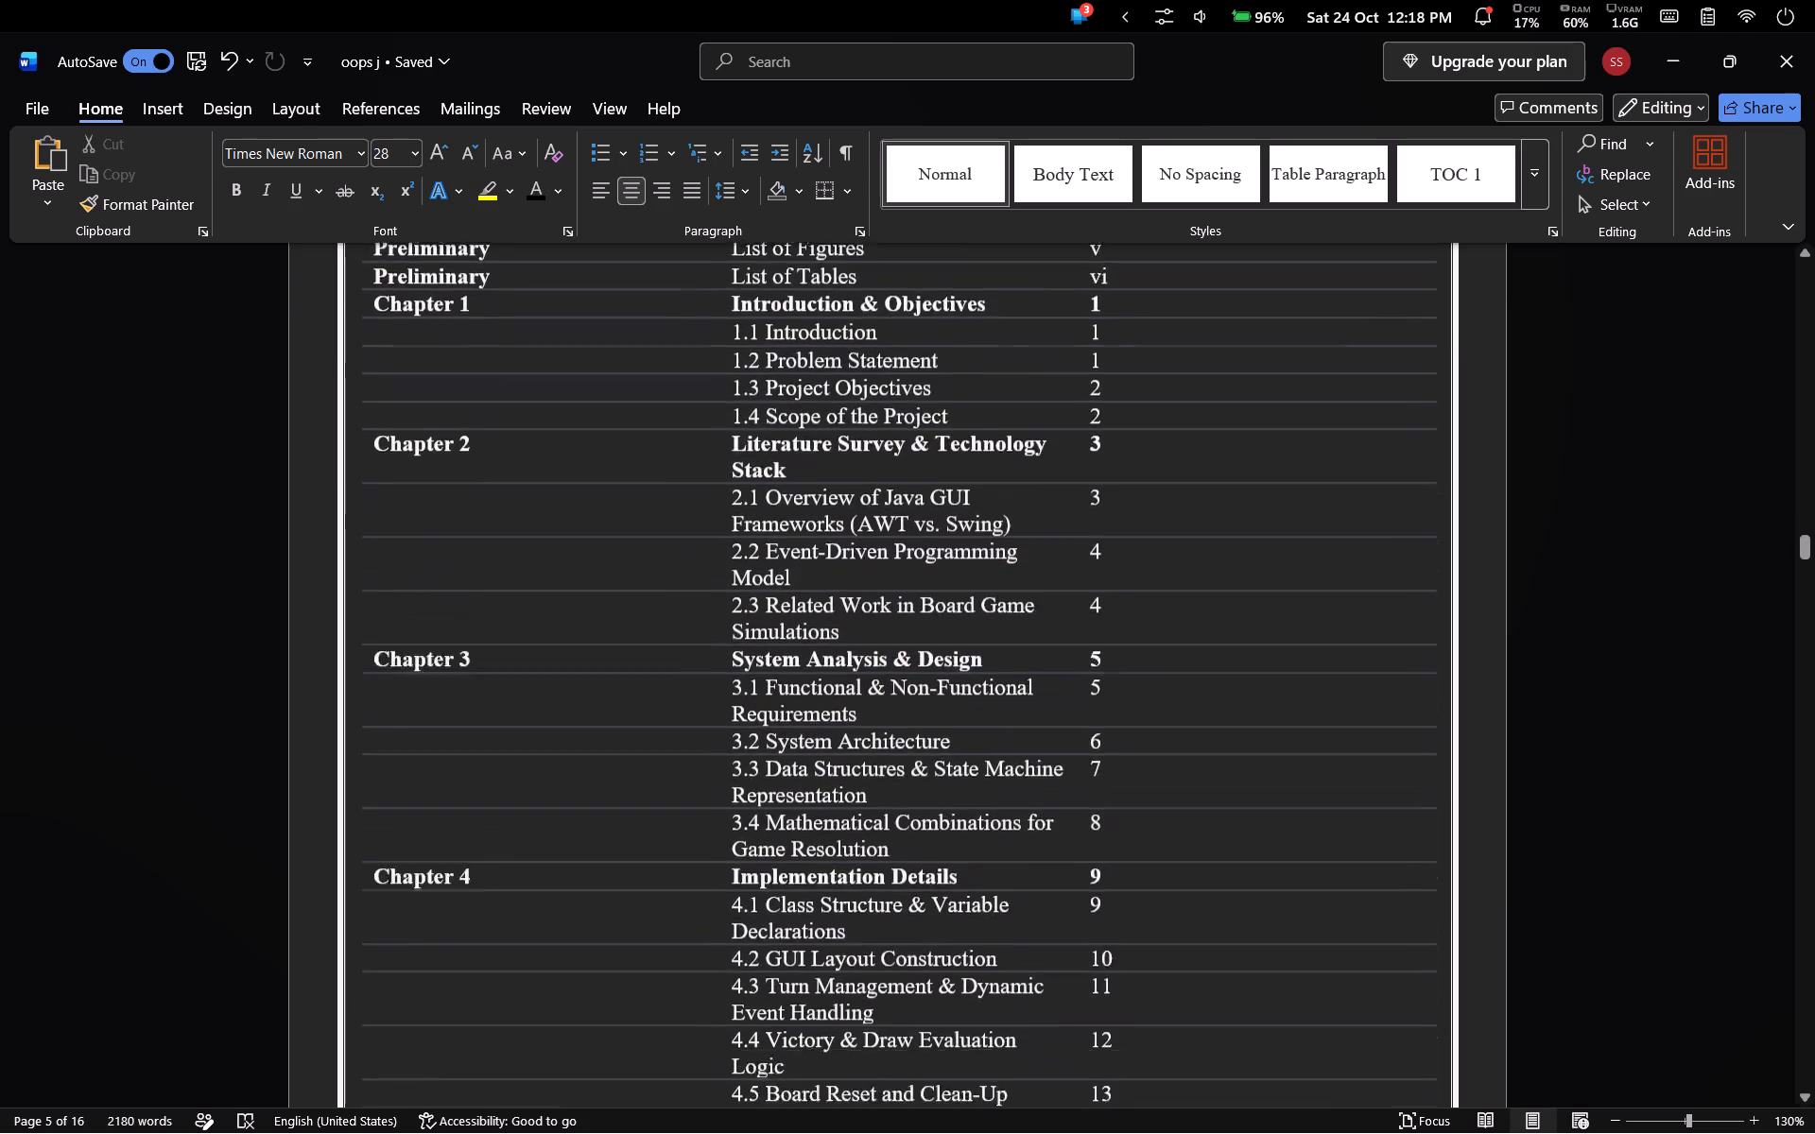
scroll(867, 680, down, 1)
scroll(867, 680, up, 11)
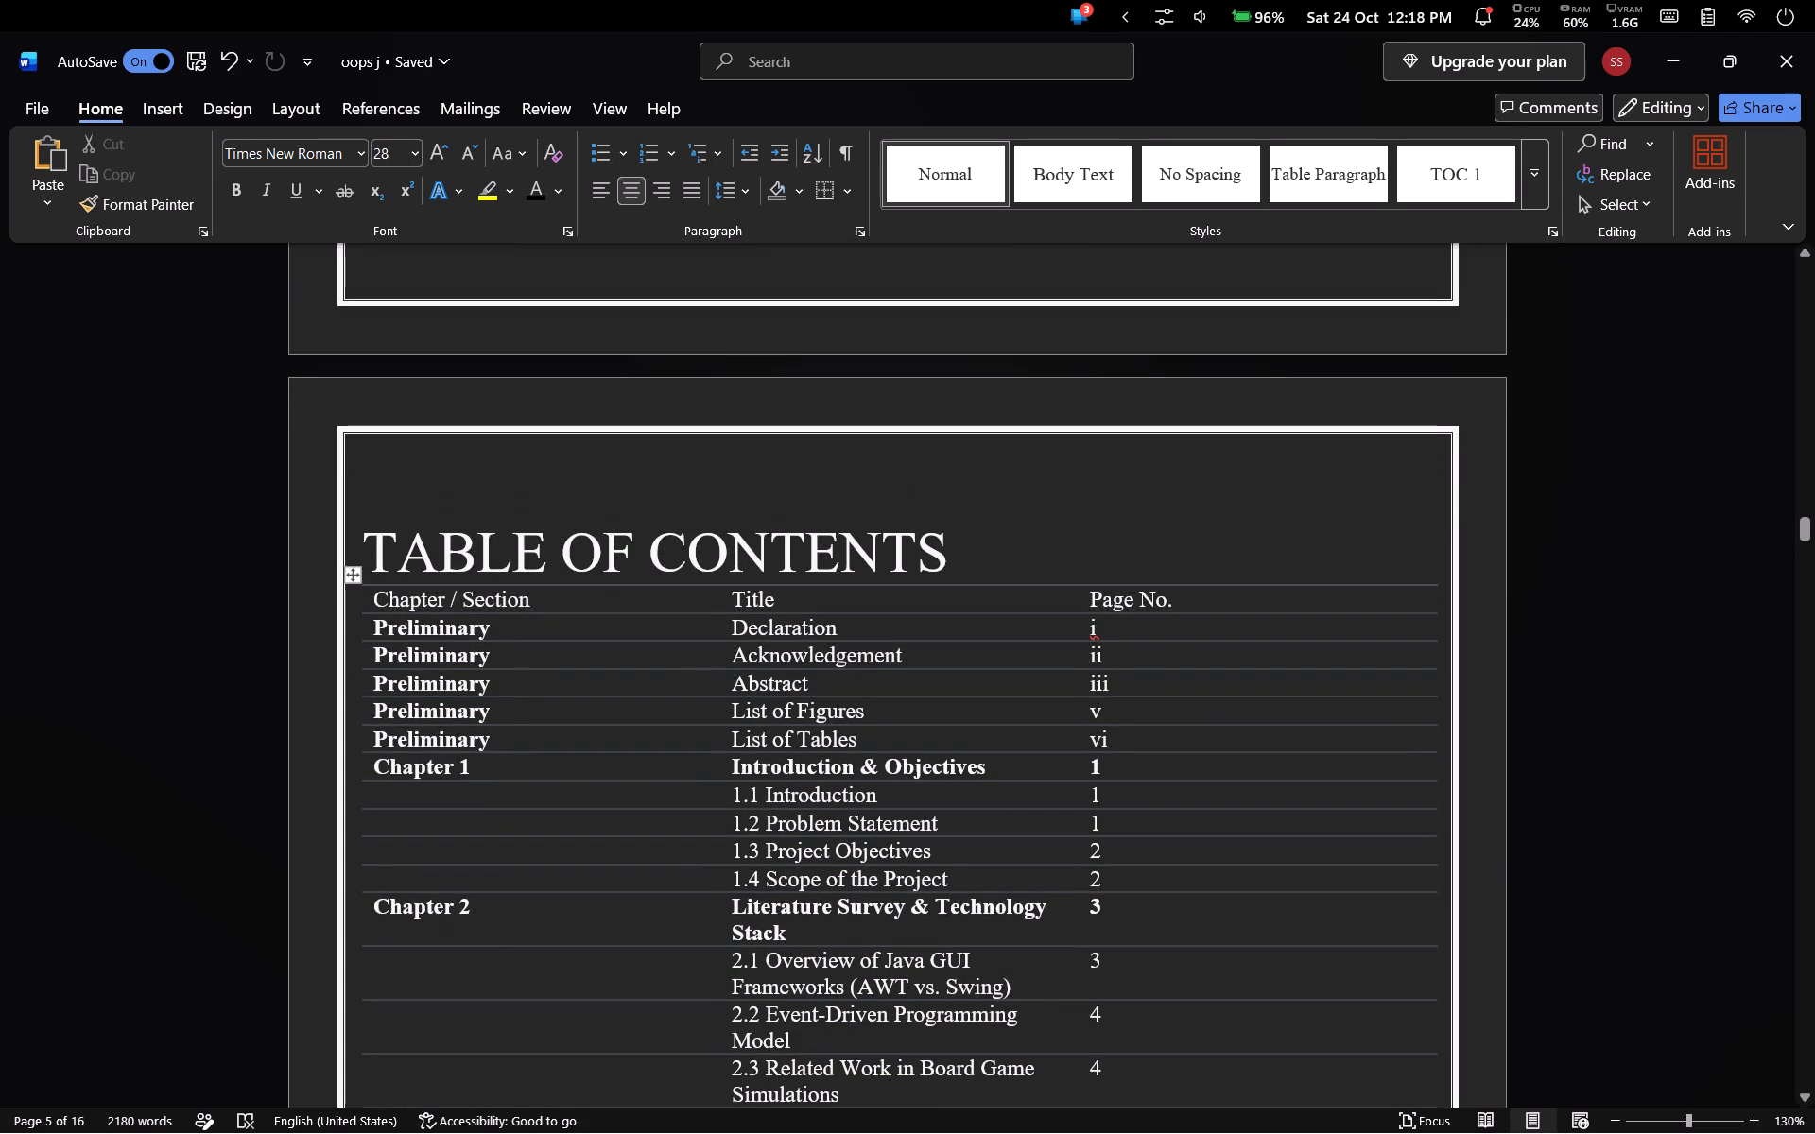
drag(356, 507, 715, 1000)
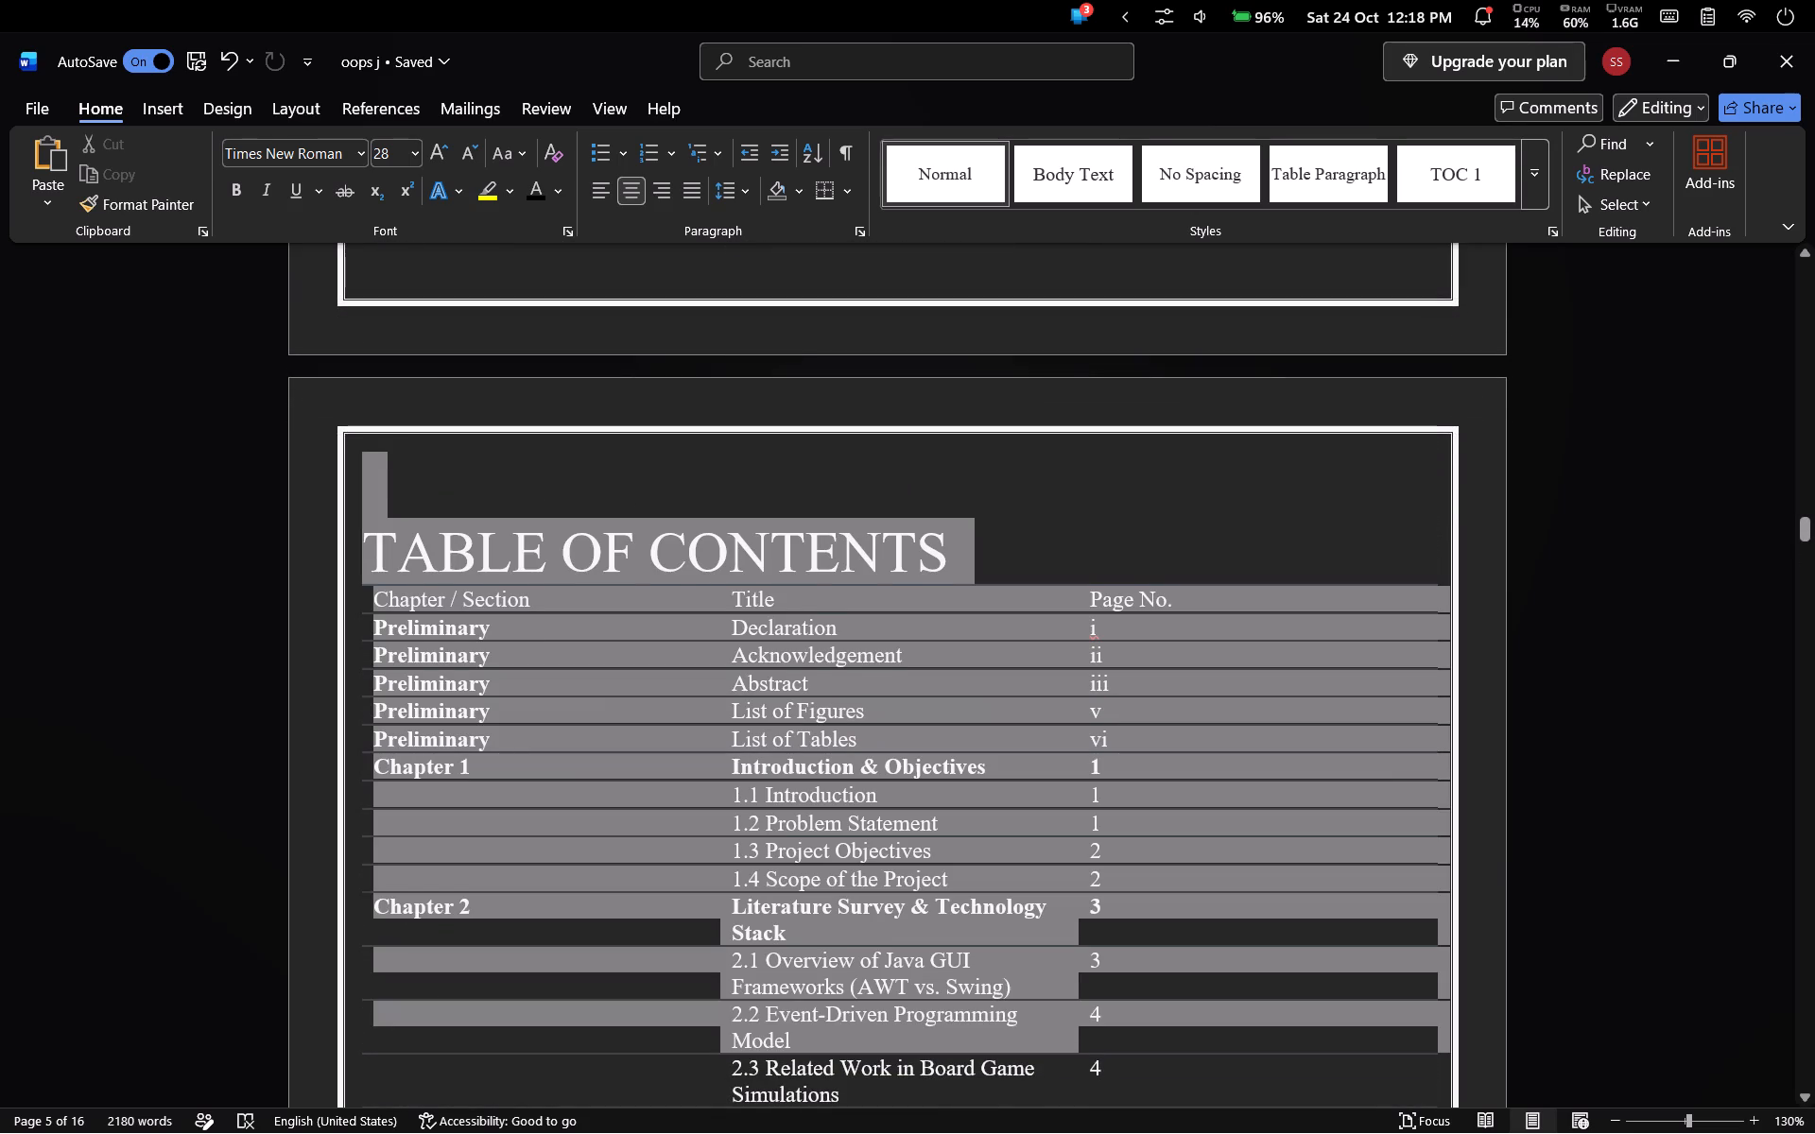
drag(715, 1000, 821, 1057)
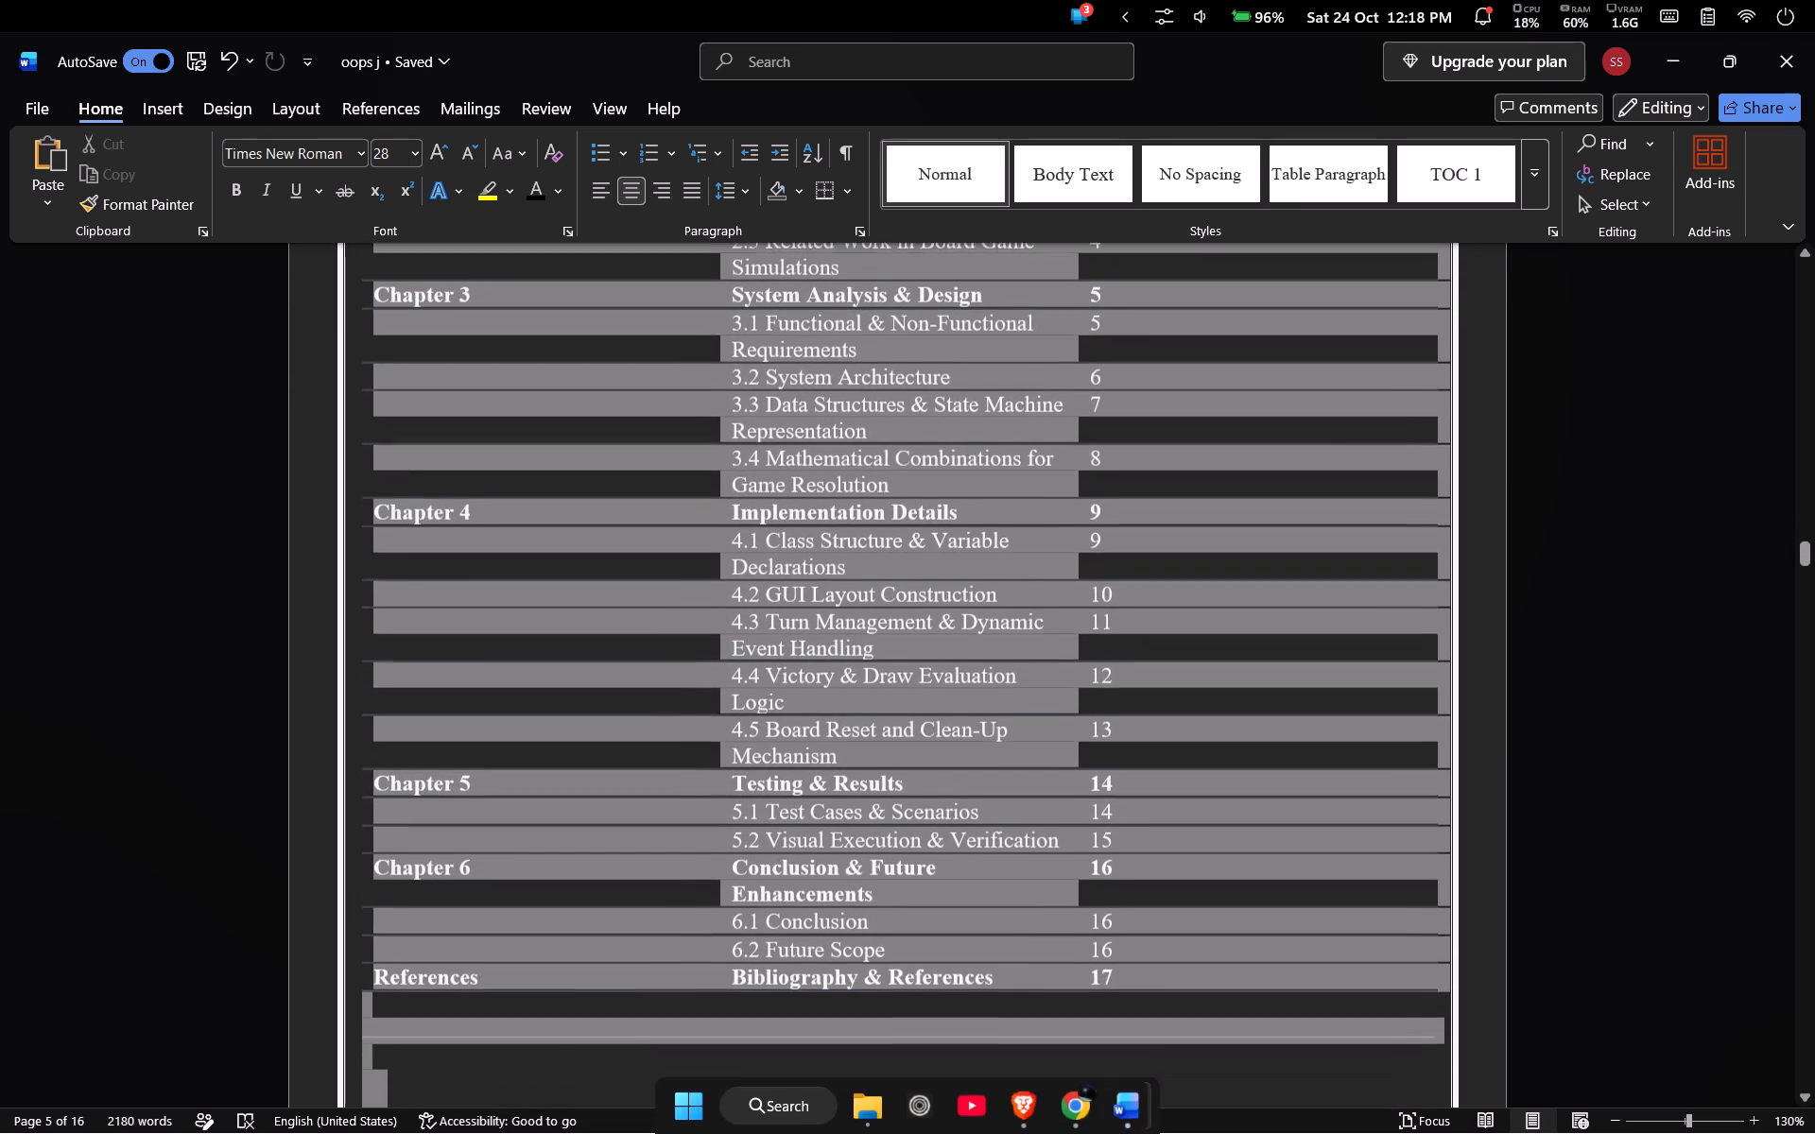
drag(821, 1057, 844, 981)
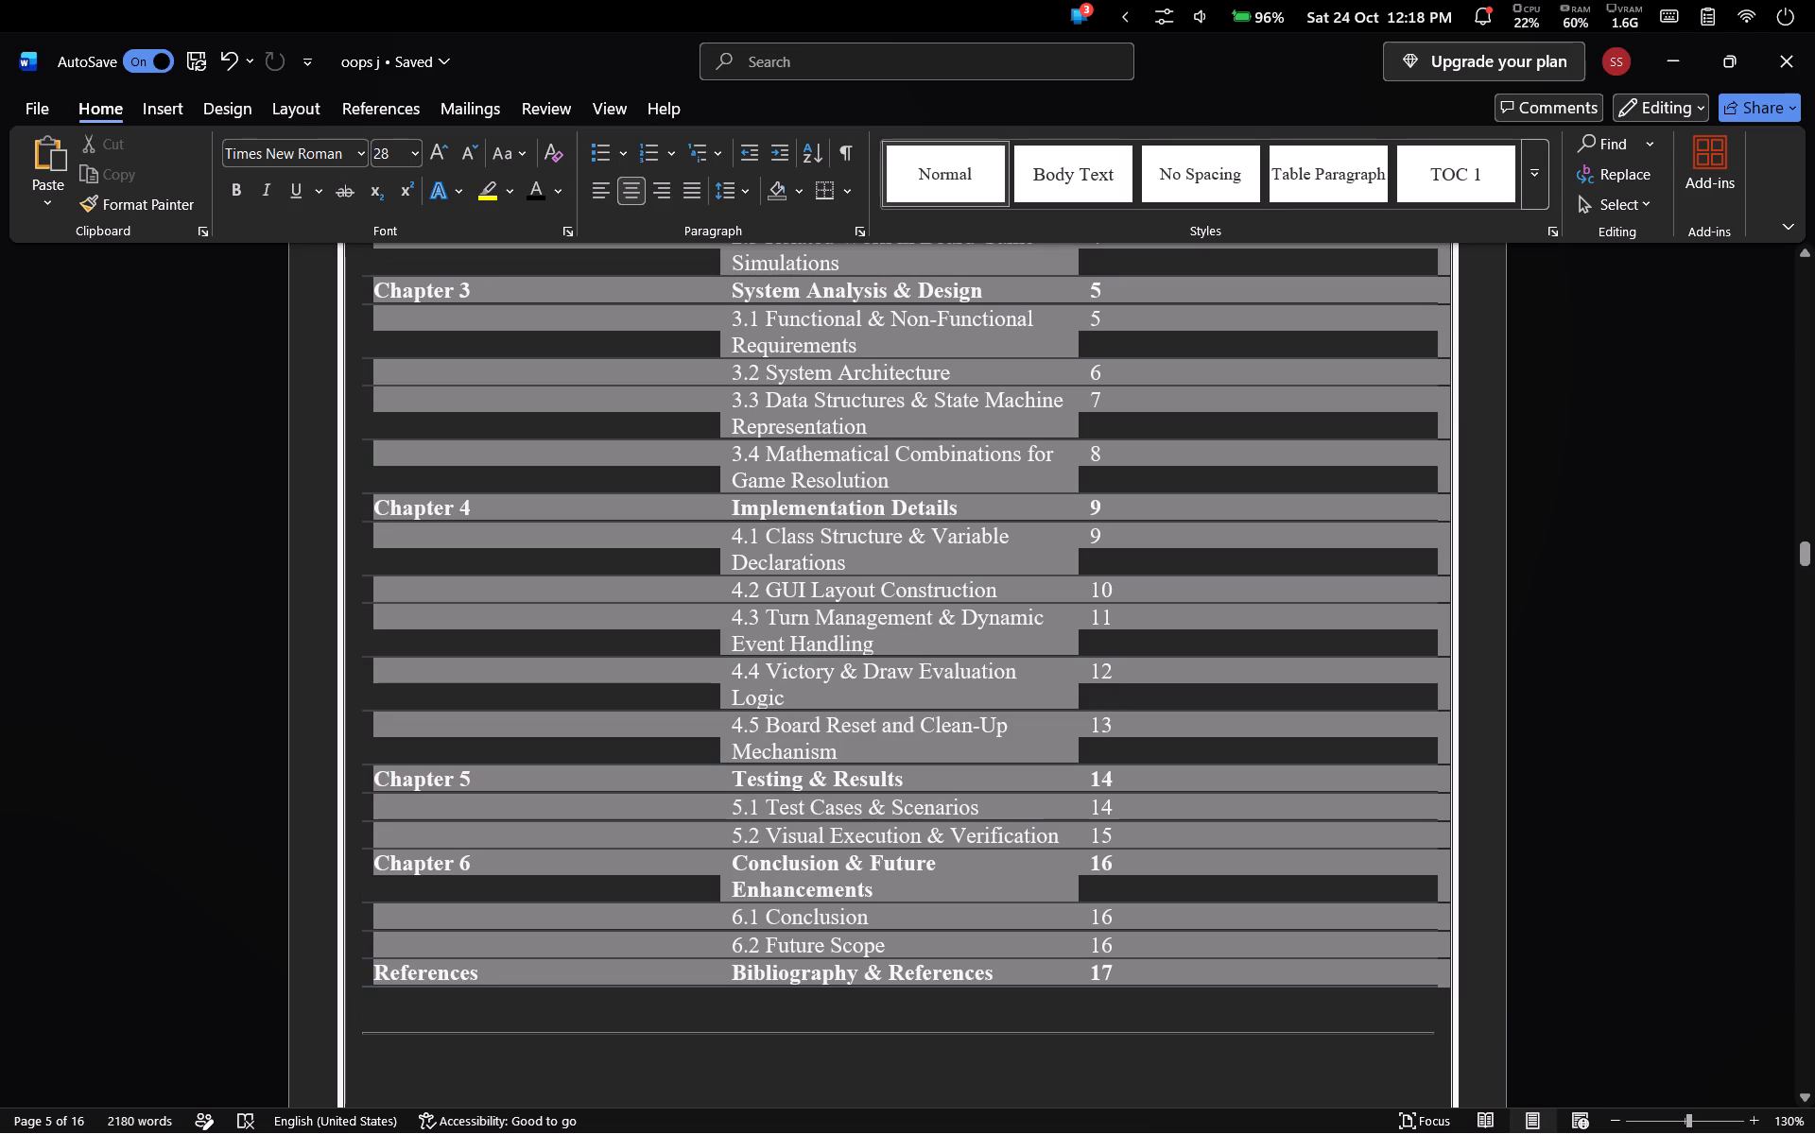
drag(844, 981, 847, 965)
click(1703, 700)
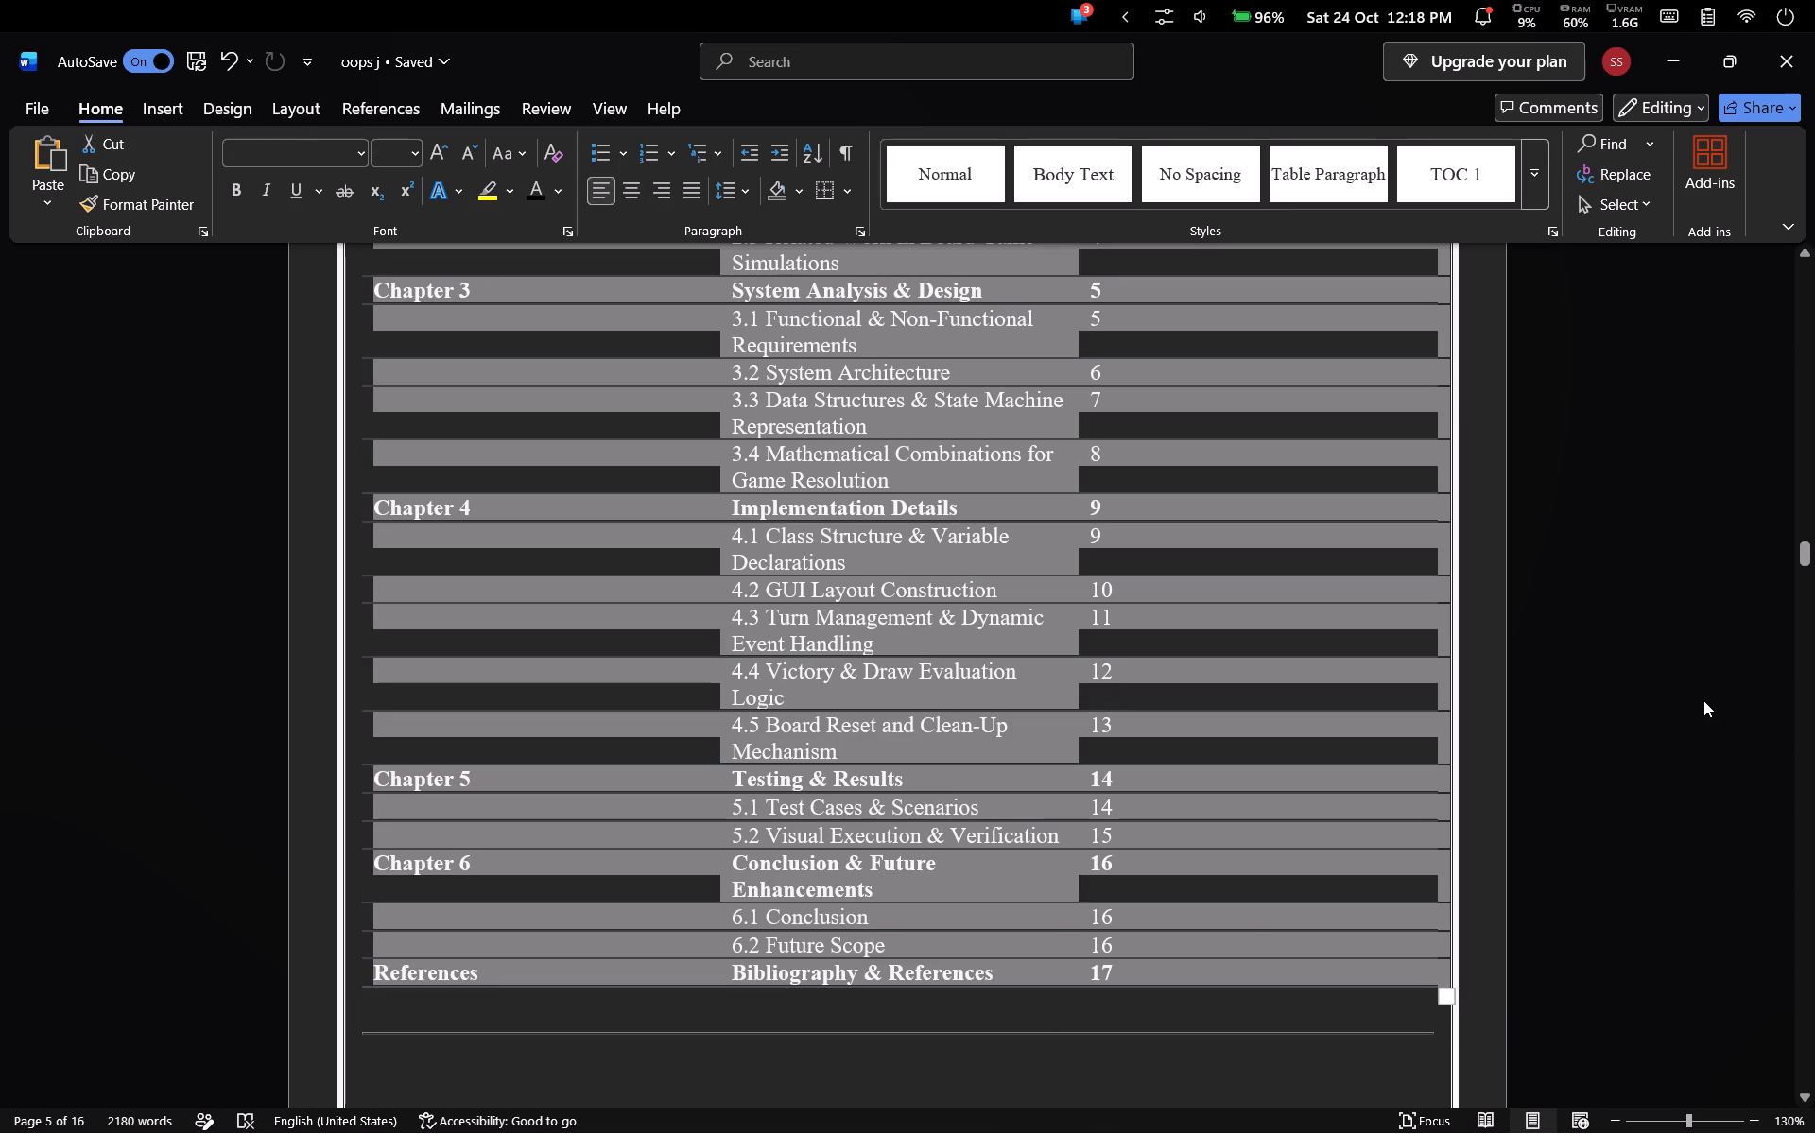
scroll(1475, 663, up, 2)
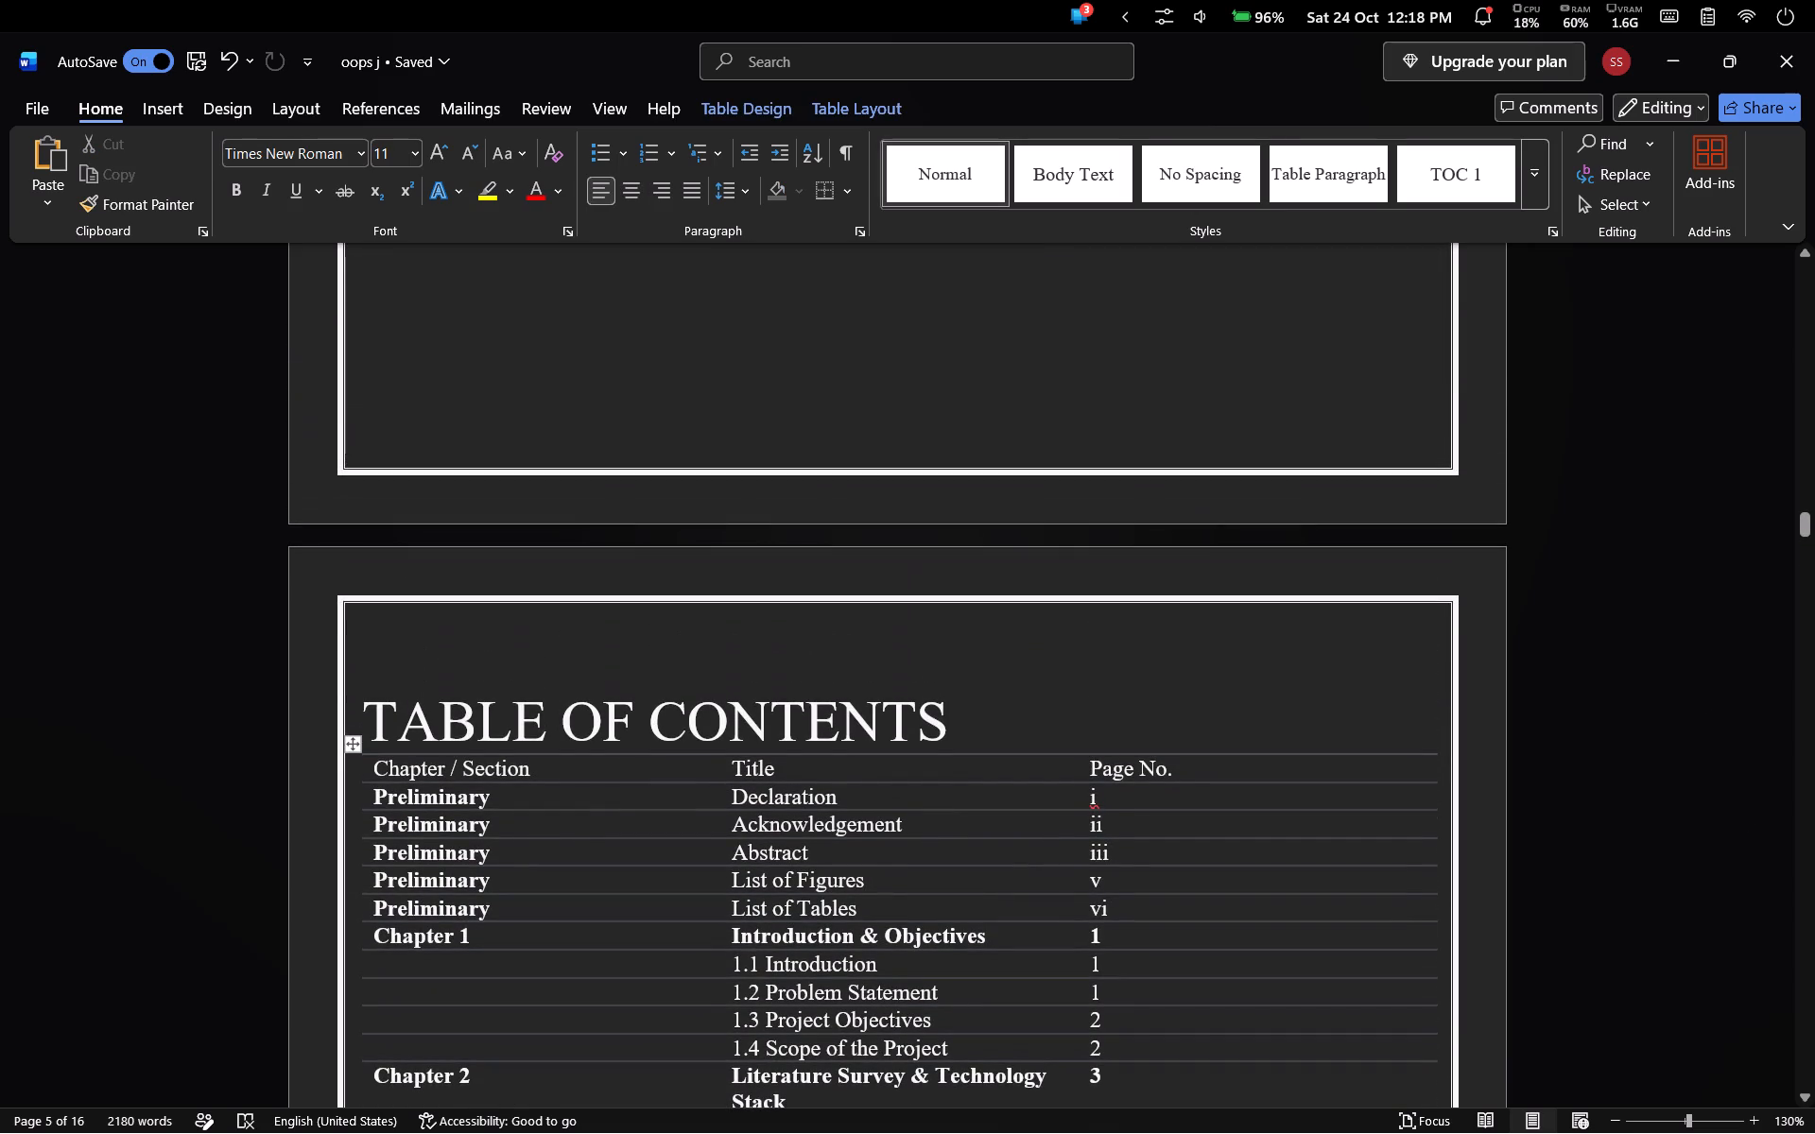
Switch to the 2. Decl Page (1) document and copy its whole table of contents, from the heading through BIBLIOGRAPHY.
click(1728, 76)
click(1719, 59)
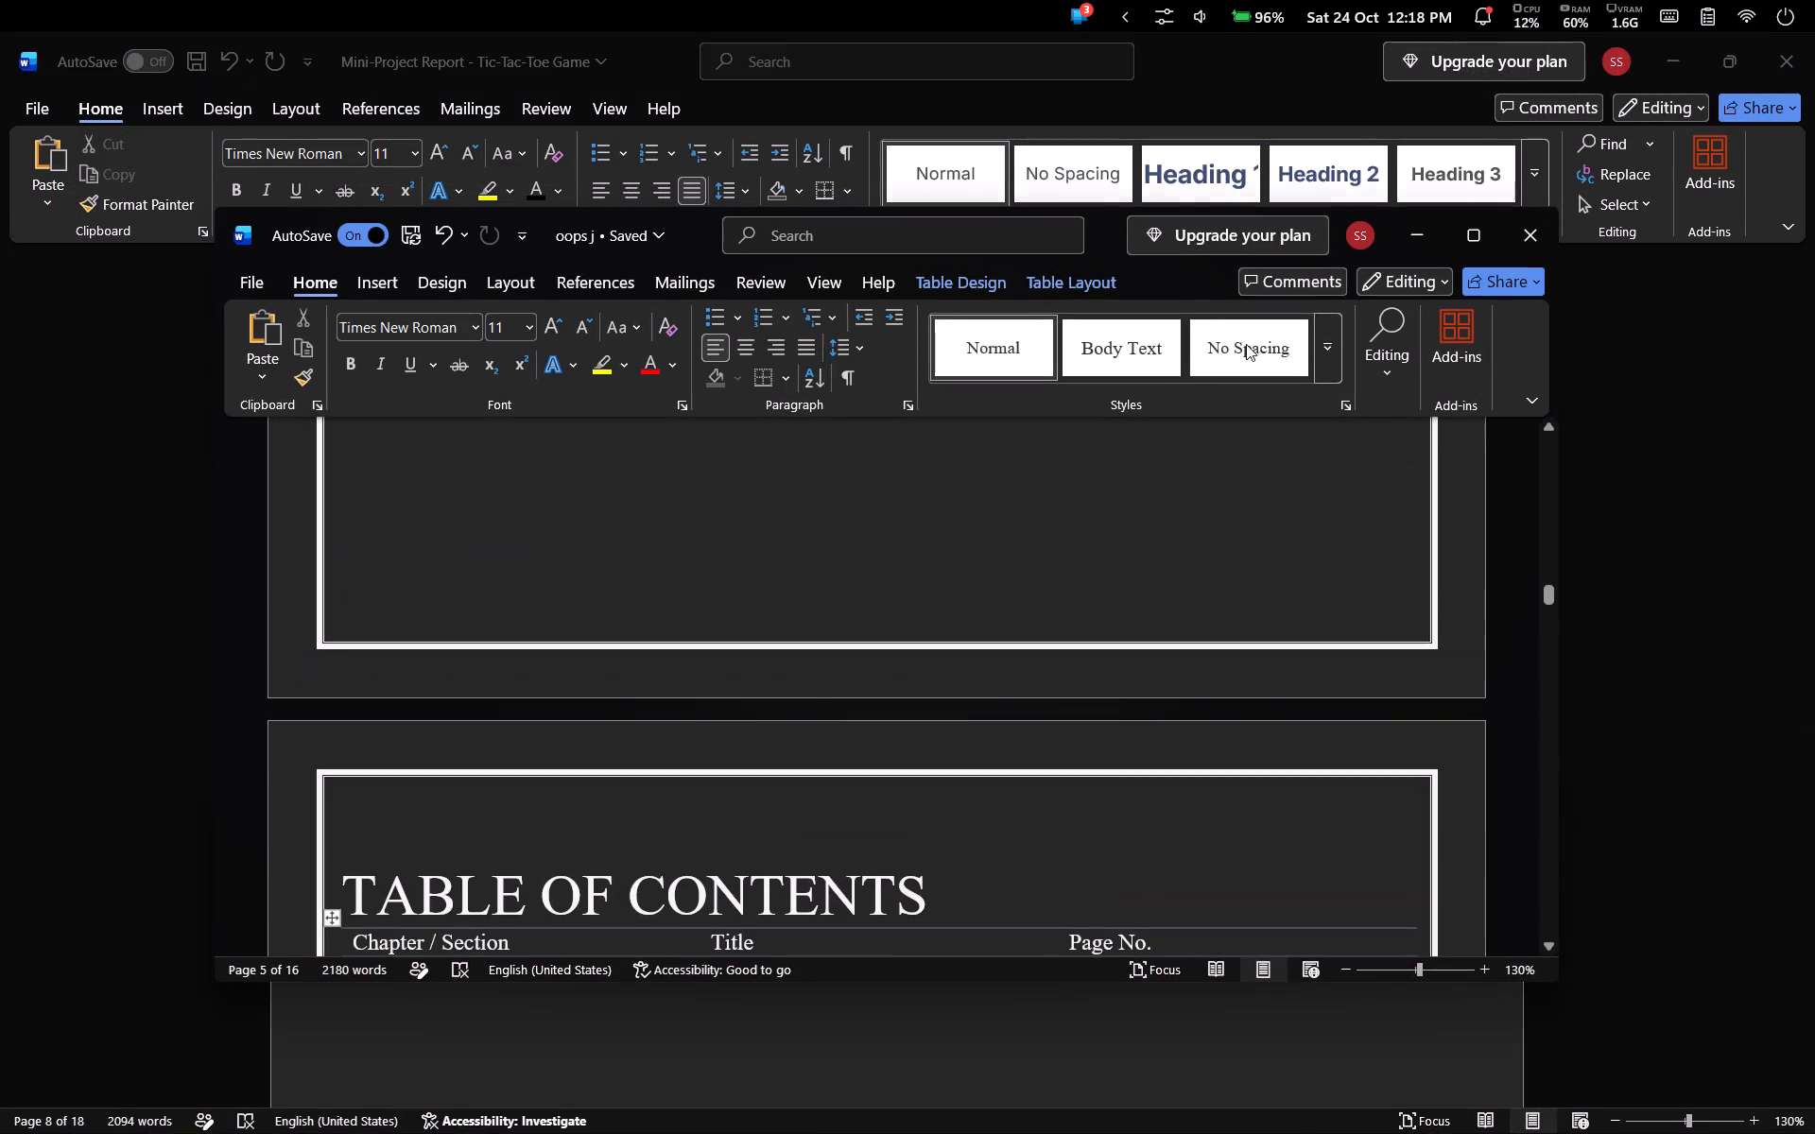
click(1672, 52)
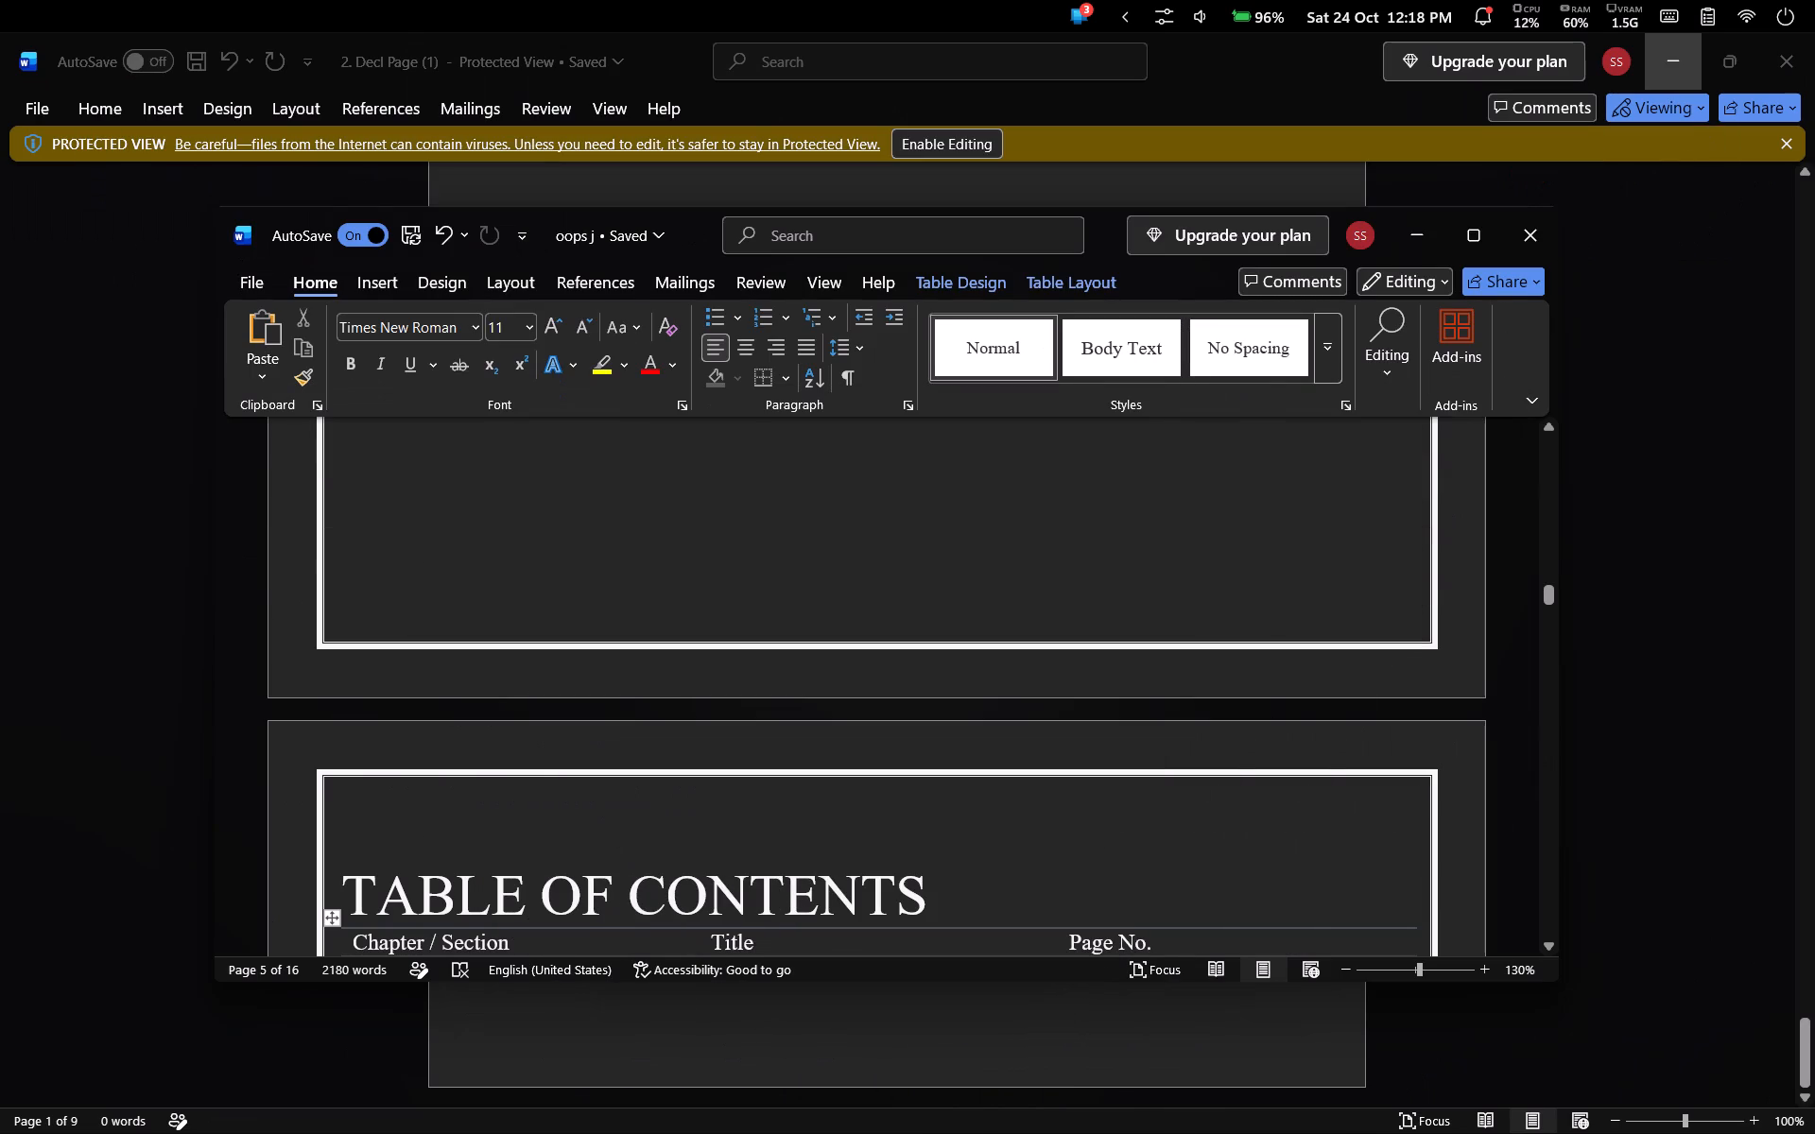
click(1642, 234)
scroll(1385, 438, up, 7)
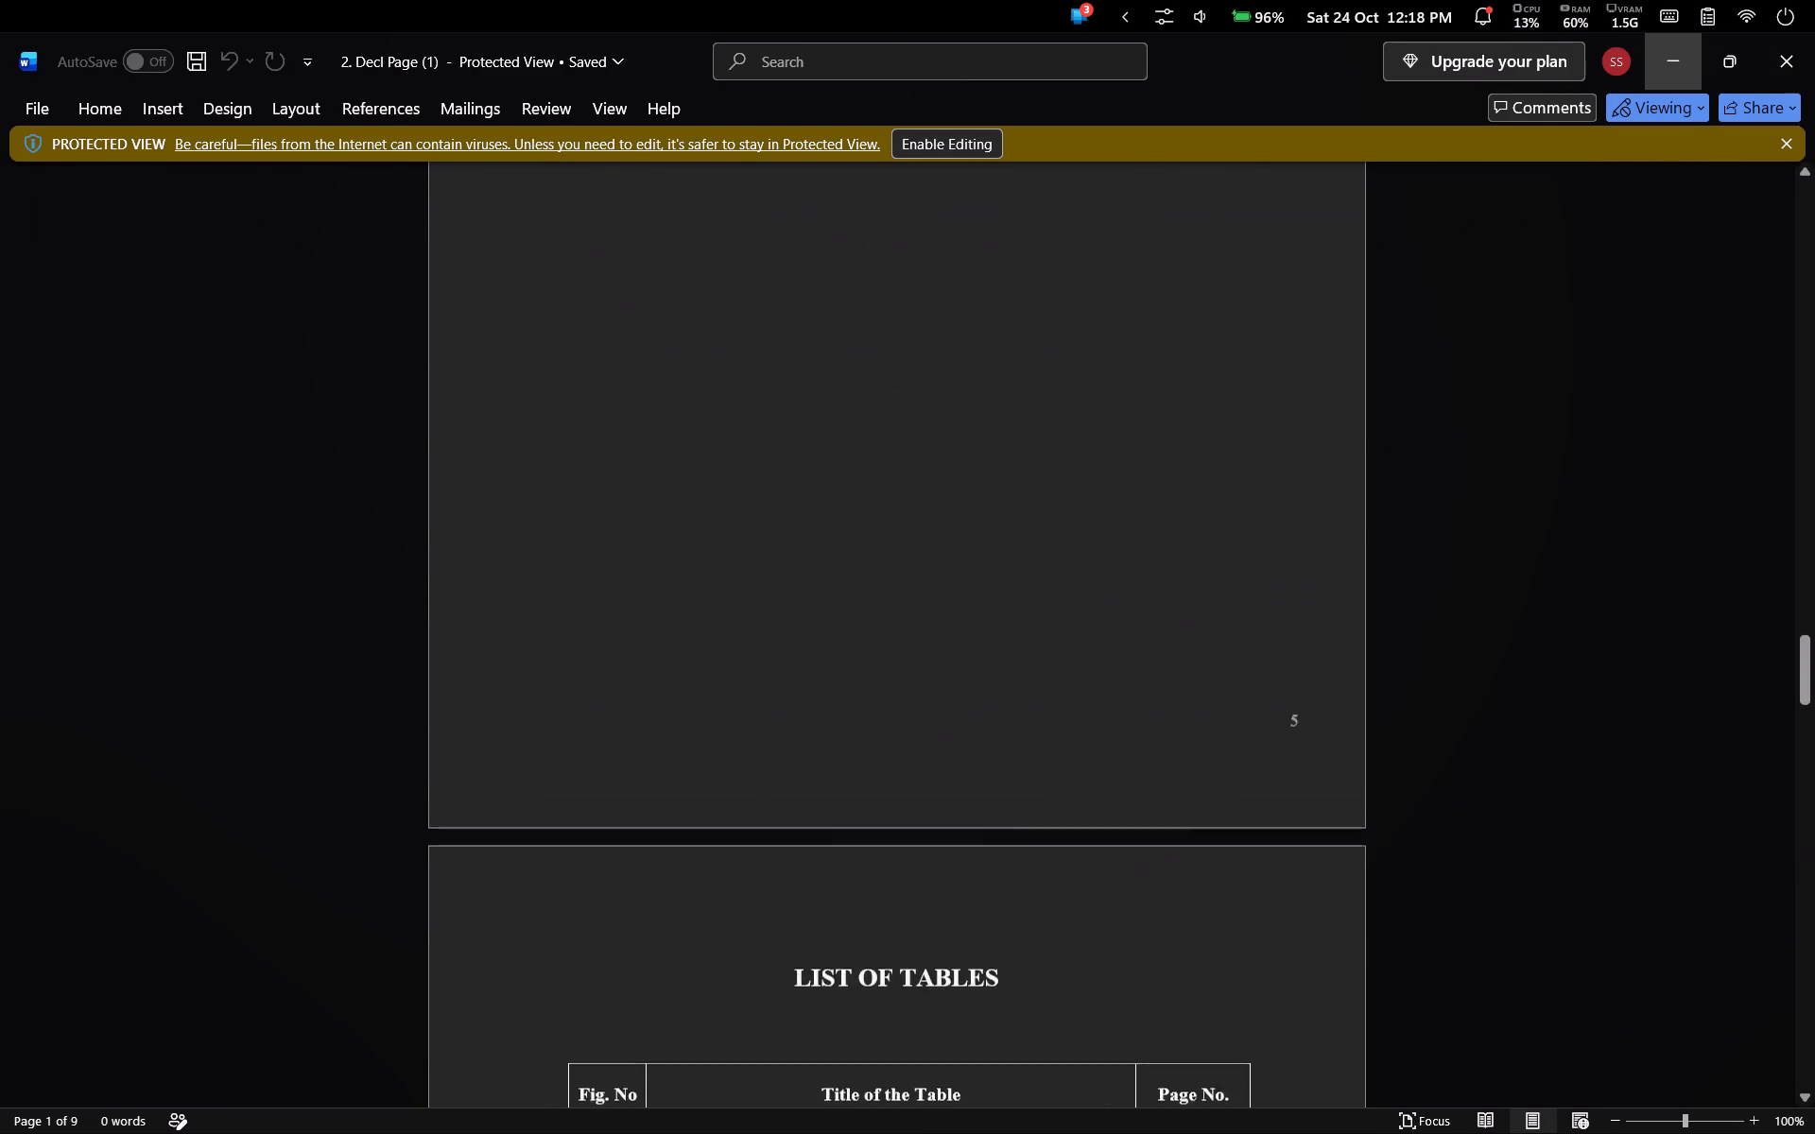
scroll(1385, 438, up, 7)
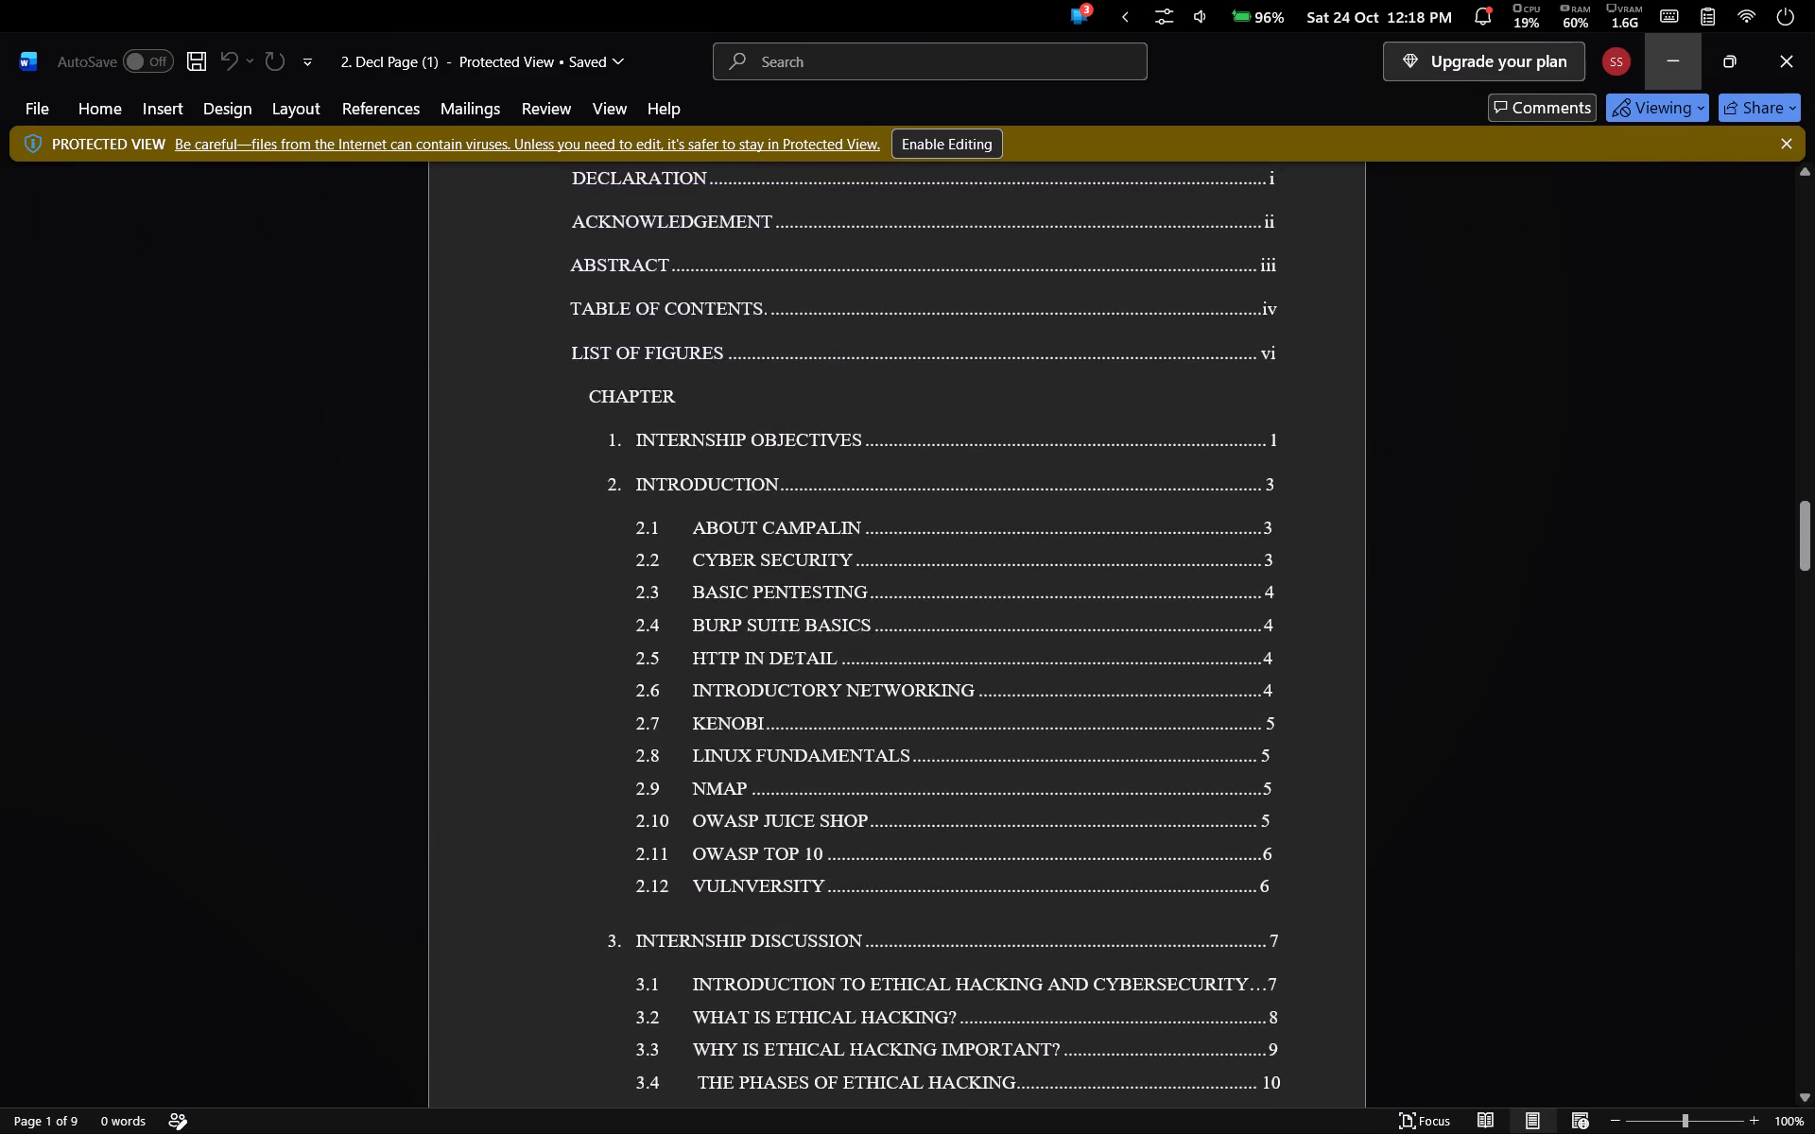
scroll(1385, 438, up, 1)
drag(717, 343, 735, 365)
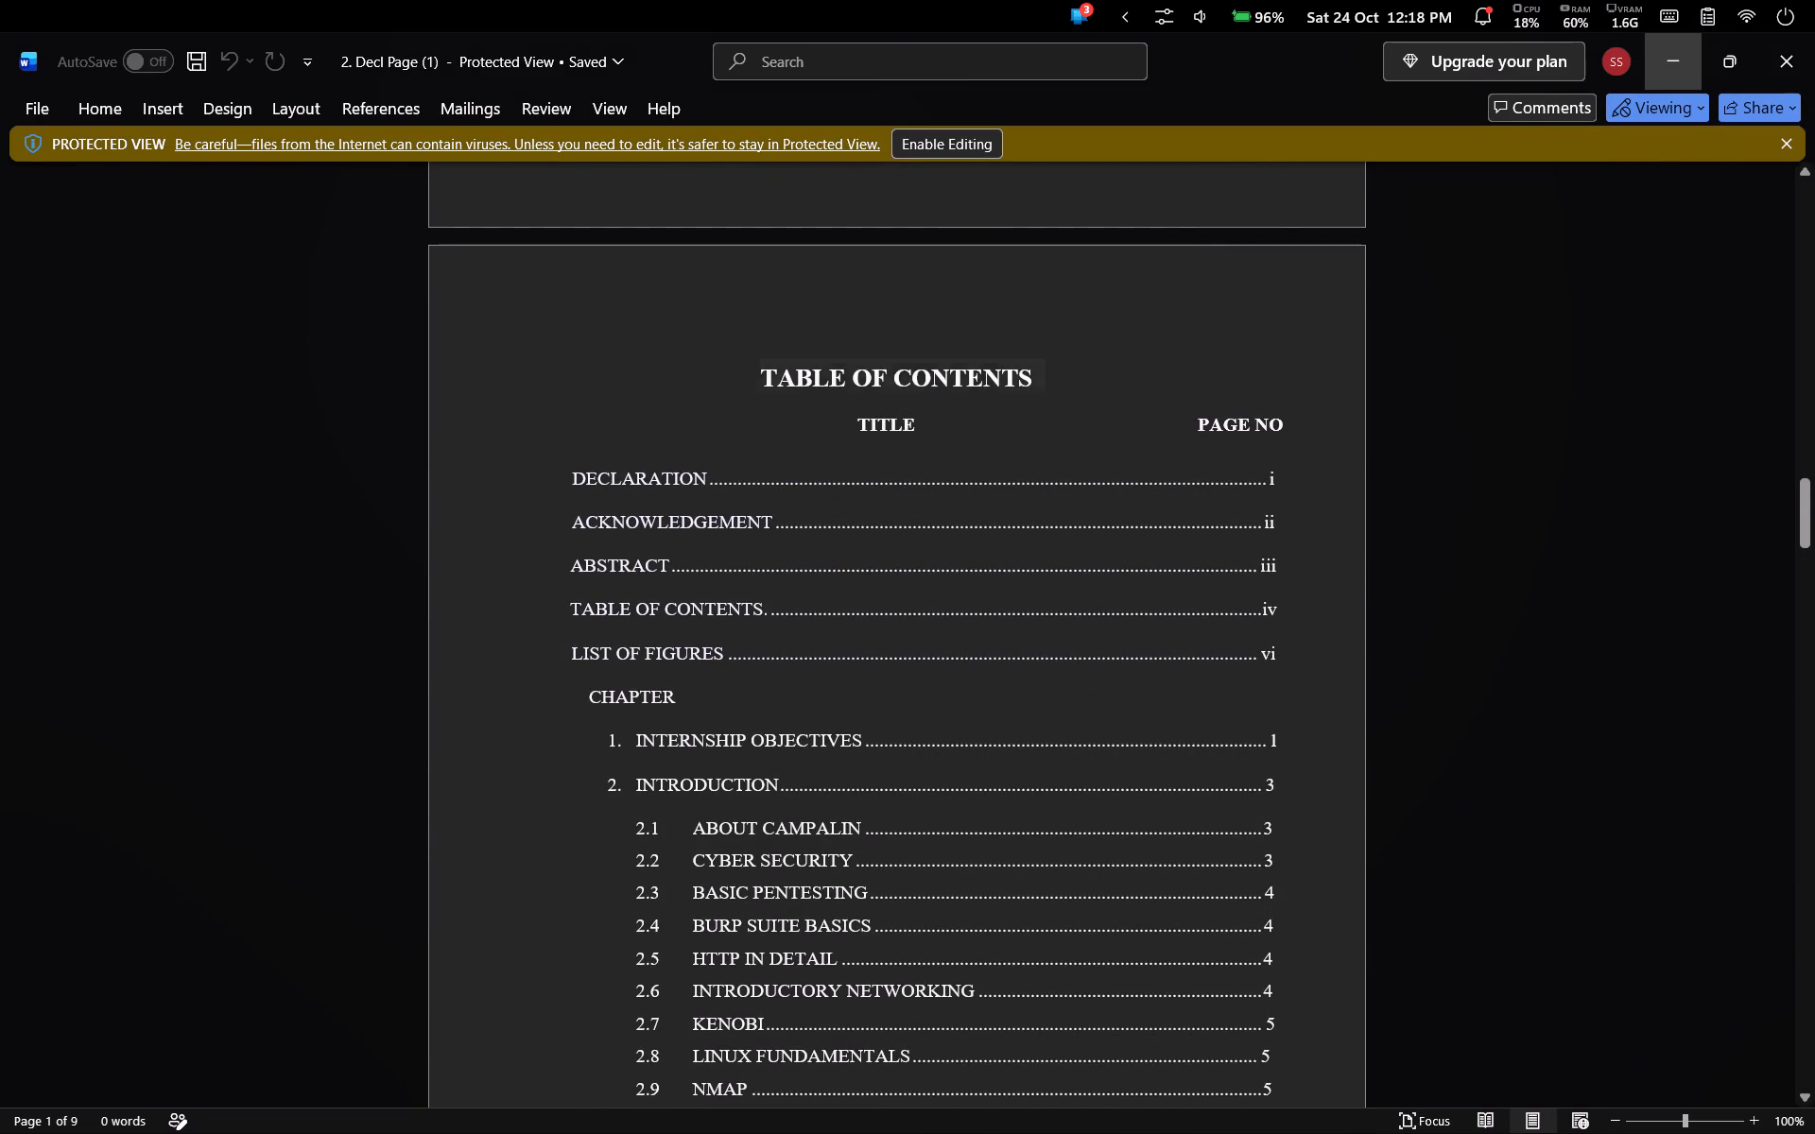
drag(735, 365, 969, 1133)
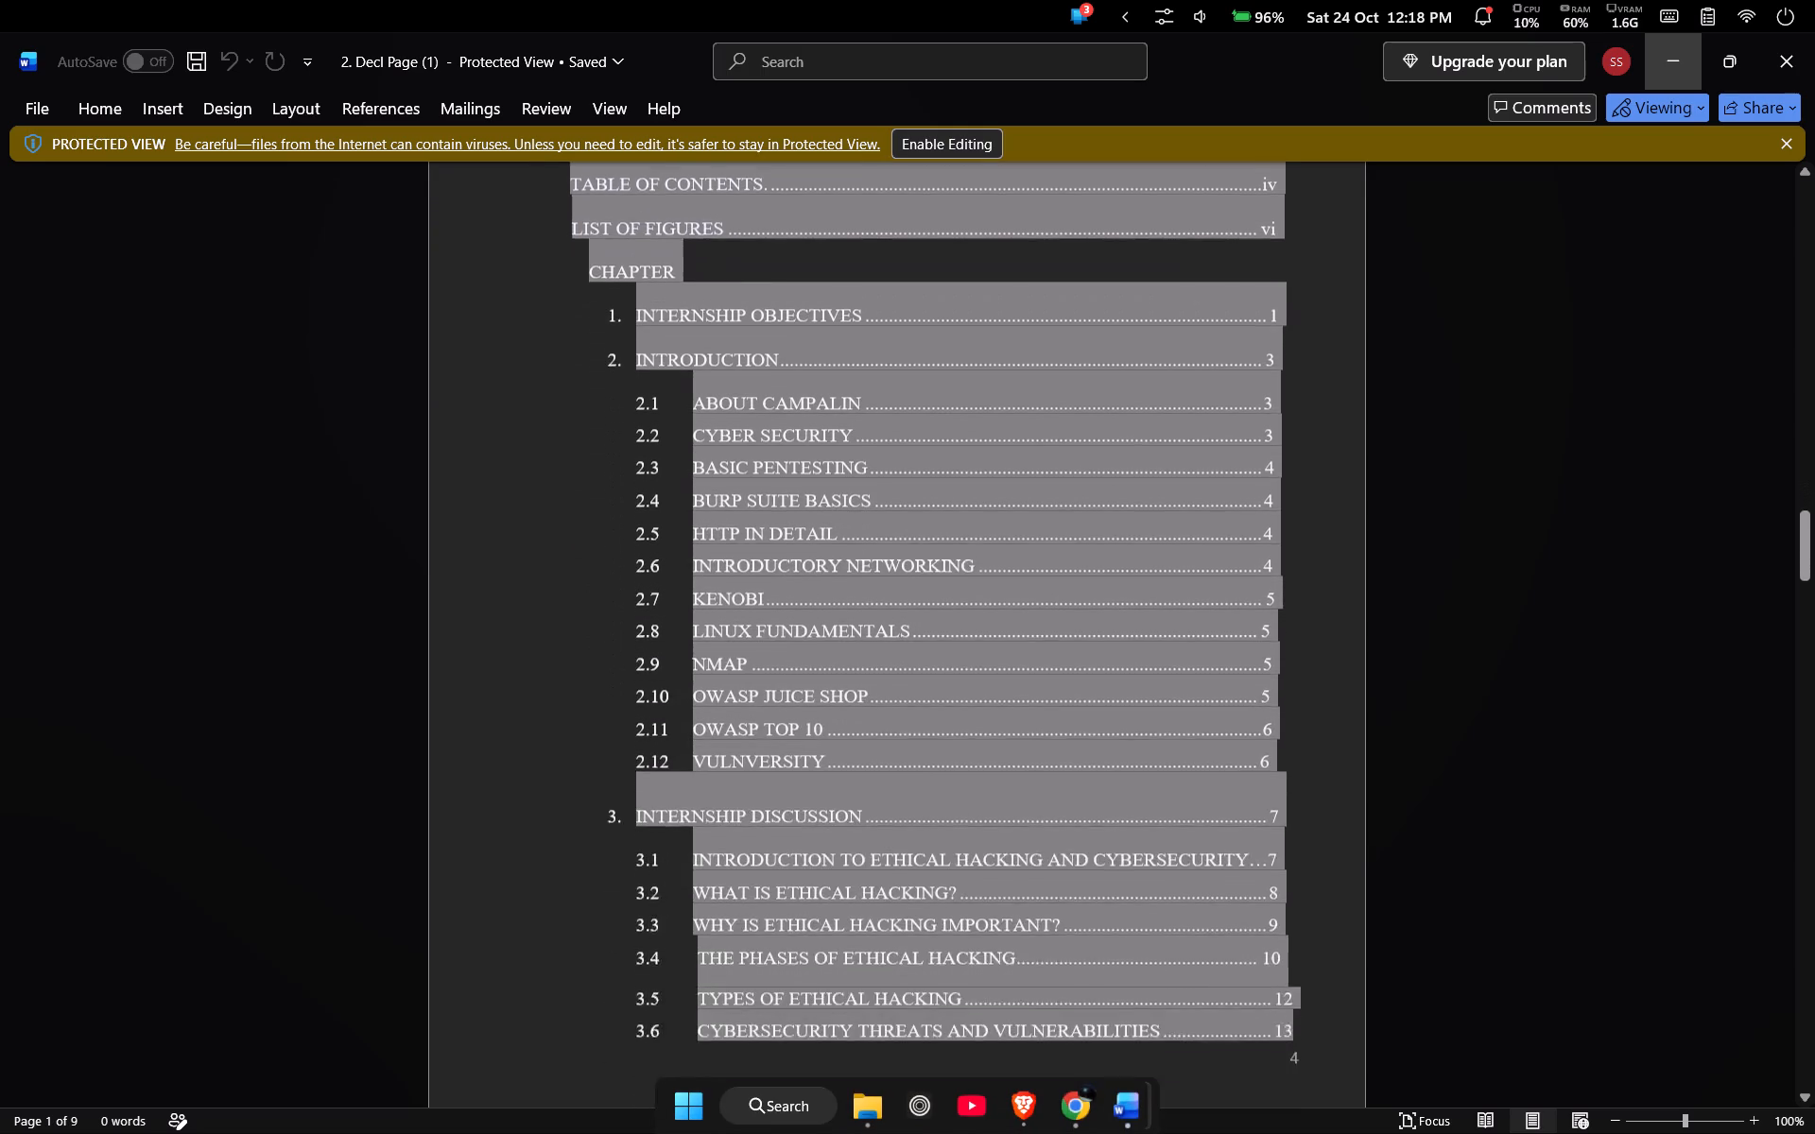
drag(969, 1133, 1202, 888)
key(ctrl+c)
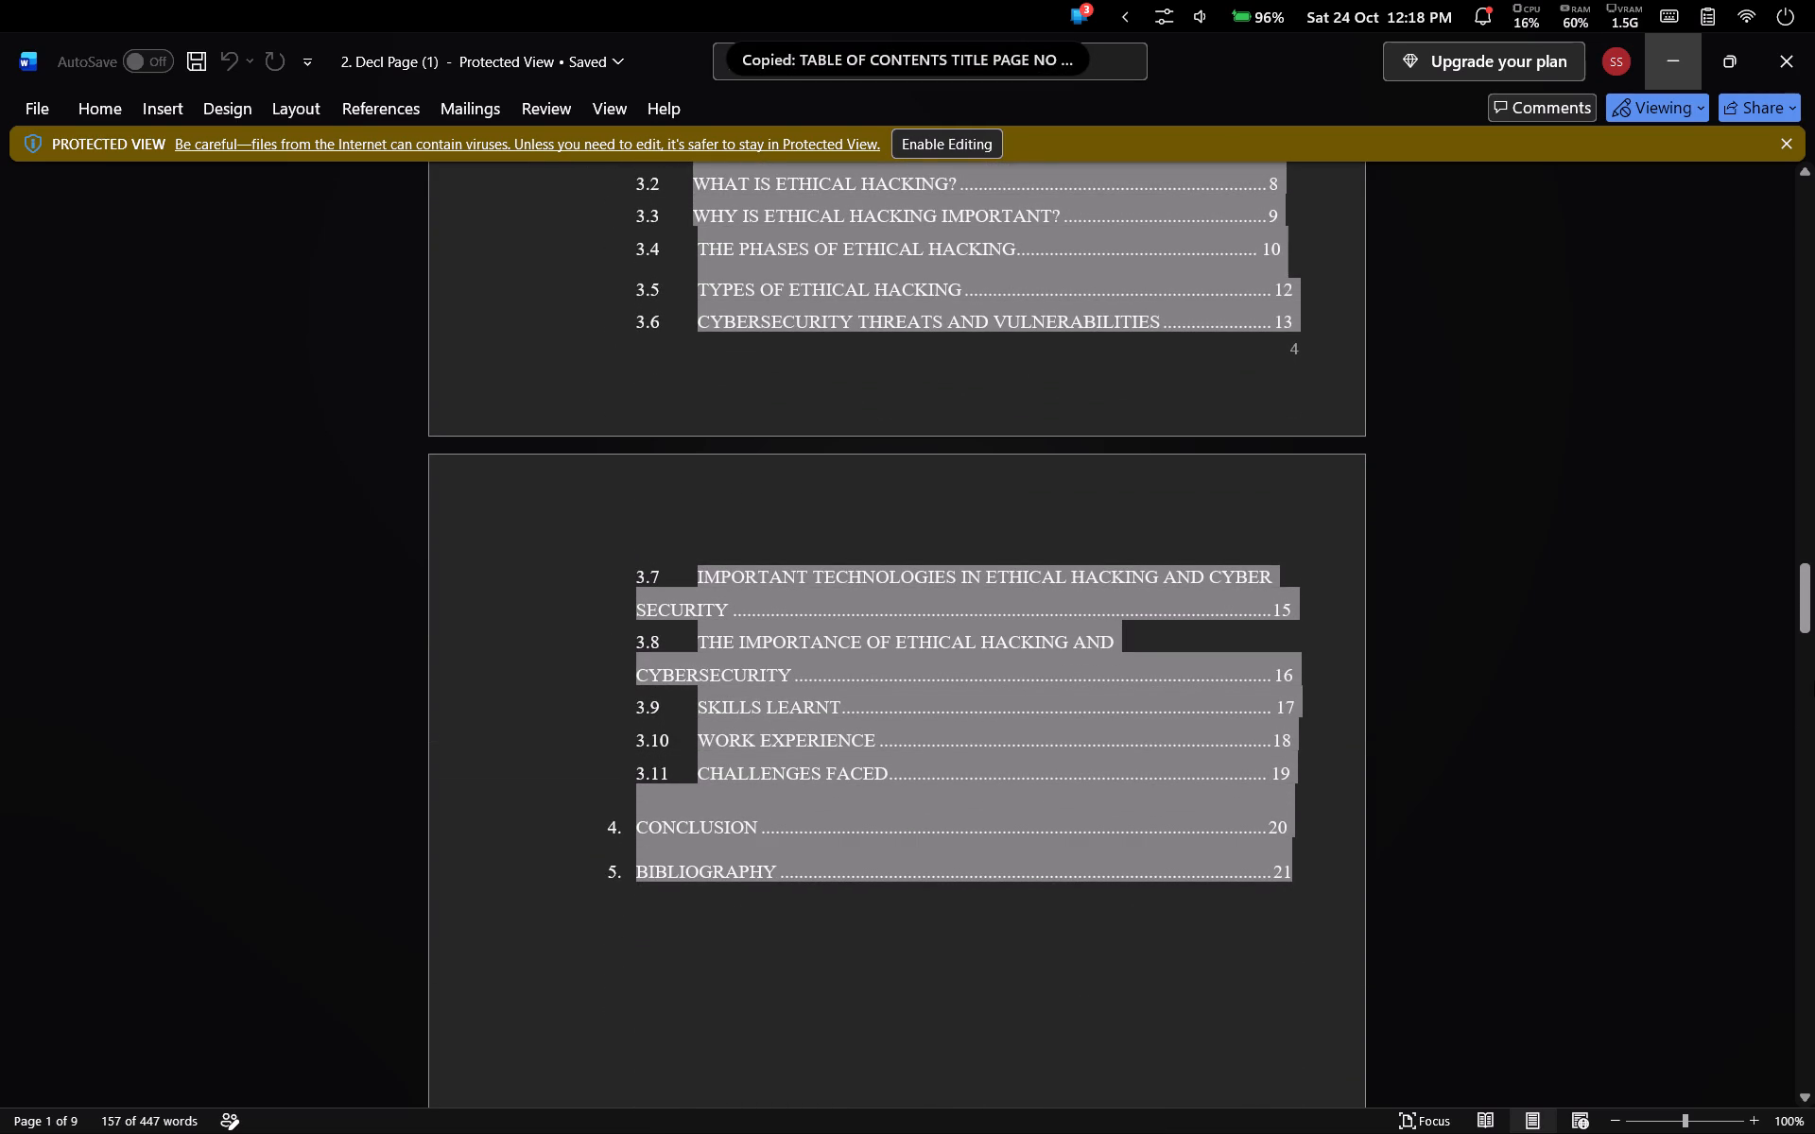
Return to the oops j report and paste the copied contents on the blank line above its TABLE OF CONTENTS heading.
click(1814, 681)
click(1667, 44)
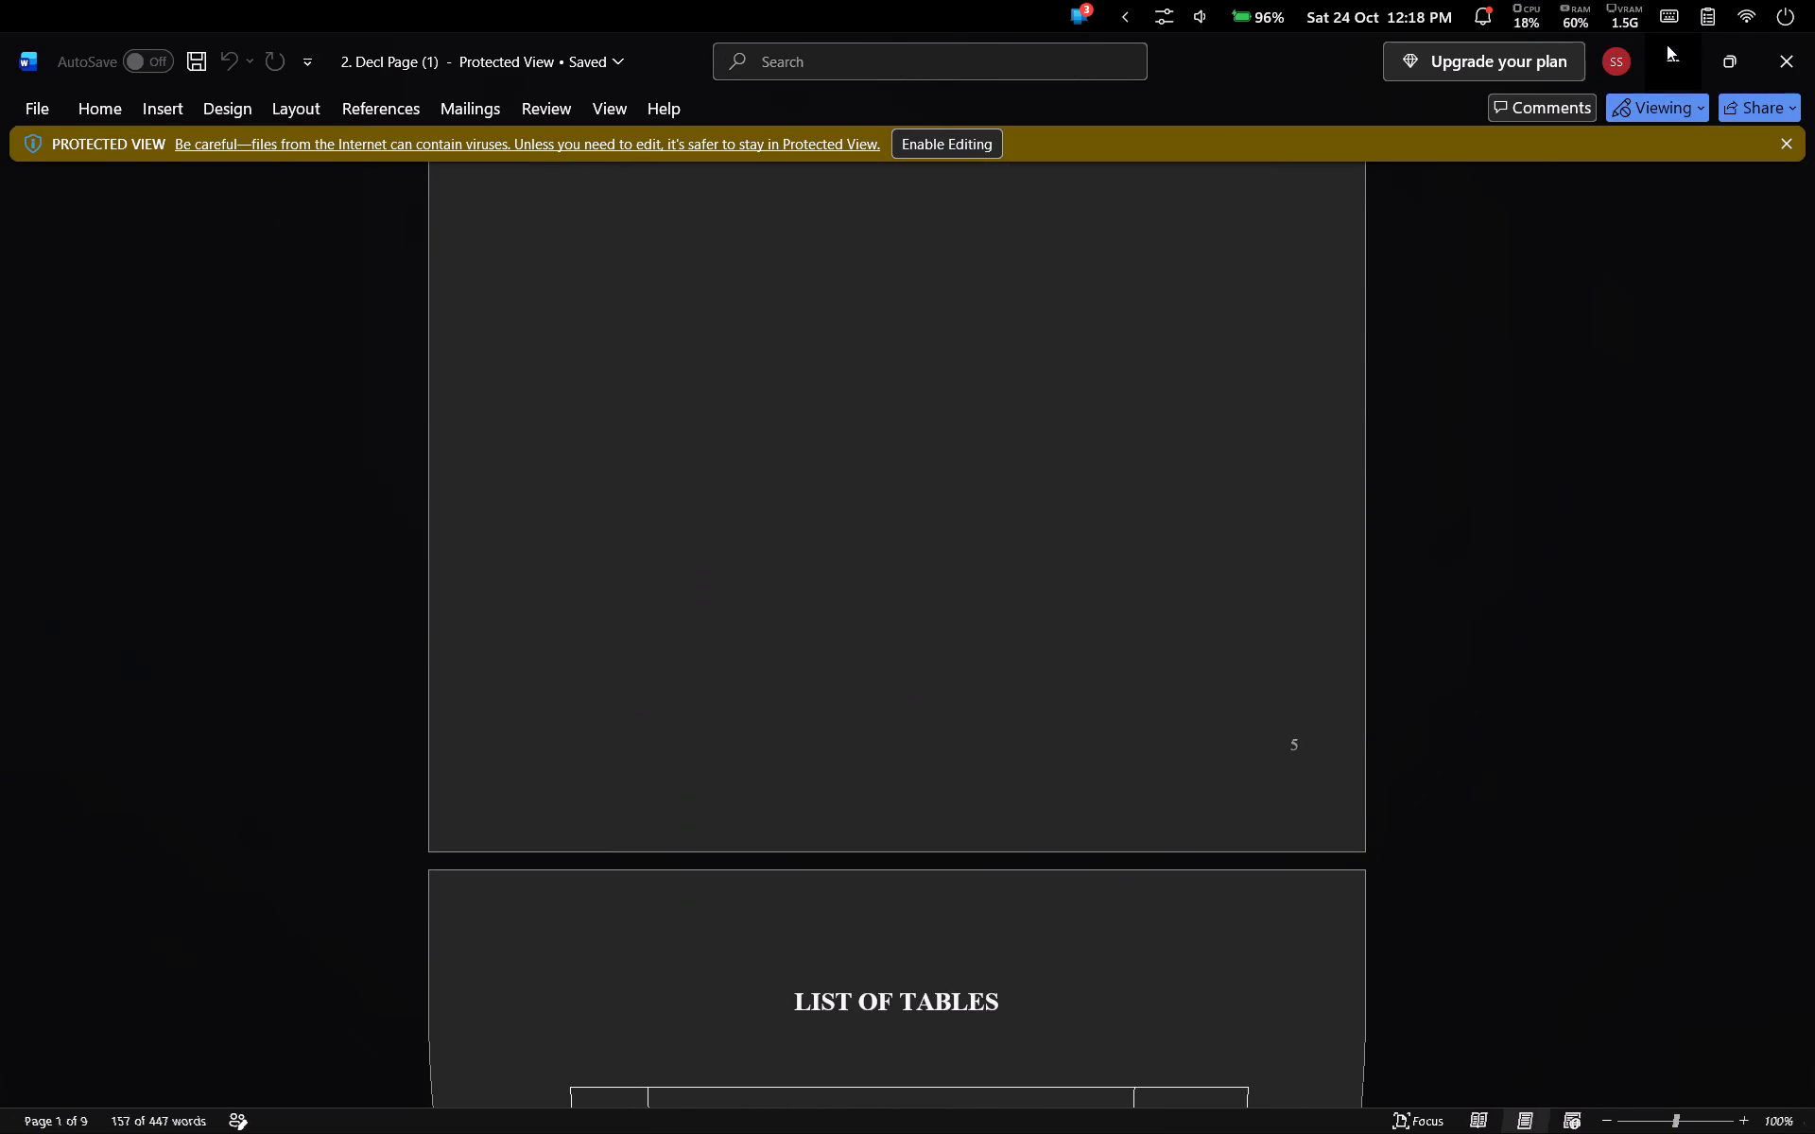
click(1468, 242)
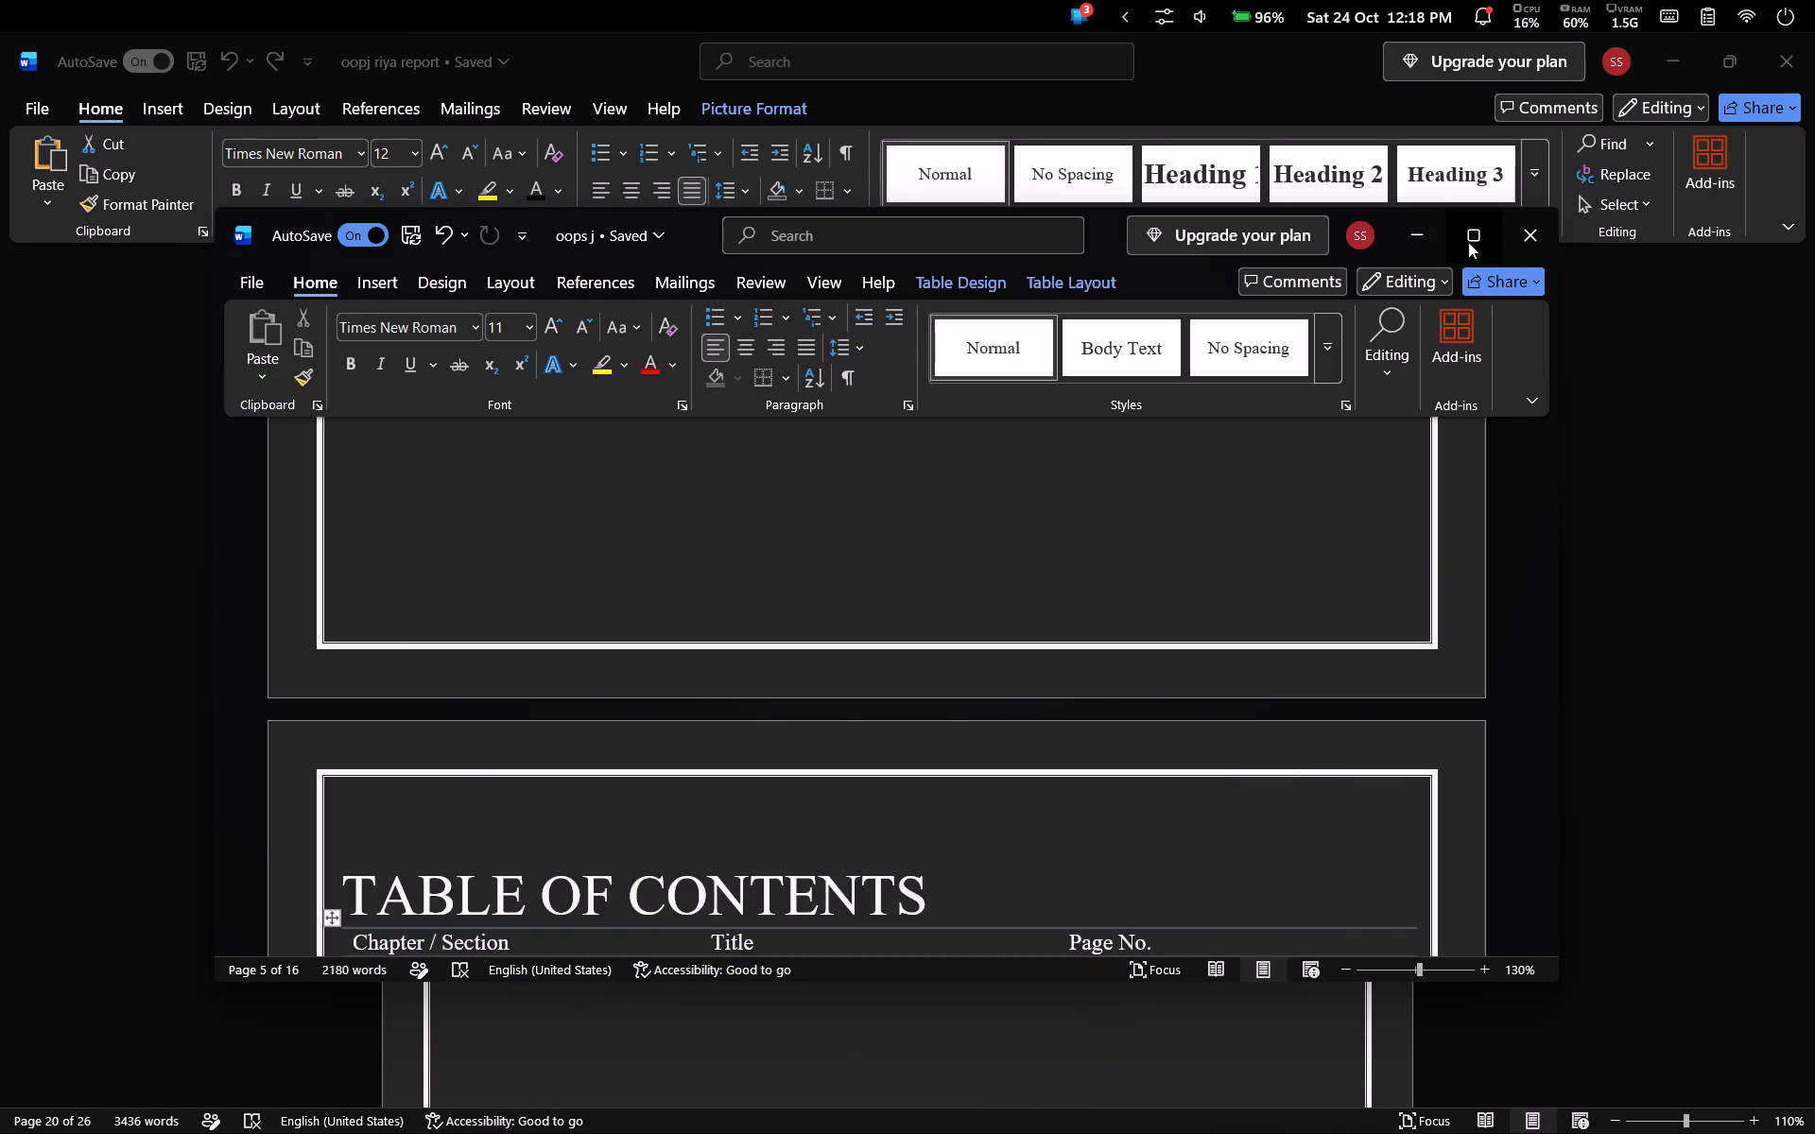
click(437, 644)
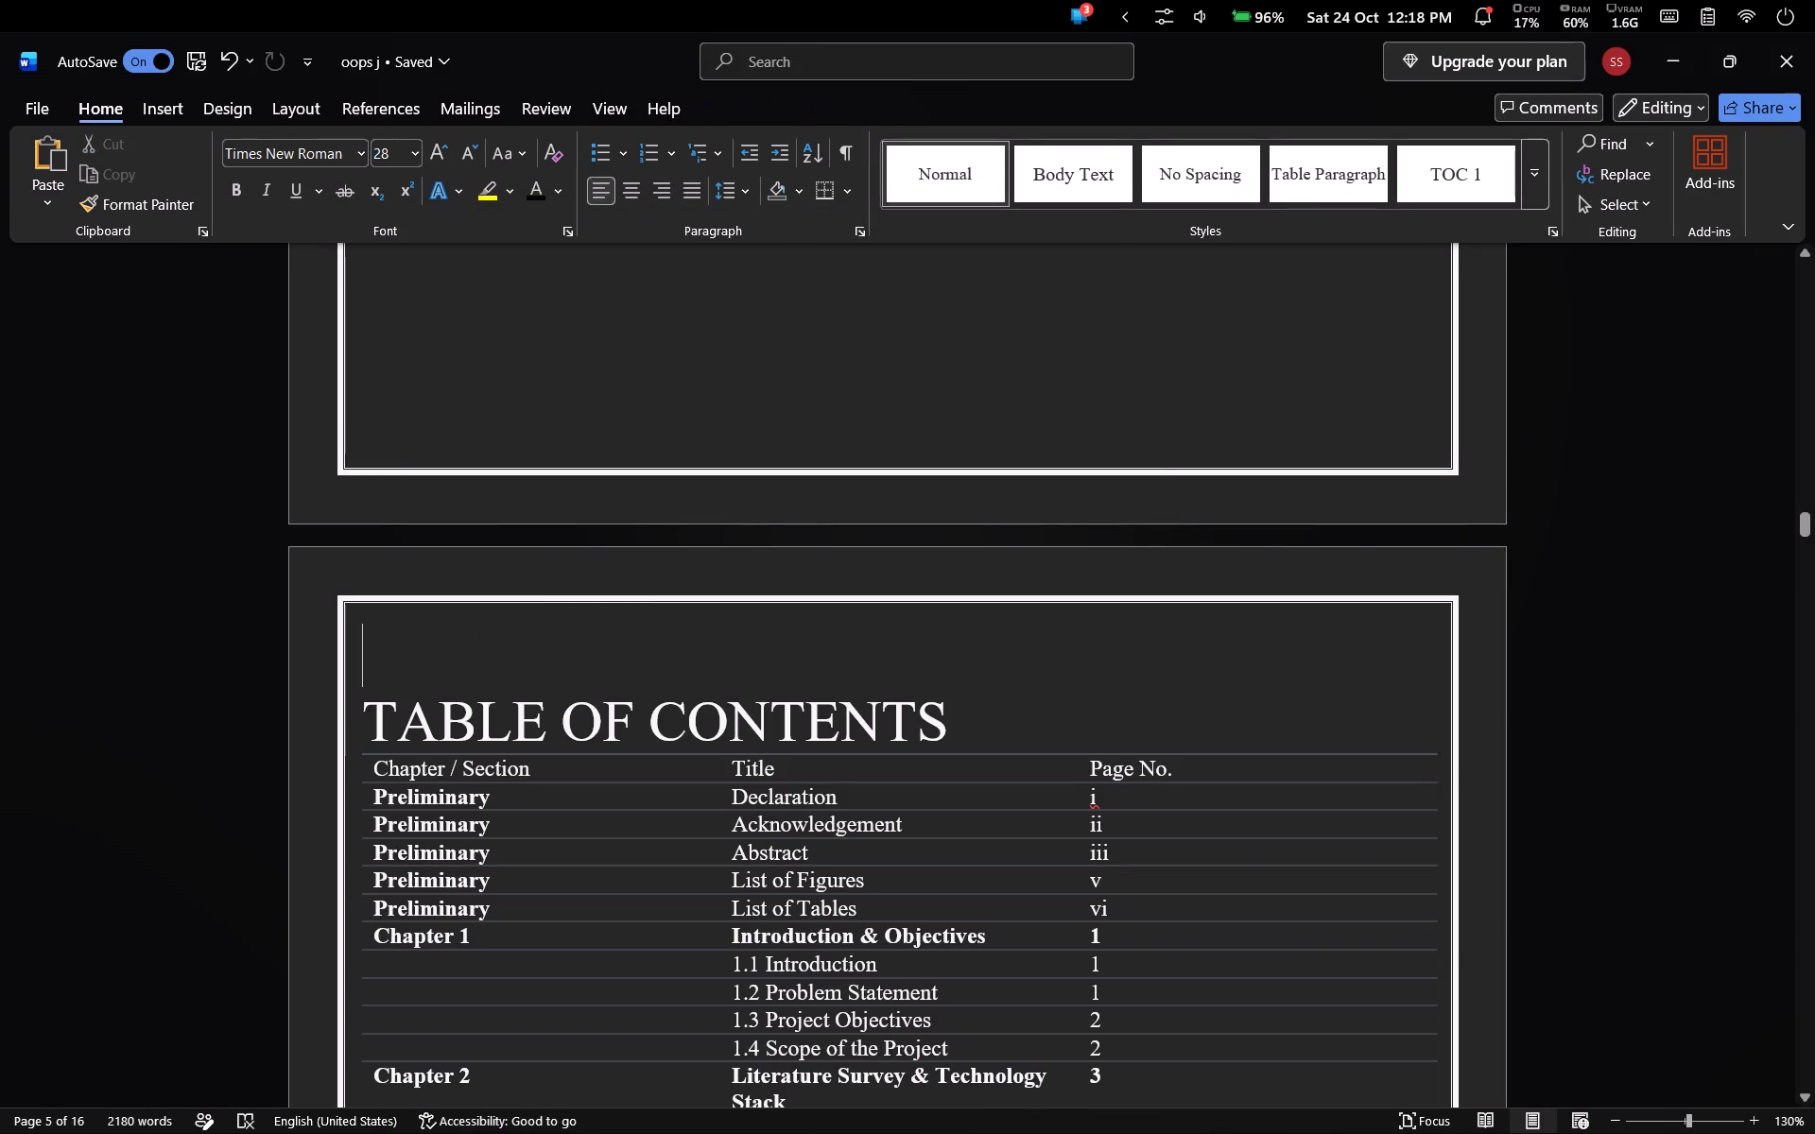
key(ctrl+v)
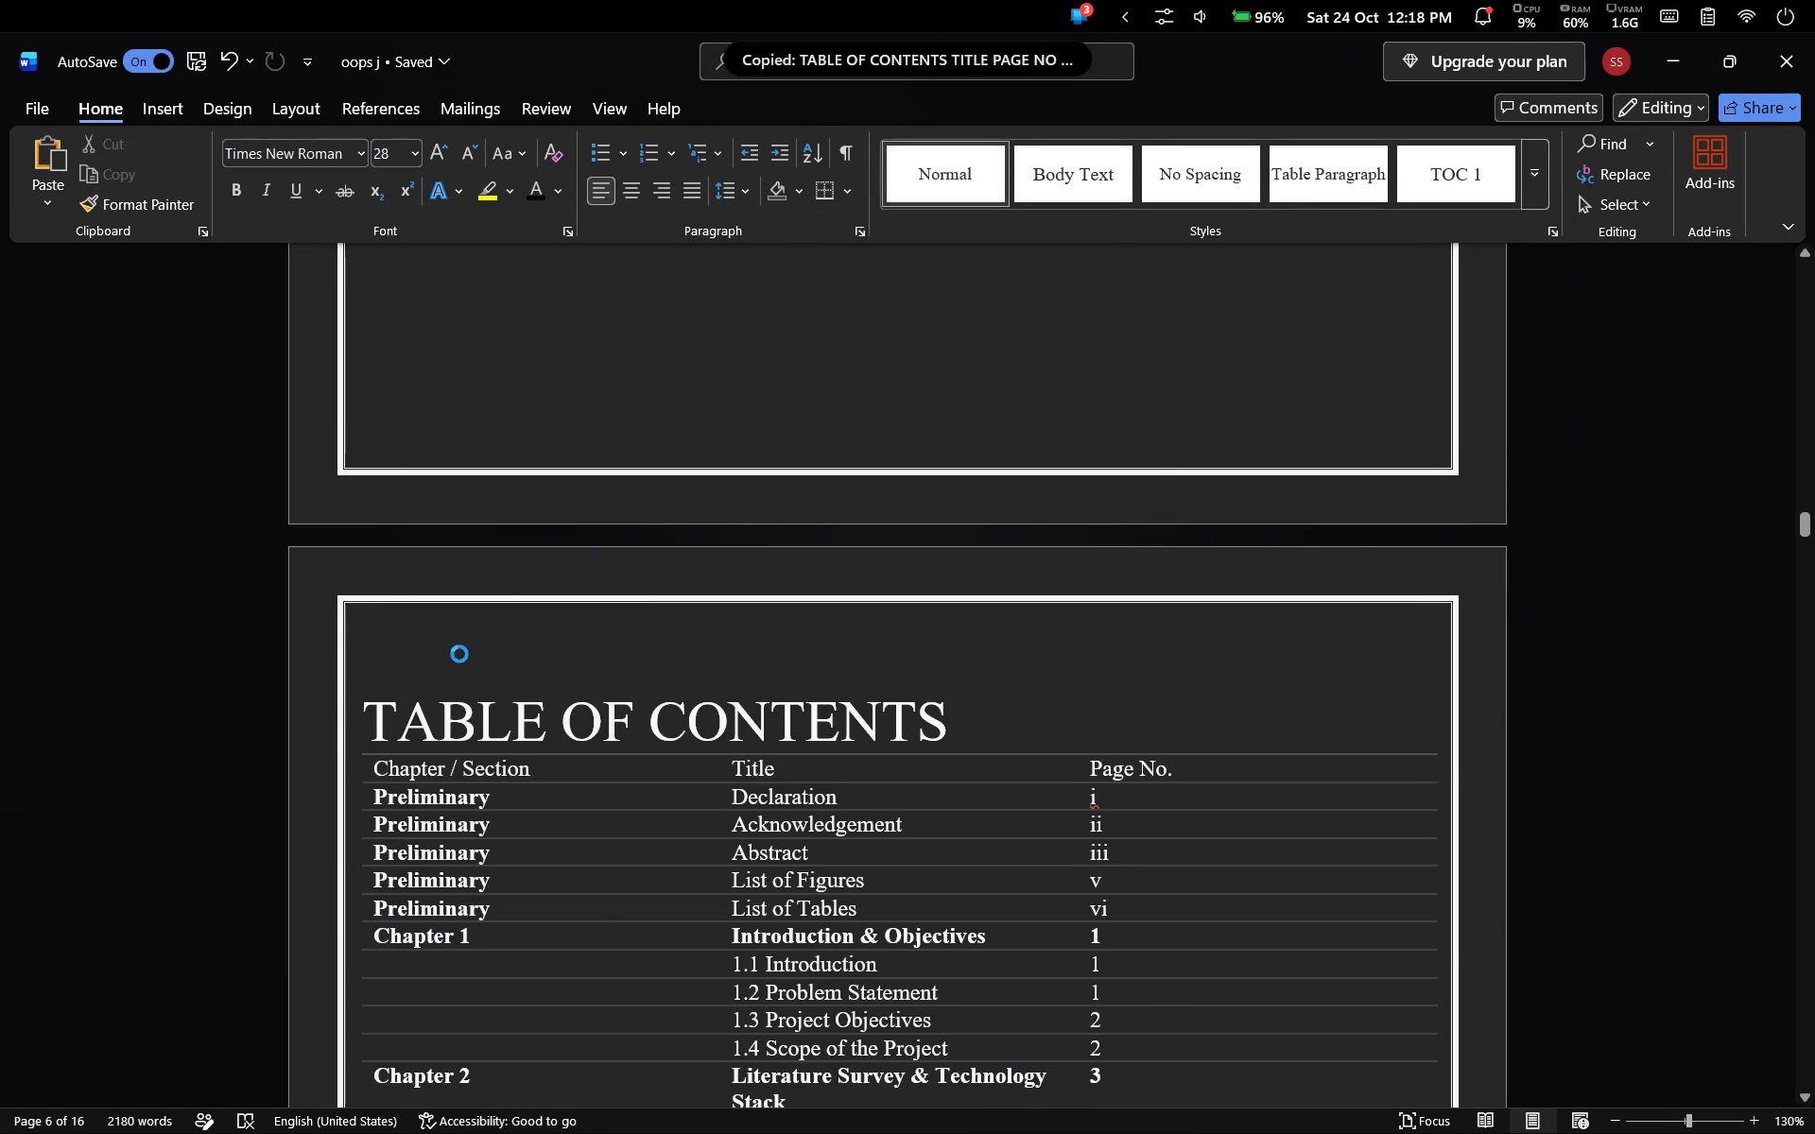
Undo the paste of the copied contents above the TABLE OF CONTENTS heading.
scroll(532, 577, up, 2)
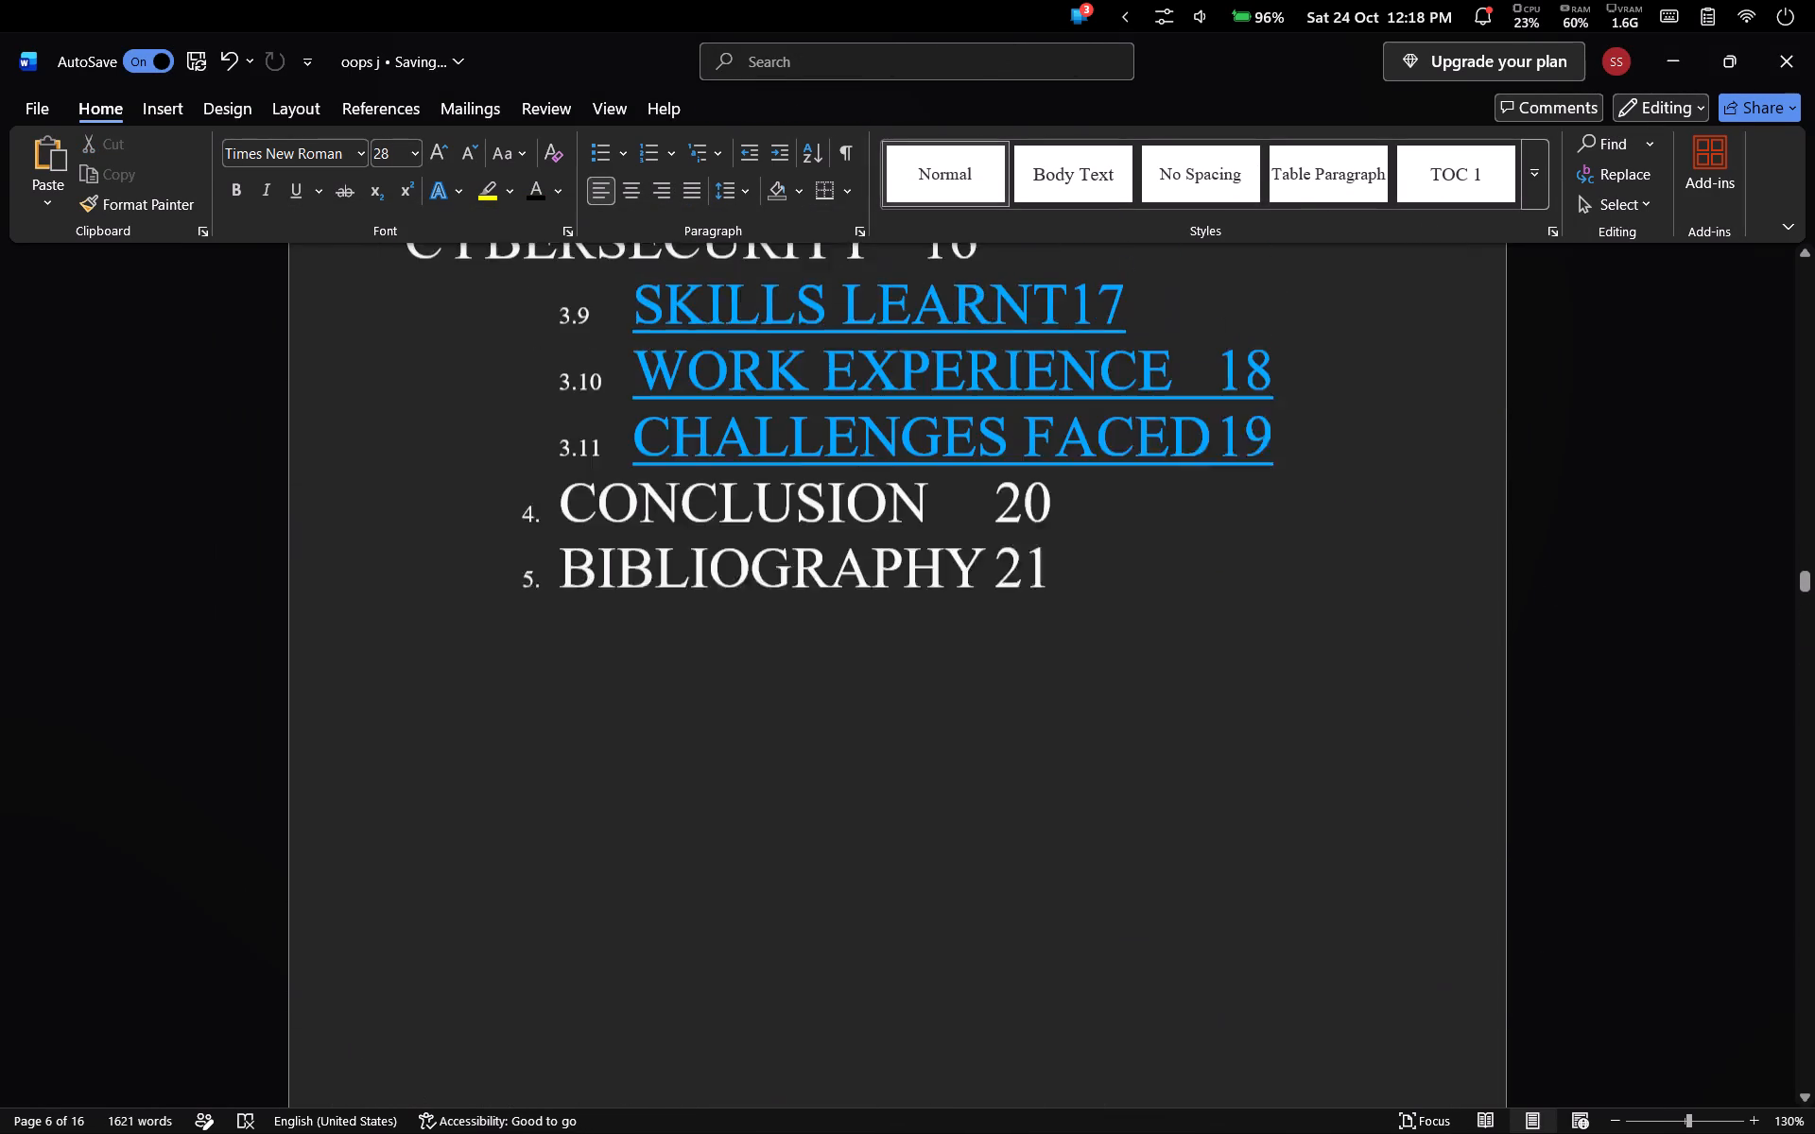
scroll(532, 577, up, 3)
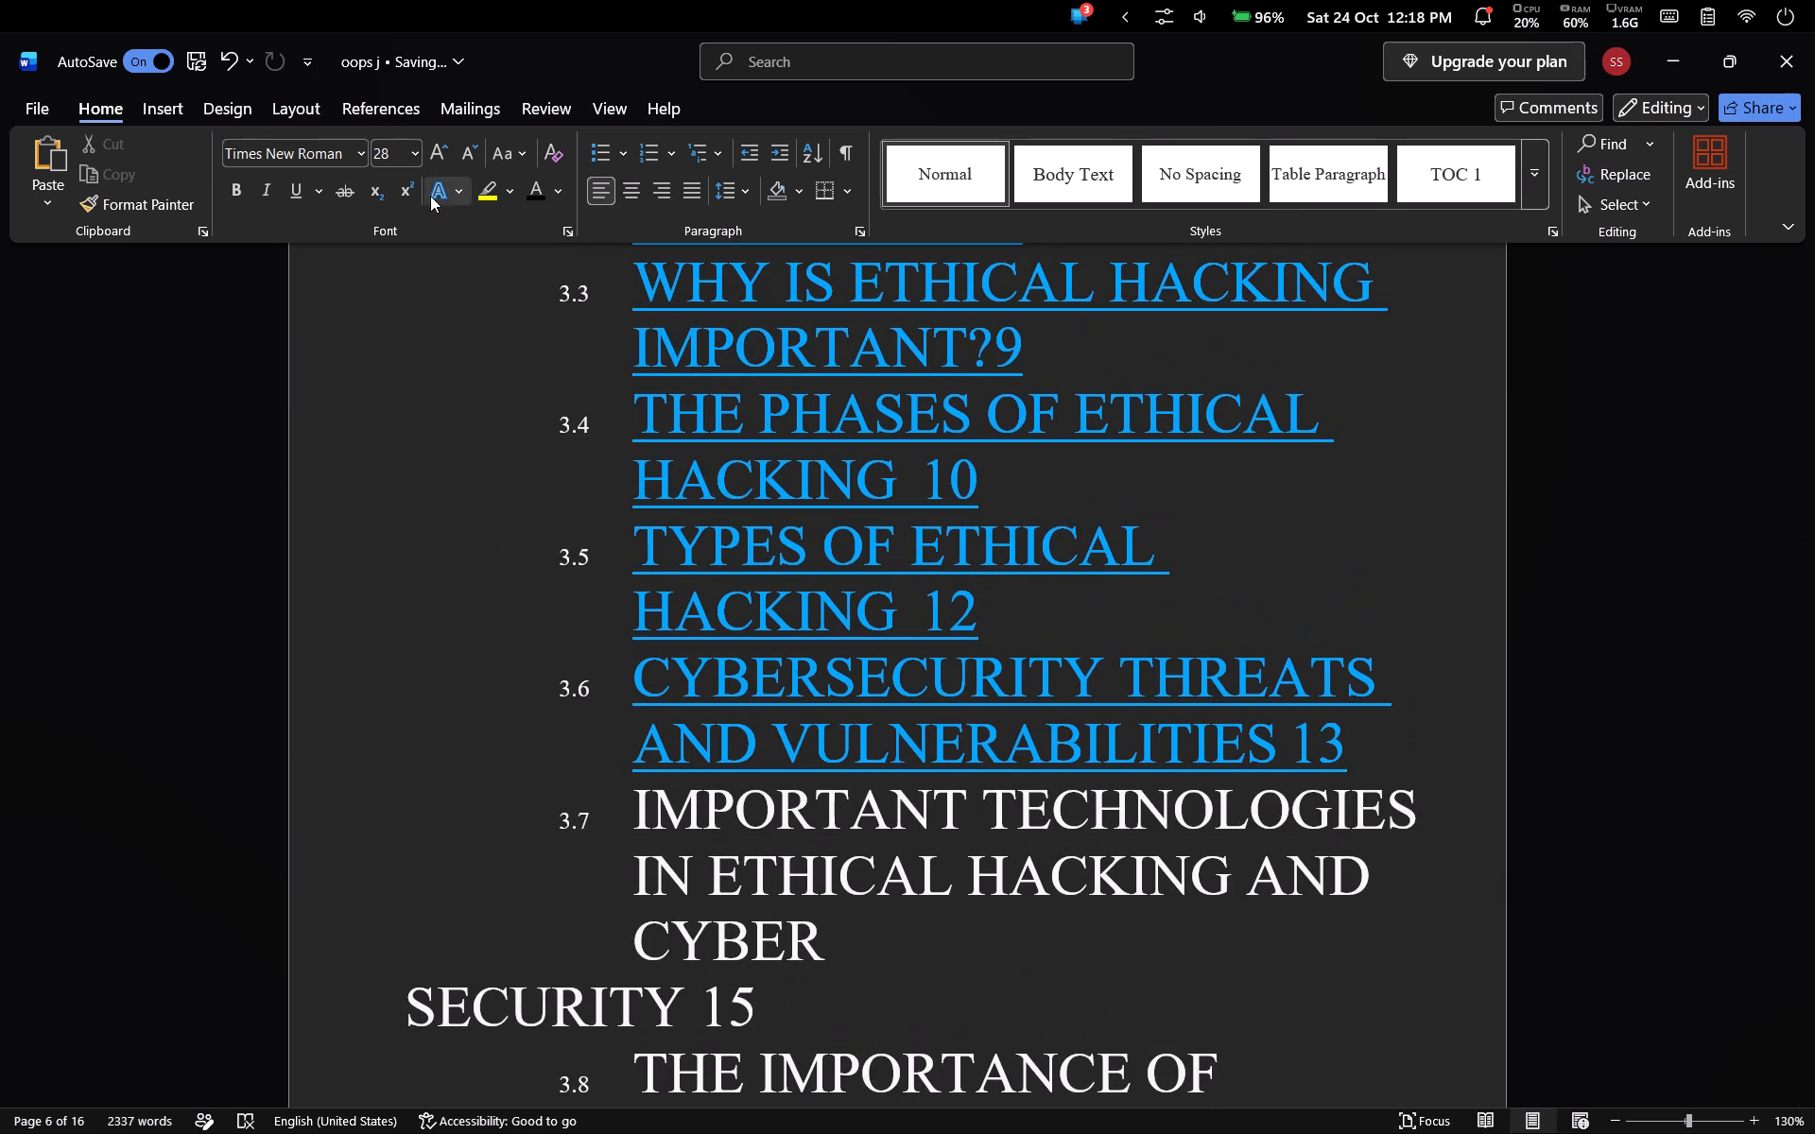
click(420, 153)
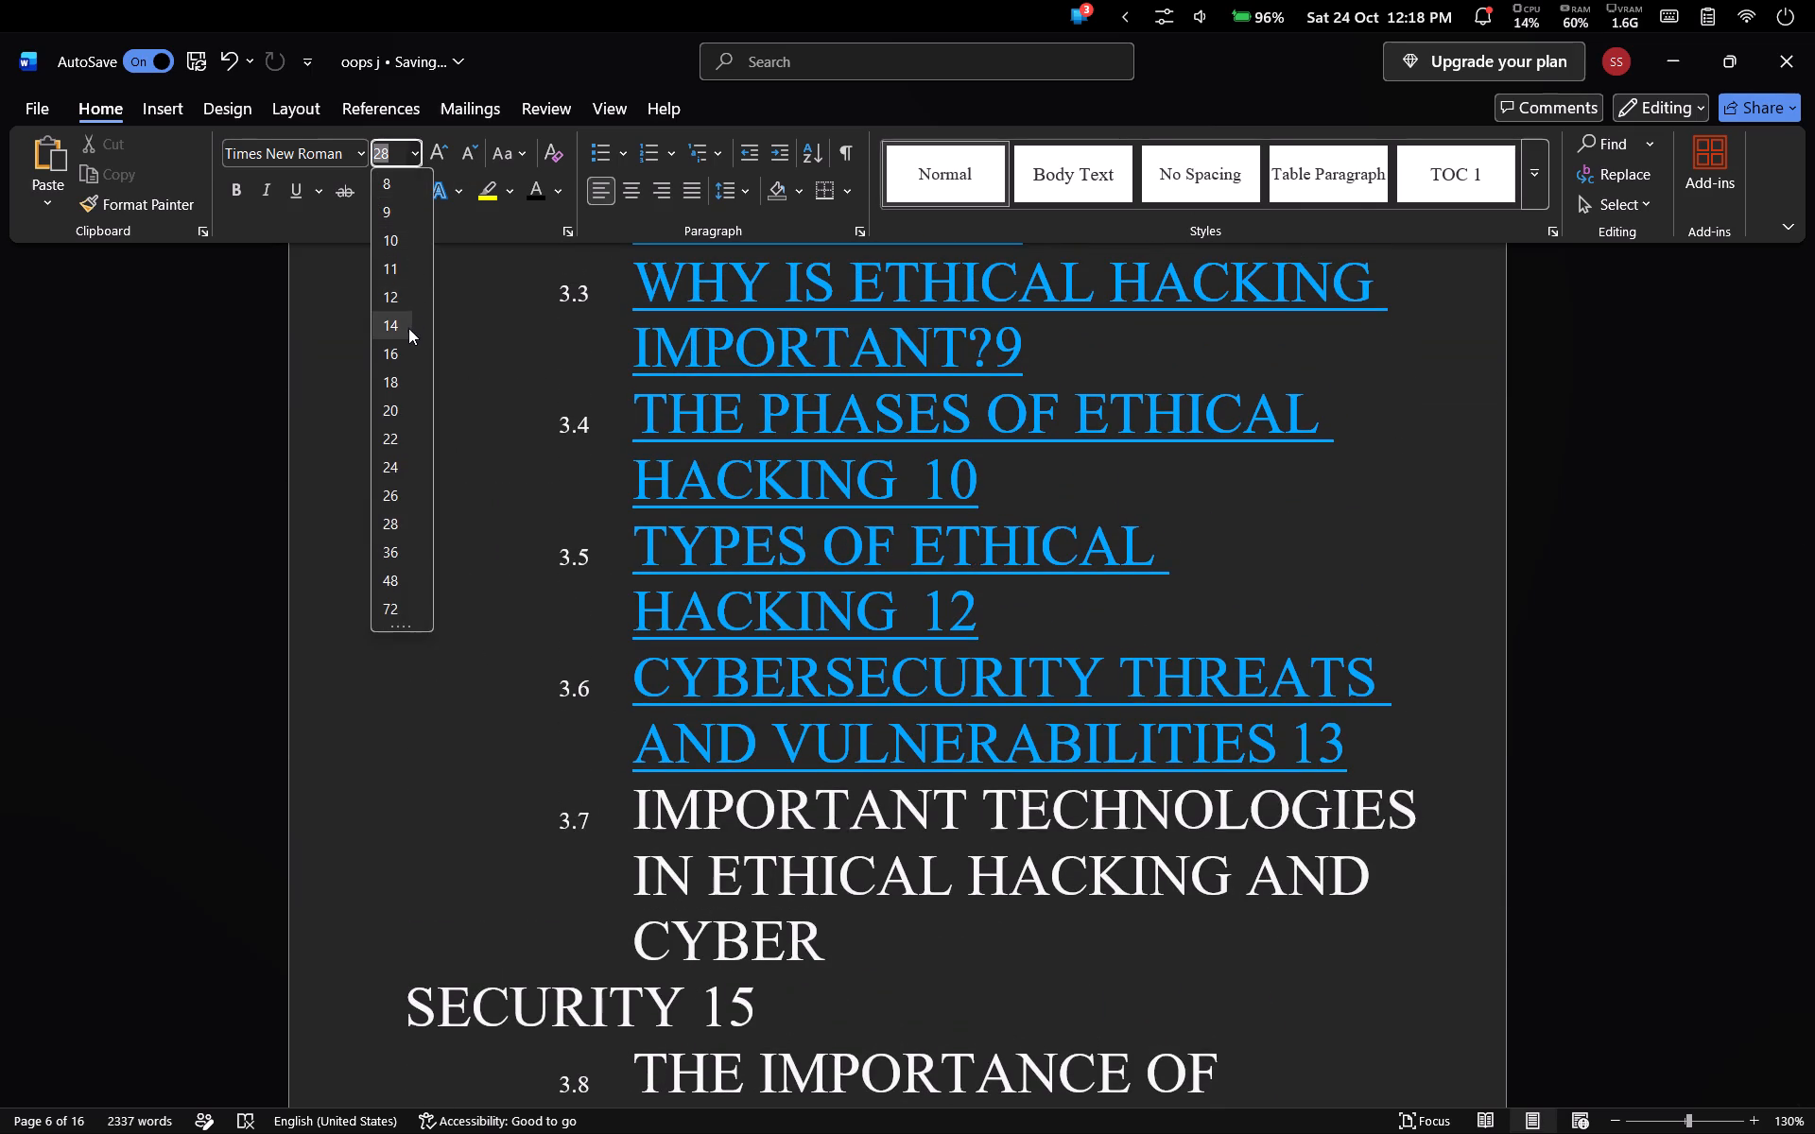
key(ctrl+z)
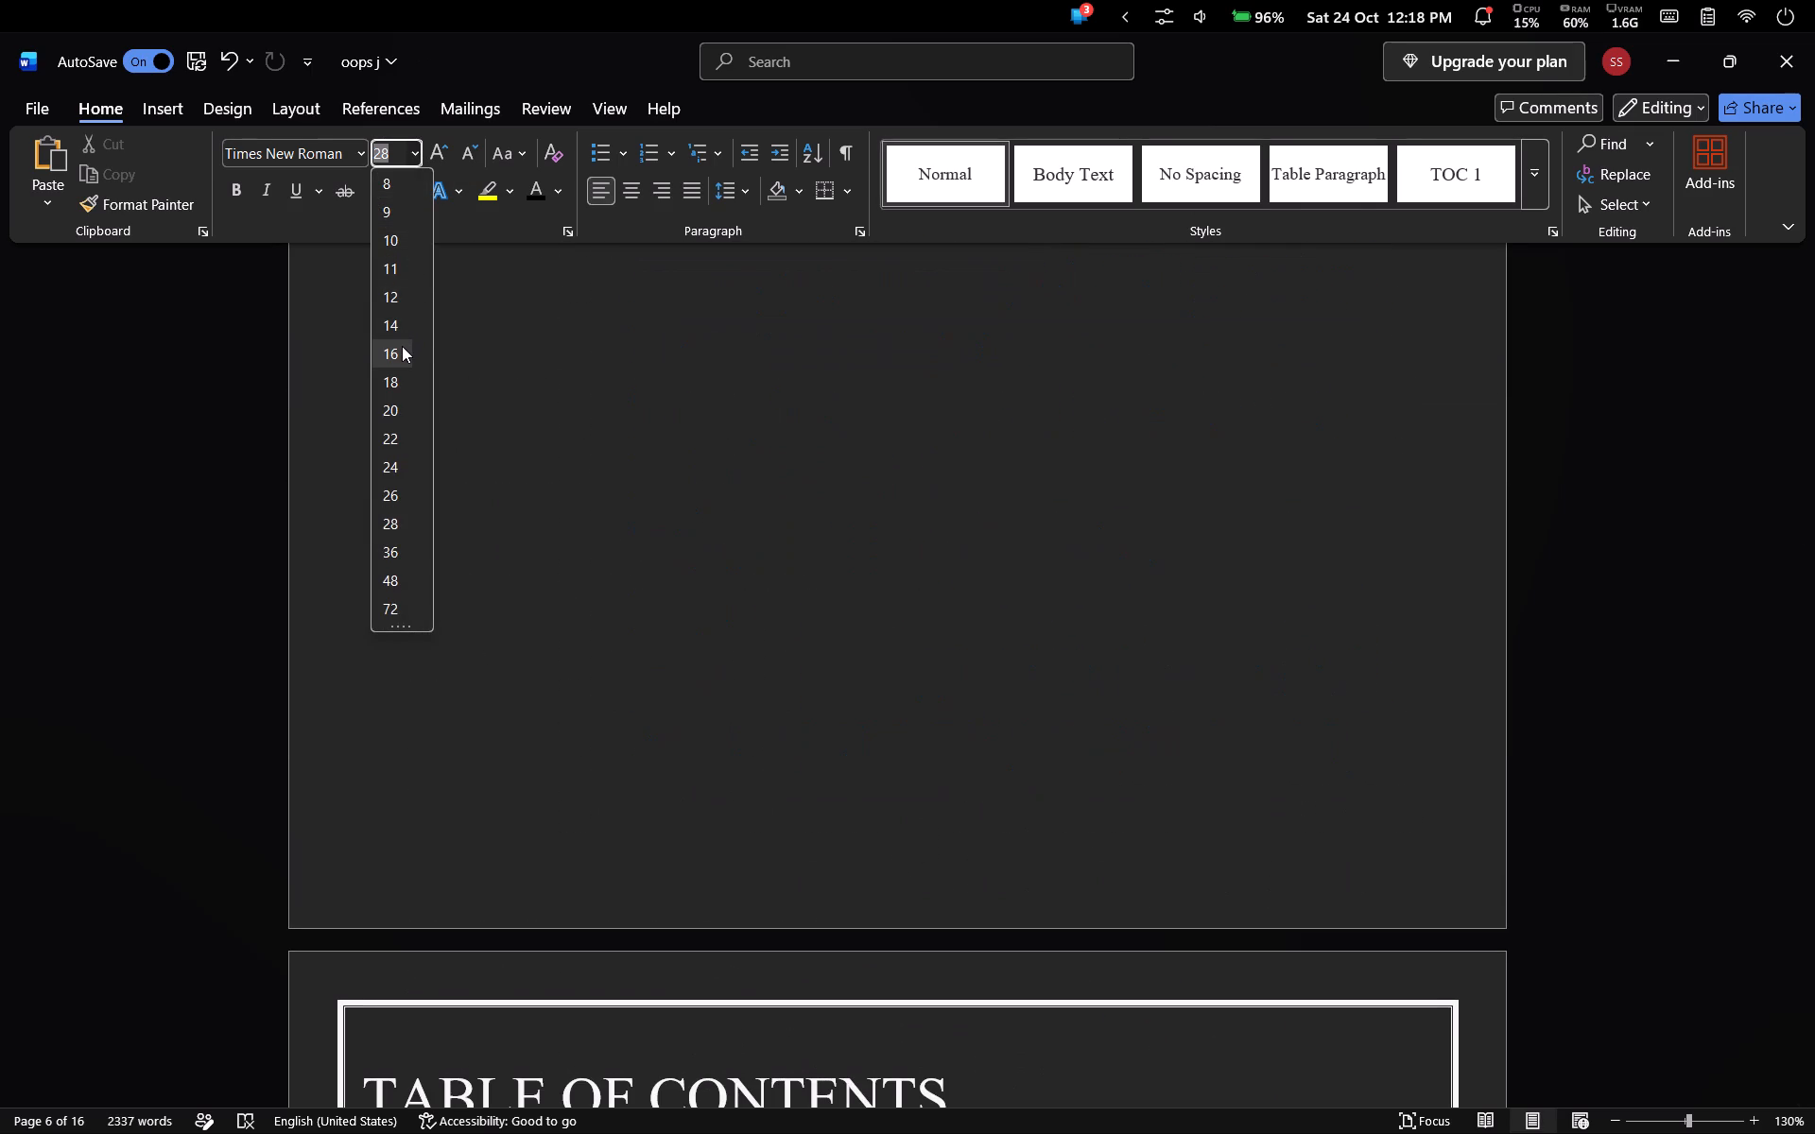
key(ctrl+z)
ctrl+scroll(219, 466, up, 1)
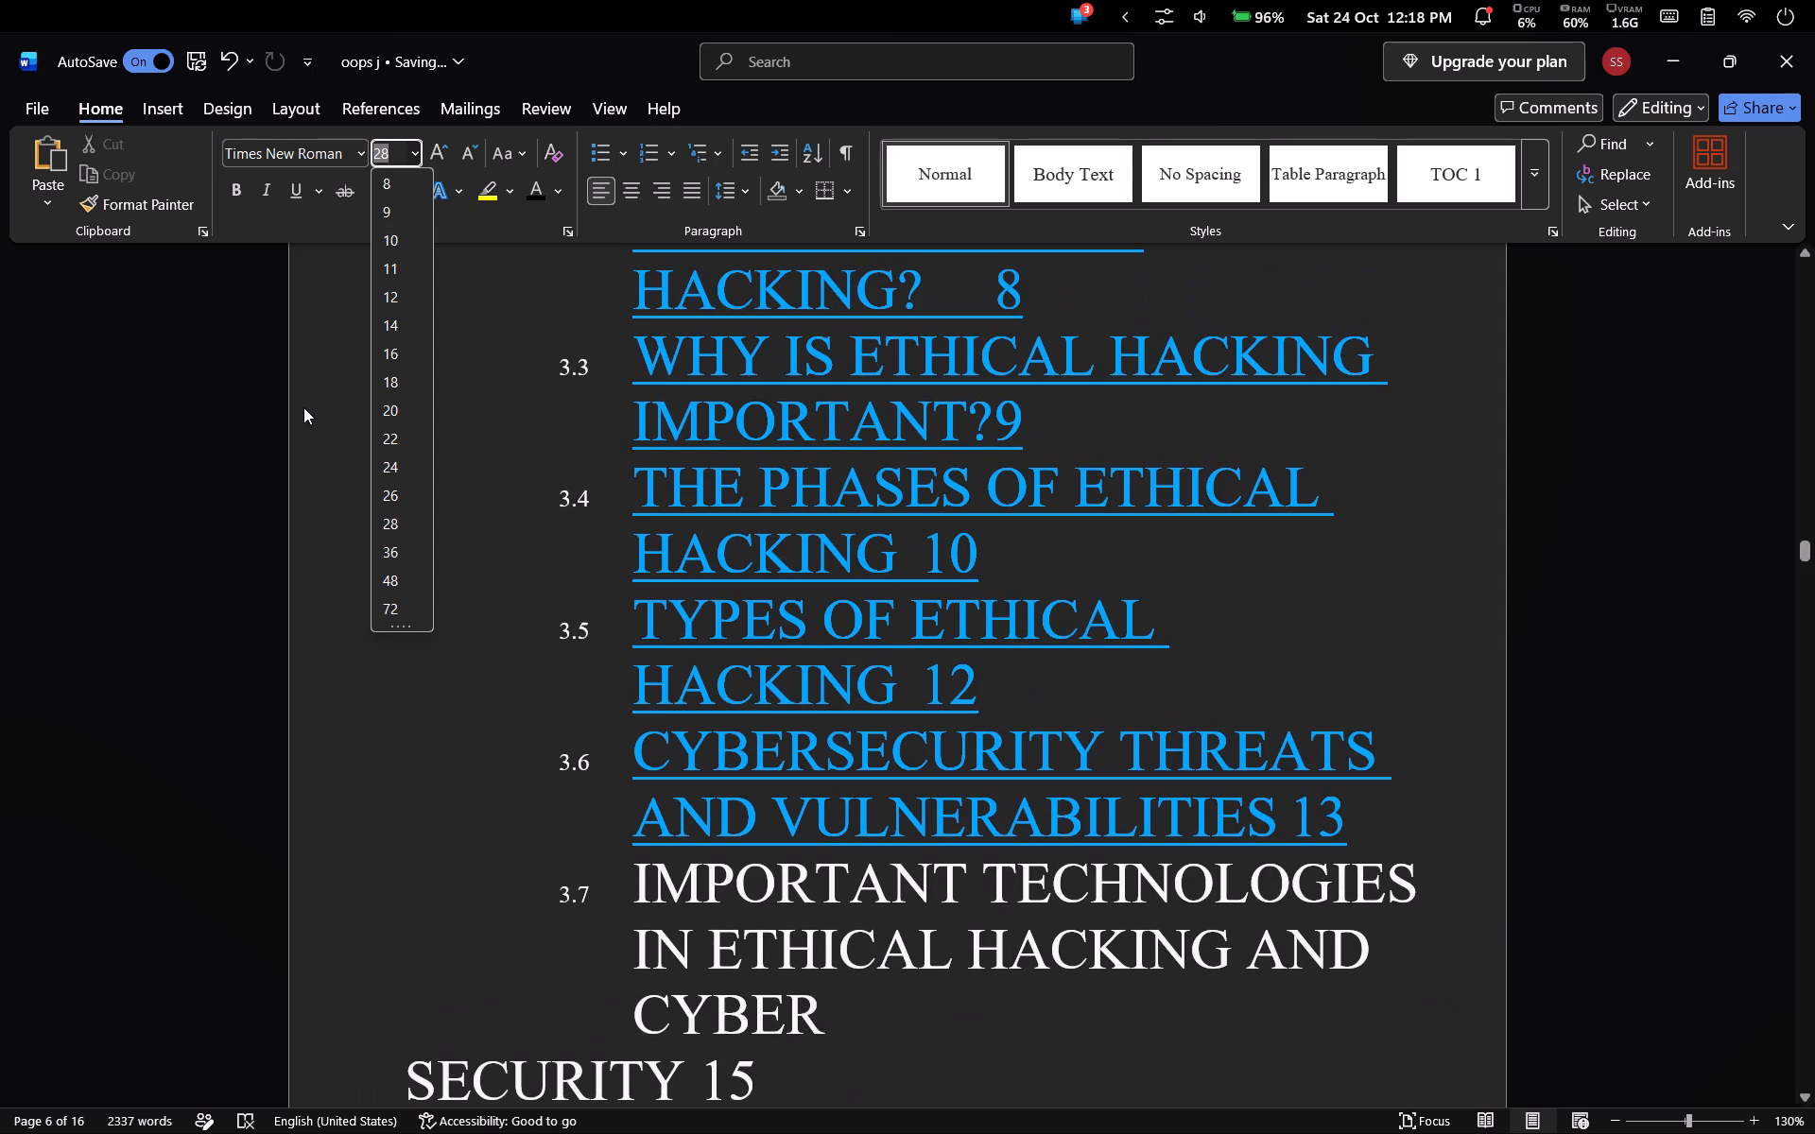
click(303, 407)
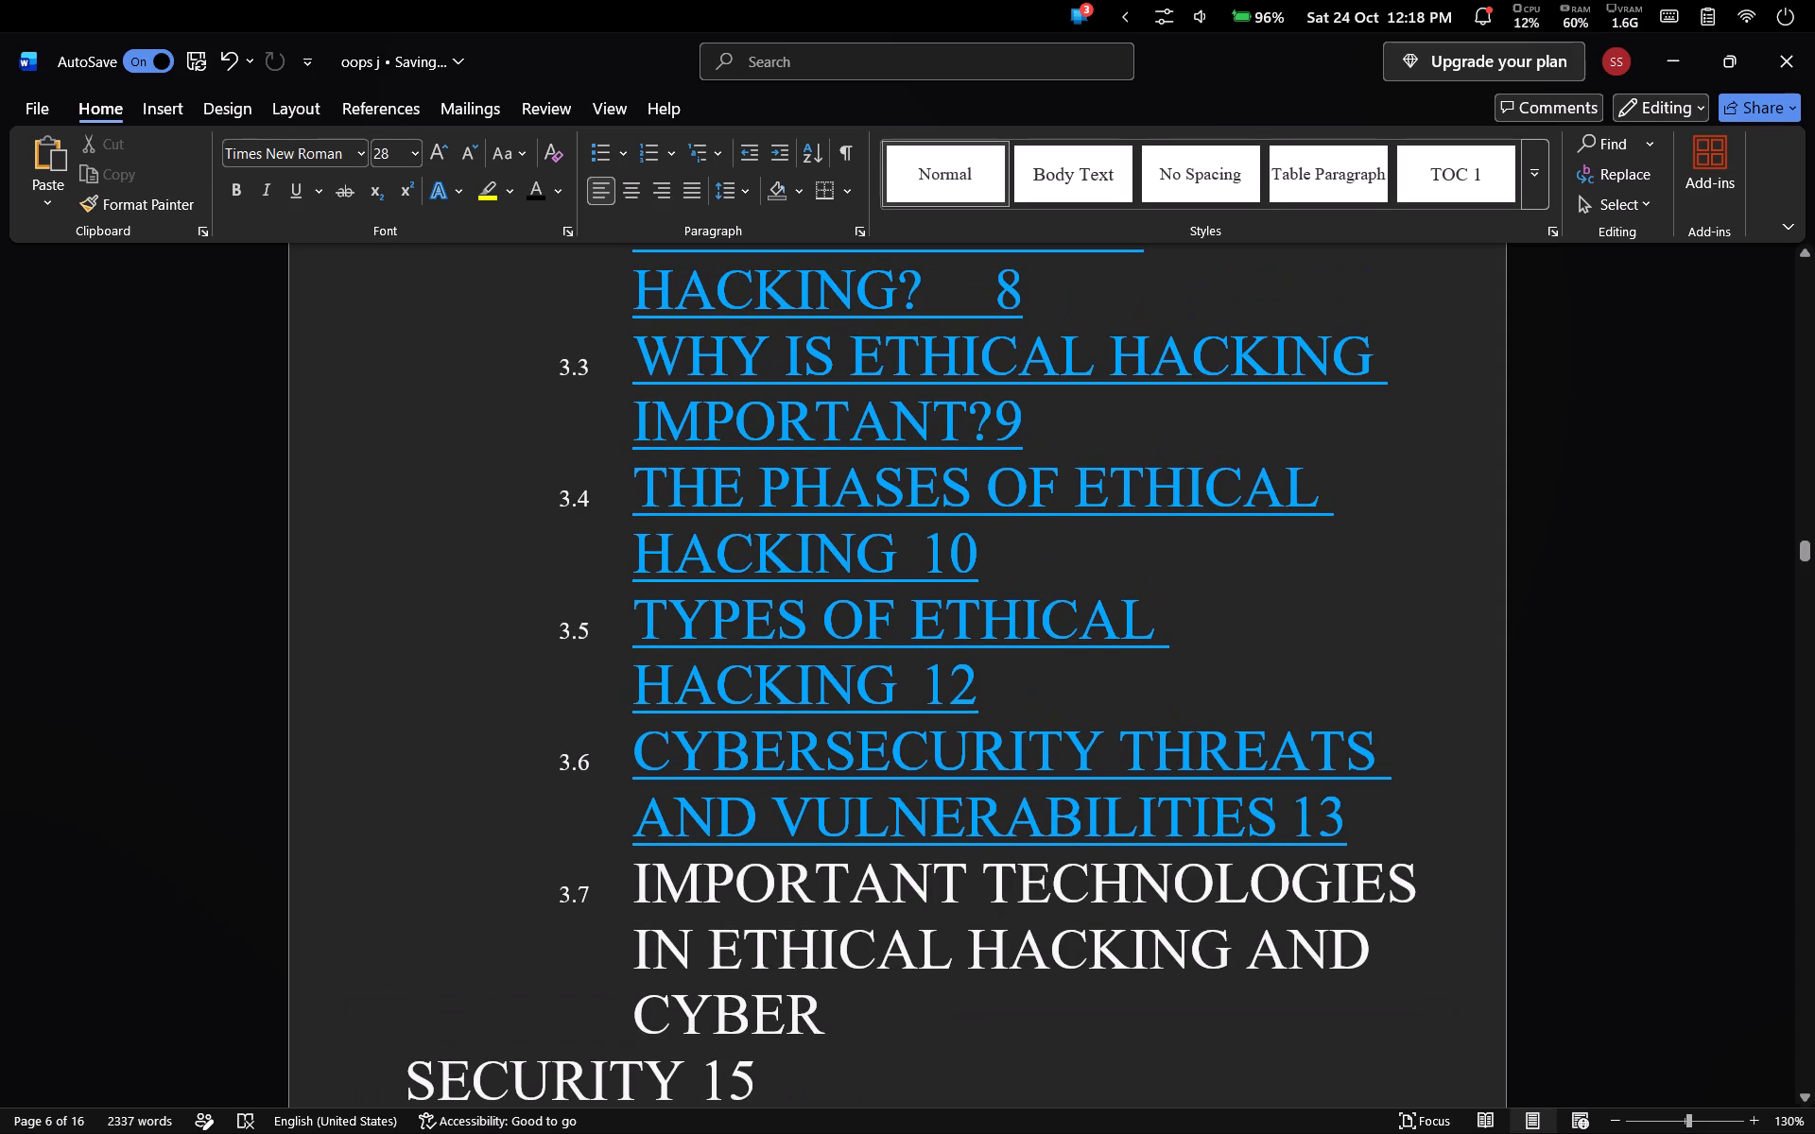
key(ctrl+z)
Set the font size of a blank line on the abstract page, above the TABLE OF CONTENTS page, to 12.
scroll(303, 407, up, 2)
click(386, 402)
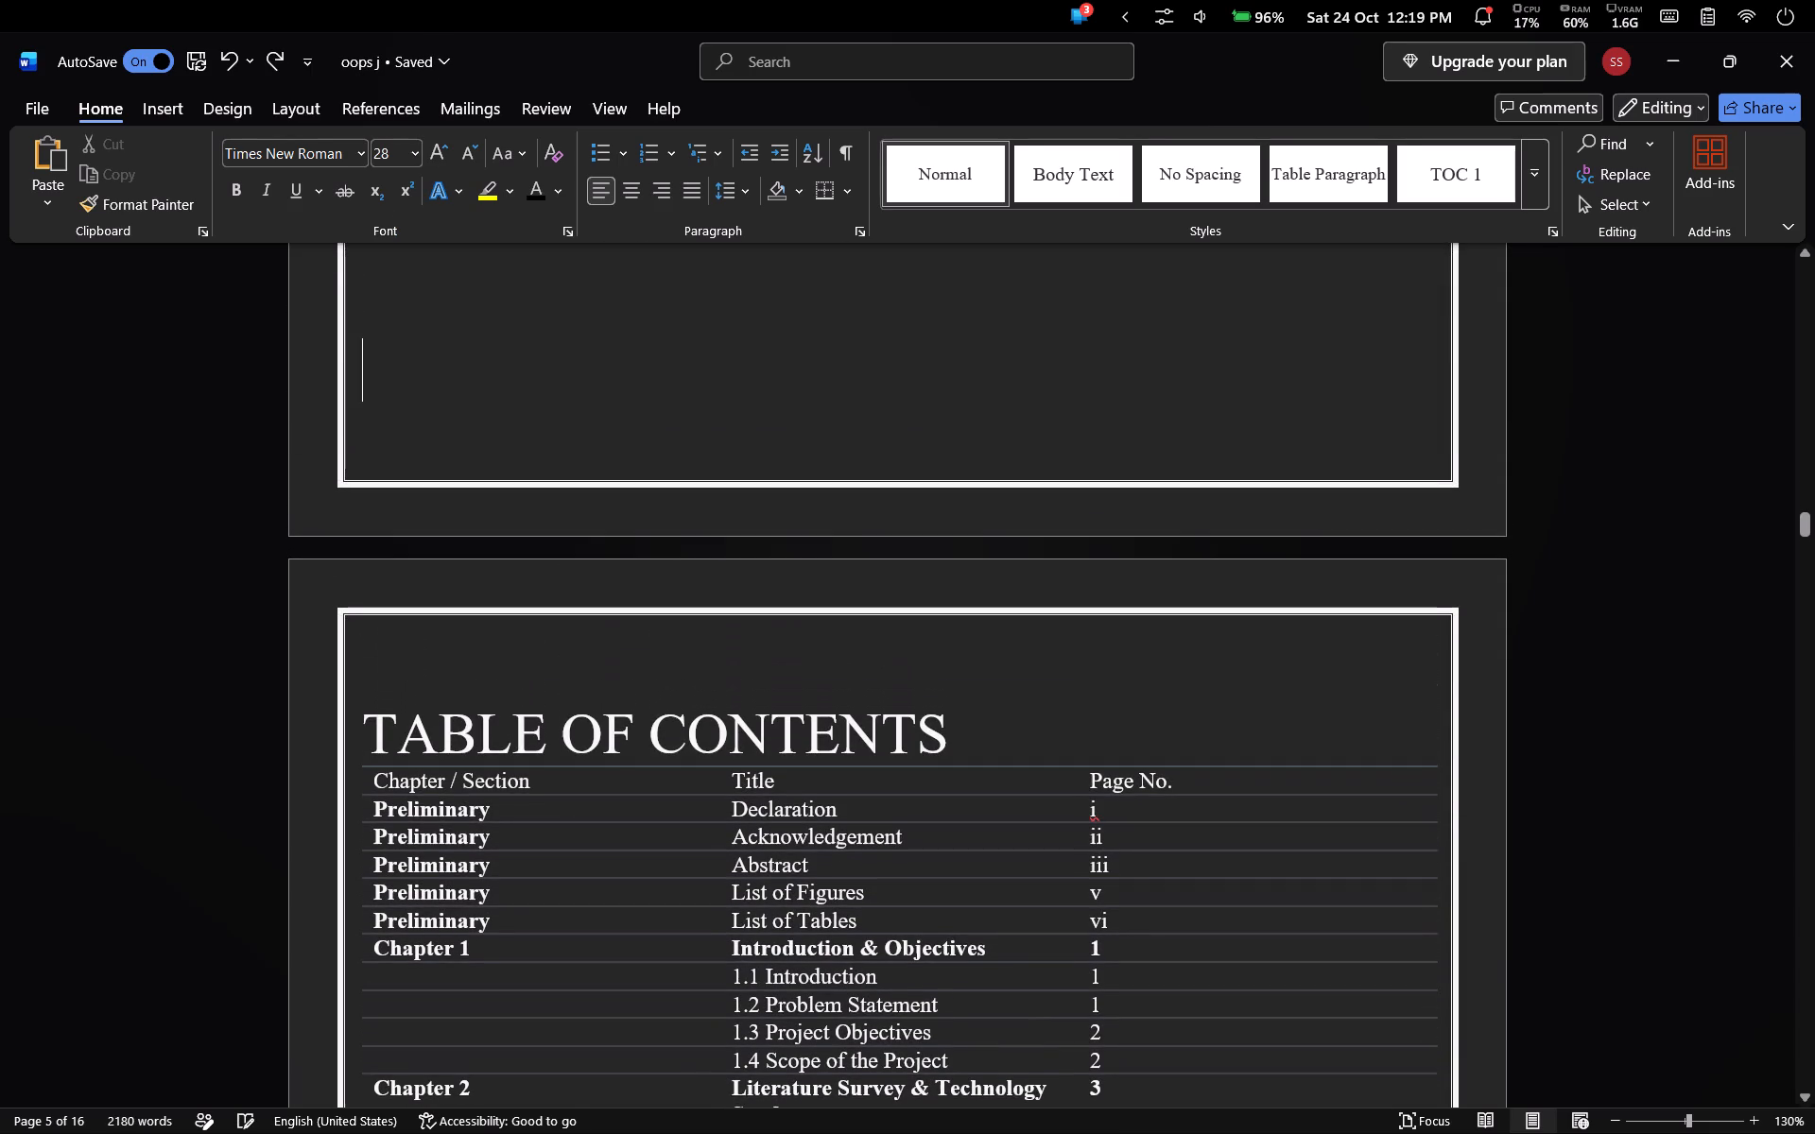
scroll(386, 402, up, 1)
click(494, 370)
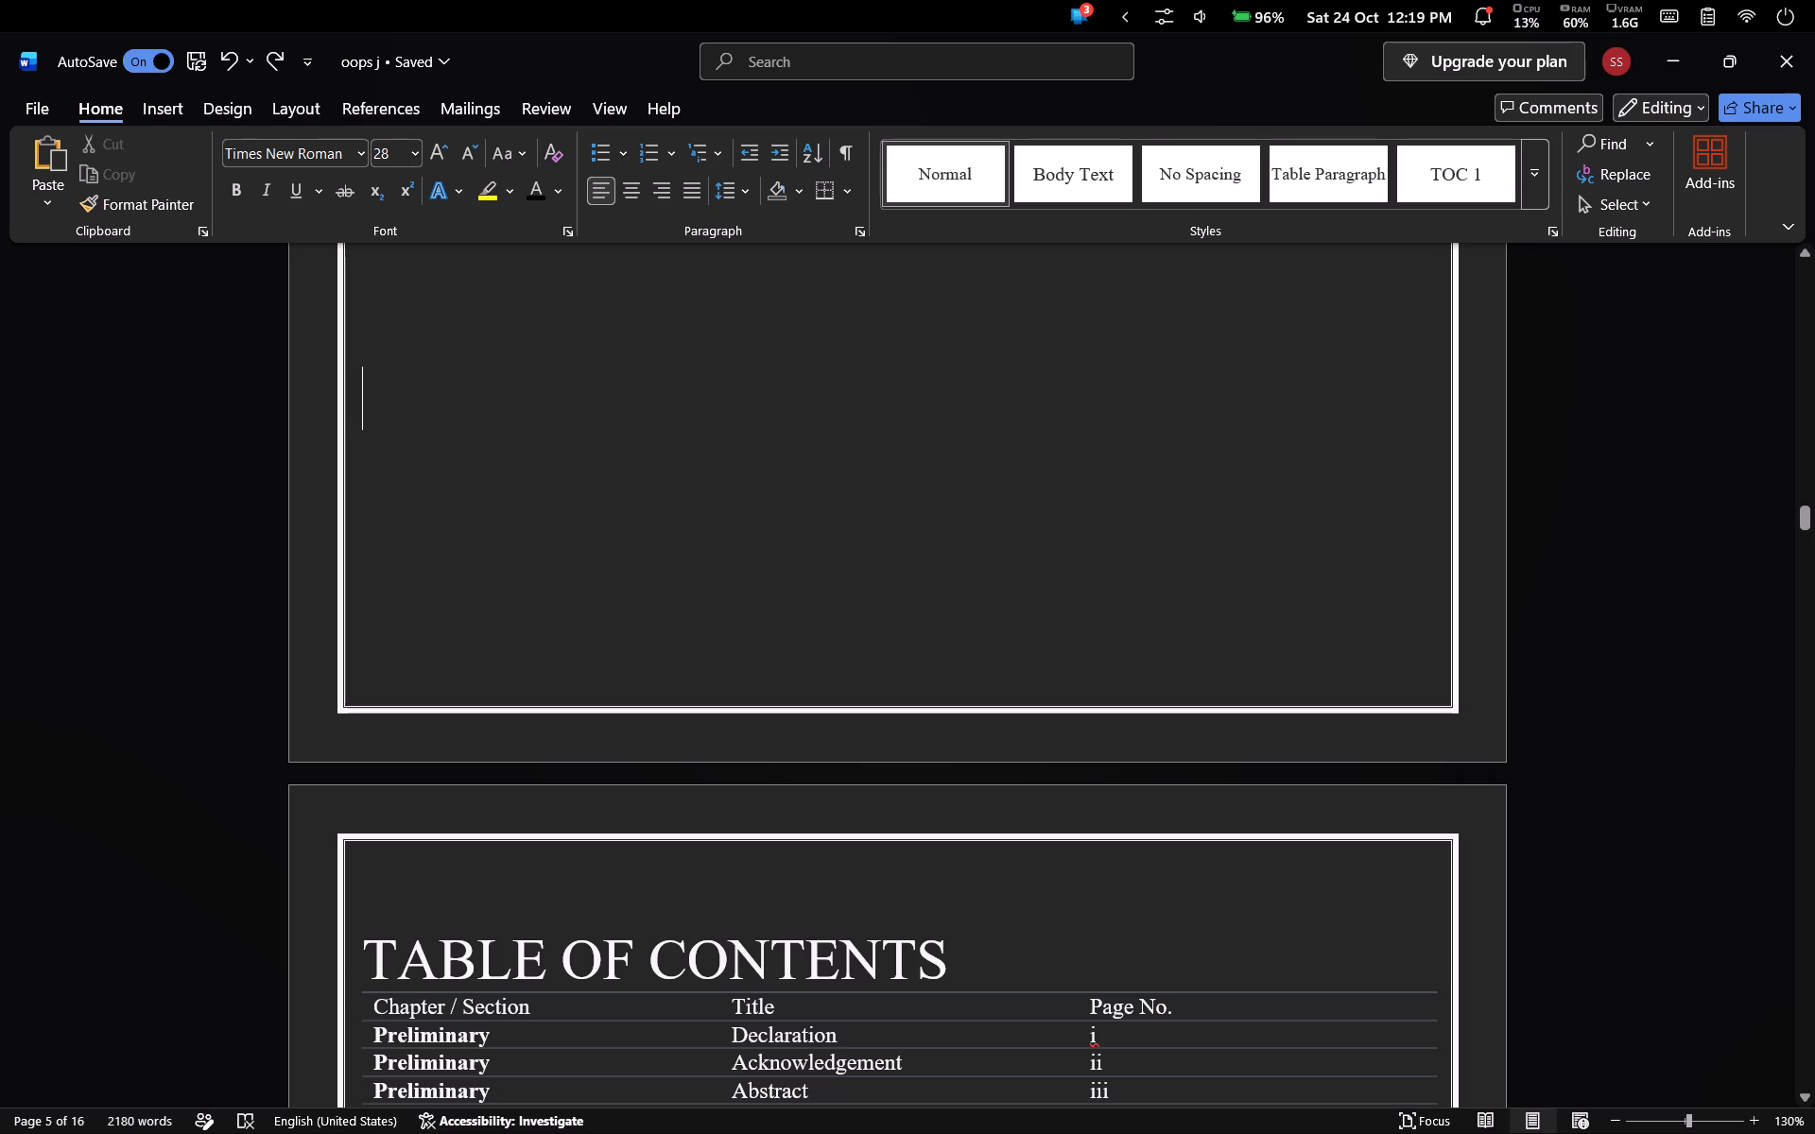
click(412, 150)
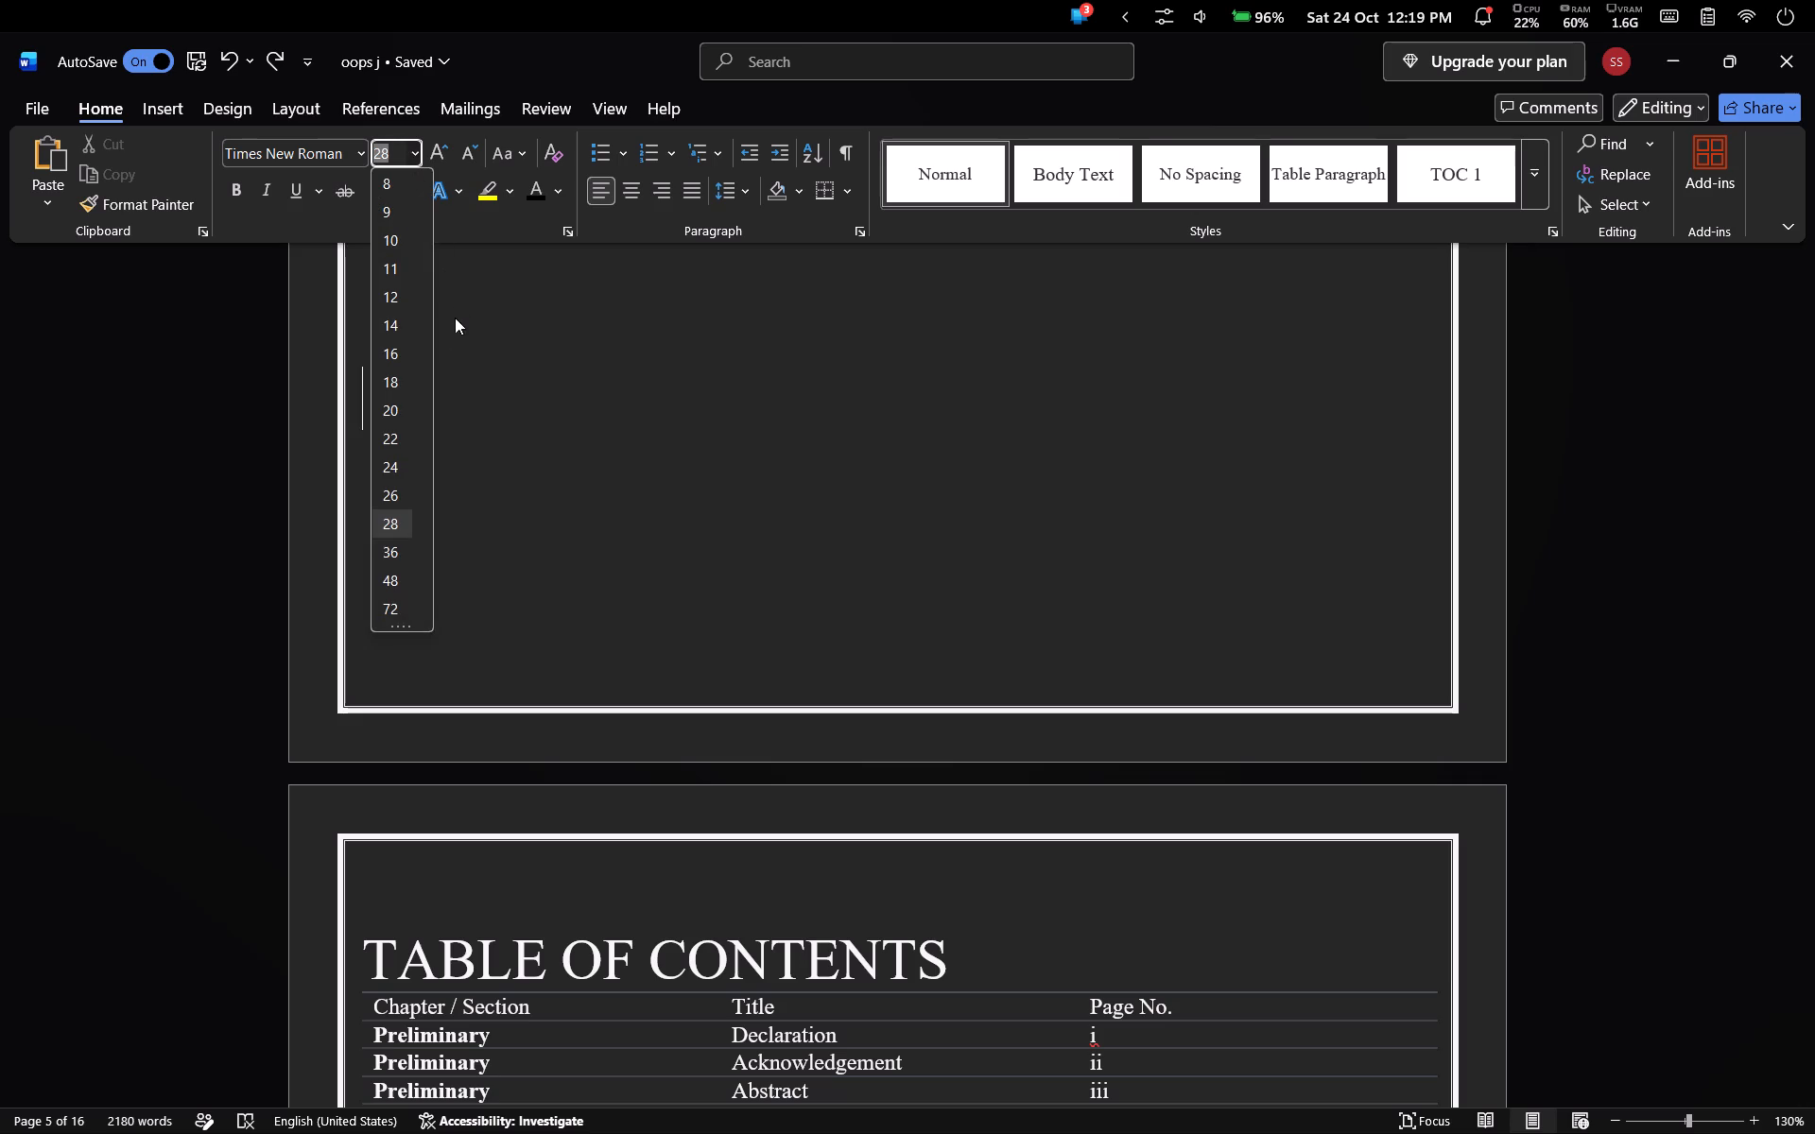
click(398, 303)
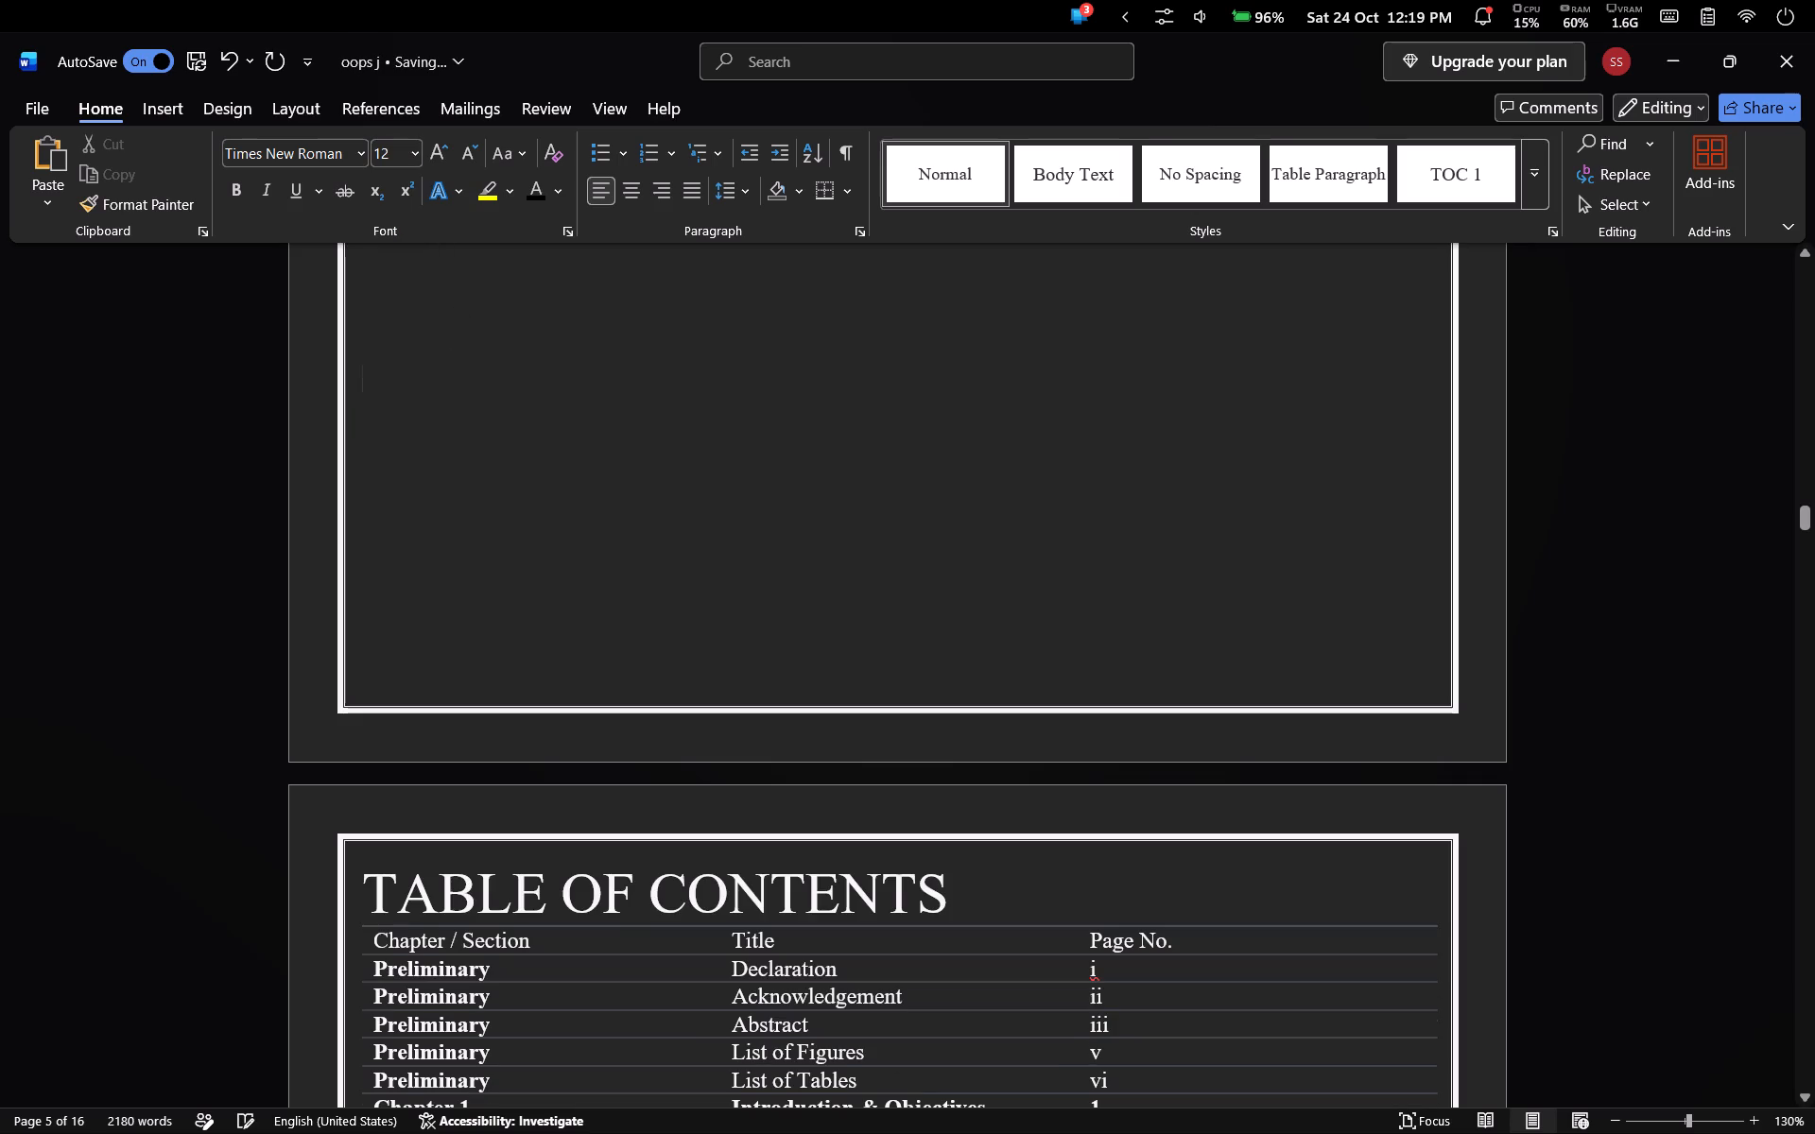
Paste the copied contents on a size 11 blank line below the horizontal rule that ends the abstract text.
scroll(562, 509, down, 2)
click(693, 510)
scroll(693, 510, up, 3)
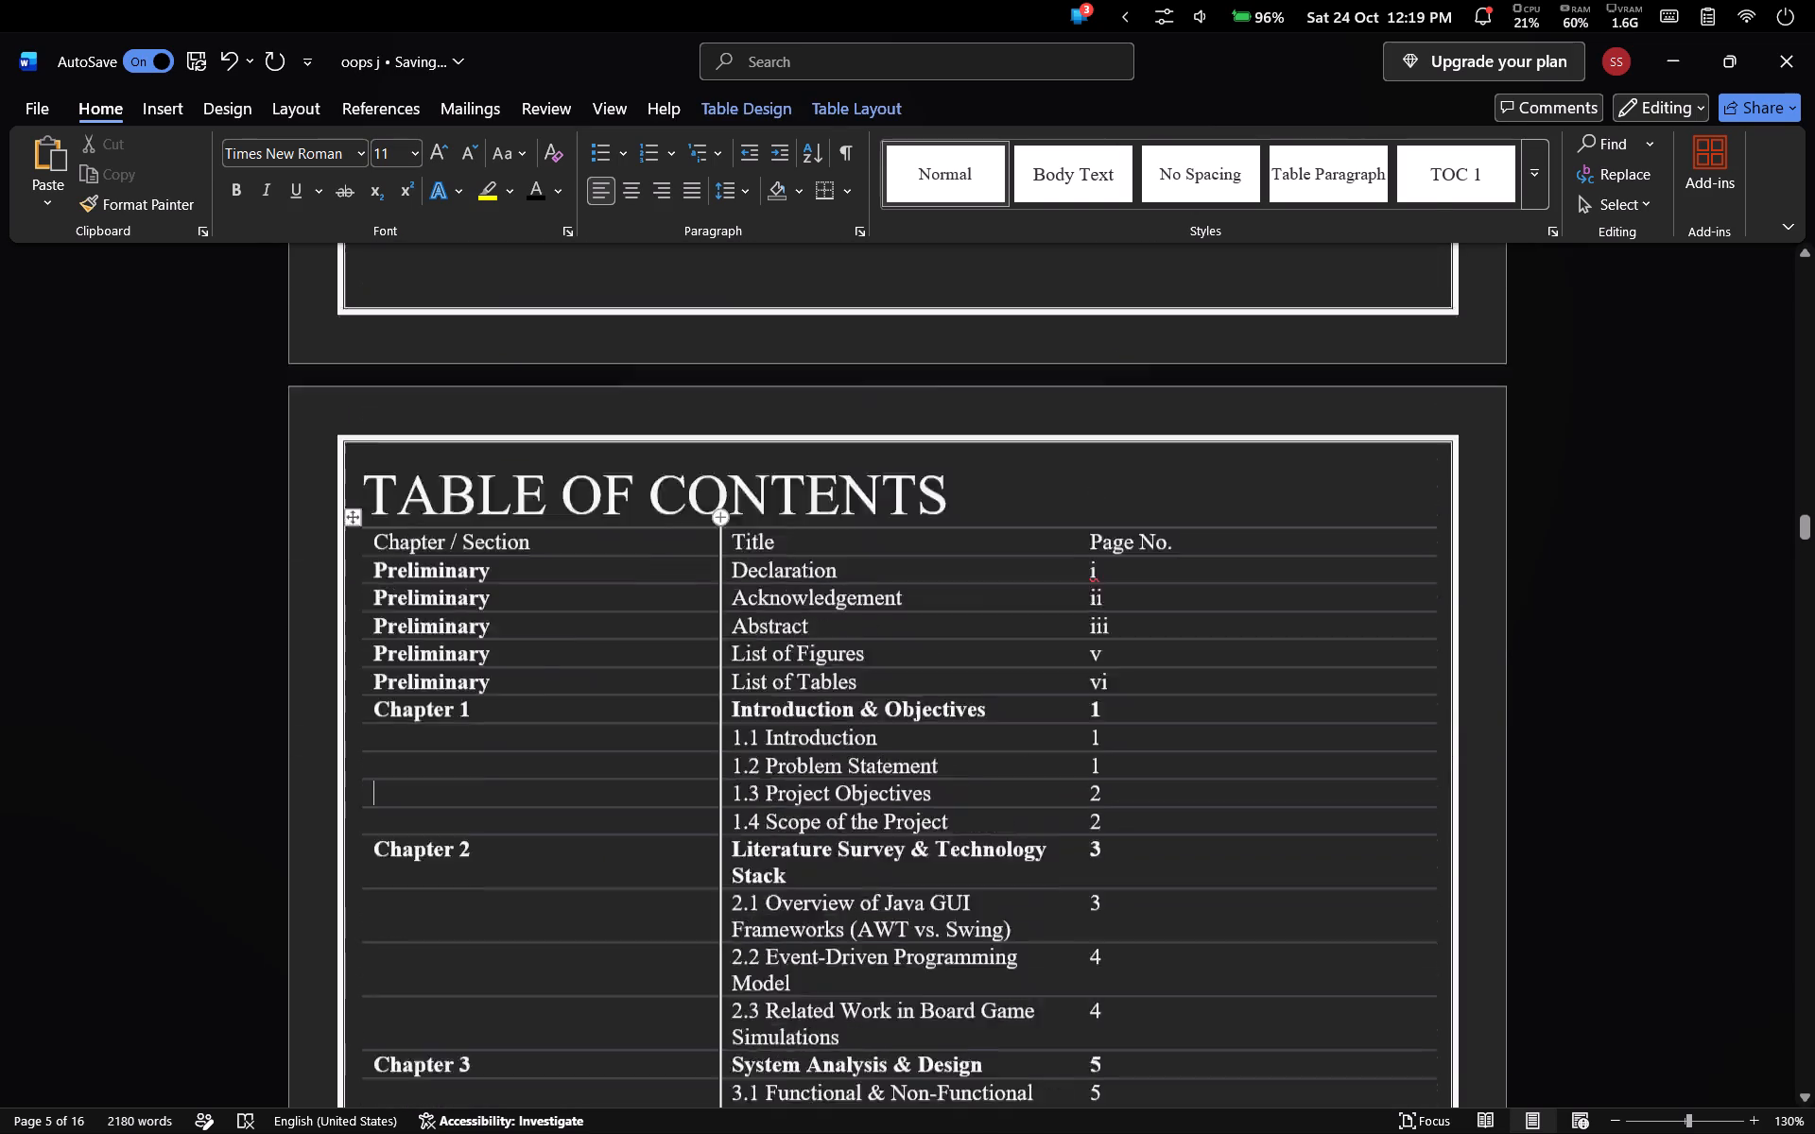
scroll(693, 510, up, 2)
click(693, 510)
scroll(693, 510, up, 1)
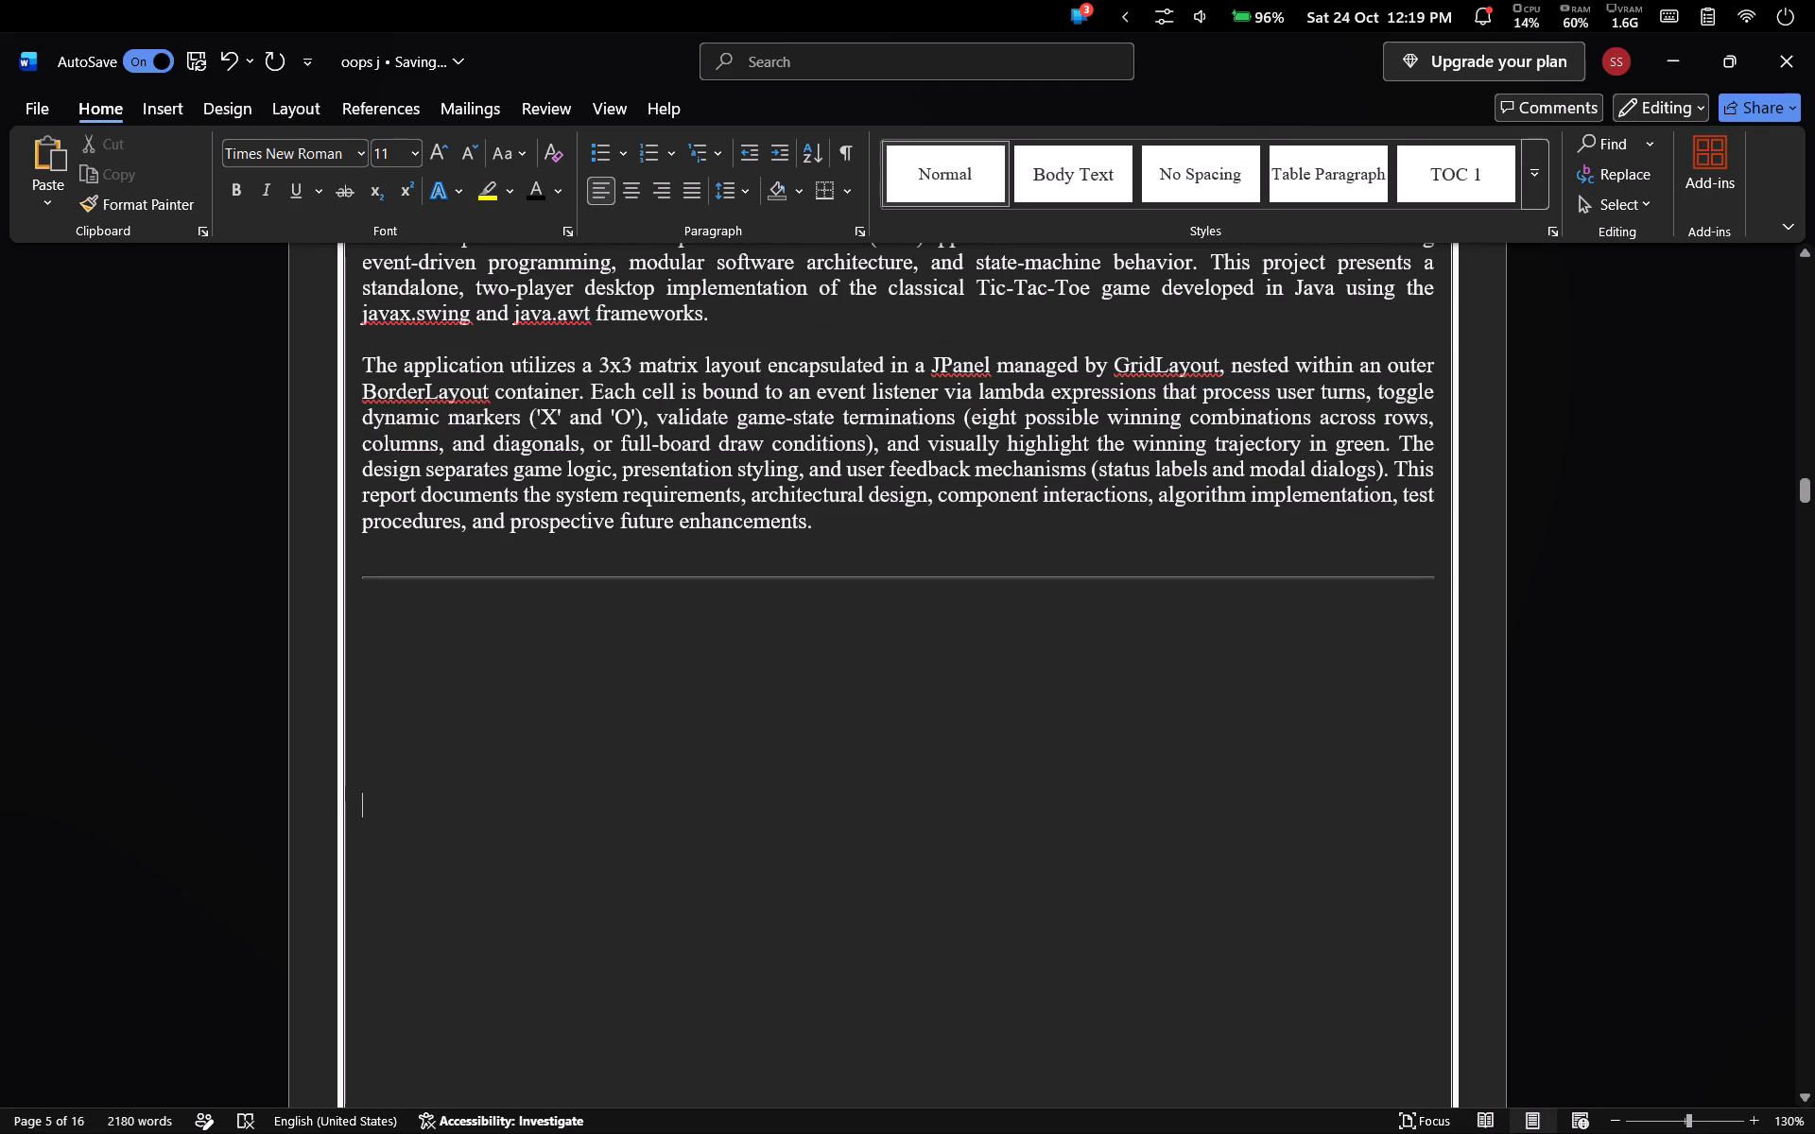
key(ctrl+v)
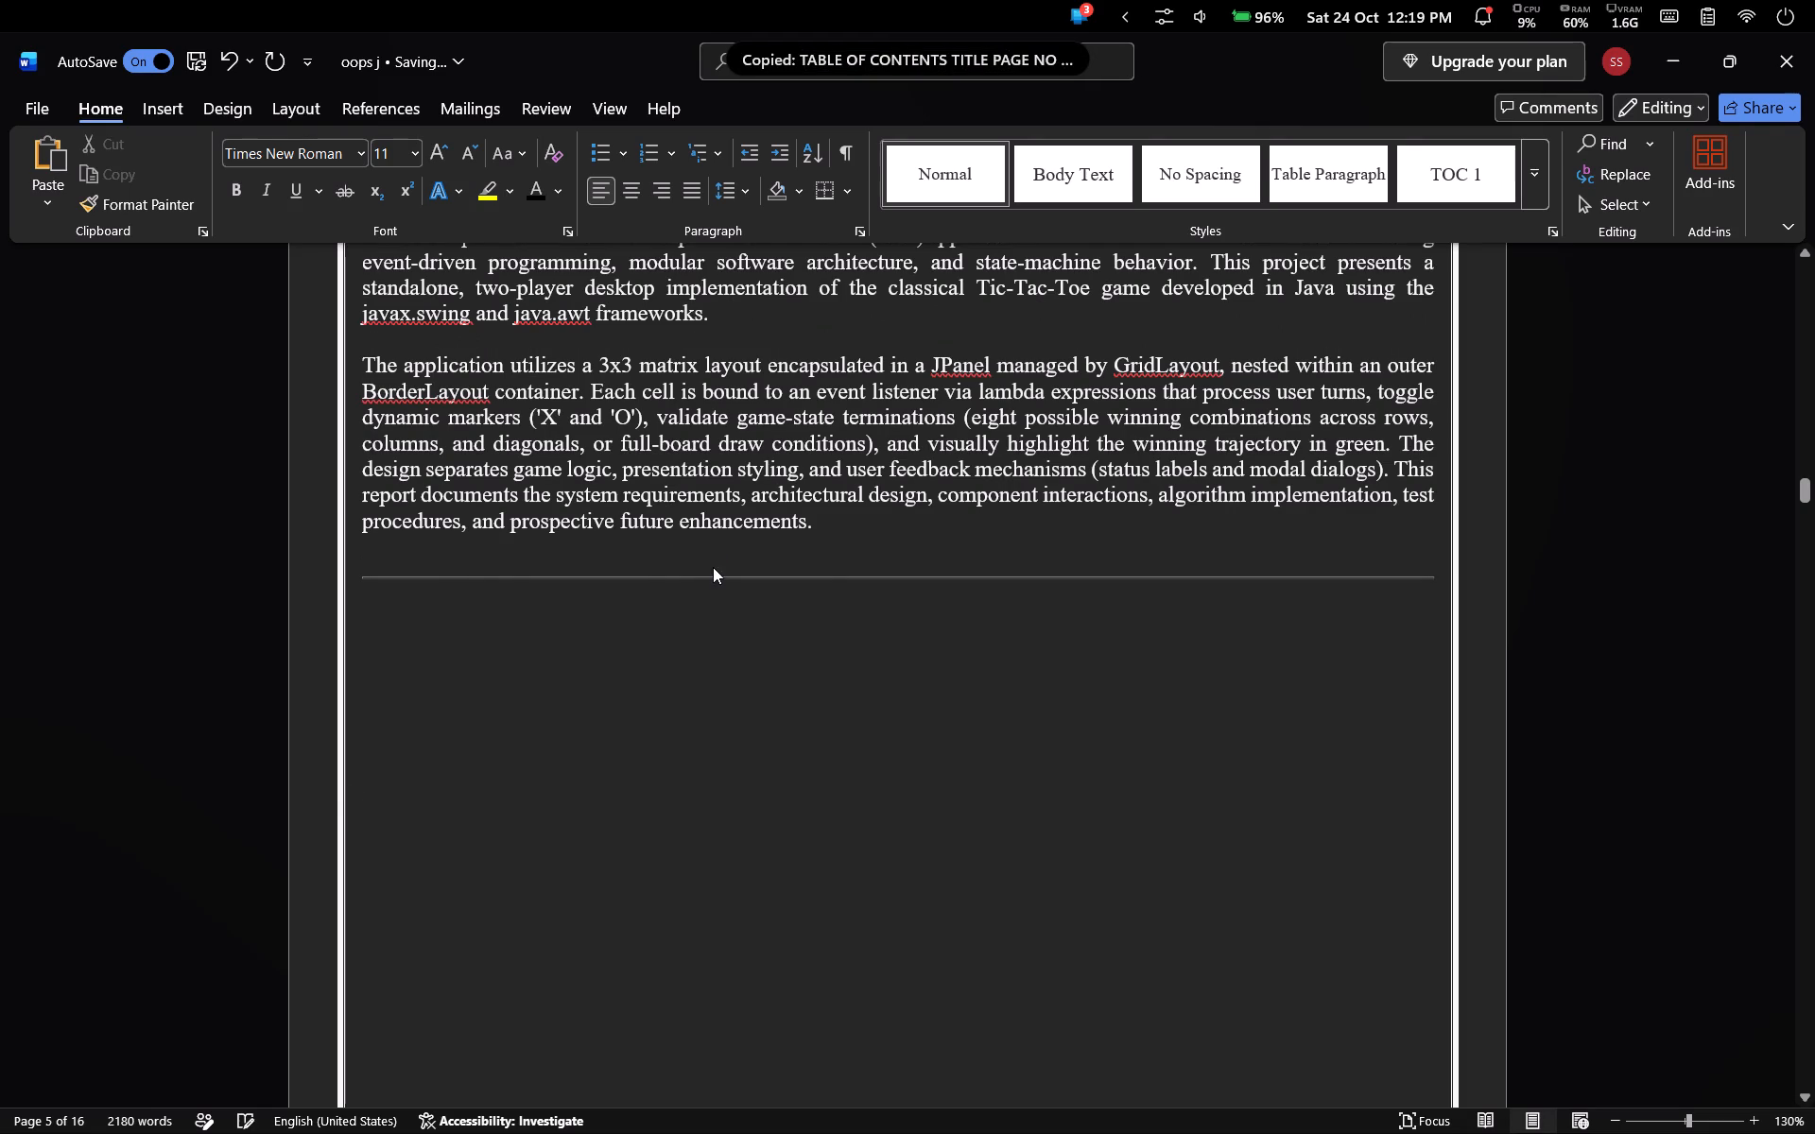
Insert 21 blank lines above the pasted TABLE OF CONTENTS heading so that it starts at the top of the following page.
scroll(713, 567, up, 5)
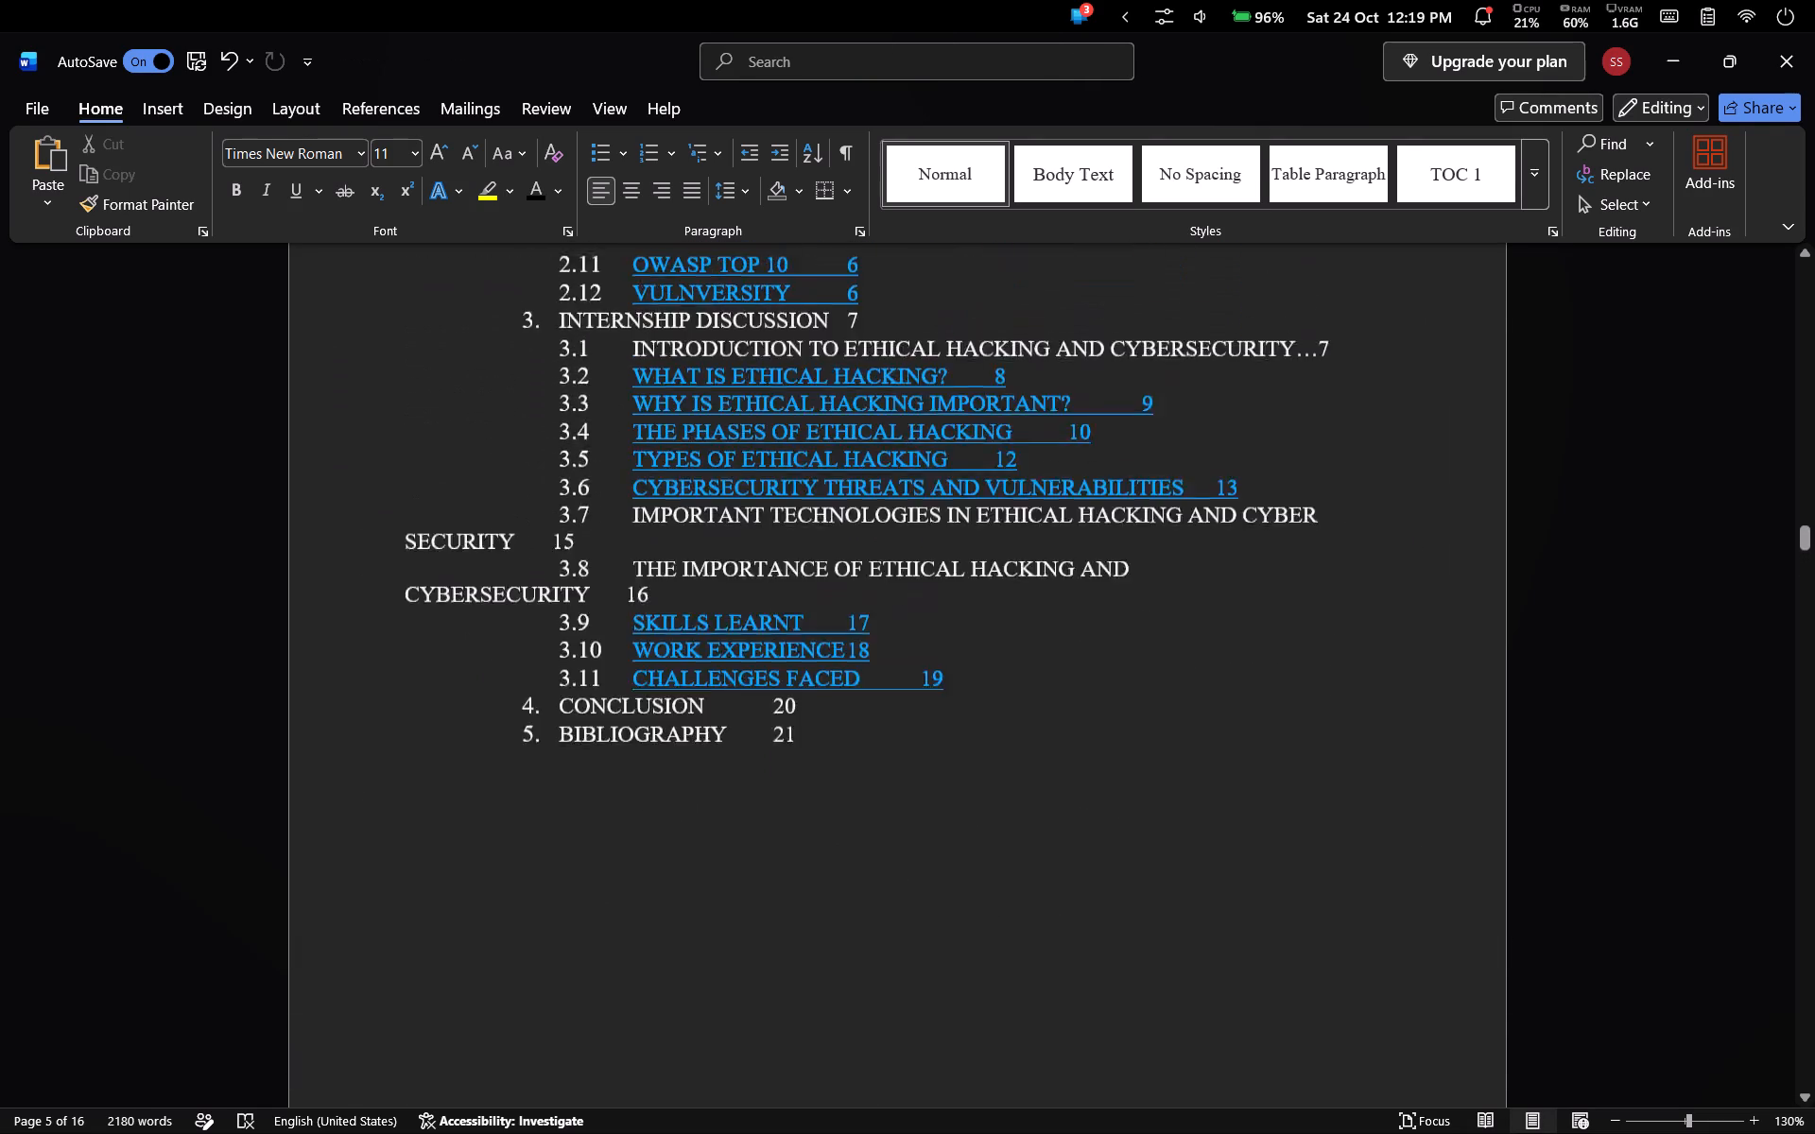
scroll(713, 567, up, 6)
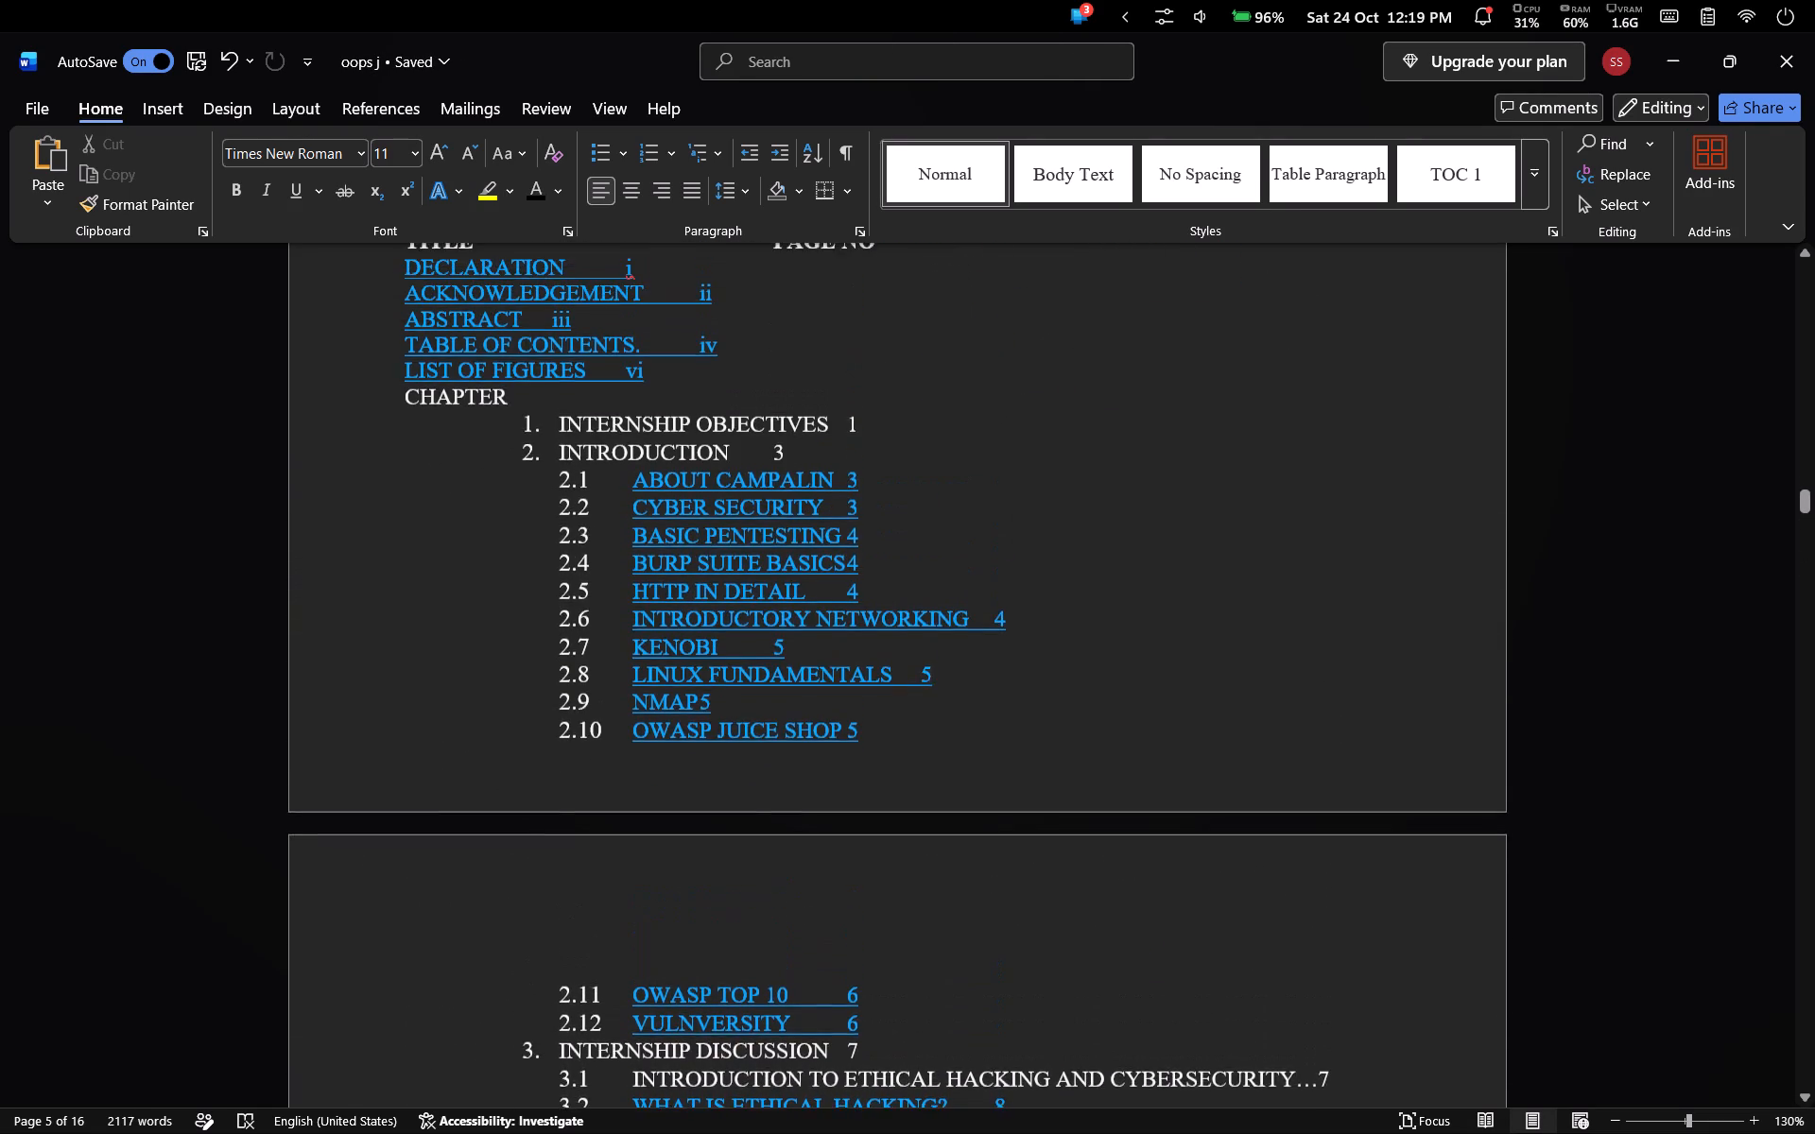
scroll(713, 567, up, 1)
scroll(713, 567, down, 2)
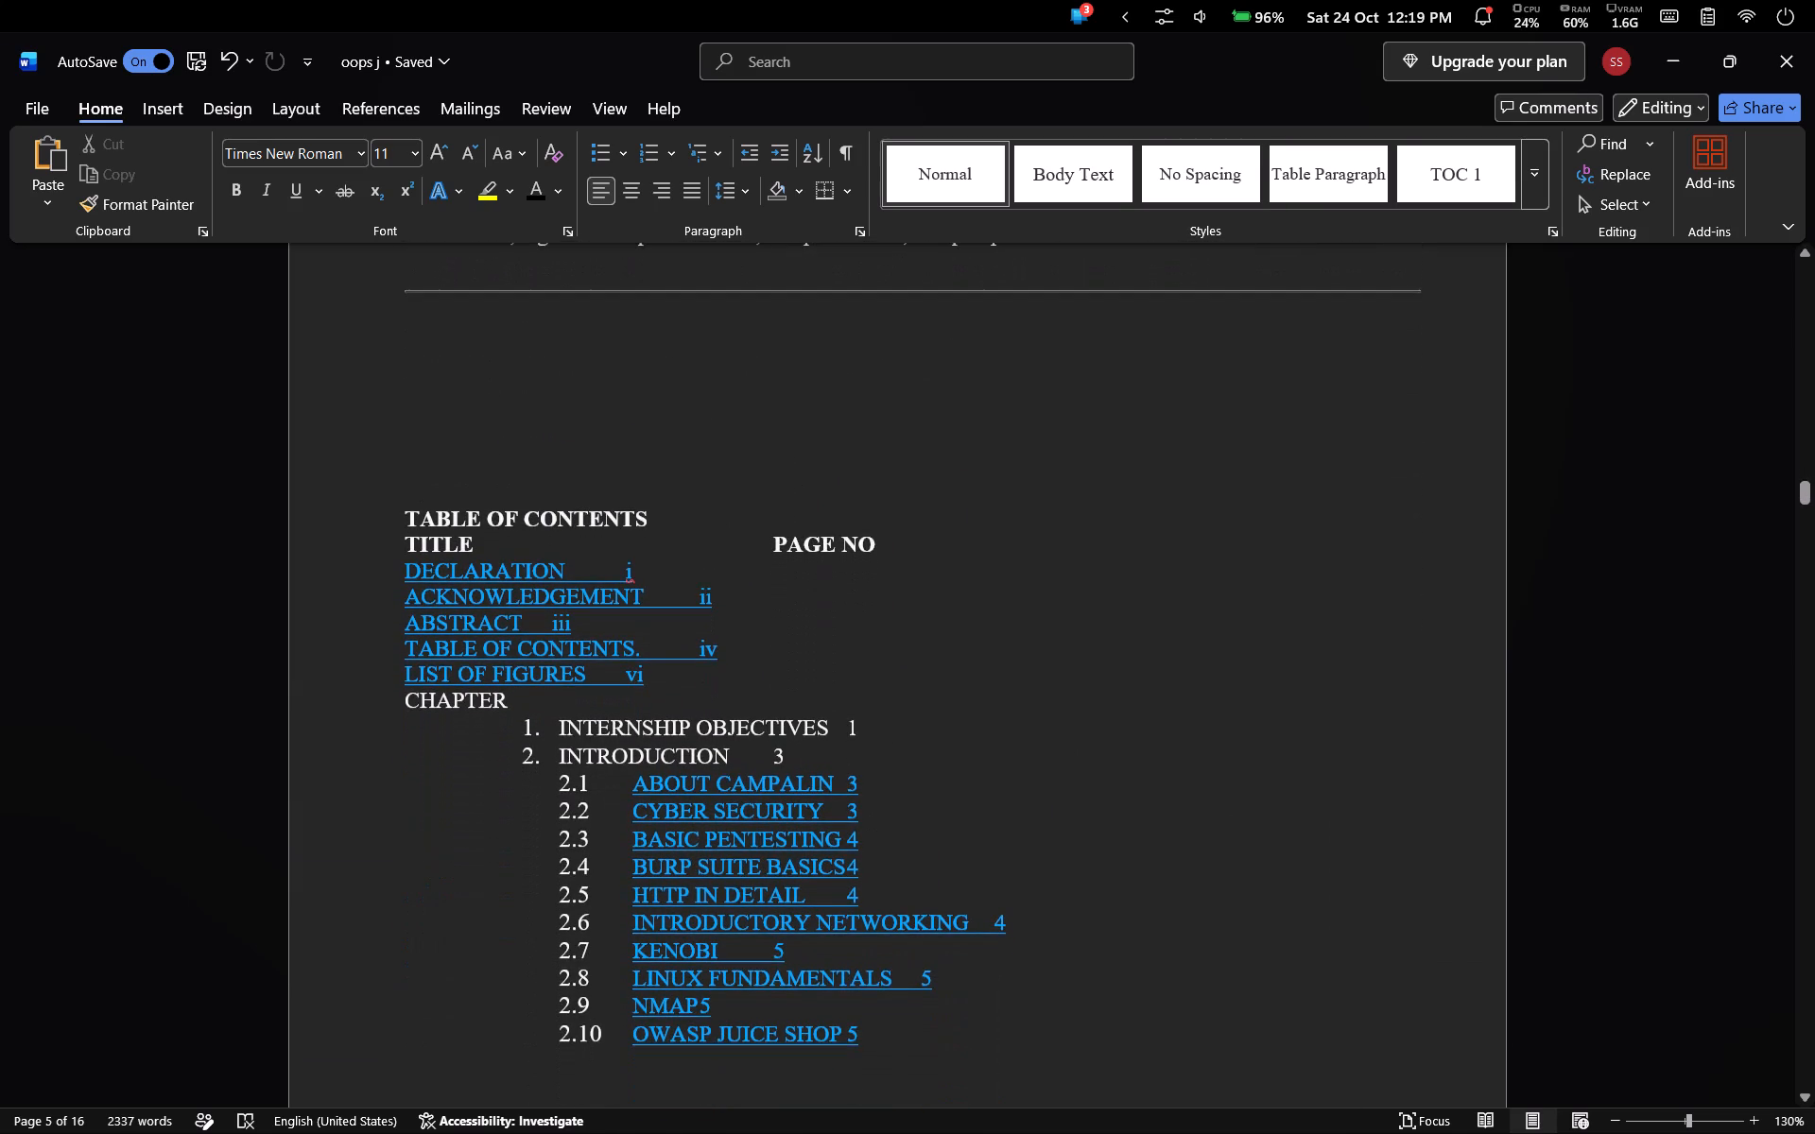
click(480, 418)
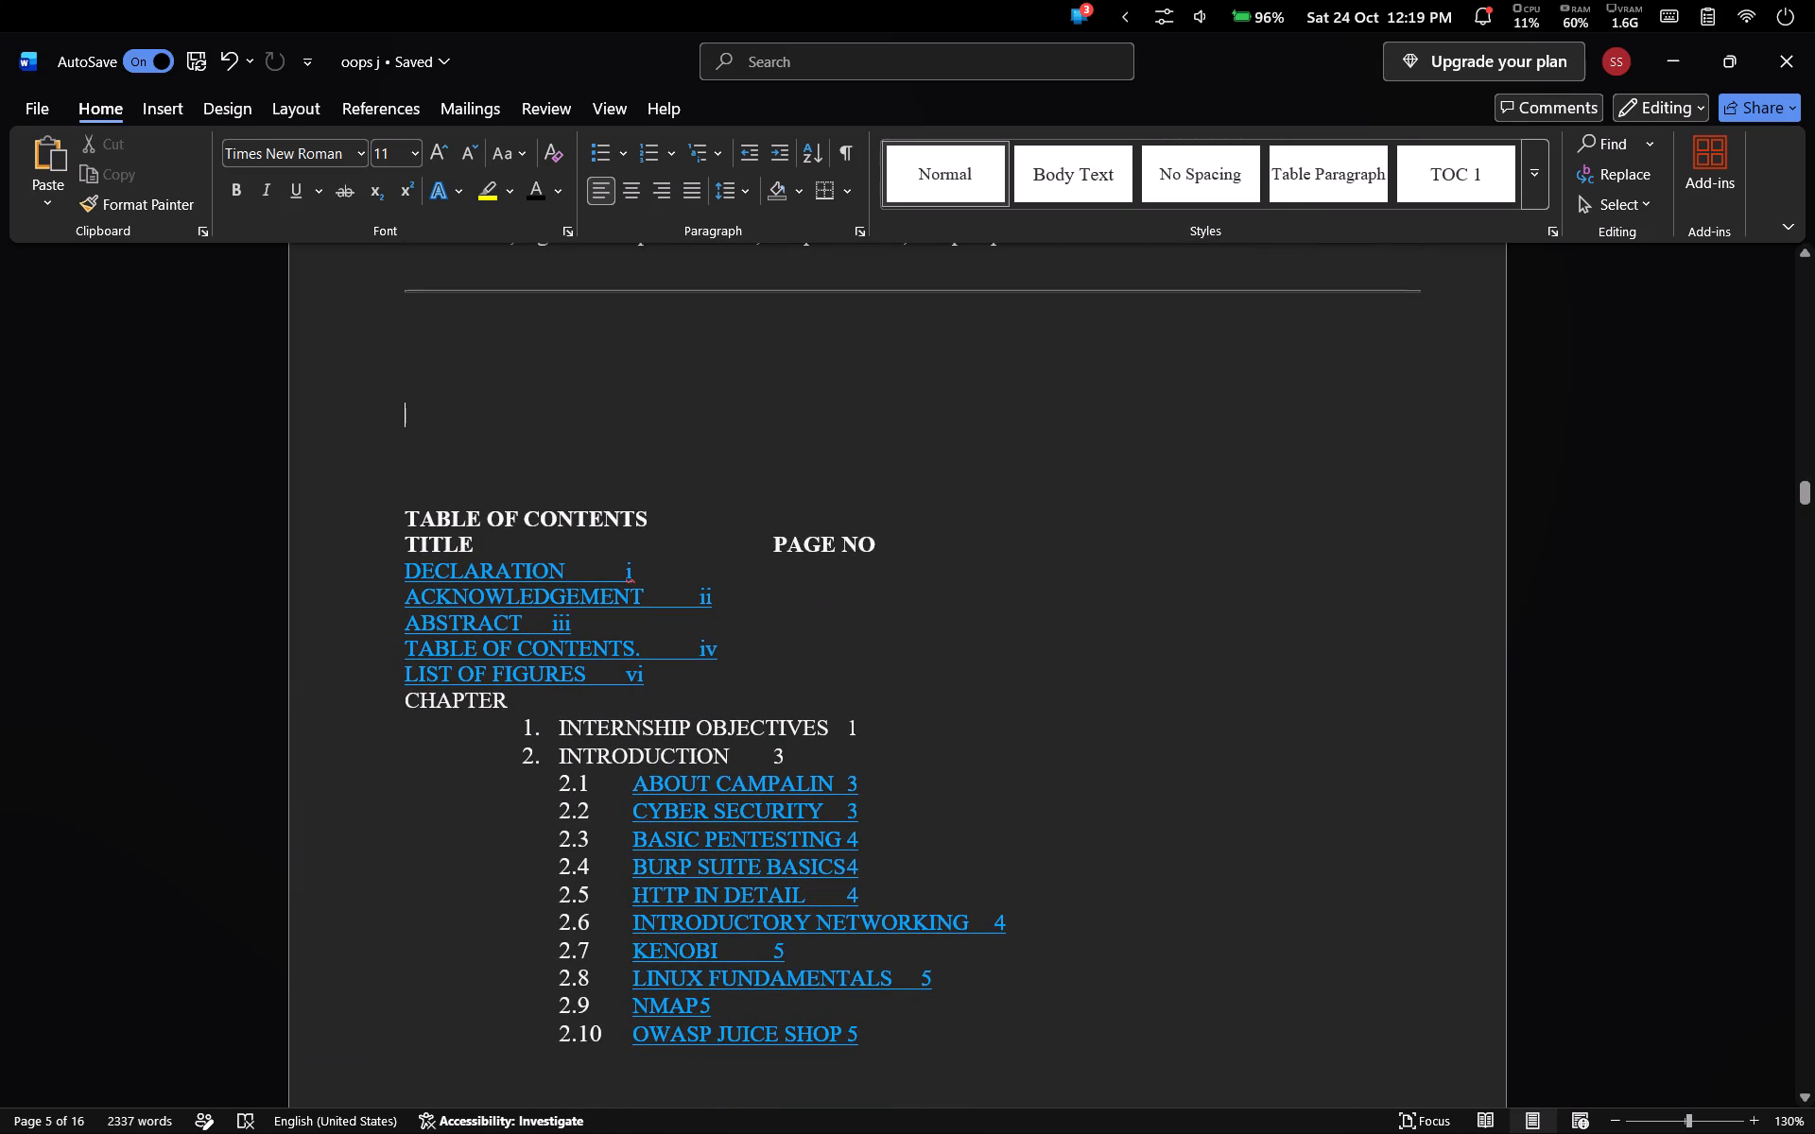
key(Return)
key(Return)
key(Return)
key(Return)
key(Return)
key(Return)
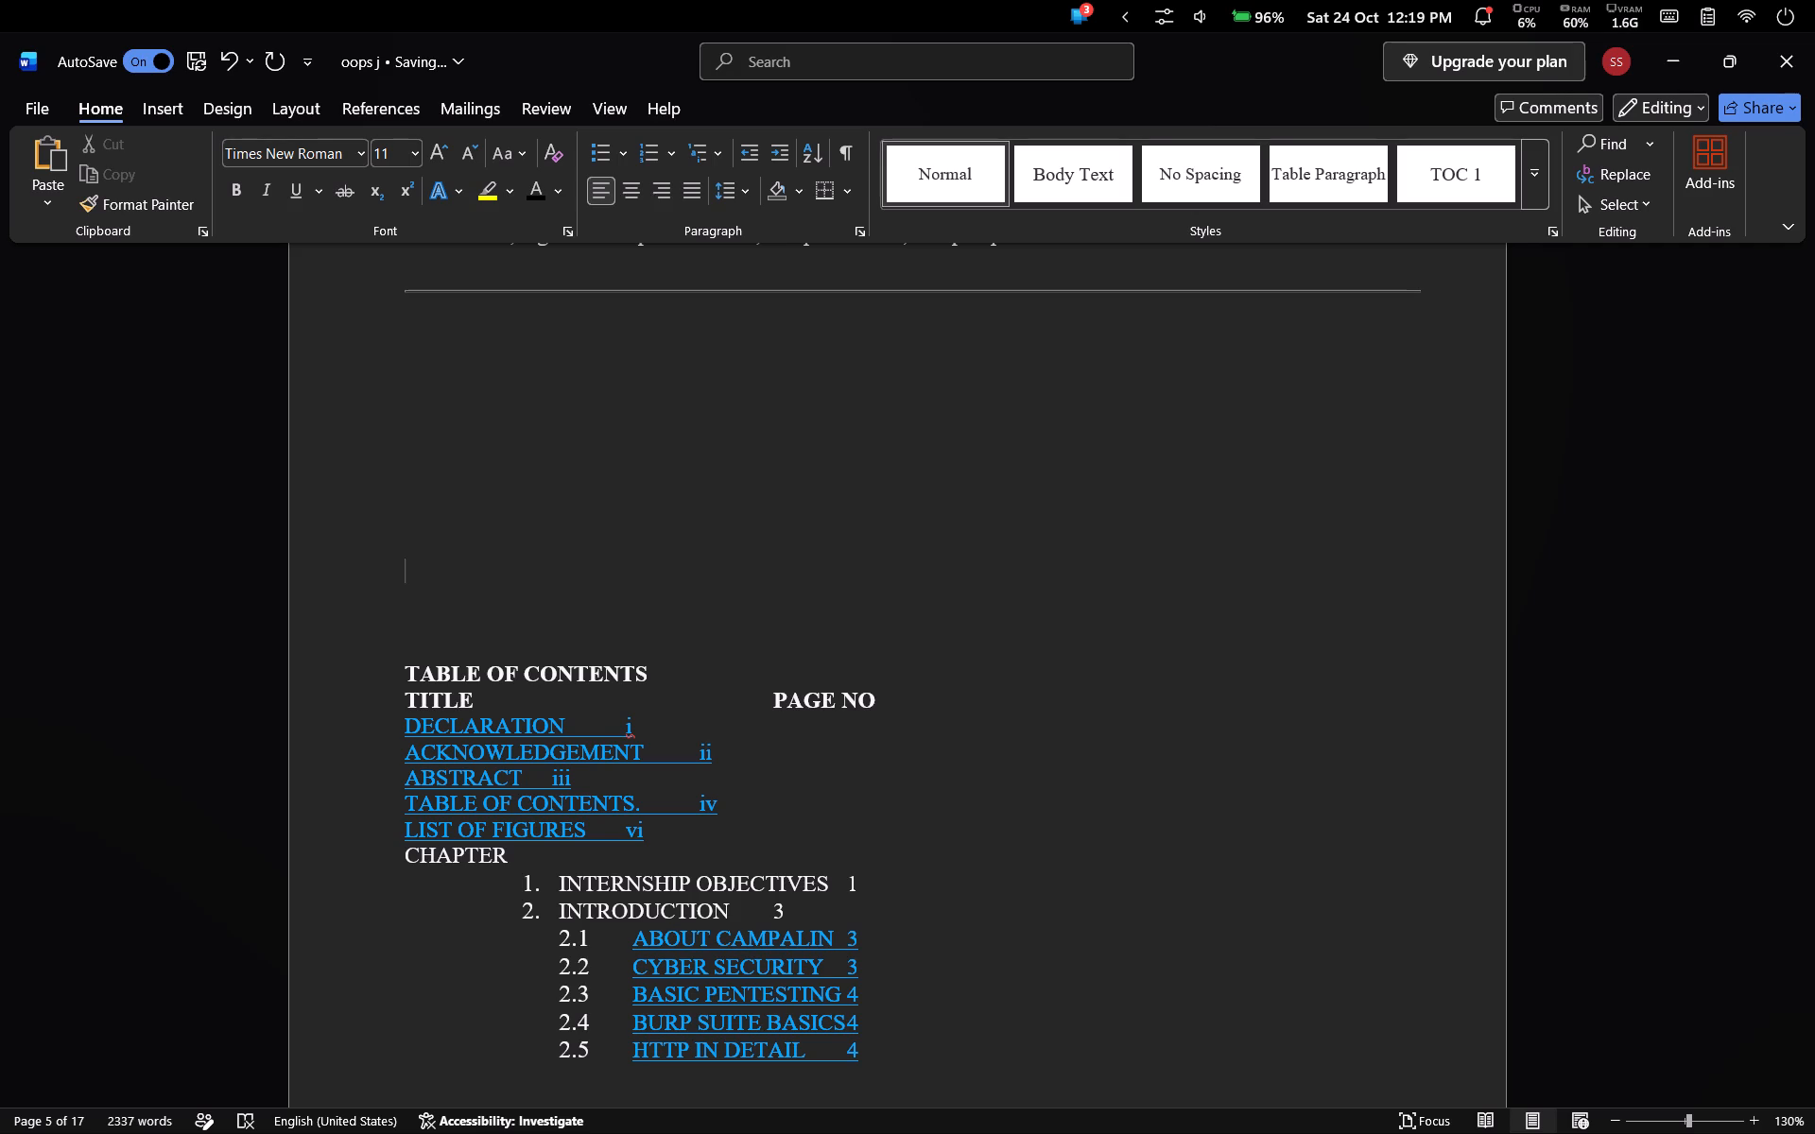
key(Return)
key(Return)
key(Return)
key(Return)
key(Return)
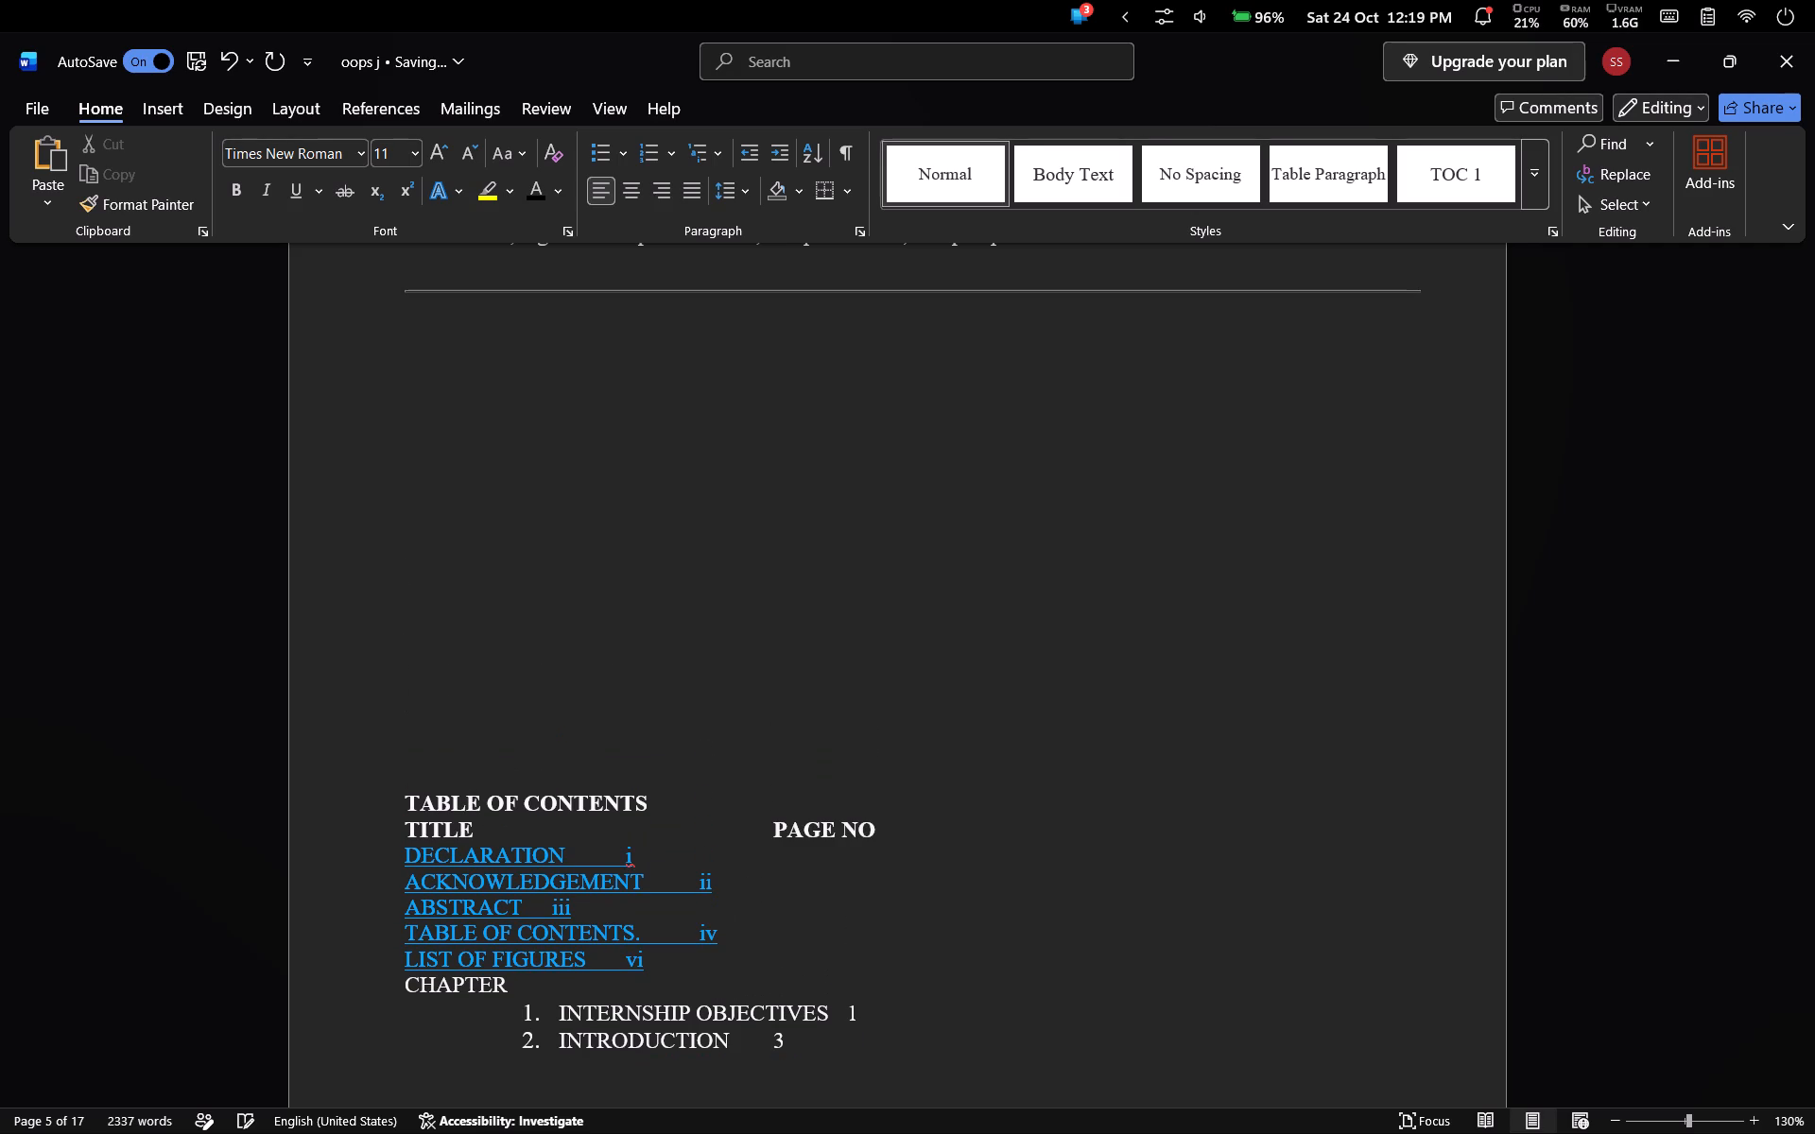
key(Return)
key(Return)
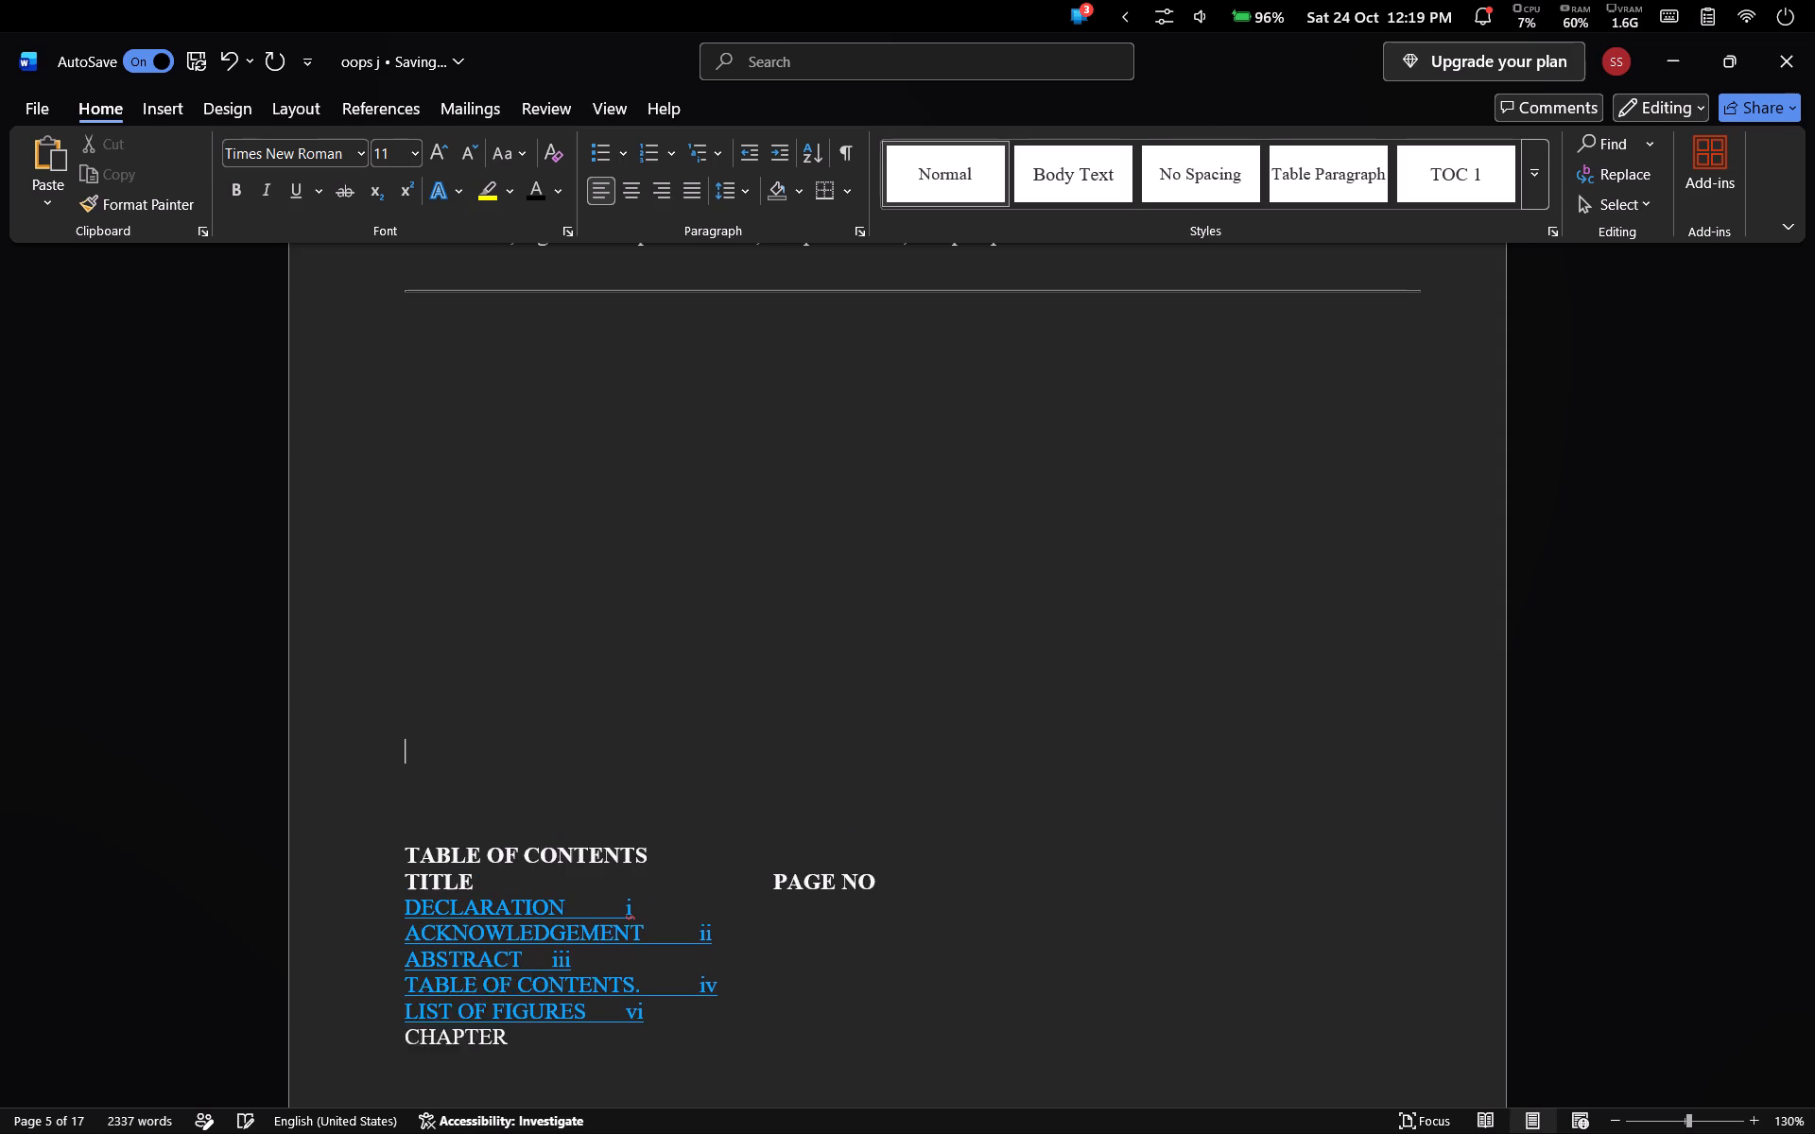
key(Return)
key(Return)
scroll(480, 418, down, 2)
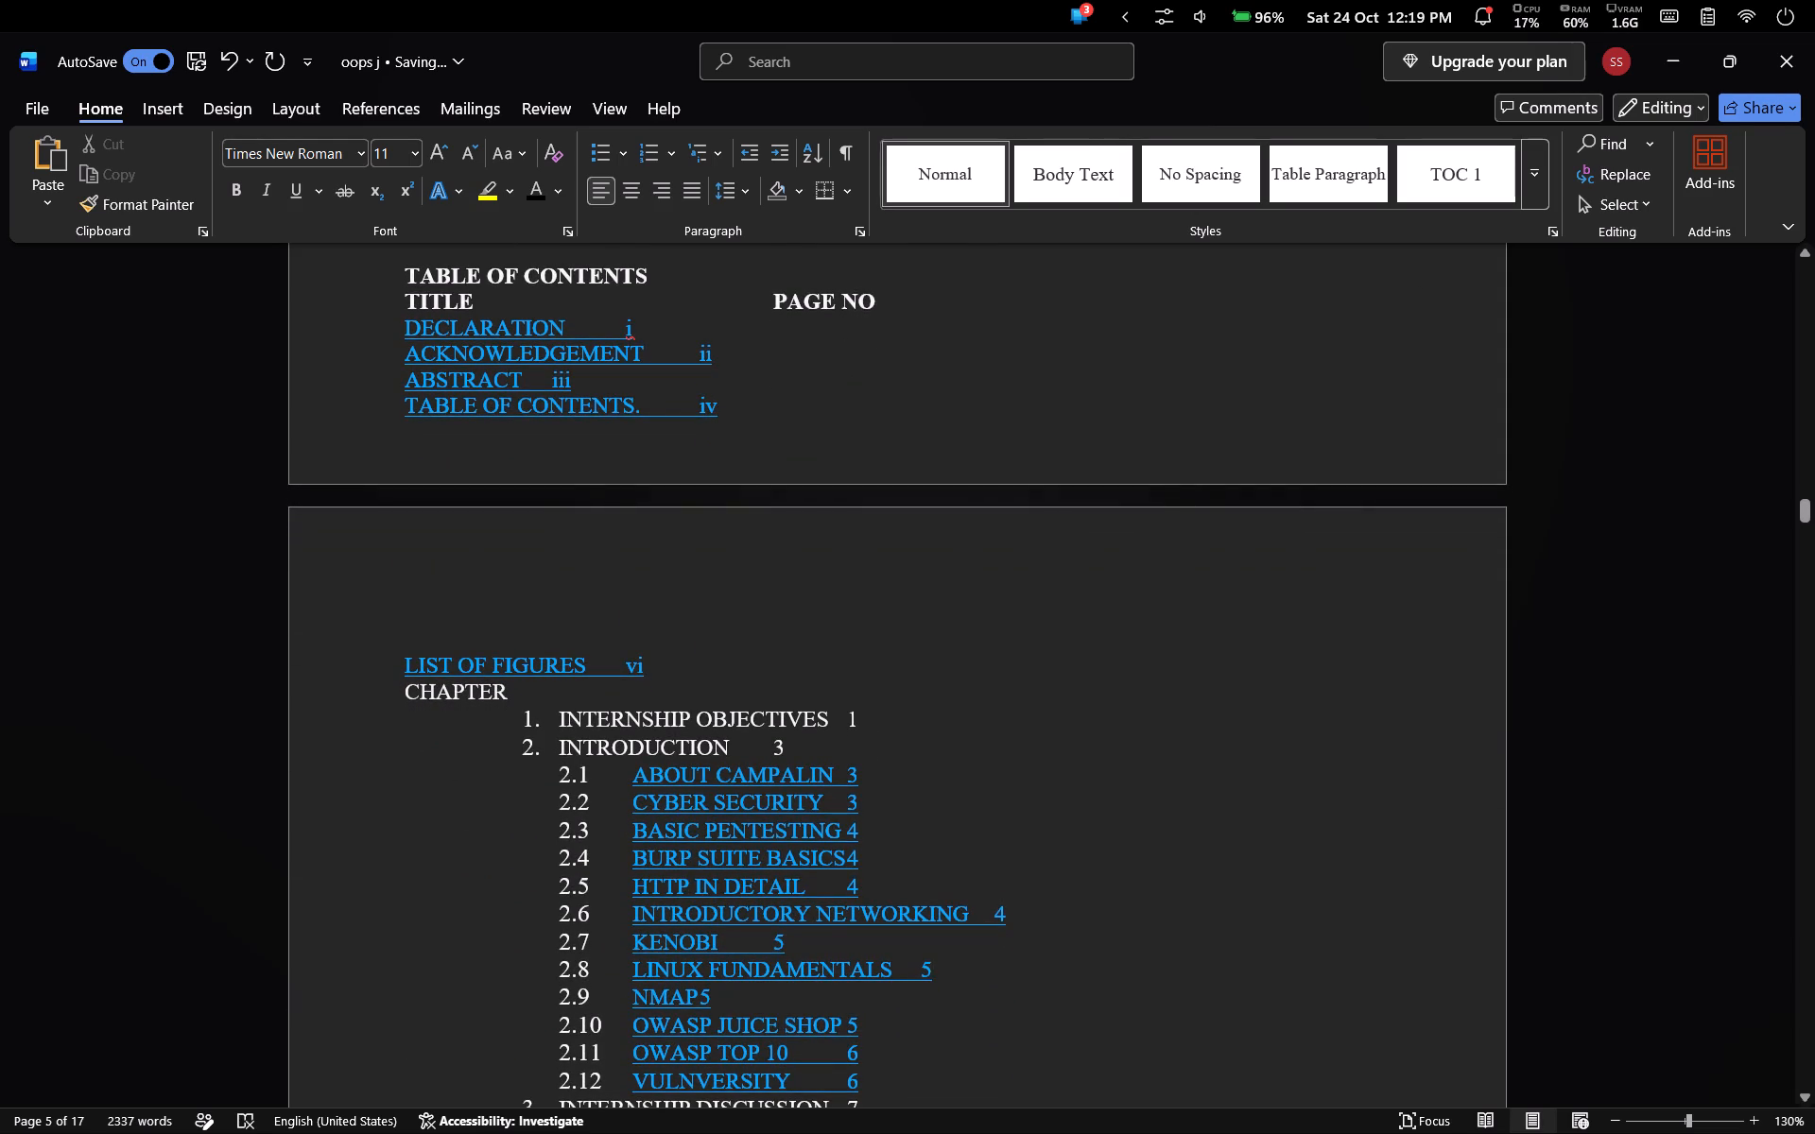
key(Return)
key(Return)
key(Return)
key(Return)
key(Return)
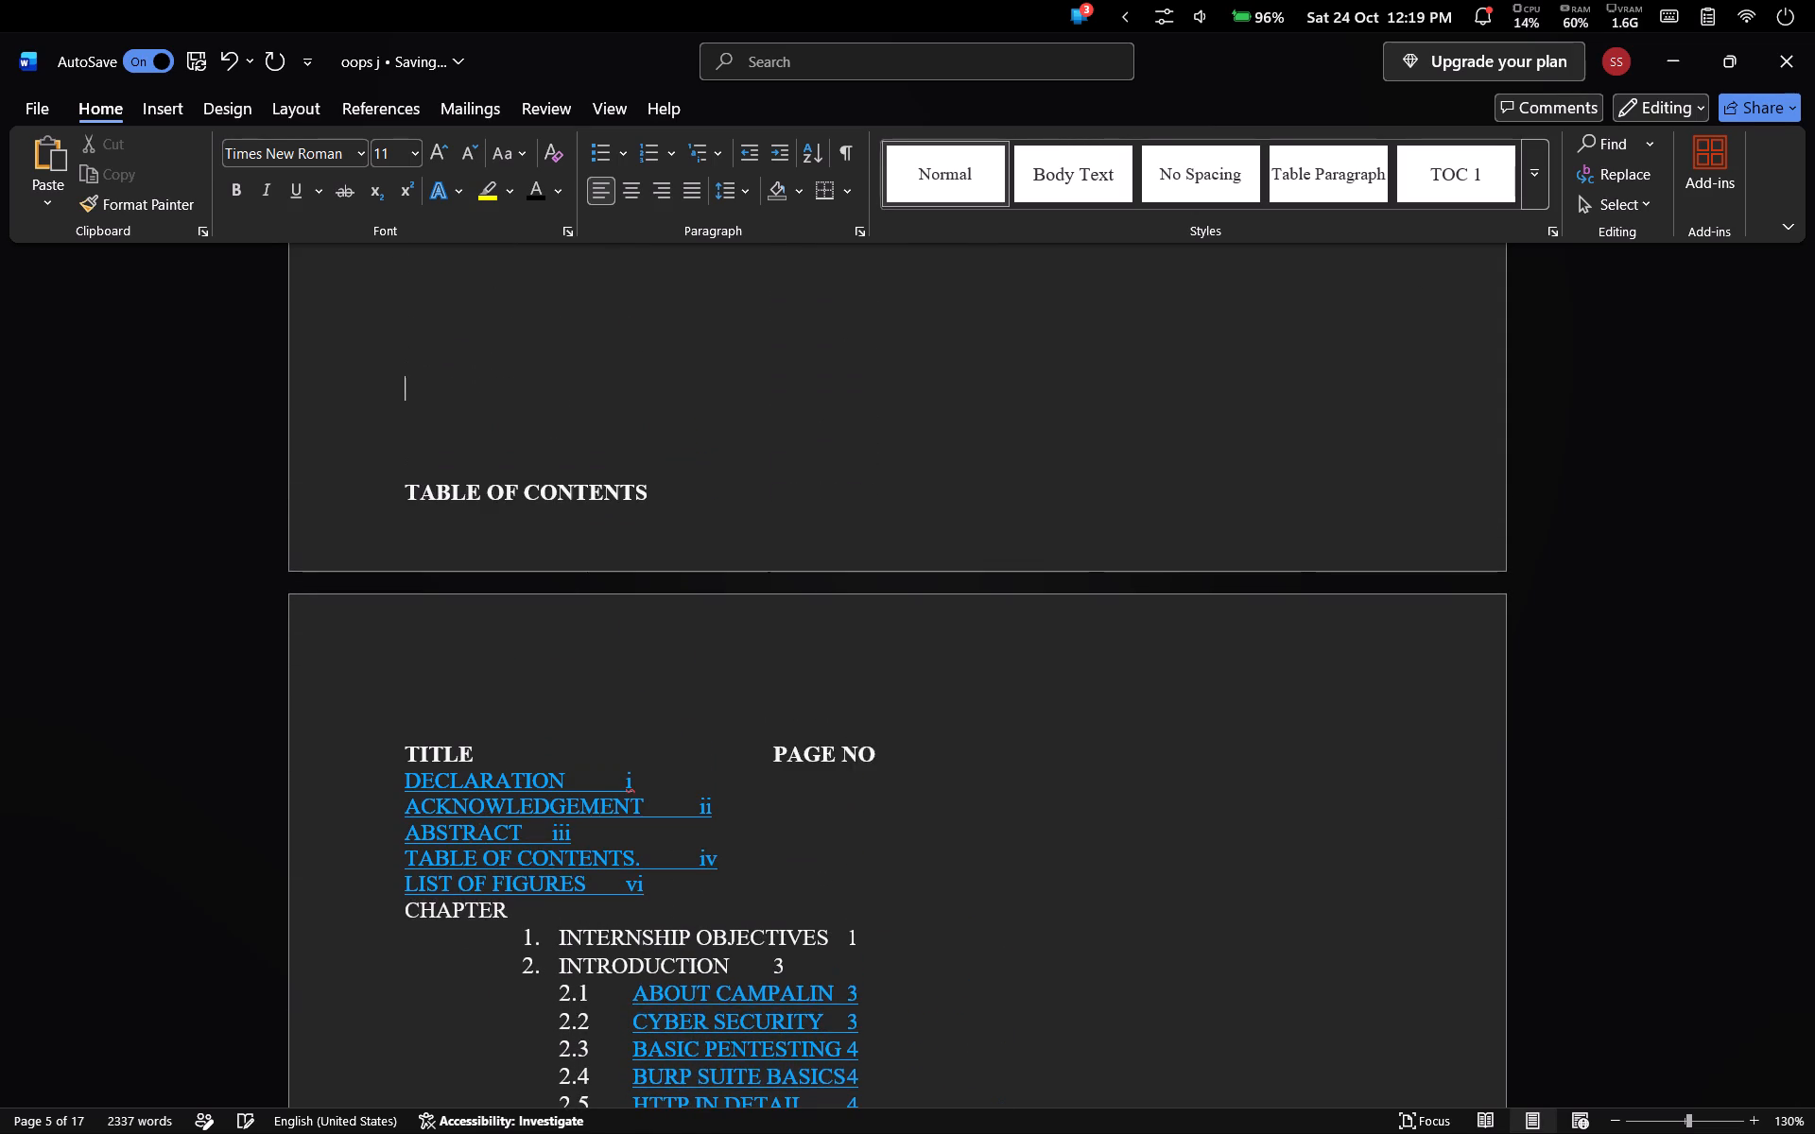
key(Return)
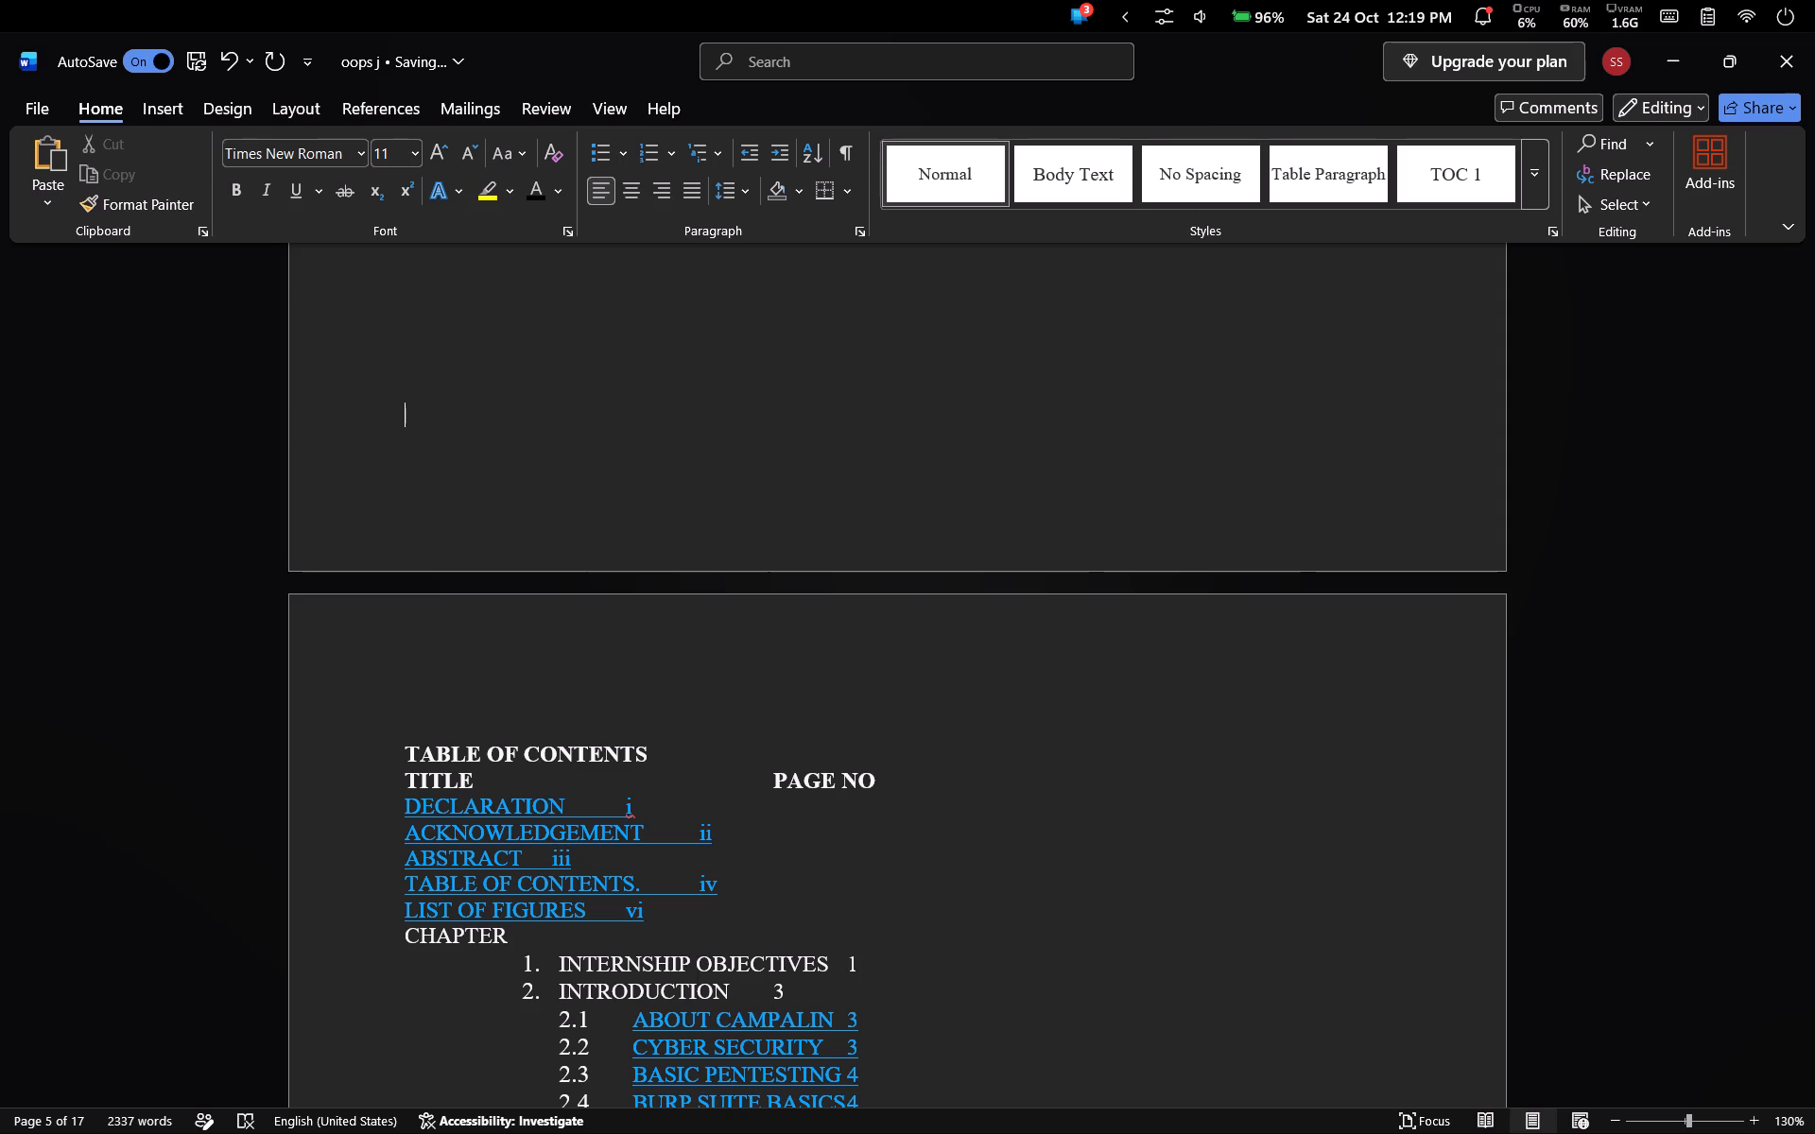
Centre the pasted TABLE OF CONTENTS heading and set its font size to 18.
click(389, 705)
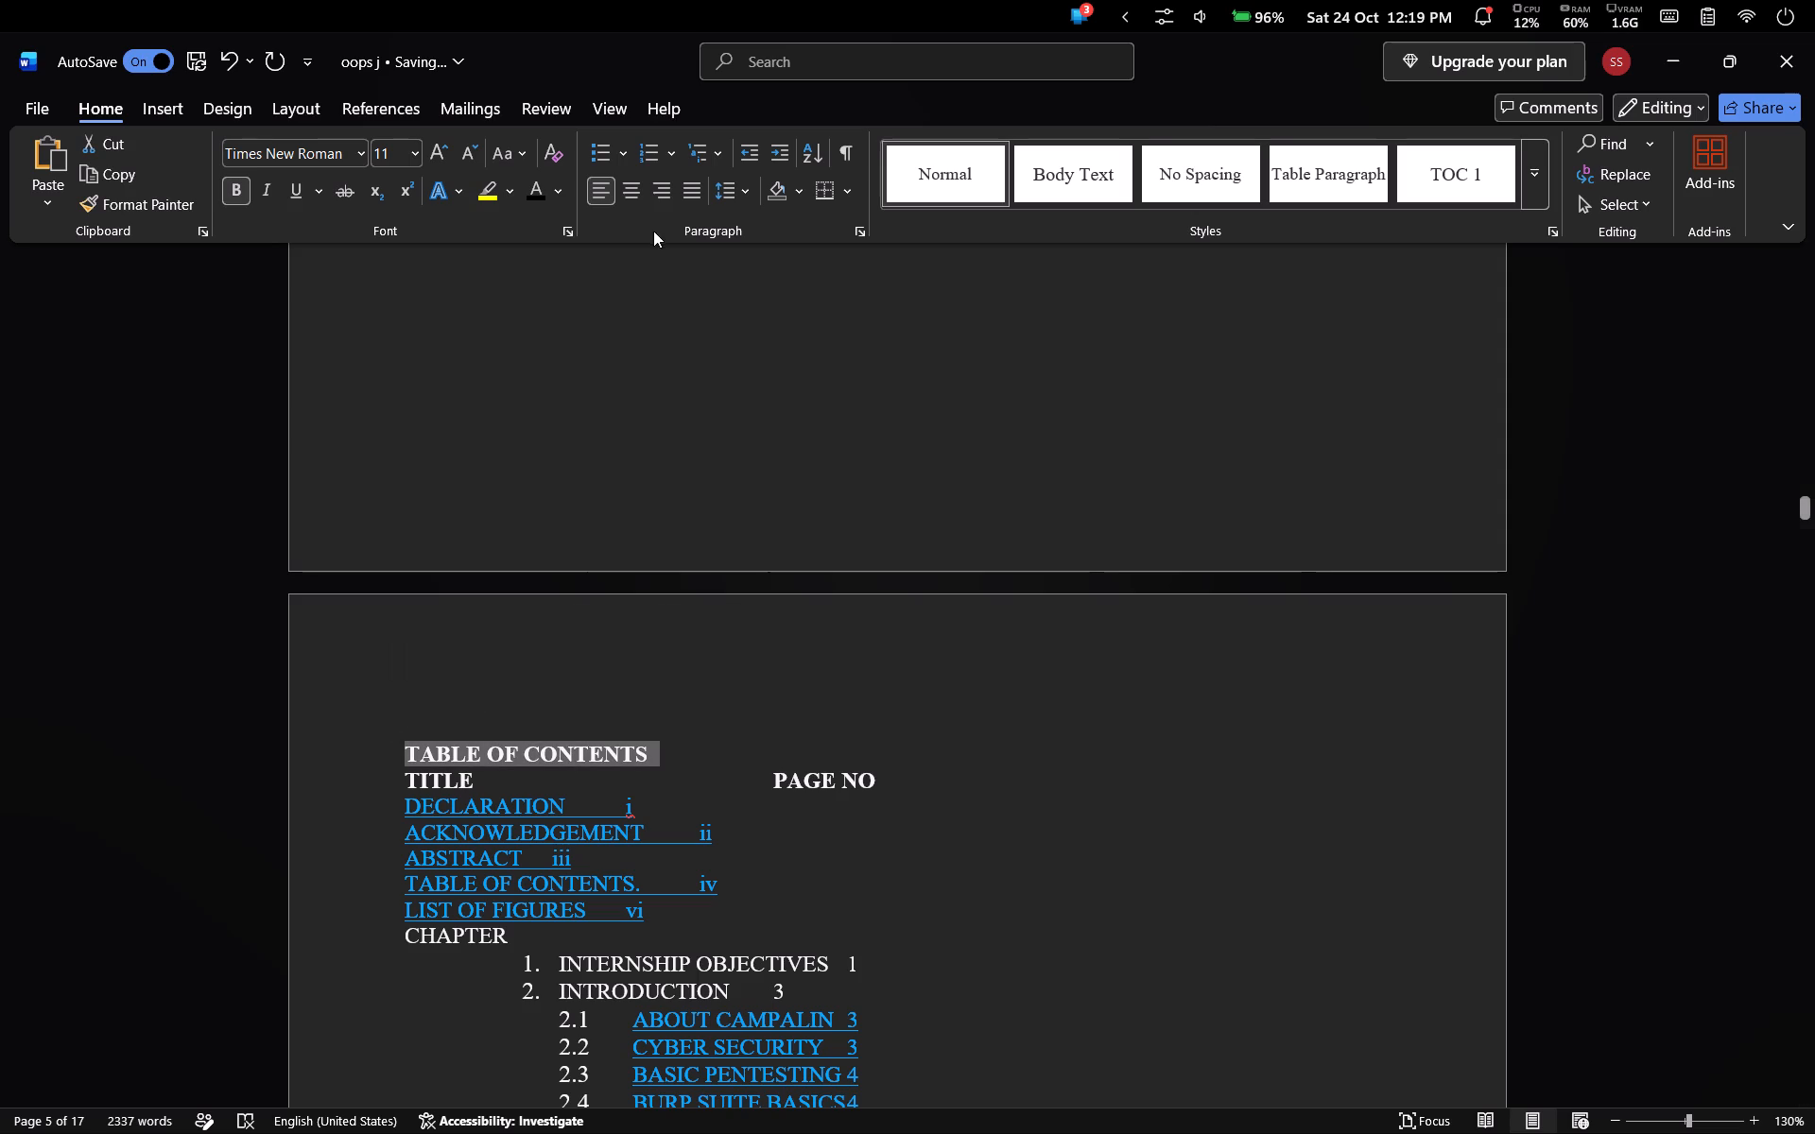
click(637, 189)
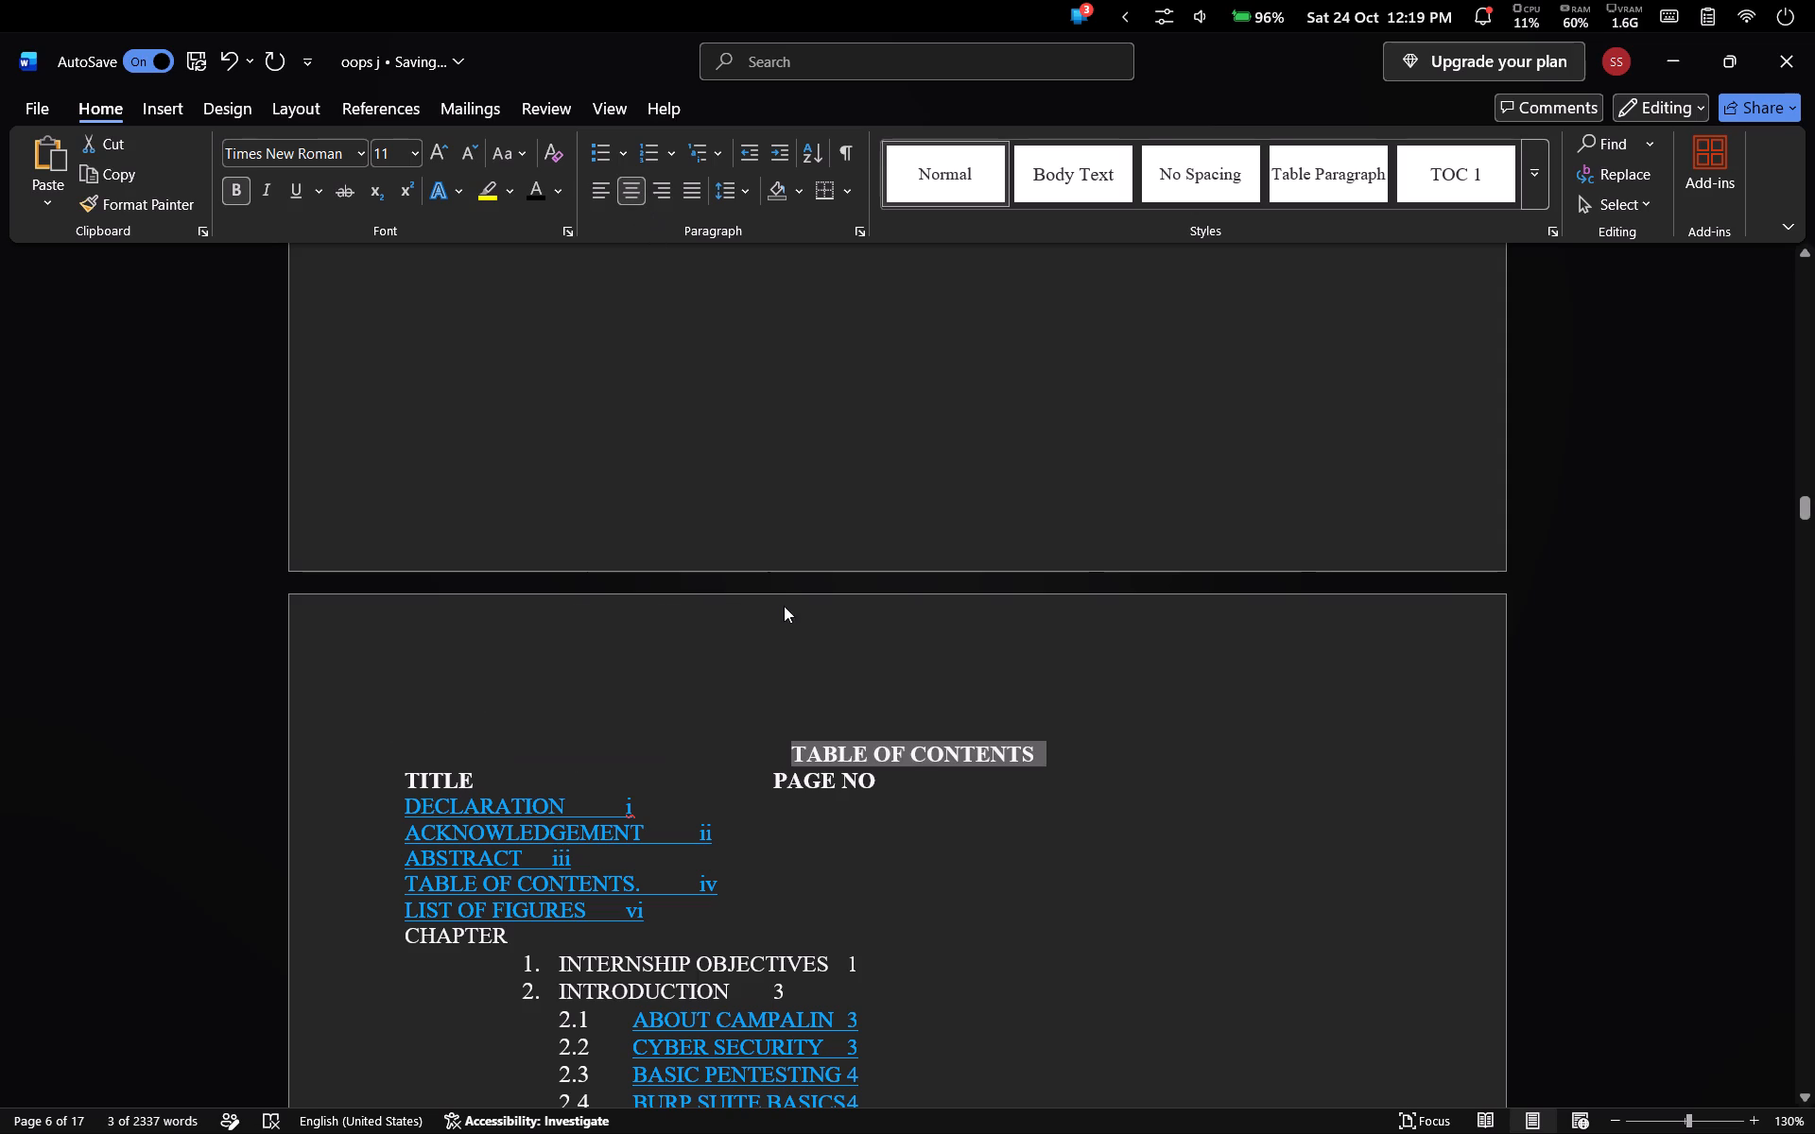
click(413, 161)
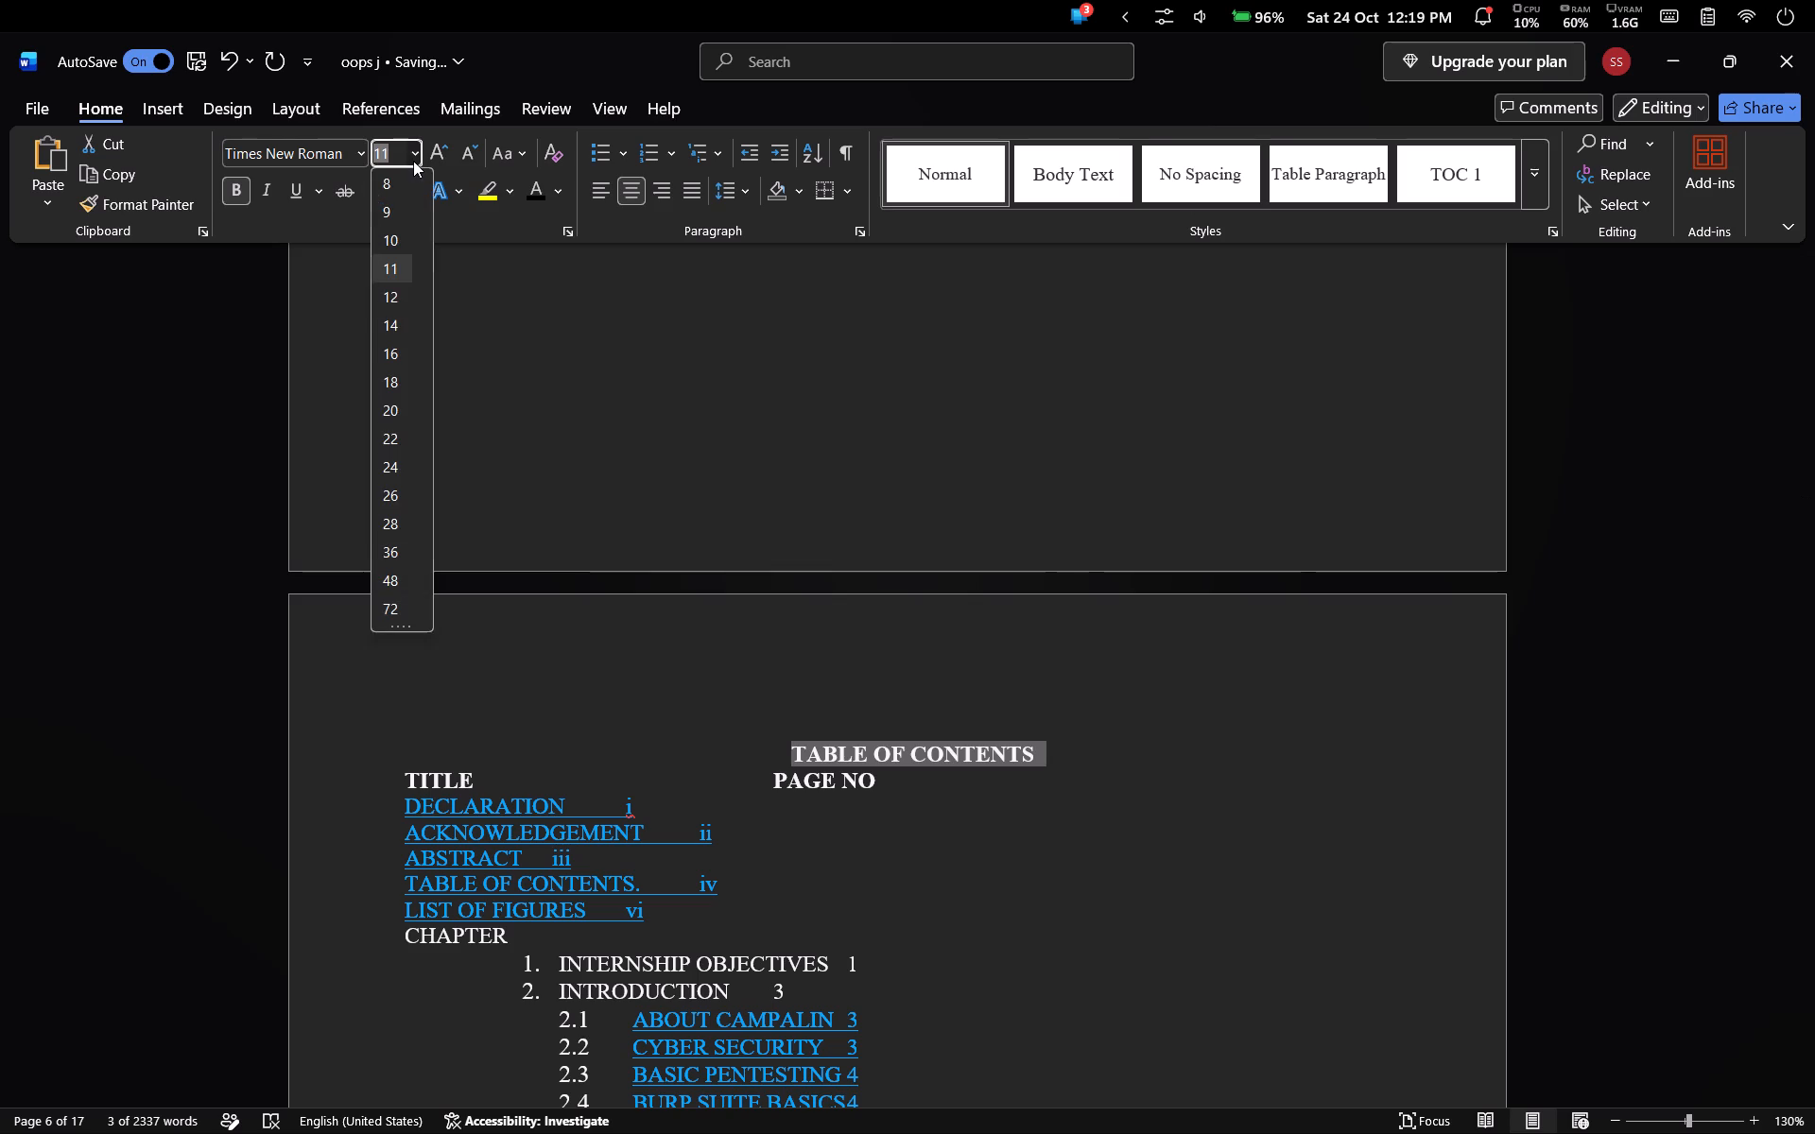
click(387, 380)
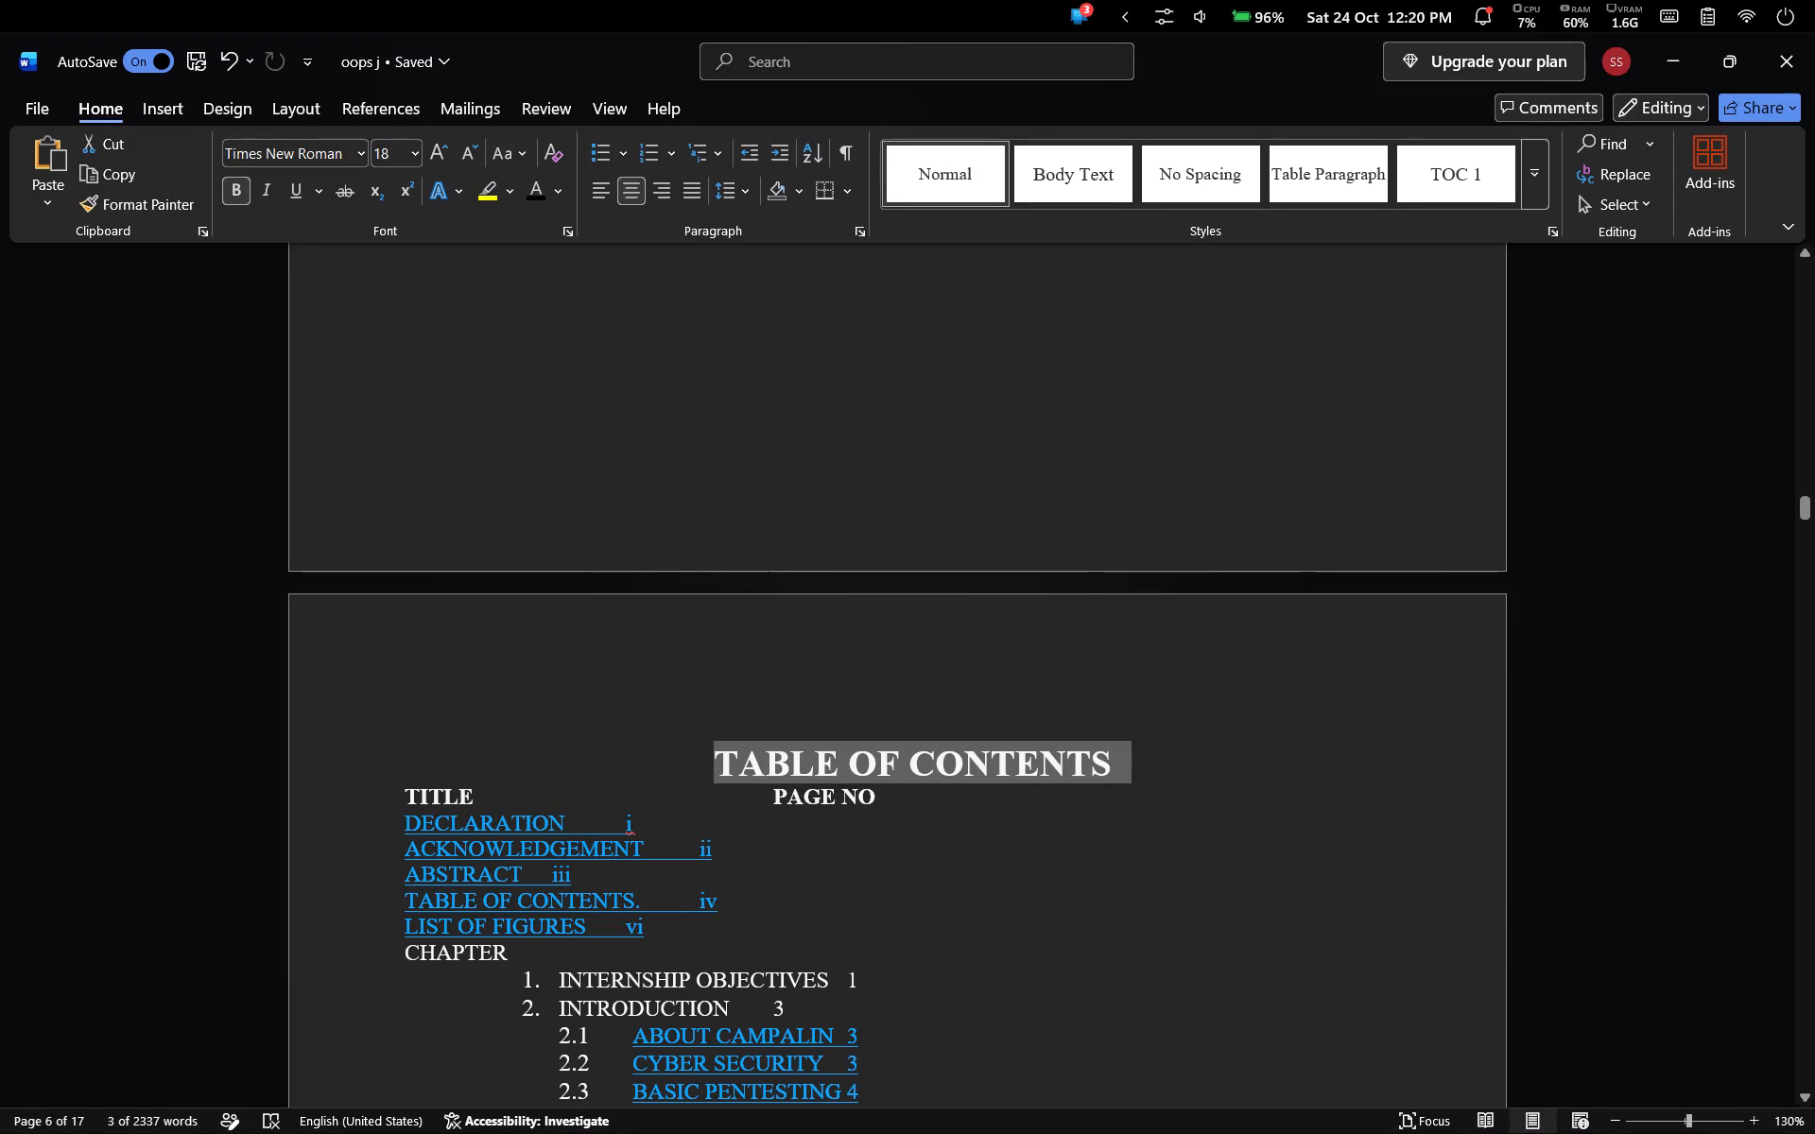
Set the font size of the TITLE and PAGE NO line under the heading to 14.
scroll(542, 782, down, 1)
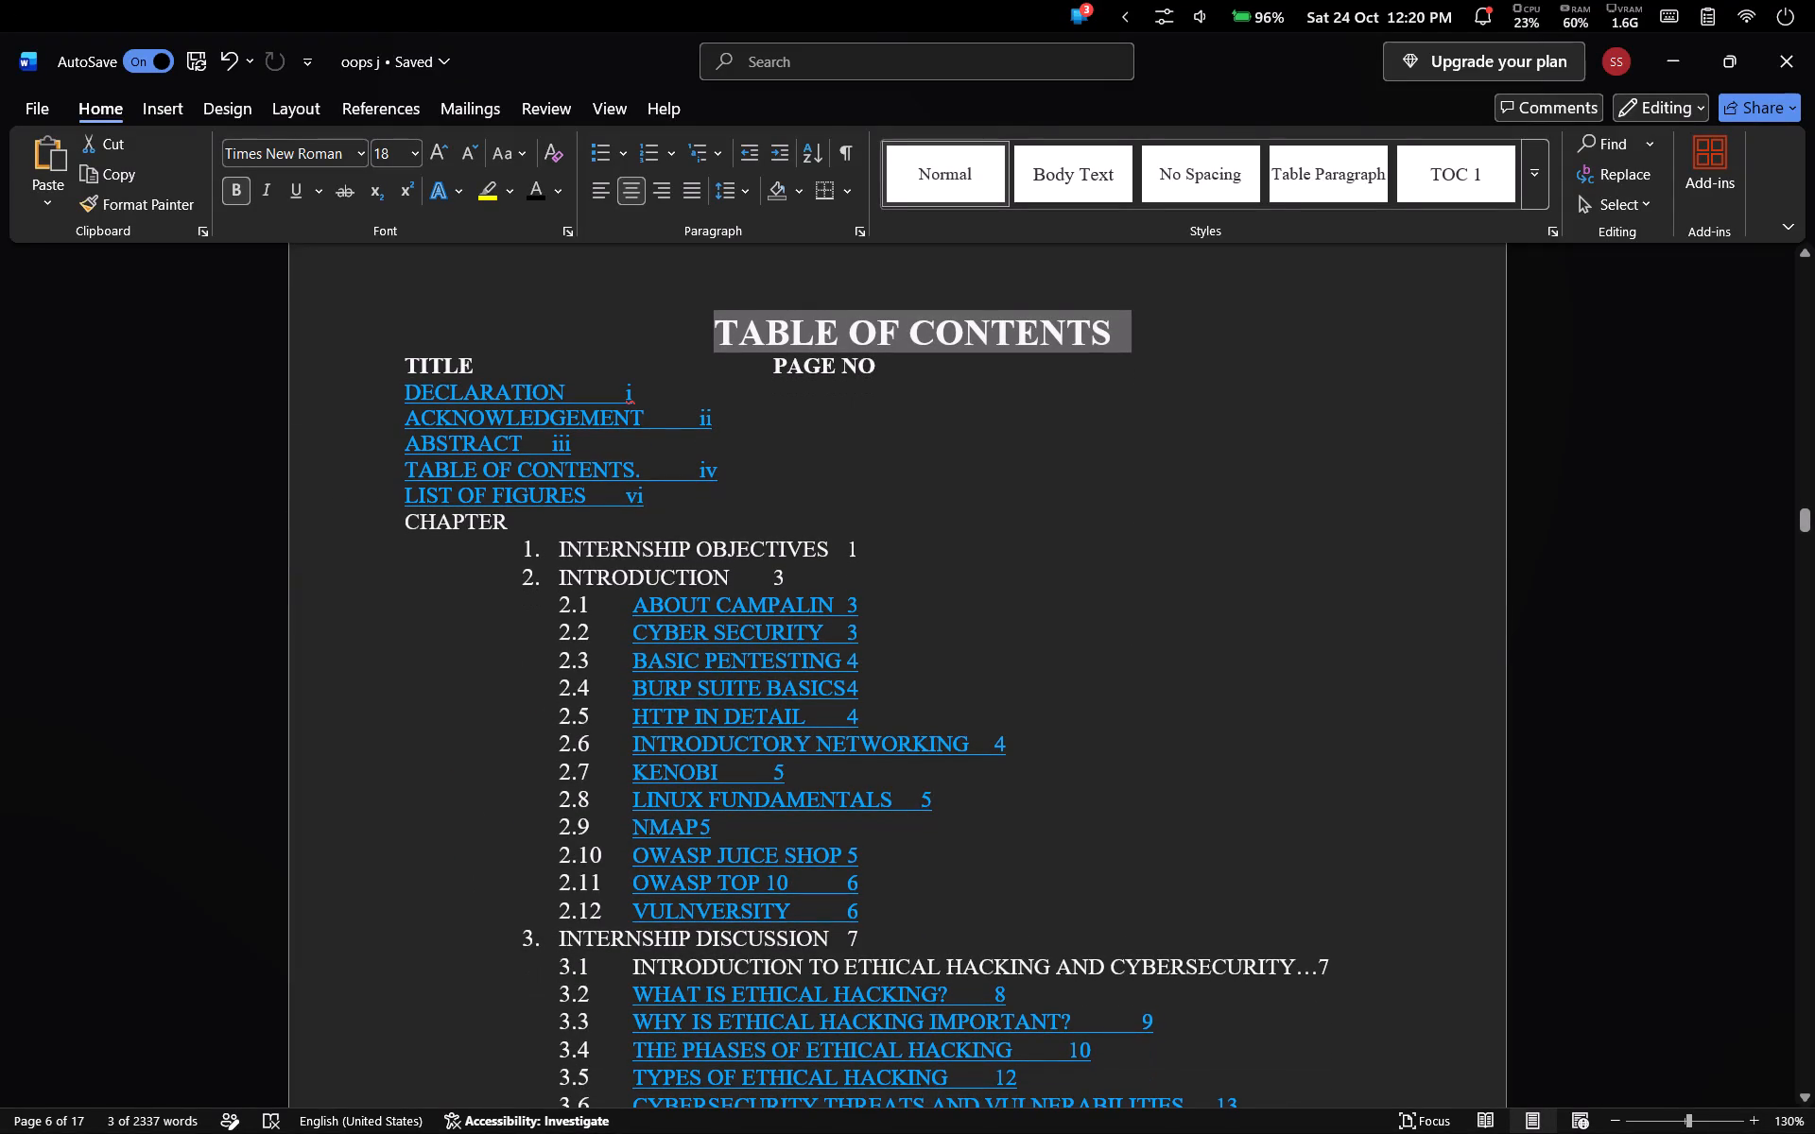
click(390, 369)
drag(390, 369, 779, 368)
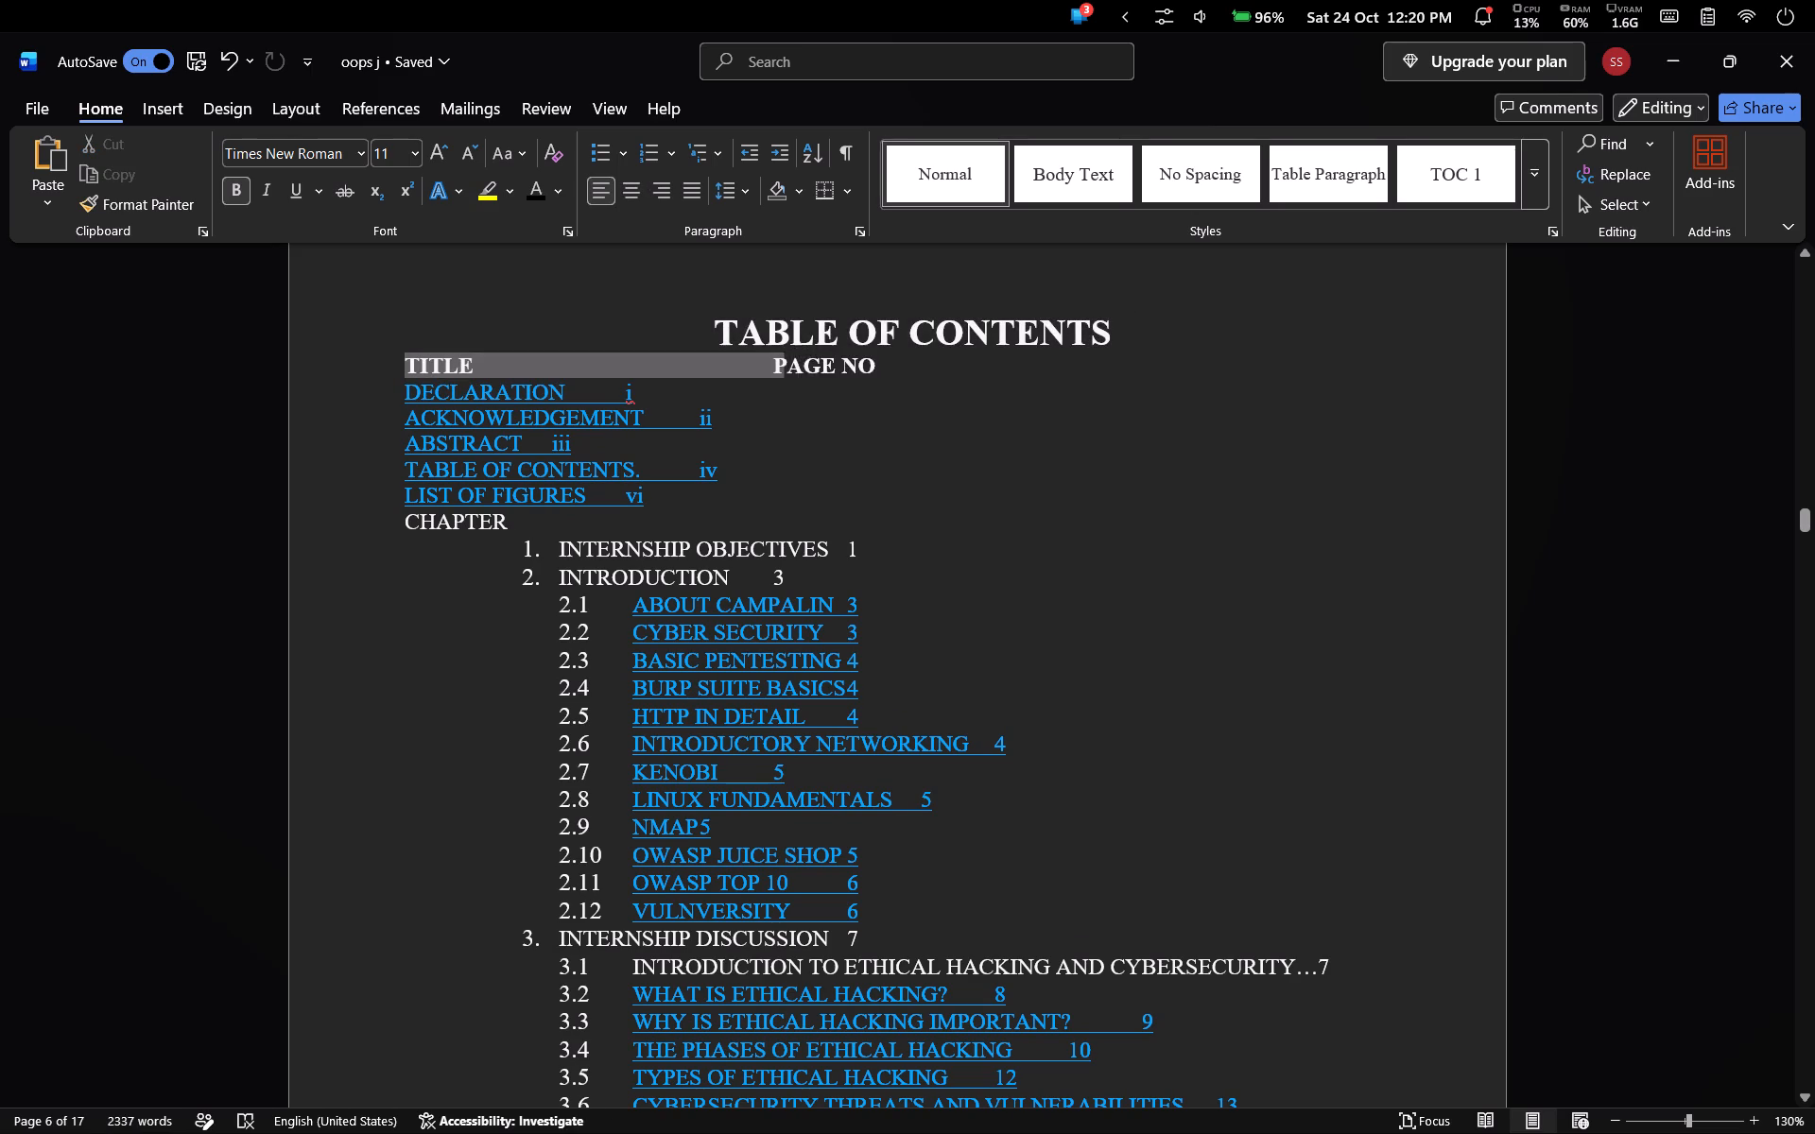
drag(779, 368, 886, 367)
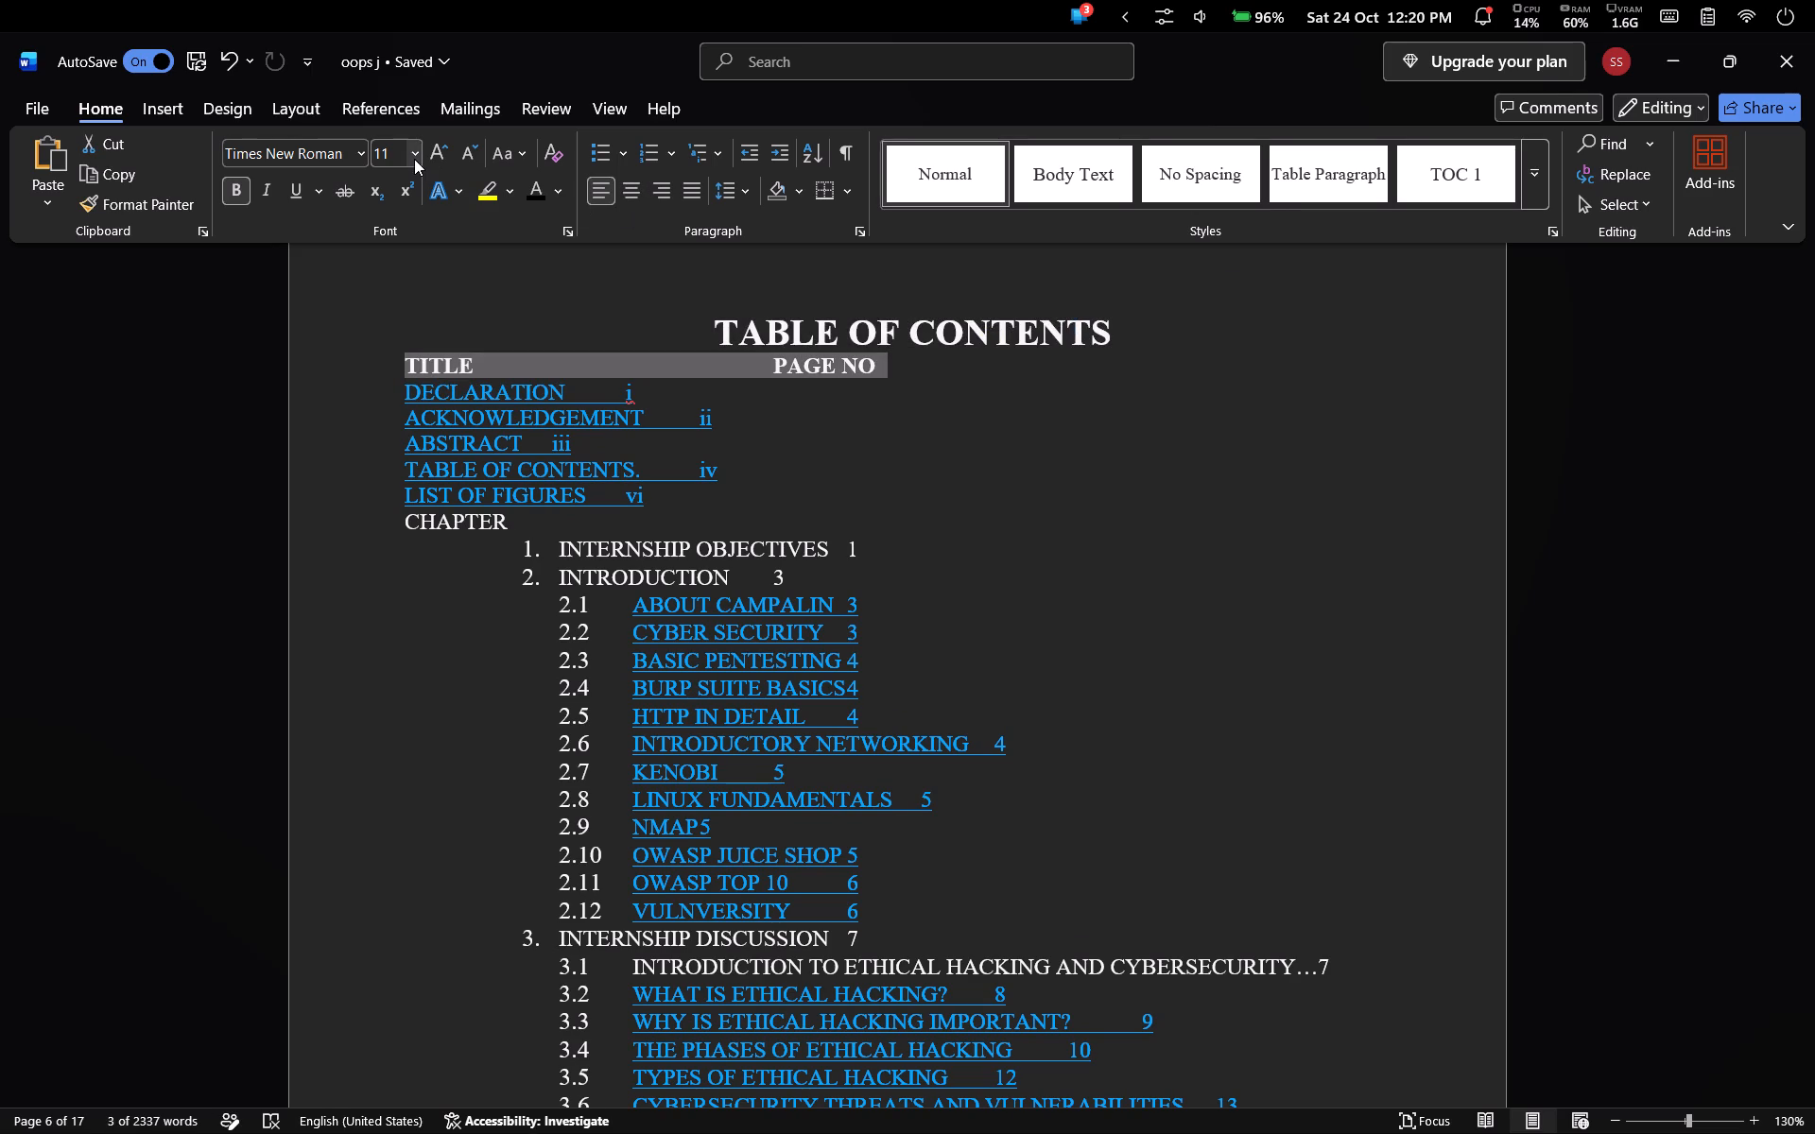
click(414, 159)
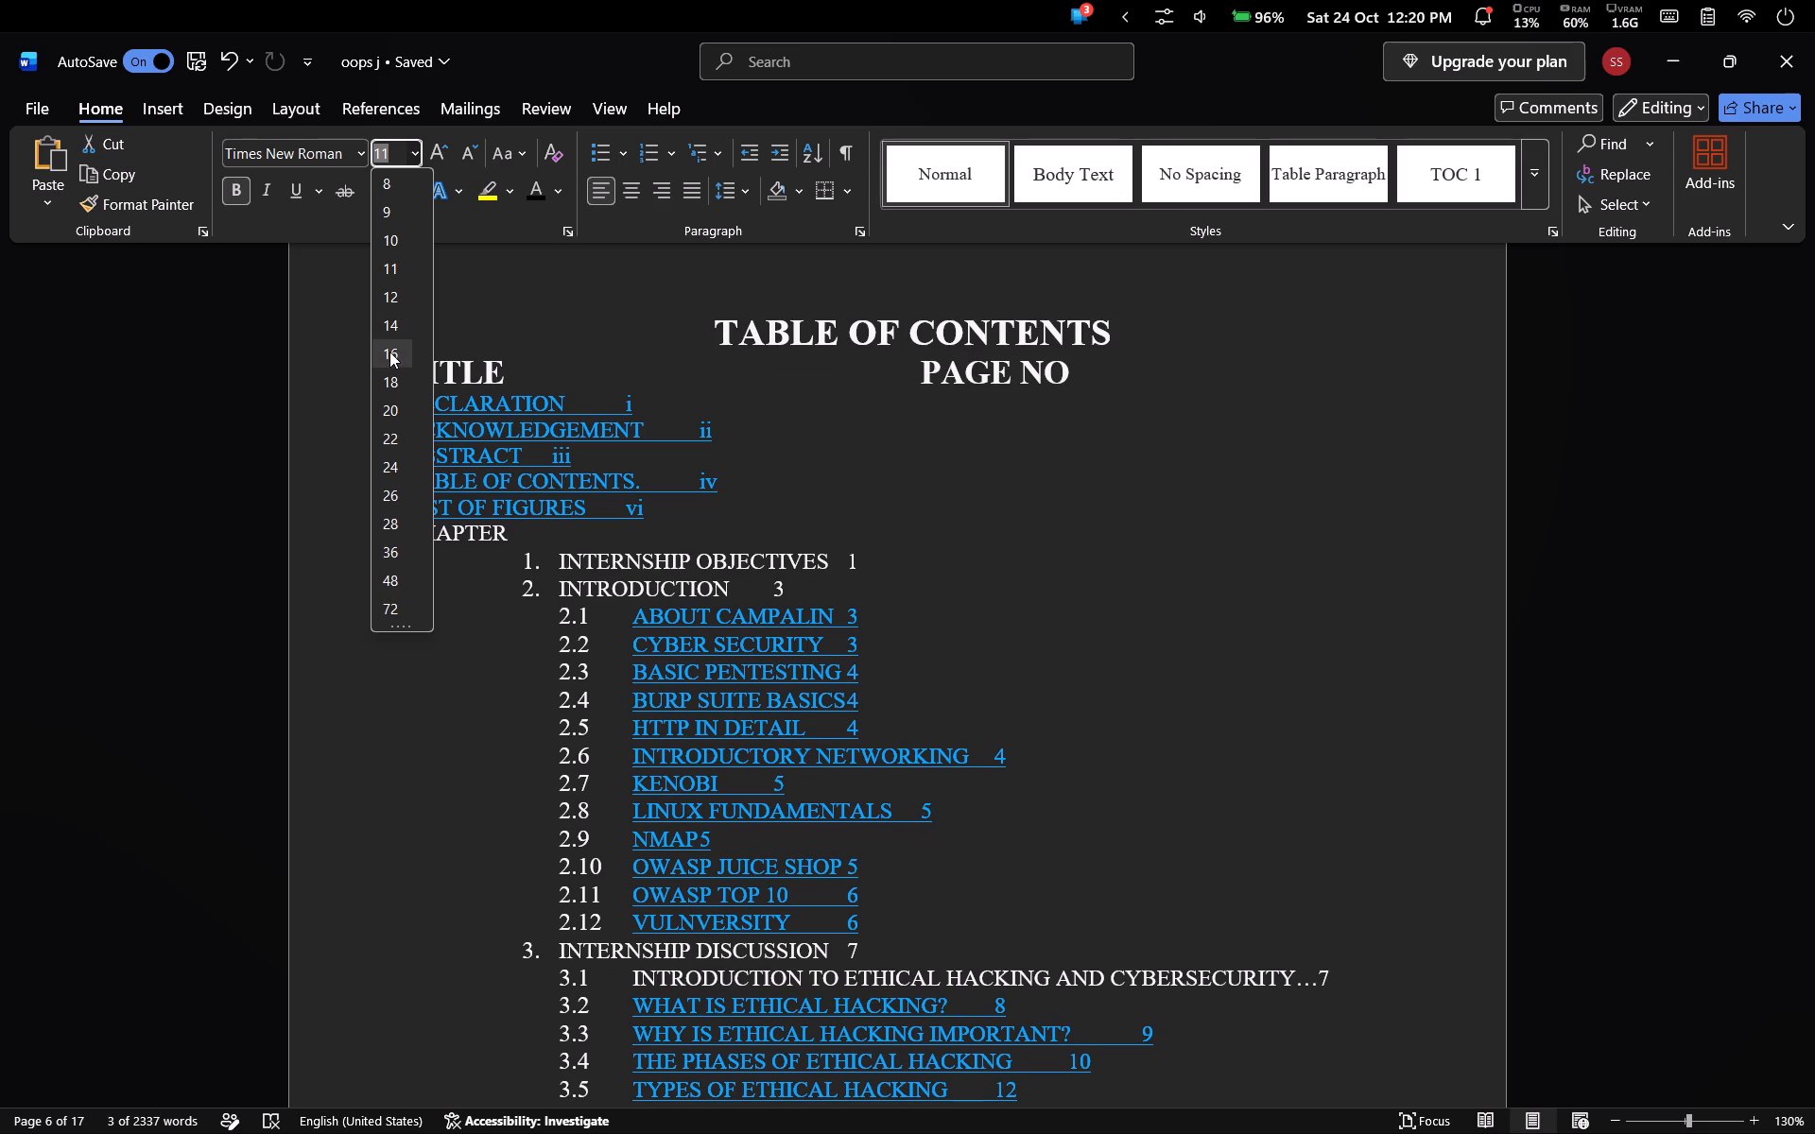
click(390, 325)
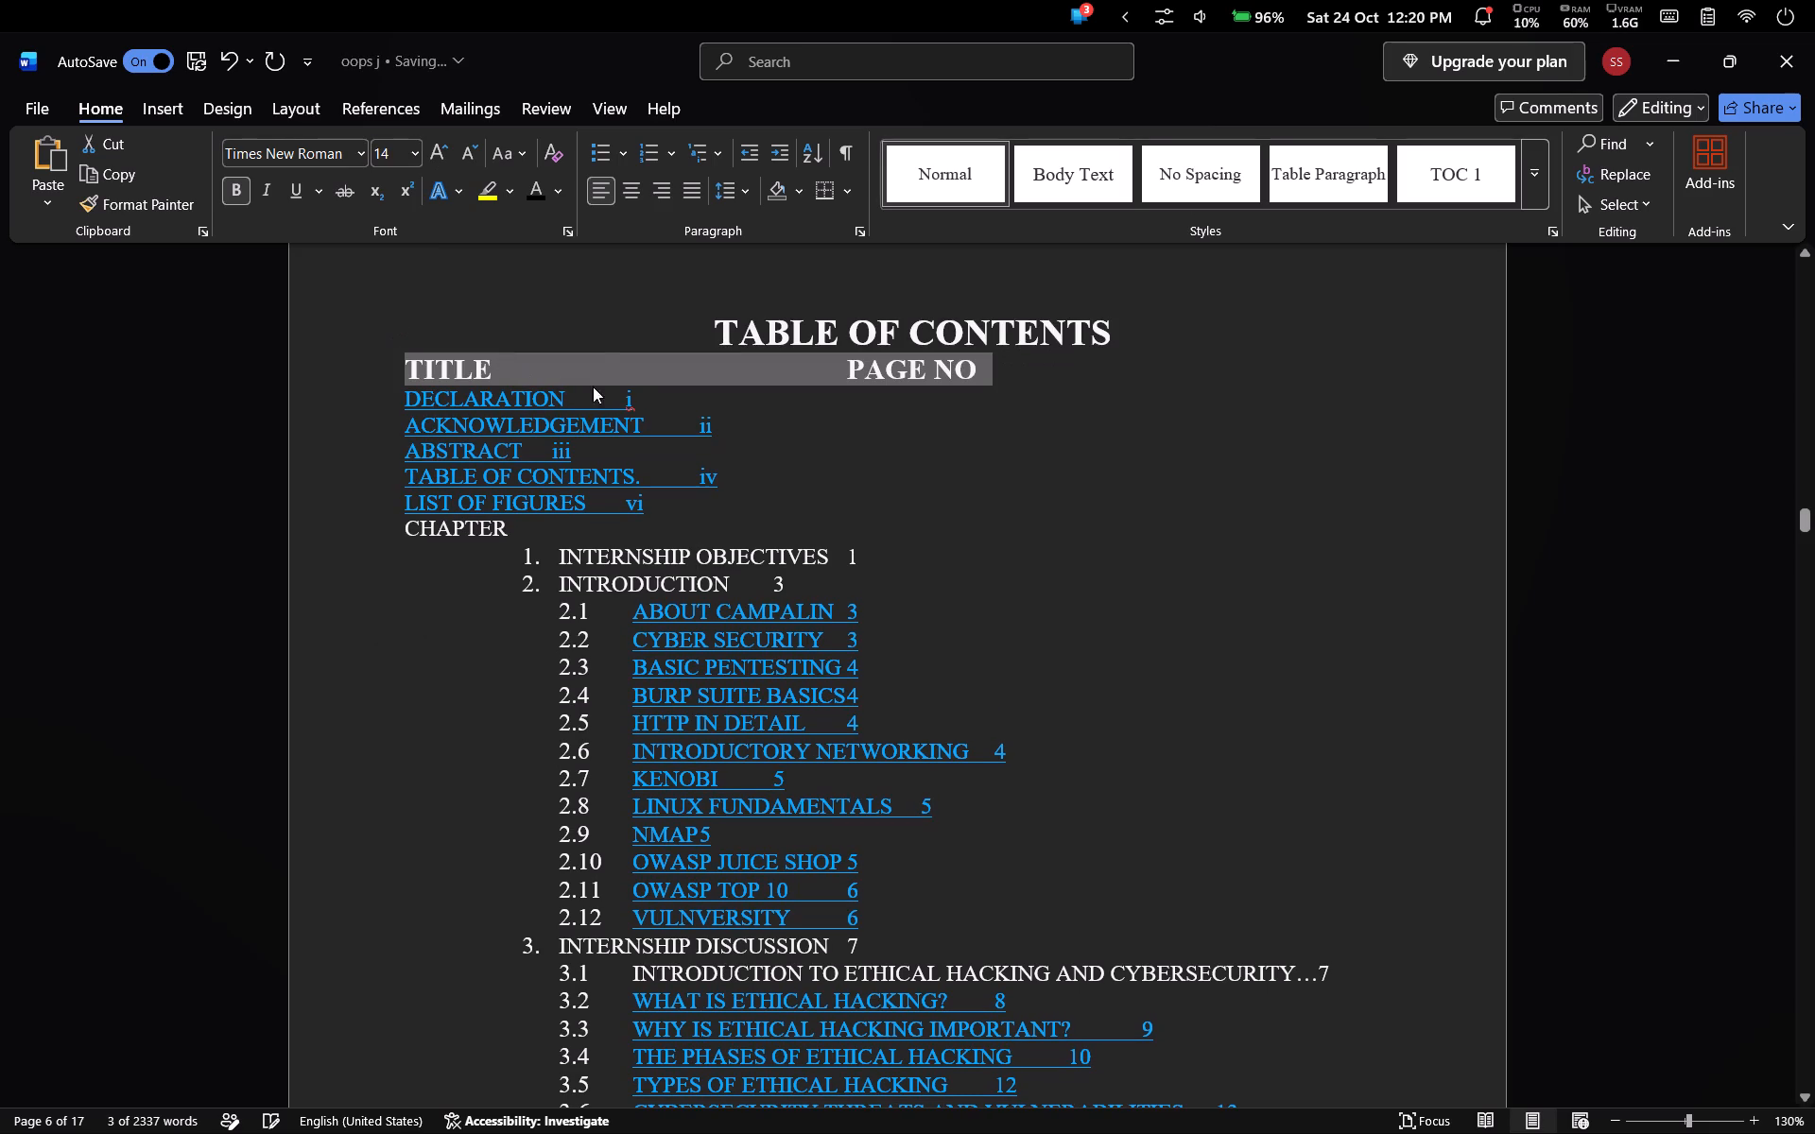
Widen the gap between TITLE and PAGE NO with spaces so that PAGE NO sits near the page's right margin.
click(604, 357)
key(space)
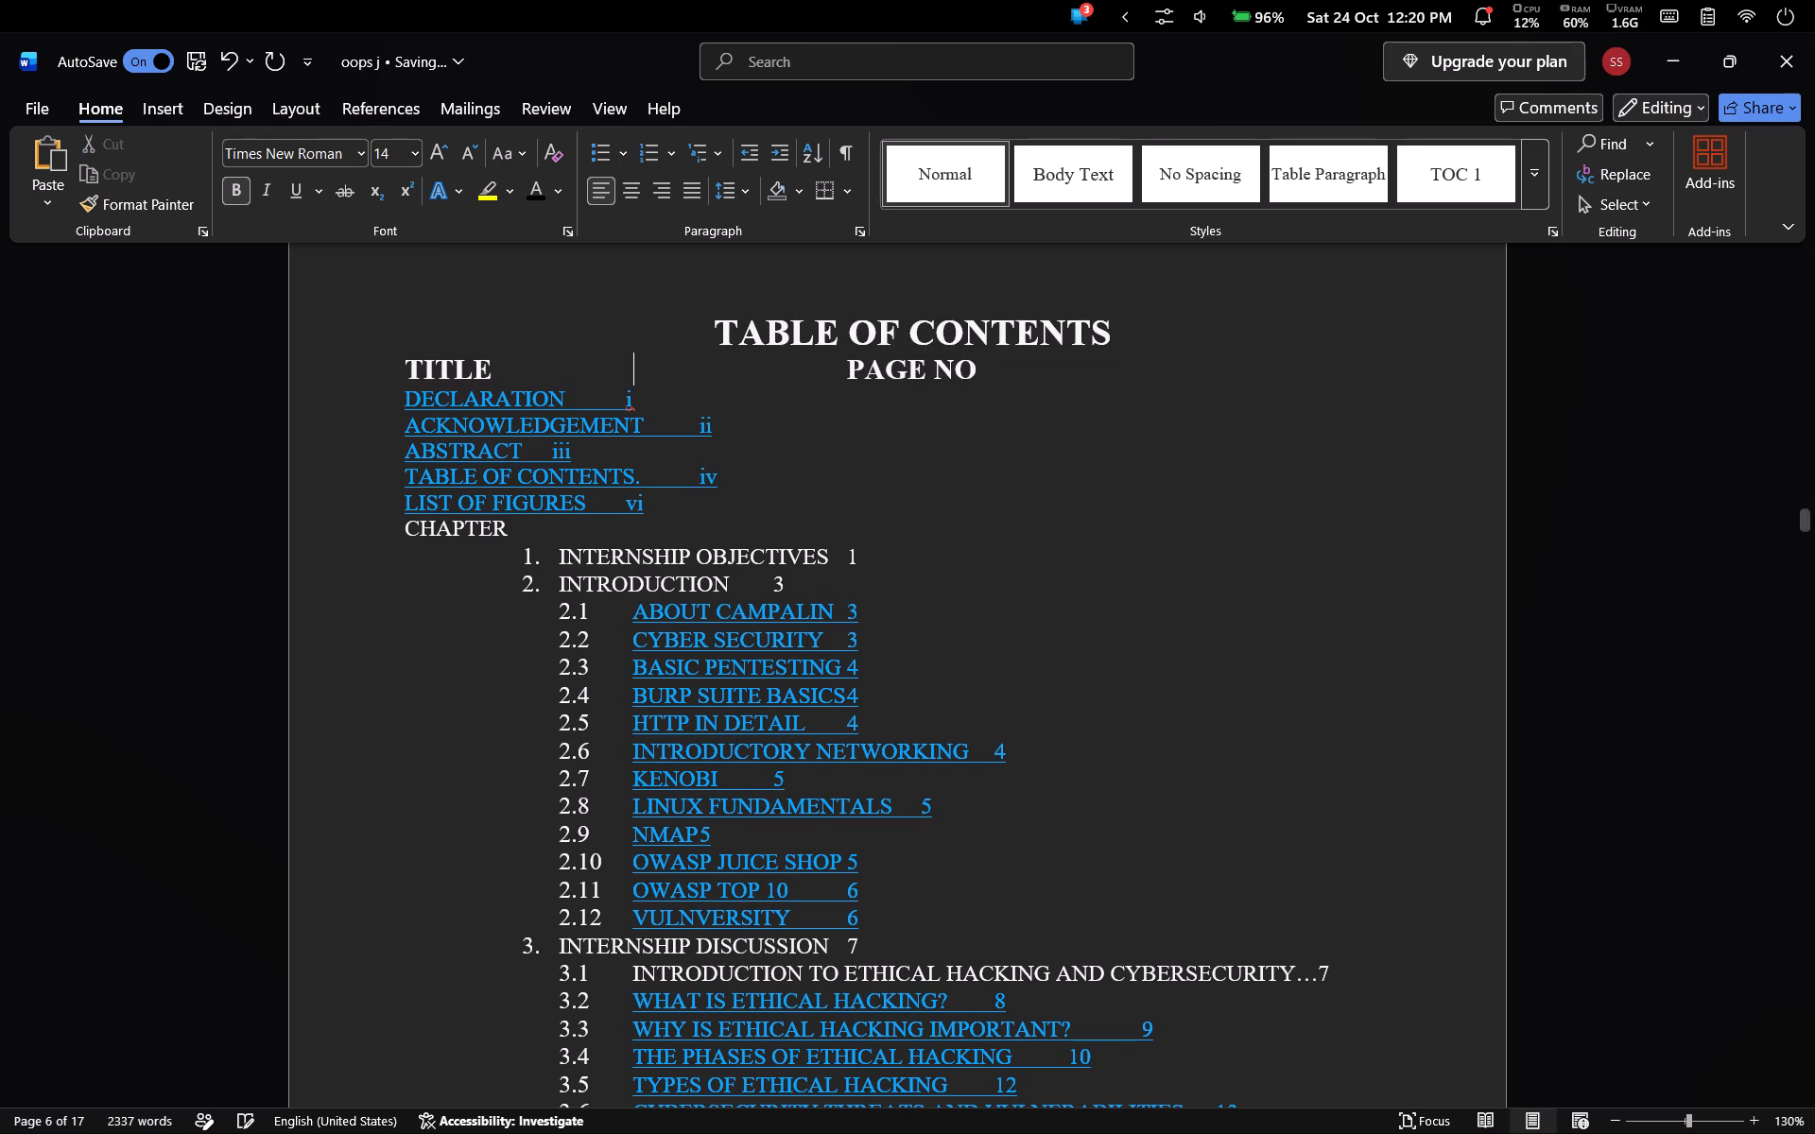
key(space)
key(space)
key(space)
key(space)
key(space)
key(space)
key(space)
key(space)
key(space)
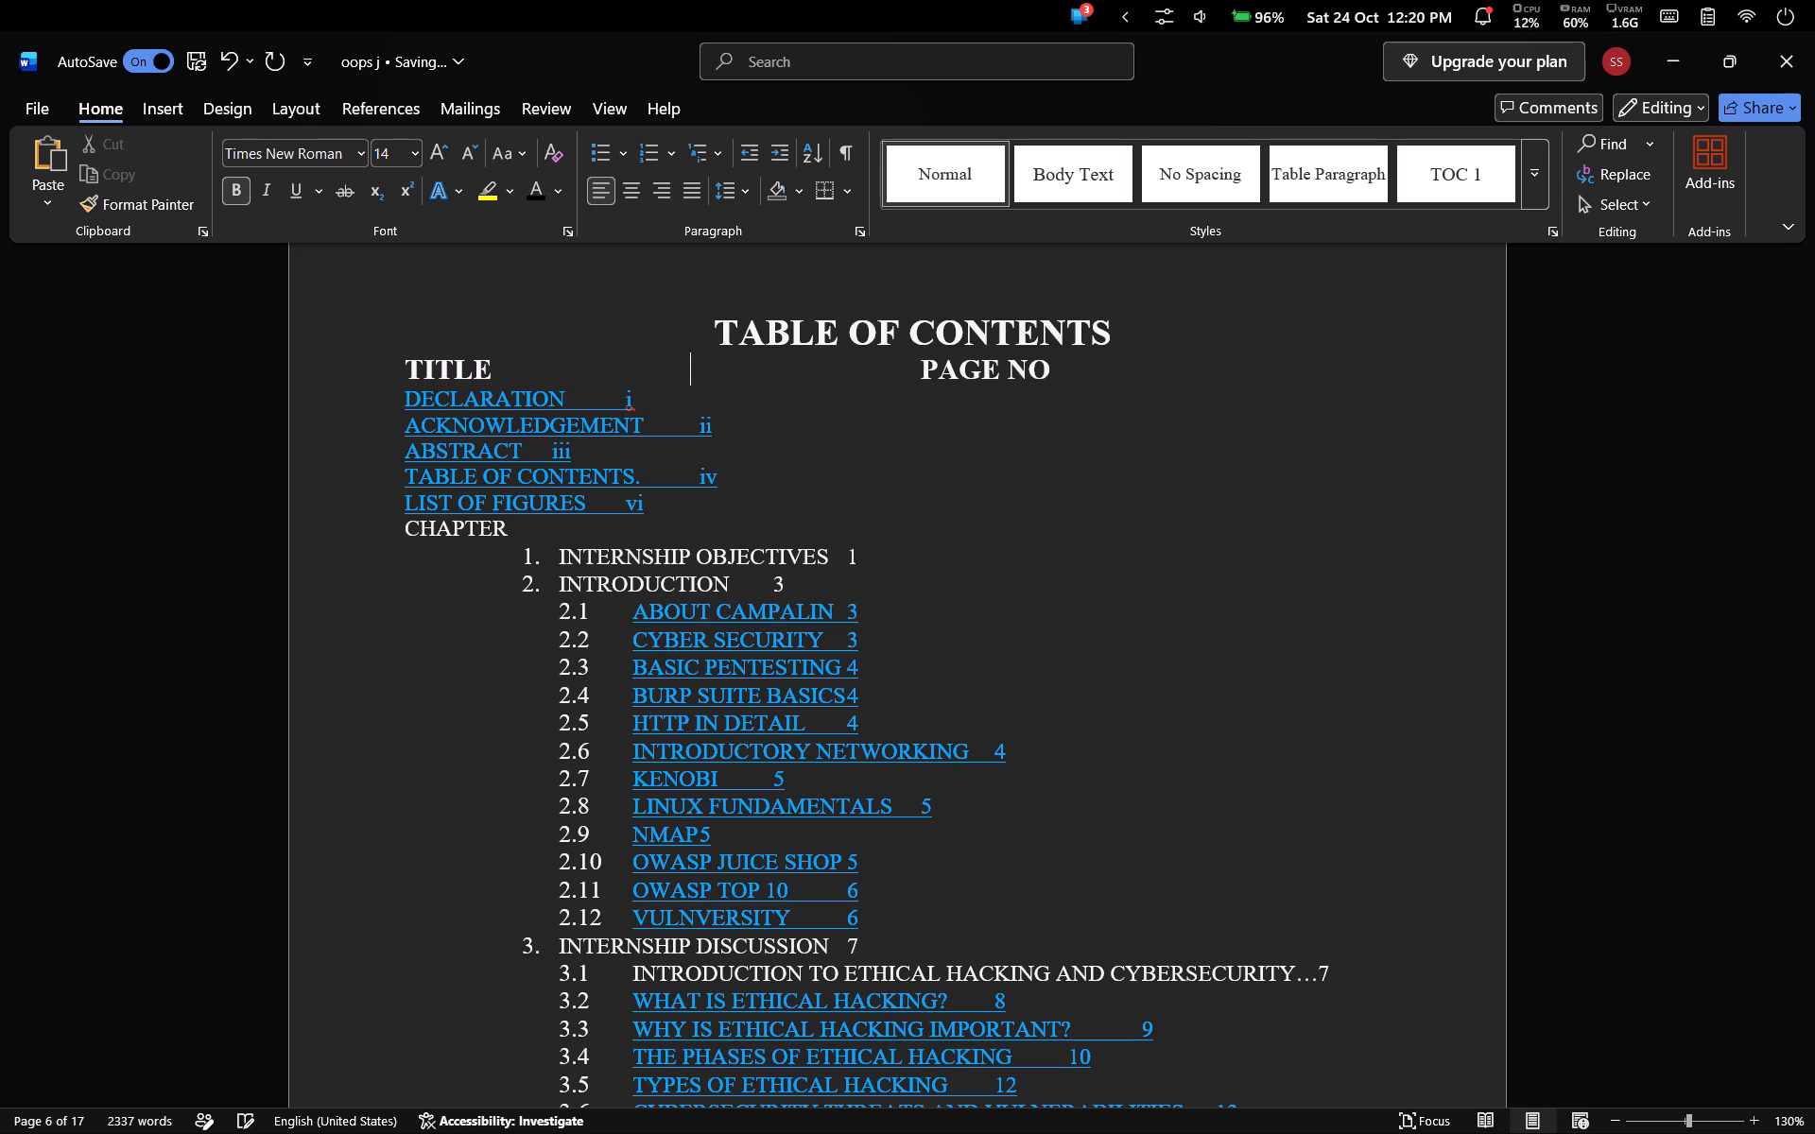
key(space)
key(space)
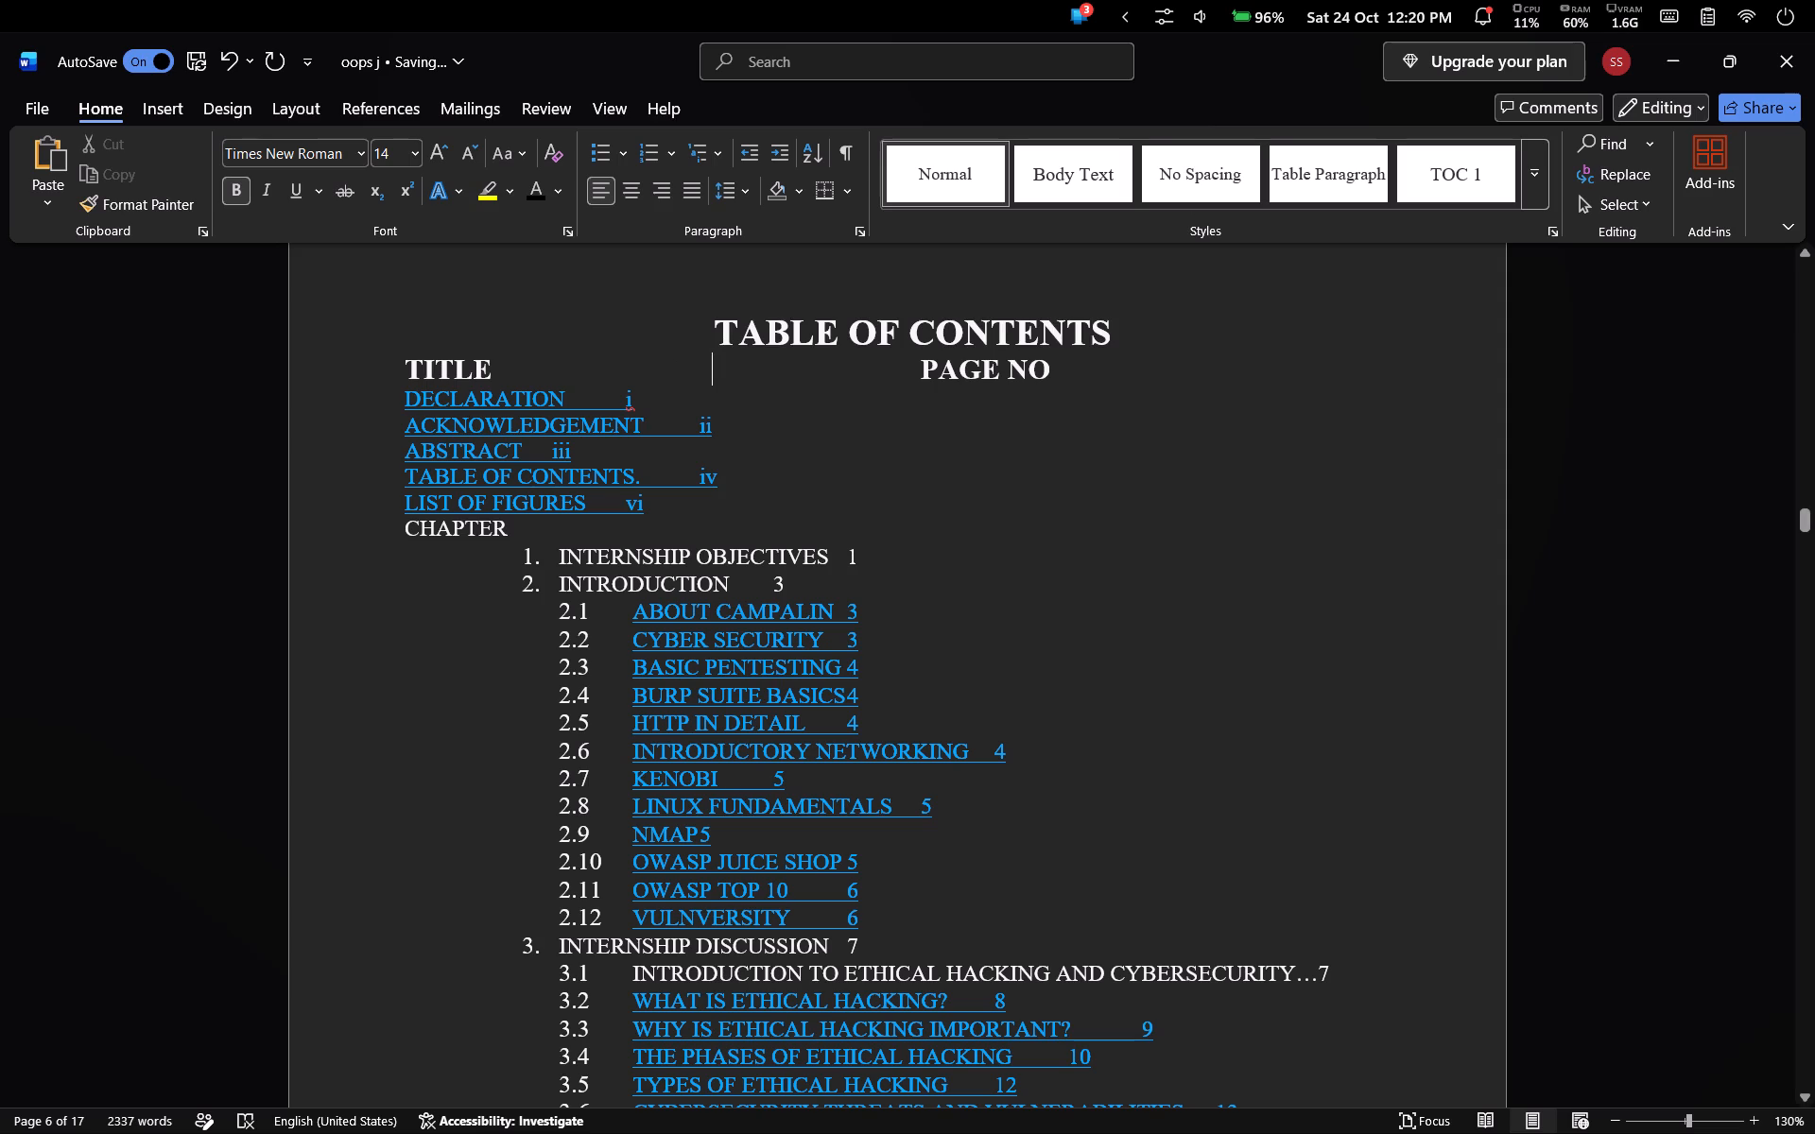
click(909, 373)
key(space)
key(space)
key(space)
key(space)
key(space)
key(space)
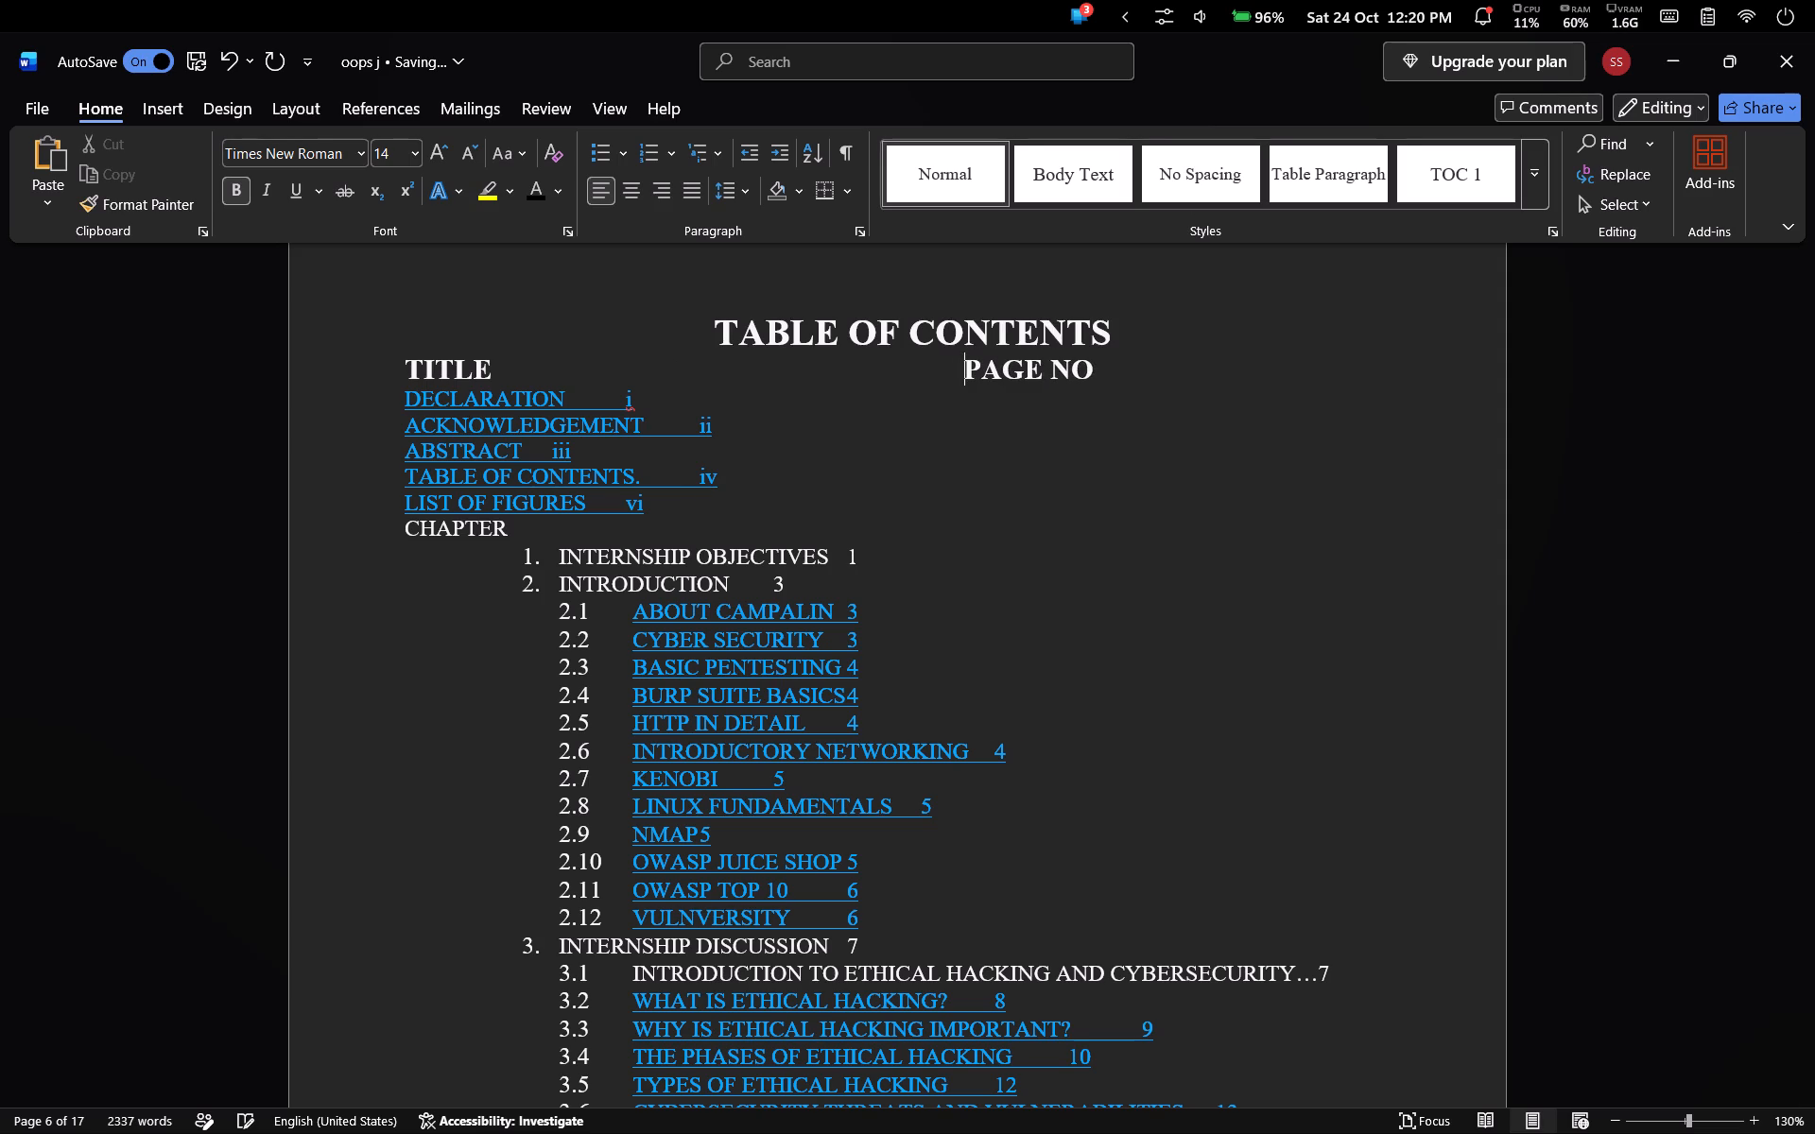
key(space)
key(space)
key(space)
key(space)
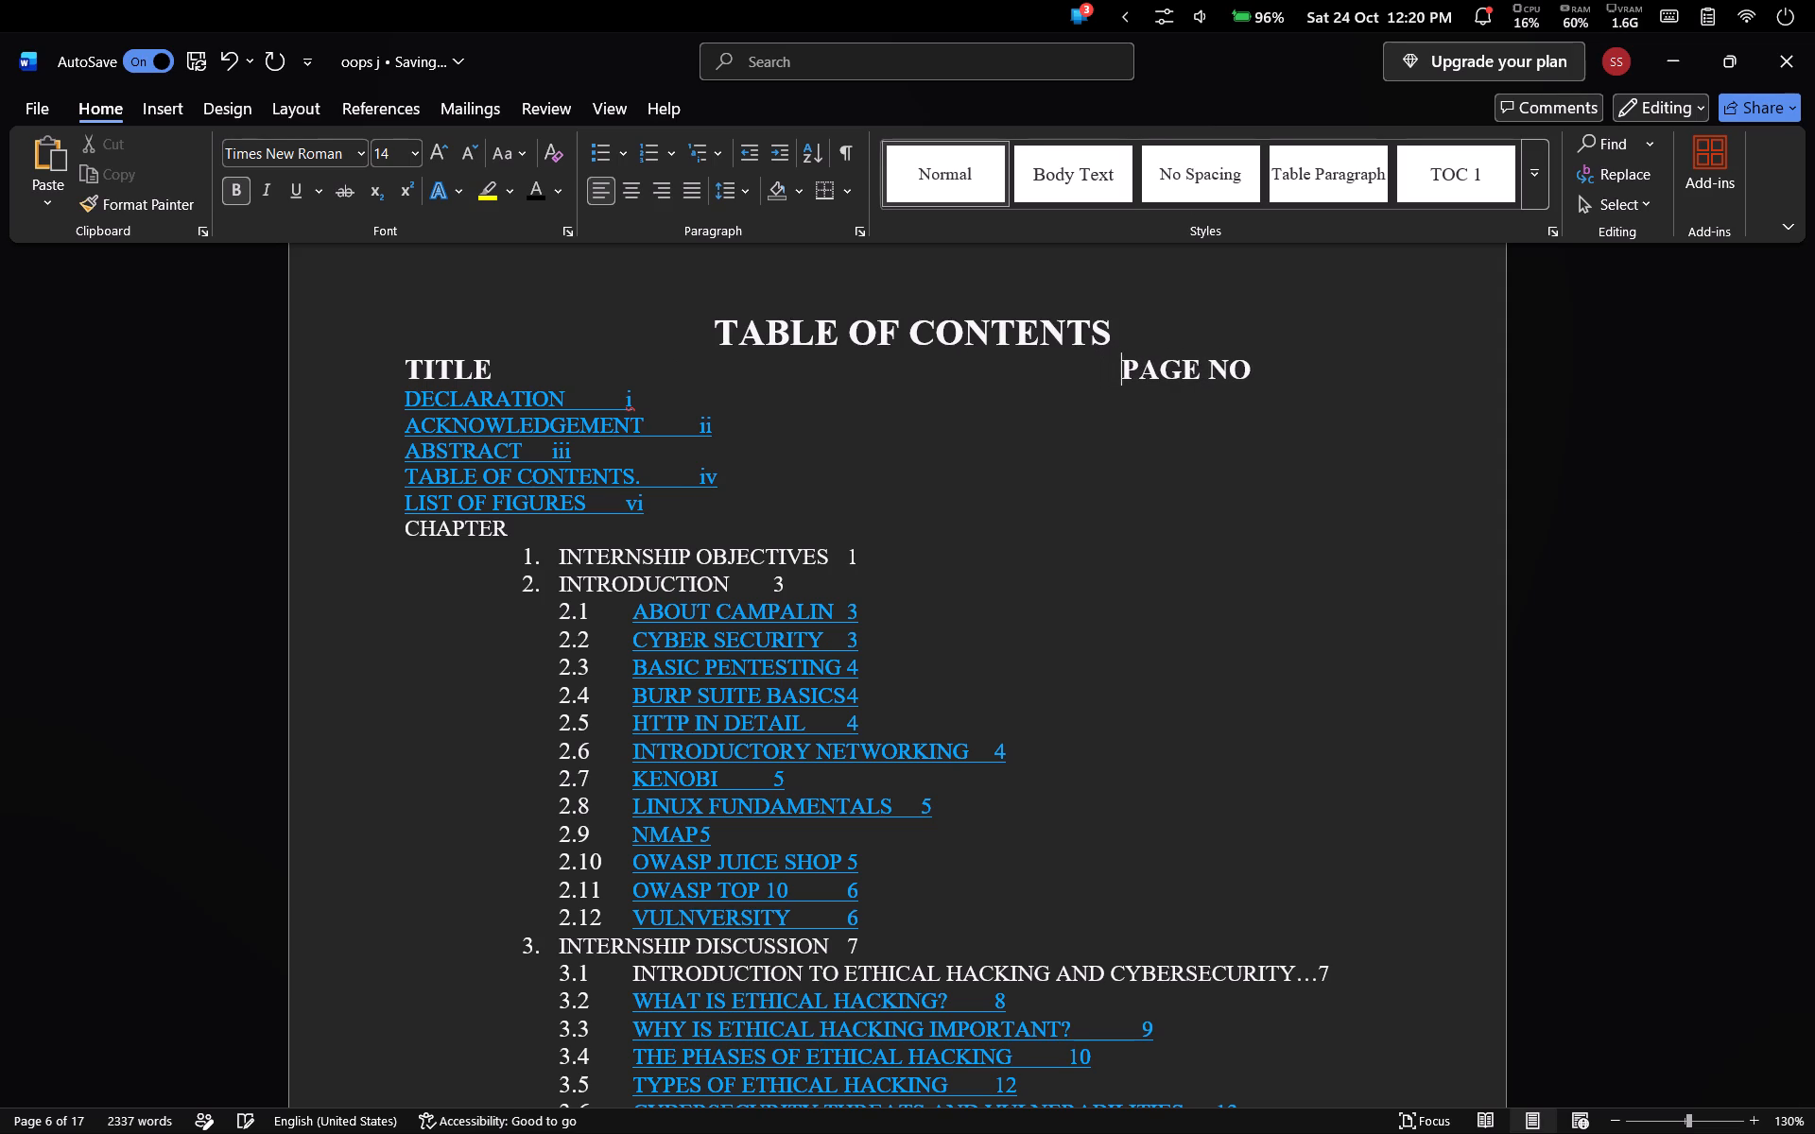
key(space)
key(space)
key(space)
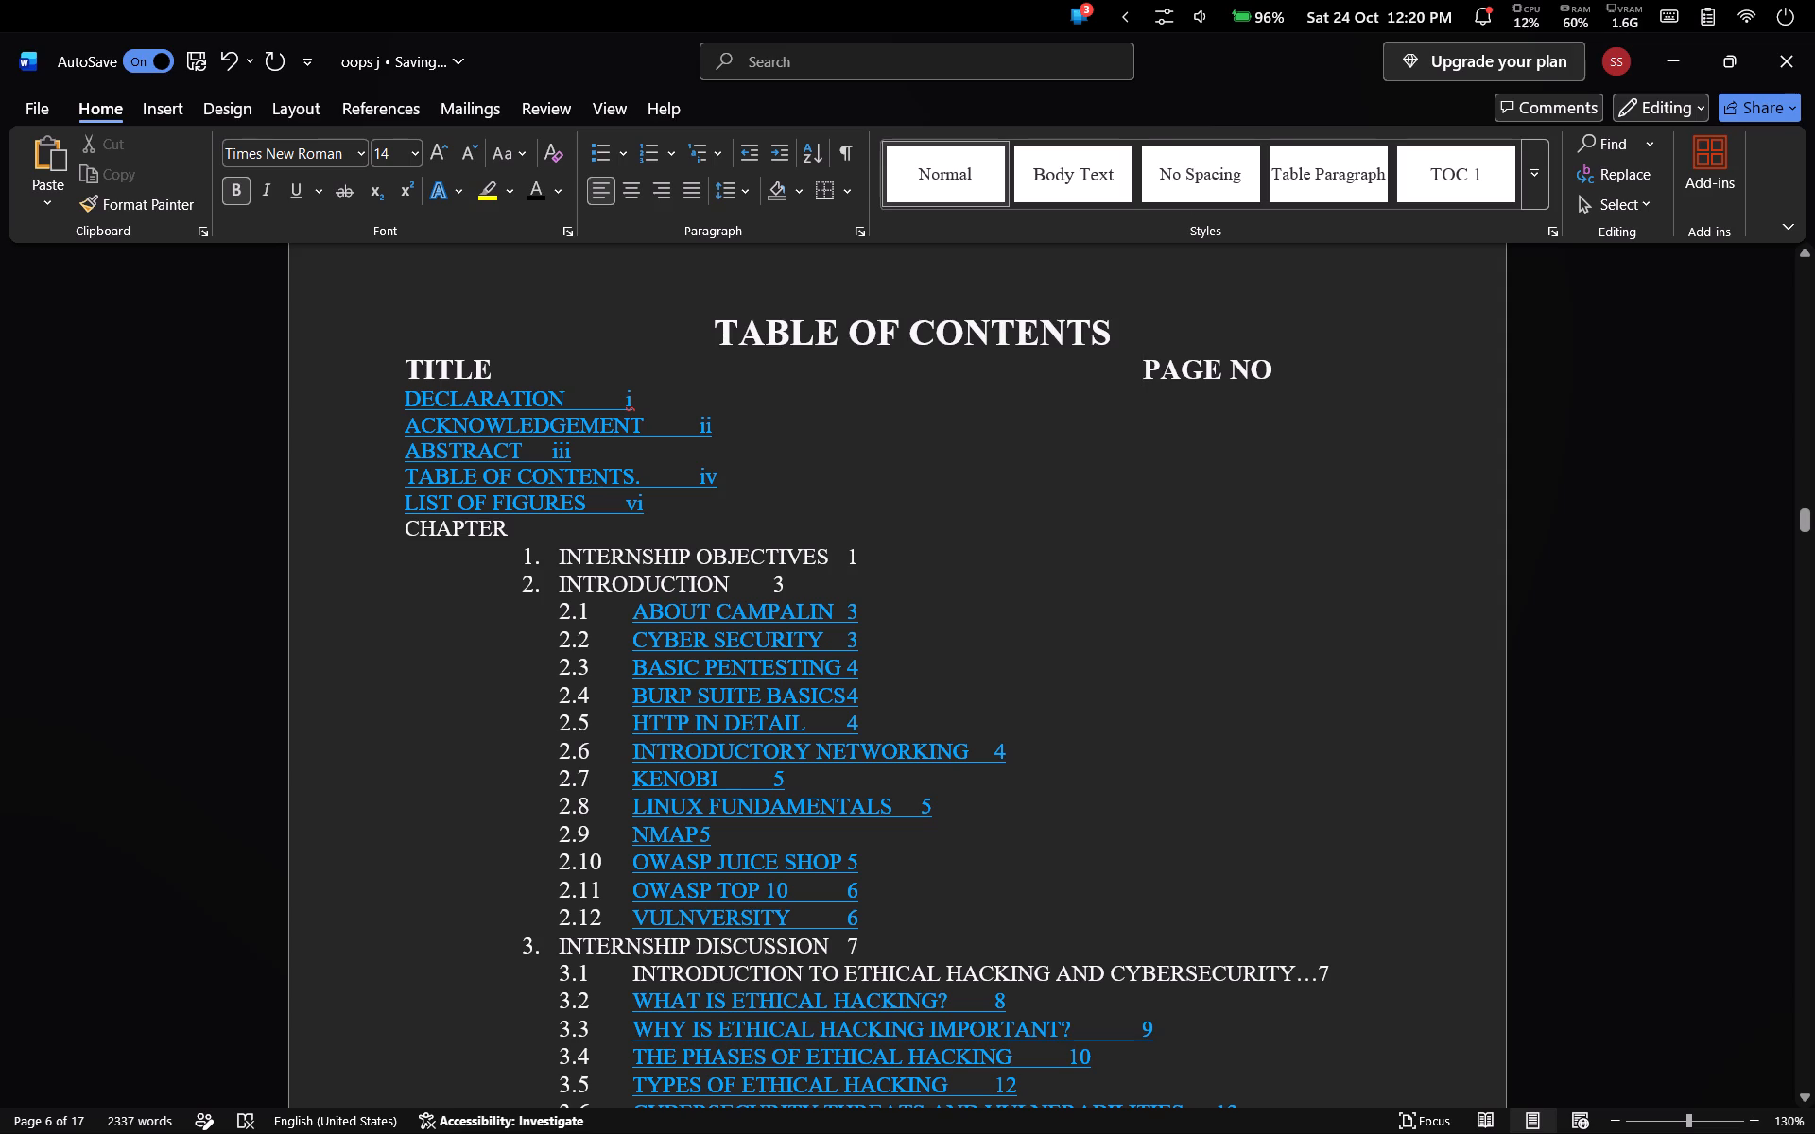
Insert a blank line between the TABLE OF CONTENTS heading and the TITLE and PAGE NO line.
click(703, 323)
click(400, 354)
key(Return)
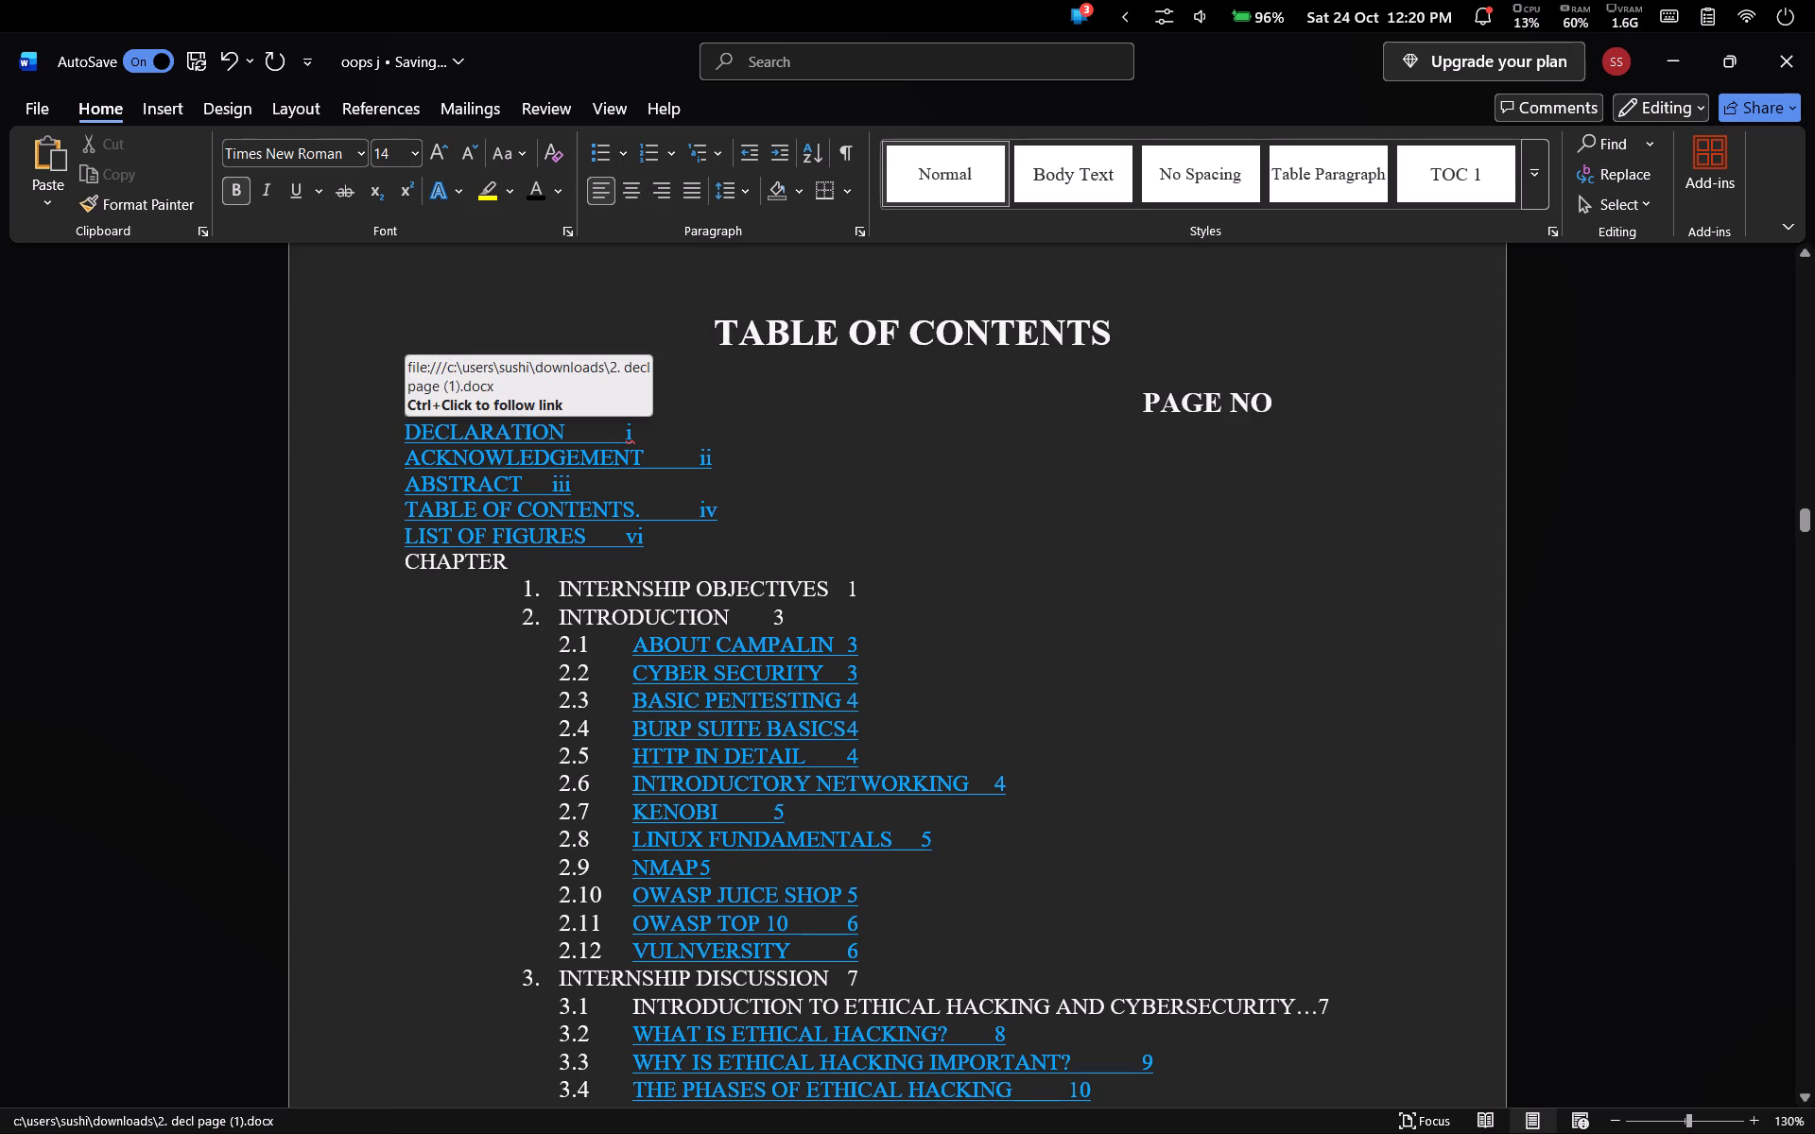
Remove the underline from the DECLARATION through LIST OF FIGURES entries and set their font colour to black.
drag(395, 430, 515, 482)
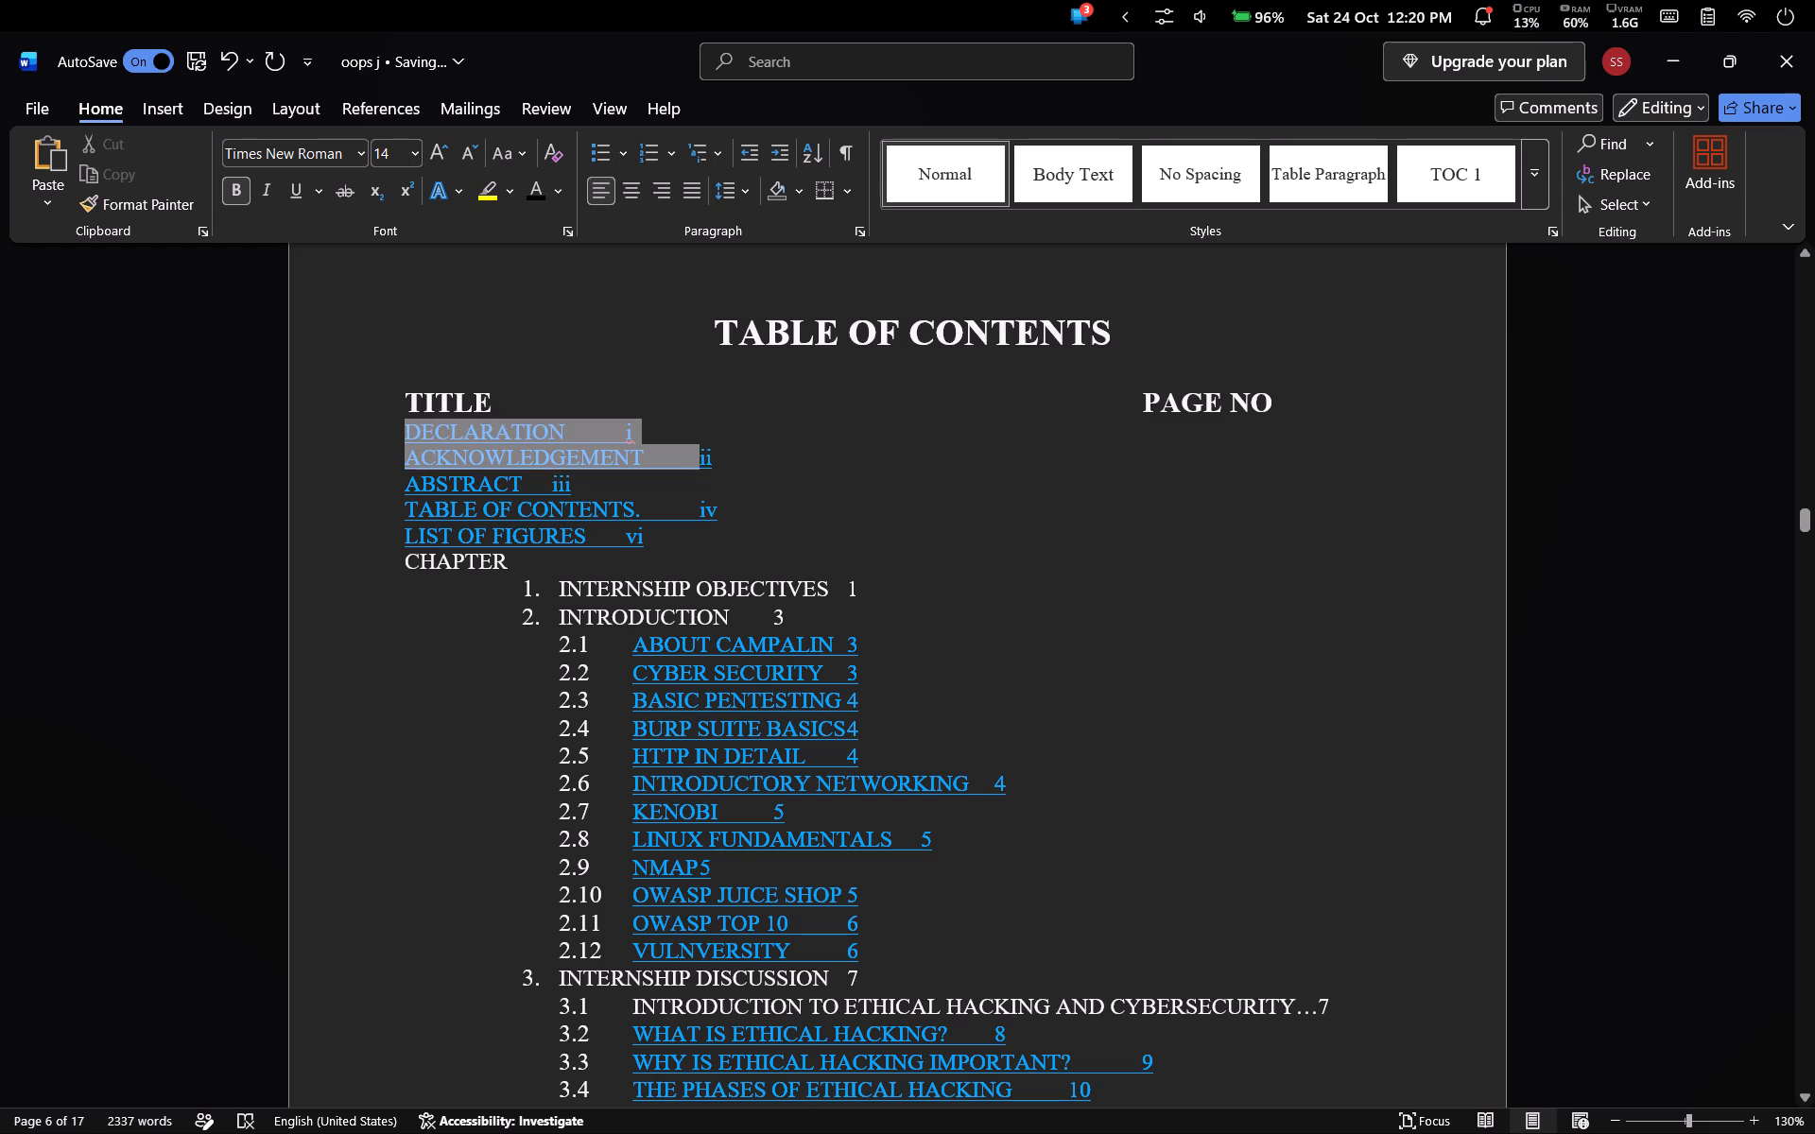
drag(515, 482, 651, 543)
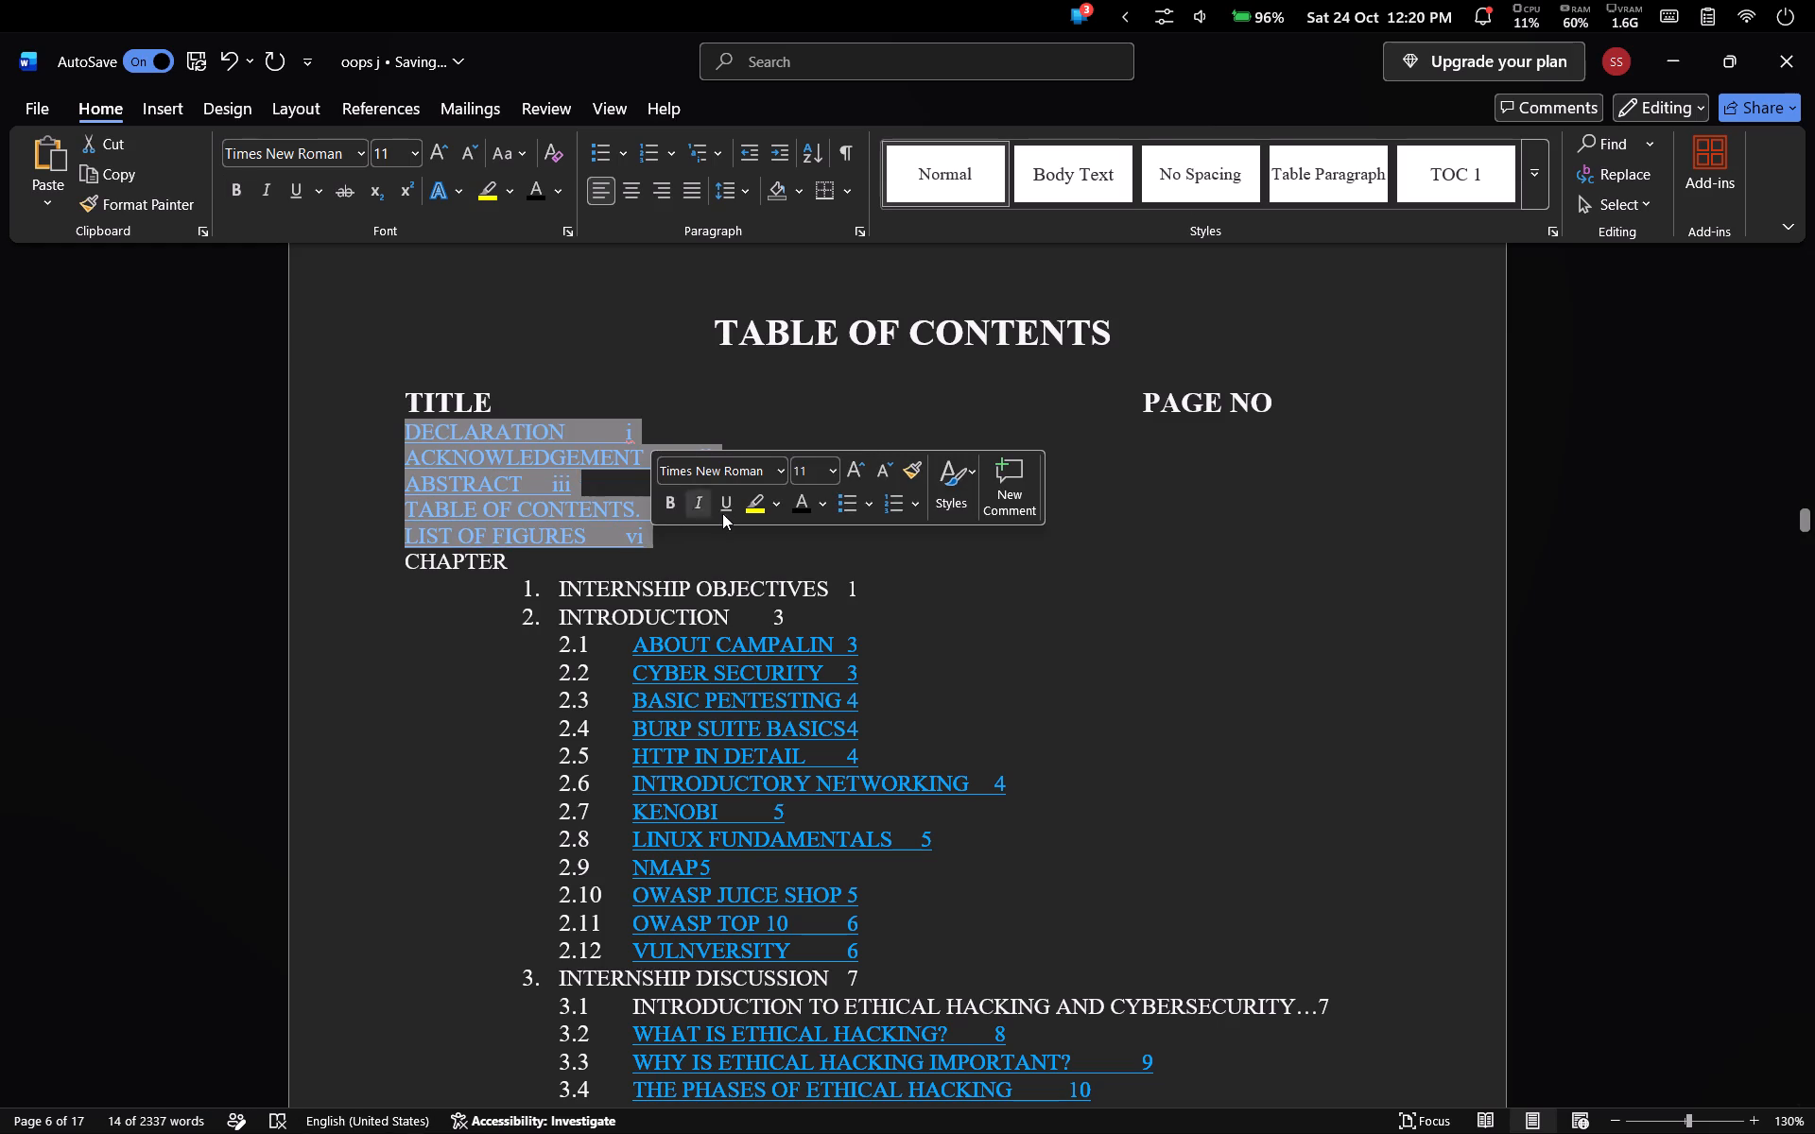
click(320, 193)
click(378, 468)
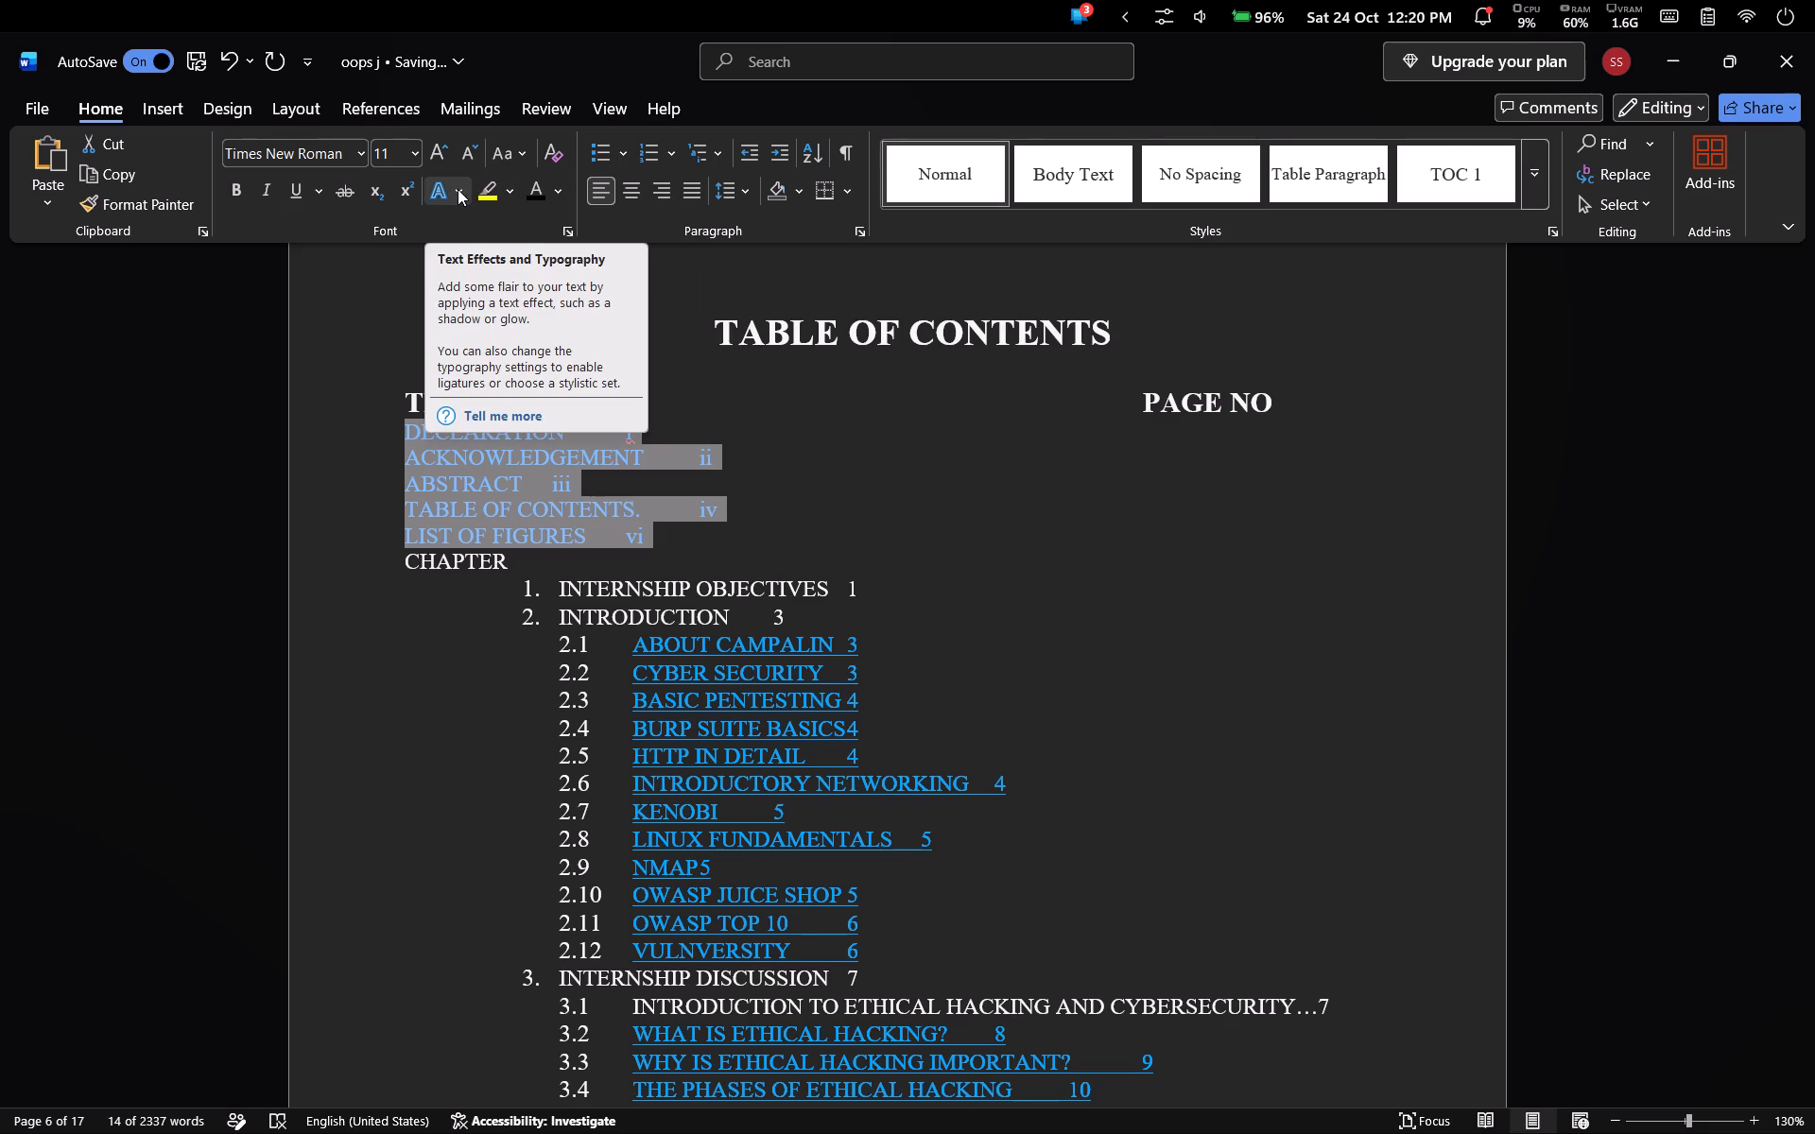
click(540, 187)
click(555, 194)
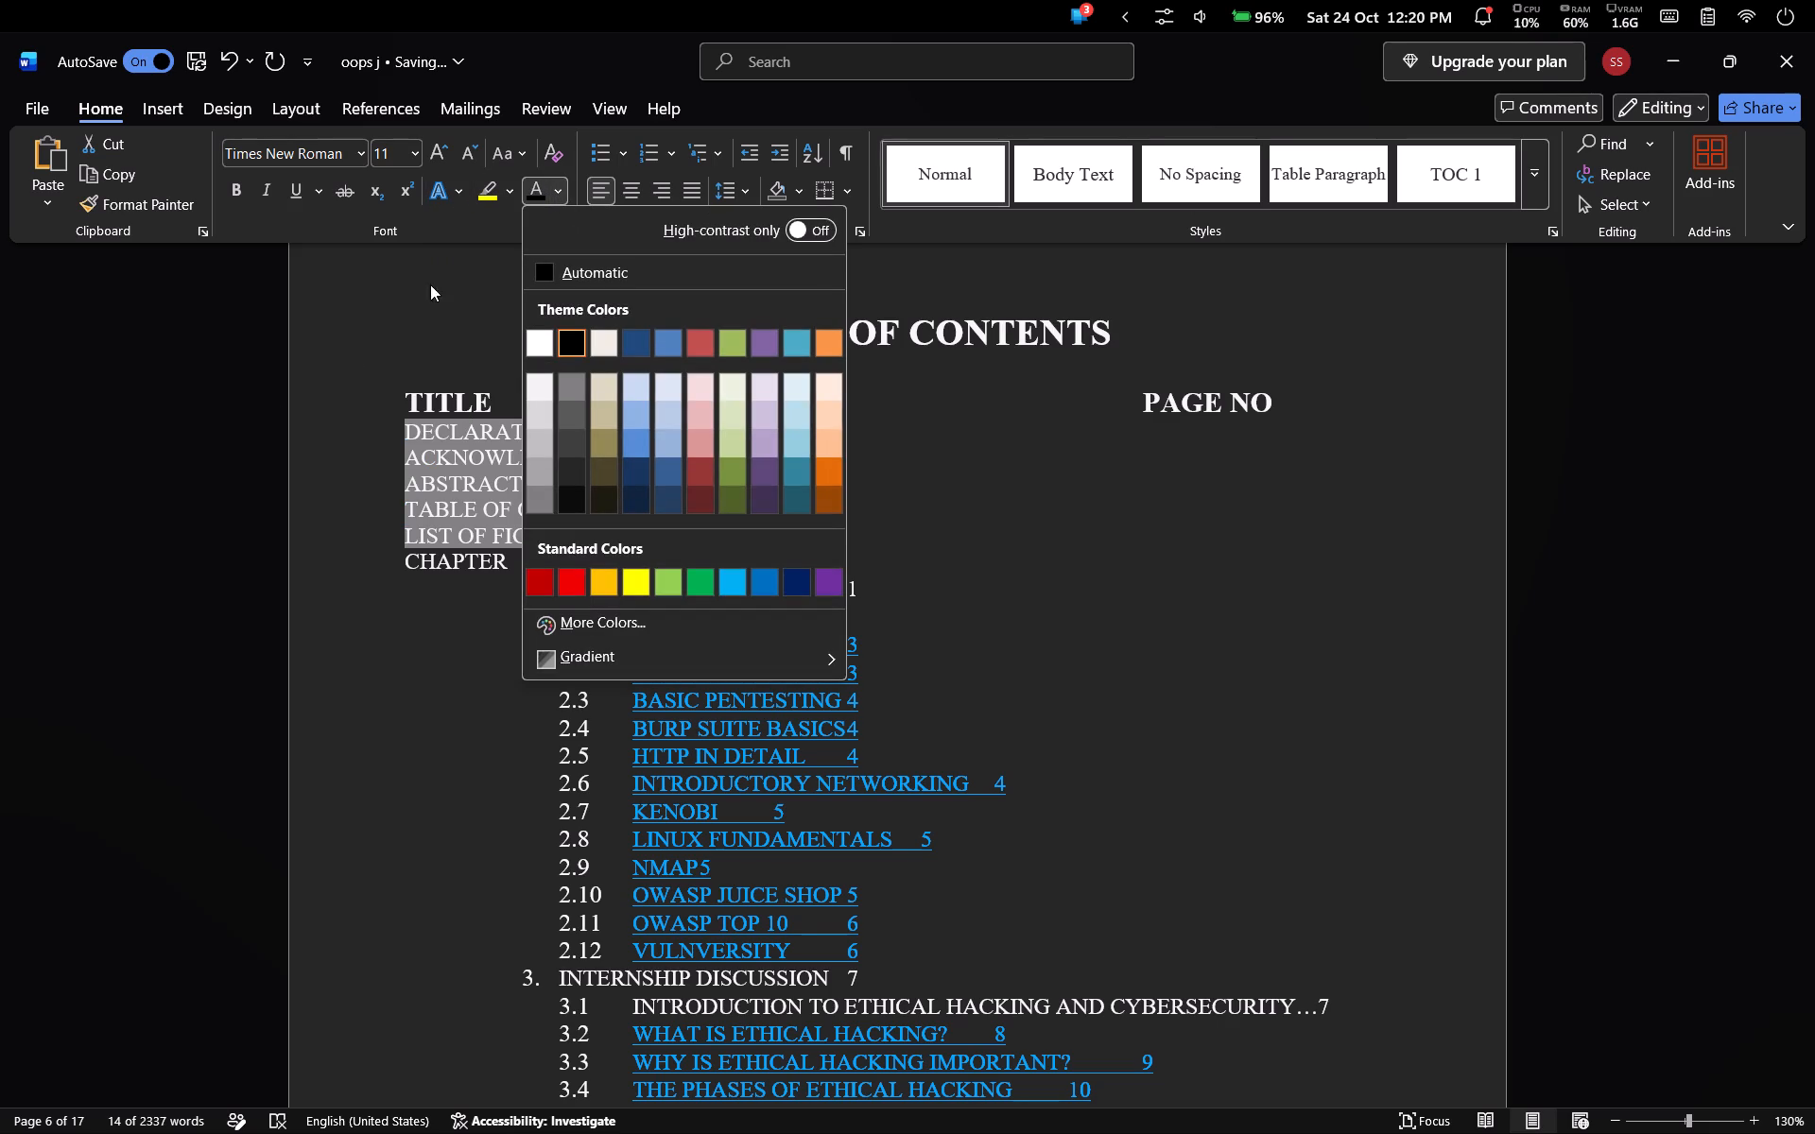
click(200, 399)
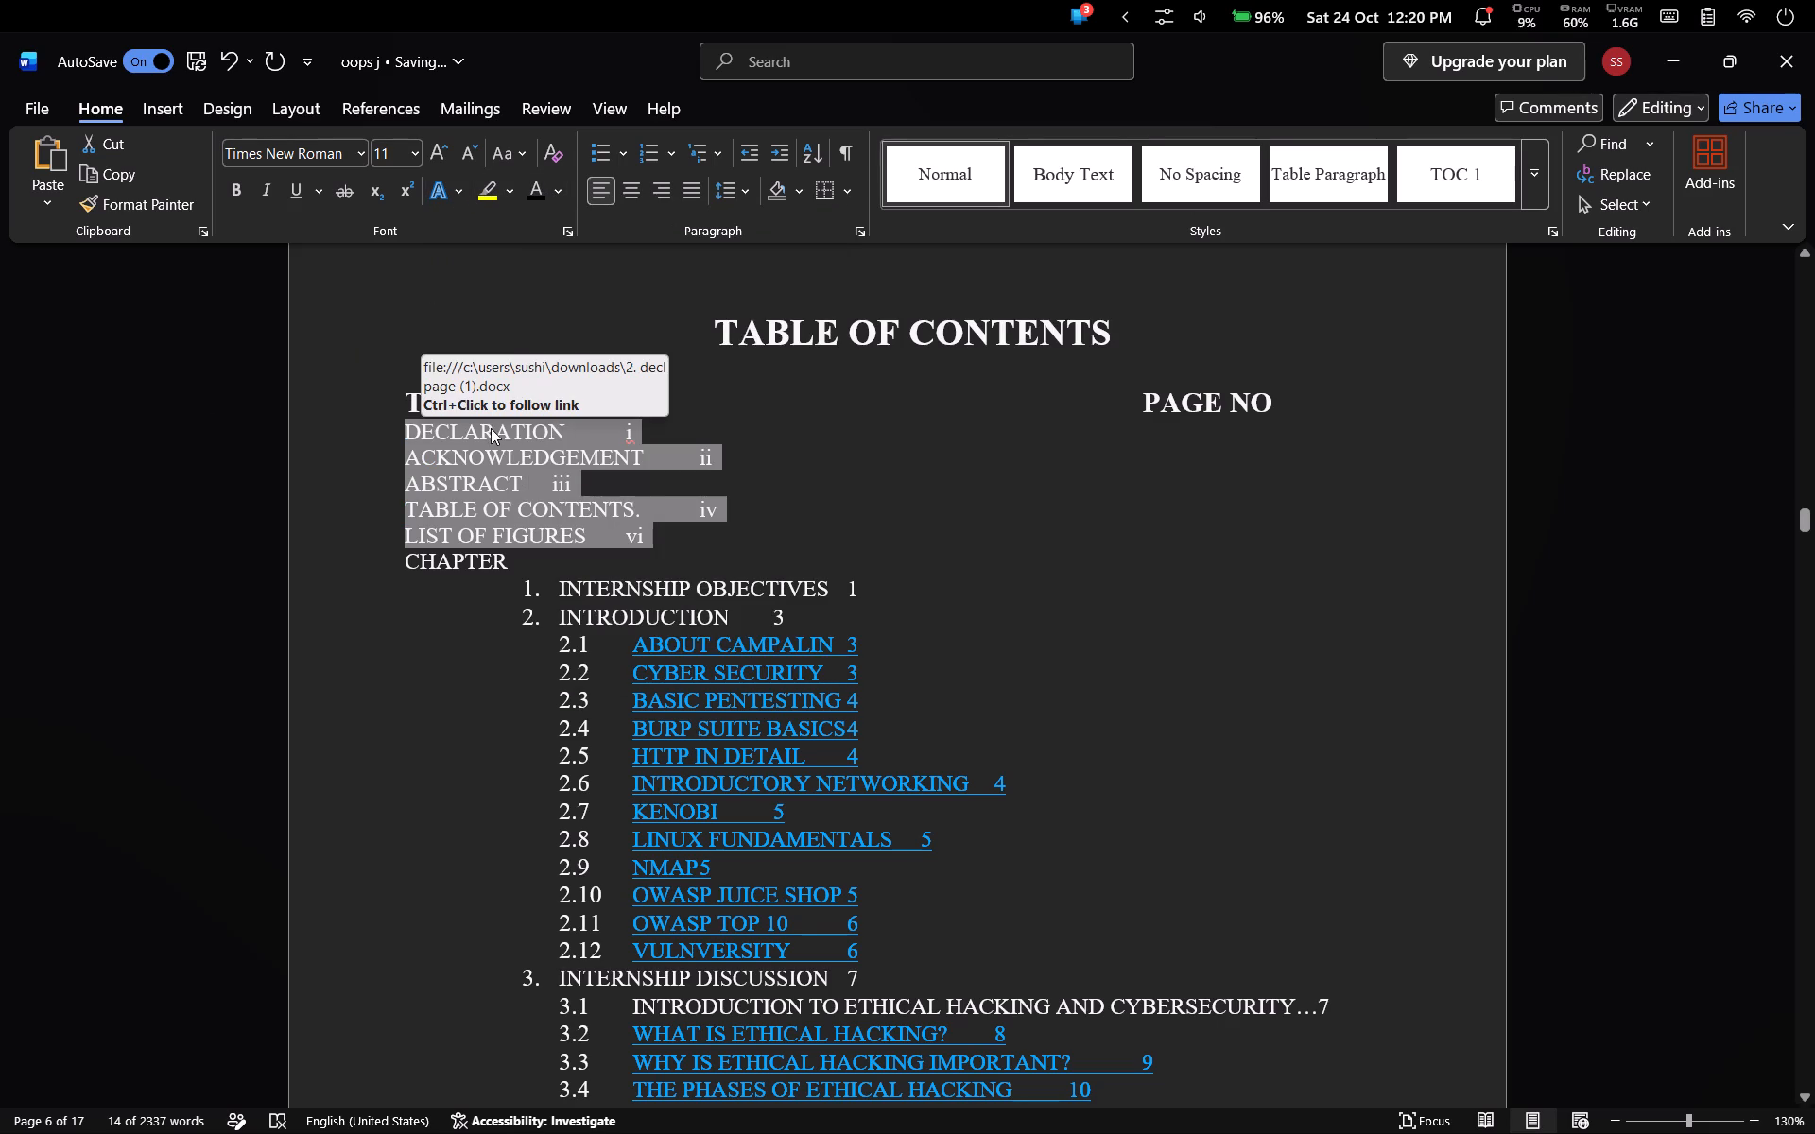
Insert a row of dots after DECLARATION so that its page number i sits under PAGE NO.
click(572, 423)
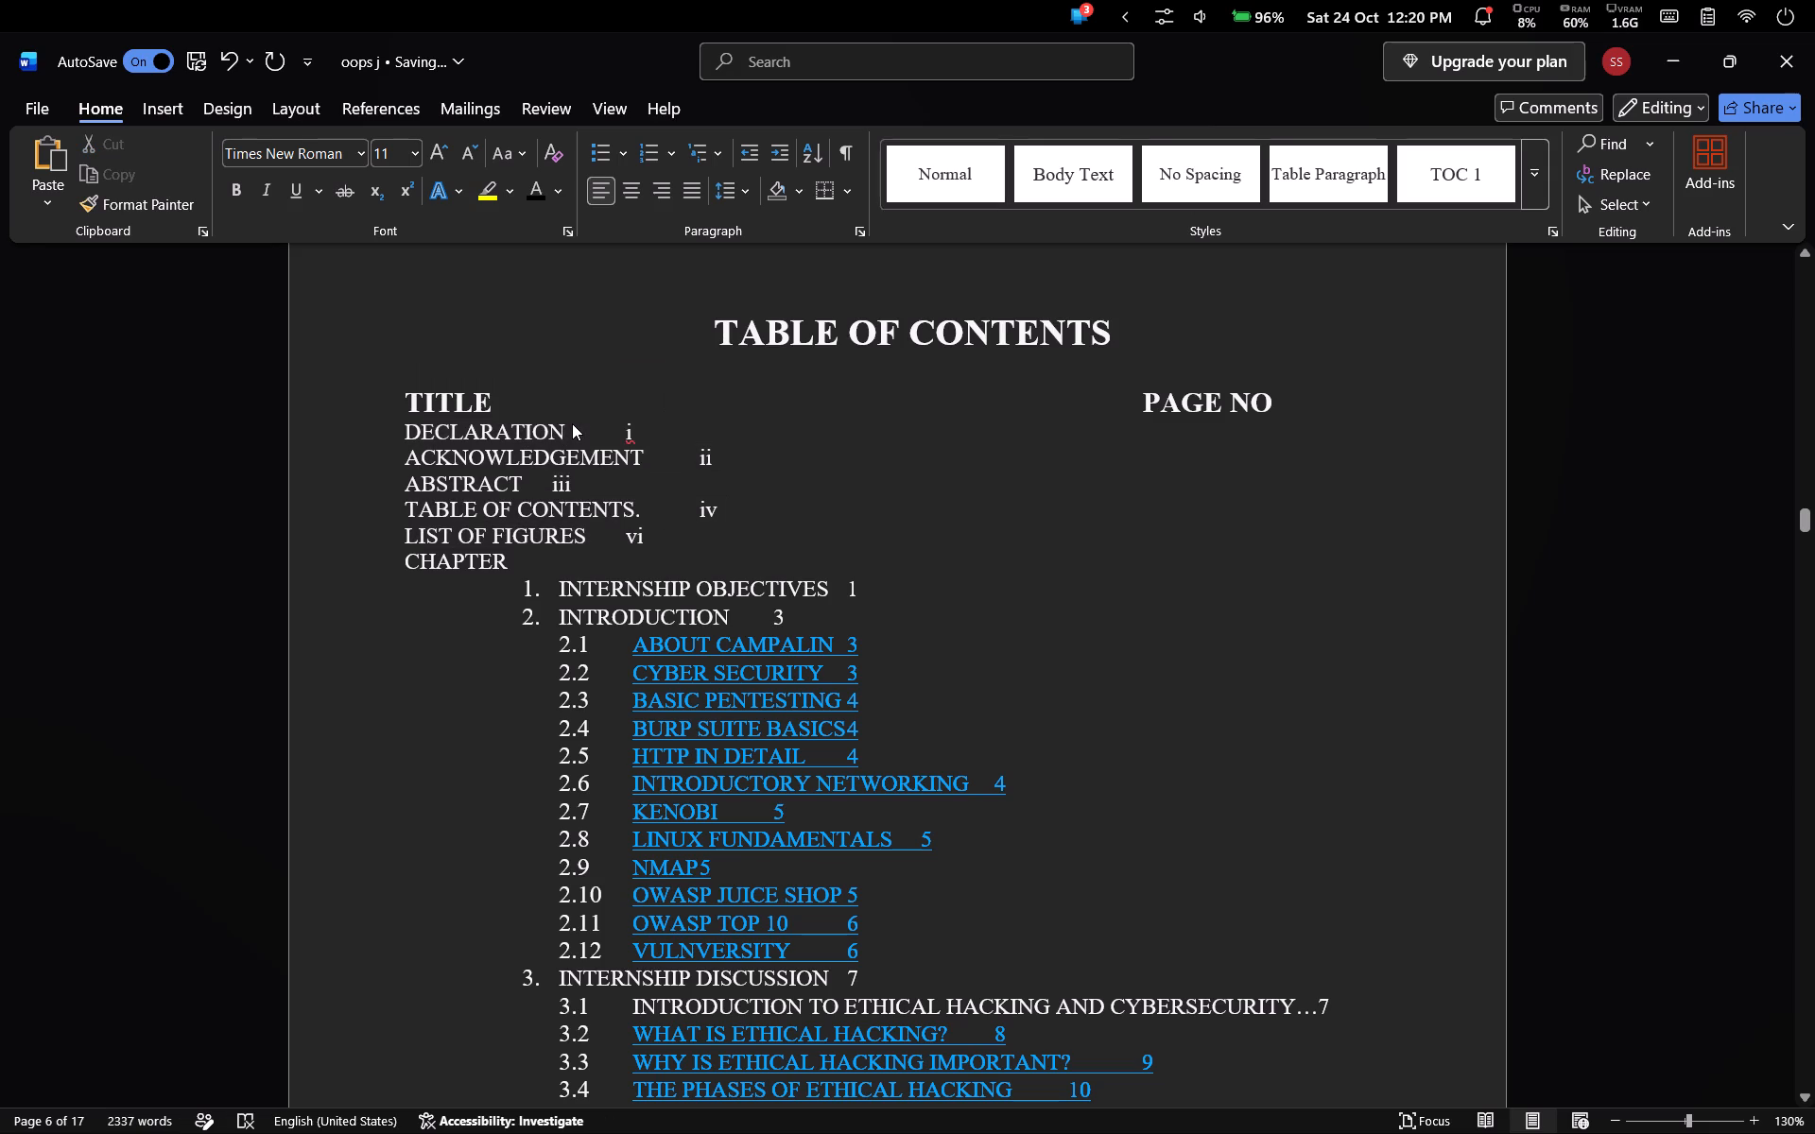
key(period)
key(period)
key(period)
key(period)
key(period)
key(period)
key(period)
key(period)
key(period)
key(period)
key(period)
key(period)
key(period)
key(period)
key(period)
key(period)
key(period)
key(period)
key(period)
key(period)
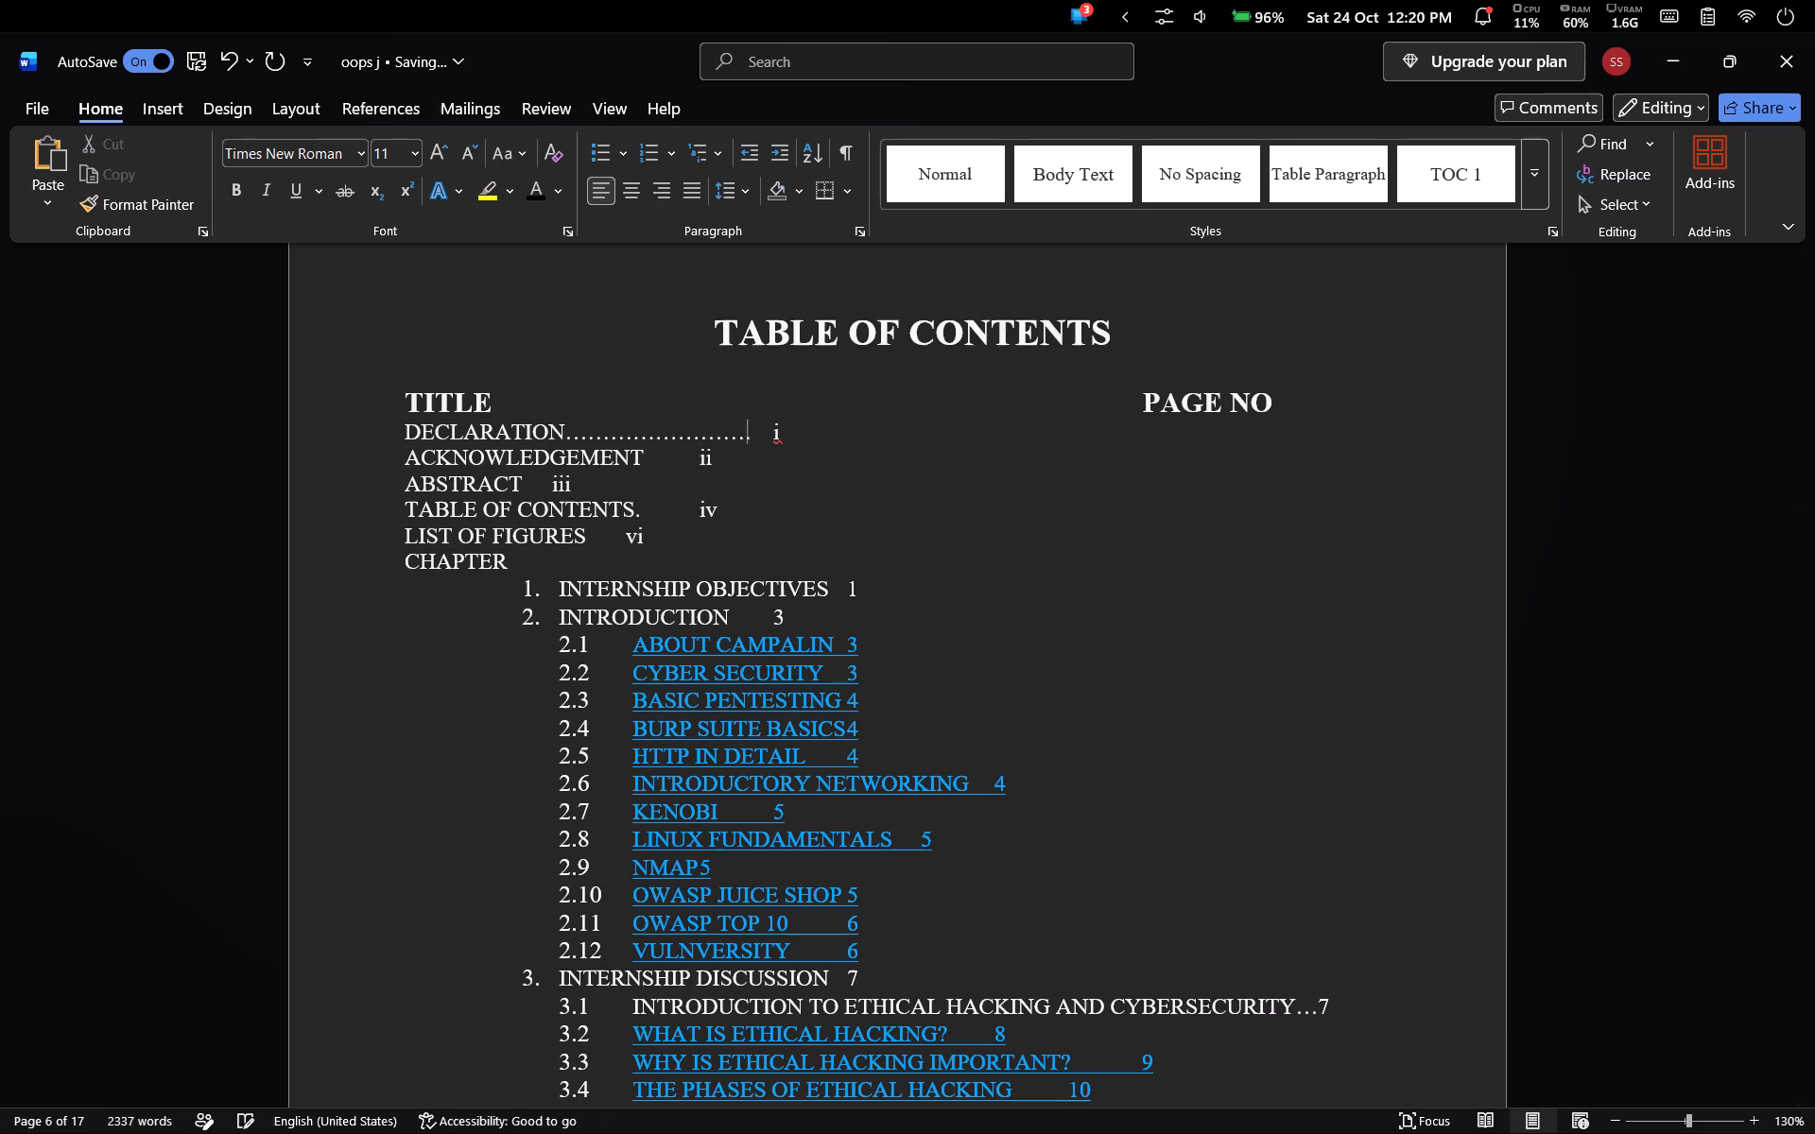
text(...........)
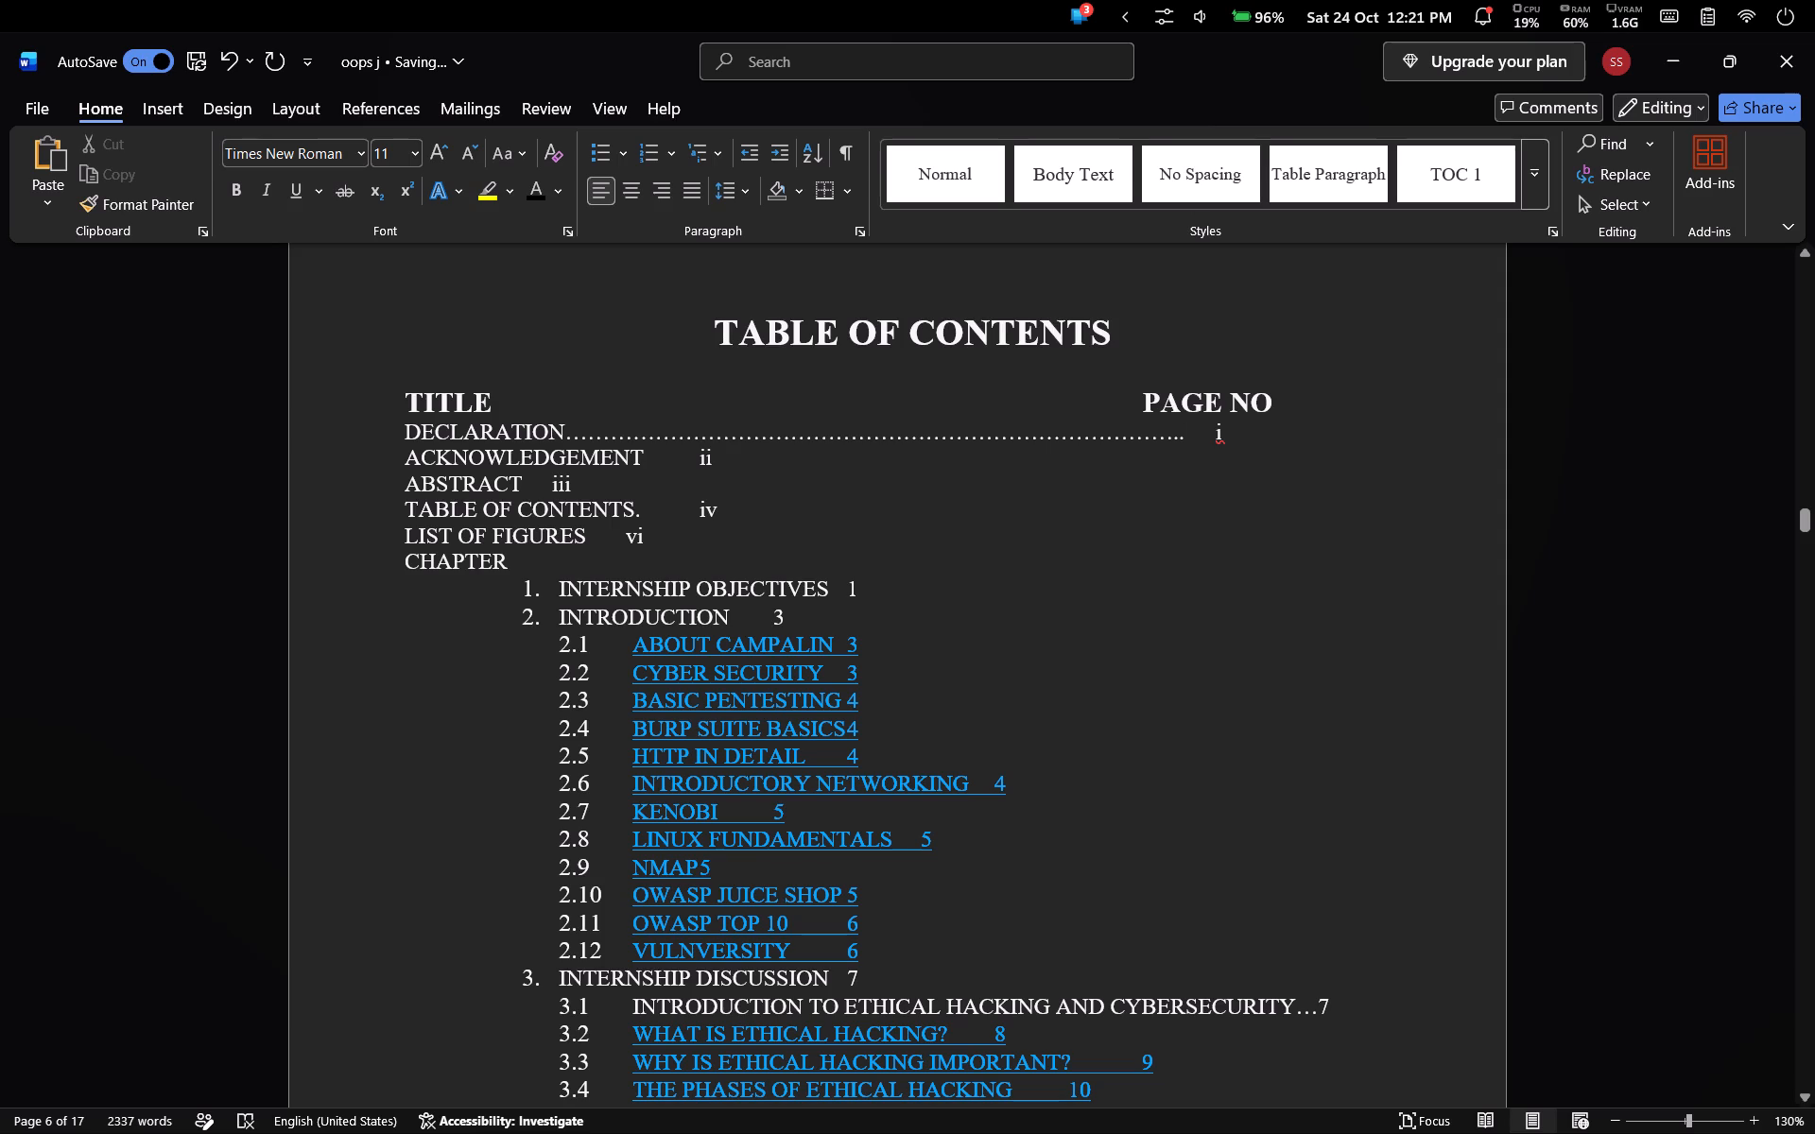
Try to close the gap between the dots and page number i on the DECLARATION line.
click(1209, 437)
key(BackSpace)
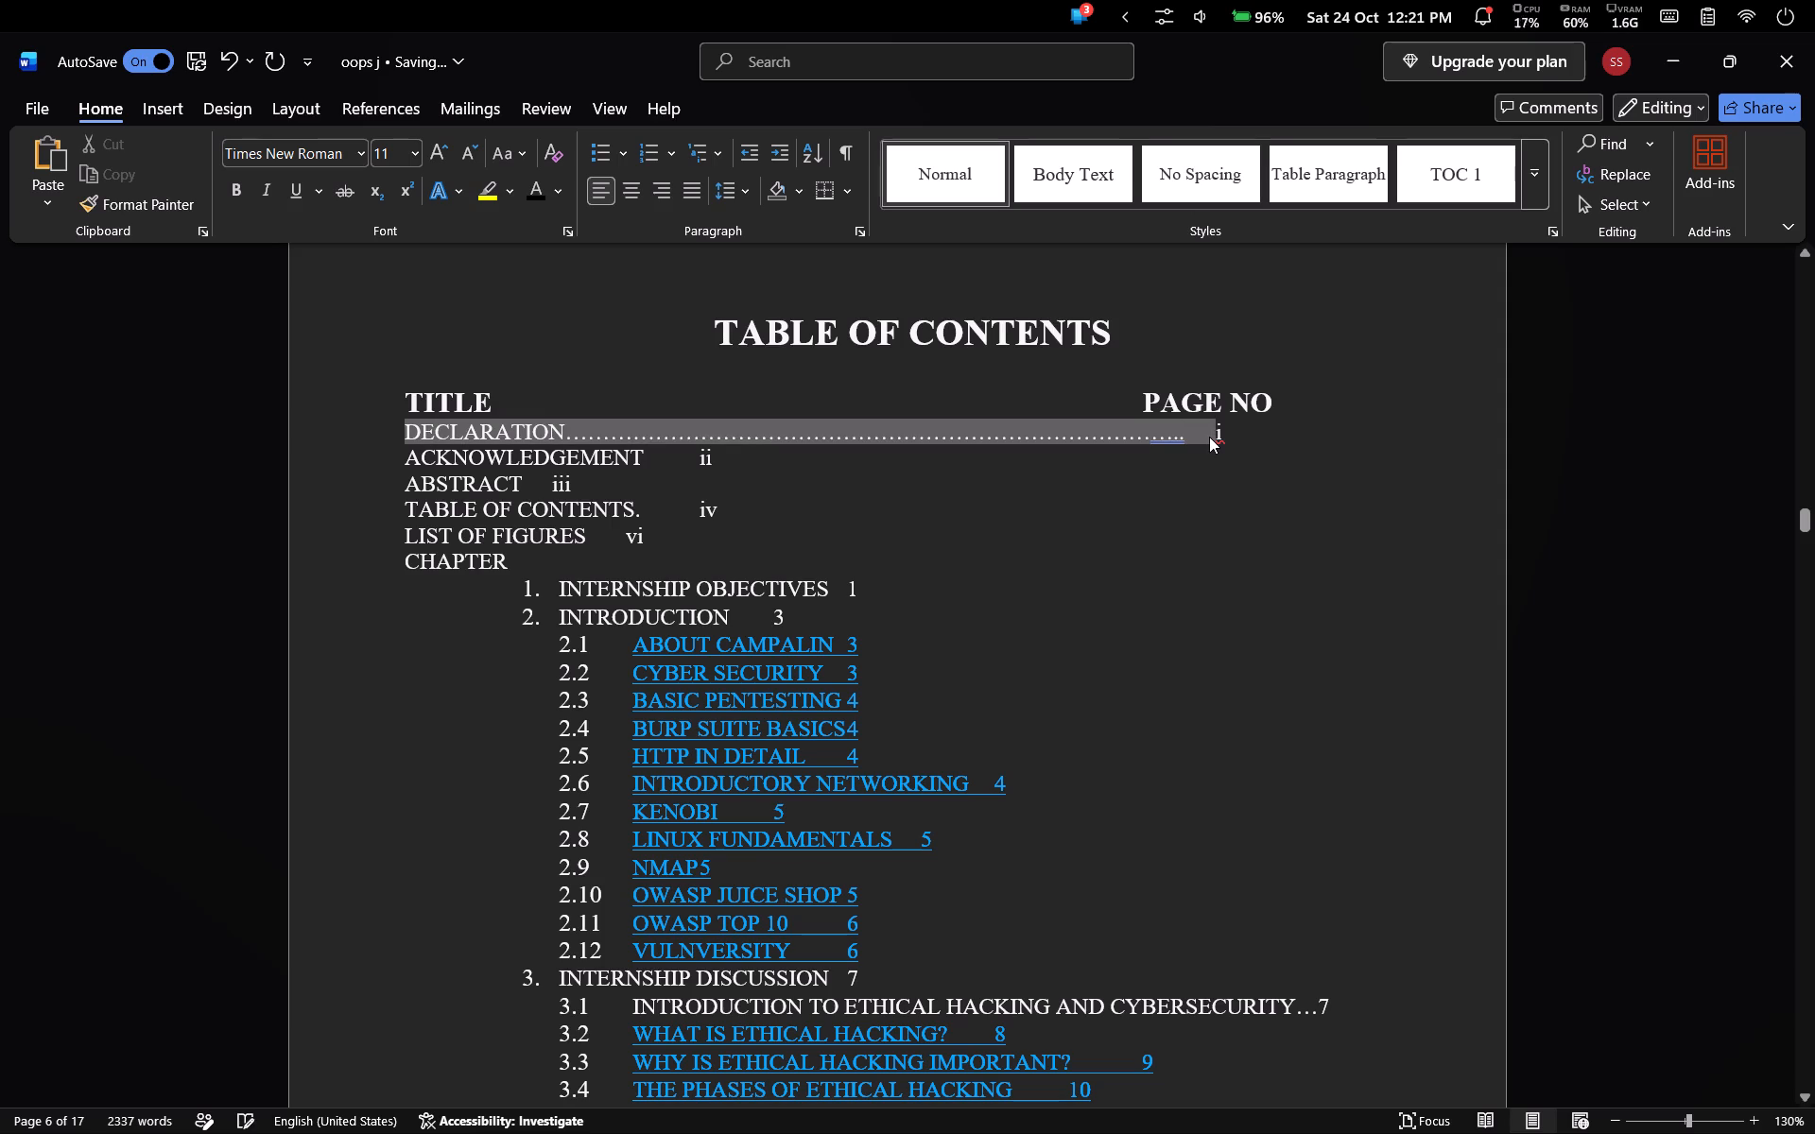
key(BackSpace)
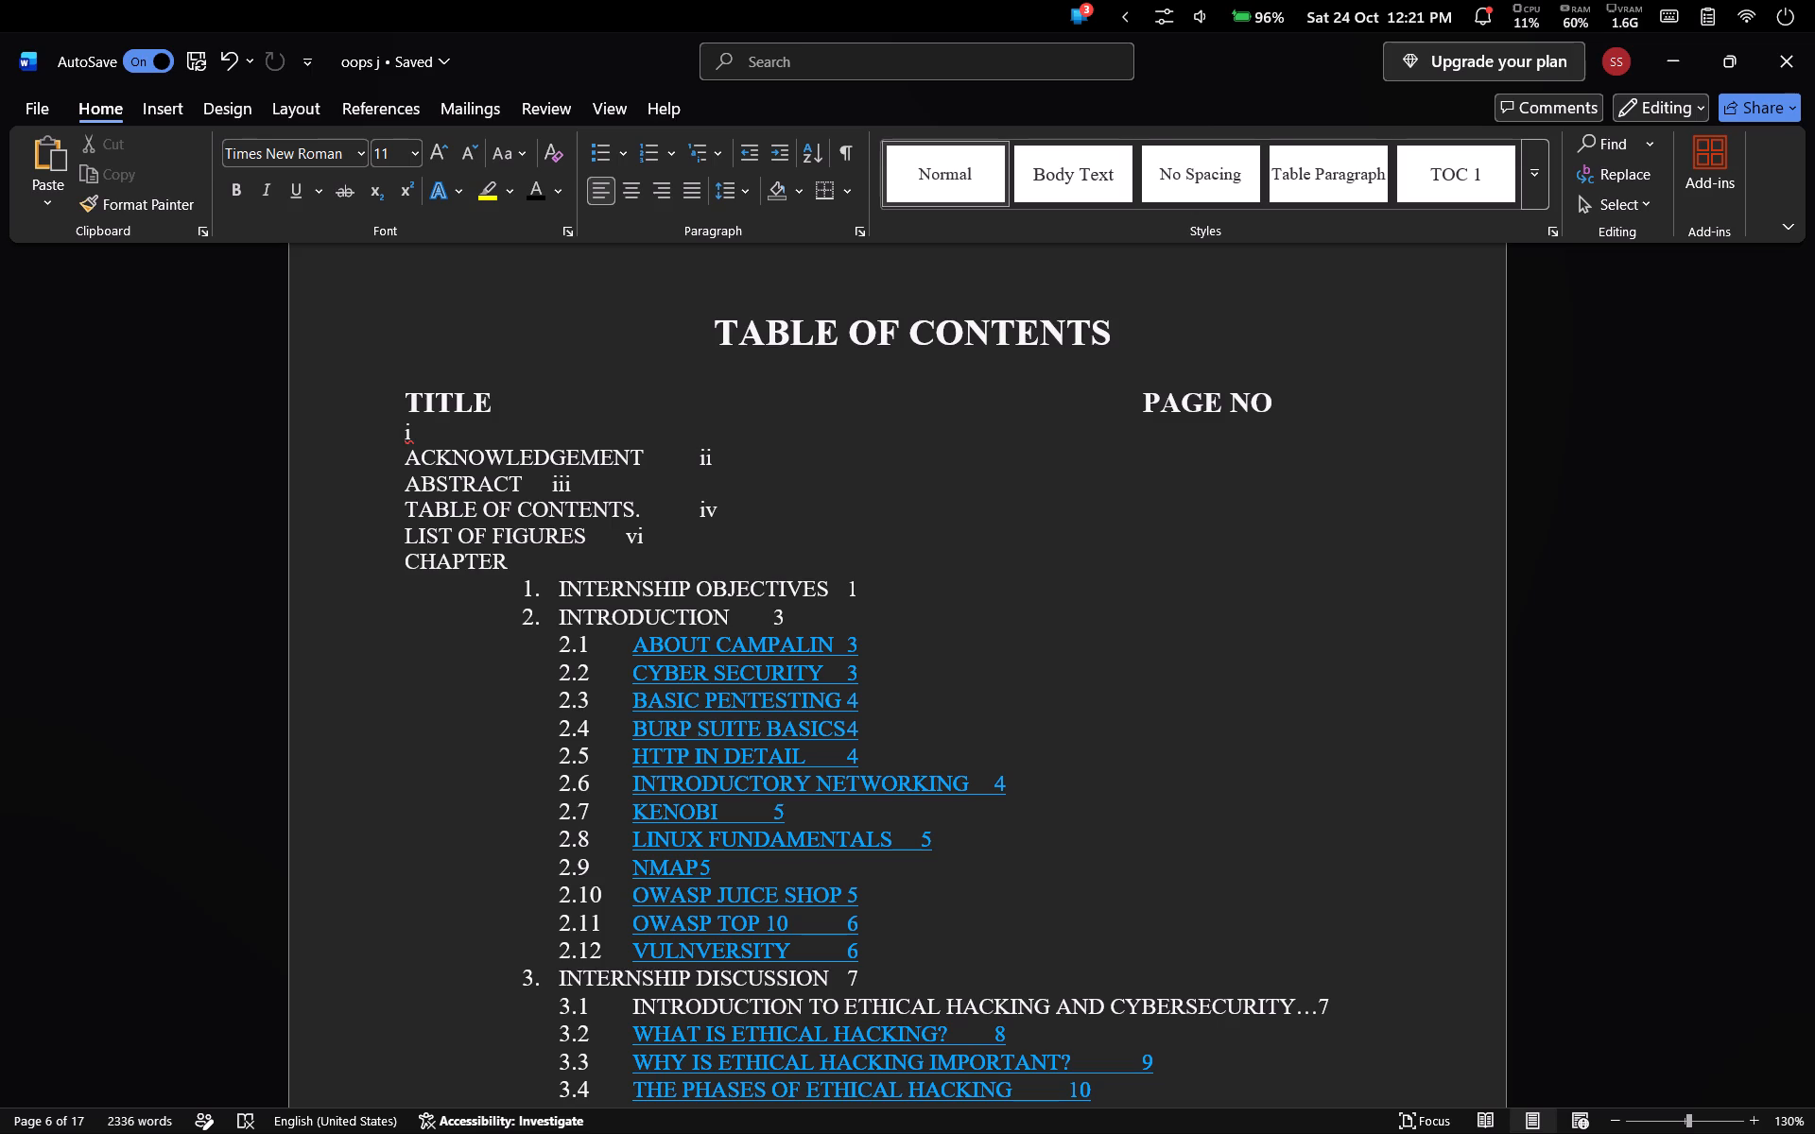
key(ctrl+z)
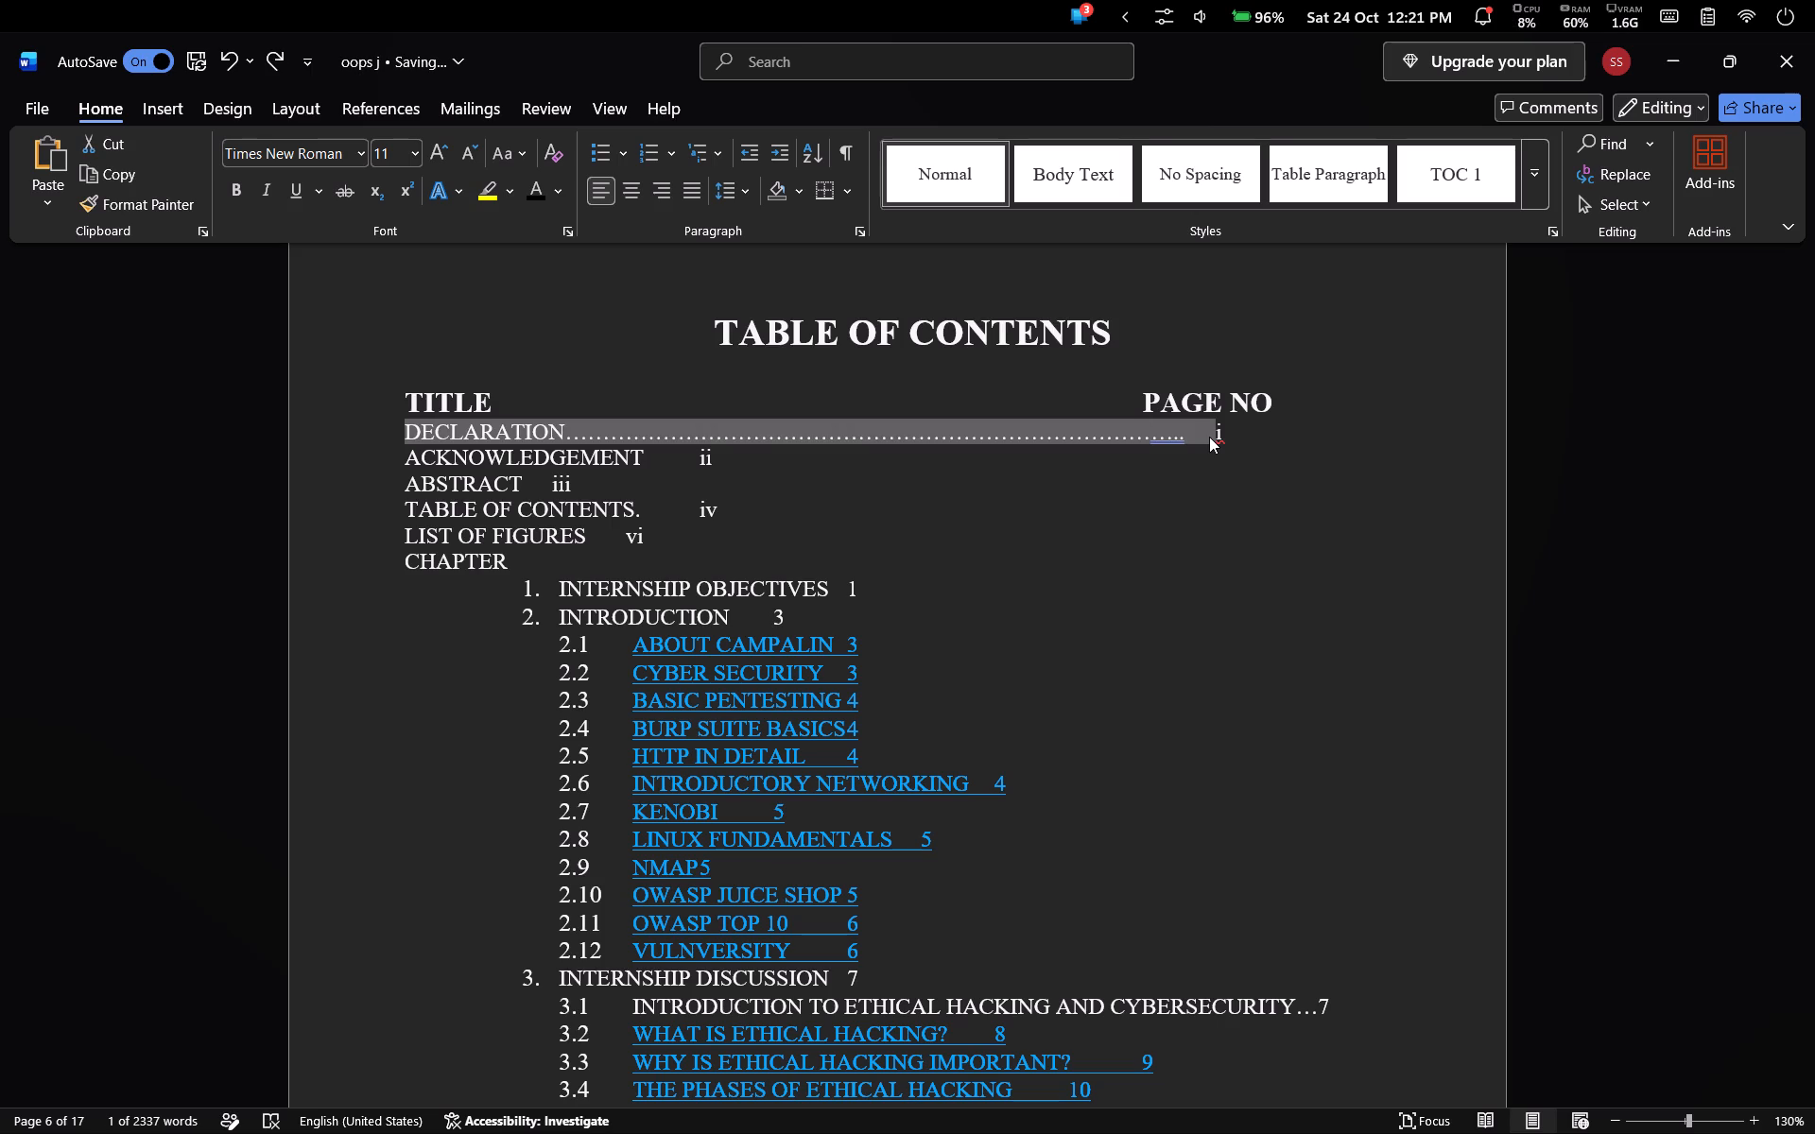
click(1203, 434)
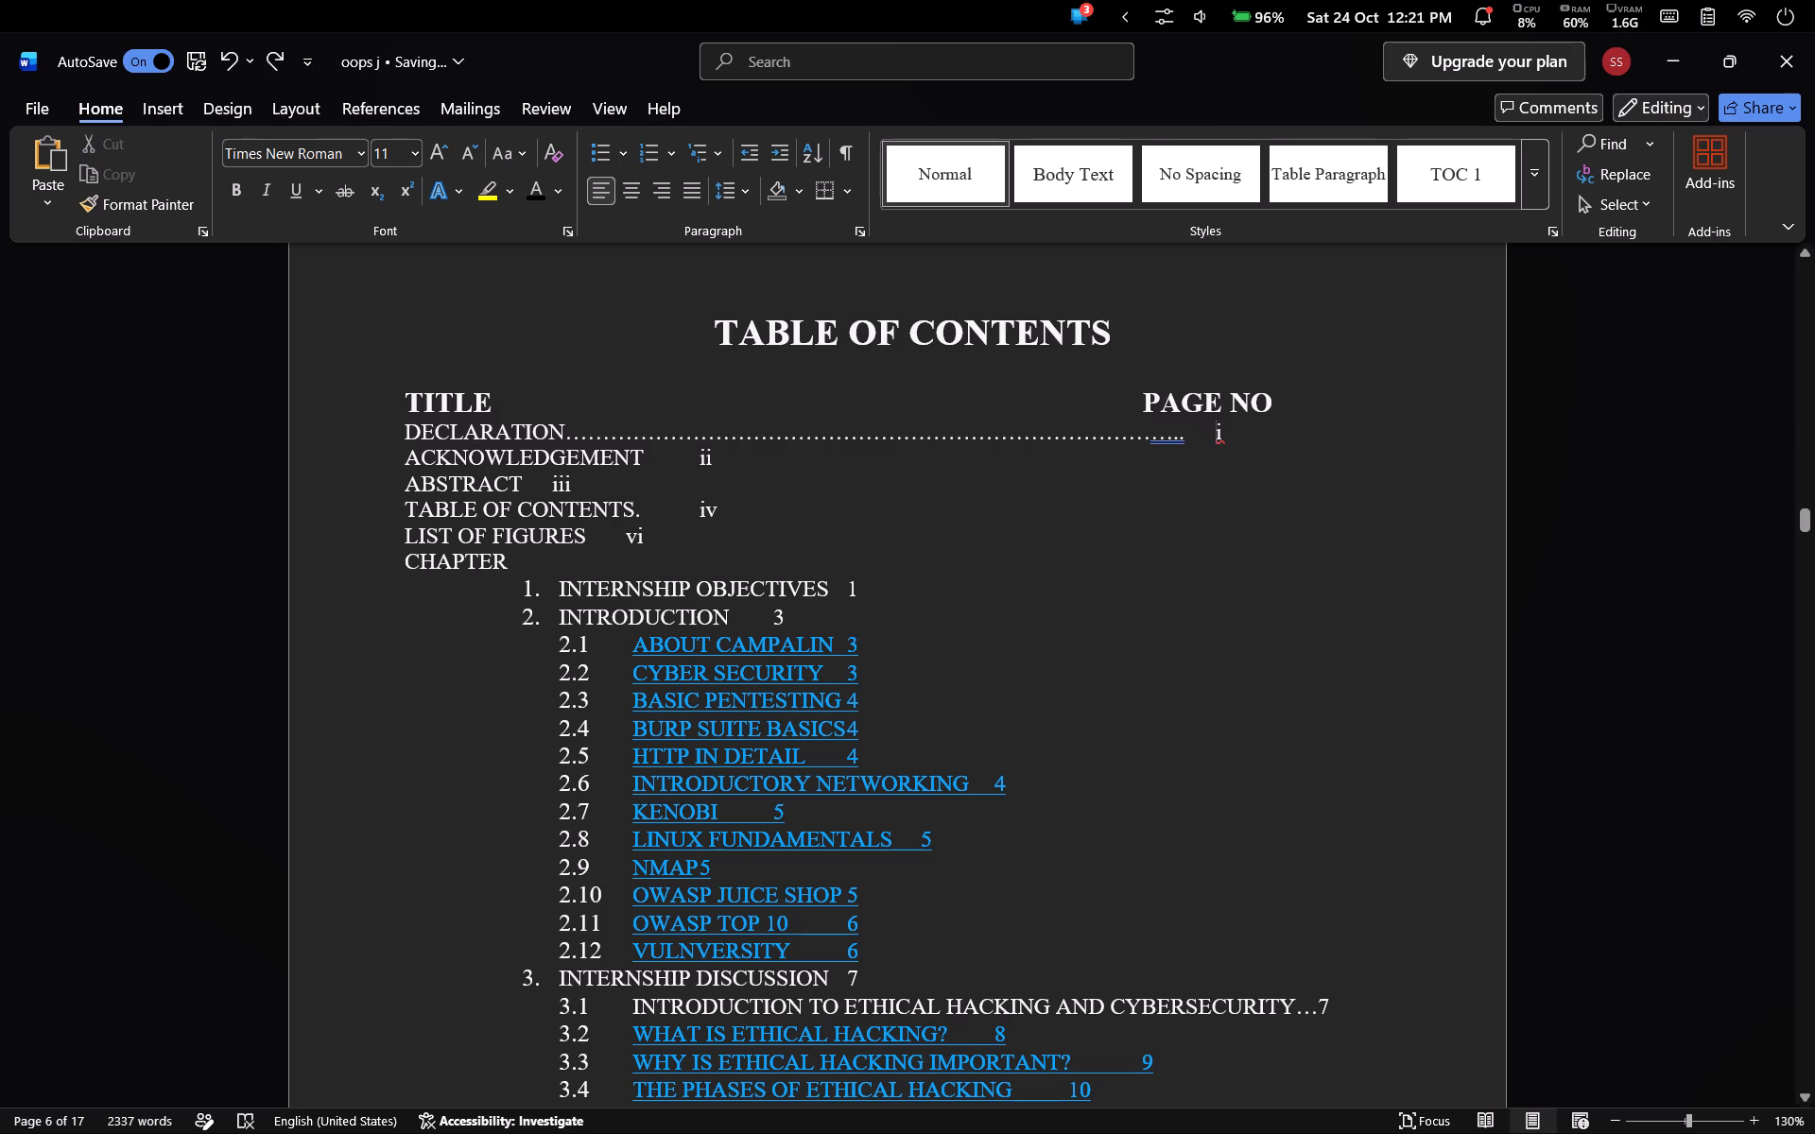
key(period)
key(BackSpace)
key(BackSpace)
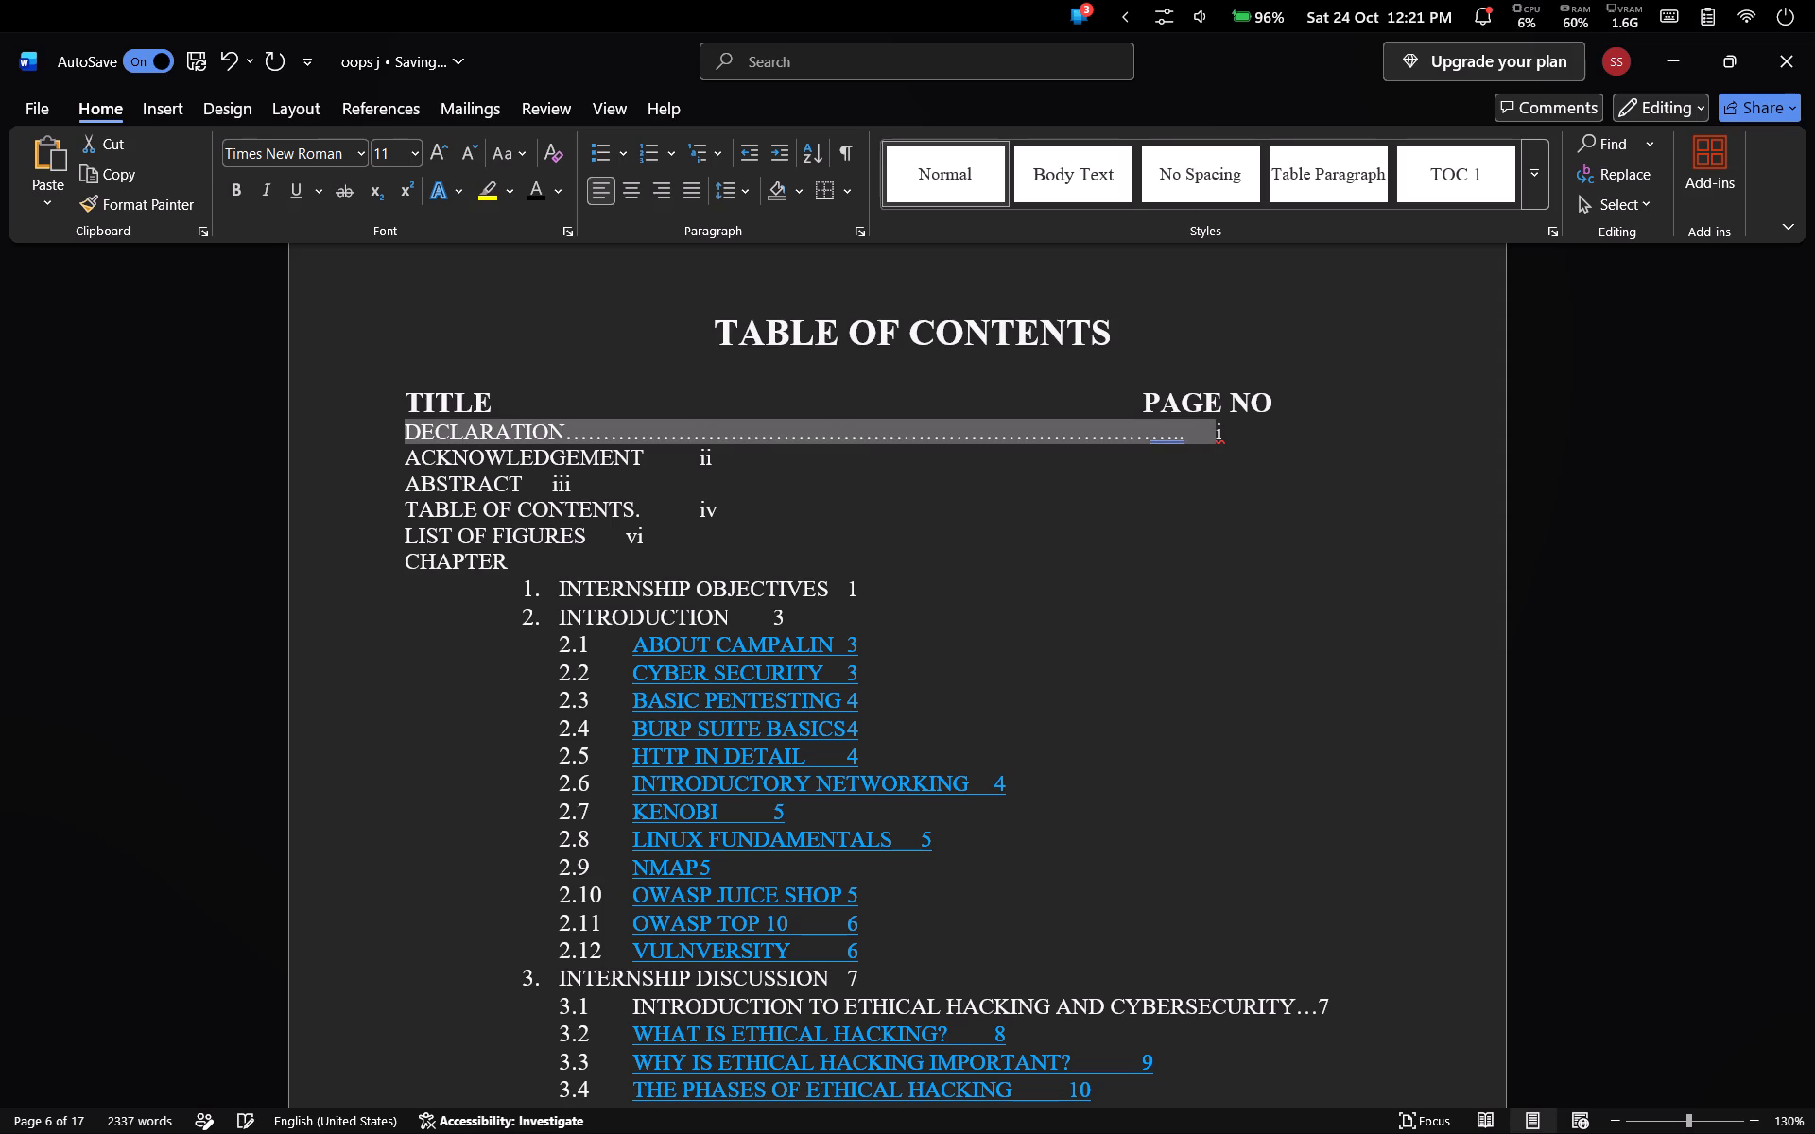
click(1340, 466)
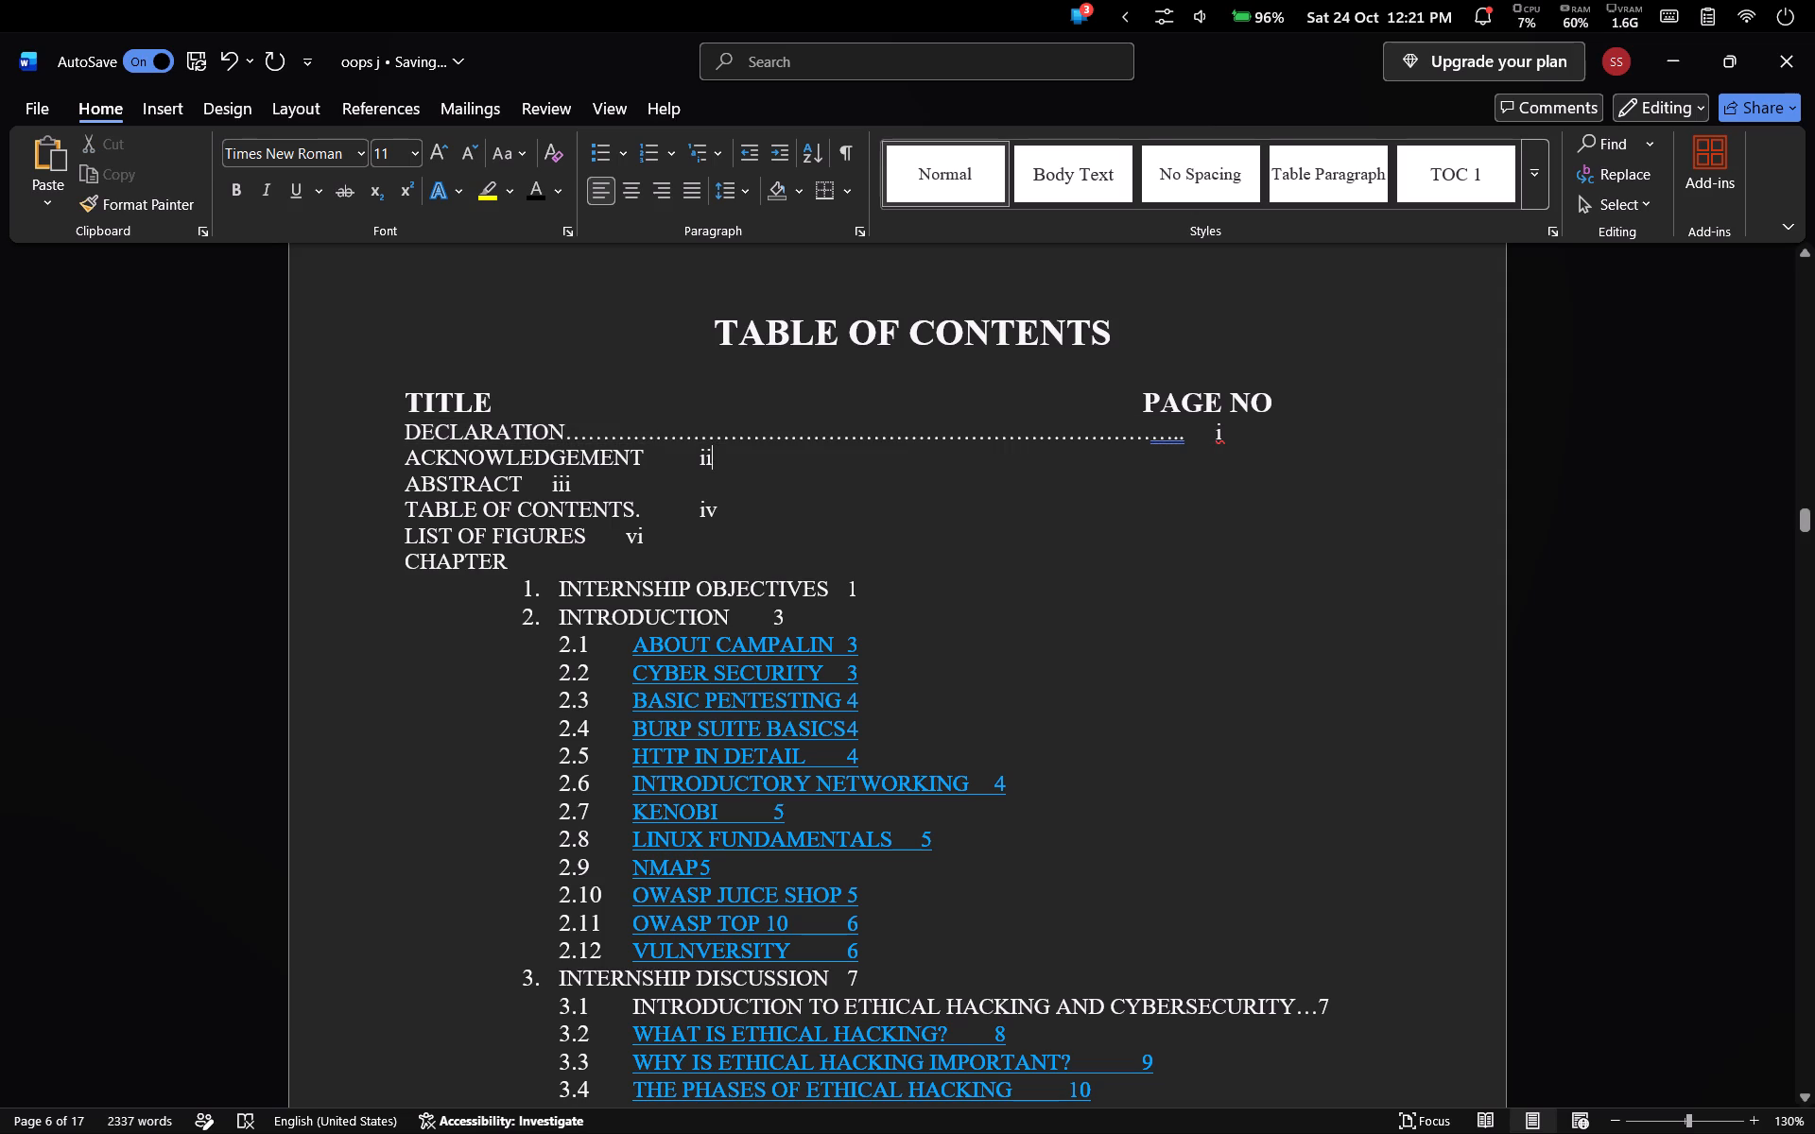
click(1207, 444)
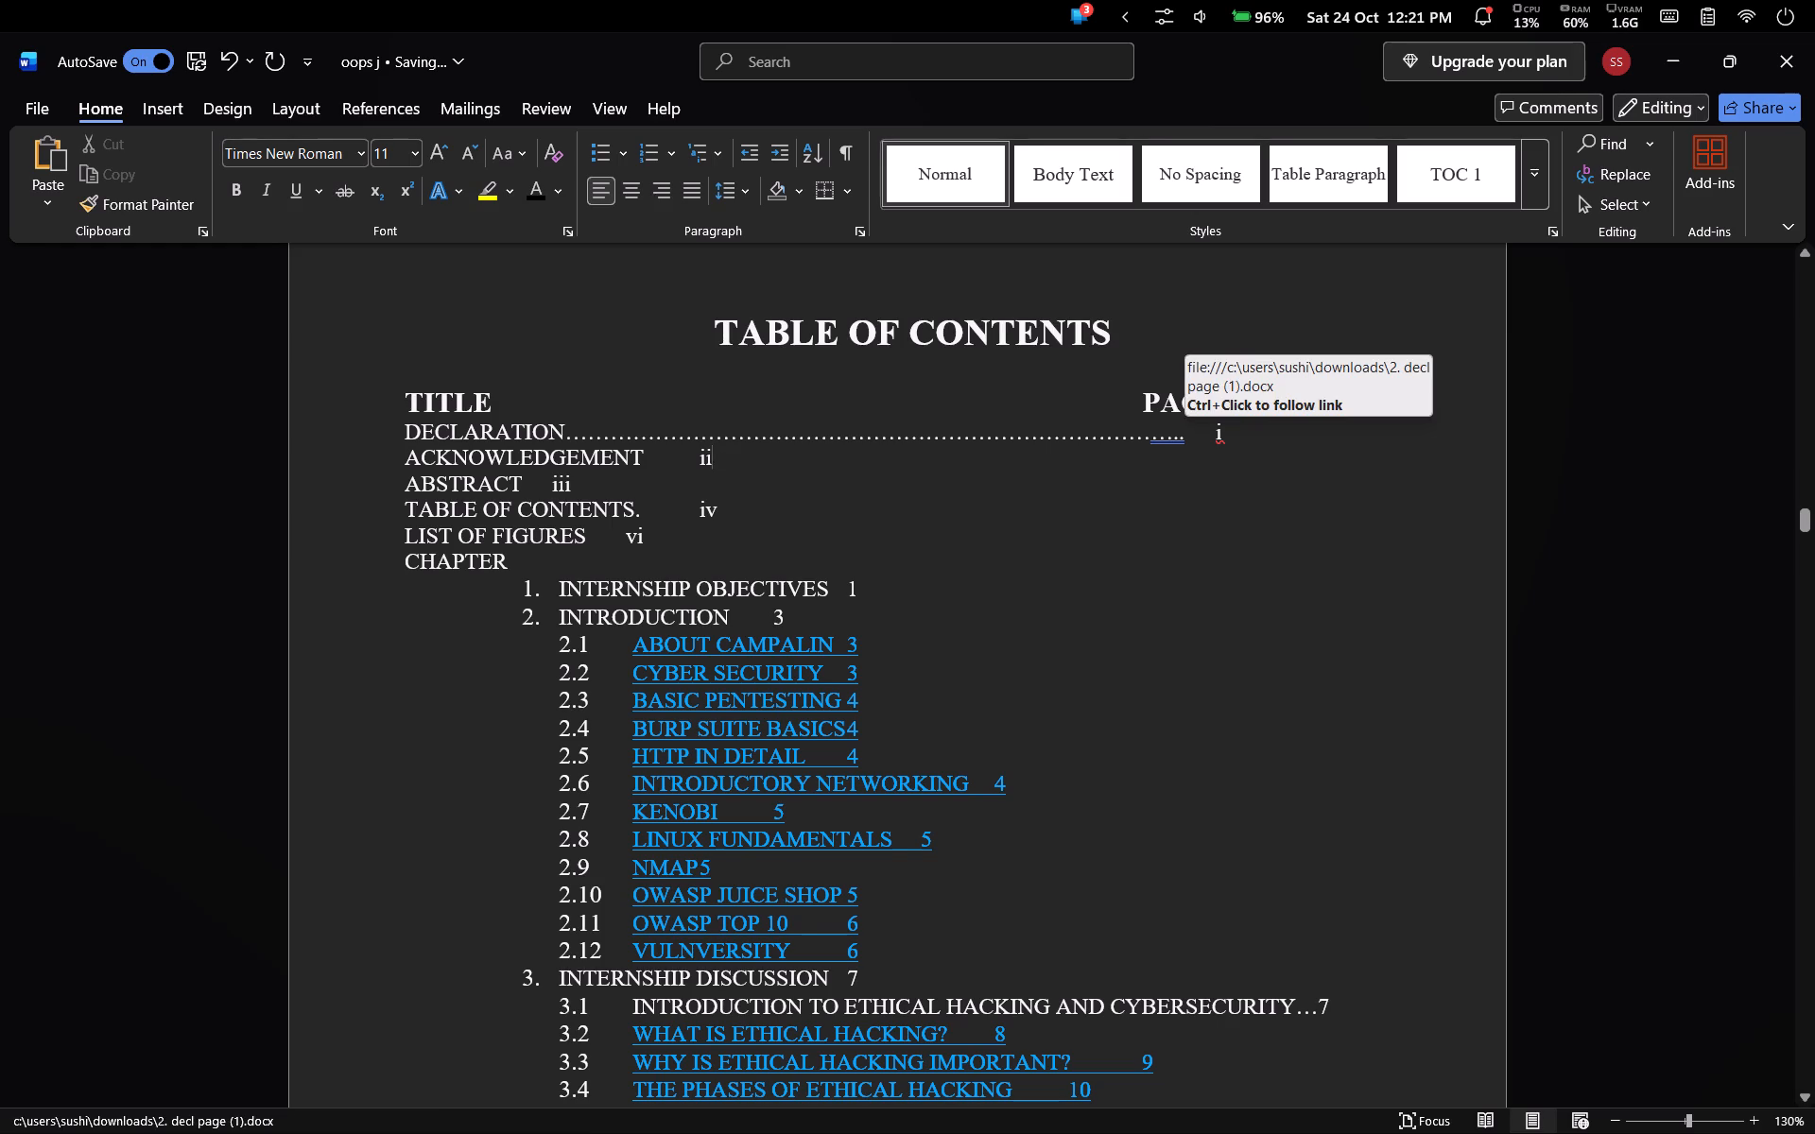
Insert a row of dots after ACKNOWLEDGEMENT so that its page number ii lines up under PAGE NO.
click(661, 454)
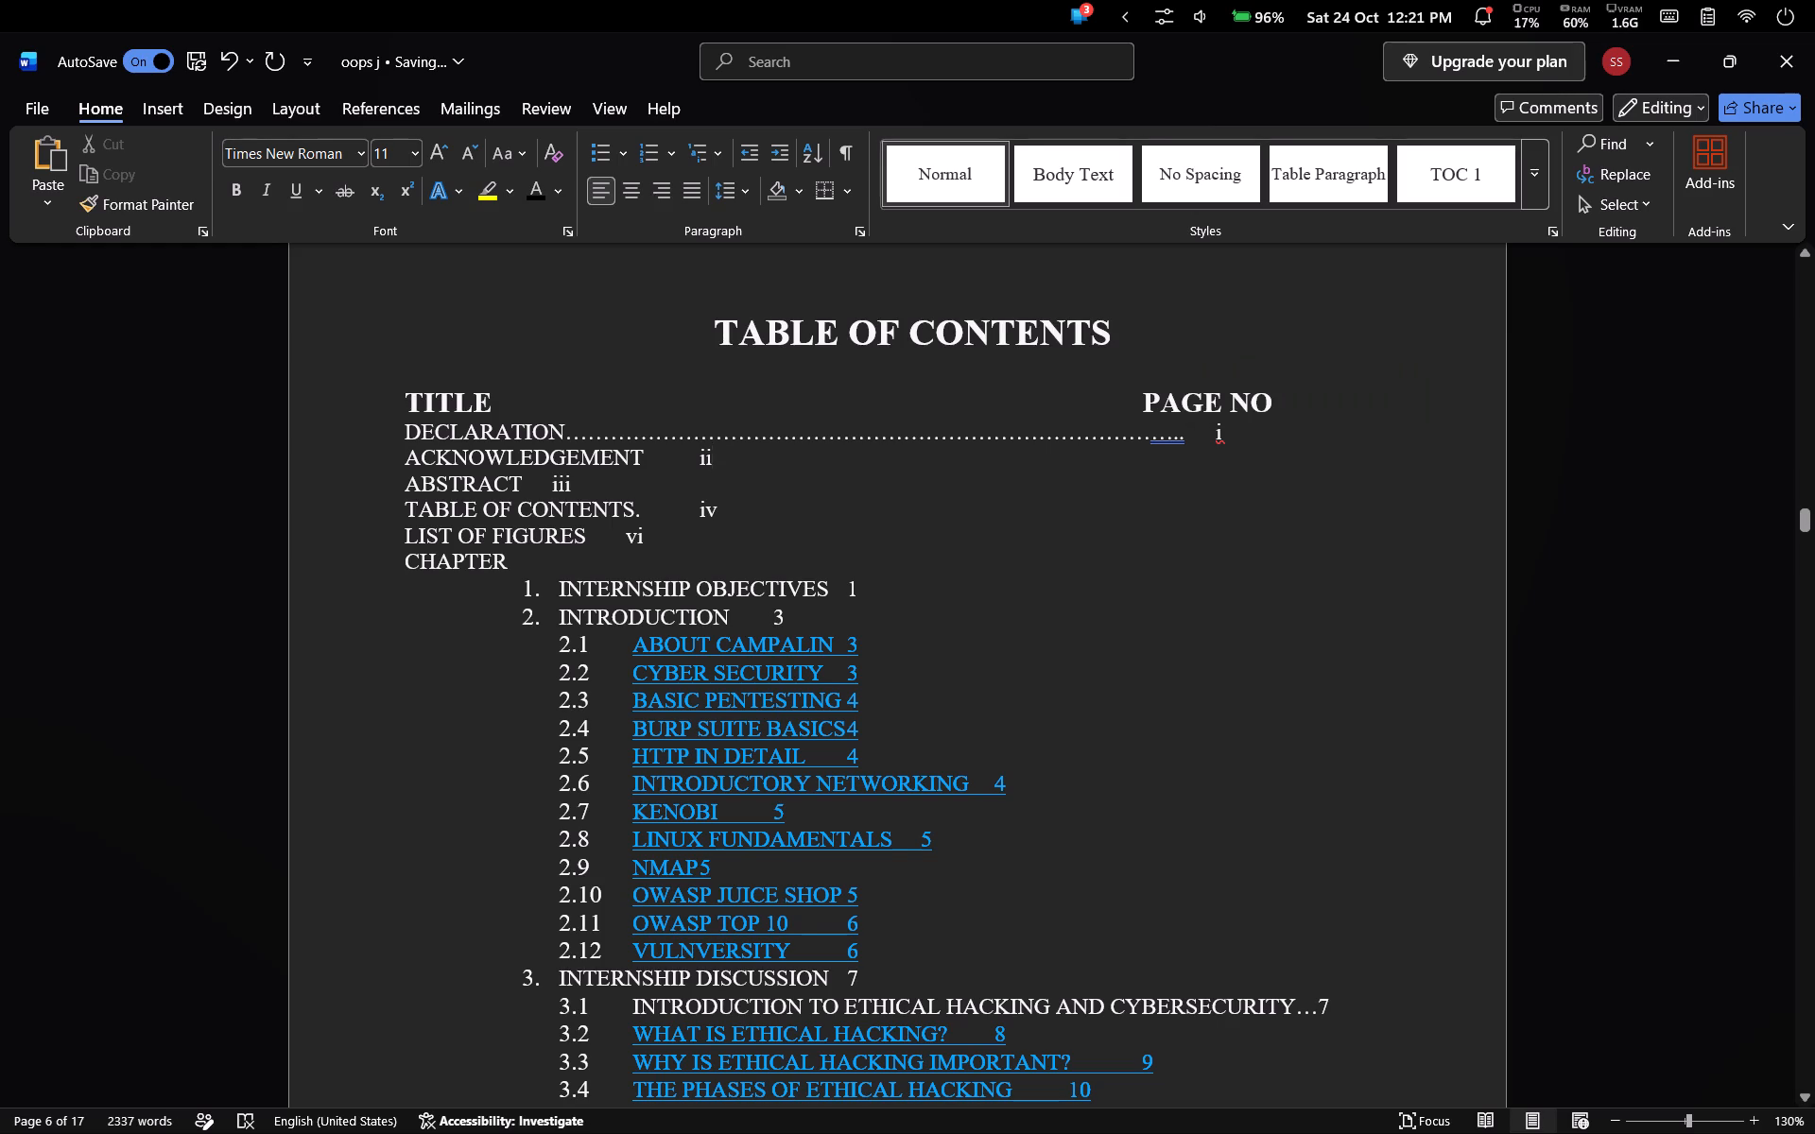
text(..)
text(...)
text(..................)
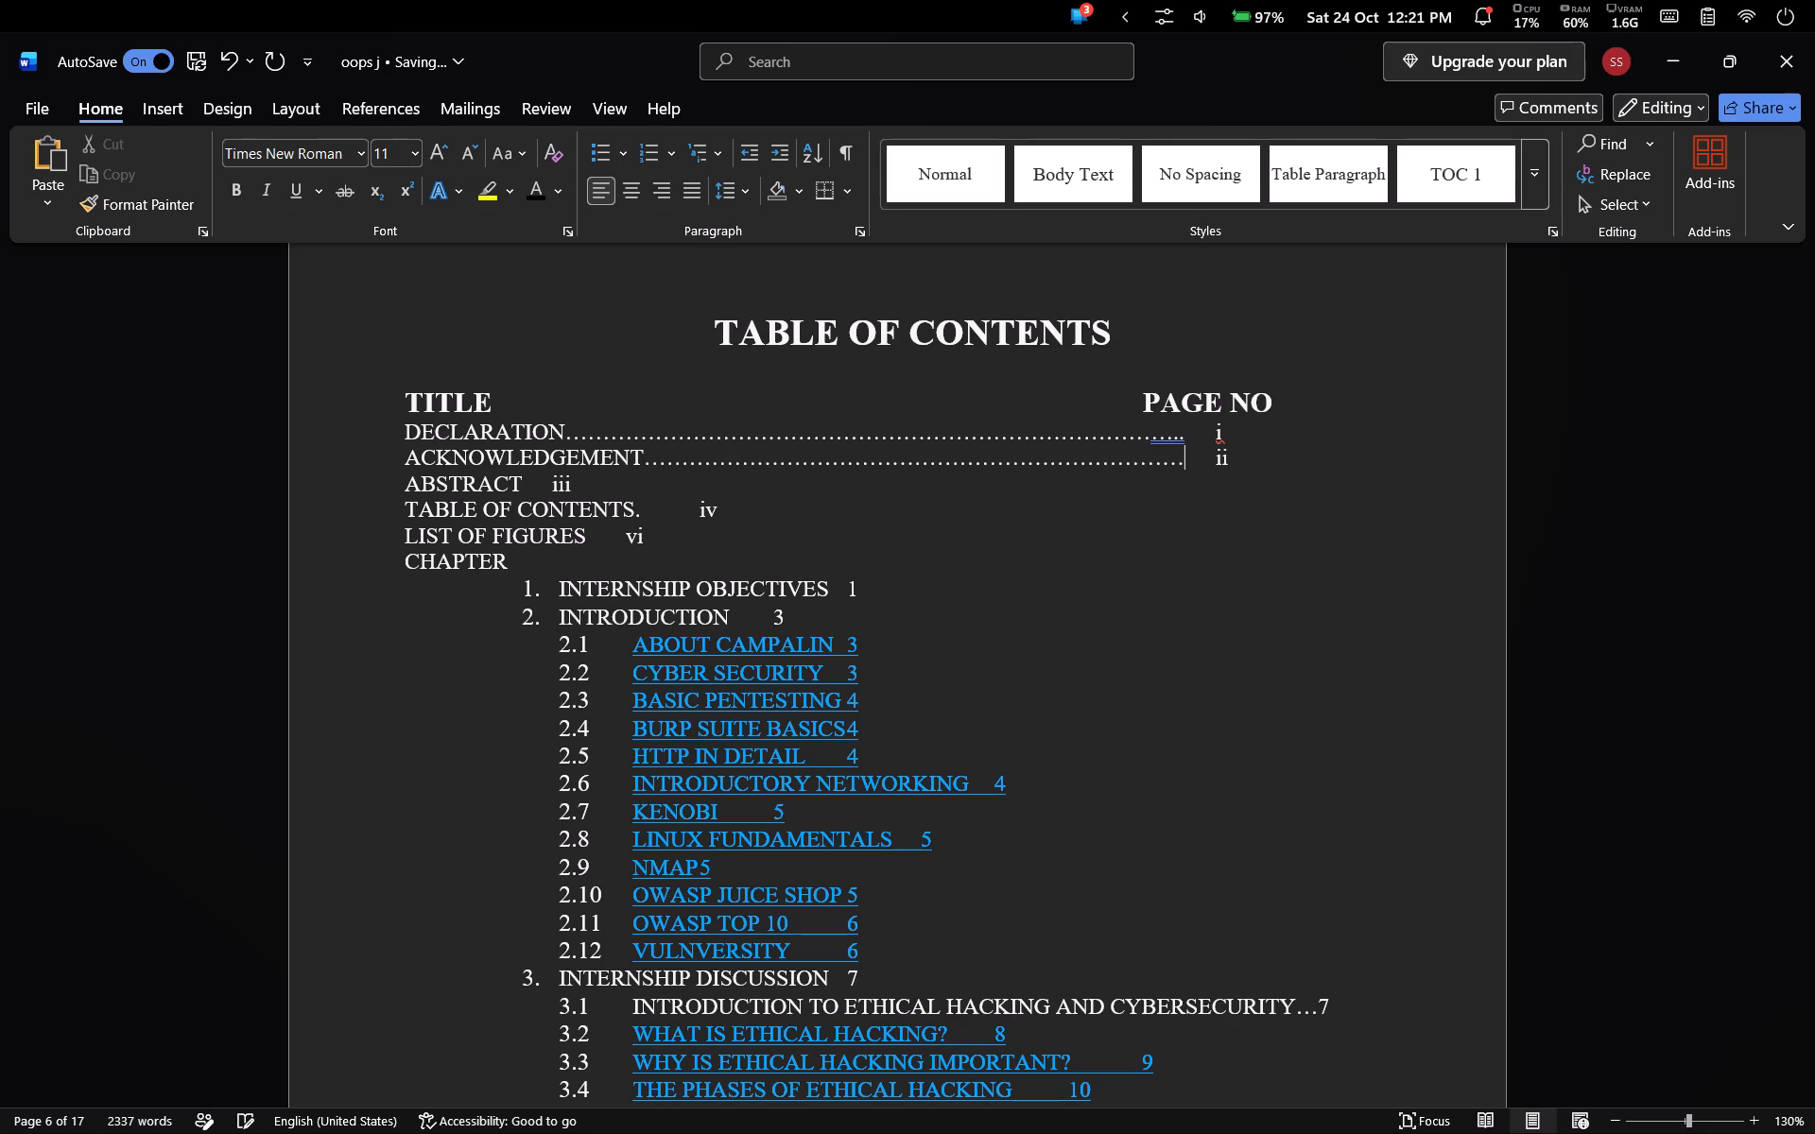
Insert a row of dots after ABSTRACT so that its page number iii lines up under PAGE NO.
click(524, 483)
key(period)
key(period)
key(period)
key(period)
key(period)
key(period)
key(period)
key(period)
key(period)
key(period)
key(period)
key(period)
key(period)
key(period)
key(period)
key(period)
key(period)
key(period)
key(period)
key(period)
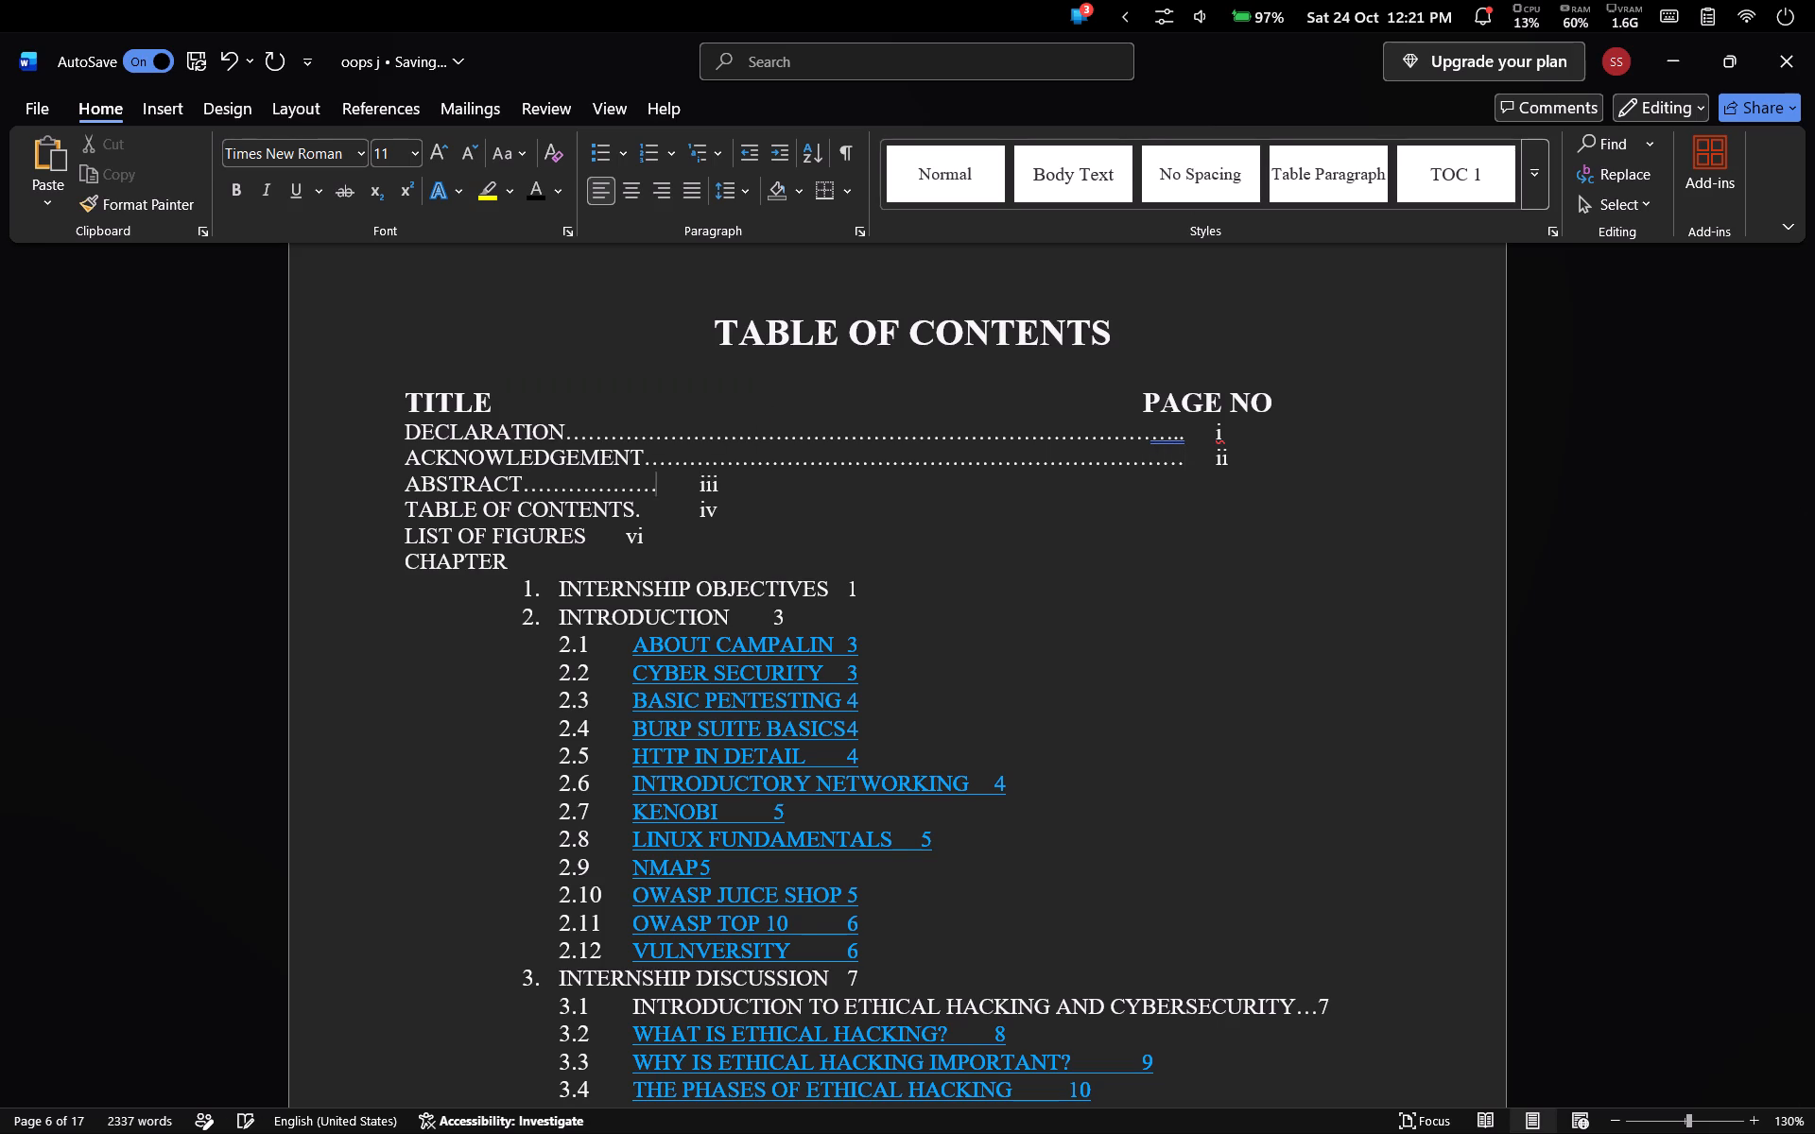
text(........)
text(.................)
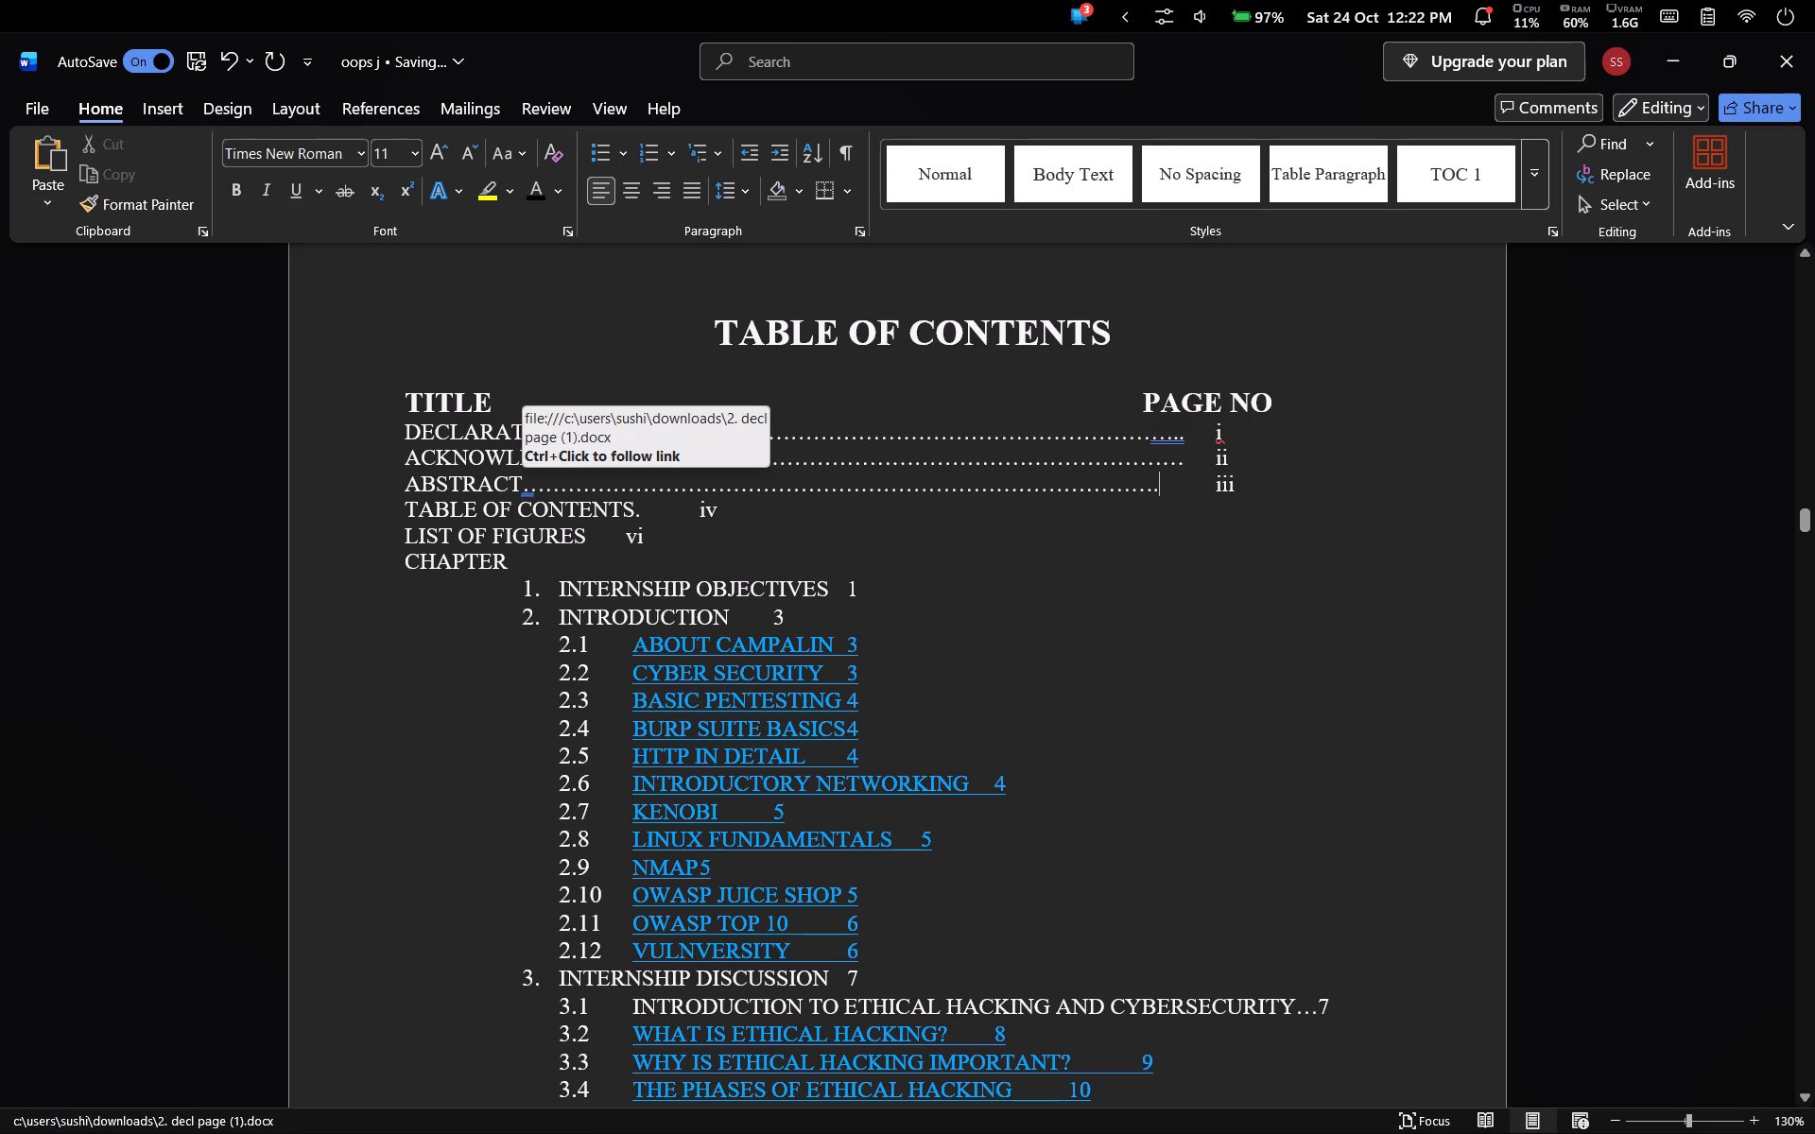
Copy the dot row from the ABSTRACT line and paste it after TABLE OF CONTENTS and LIST OF FIGURES.
drag(528, 486, 1020, 502)
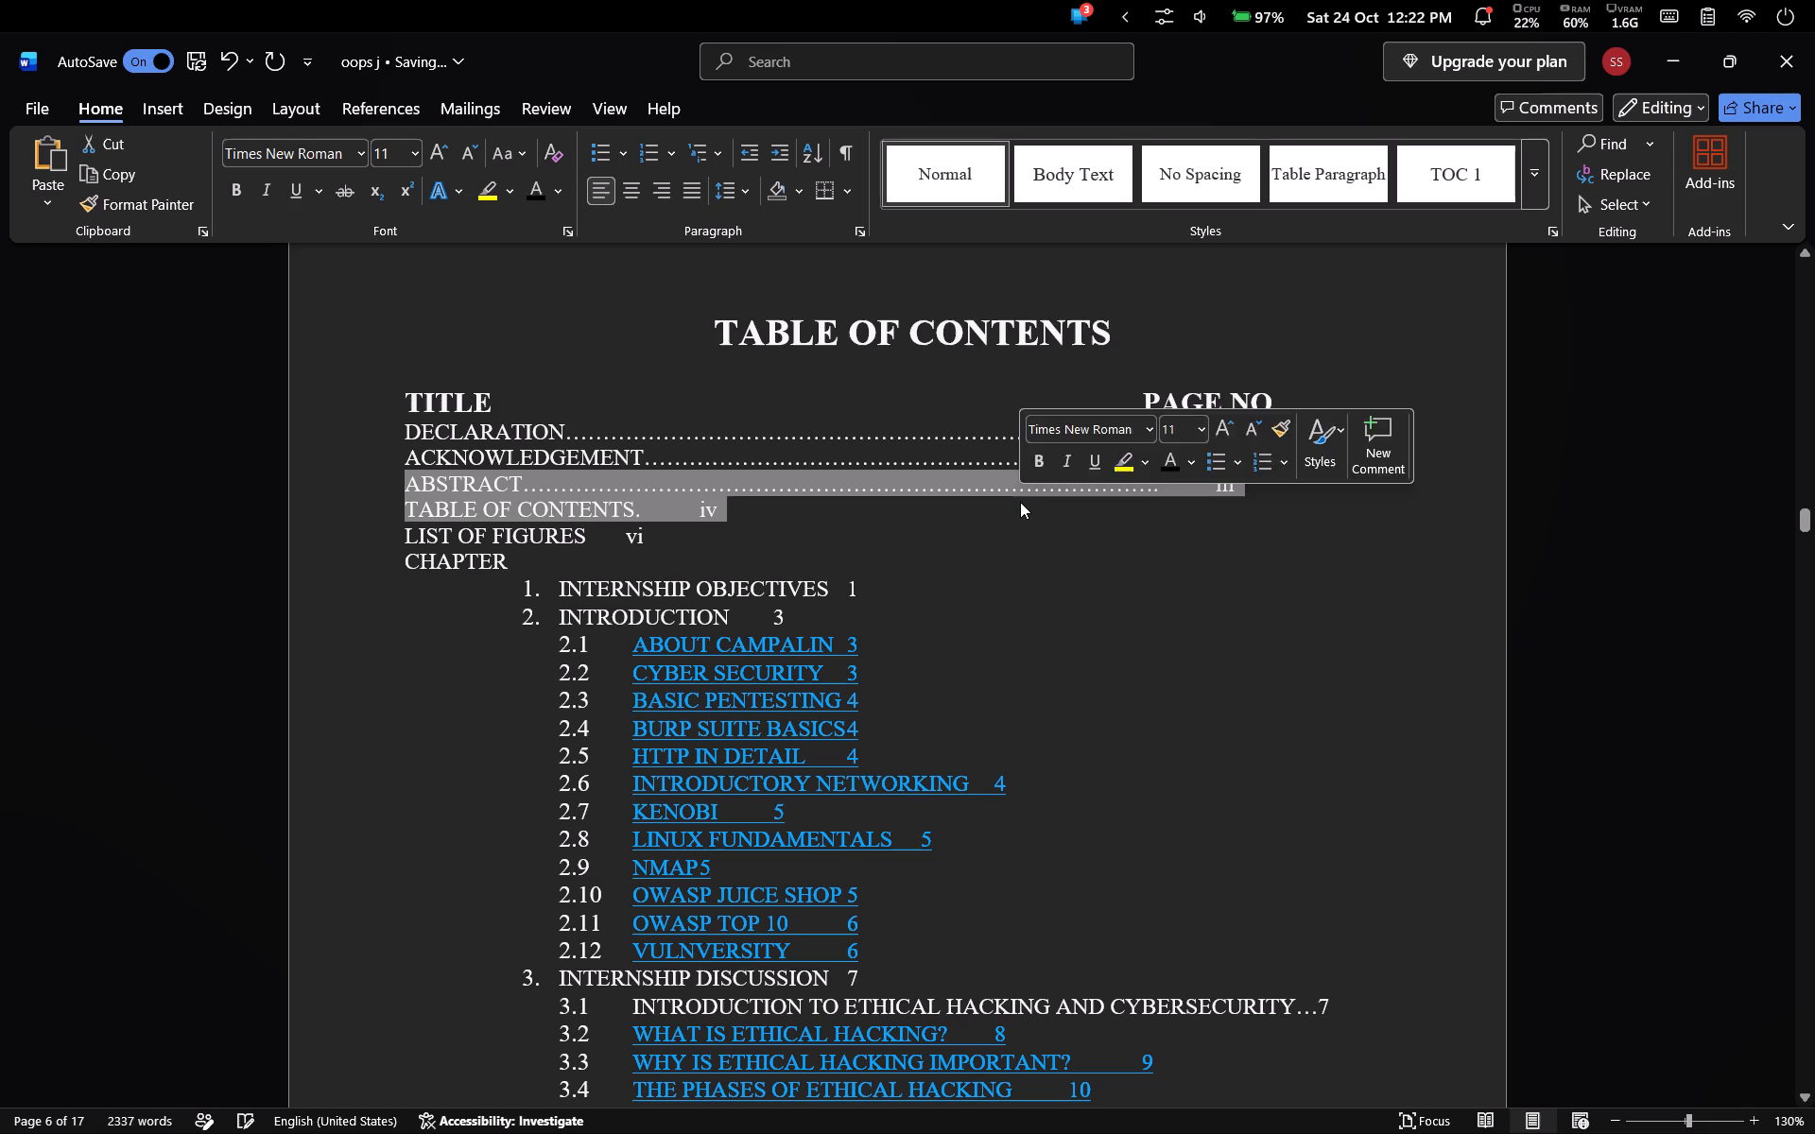
click(1020, 502)
drag(993, 490, 923, 464)
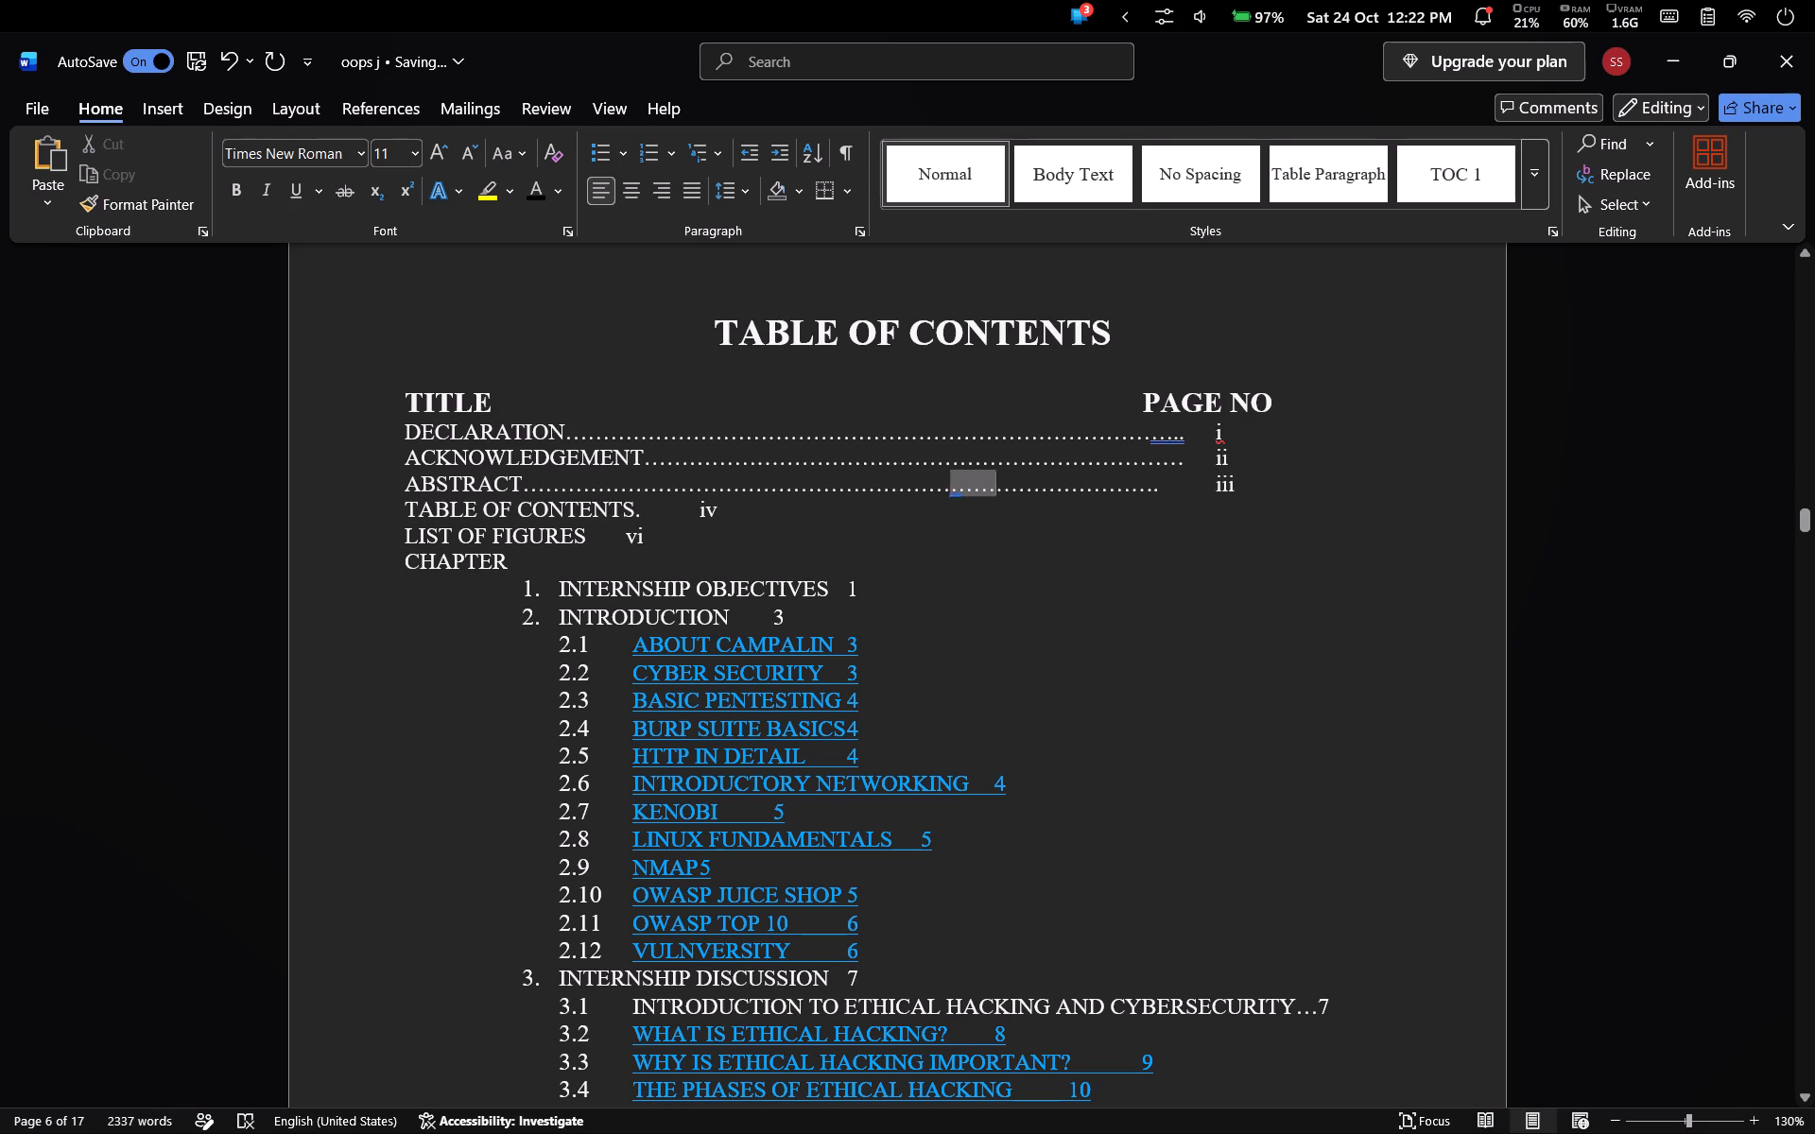
drag(923, 464, 743, 465)
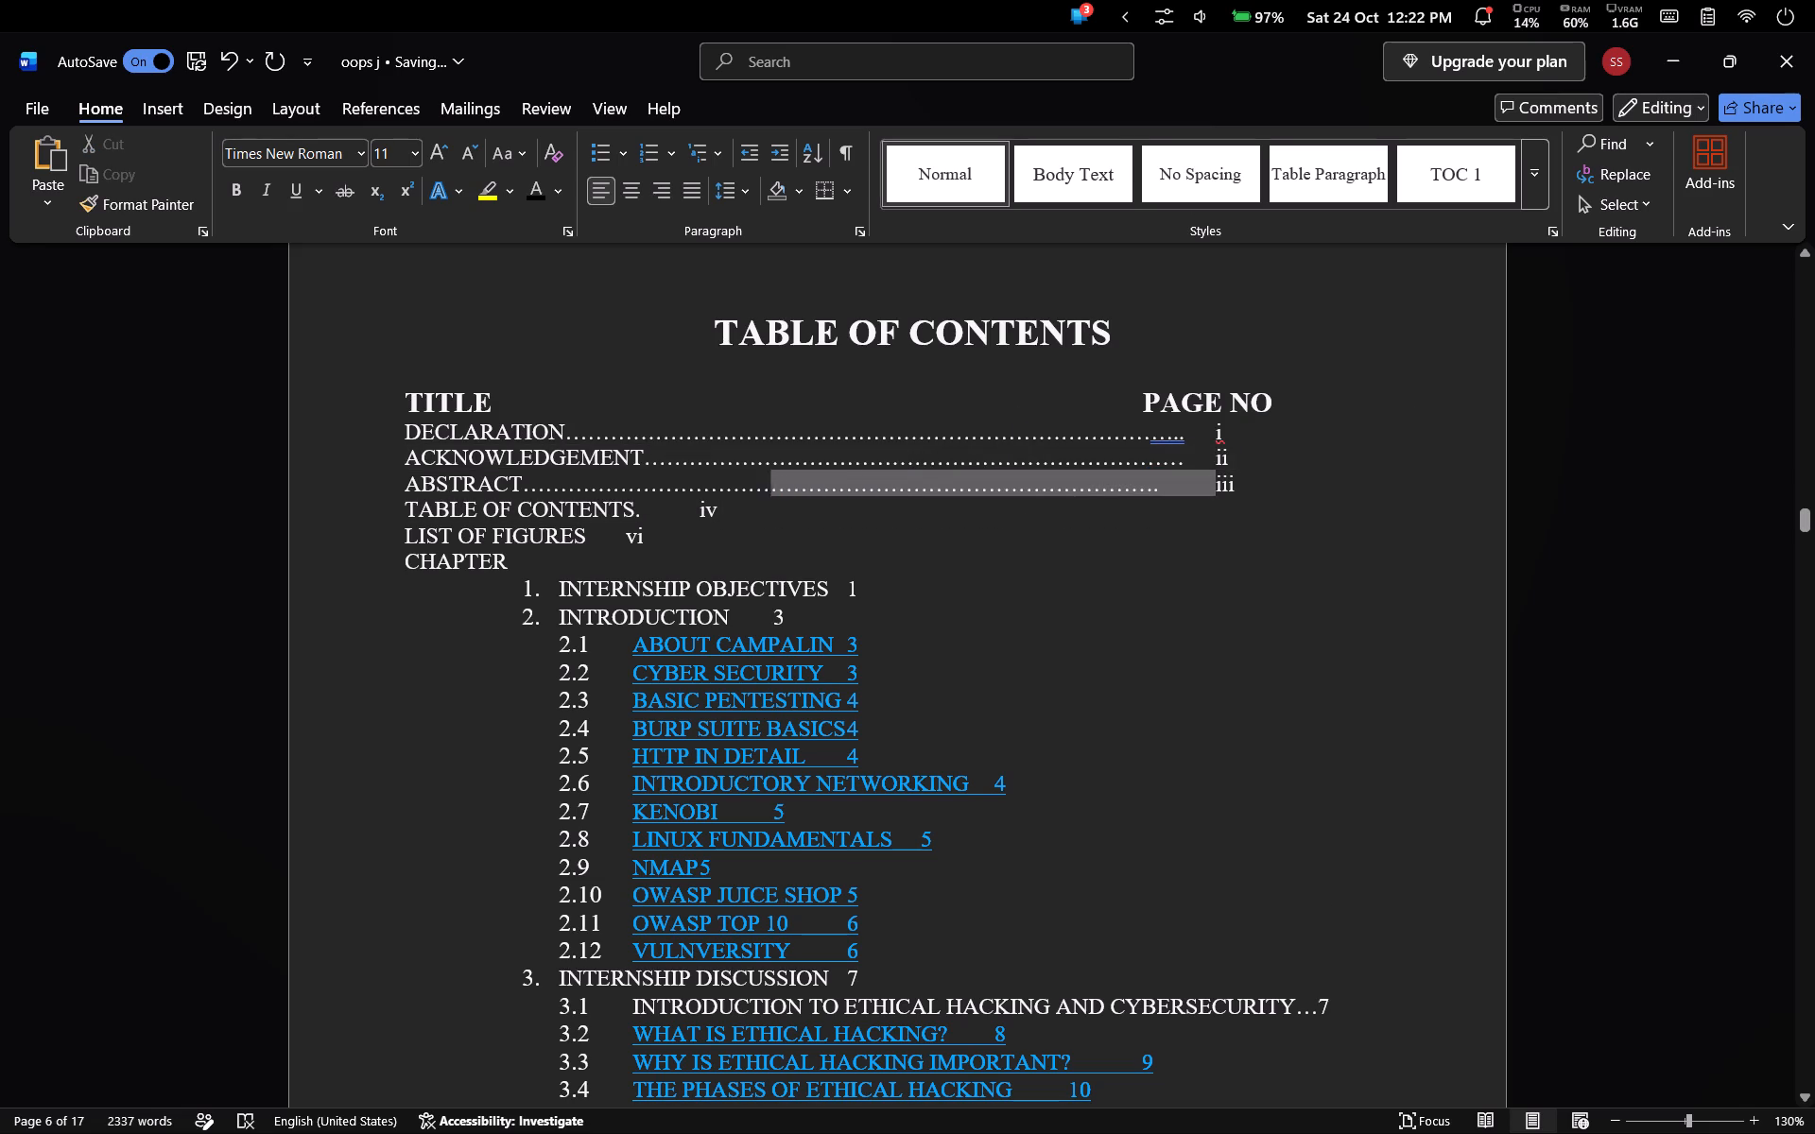
drag(743, 465, 543, 480)
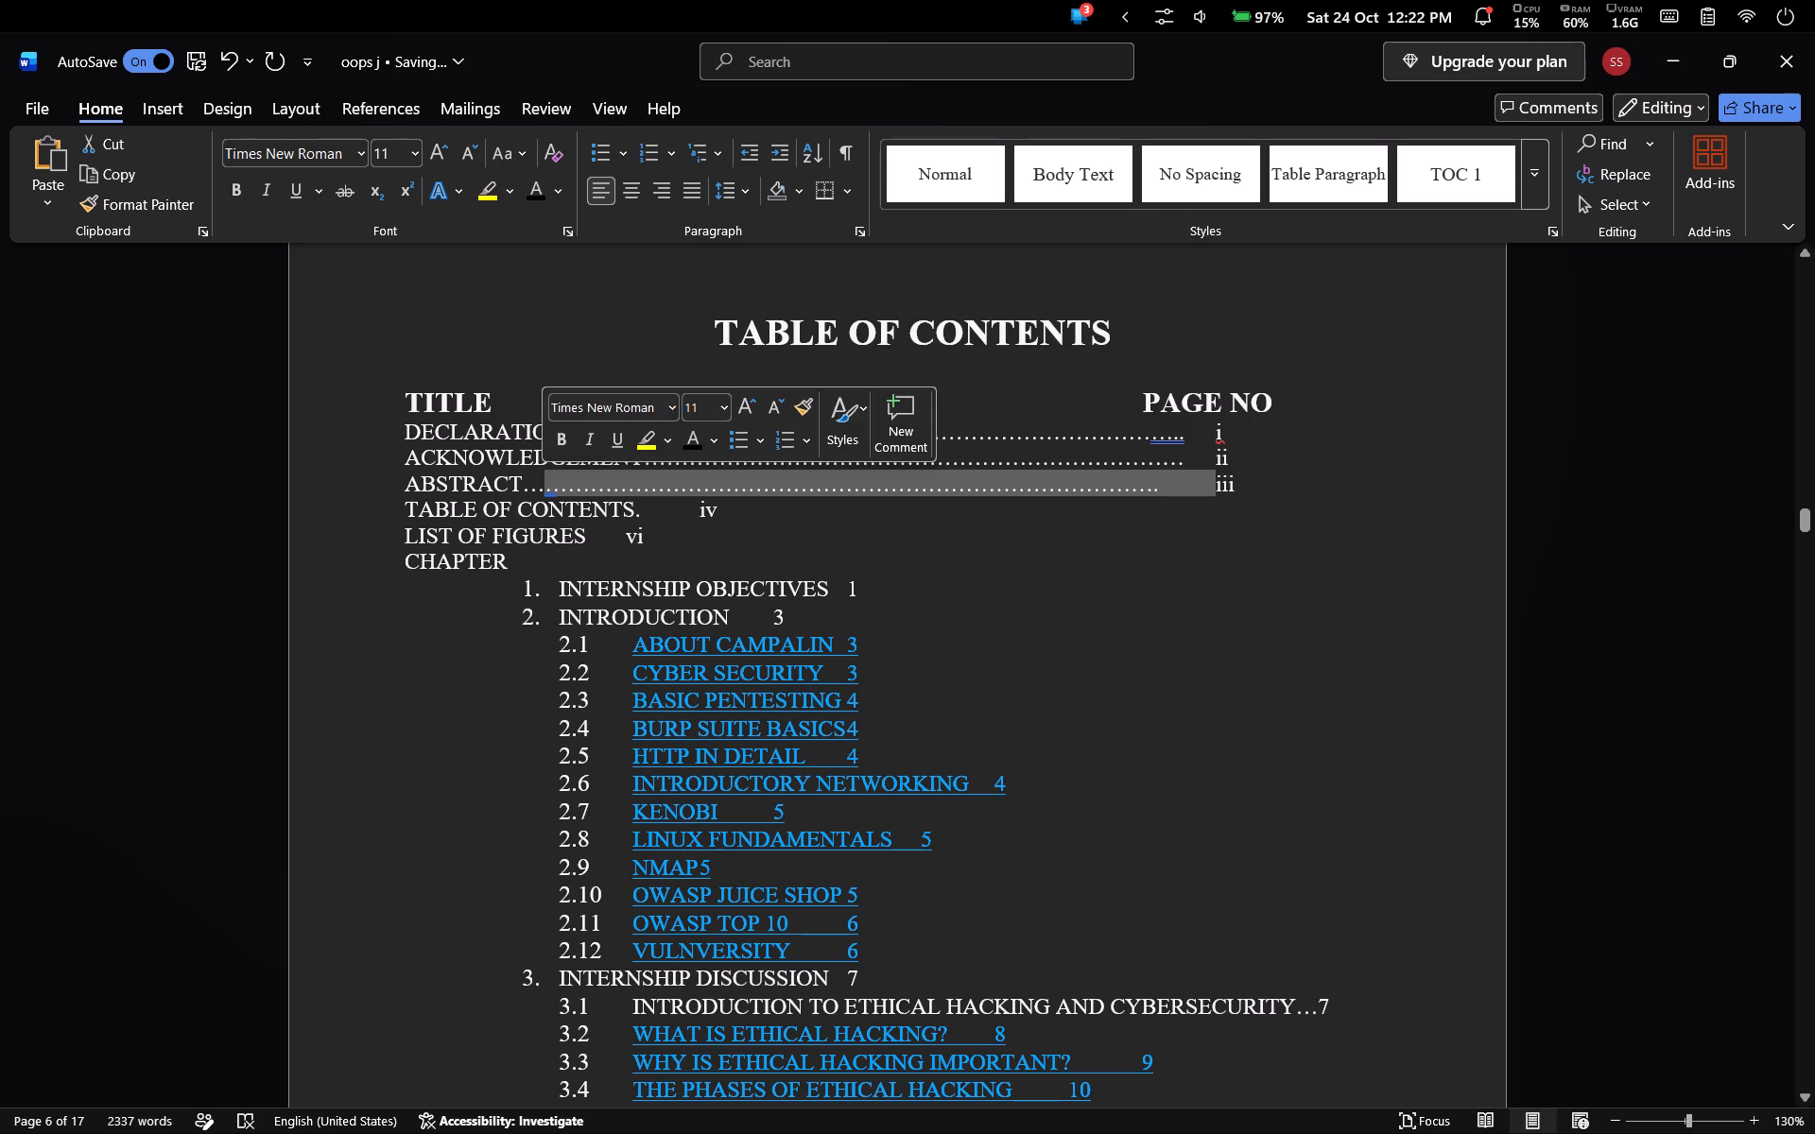
key(ctrl+c)
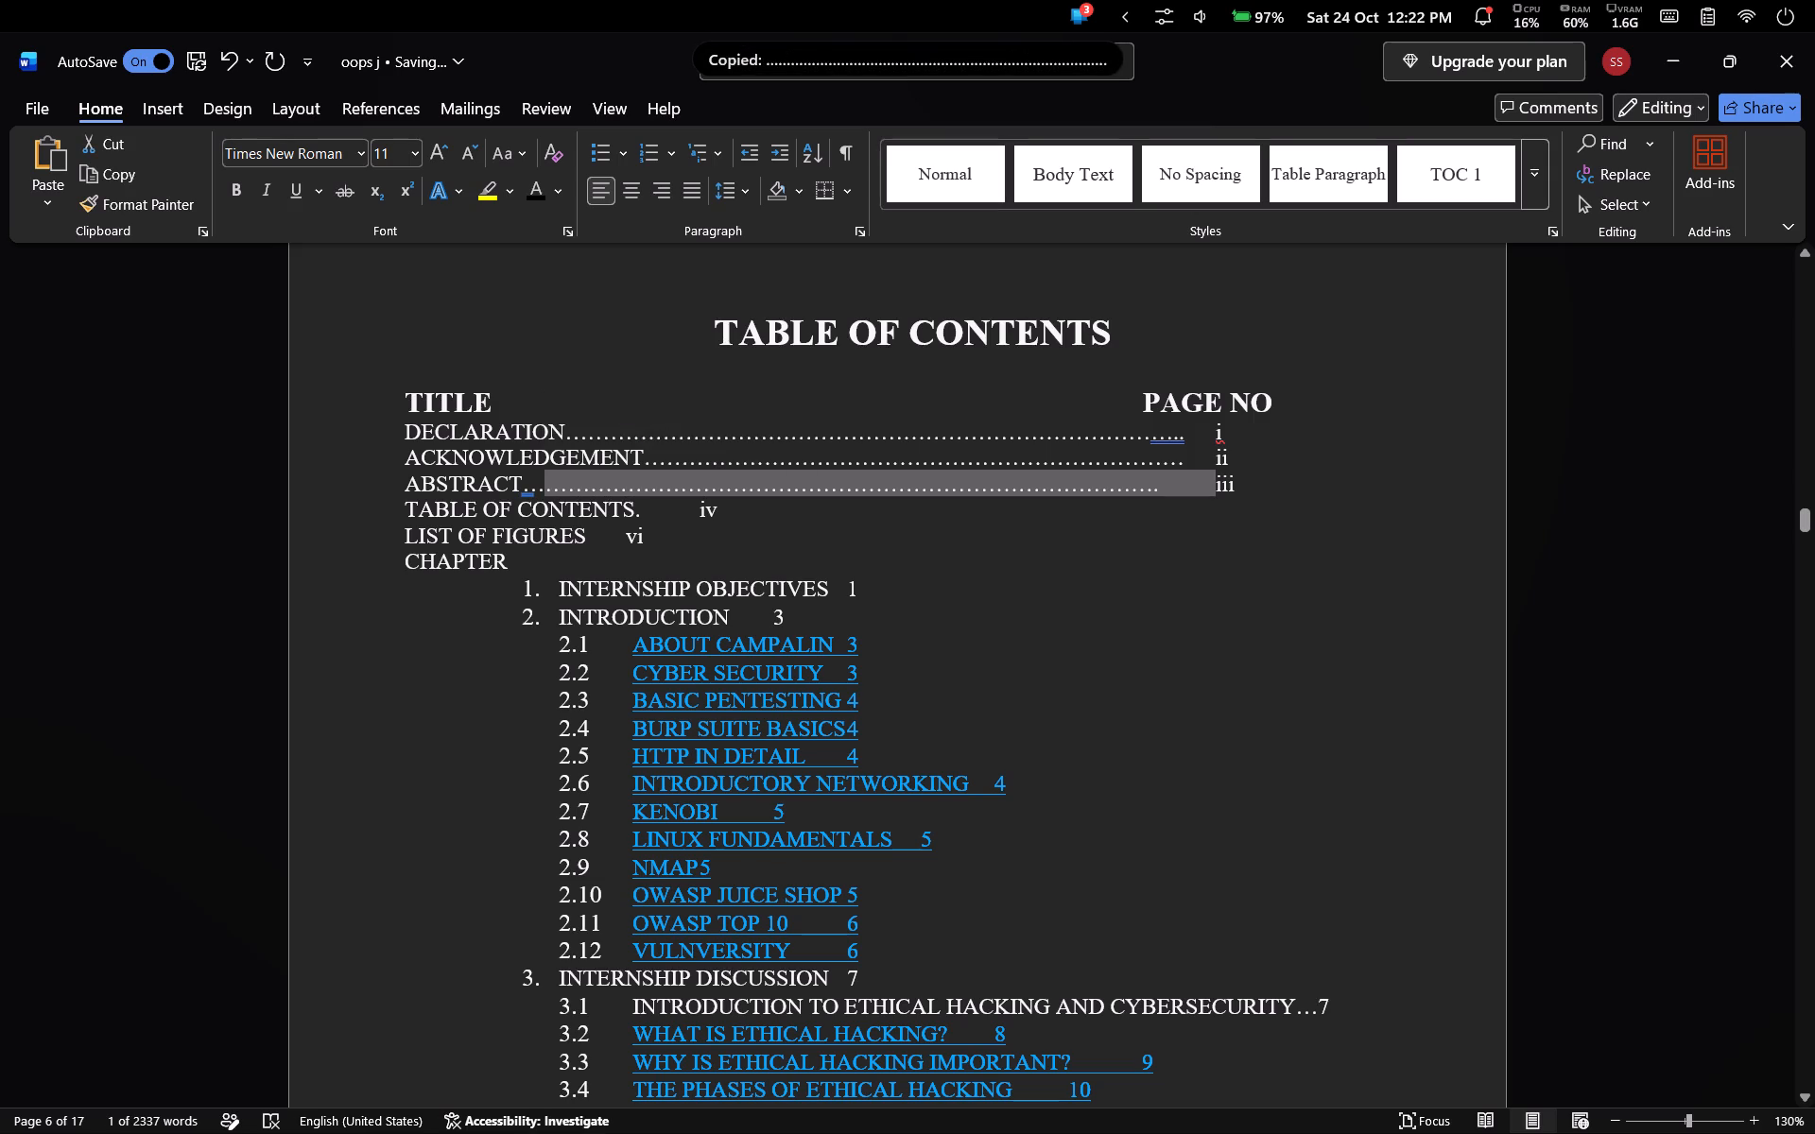
click(673, 515)
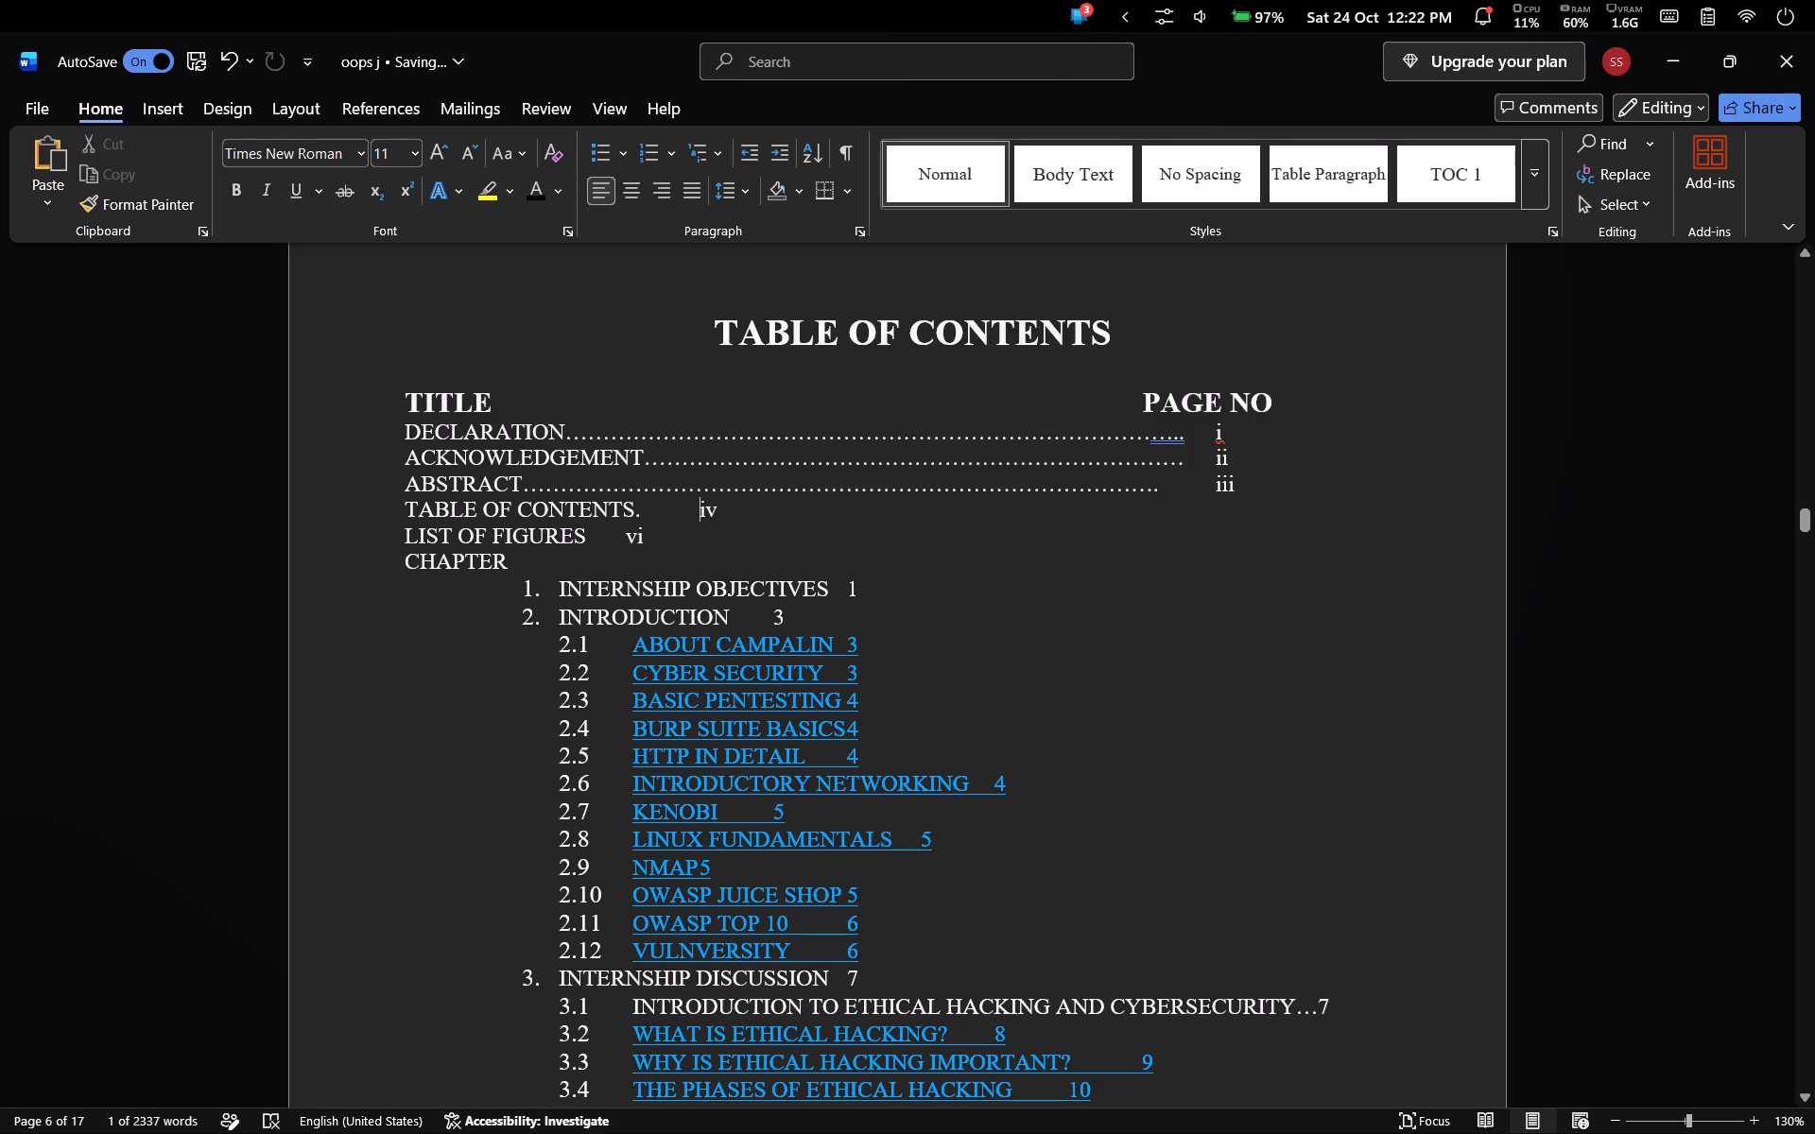
click(647, 509)
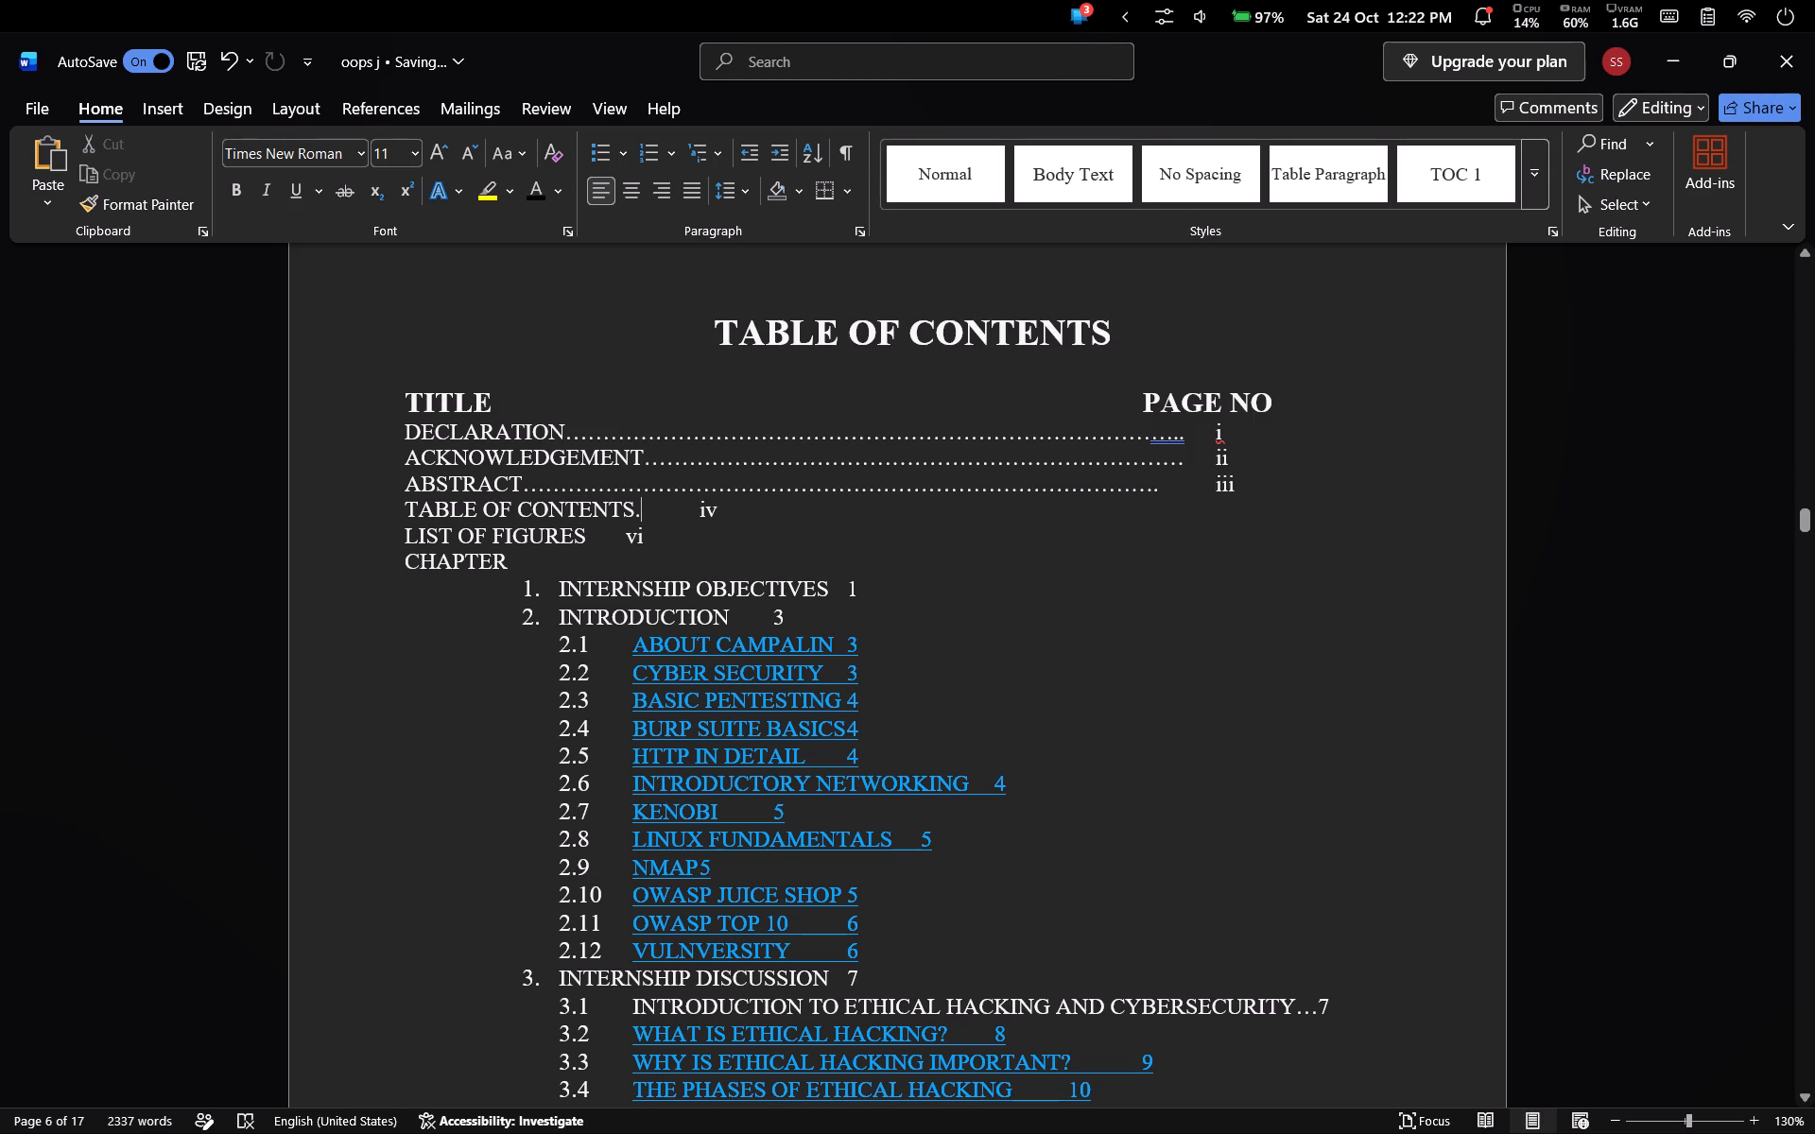
key(ctrl+v)
click(603, 528)
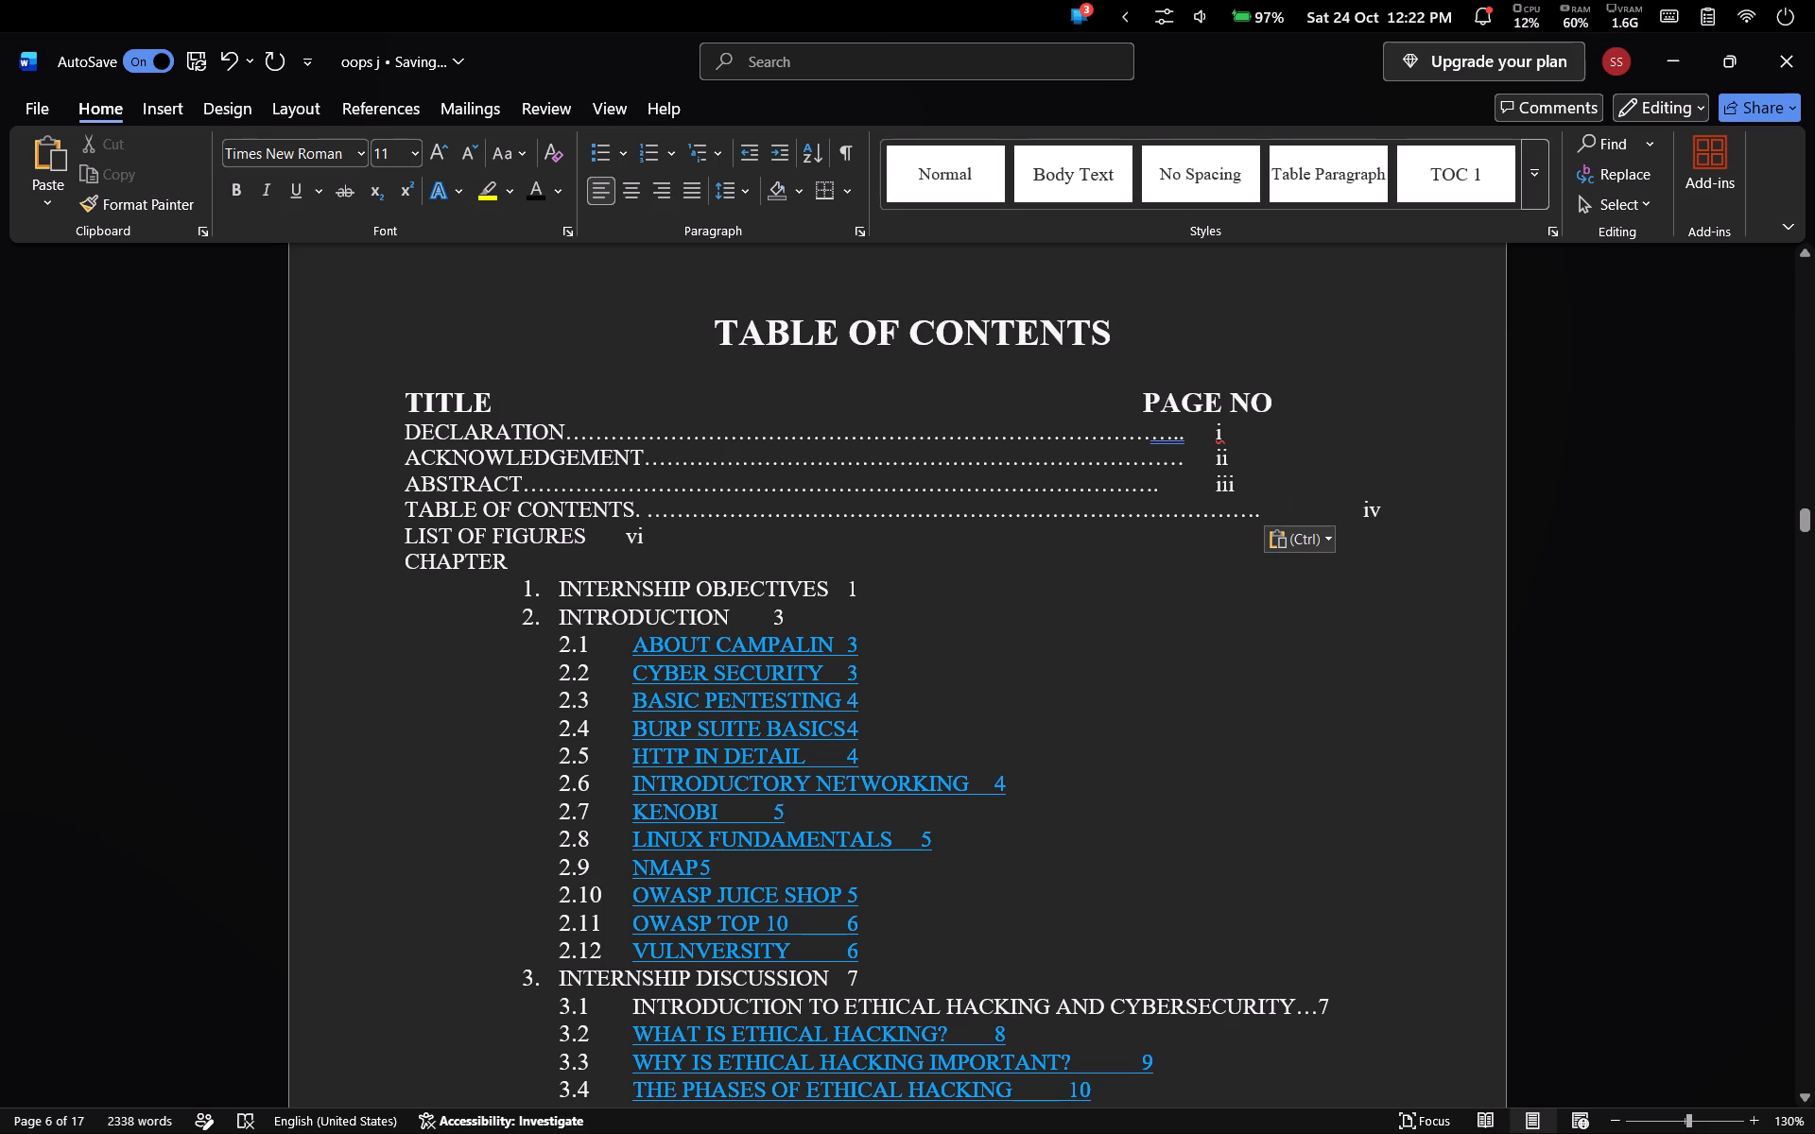
key(ctrl+v)
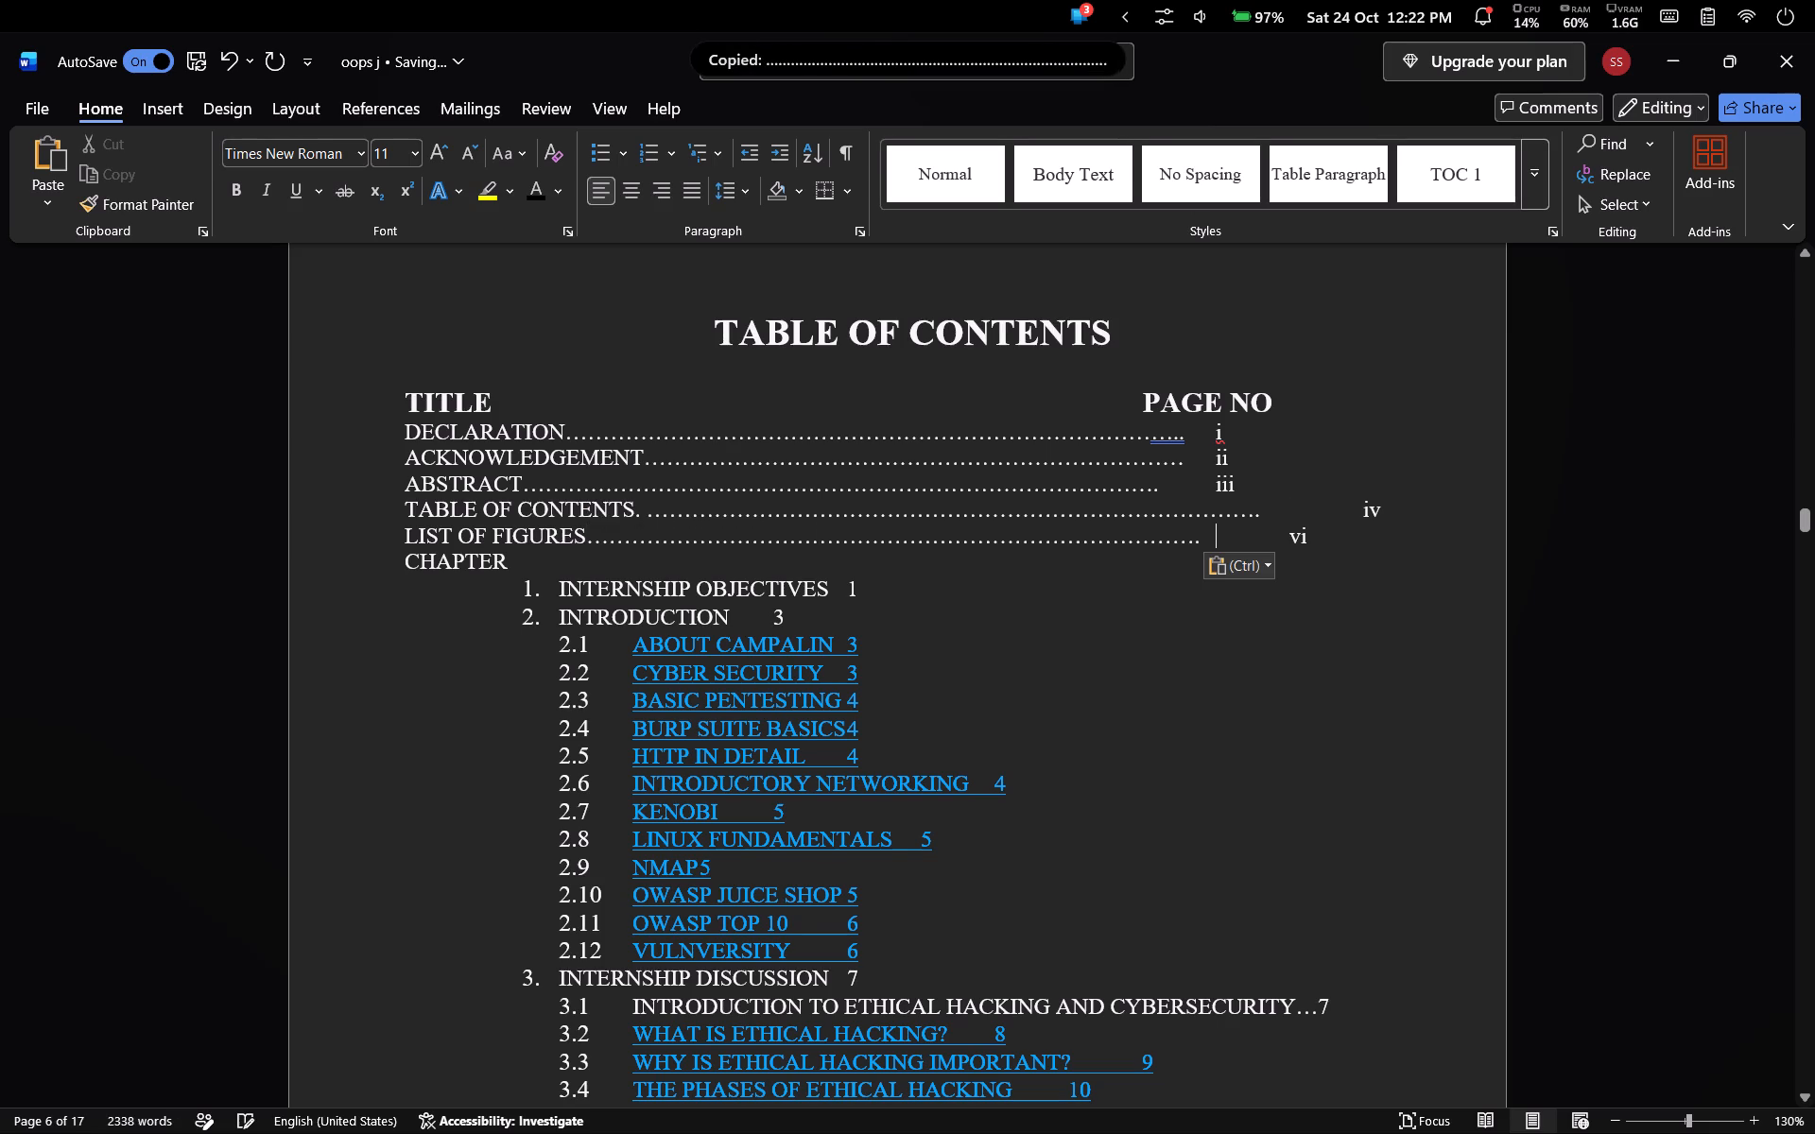
Paste the copied dot row before the page numbers of chapter entries INTERNSHIP OBJECTIVES and INTRODUCTION.
click(834, 593)
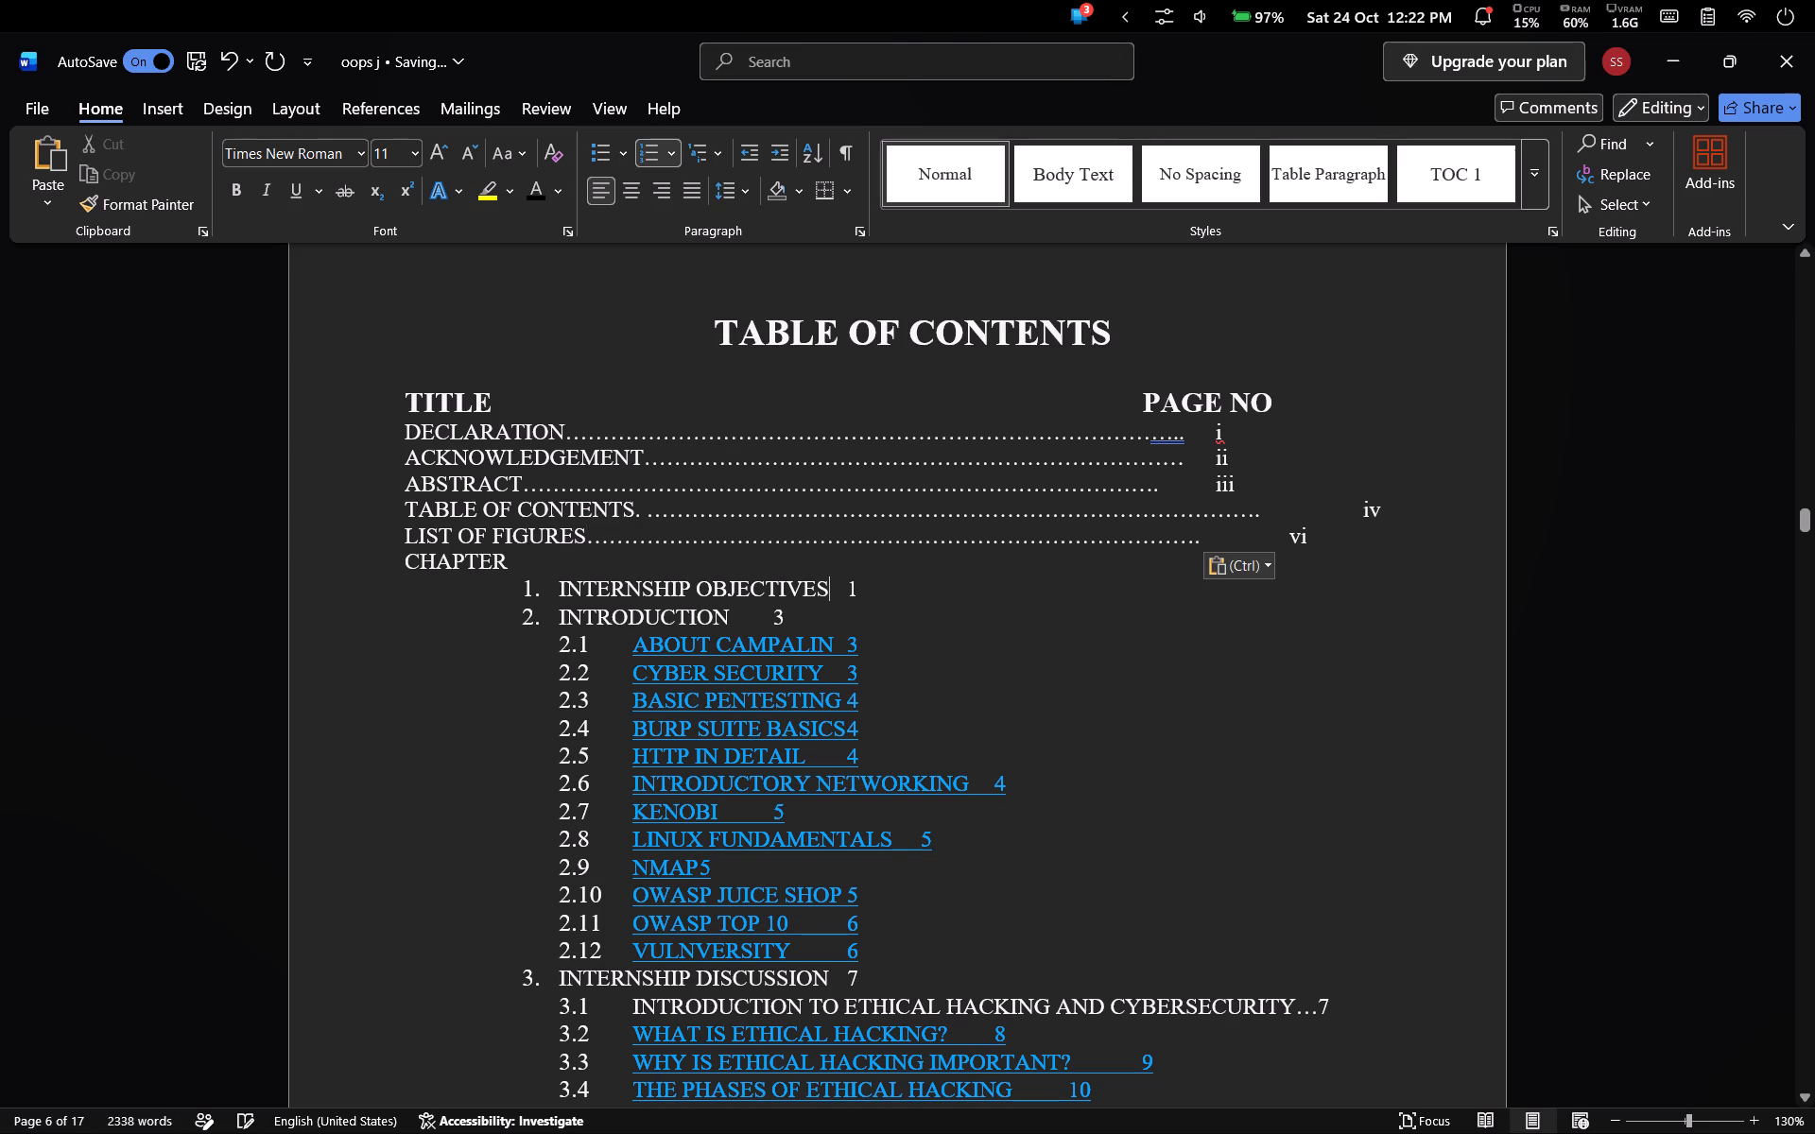
key(ctrl+v)
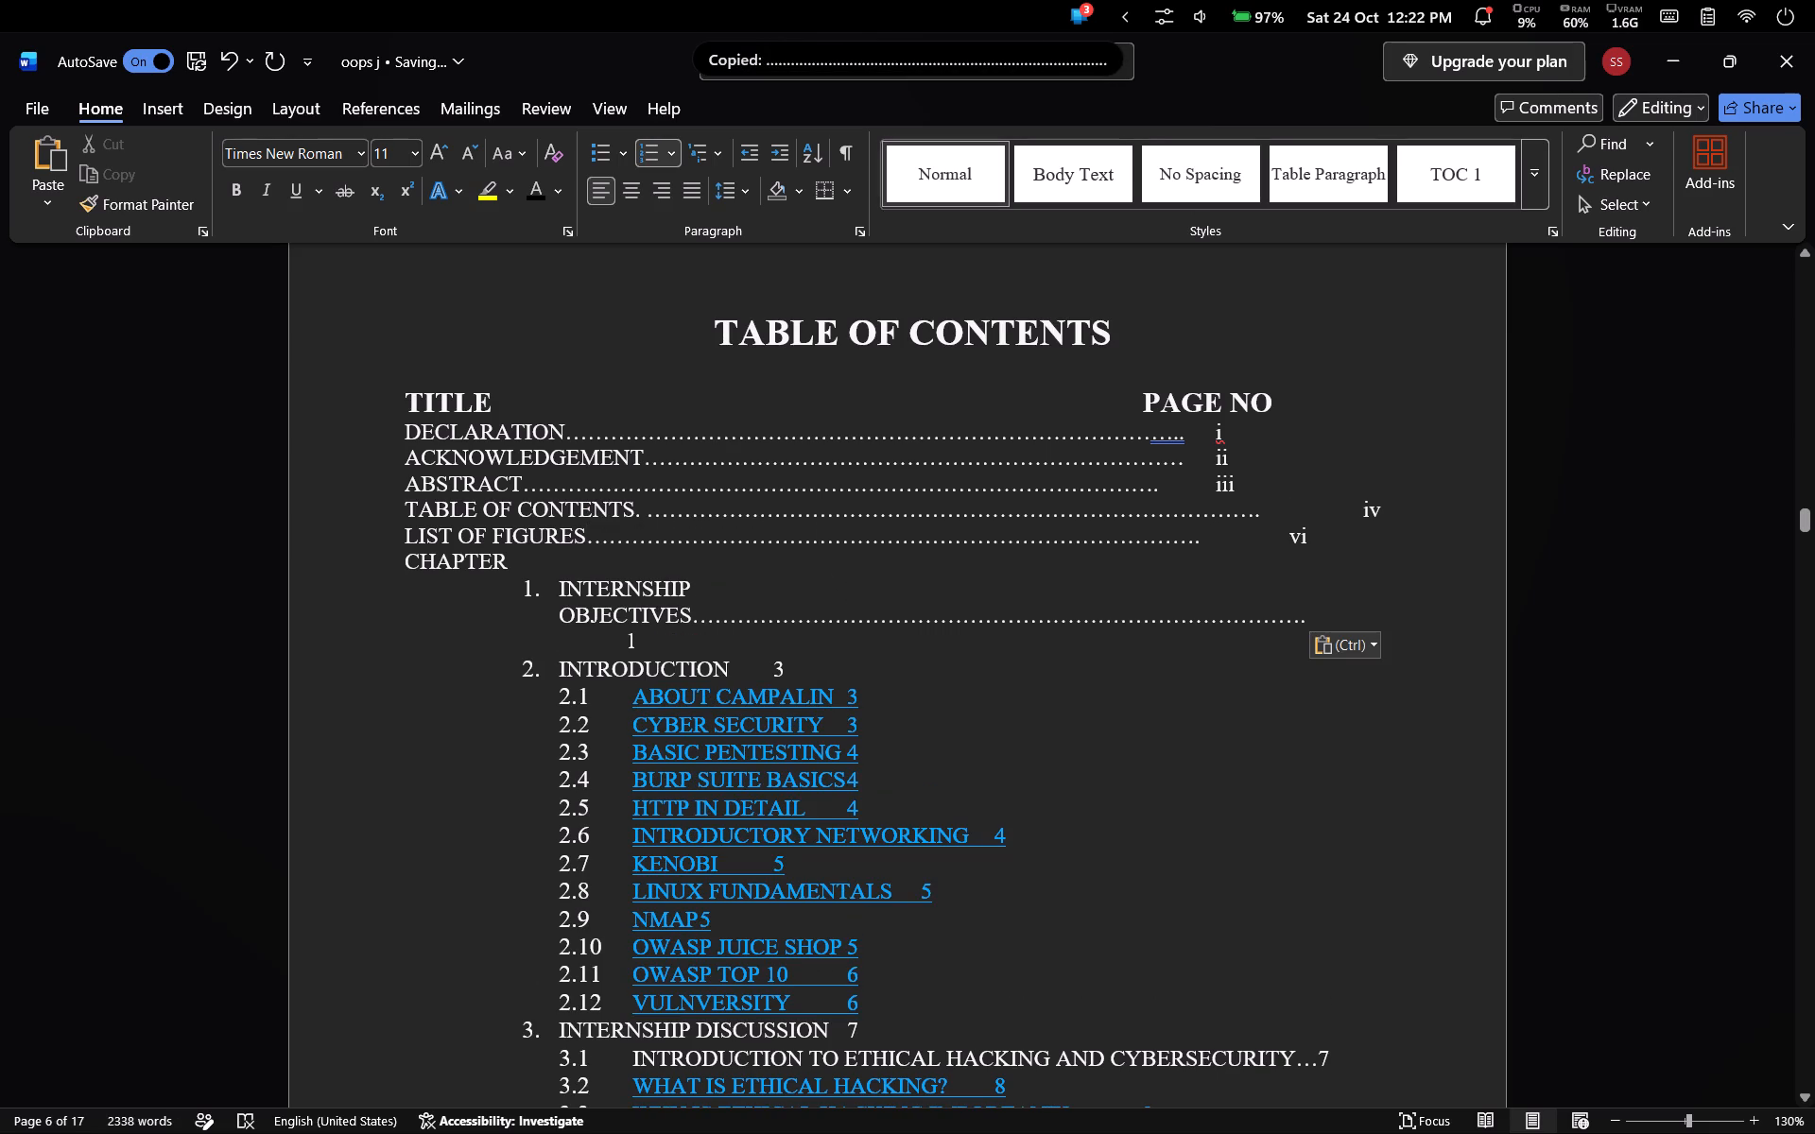
click(755, 663)
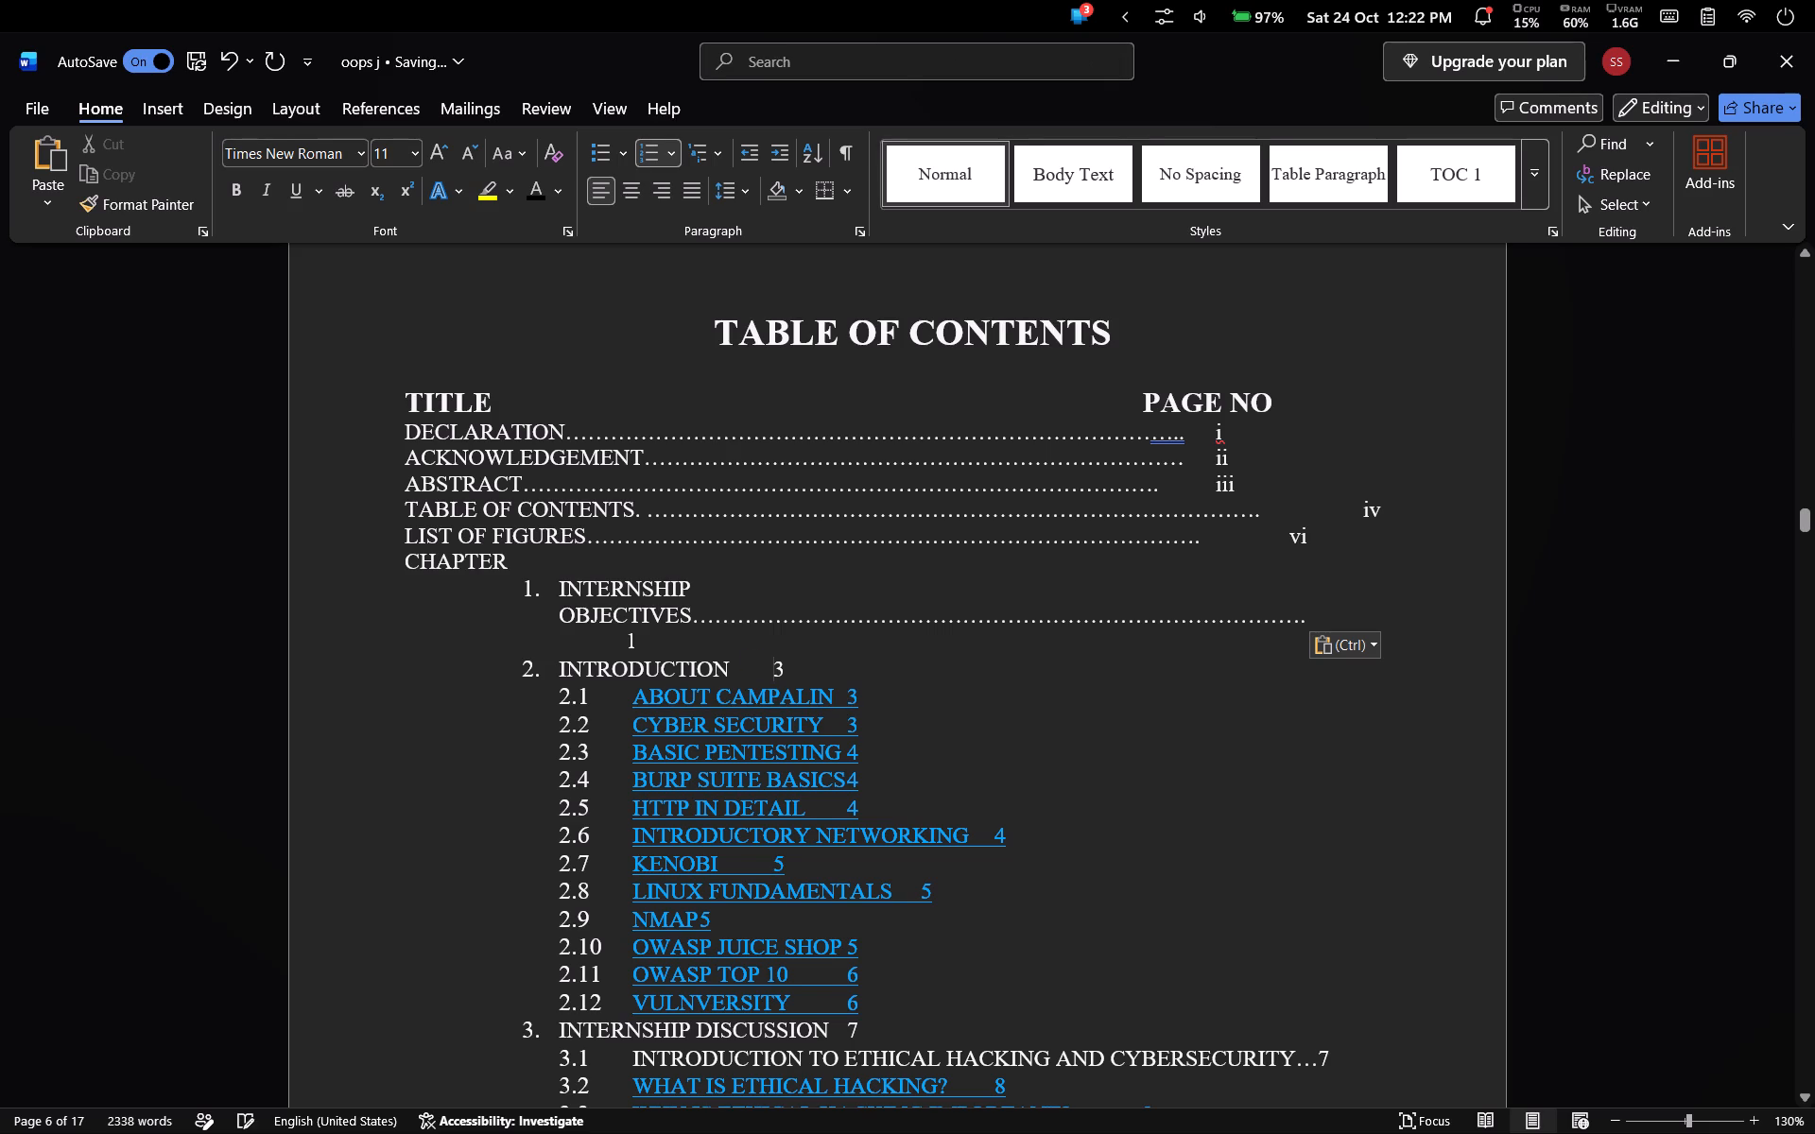
key(ctrl+v)
Paste the dot row before the page numbers of entries 2.1 ABOUT CAMPALIN, 2.2 CYBER SECURITY and 2.3 BASIC PENTESTING.
click(839, 723)
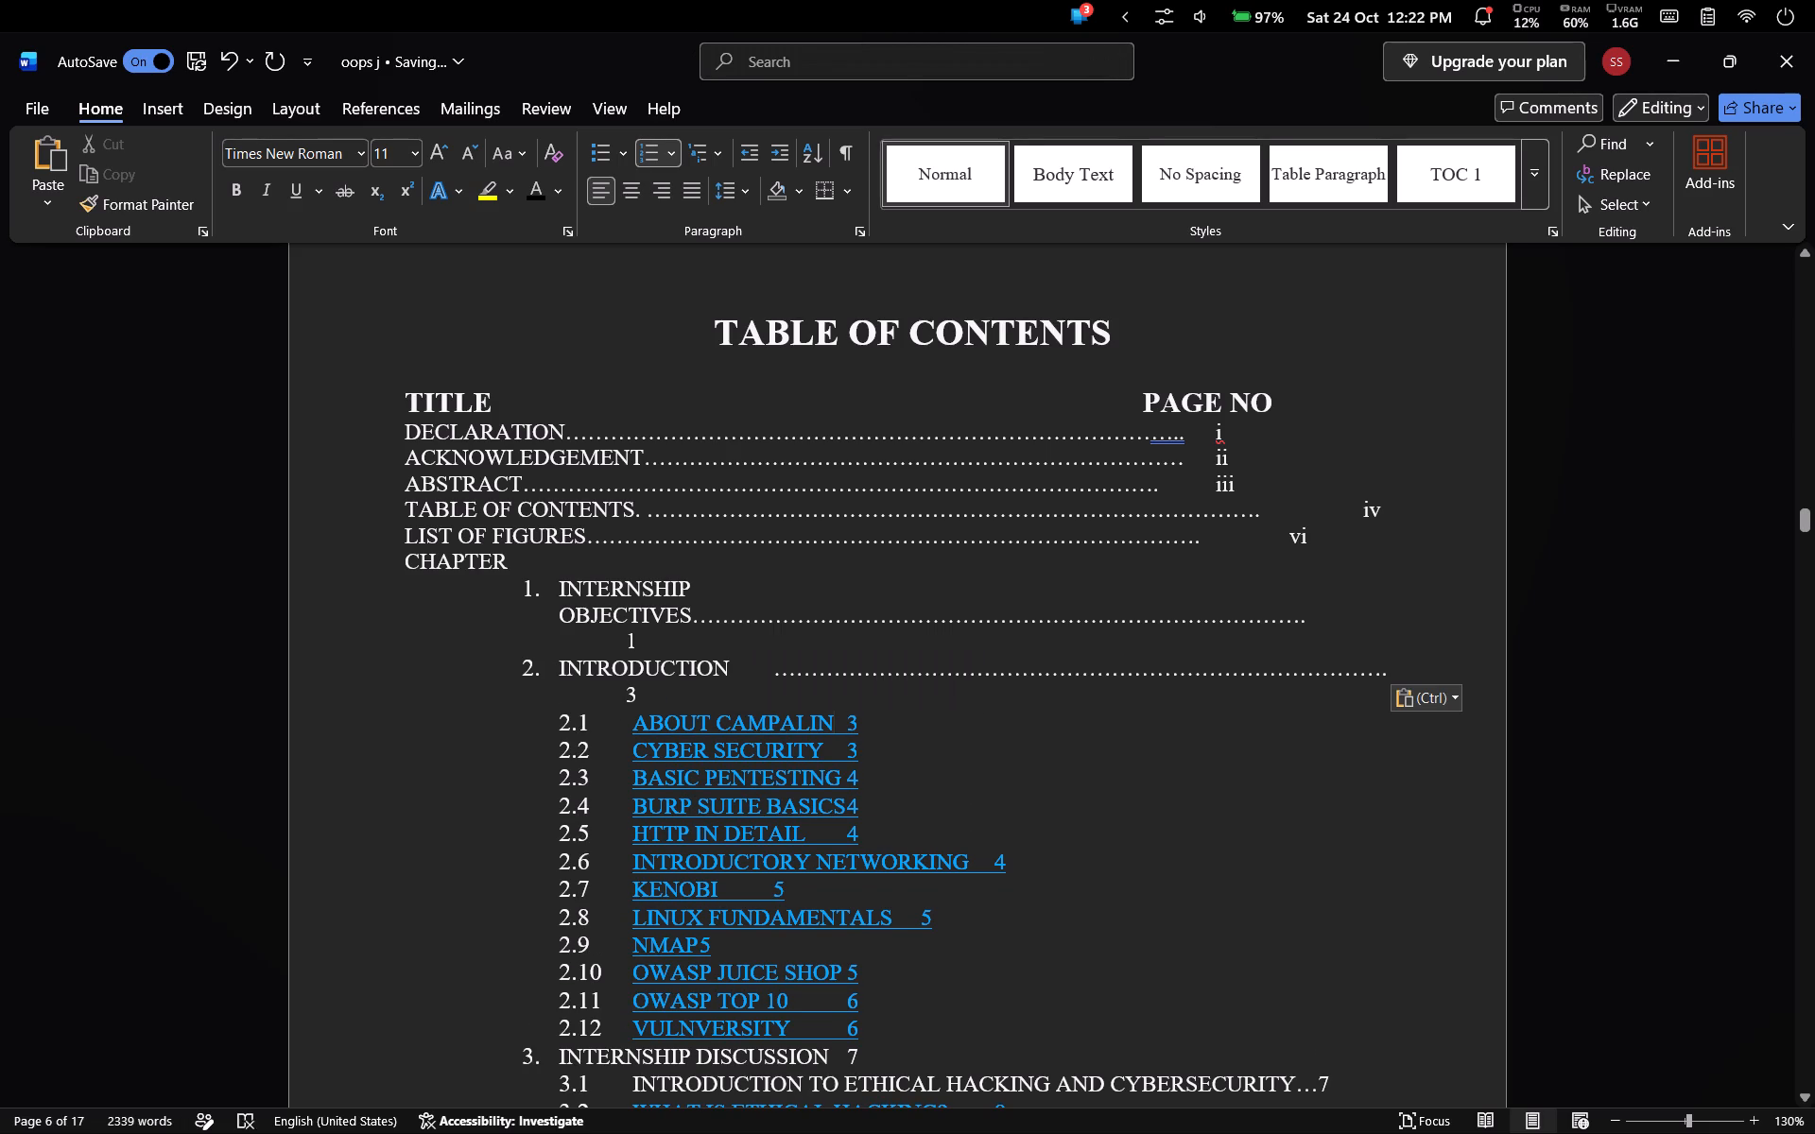
key(ctrl+v)
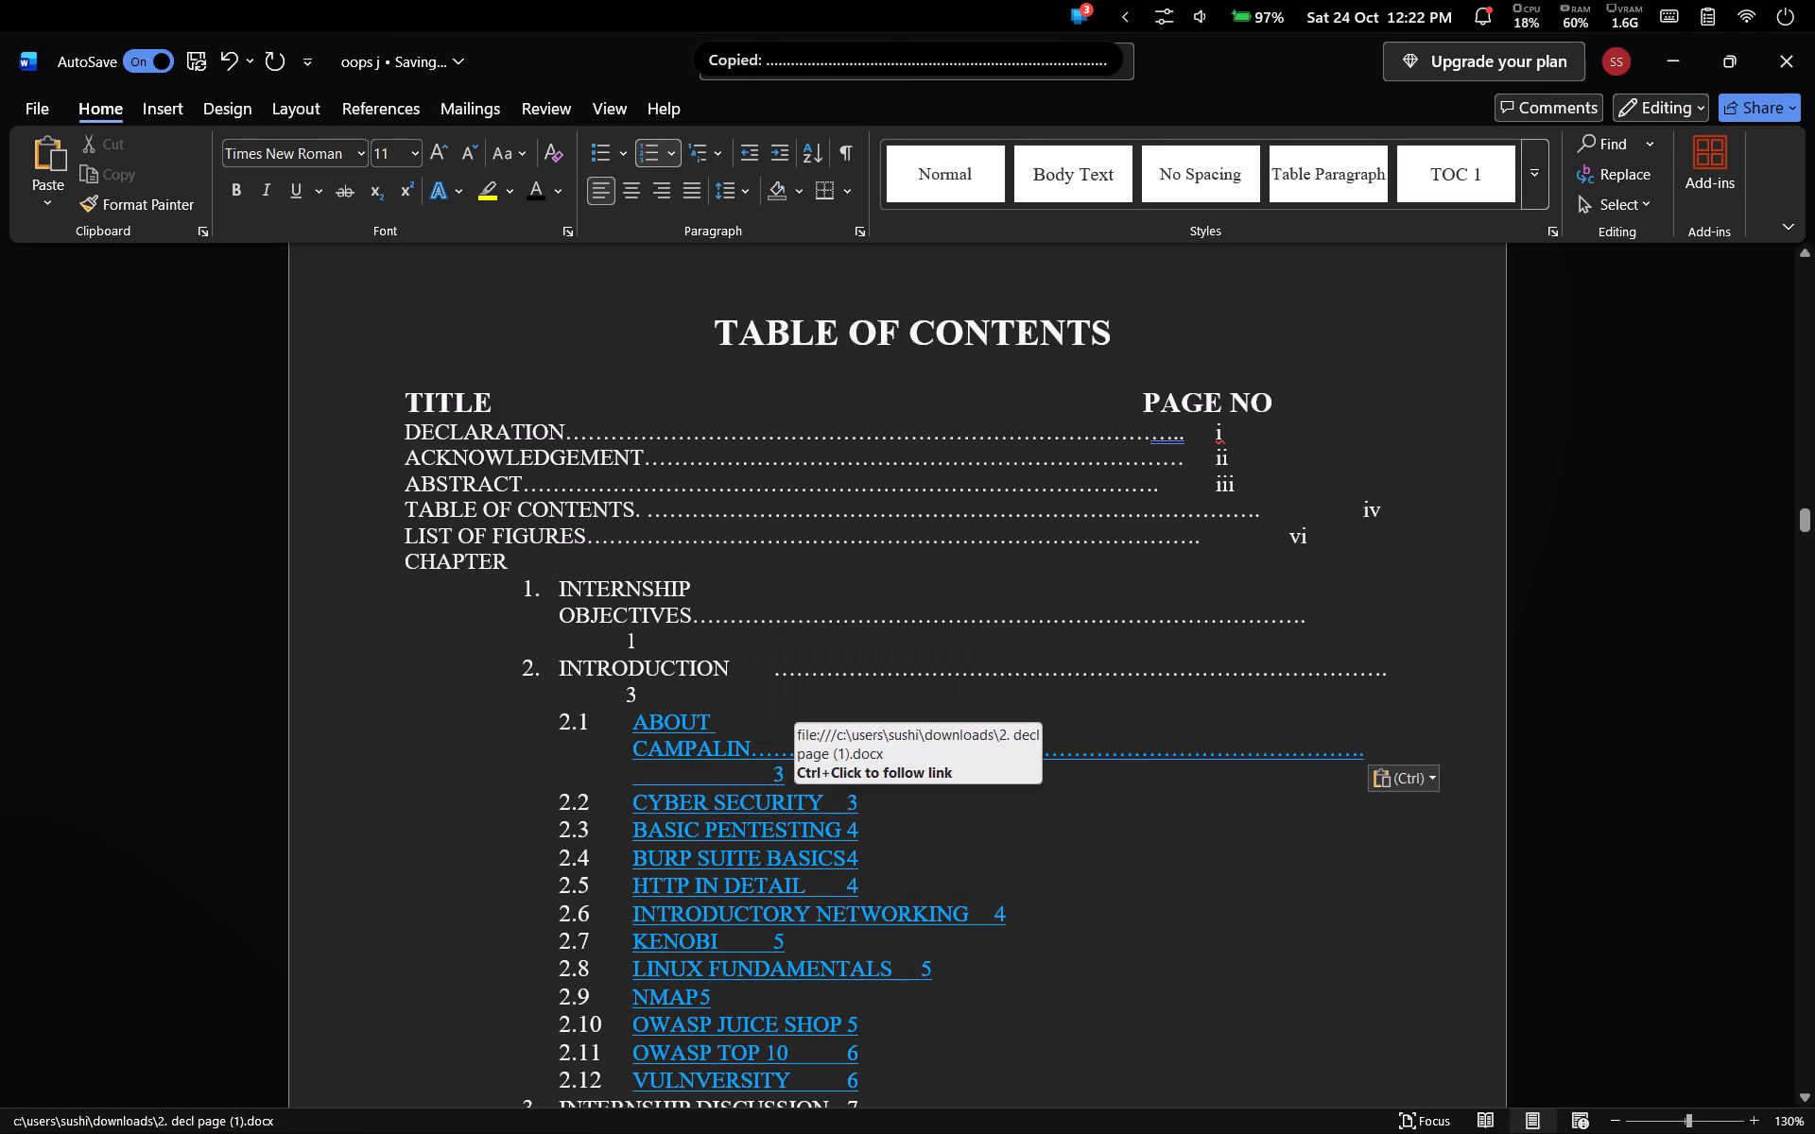
click(838, 802)
key(ctrl+v)
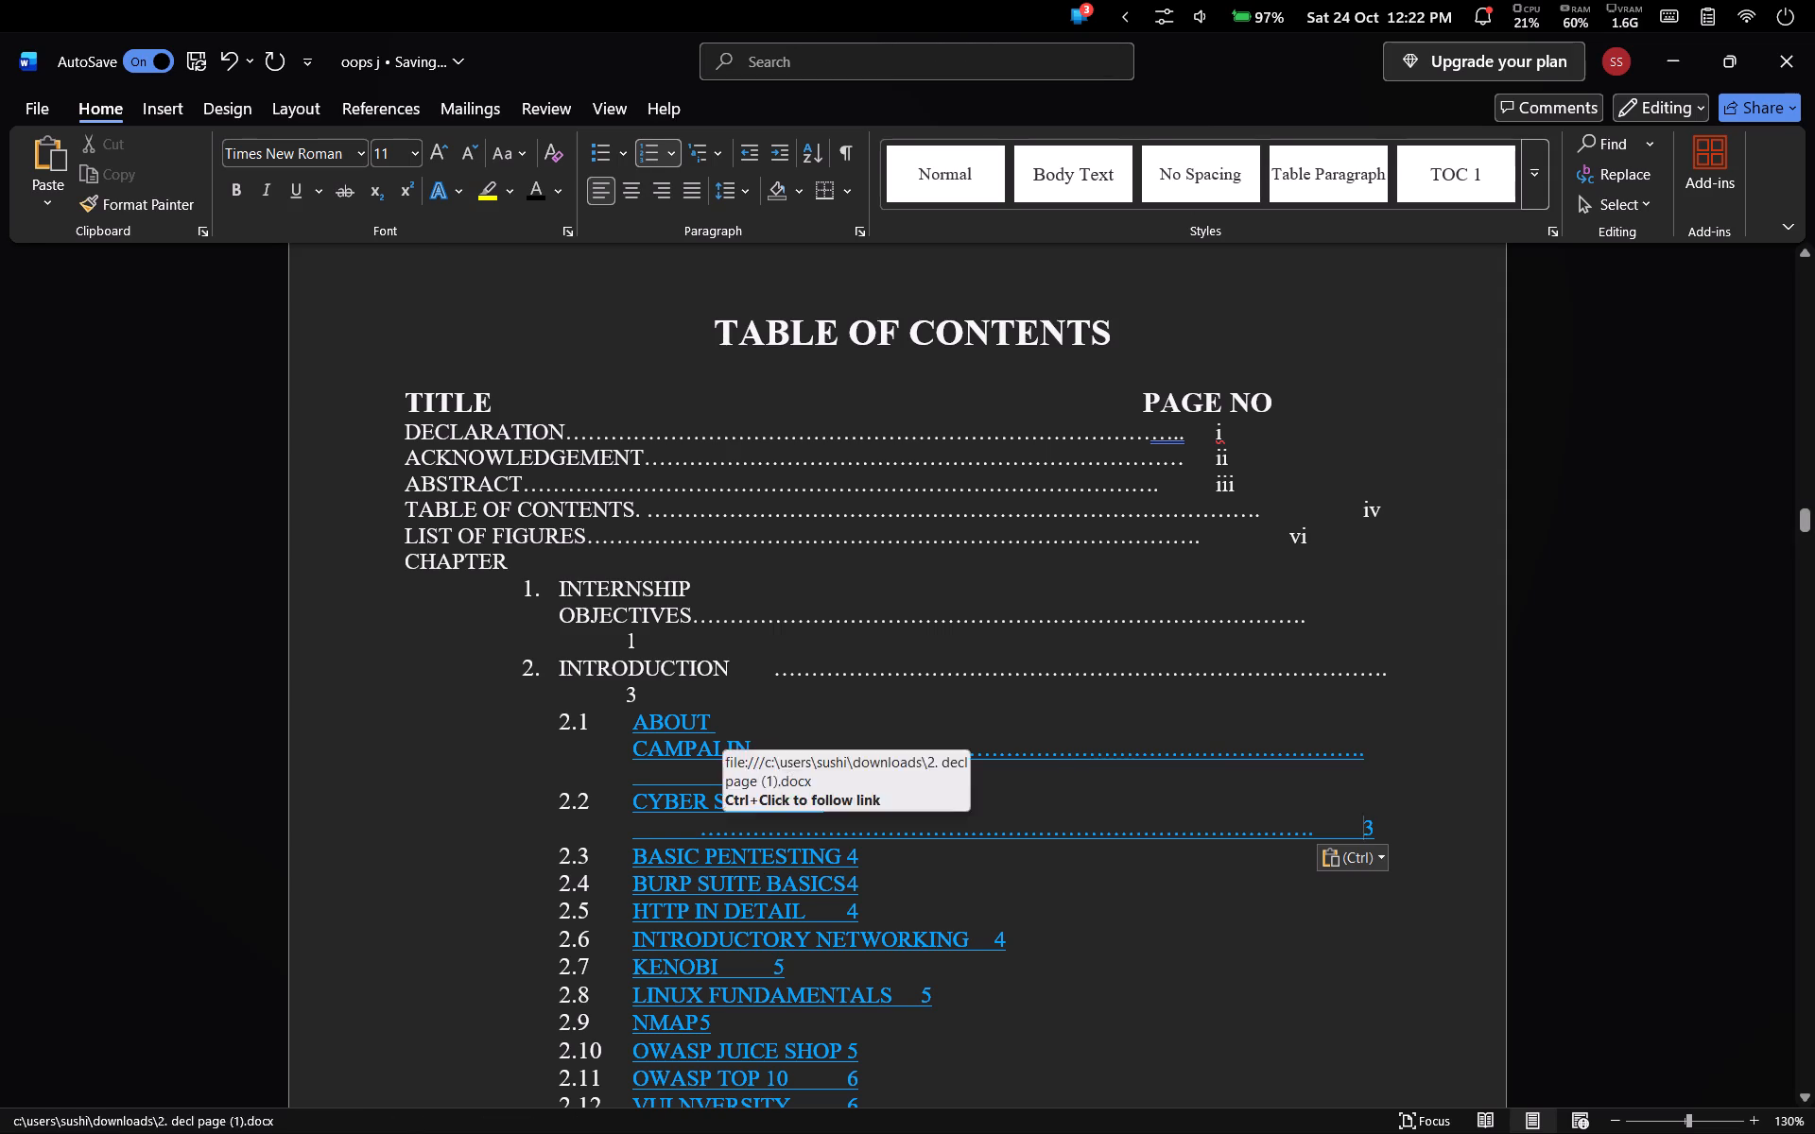
scroll(735, 816, down, 1)
click(849, 721)
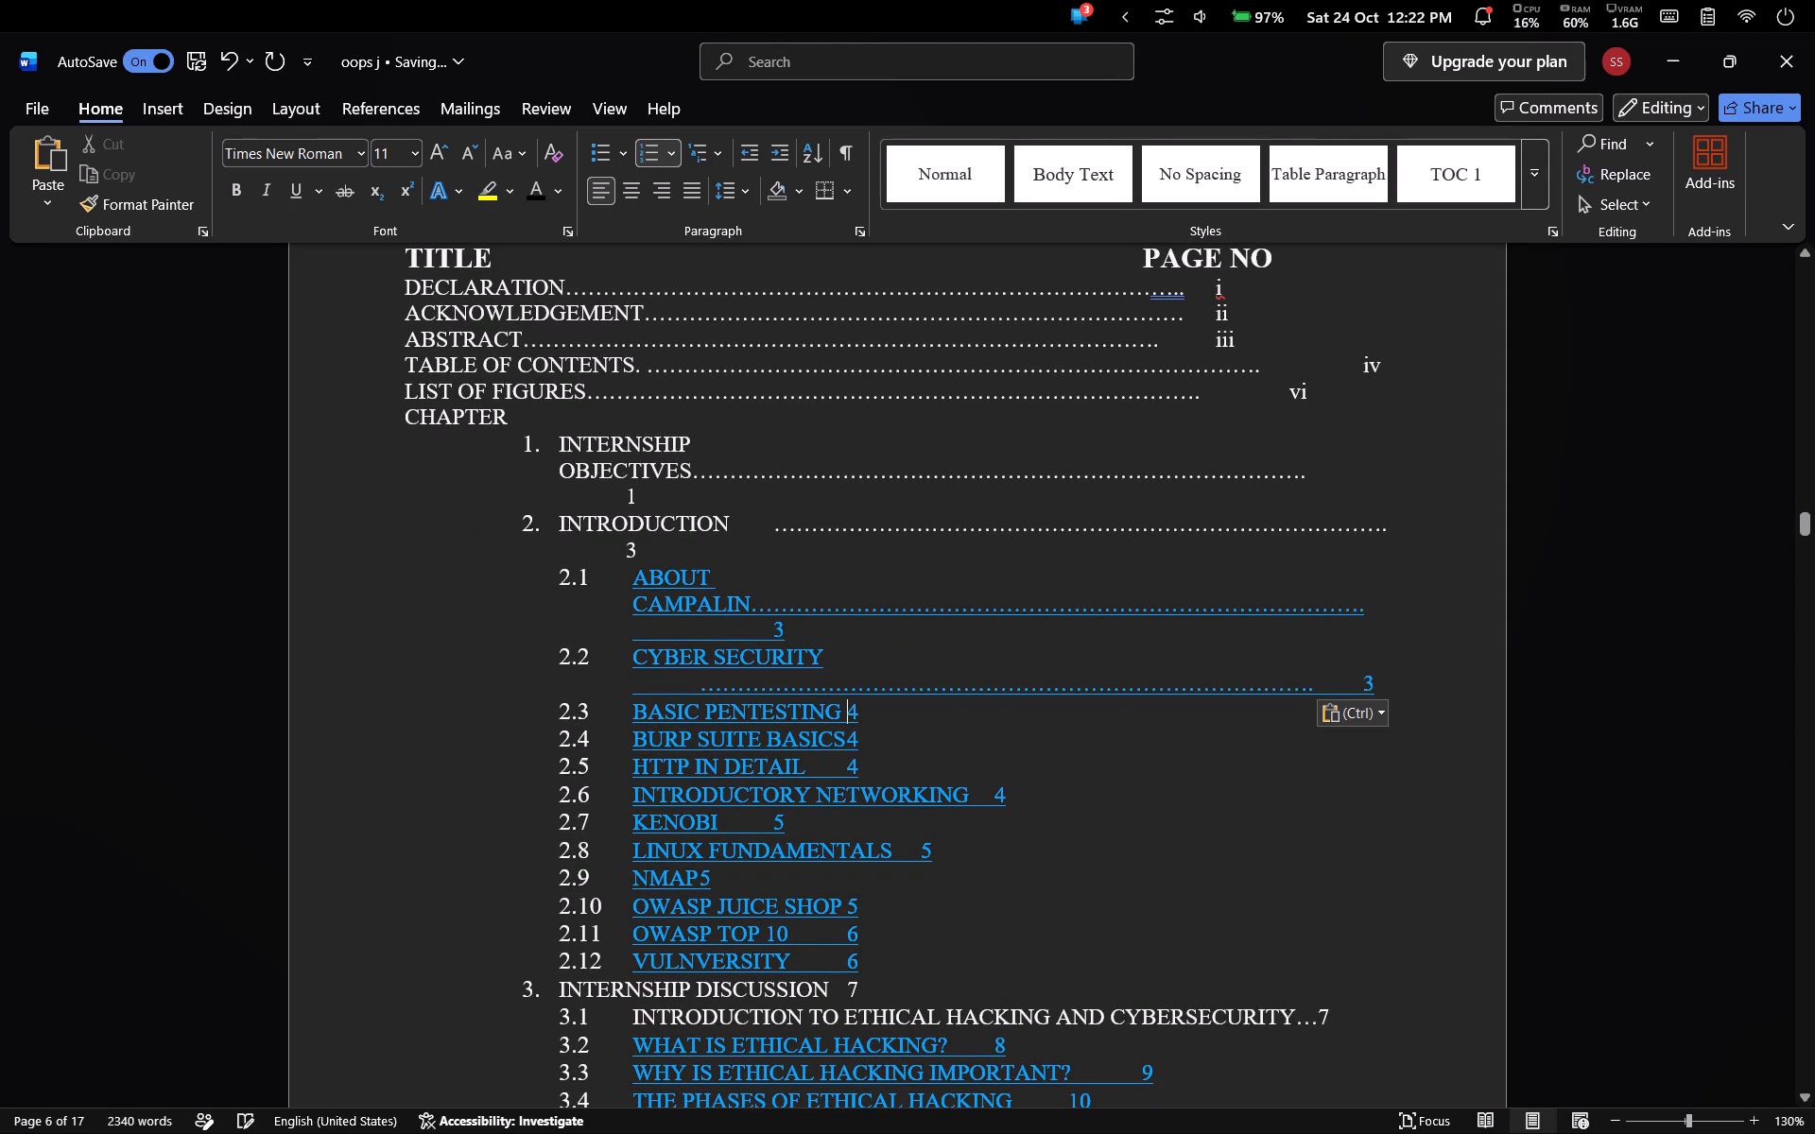
key(ctrl+v)
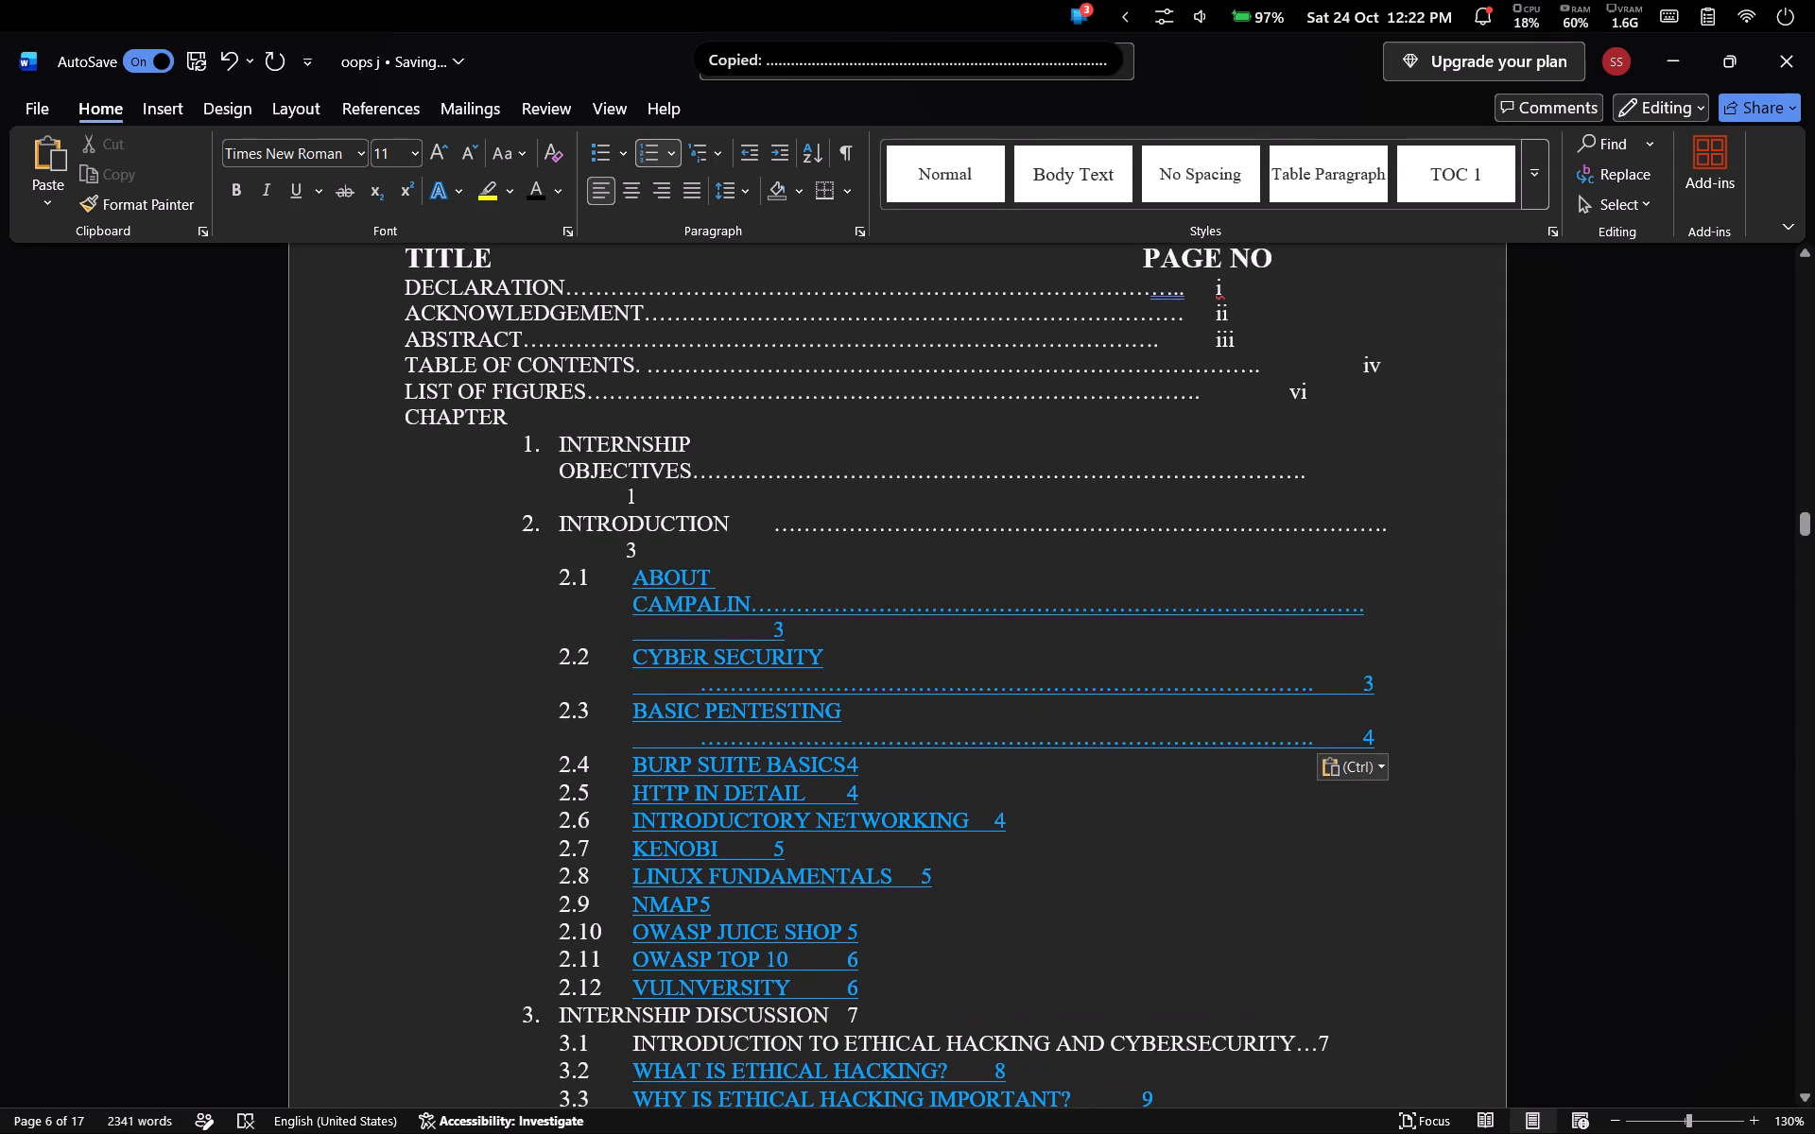
Paste the dot row after entries 2.4 BURP SUITE BASICS, 2.5 HTTP IN DETAIL and 2.6 INTRODUCTORY NETWORKING.
click(844, 761)
key(ctrl+v)
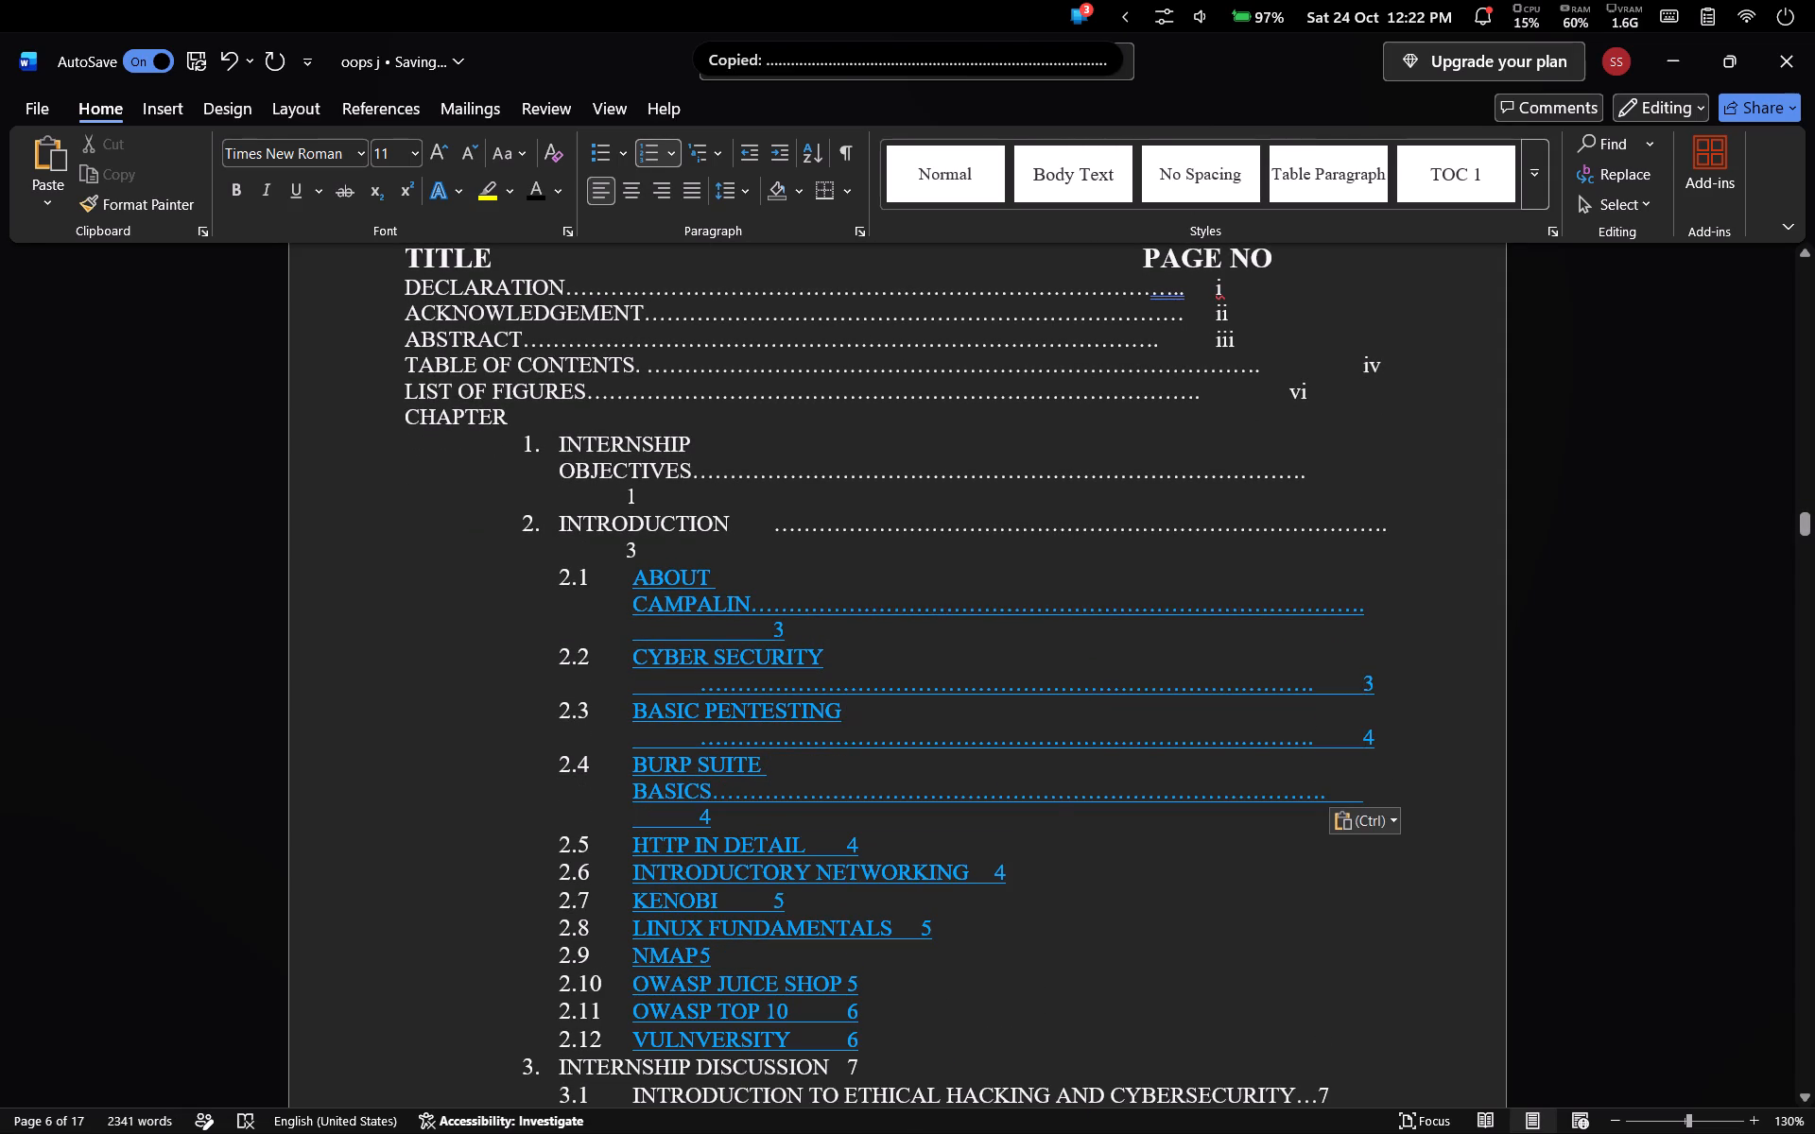
click(809, 842)
key(ctrl+v)
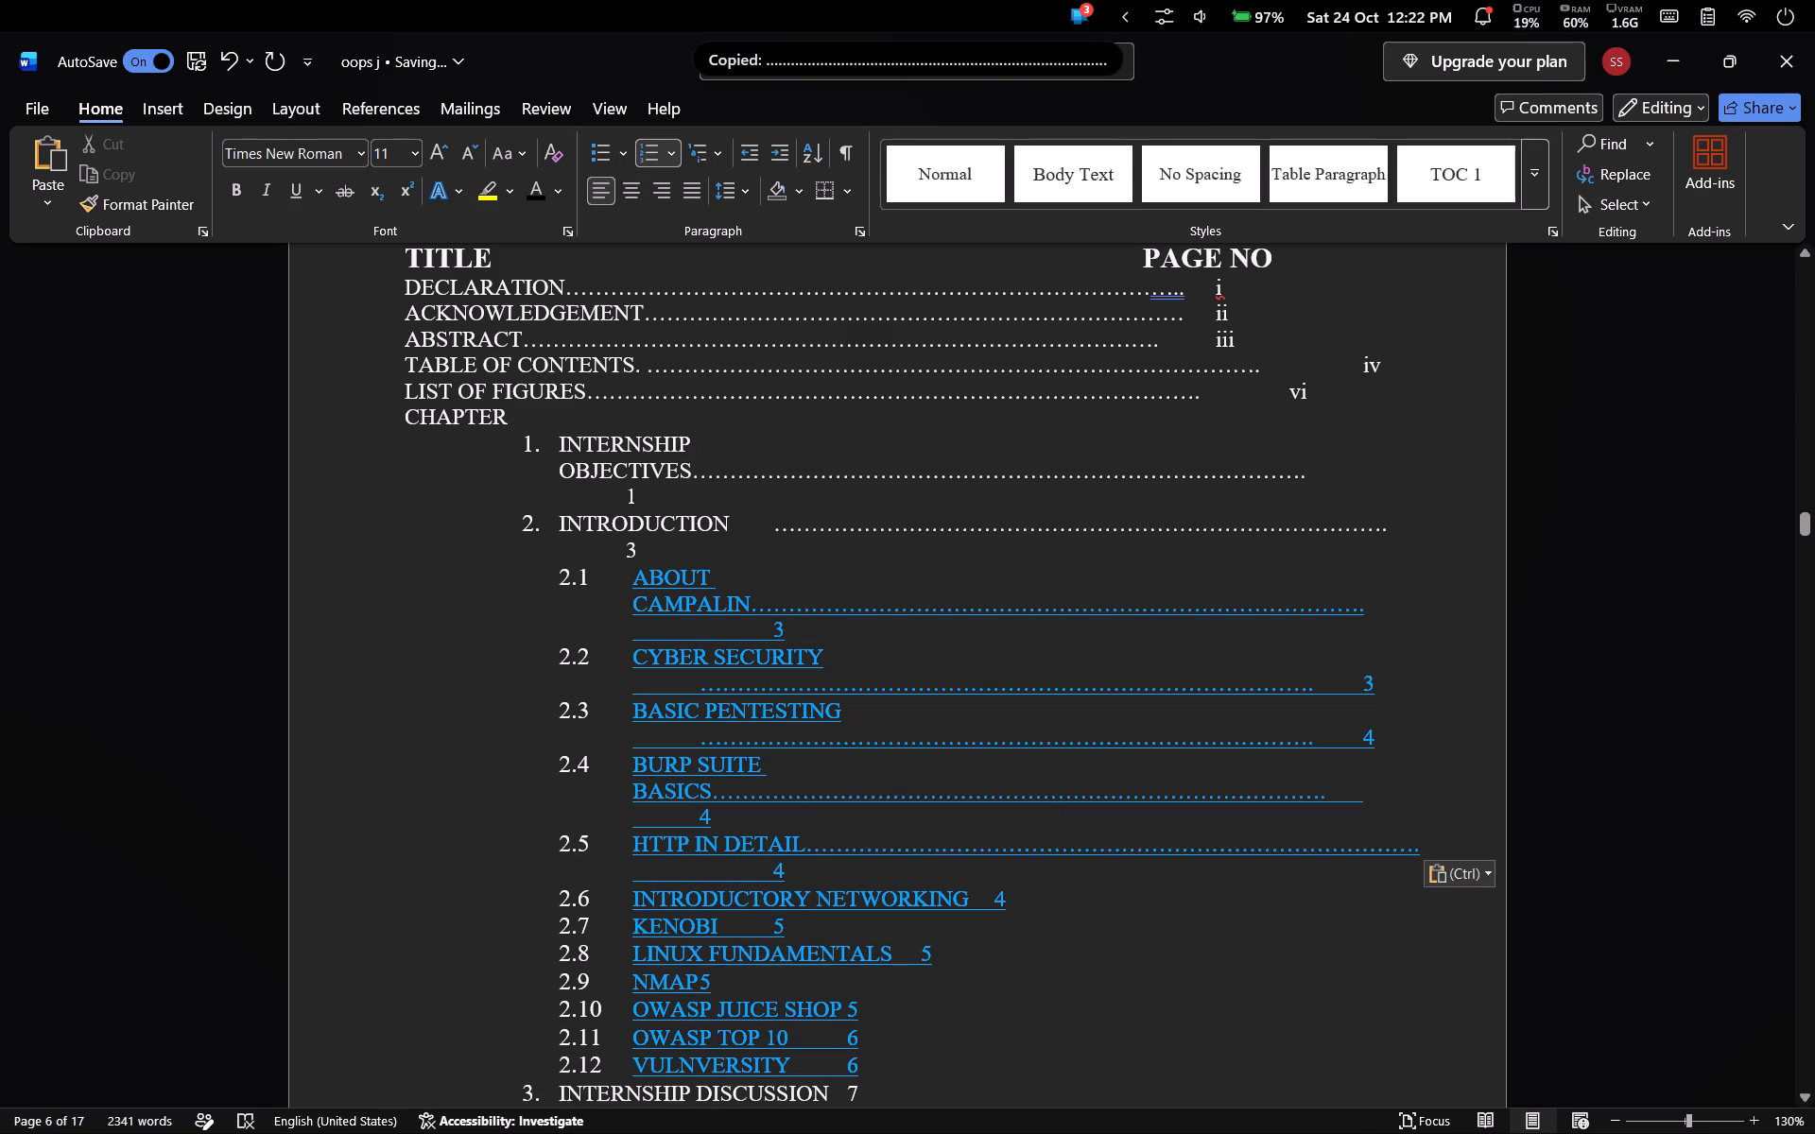
click(976, 902)
key(ctrl+v)
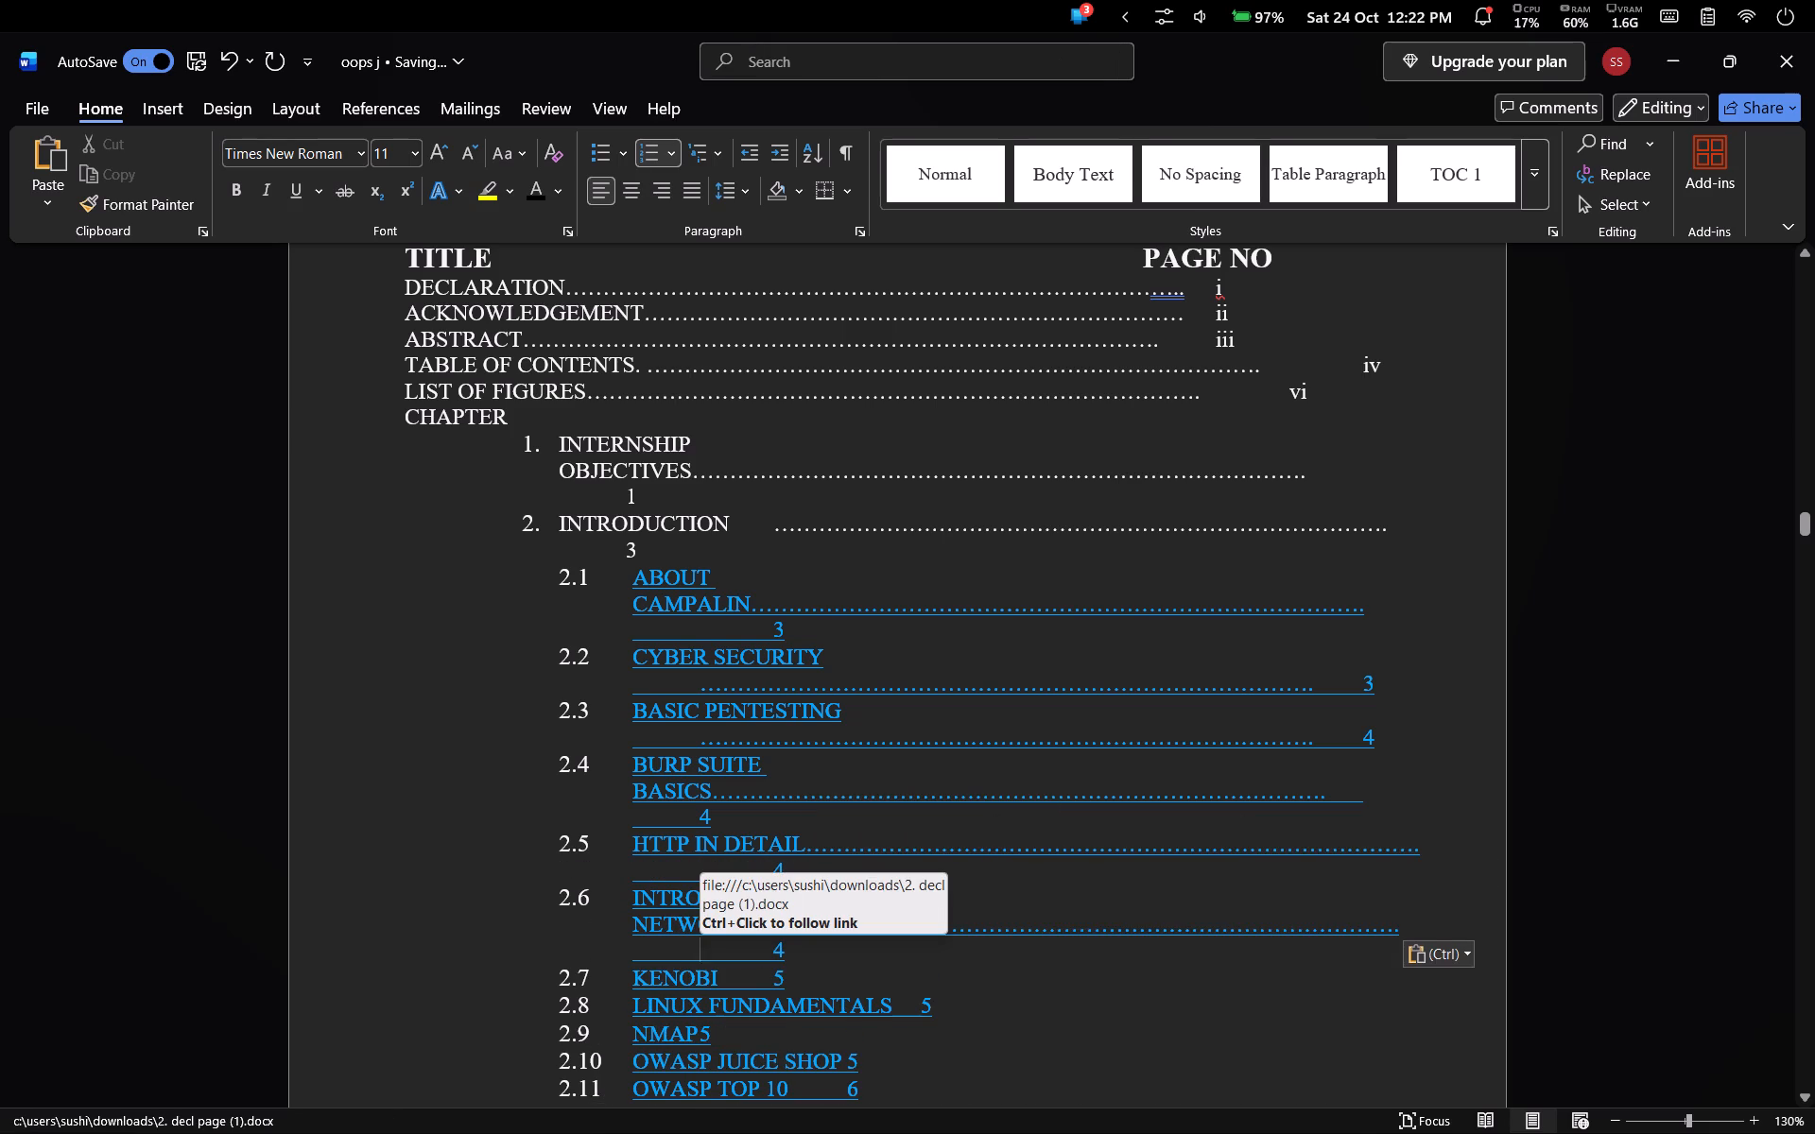
Paste the dot row before the page numbers of entries 2.7 KENOBI and 2.8 LINUX FUNDAMENTALS.
key(Down)
key(Right)
key(Right)
key(ctrl+v)
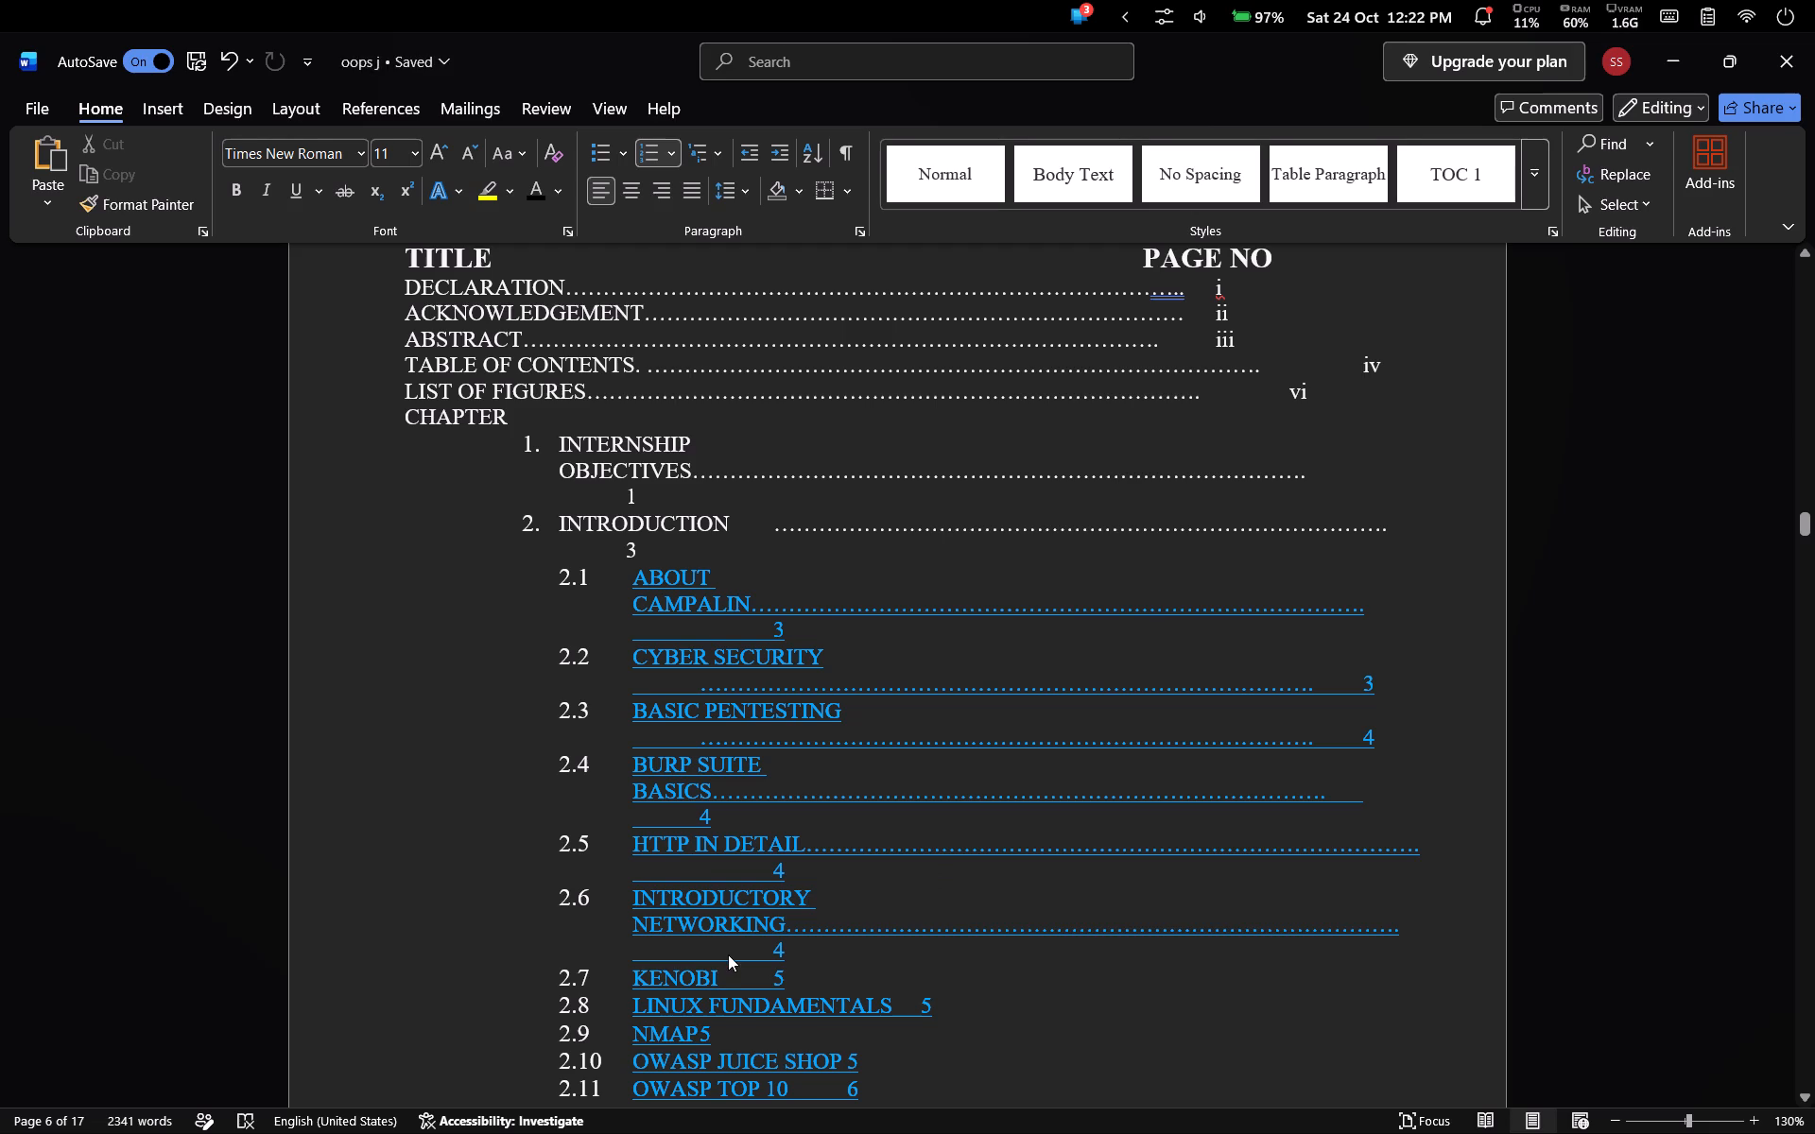
key(Down)
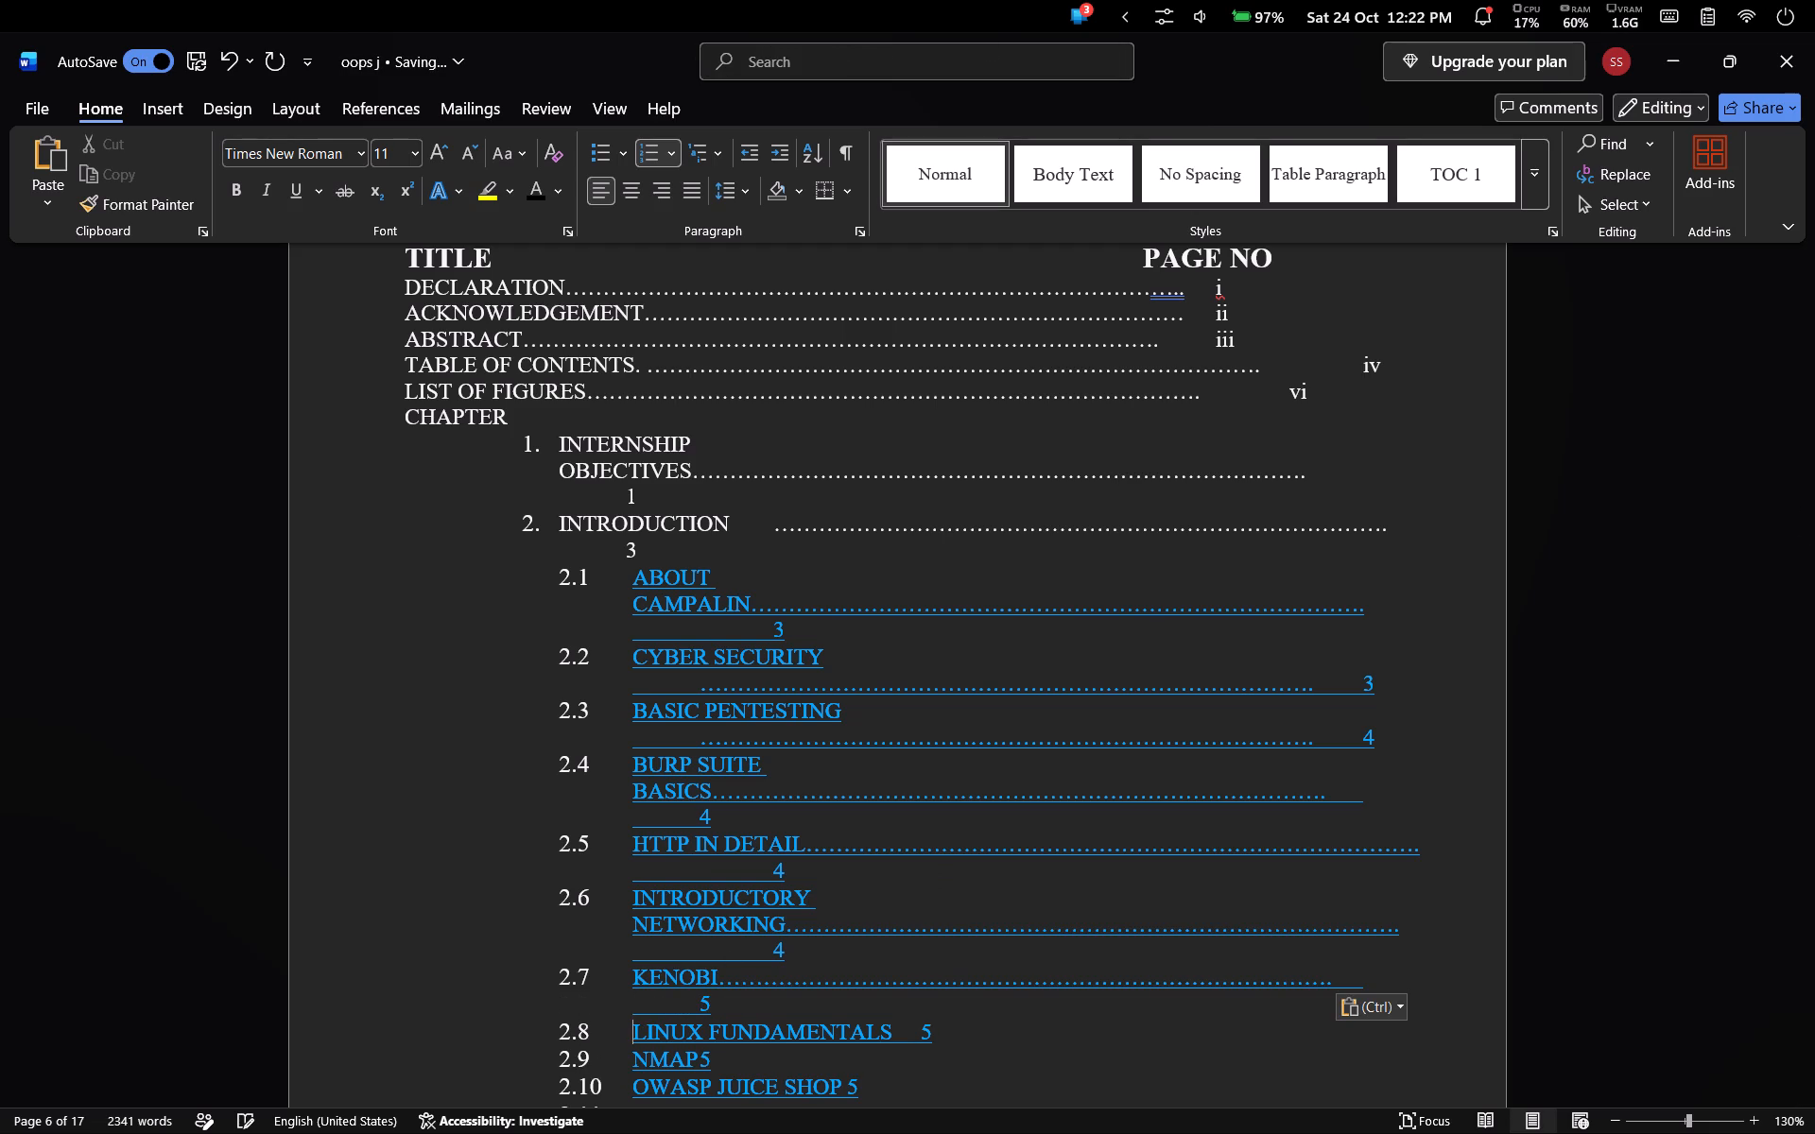
click(907, 1044)
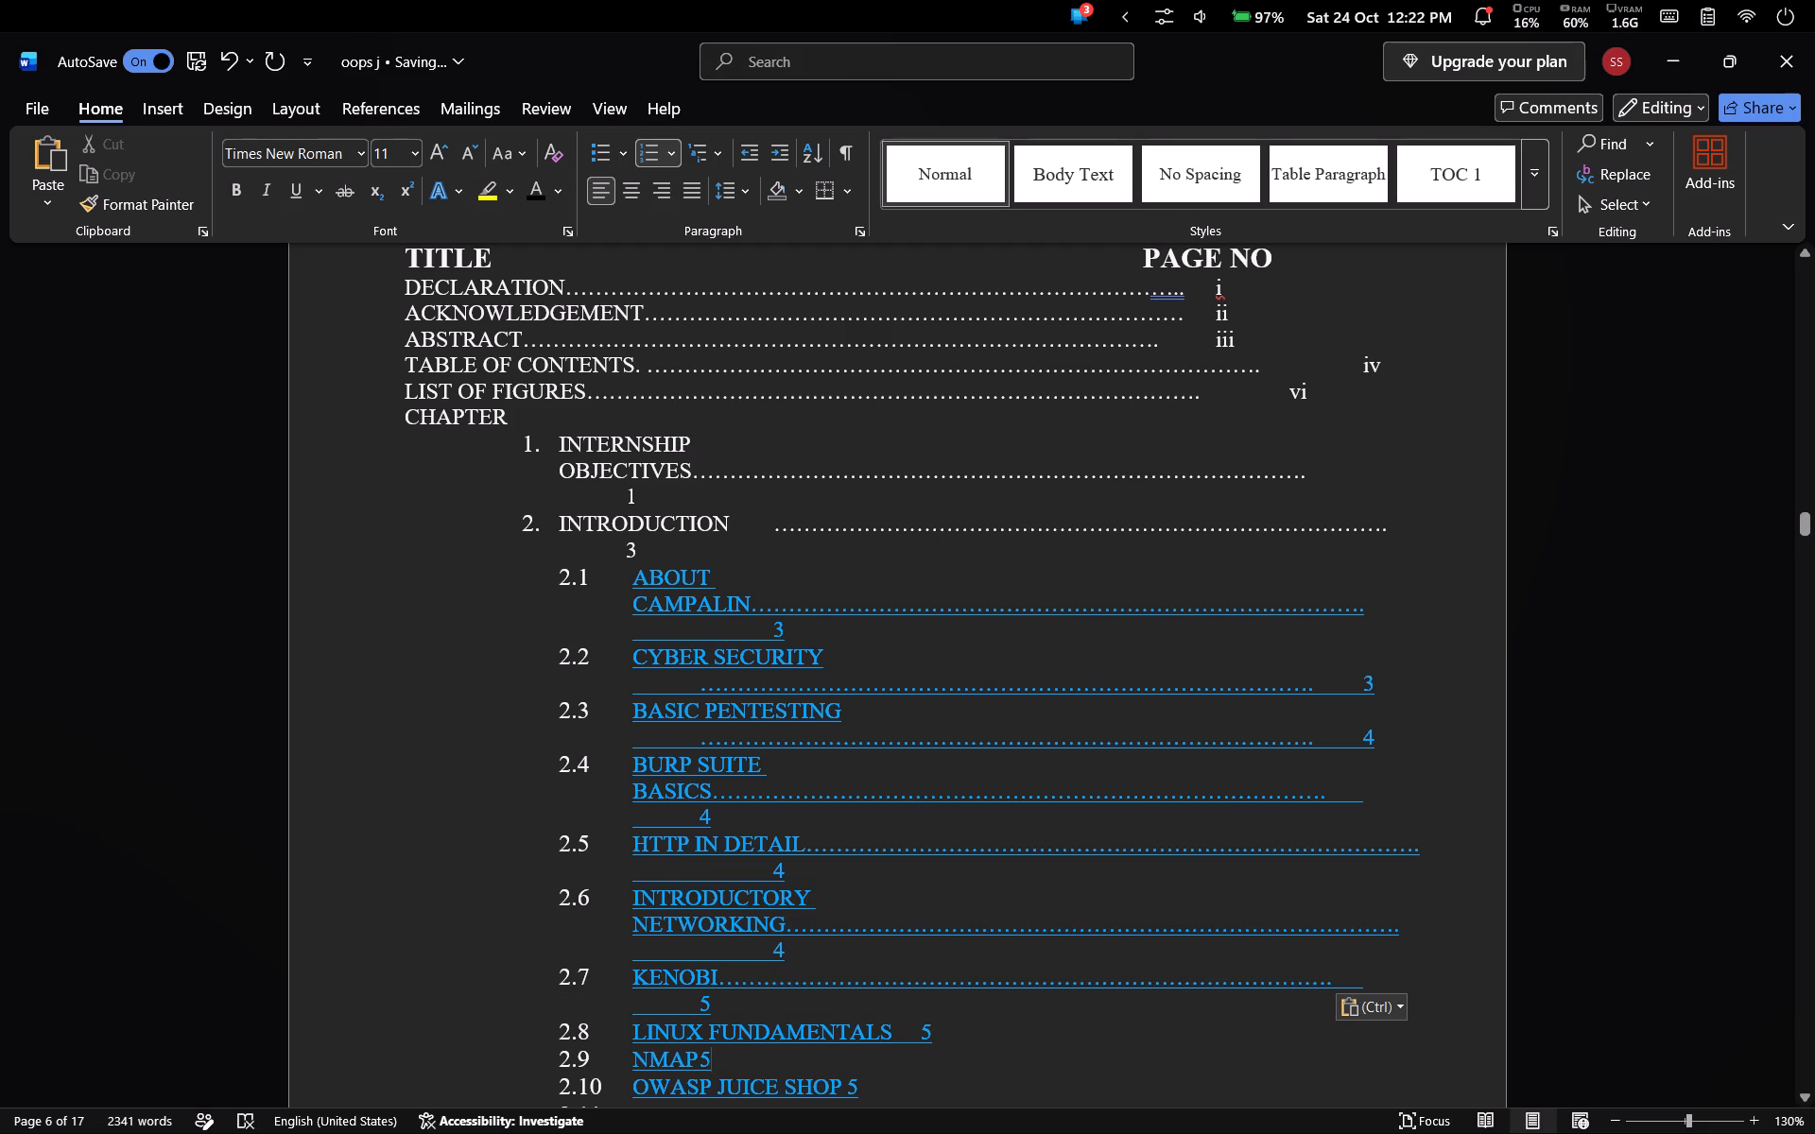
click(907, 1024)
key(ctrl+v)
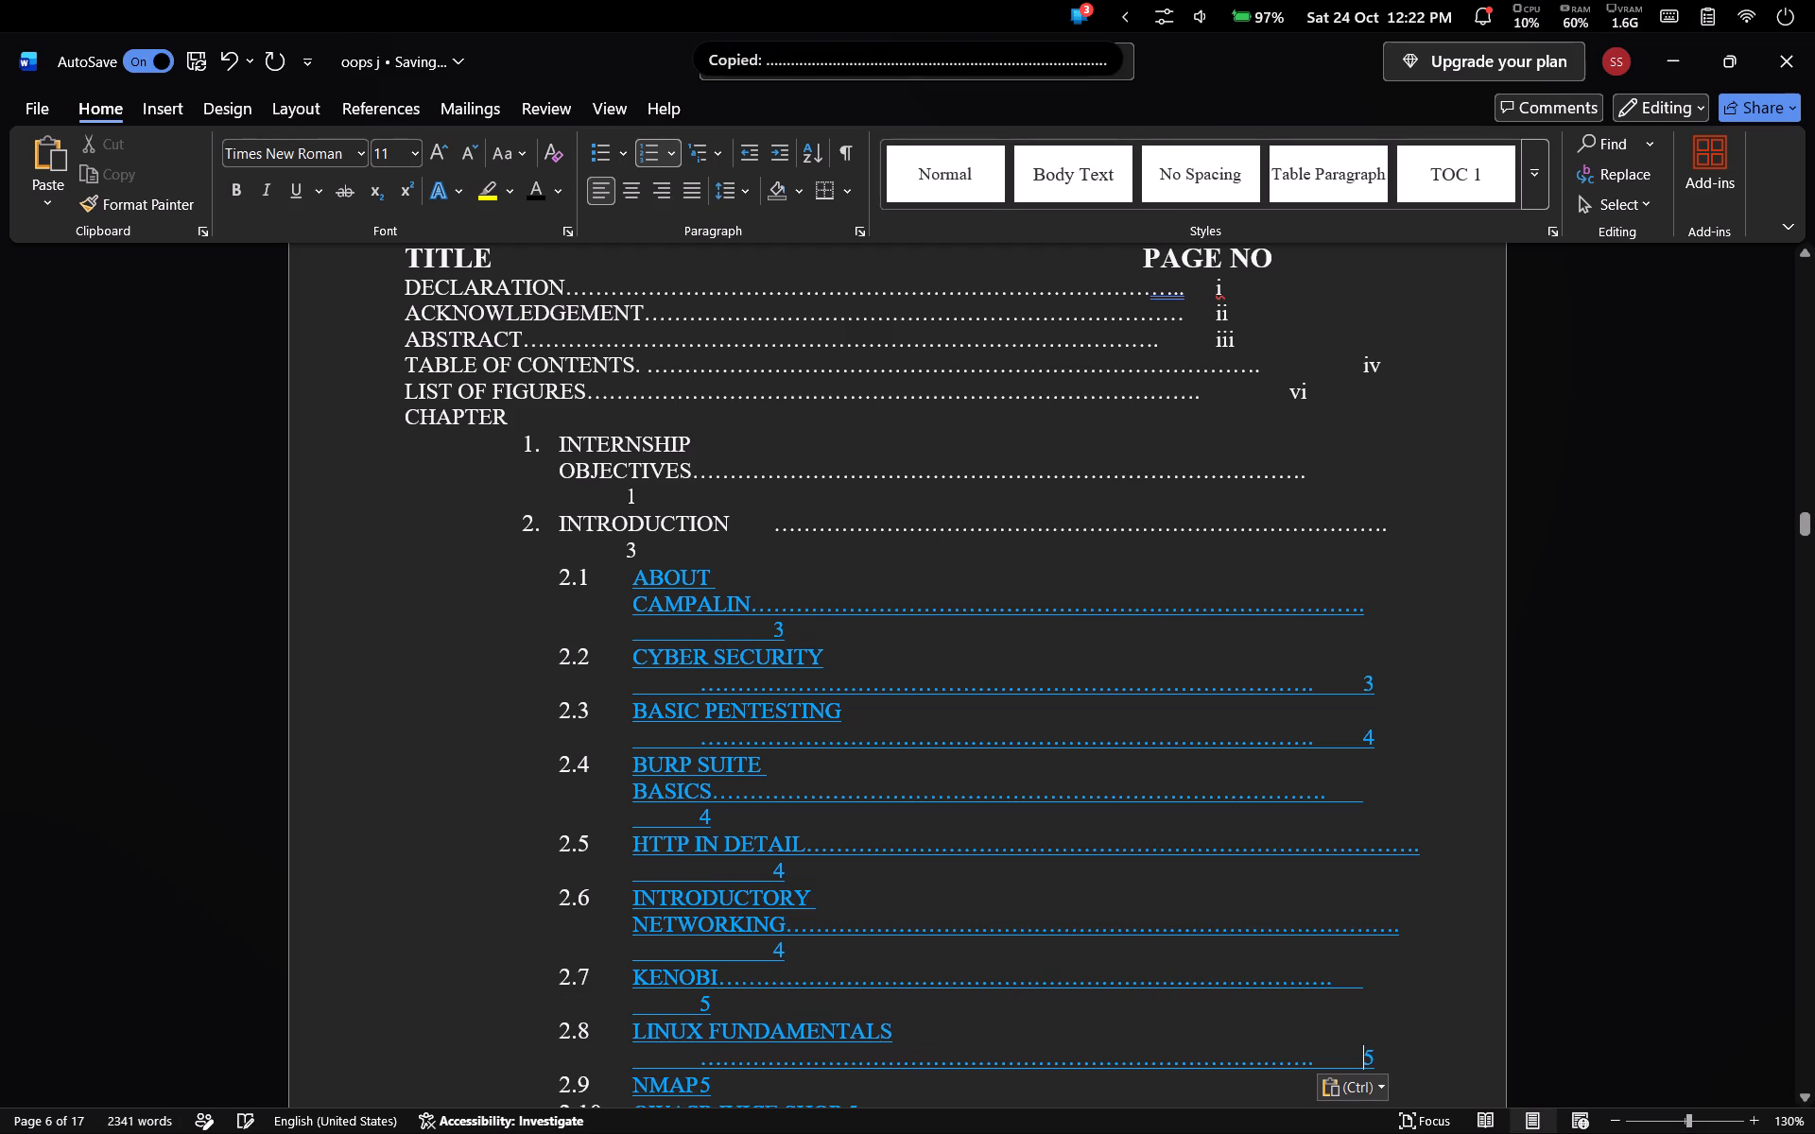
Paste the dot row after entries 2.9 NMAP, 2.10 OWASP JUICE SHOP, 2.11 OWASP TOP 10 and 2.12 VULNVERSITY.
scroll(904, 996, down, 3)
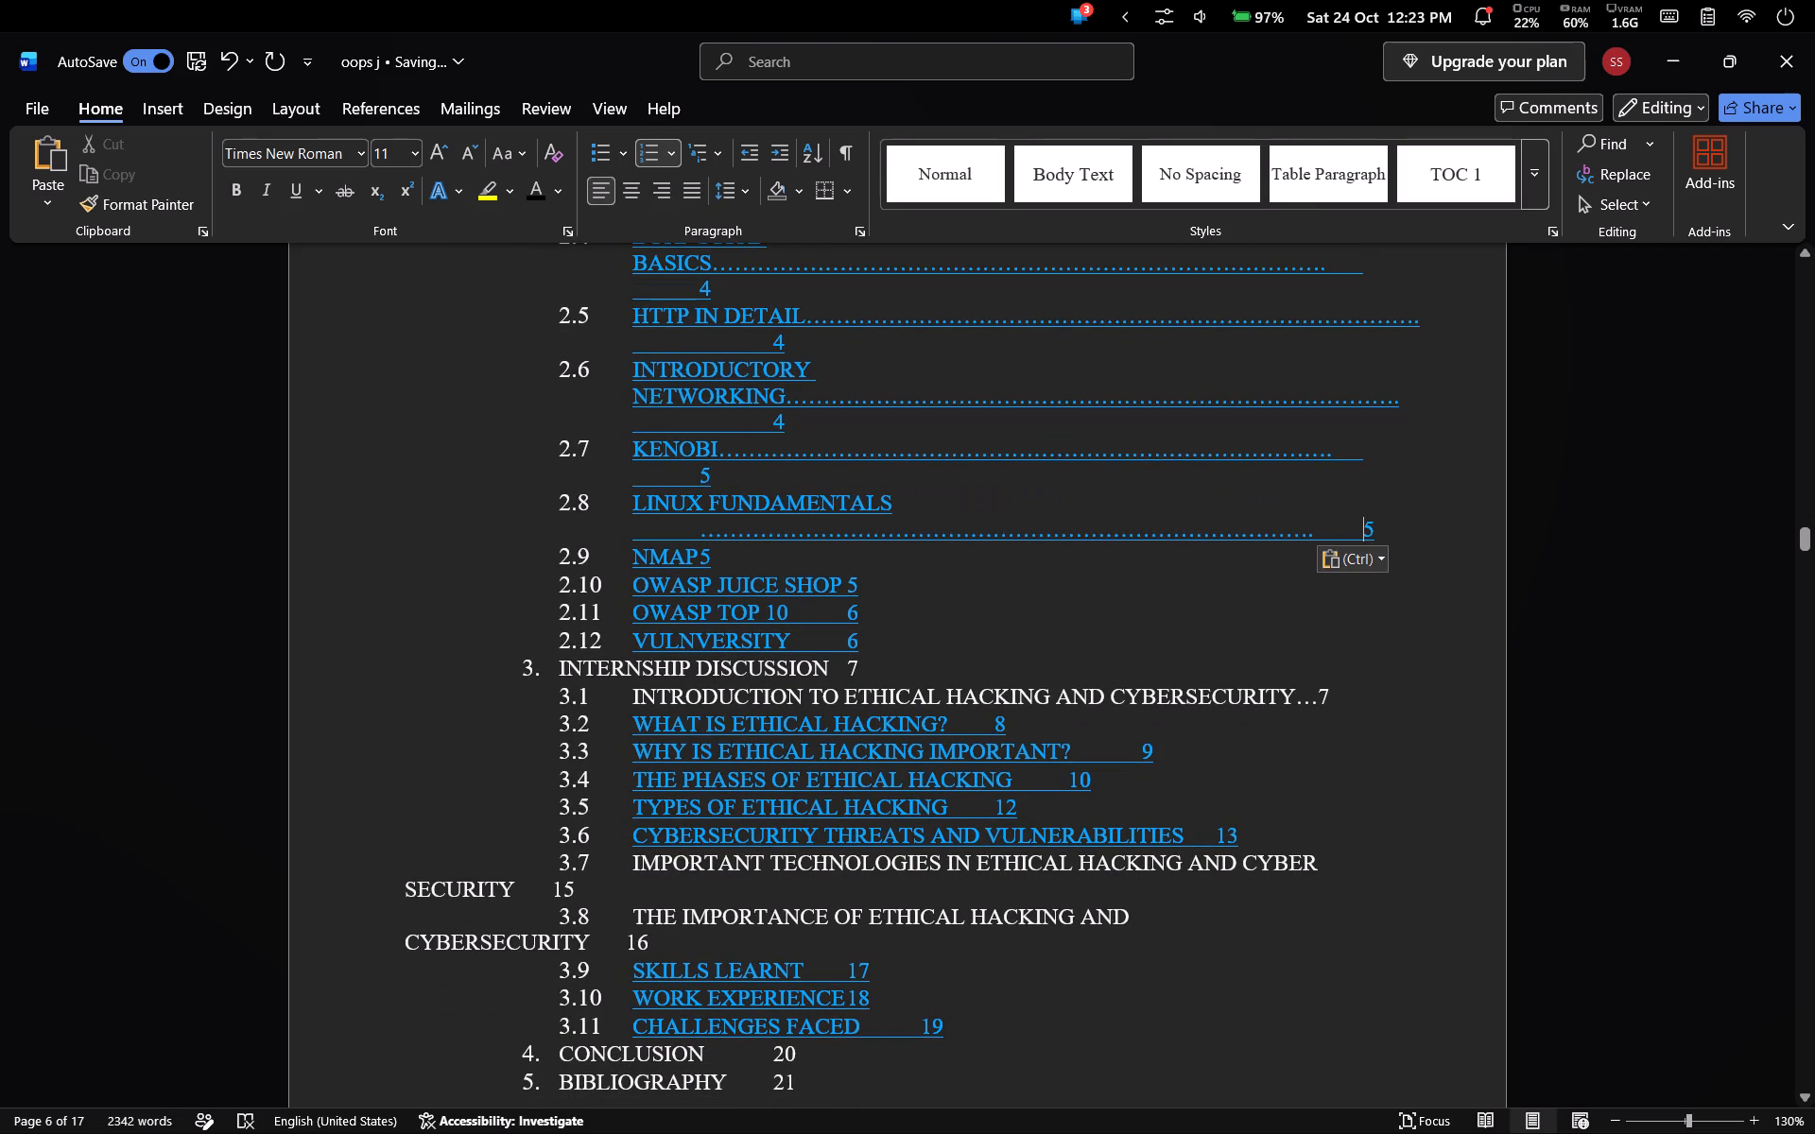
click(699, 562)
key(ctrl+v)
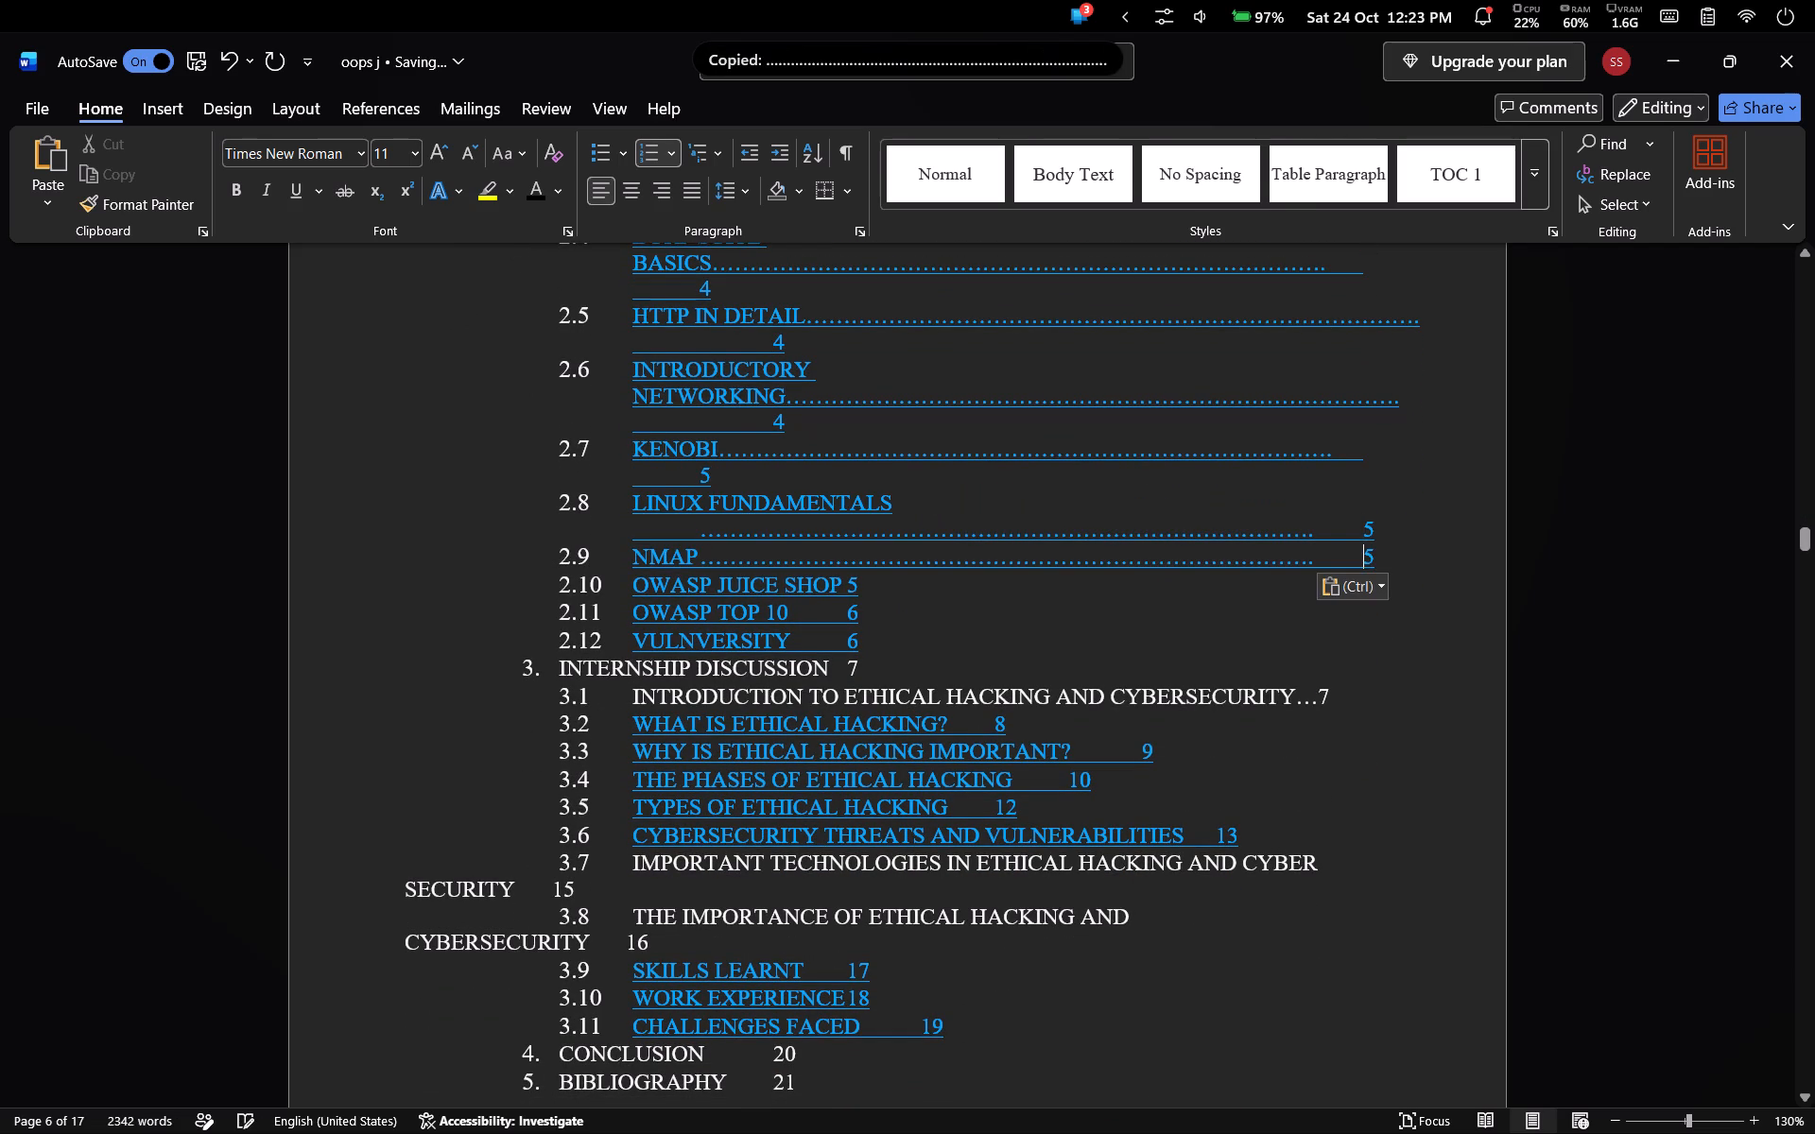
click(838, 588)
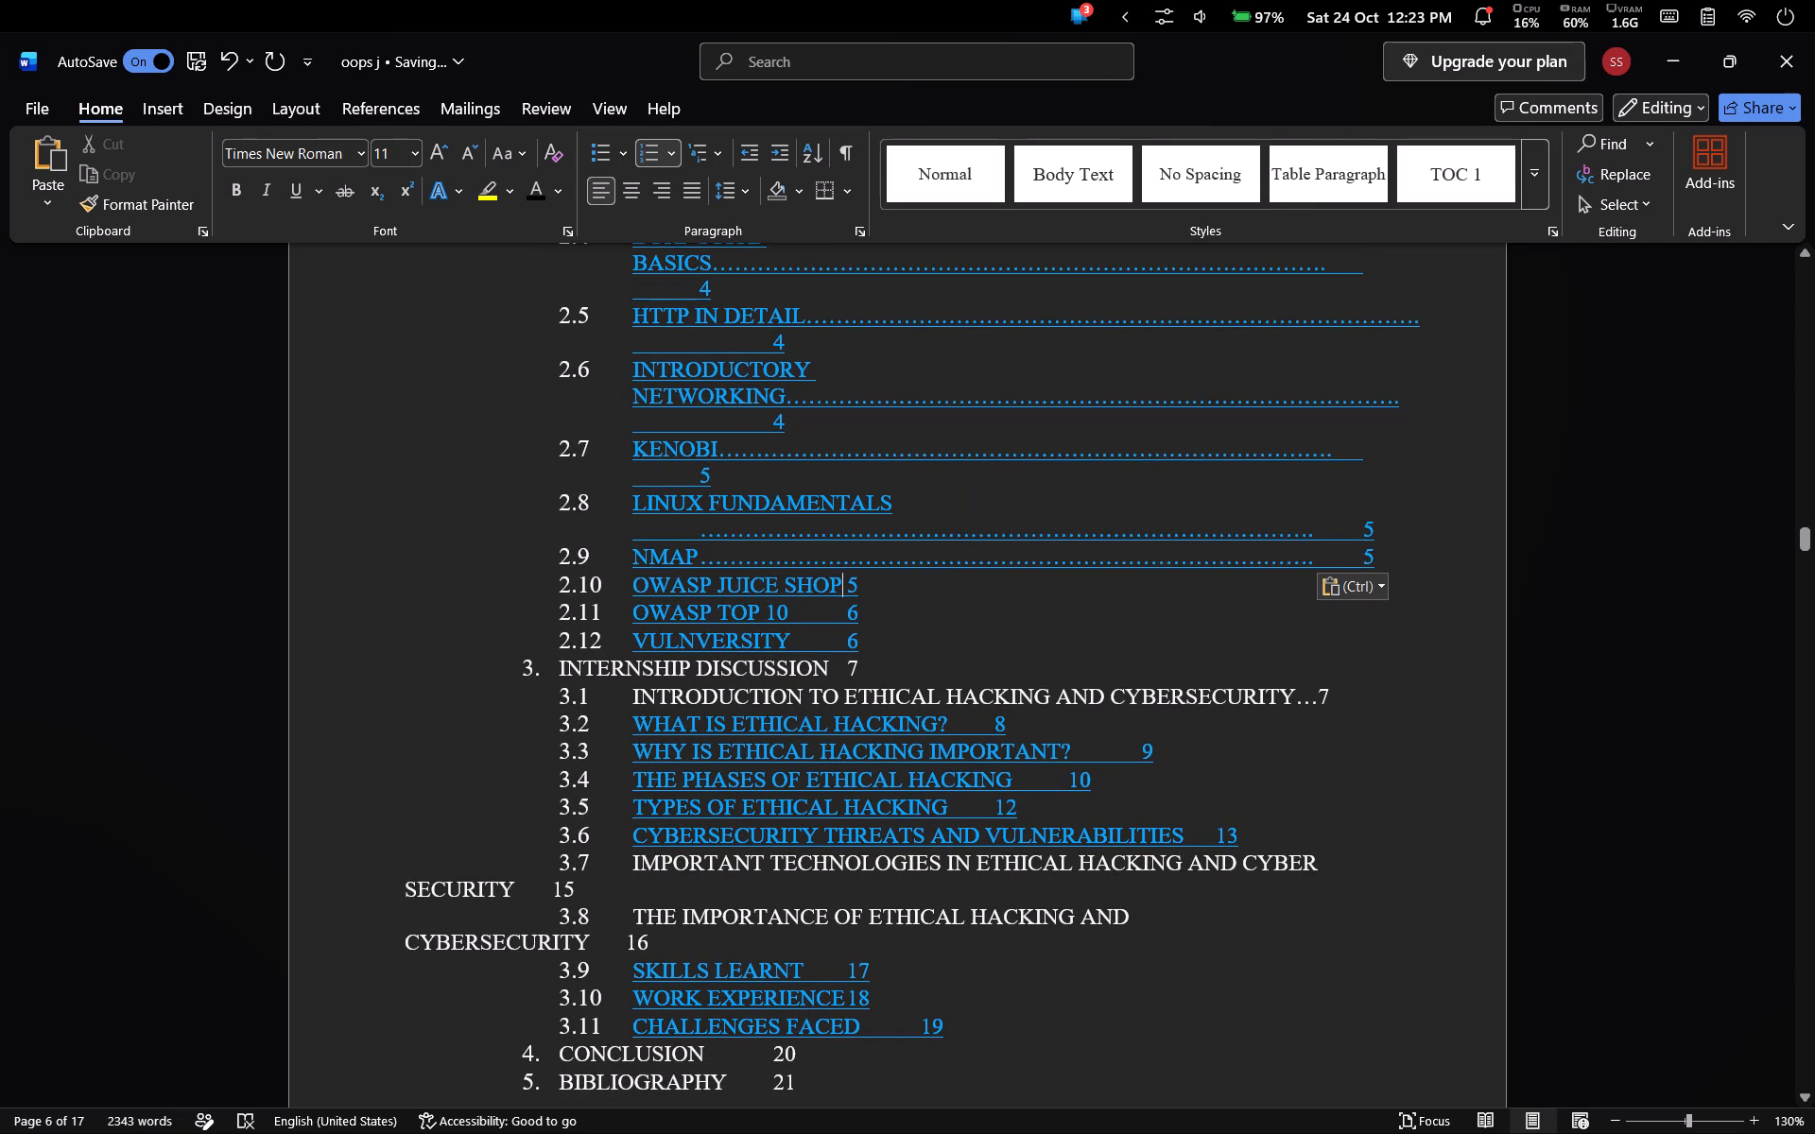
key(ctrl+v)
click(815, 667)
key(ctrl+v)
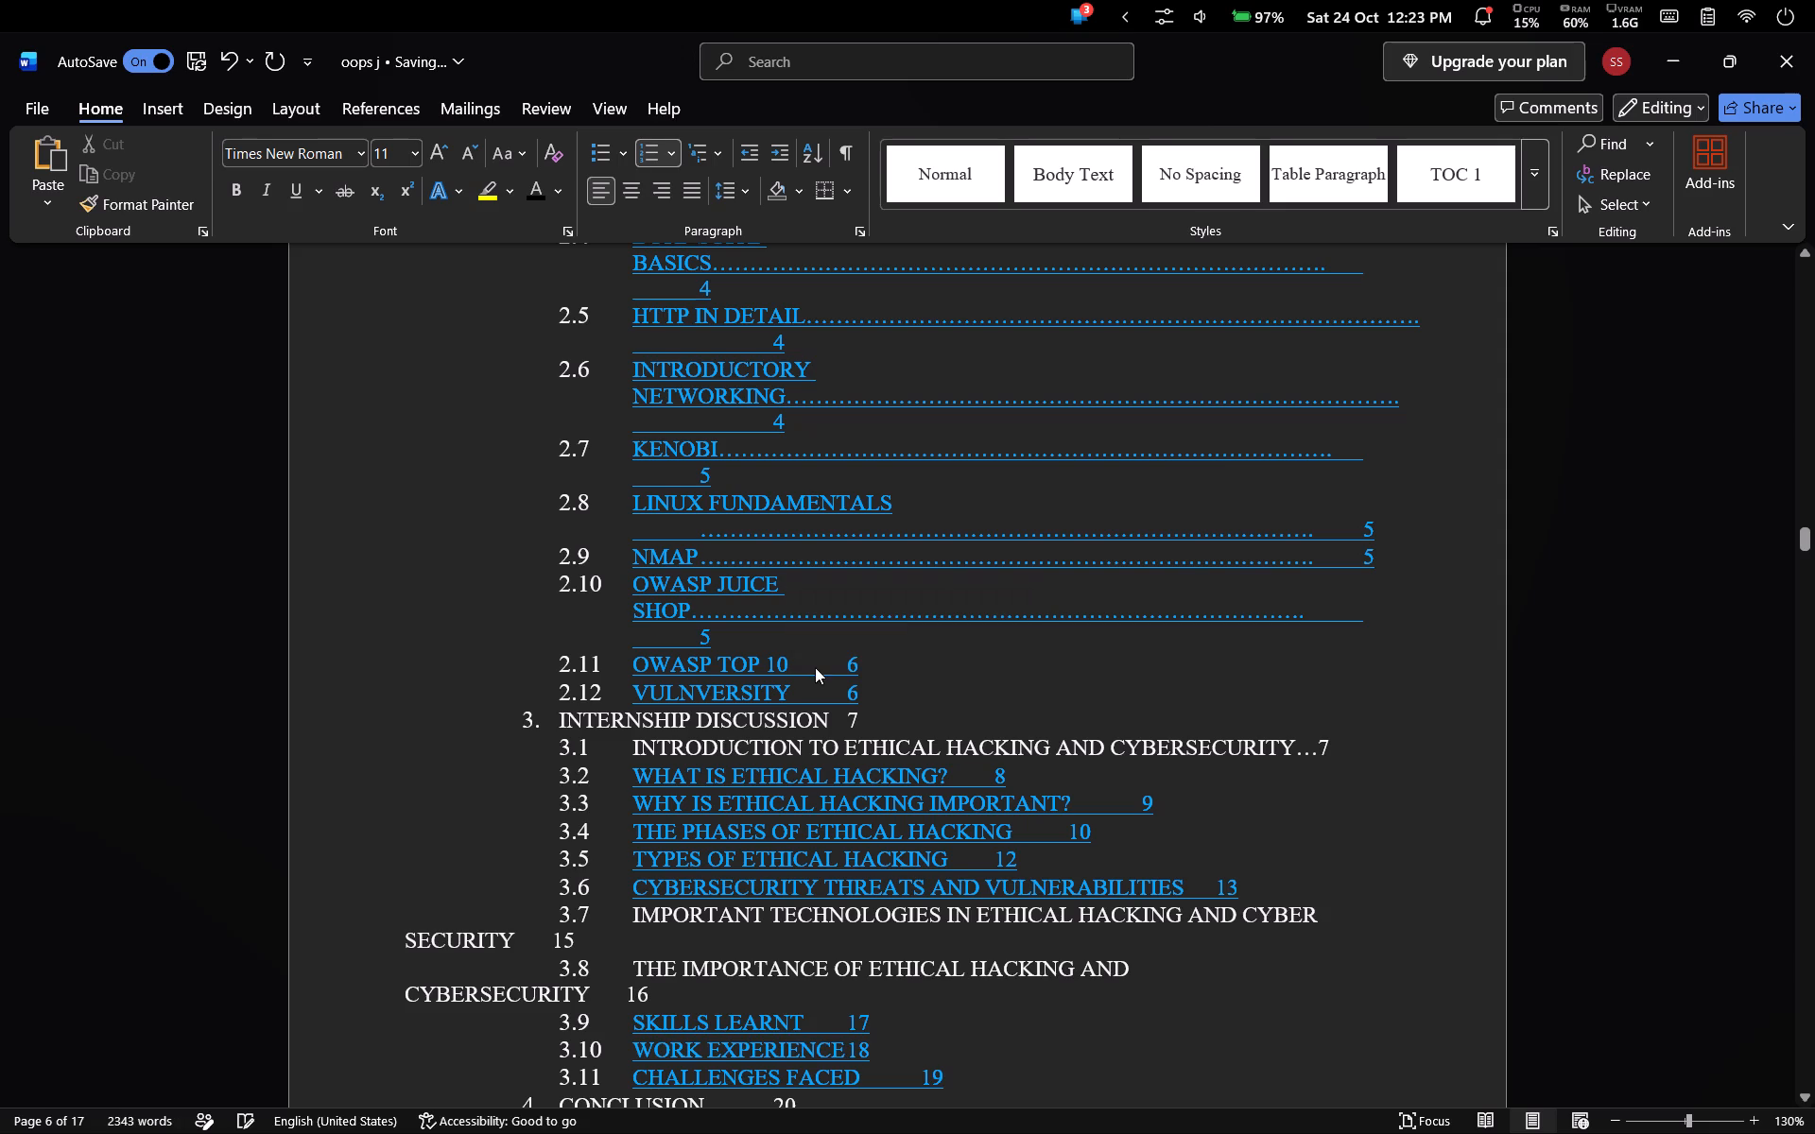
click(814, 725)
key(ctrl+v)
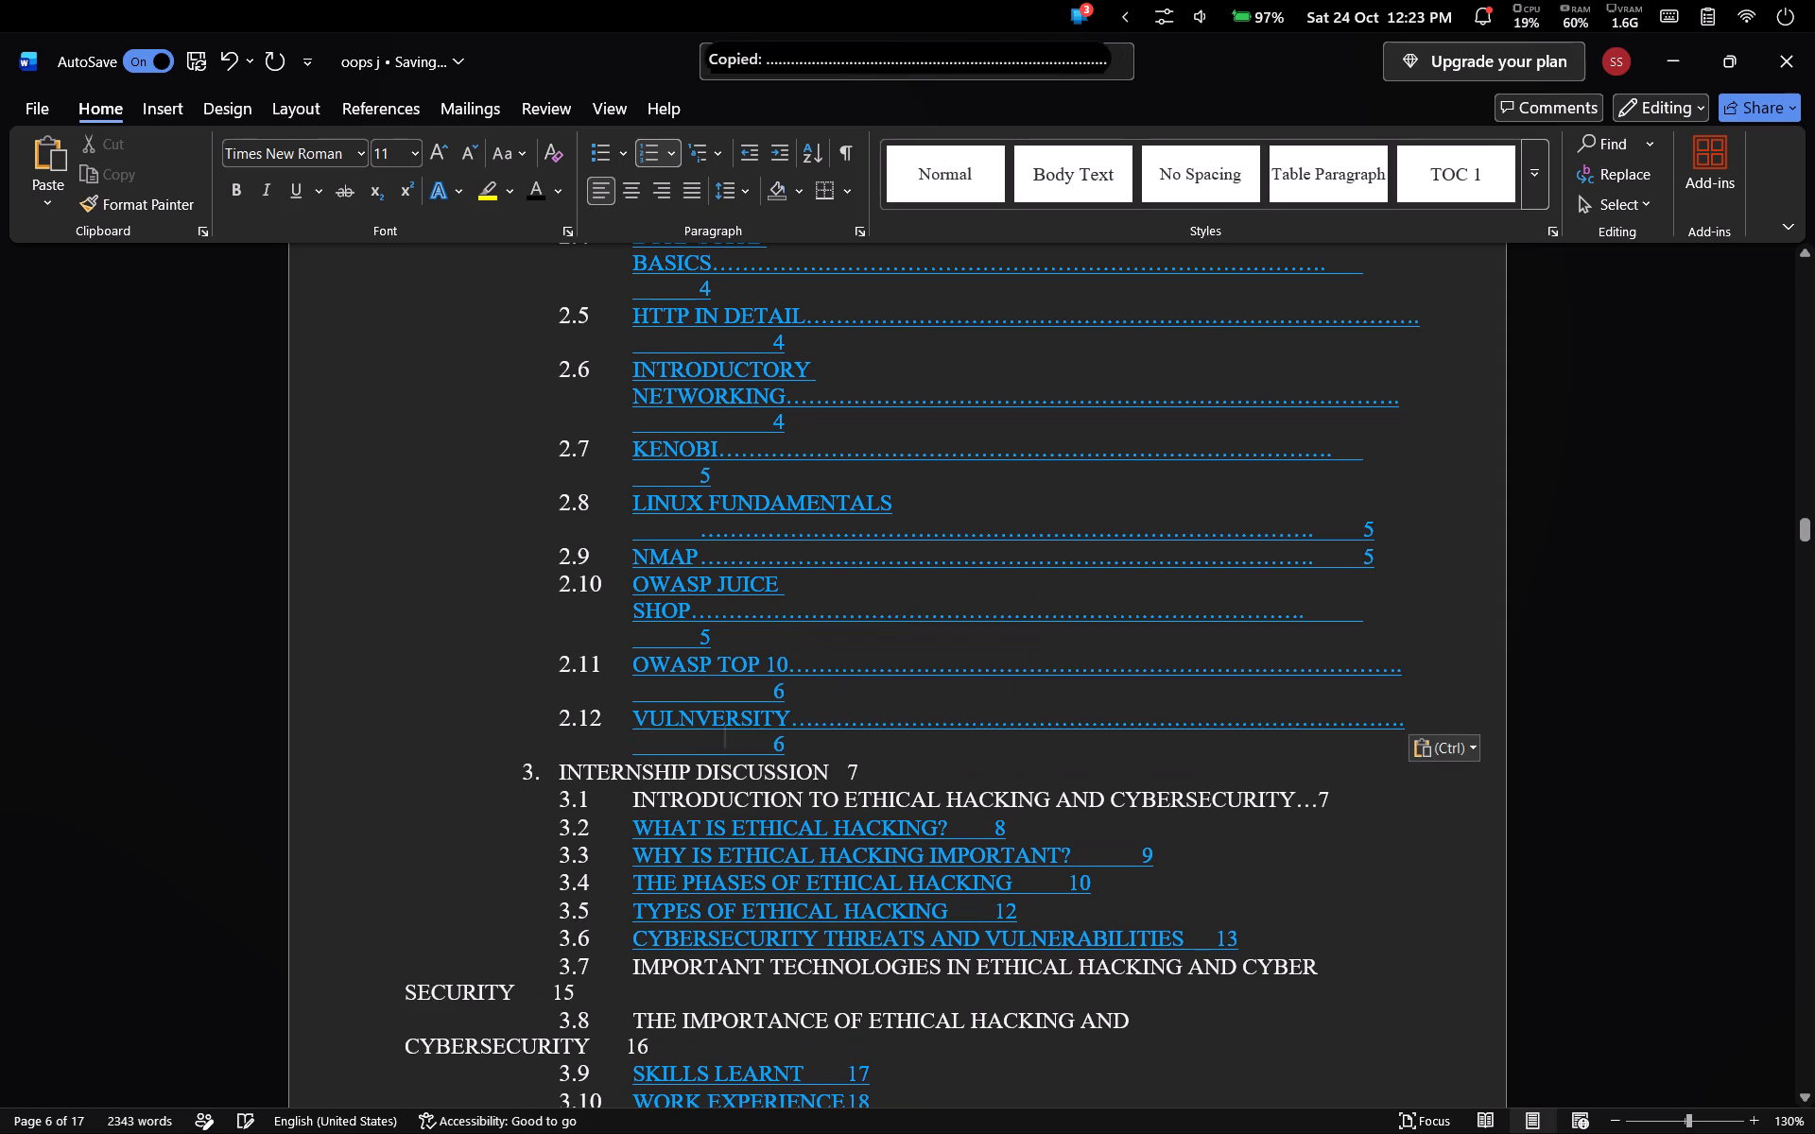
Paste the dot row after INTERNSHIP DISCUSSION and entries 3.2 WHAT IS ETHICAL HACKING? and 3.3 WHY IS ETHICAL HACKING IMPORTANT?
click(839, 755)
click(832, 765)
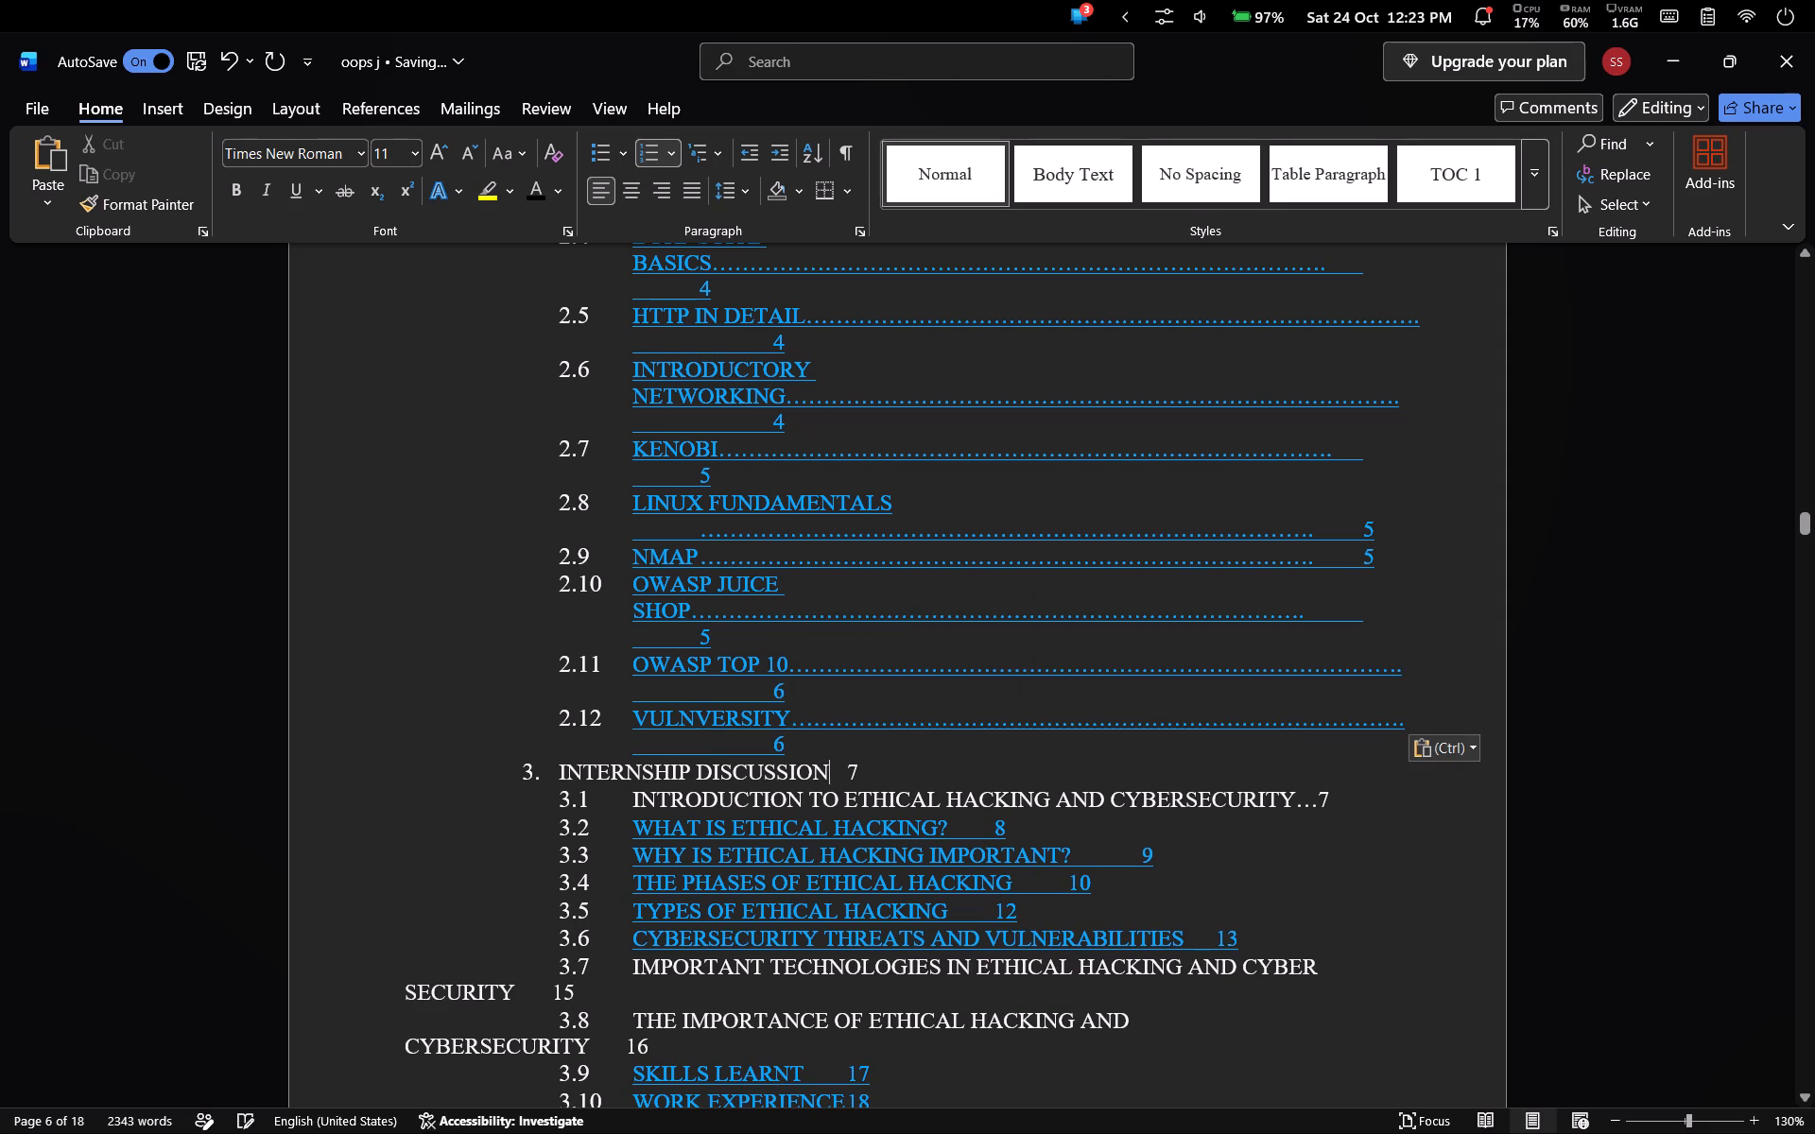
key(ctrl+v)
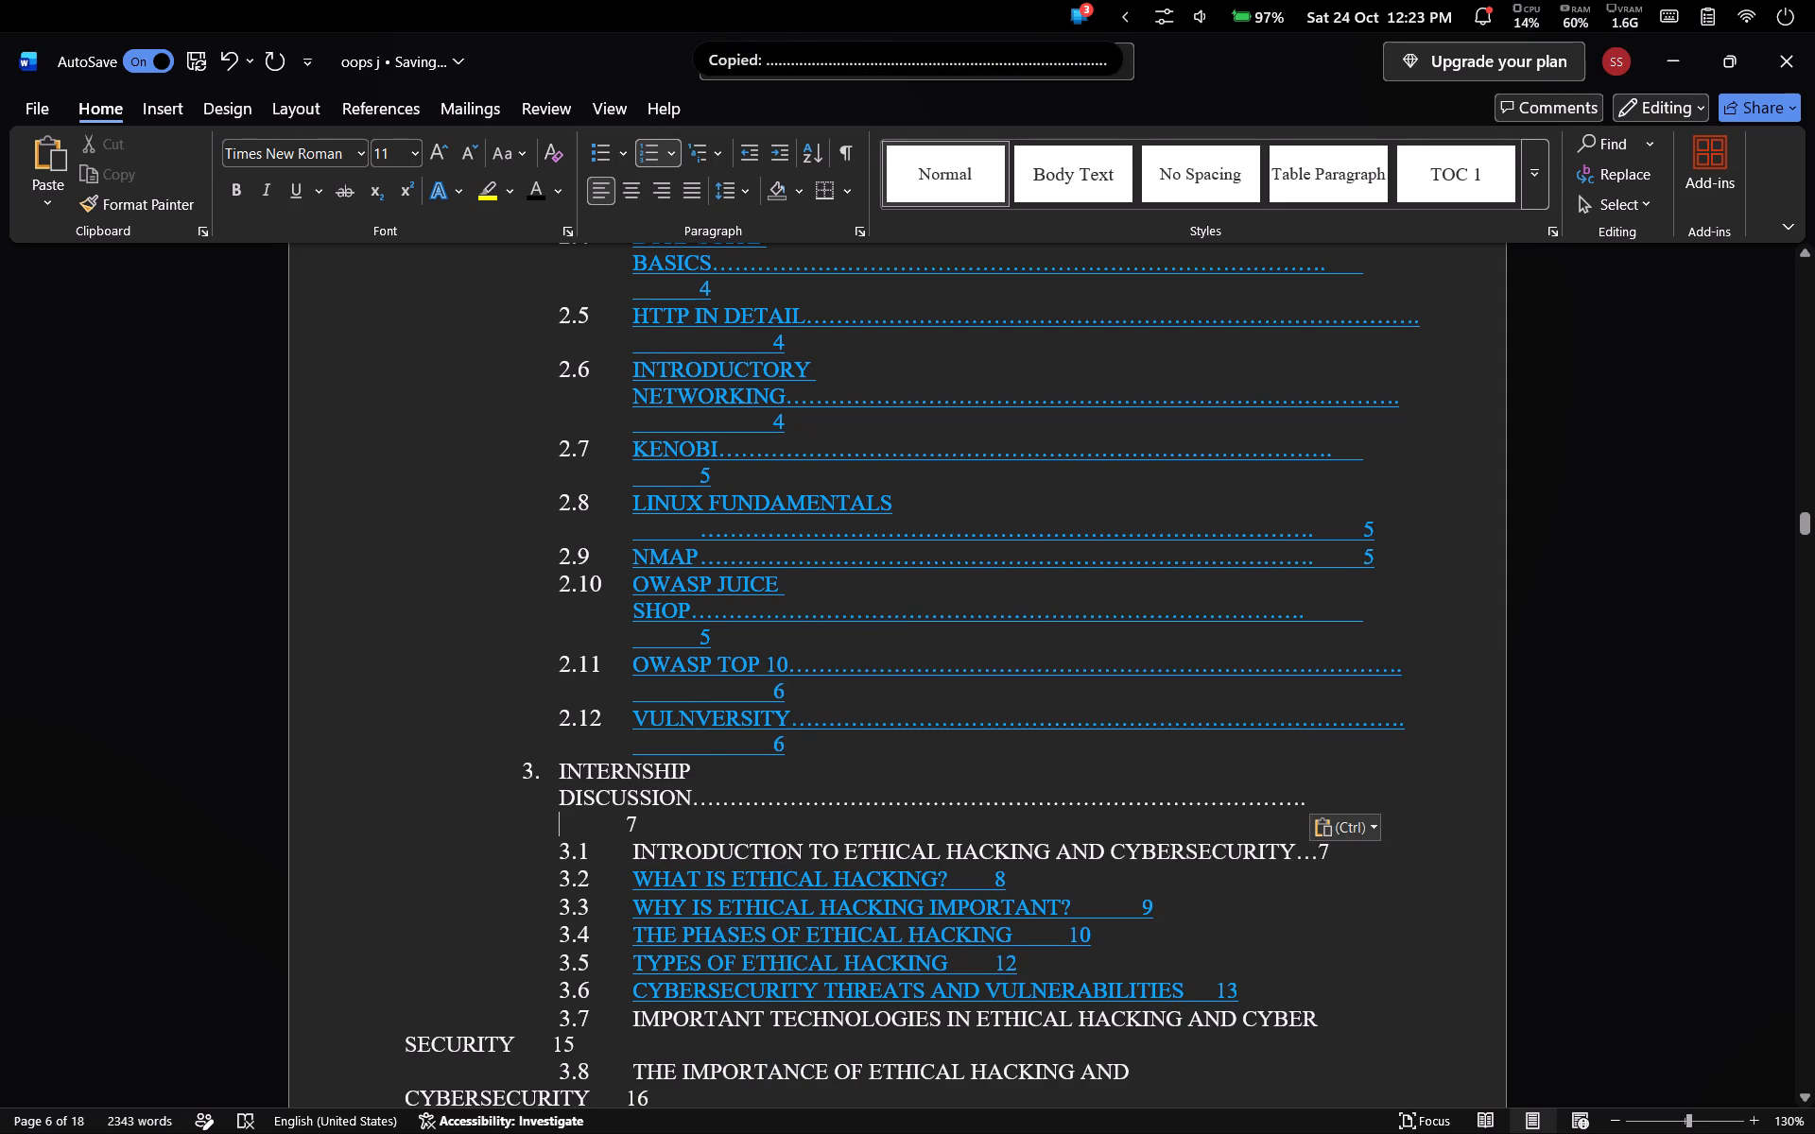
click(955, 884)
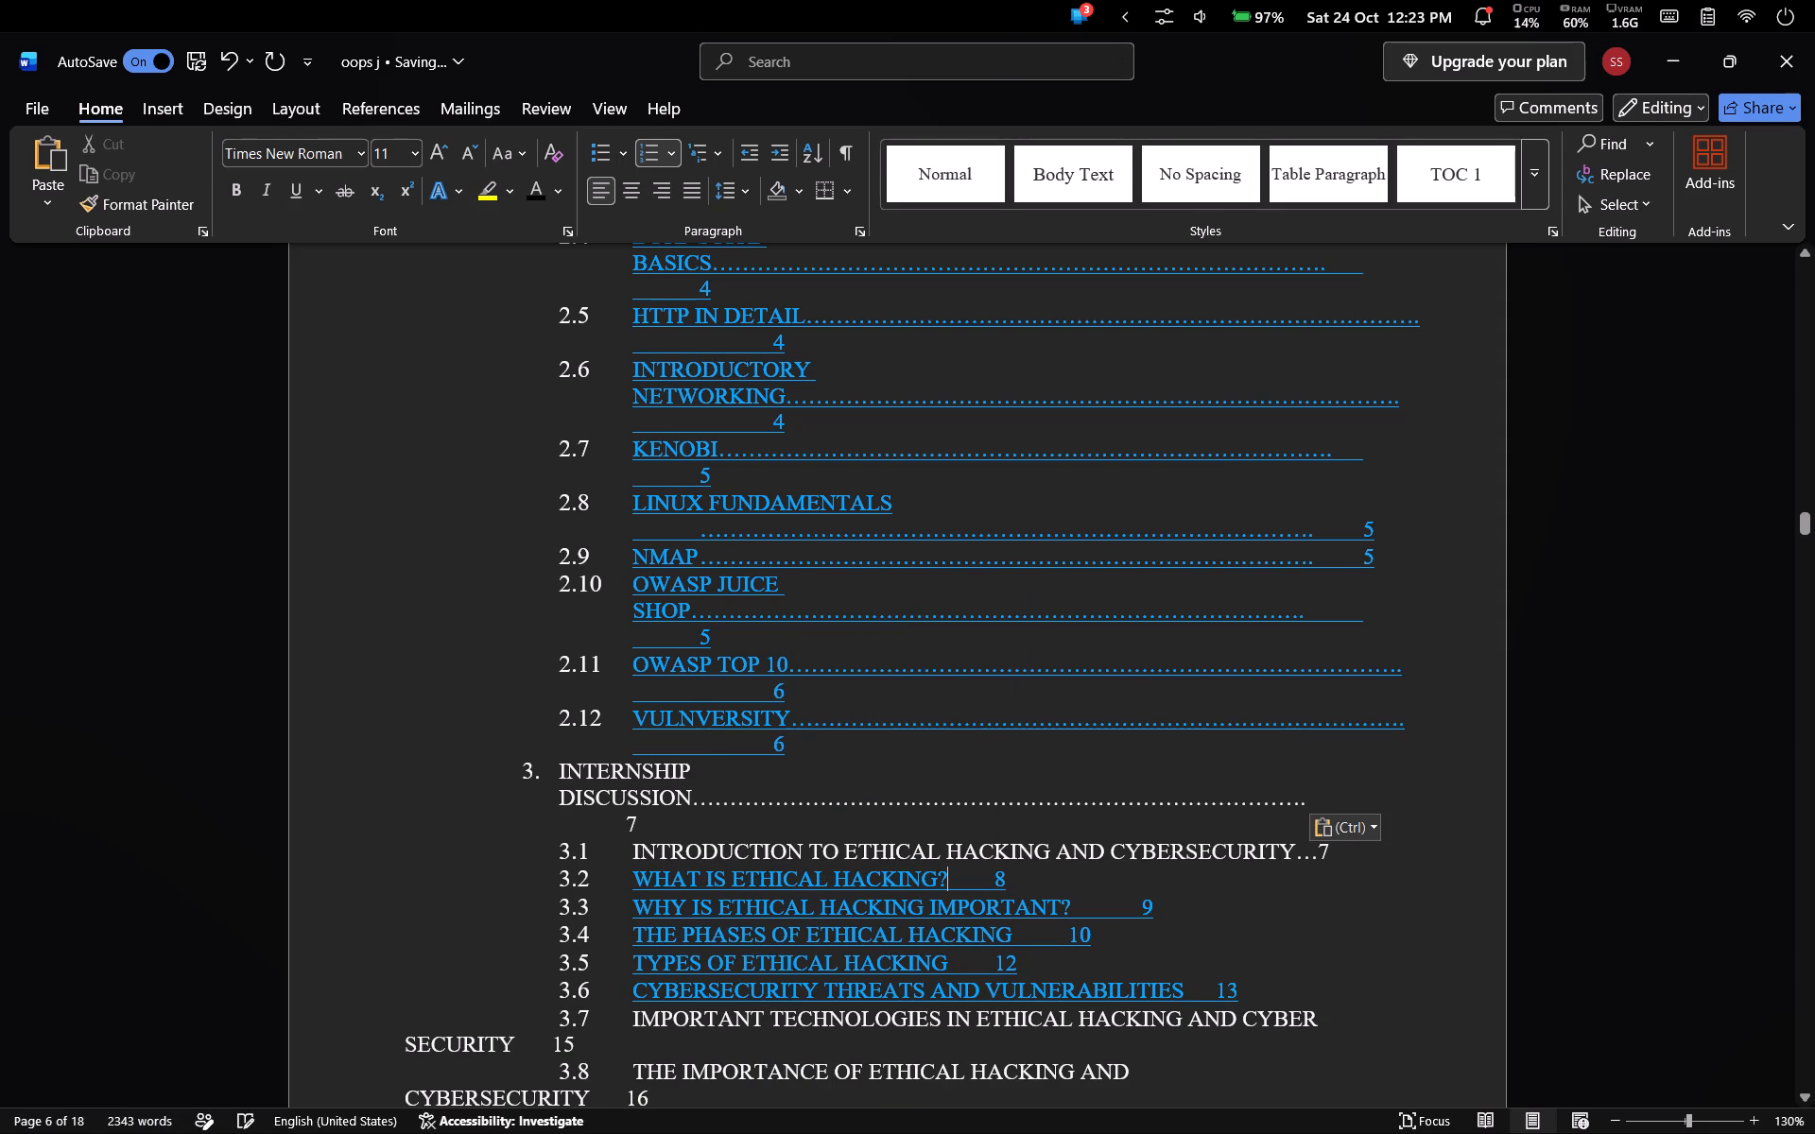
key(ctrl+v)
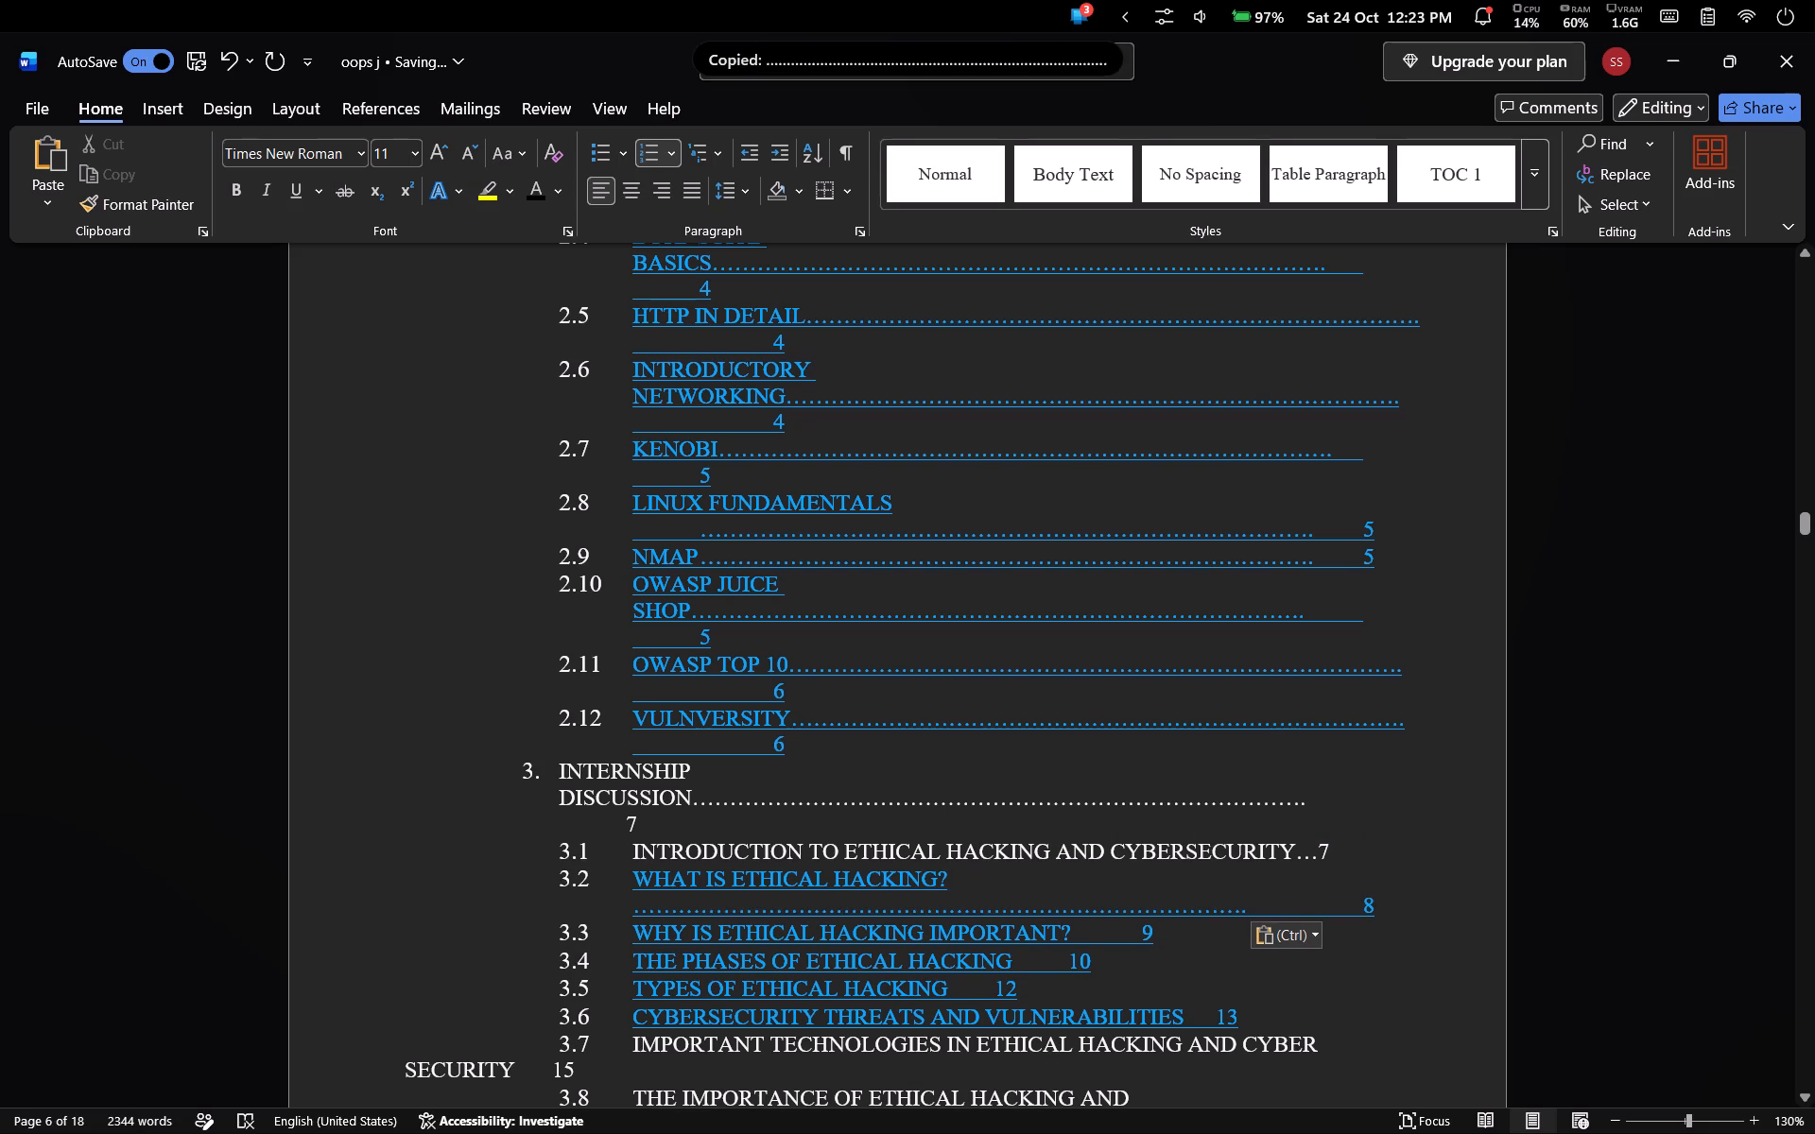
click(1080, 933)
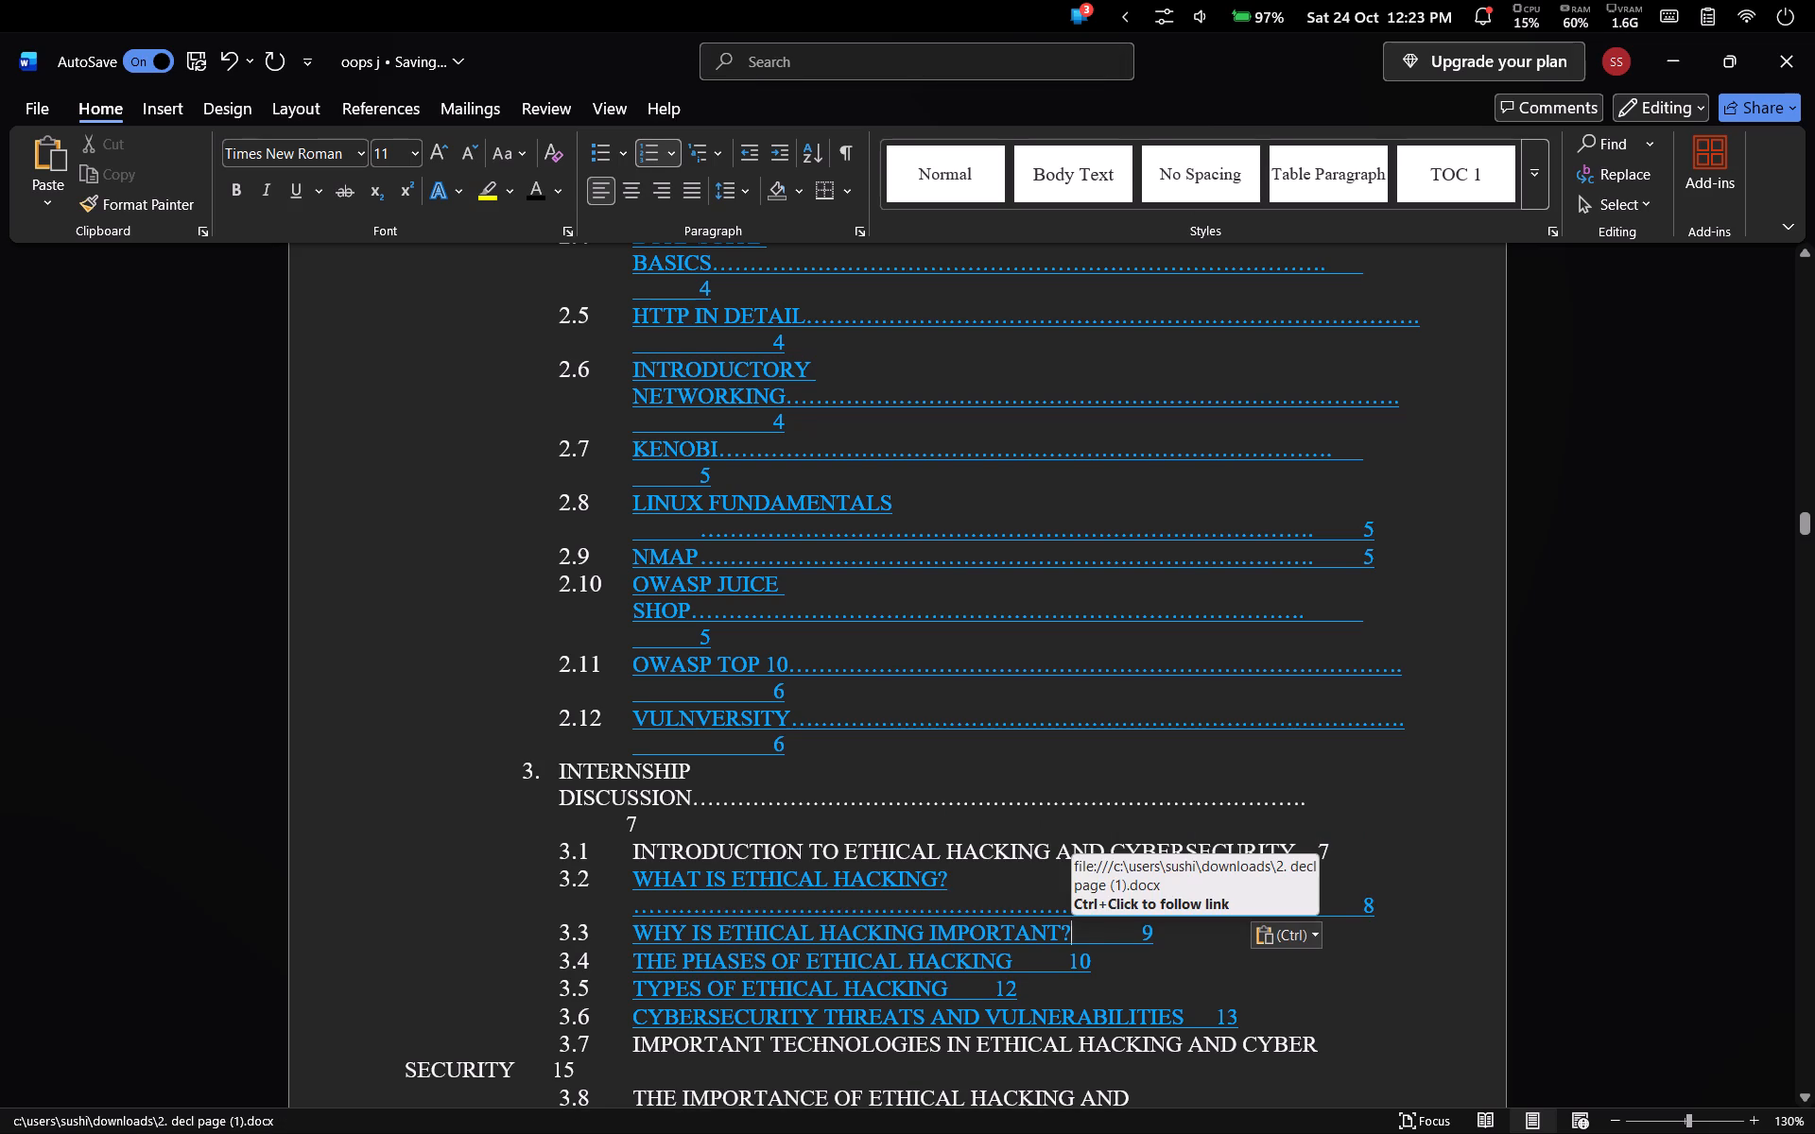
key(ctrl+v)
Paste the dot row before the page numbers of entries 3.4 THE PHASES, 3.5 TYPES OF ETHICAL HACKING and 3.6 CYBERSECURITY THREATS AND VULNERABILITIES.
click(1054, 980)
key(ctrl+v)
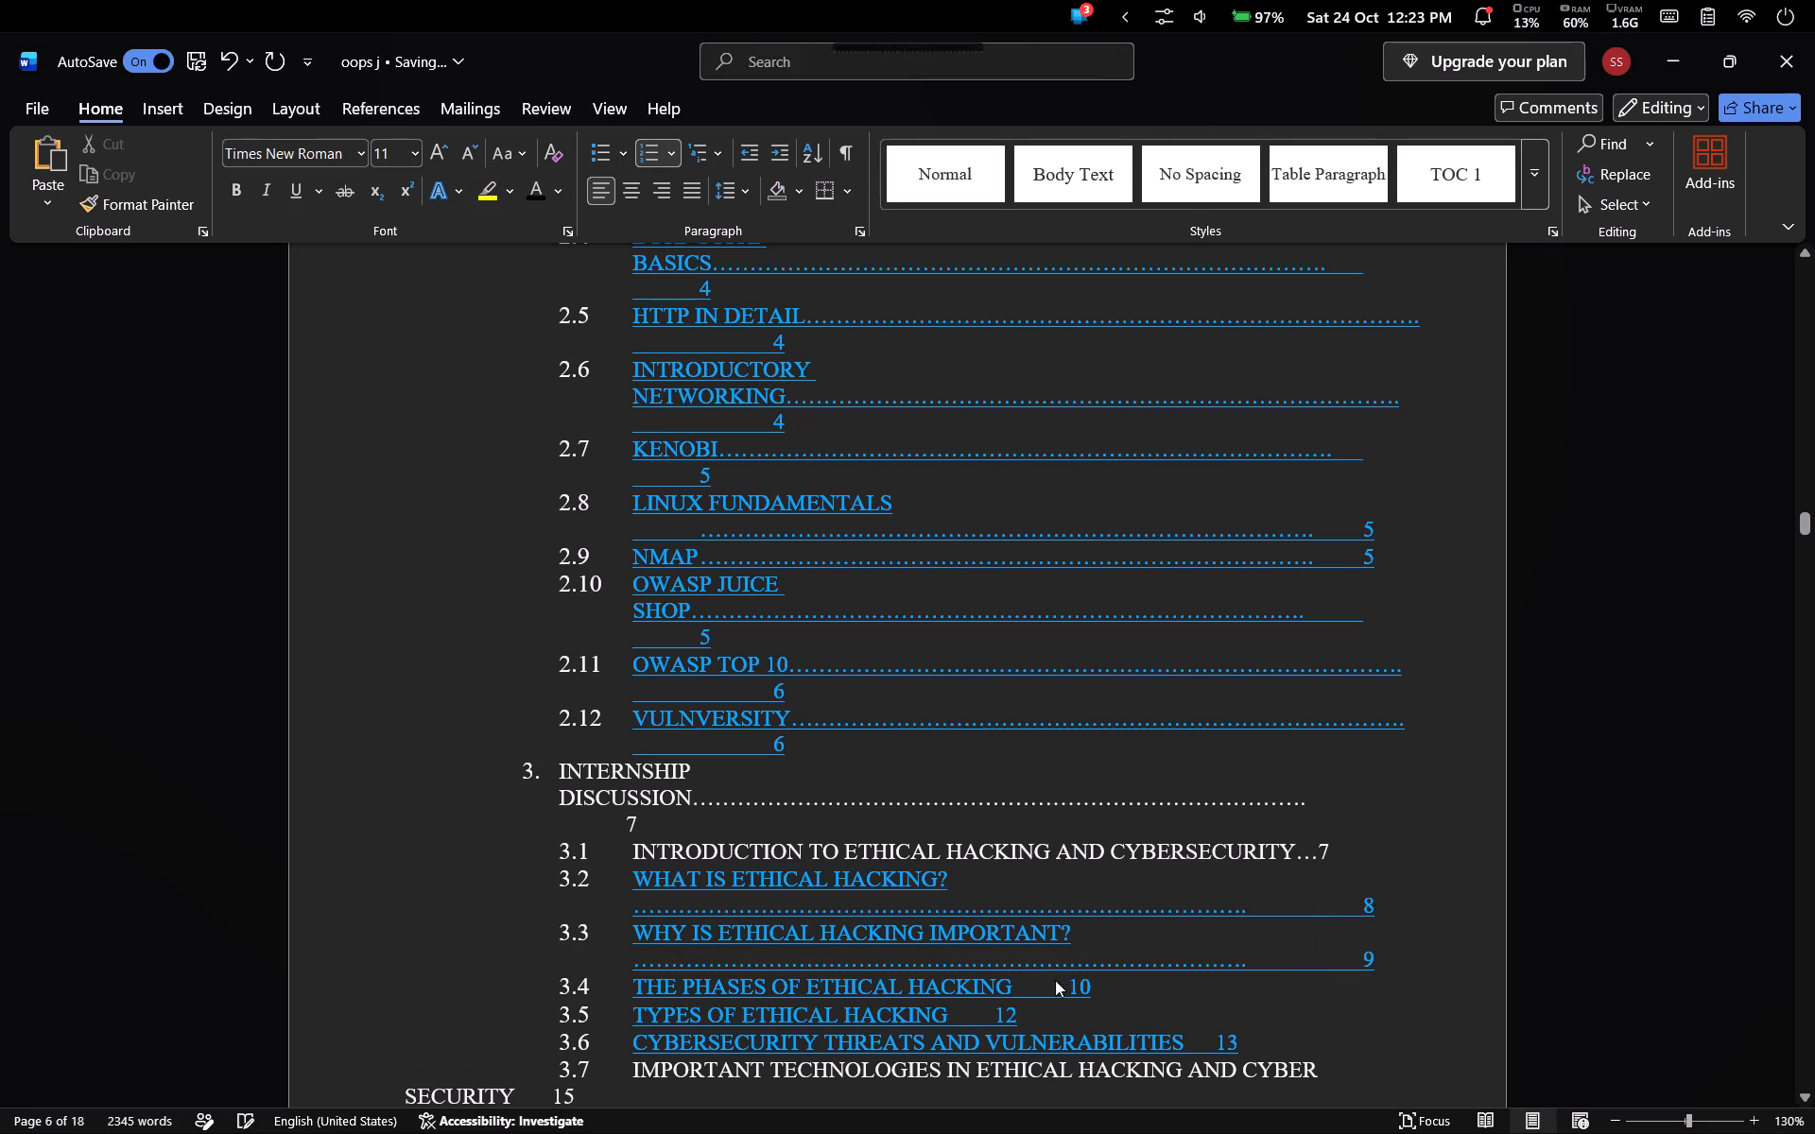
click(985, 1047)
key(ctrl+v)
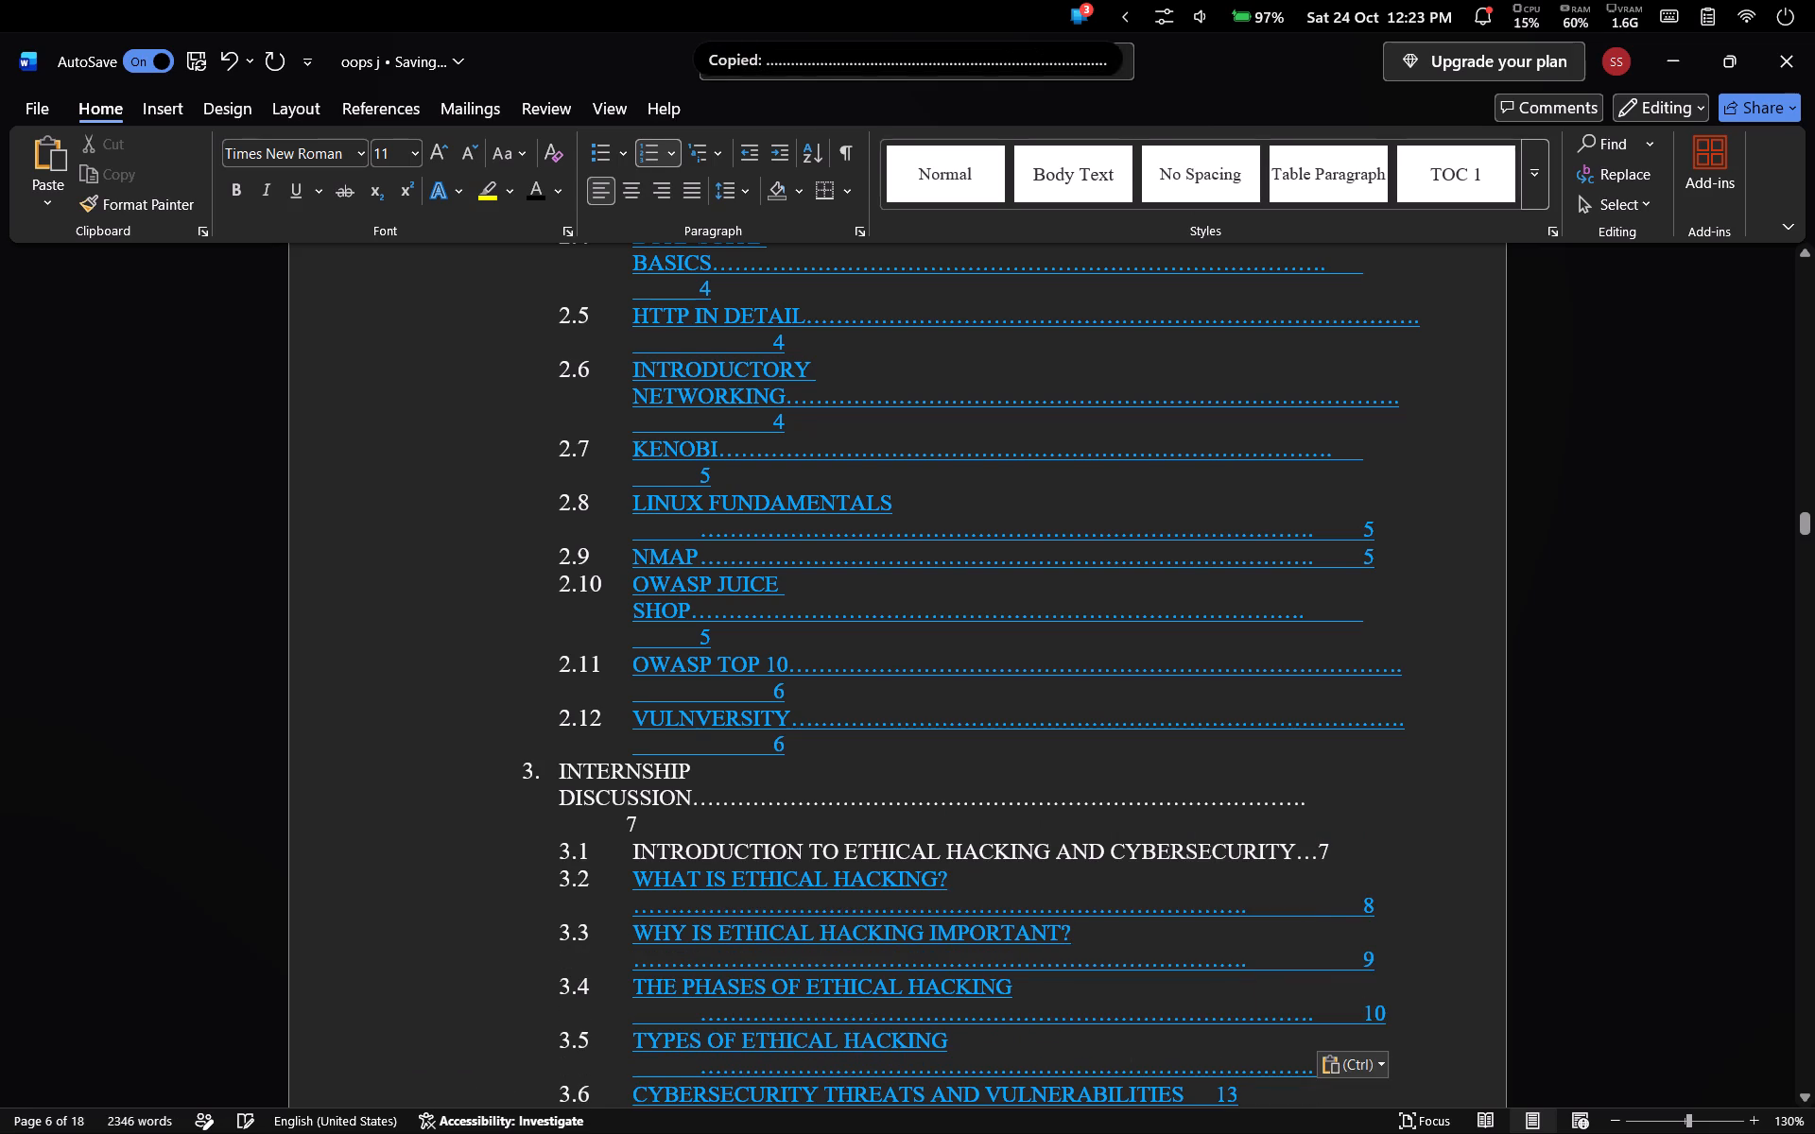
click(1210, 1091)
key(ctrl+v)
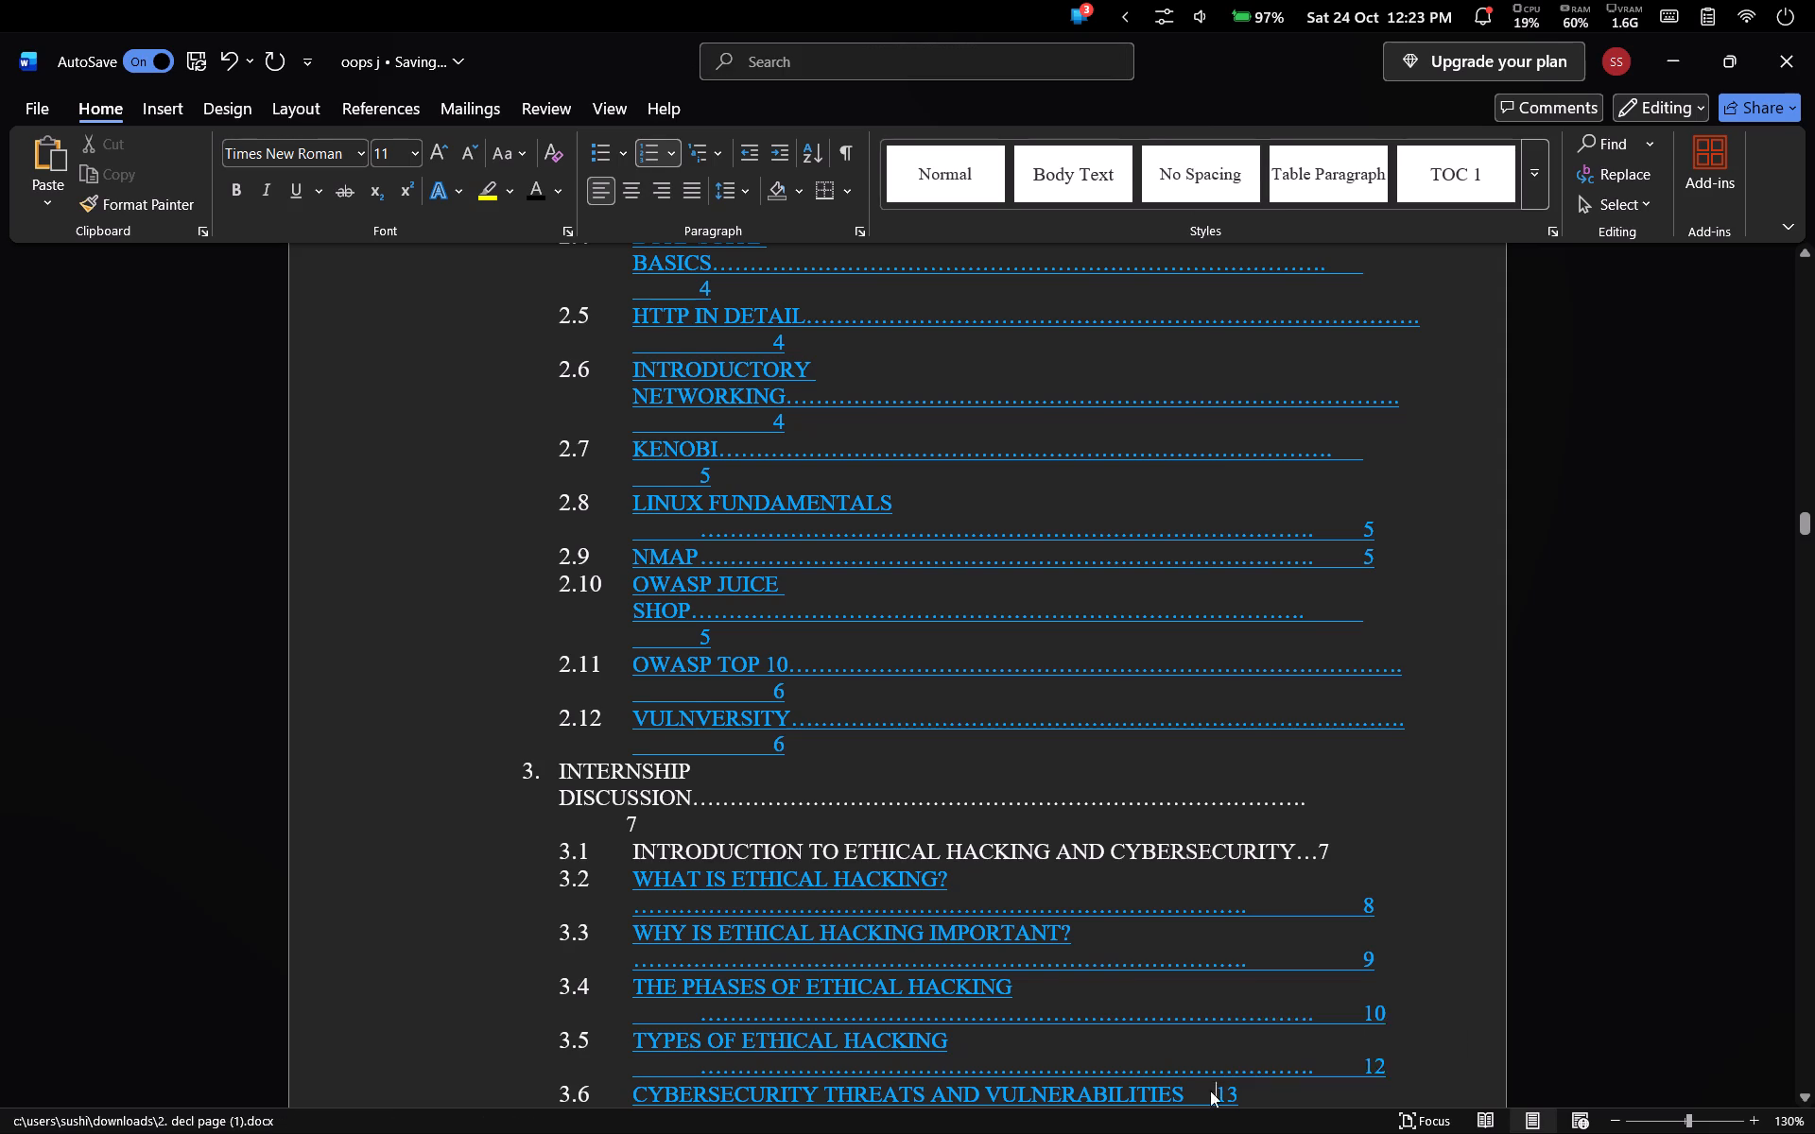
Paste the dot row after entries 3.9 SKILLS LEARNT, 3.10 WORK EXPERIENCE and 3.11 CHALLENGES FACED.
scroll(1149, 974, down, 1)
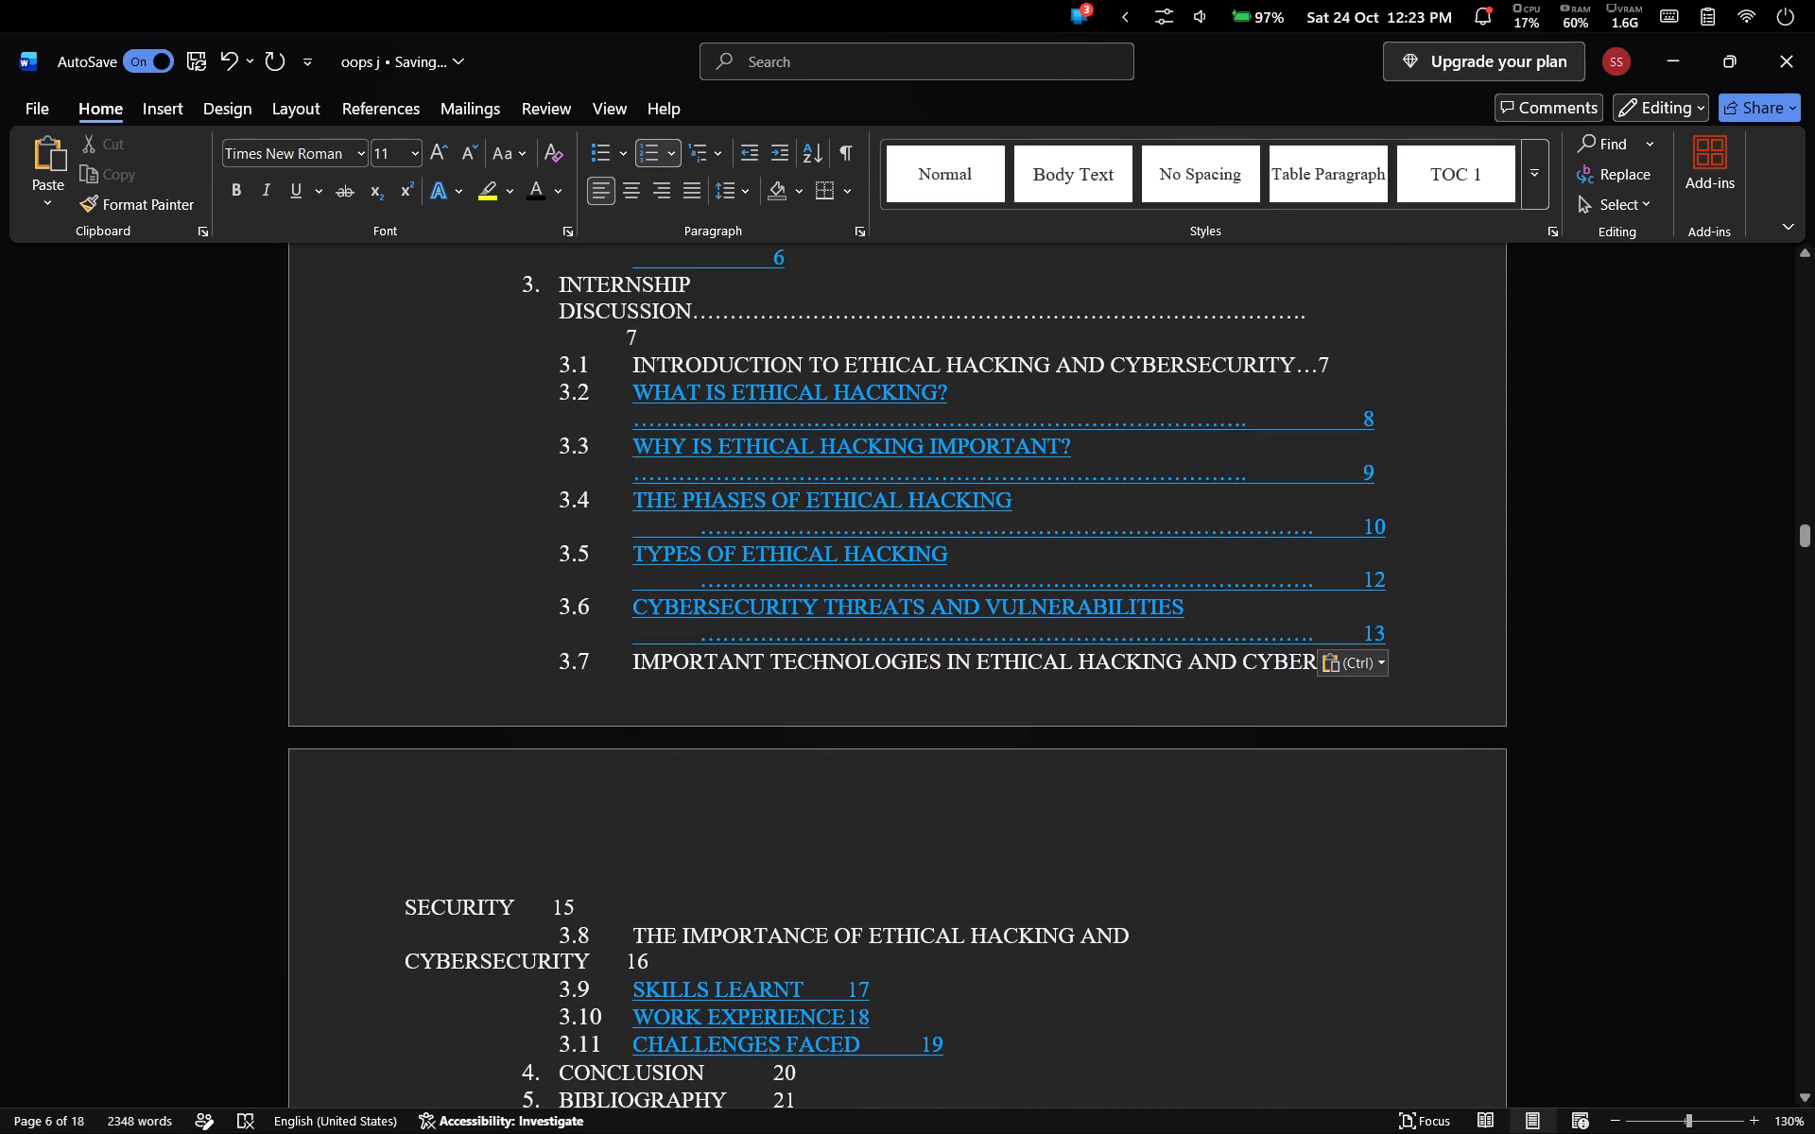
click(1009, 735)
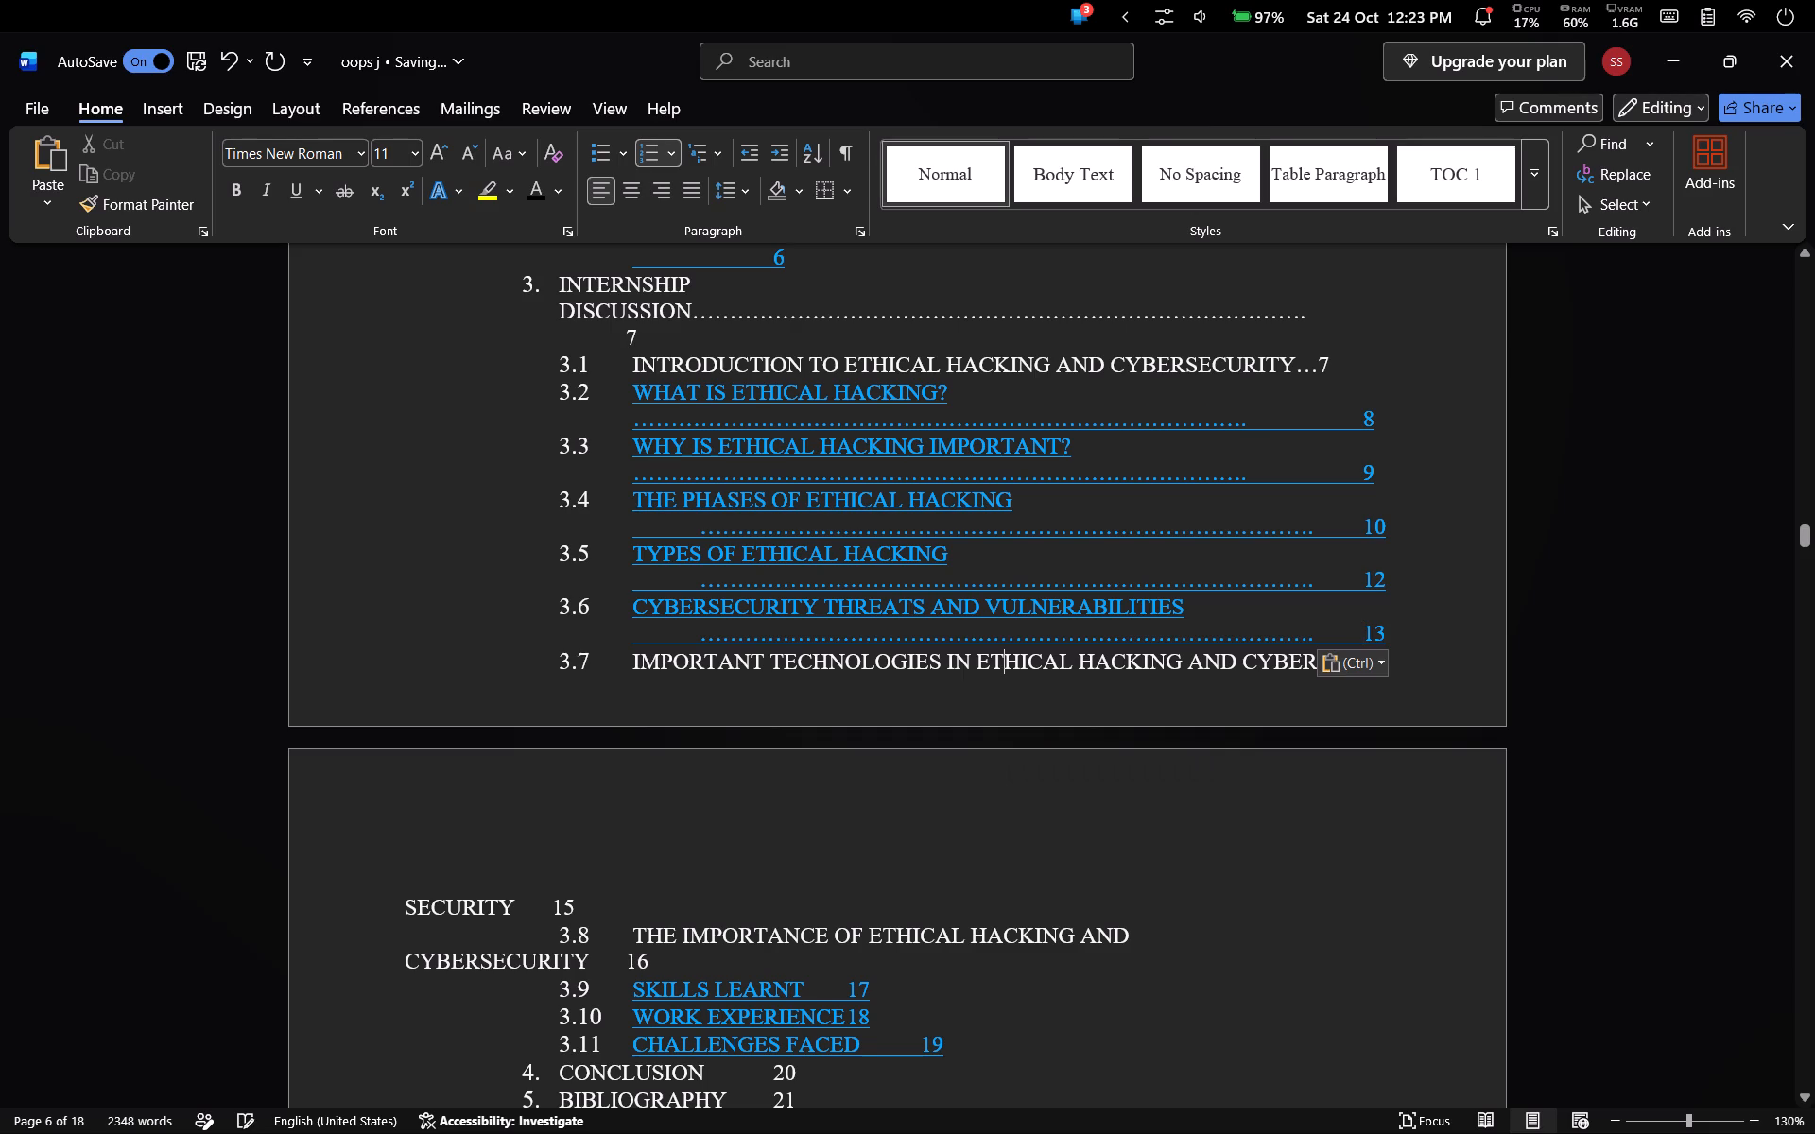
click(907, 669)
scroll(999, 772, down, 1)
scroll(800, 485, up, 1)
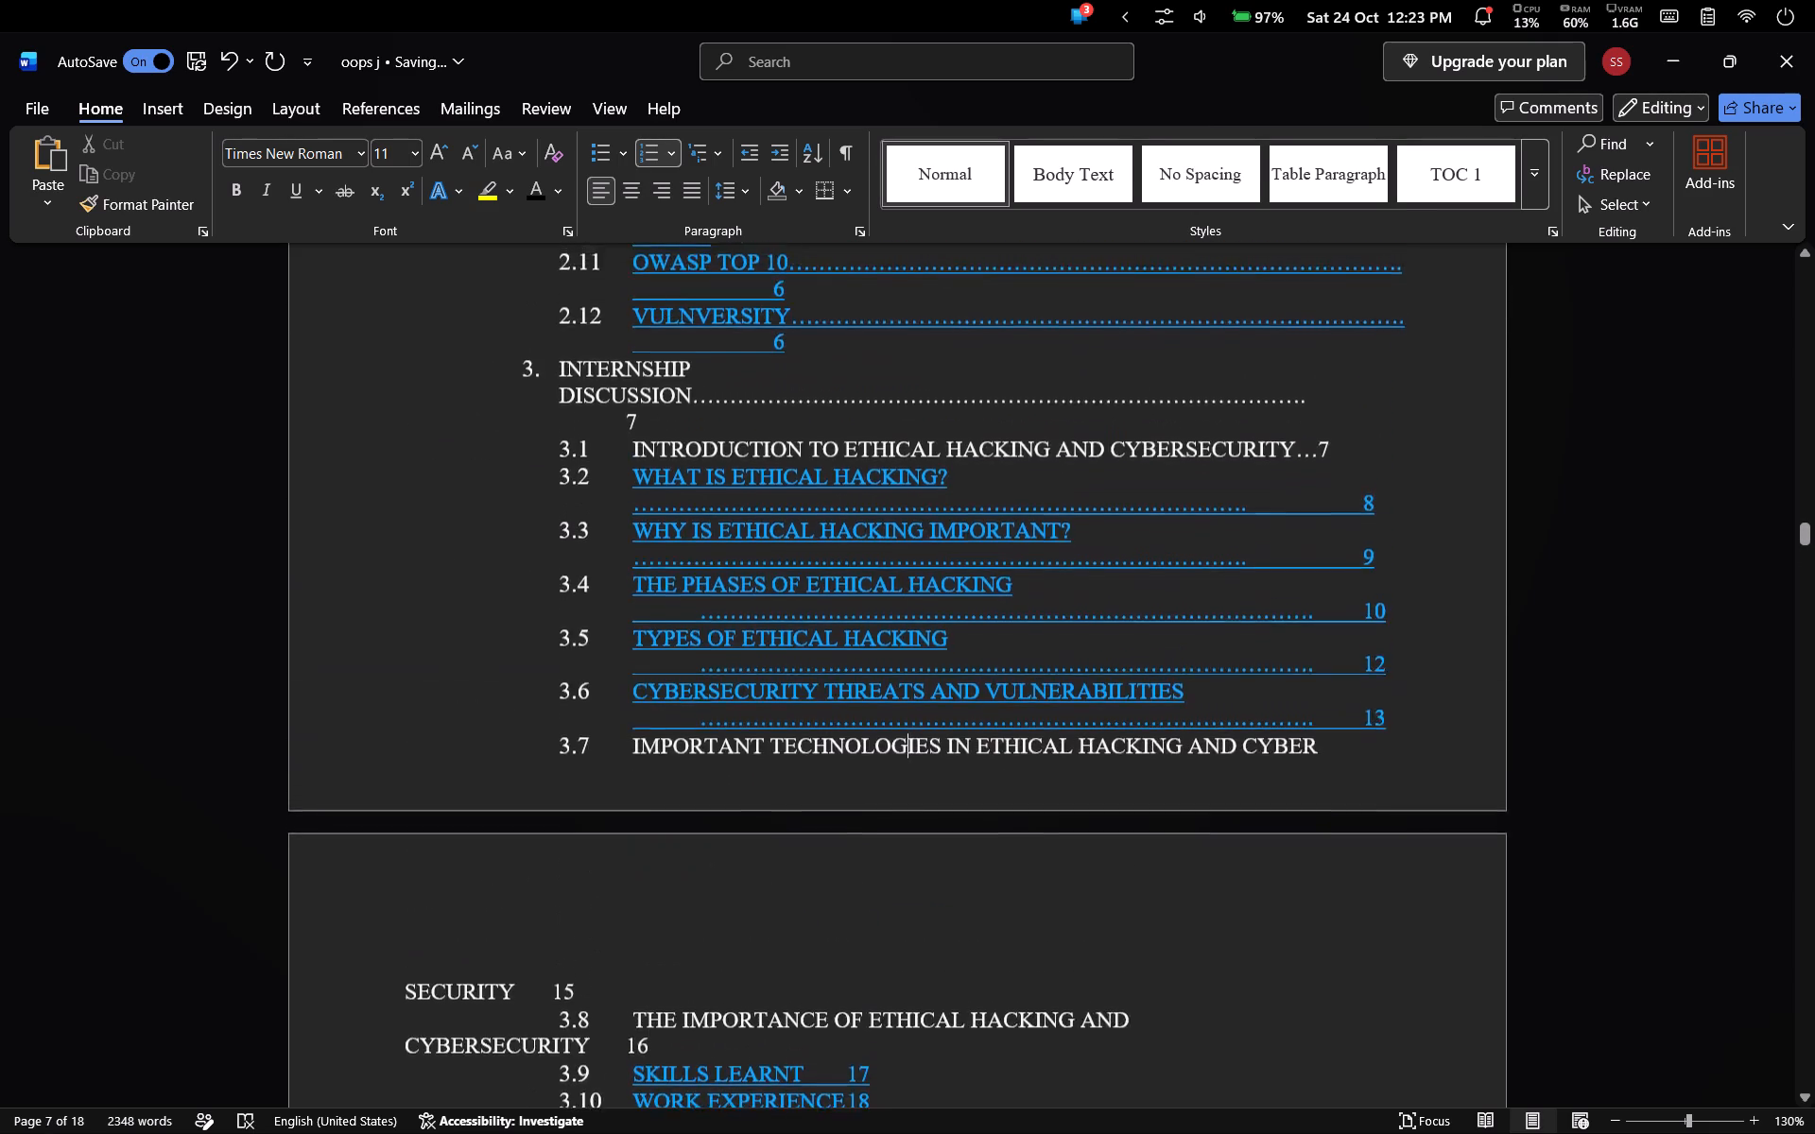
scroll(800, 485, up, 1)
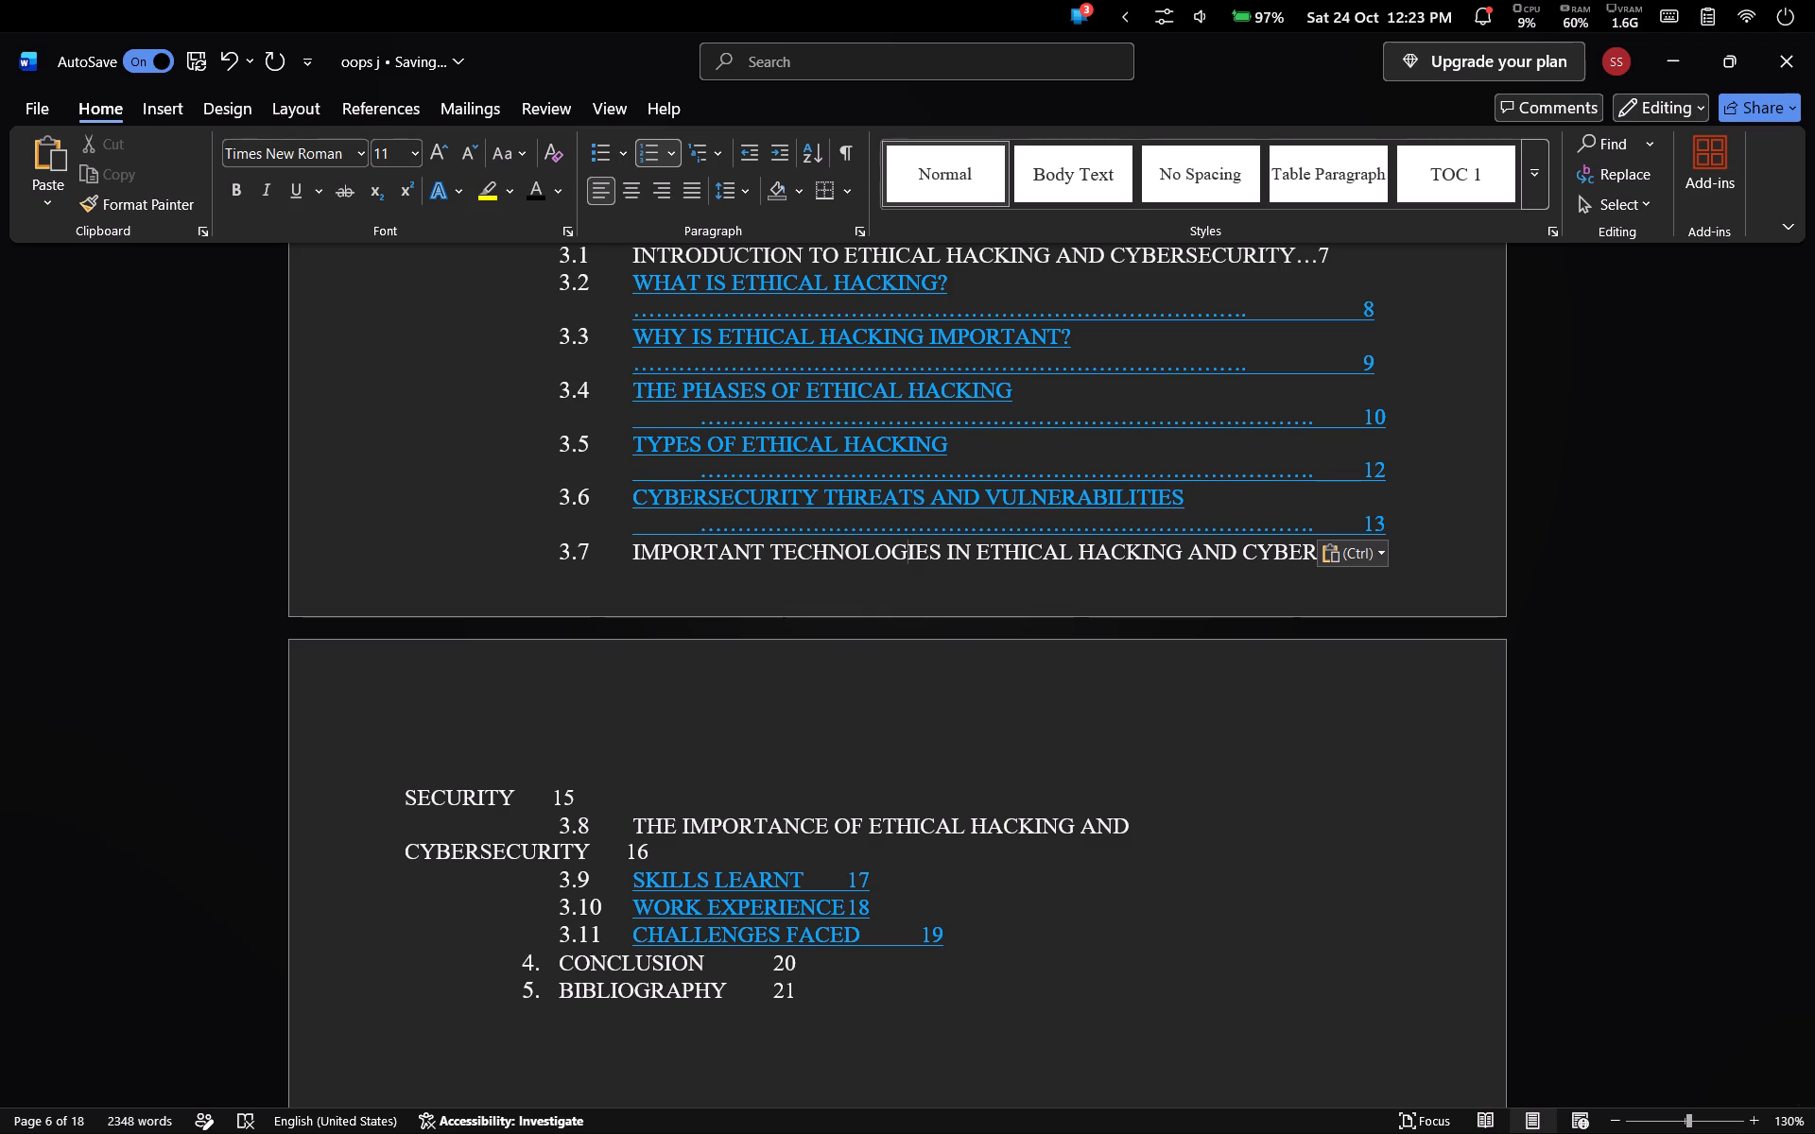
click(810, 879)
key(ctrl+v)
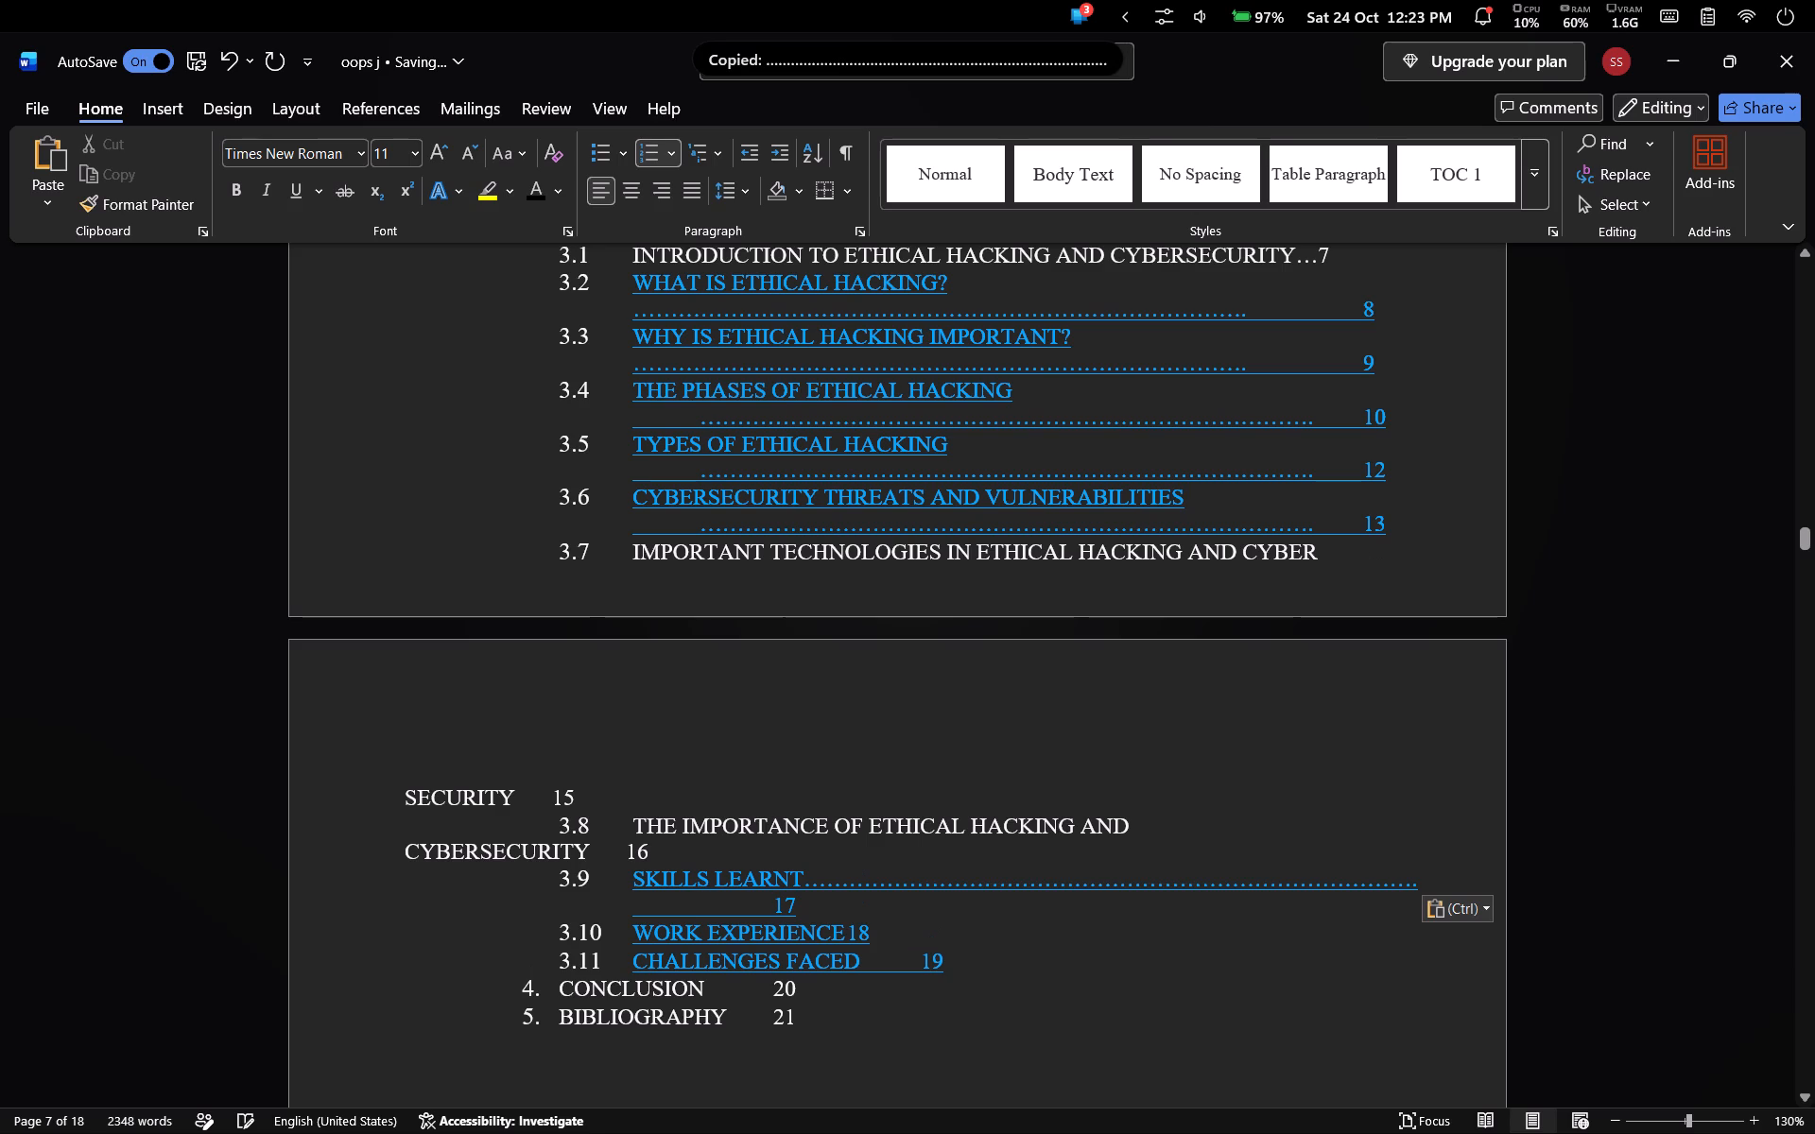
click(840, 924)
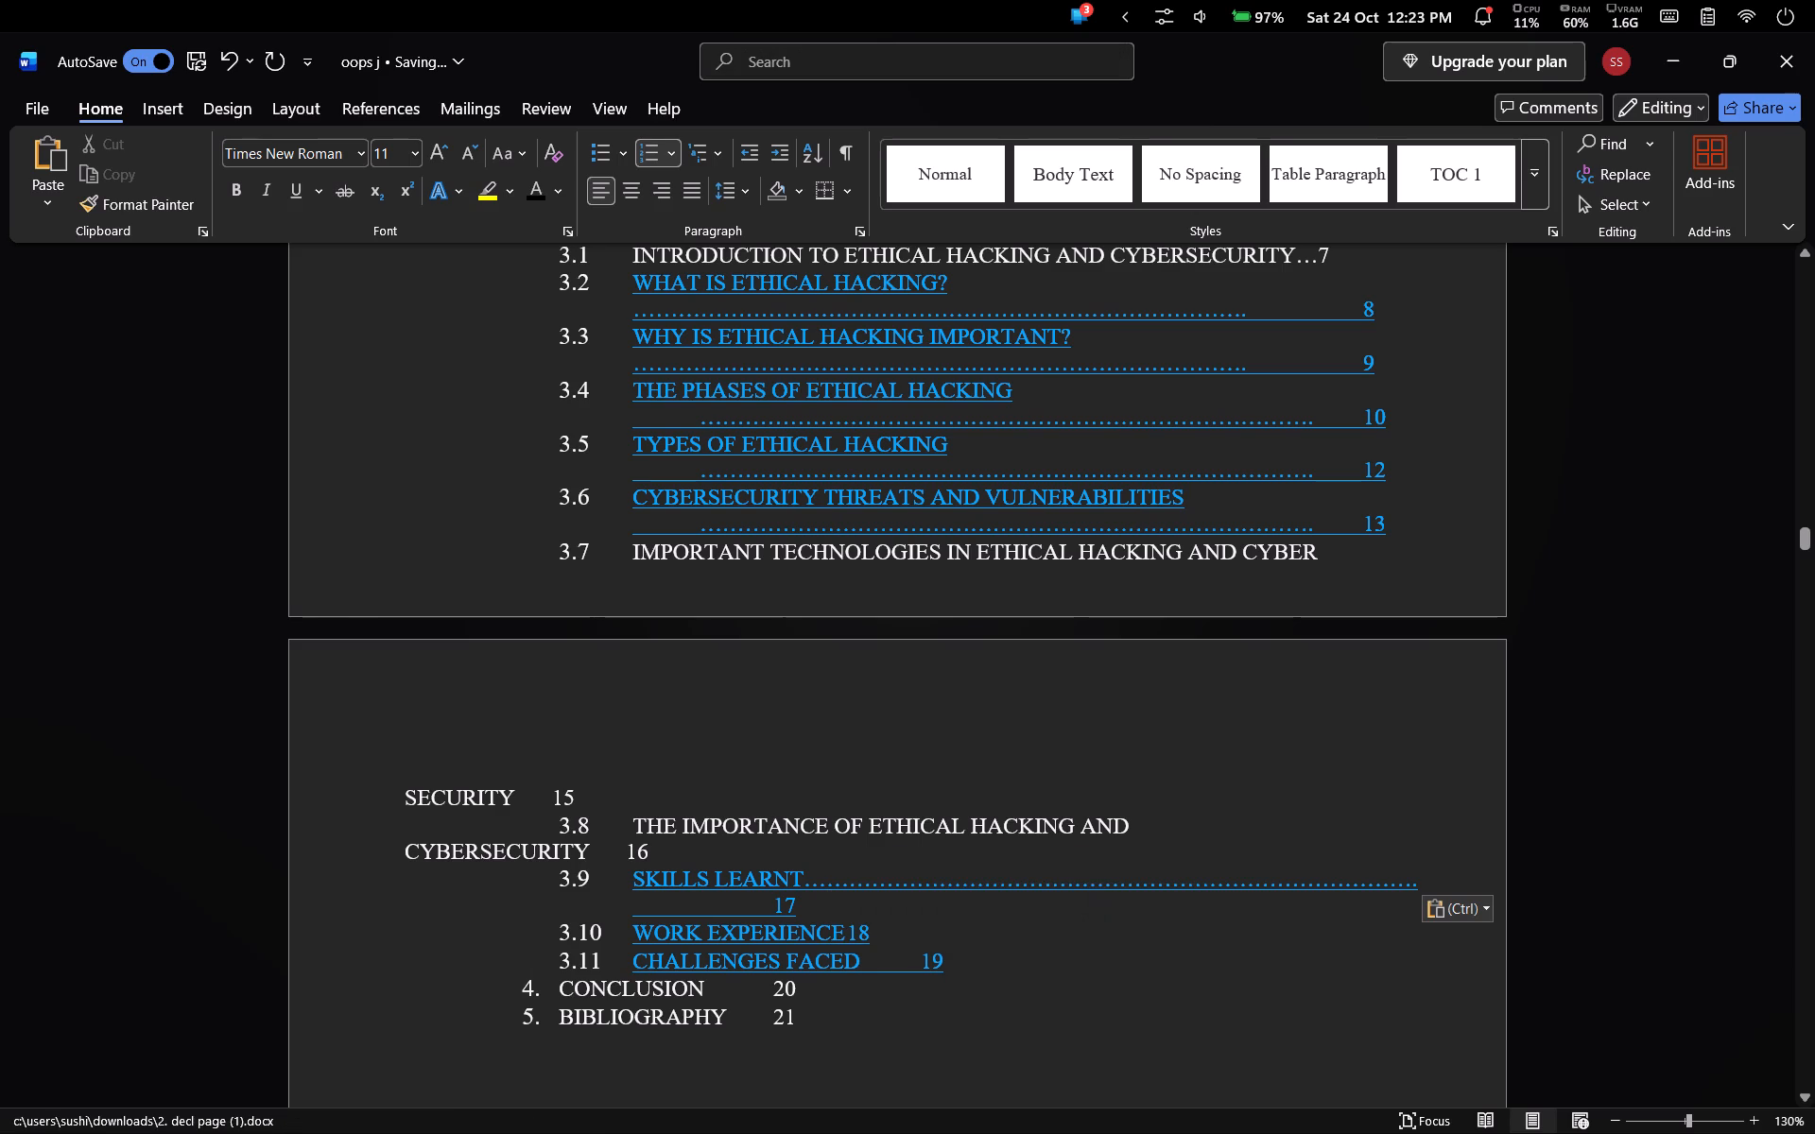
key(ctrl+v)
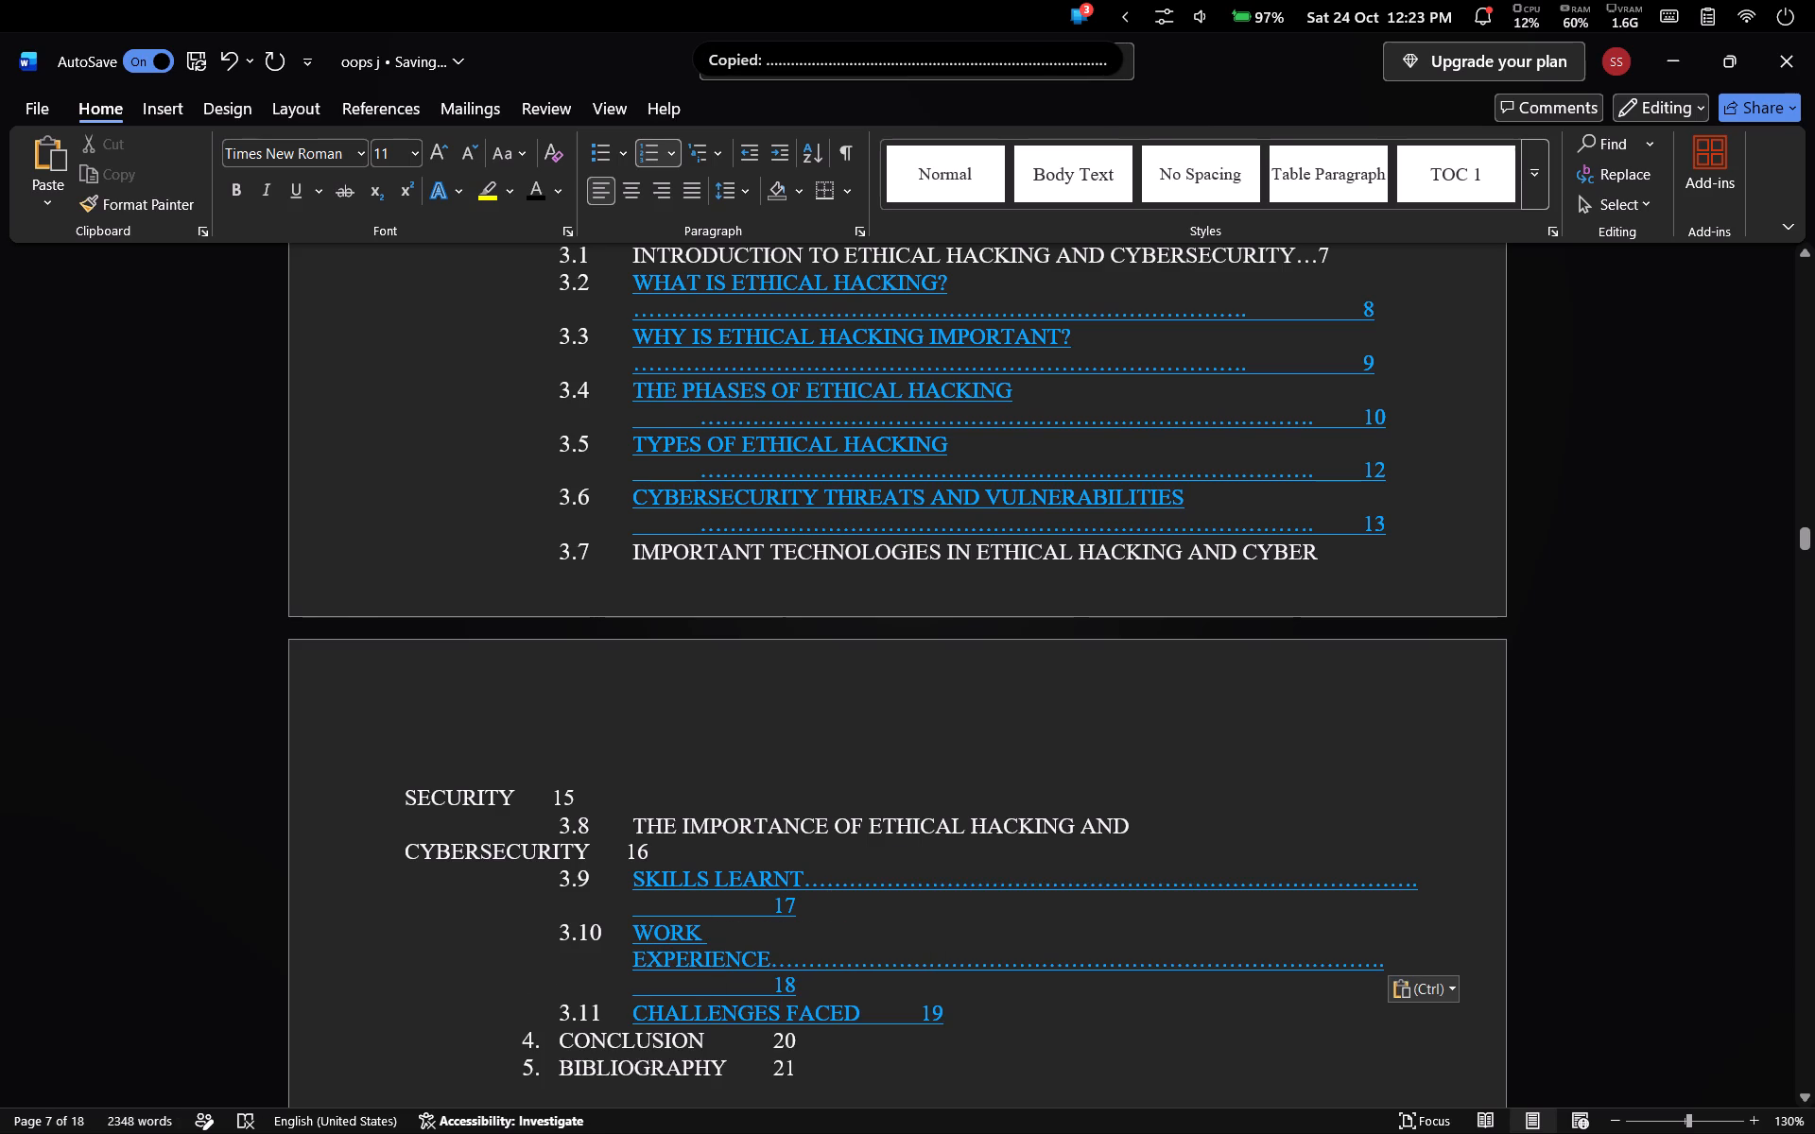
click(861, 1020)
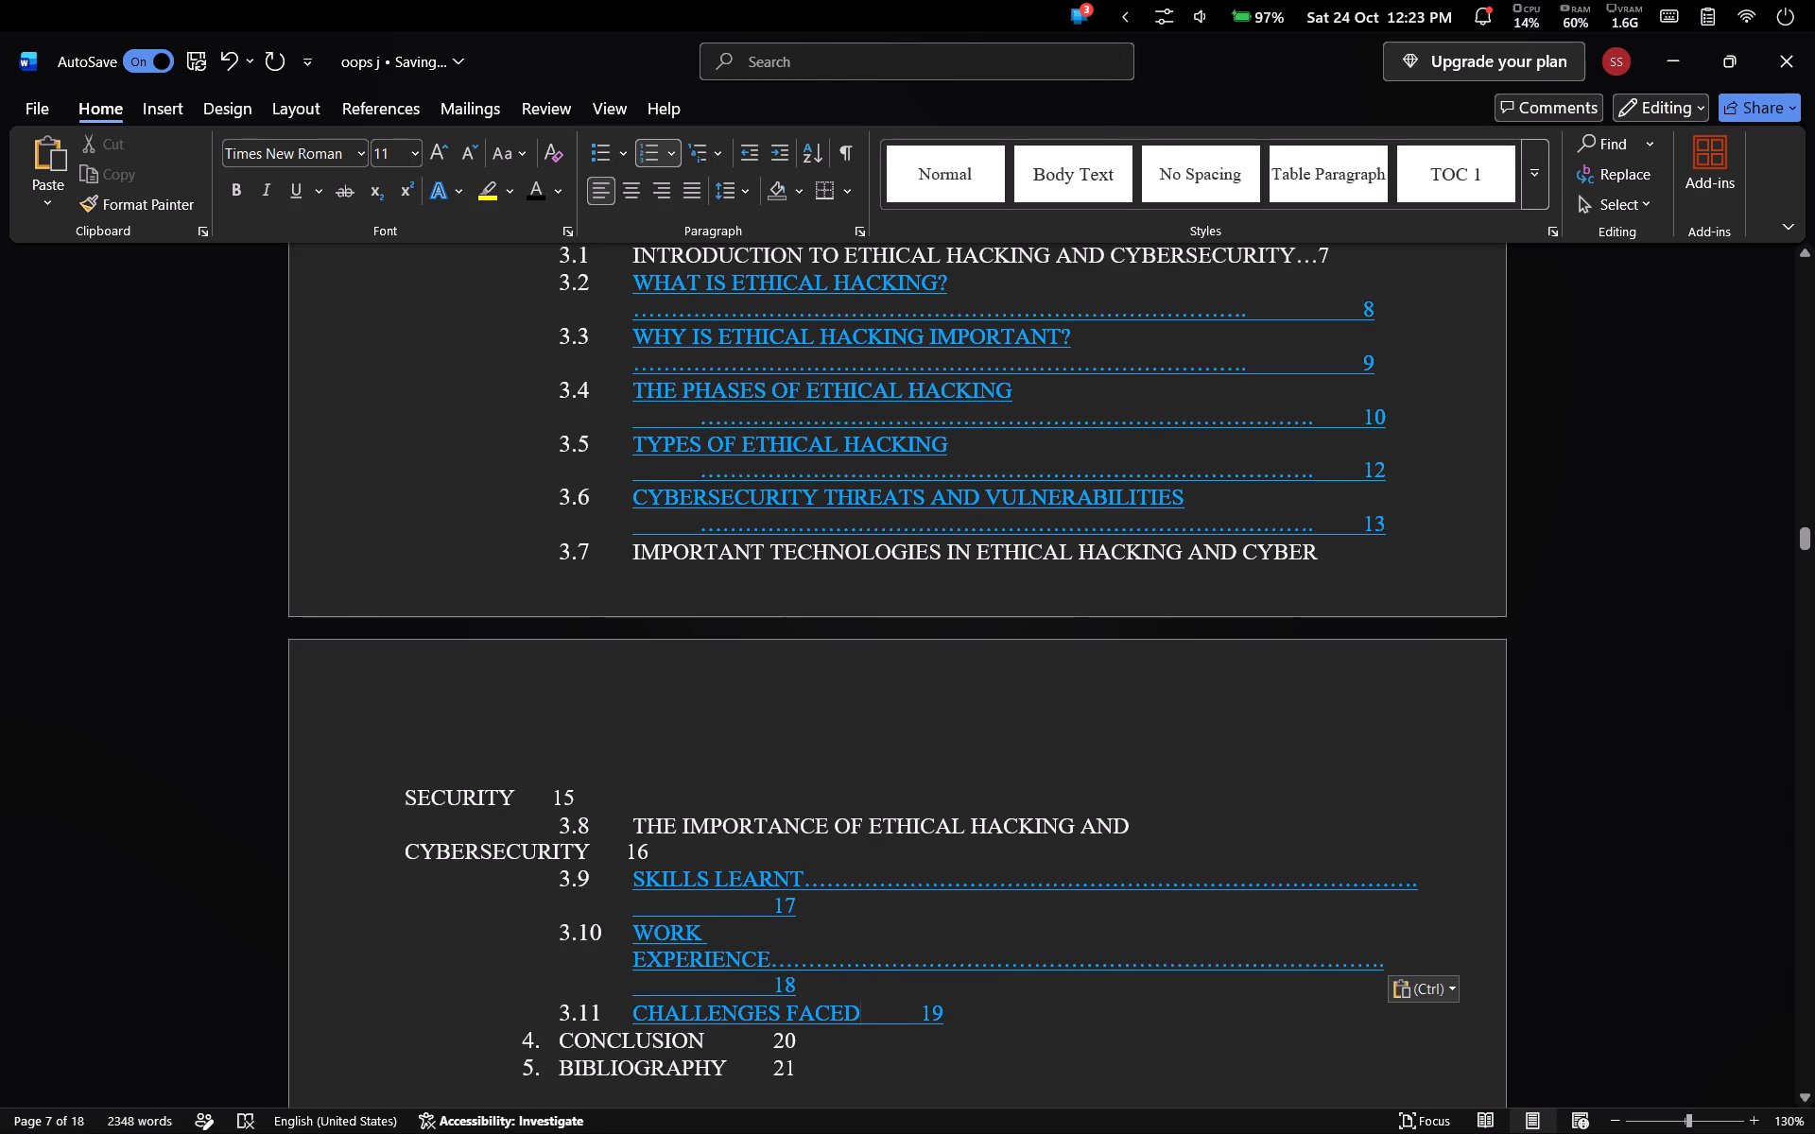
key(ctrl+v)
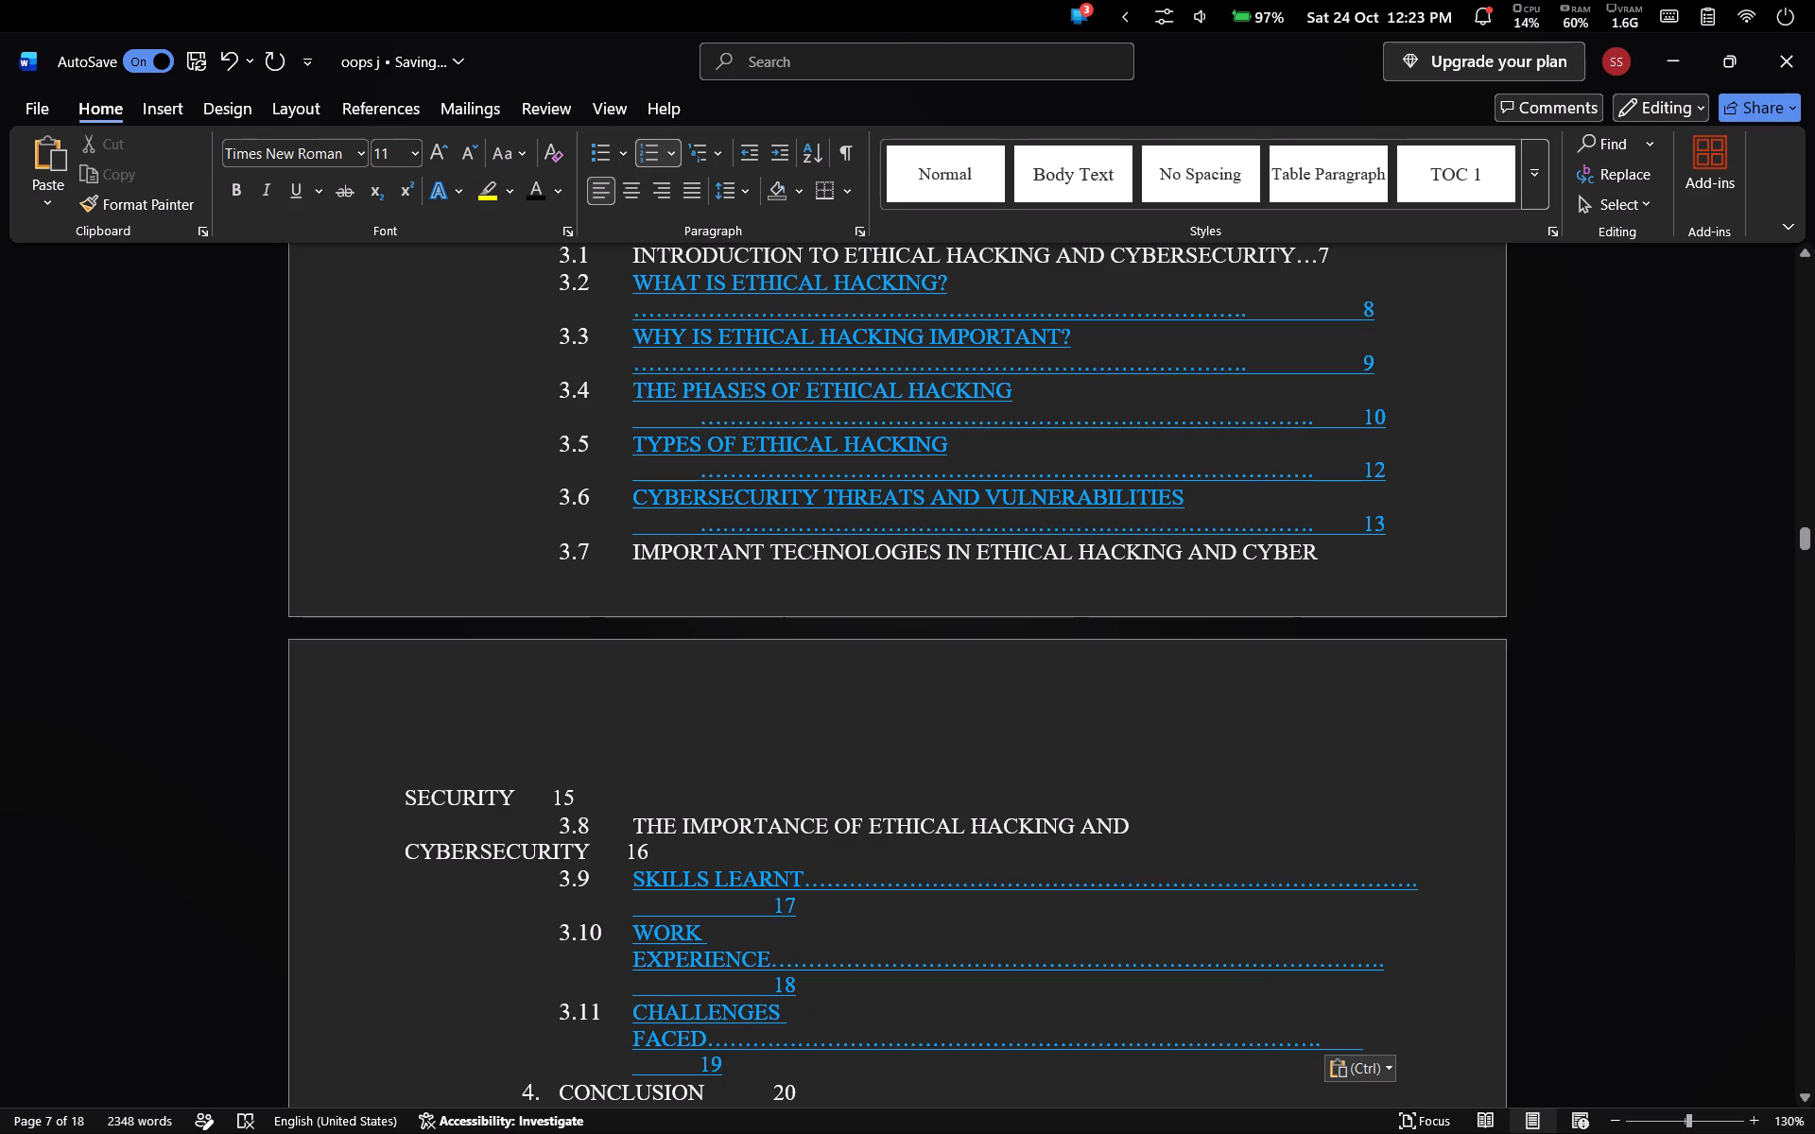
Paste the dot row before the page numbers of entry 3.8 THE IMPORTANCE OF ETHICAL HACKING AND CYBERSECURITY, CONCLUSION and BIBLIOGRAPHY.
click(590, 844)
key(ctrl+v)
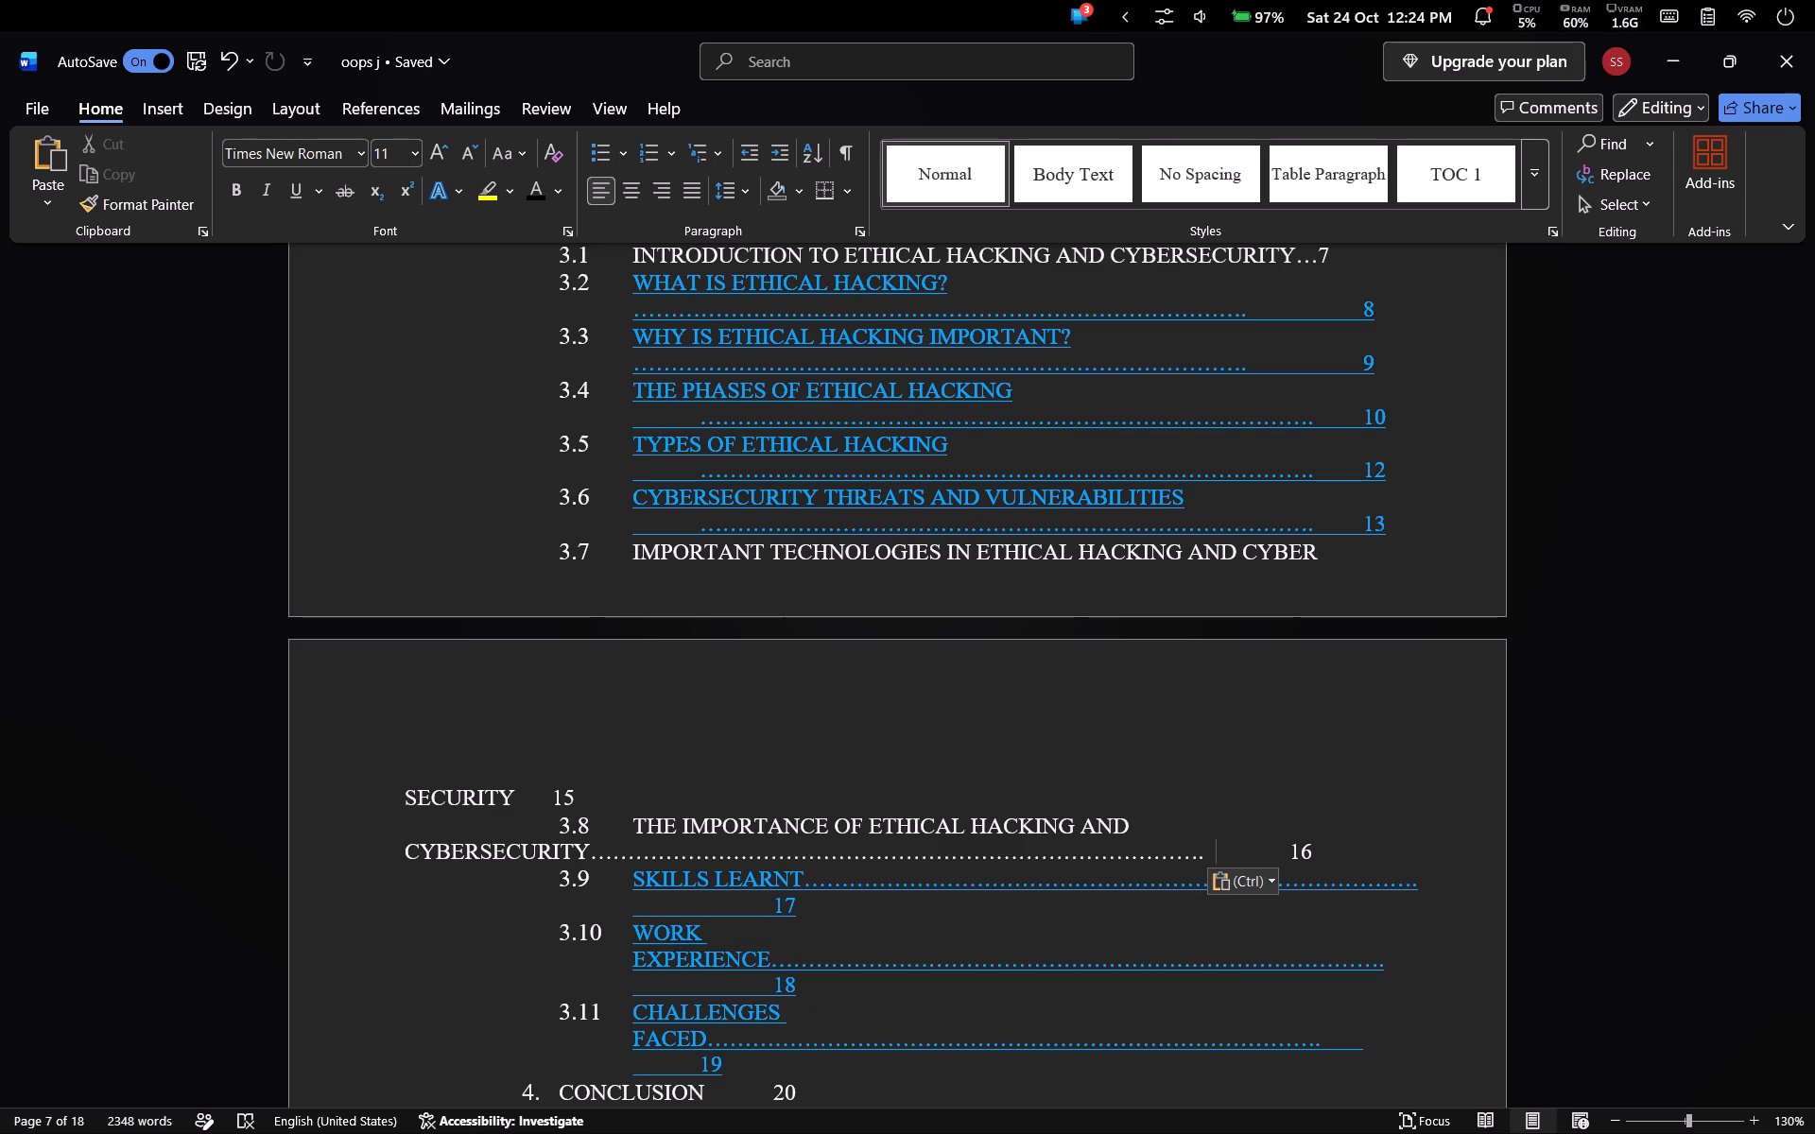
scroll(603, 877, down, 1)
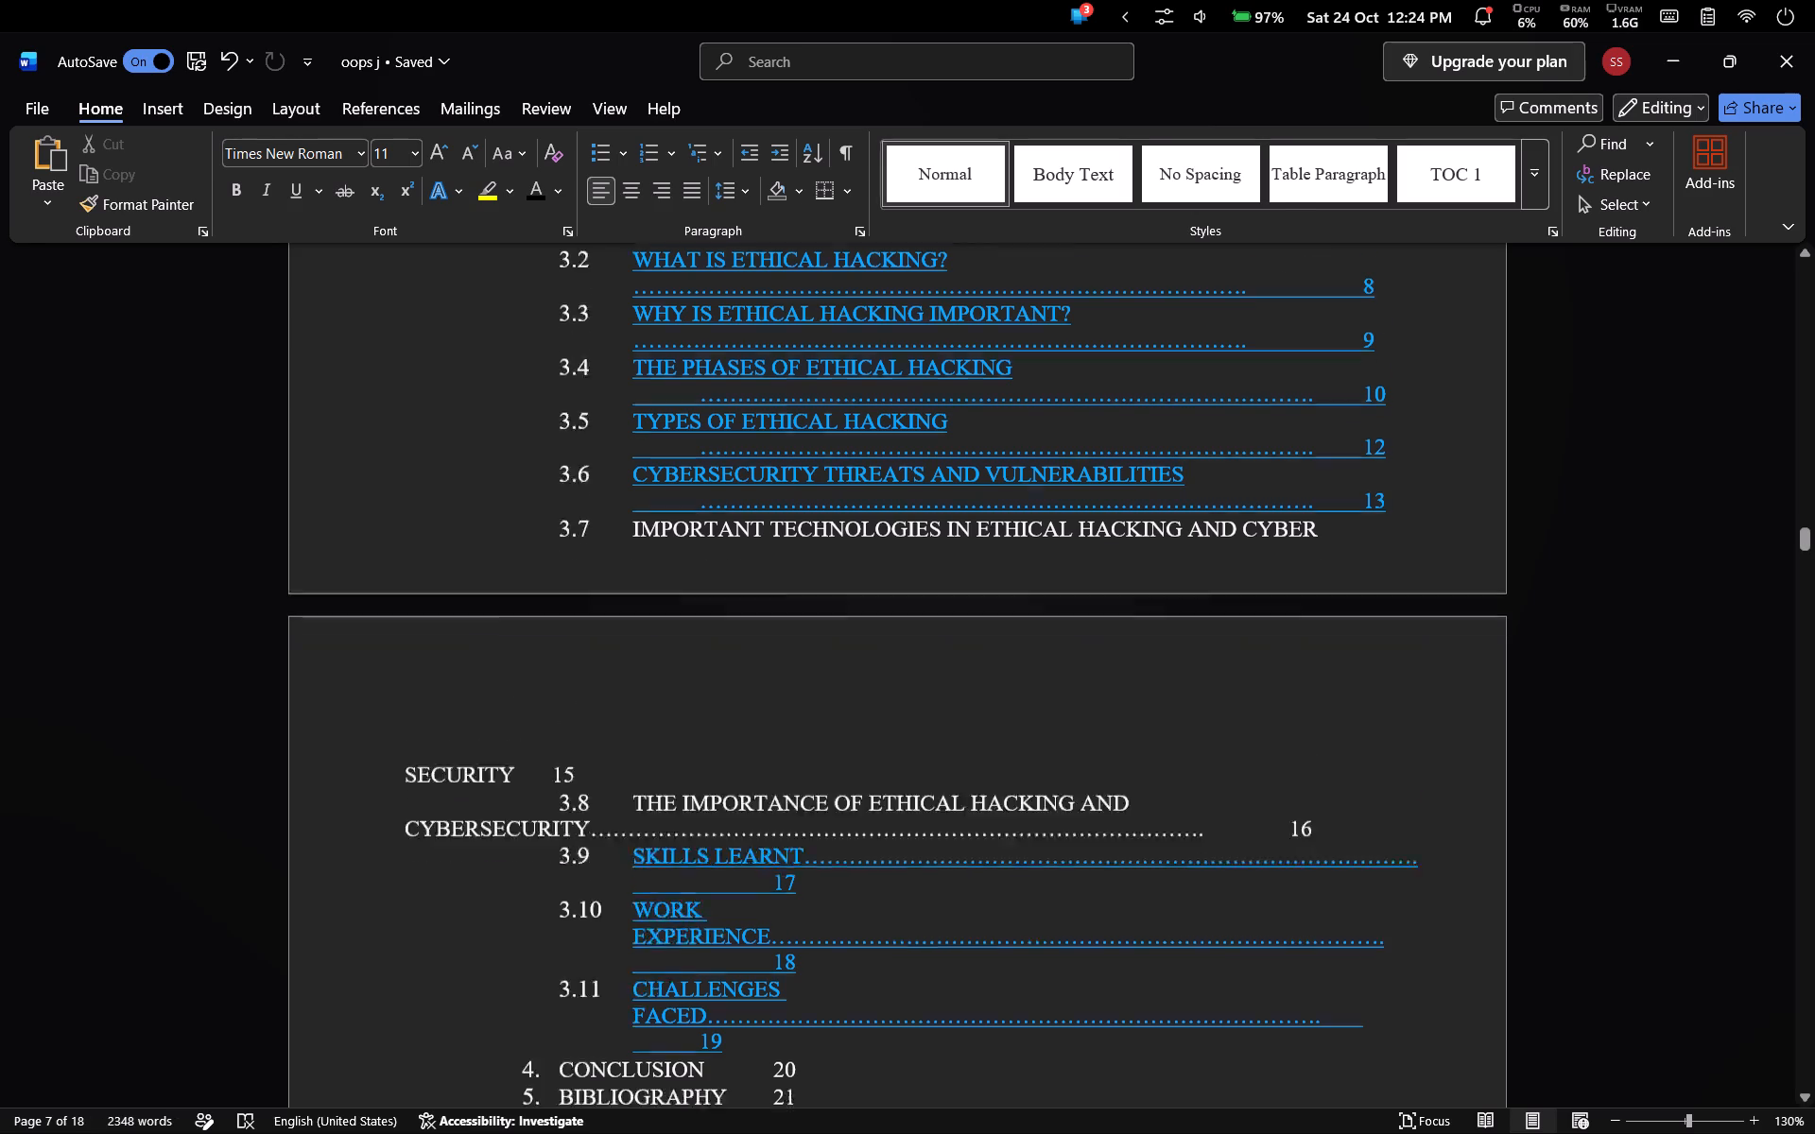
scroll(603, 877, down, 1)
click(742, 827)
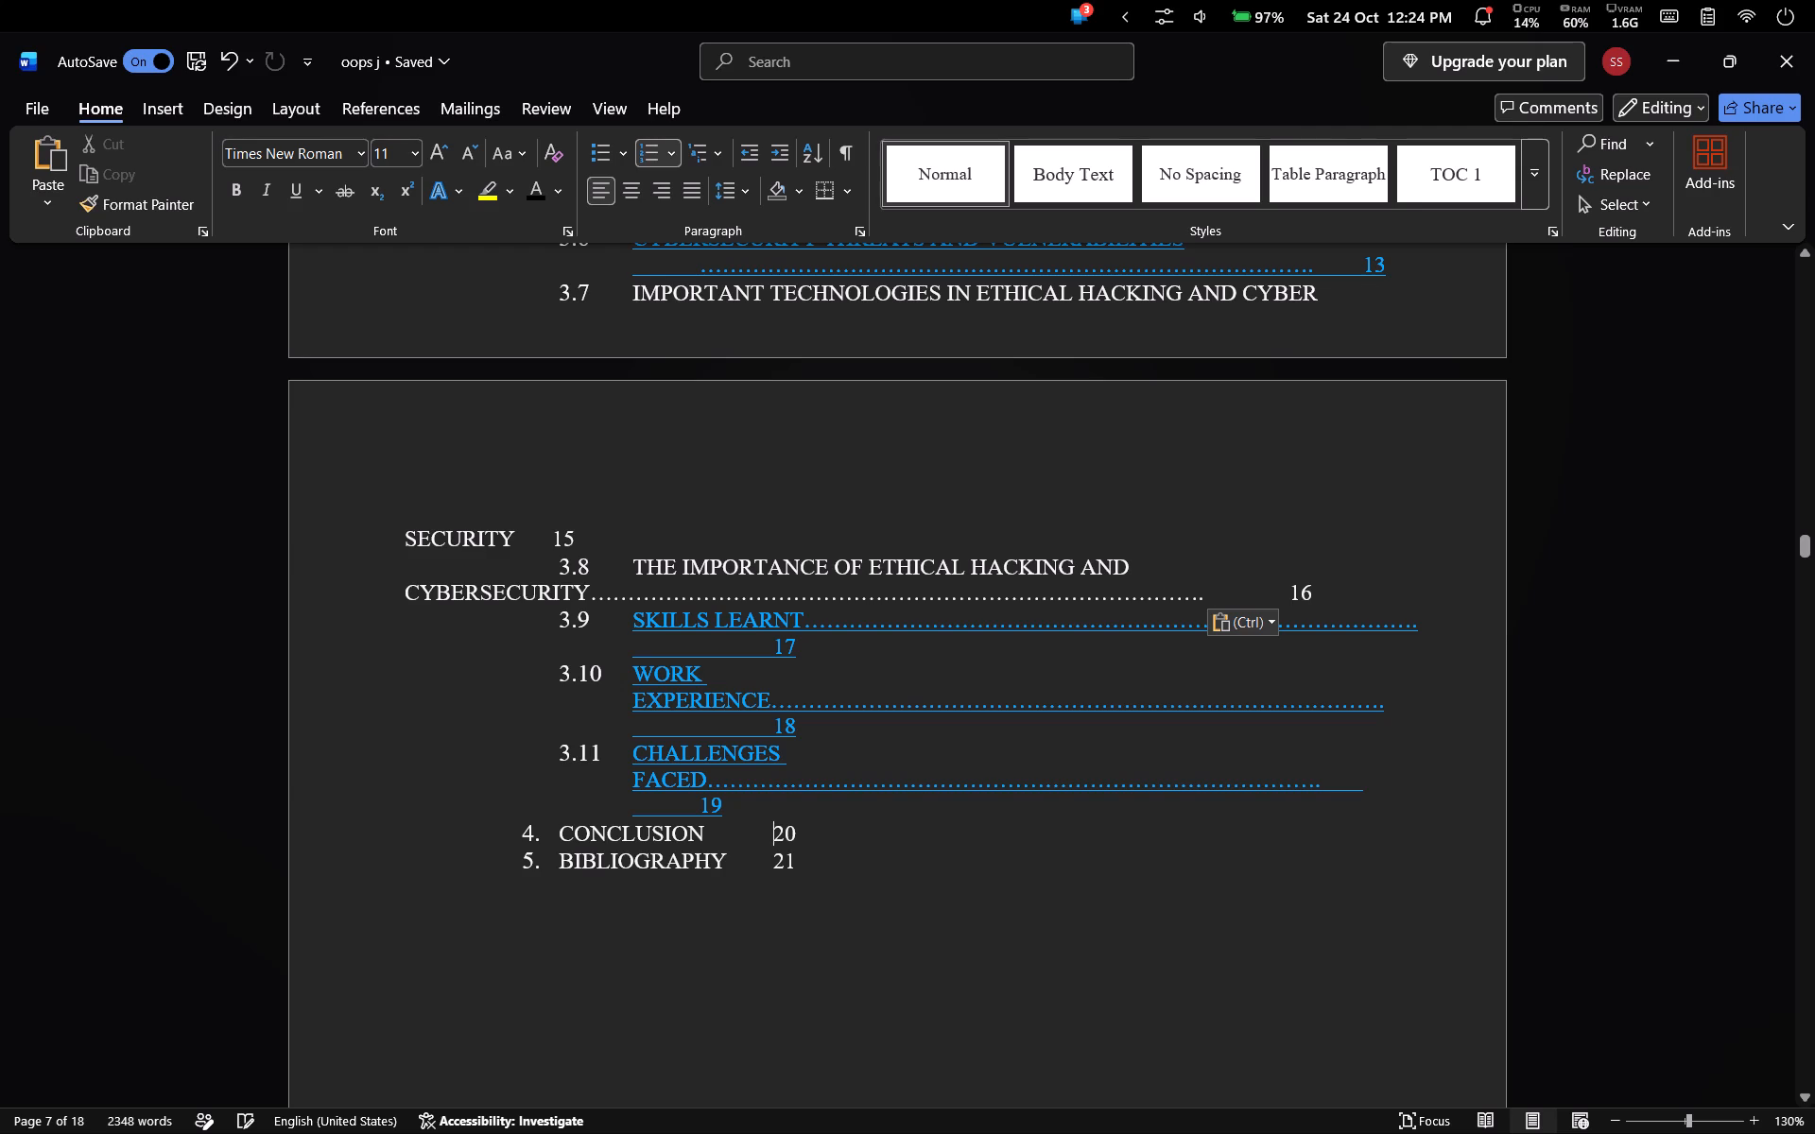
key(ctrl+v)
click(751, 884)
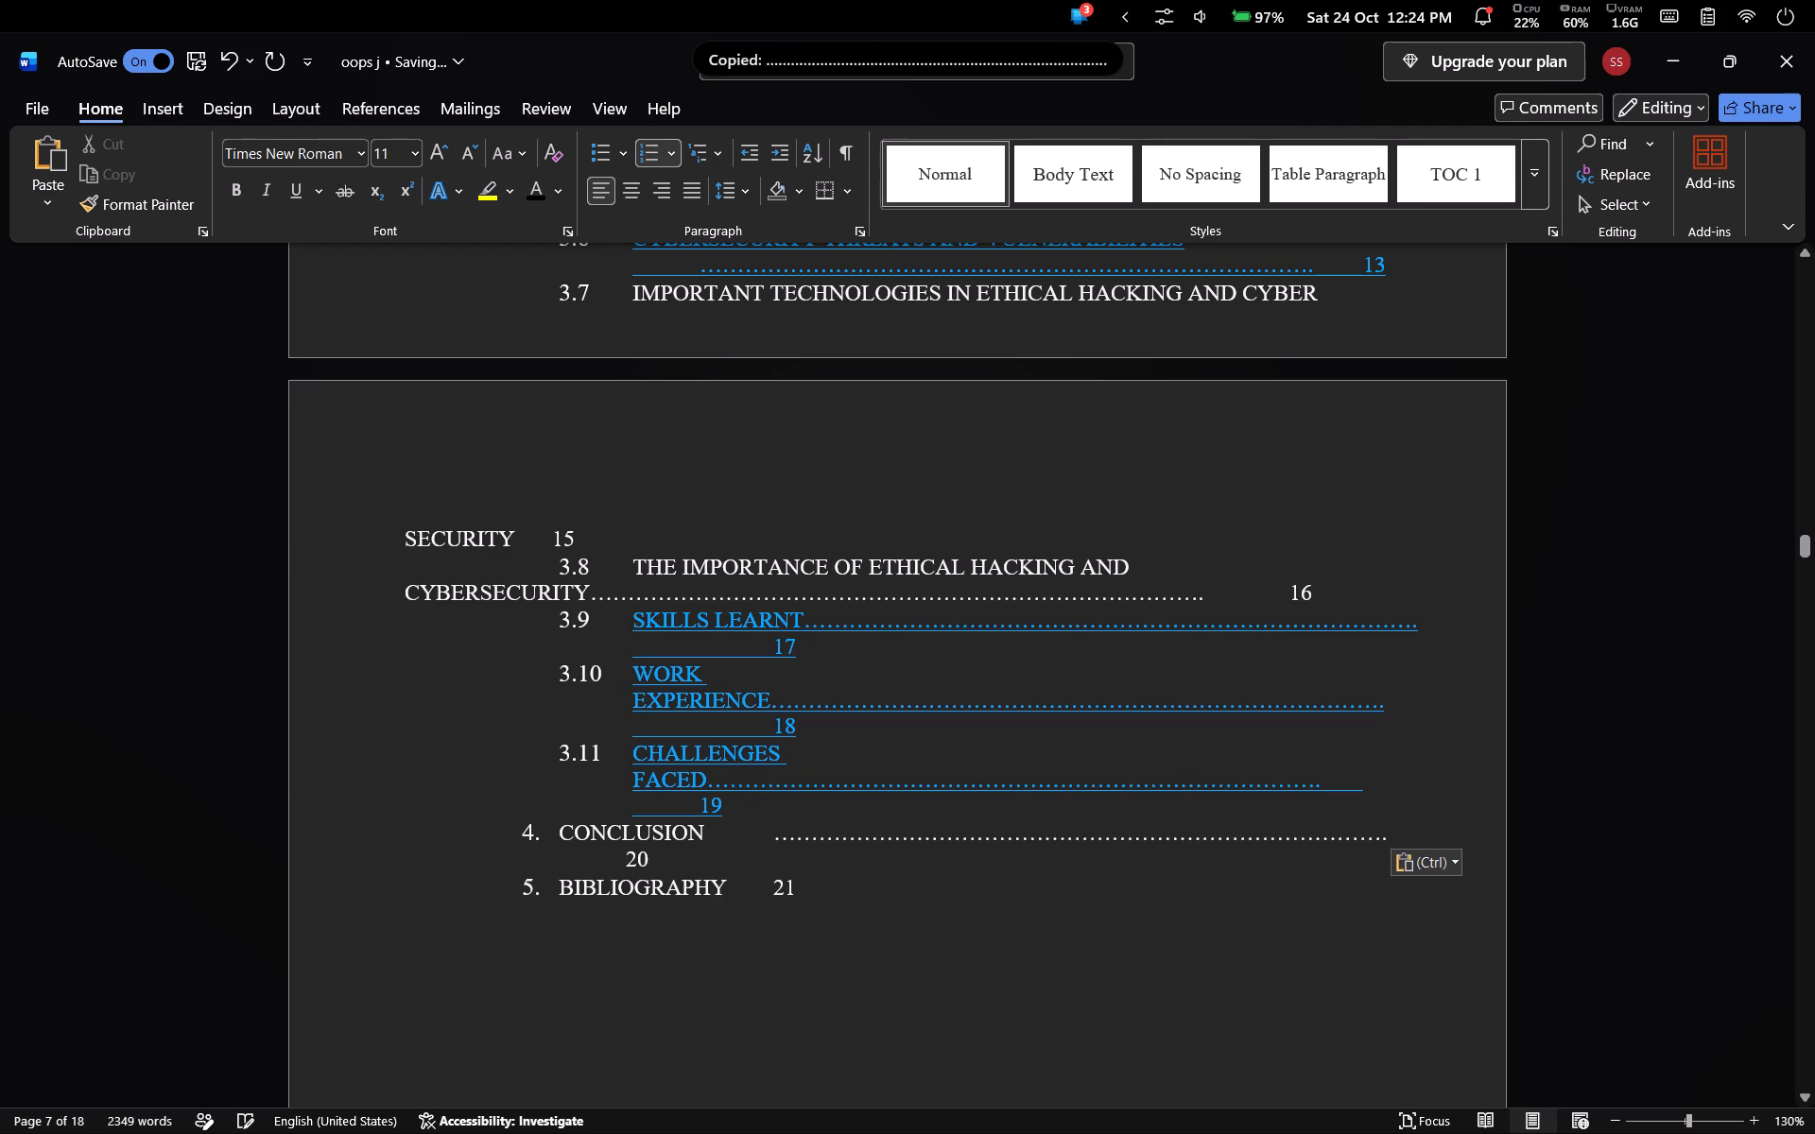
key(ctrl+v)
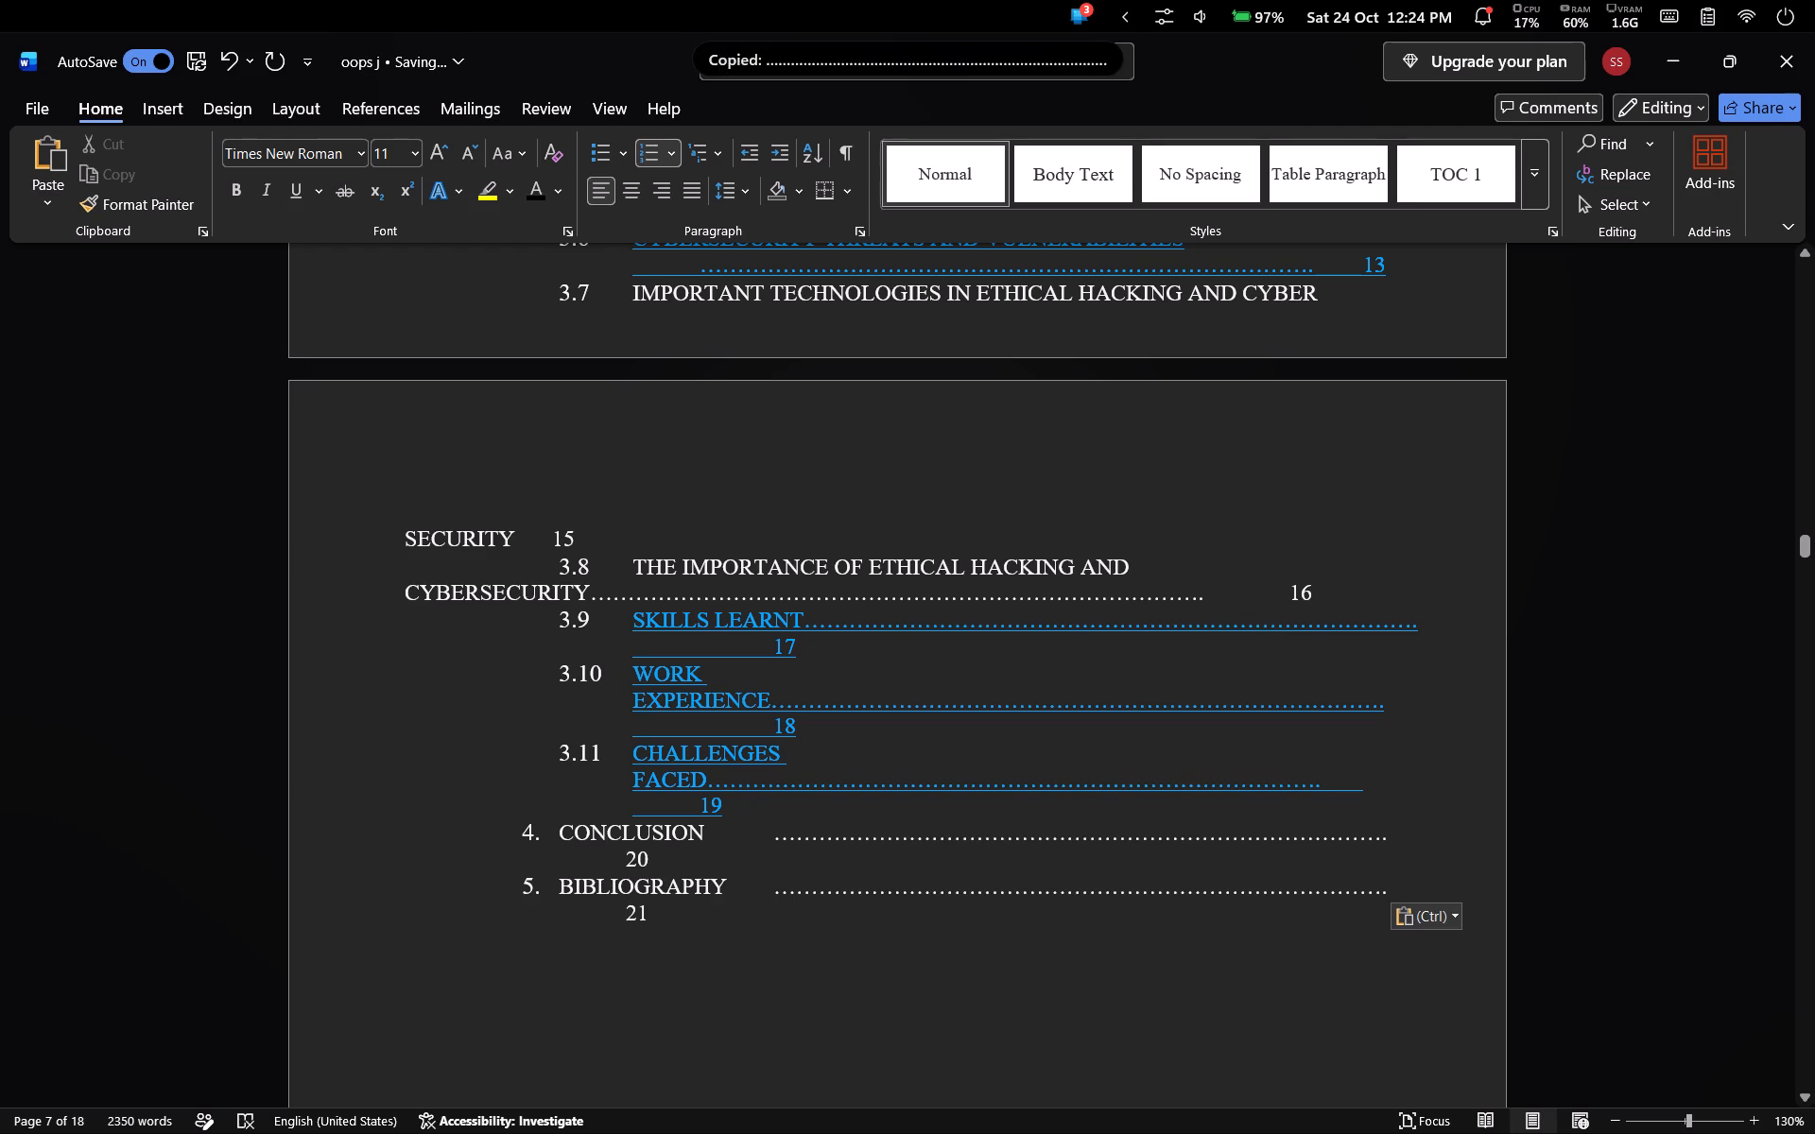
Delete the gap before page number iv of TABLE OF CONTENTS and shorten the gap before vi of LIST OF FIGURES.
scroll(722, 790, up, 4)
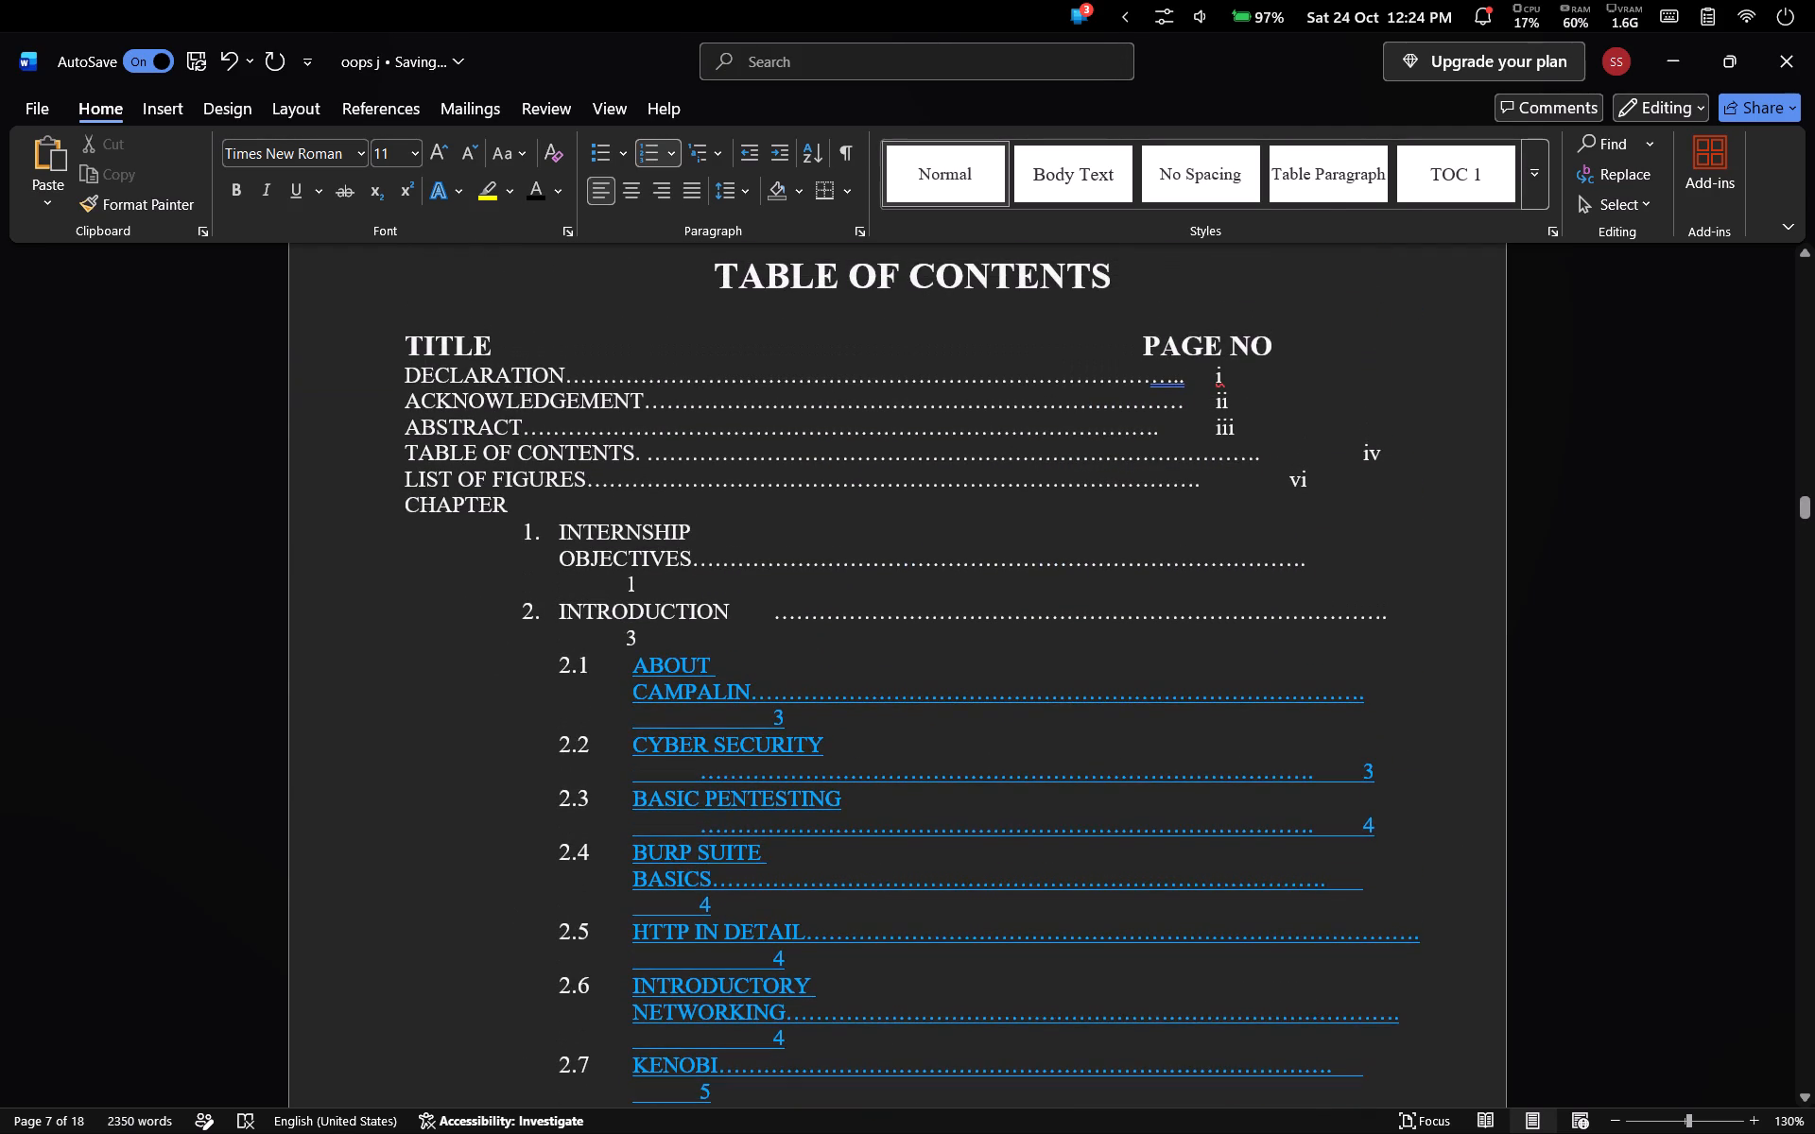
drag(1353, 450, 1261, 440)
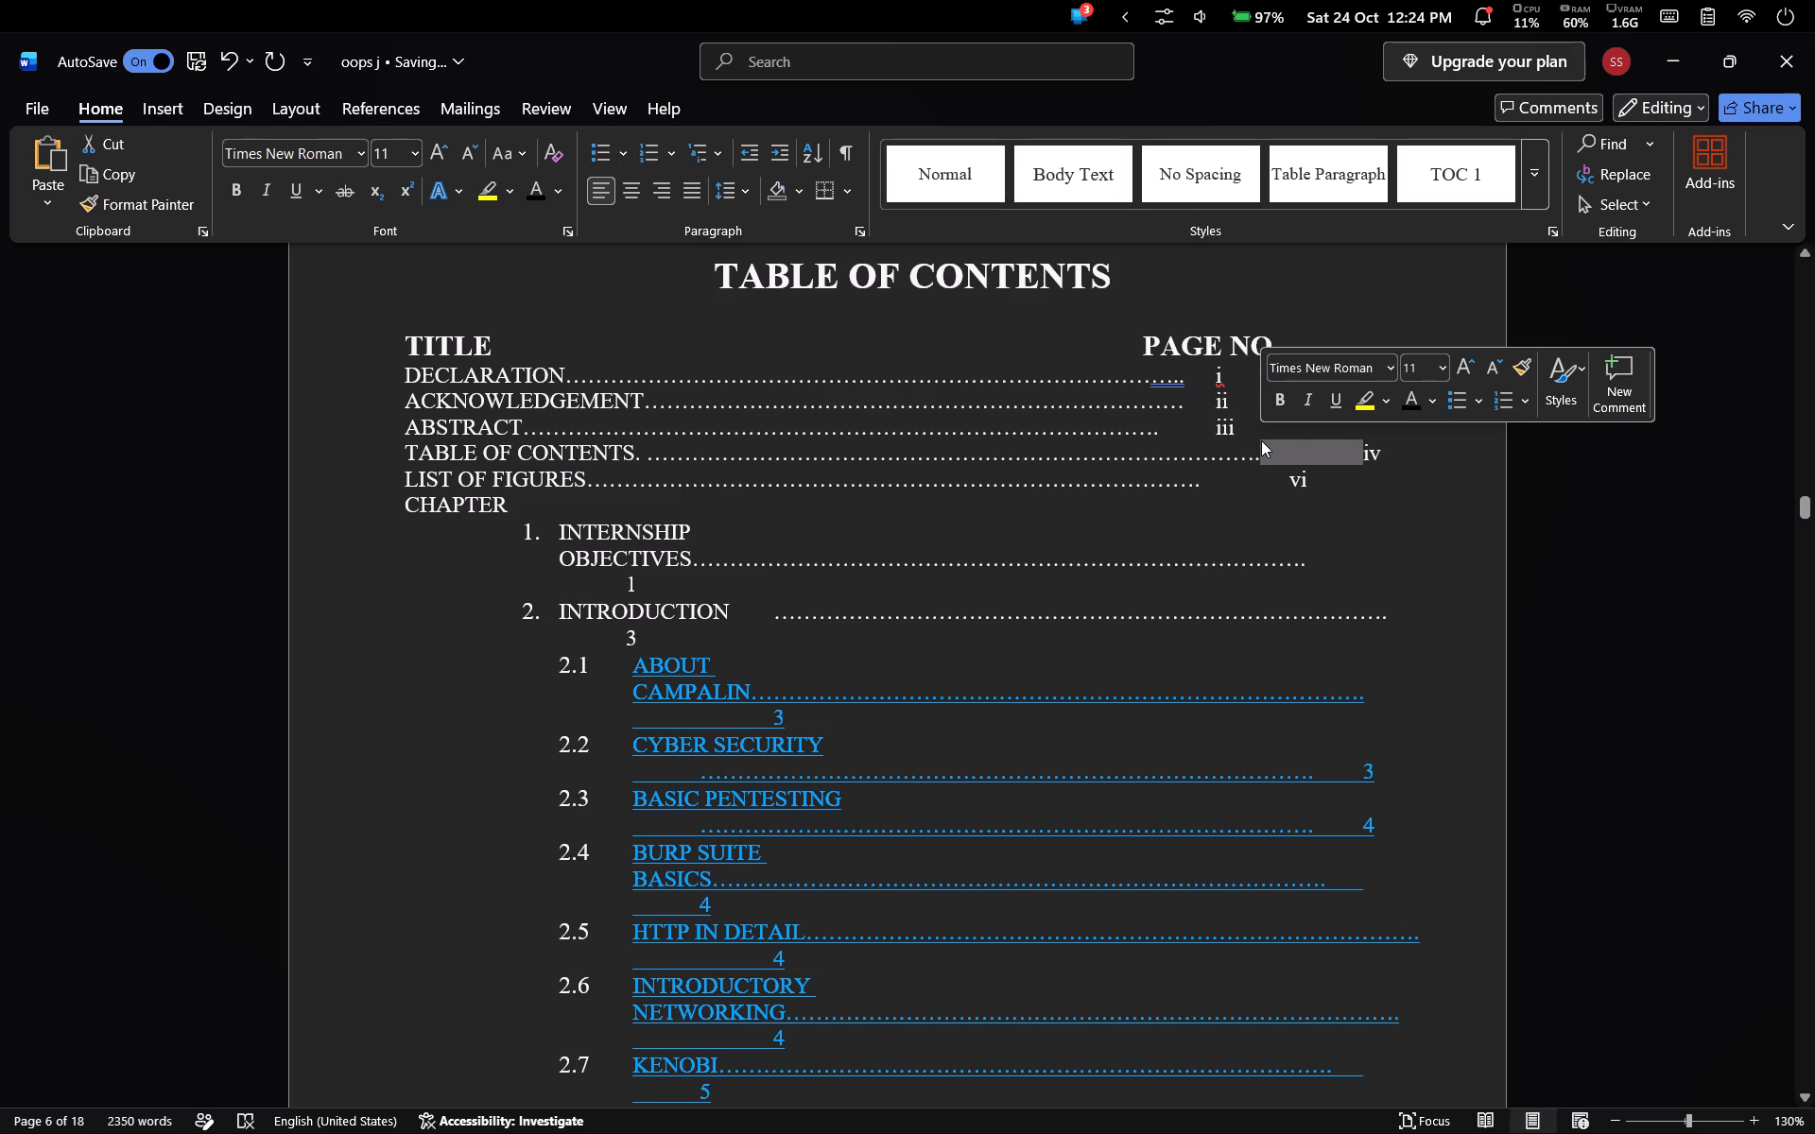
key(BackSpace)
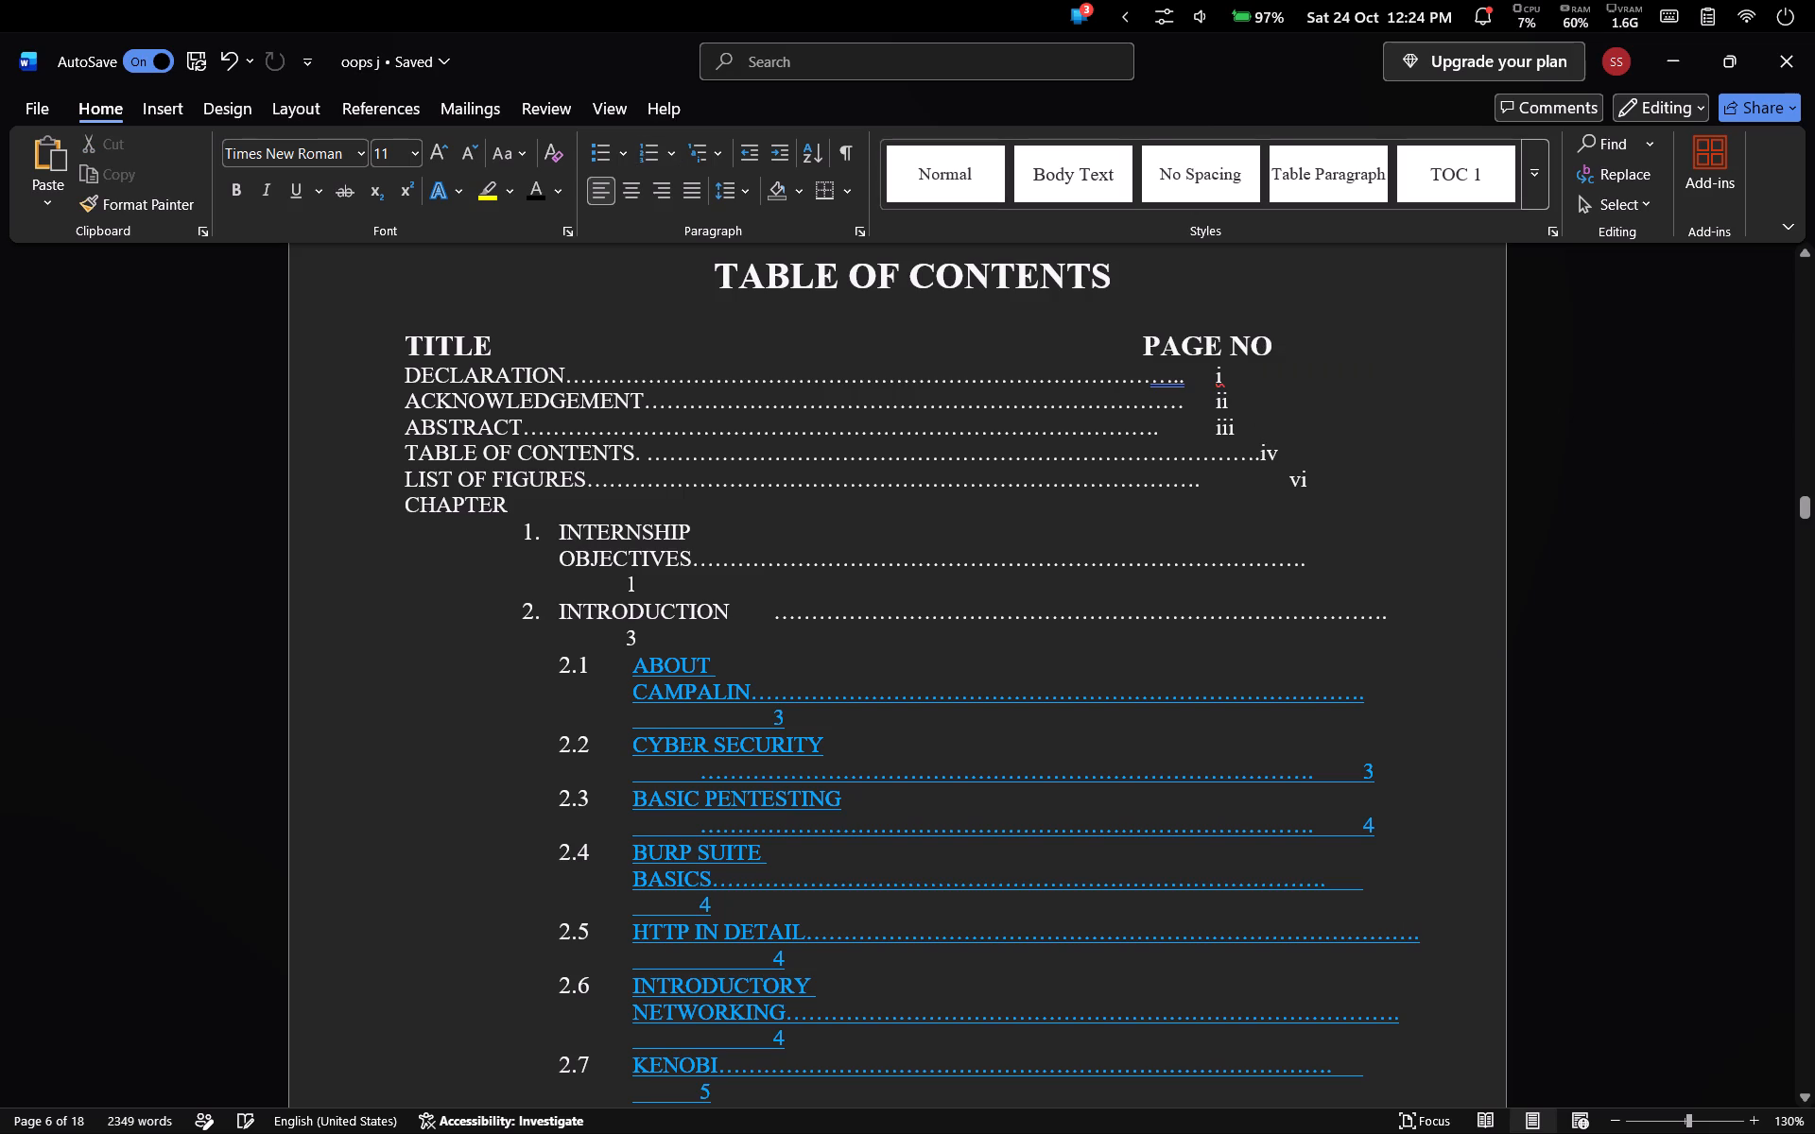
drag(1282, 481, 1235, 477)
key(BackSpace)
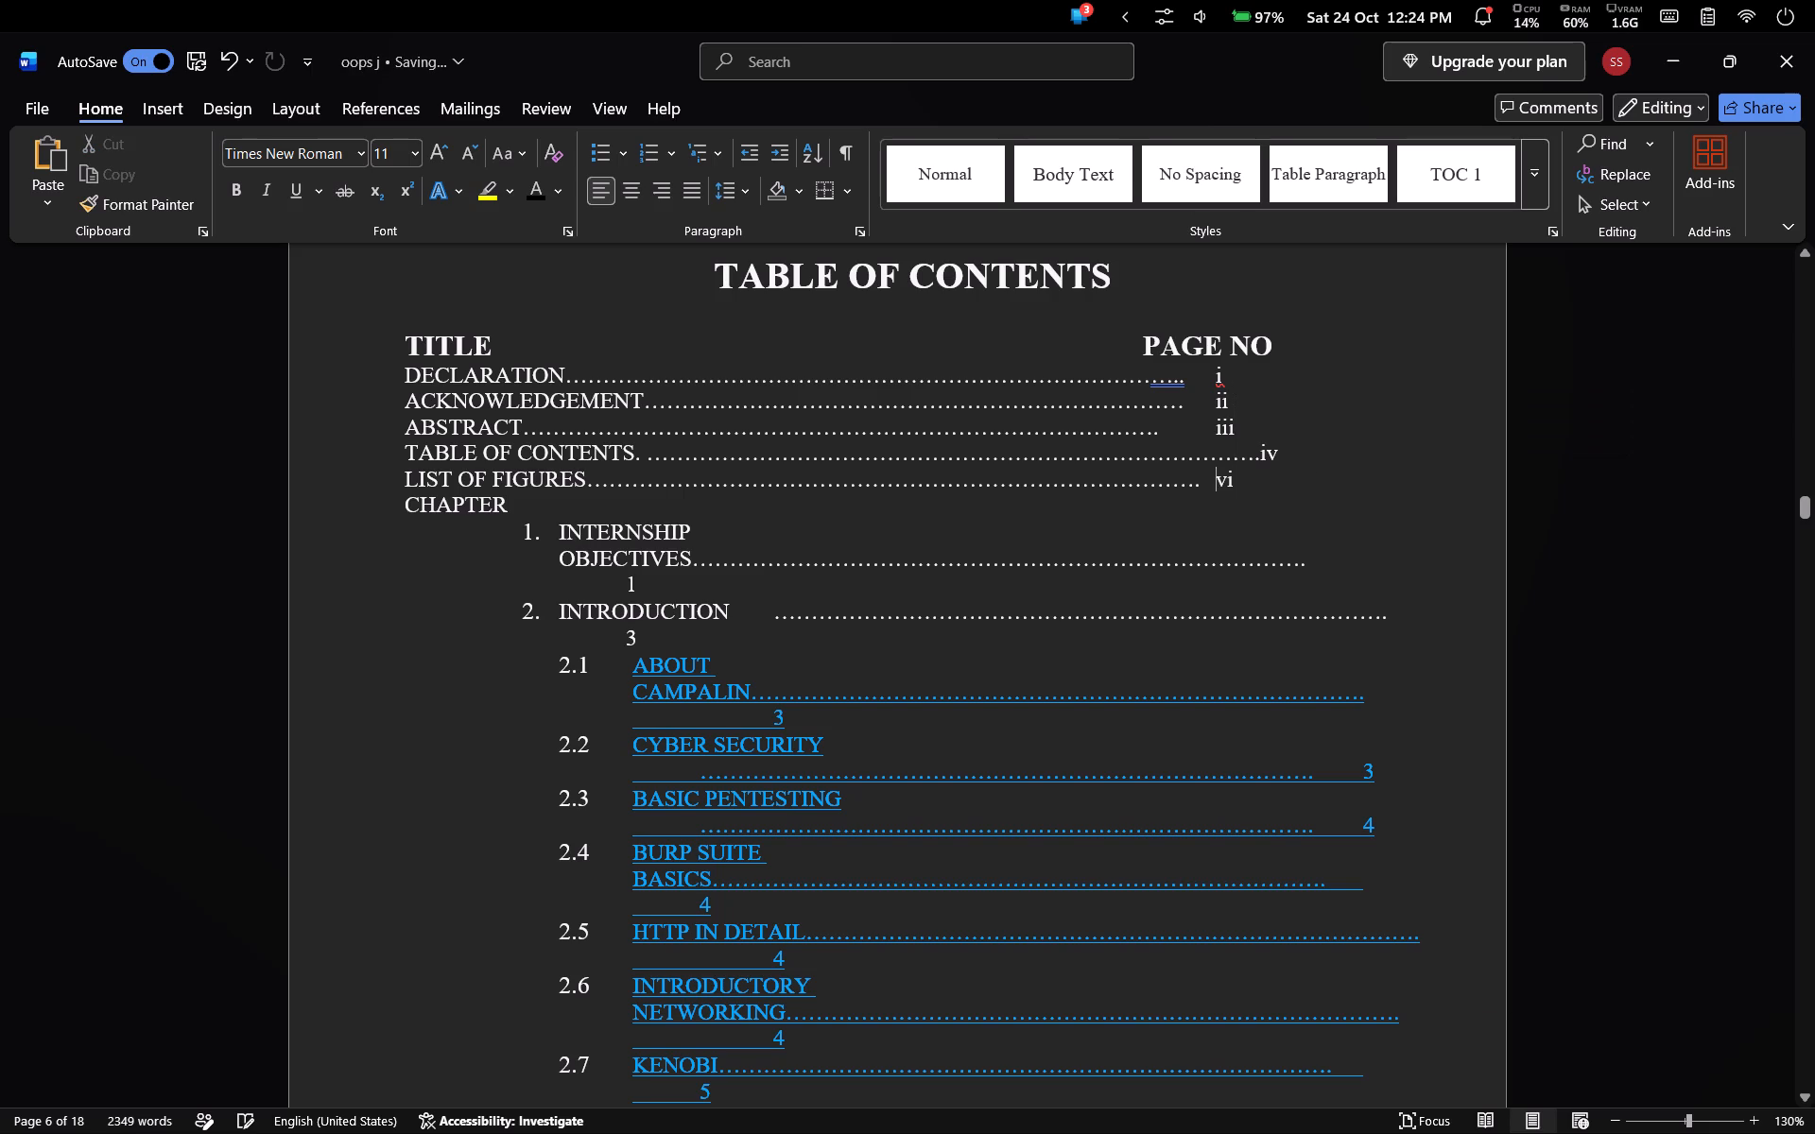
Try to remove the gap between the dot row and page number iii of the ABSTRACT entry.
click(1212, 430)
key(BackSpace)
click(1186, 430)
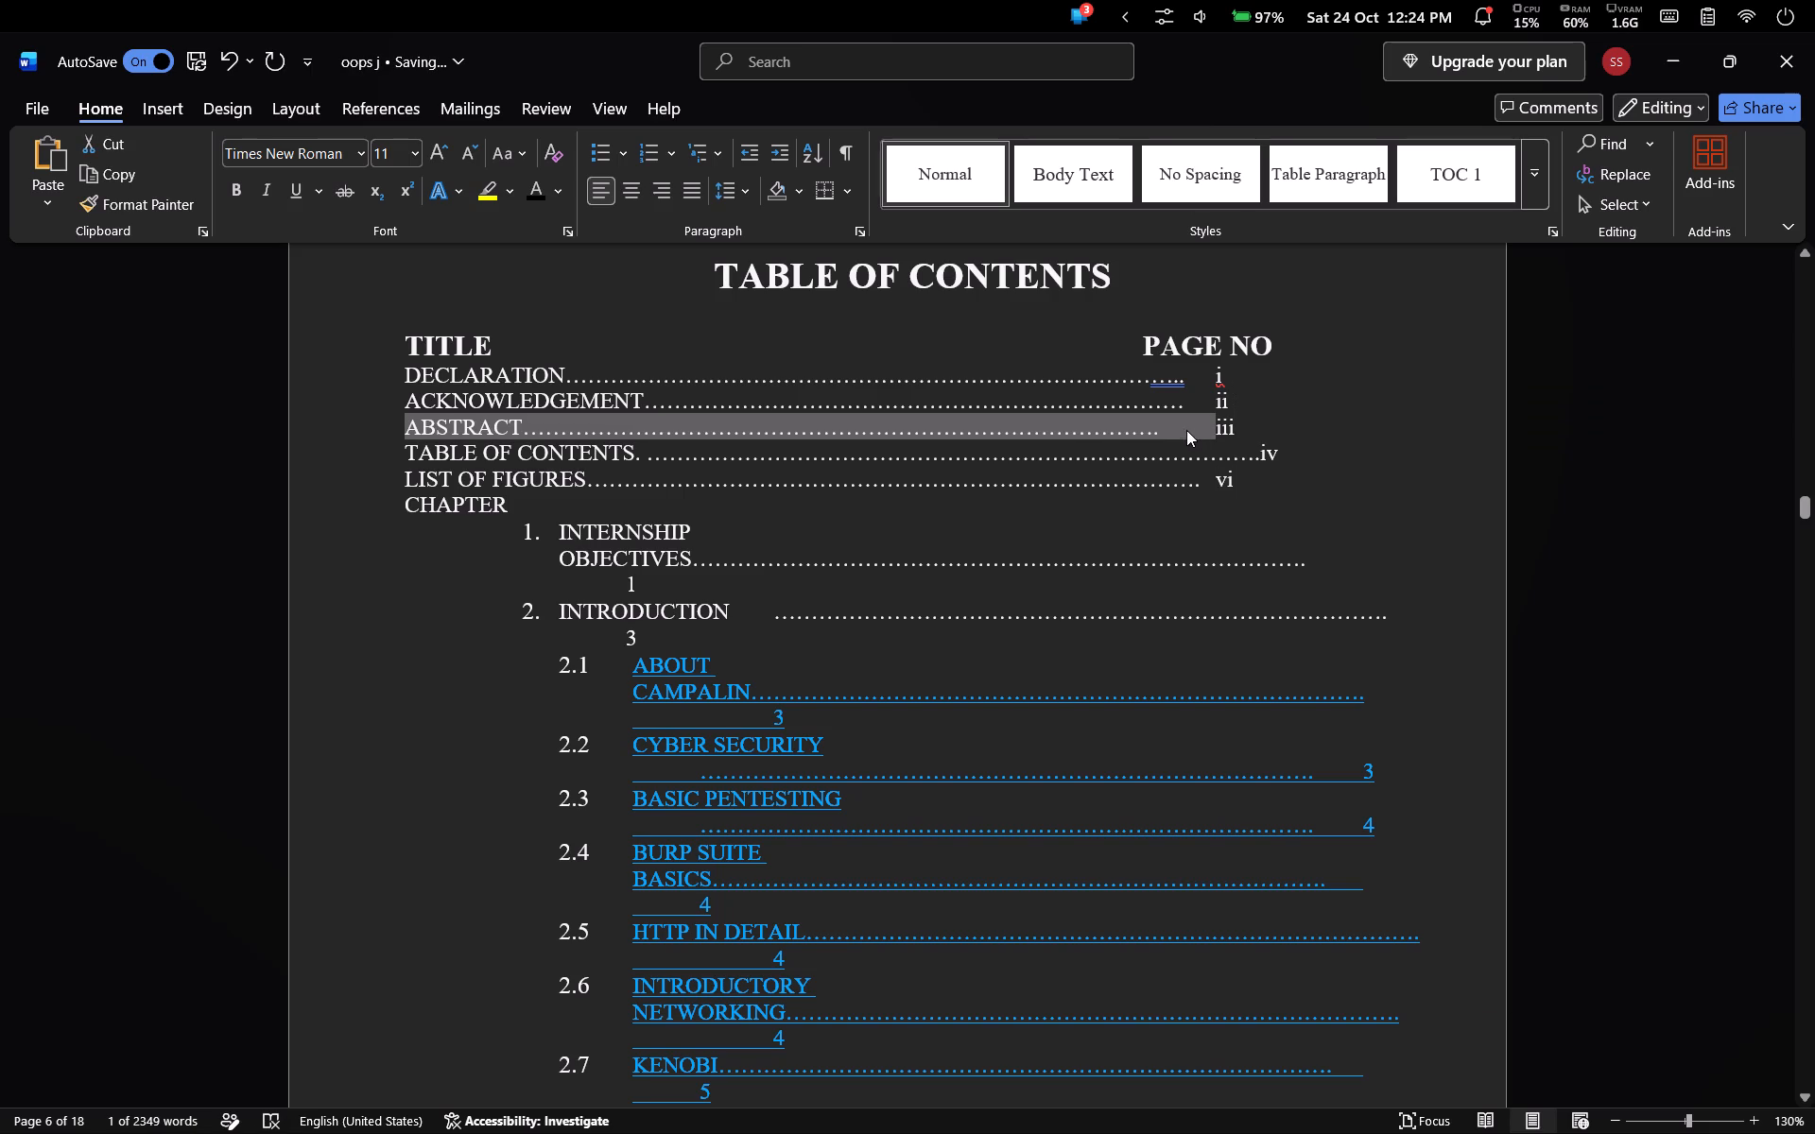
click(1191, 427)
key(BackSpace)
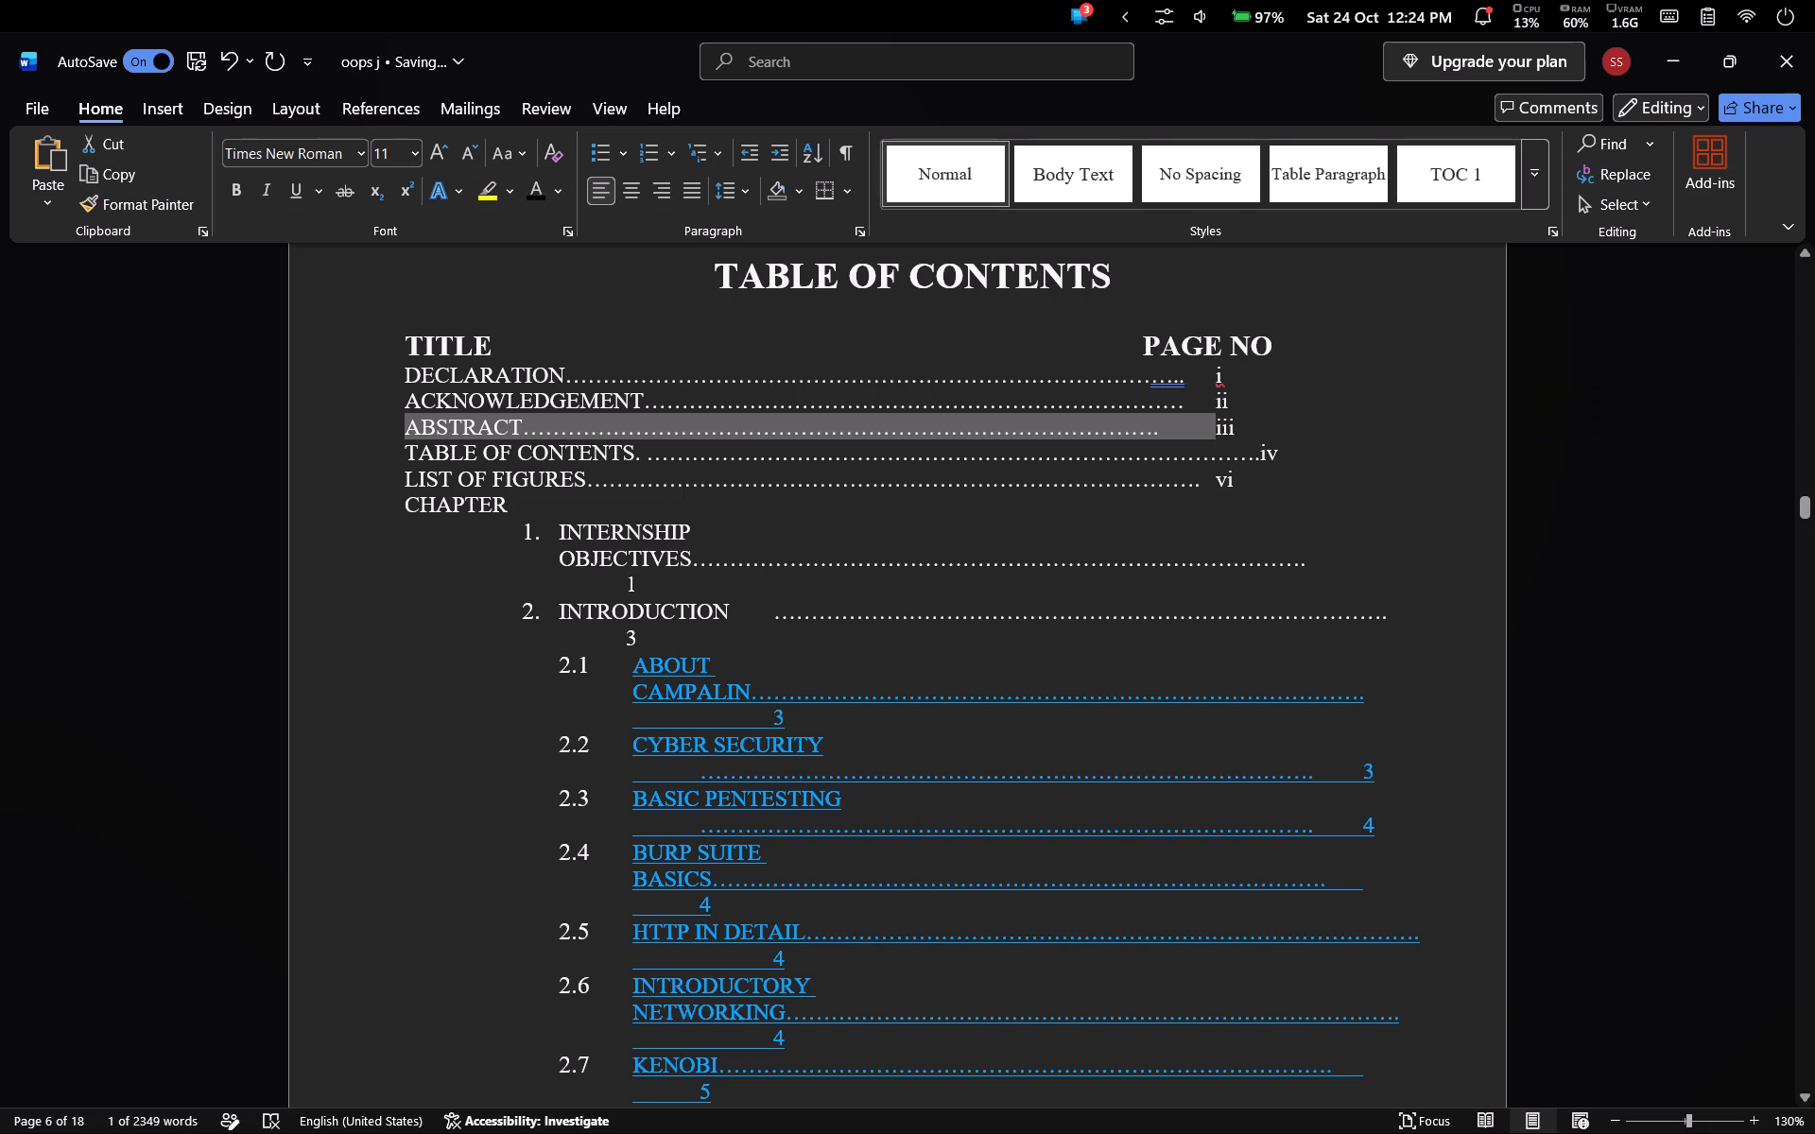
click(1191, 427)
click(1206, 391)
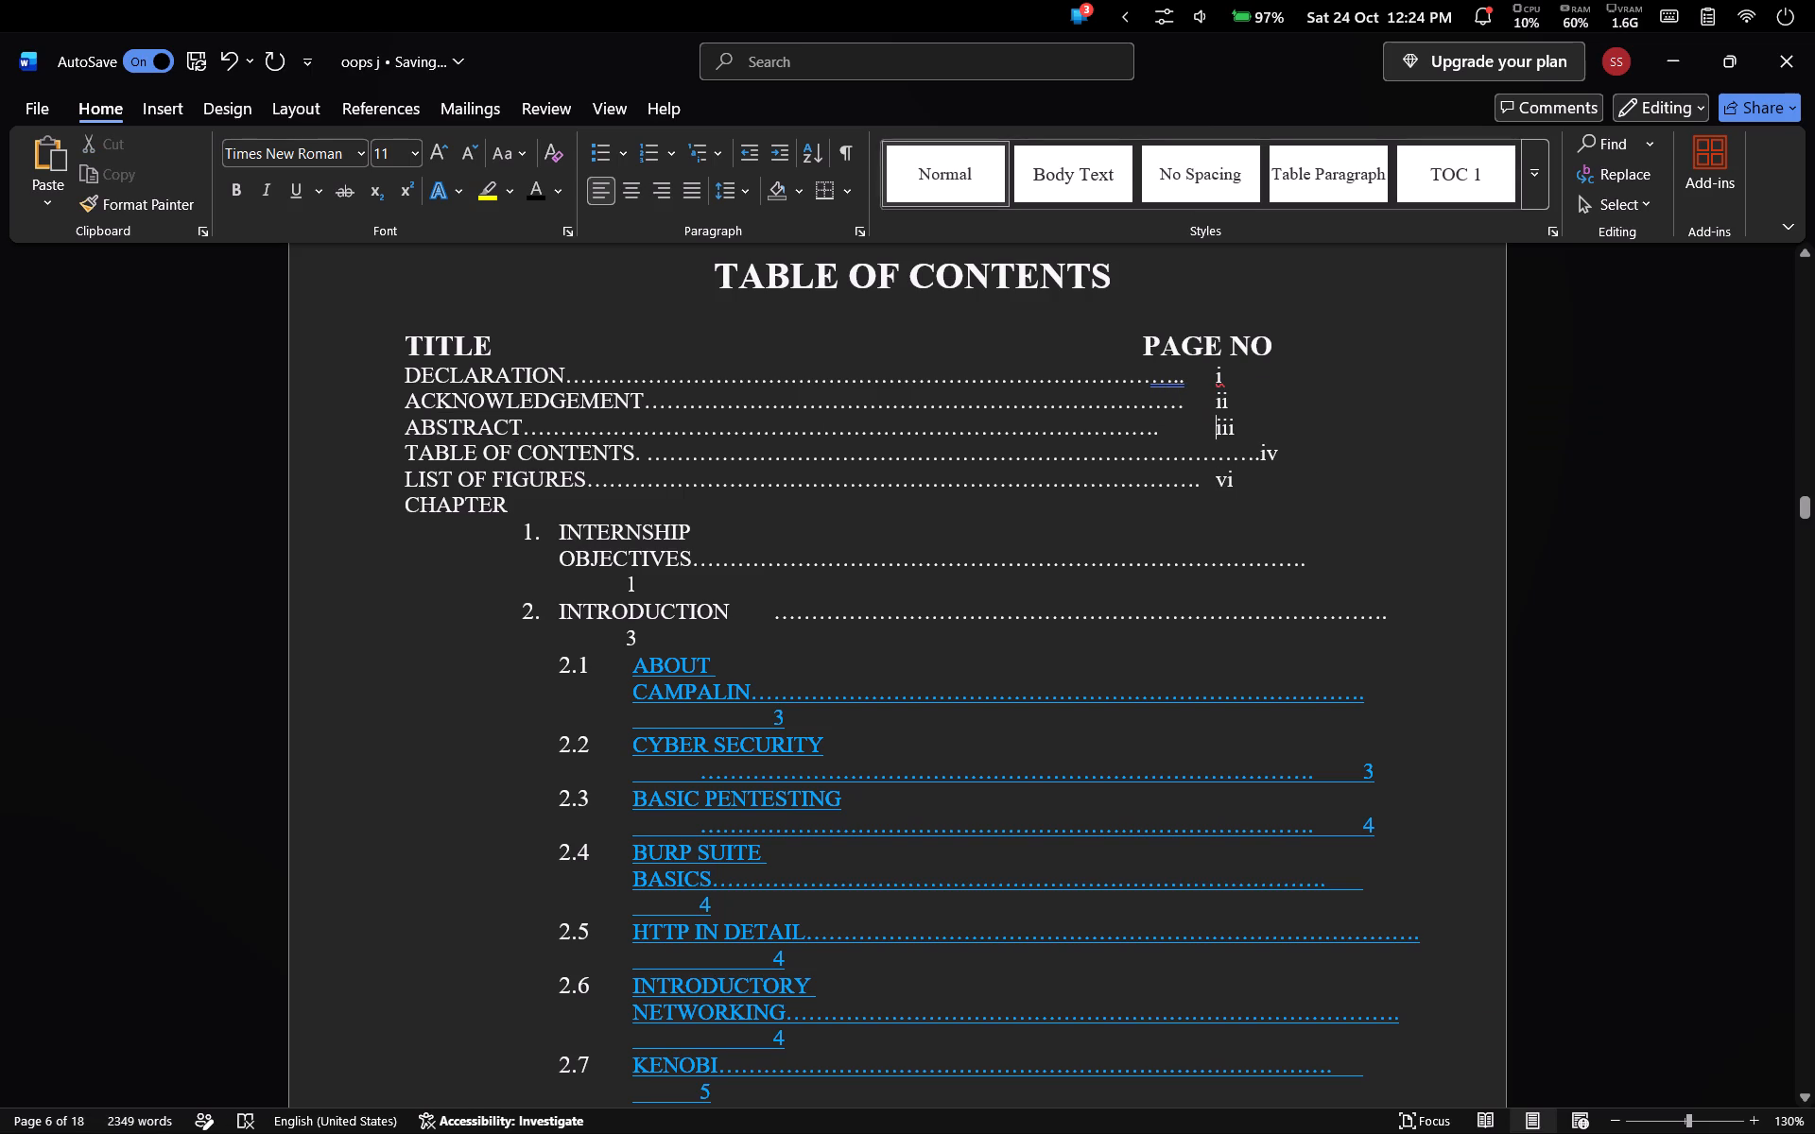
Trim the end of the TABLE OF CONTENTS dot row to align page number iv with the page numbers around it.
click(1255, 461)
key(BackSpace)
key(BackSpace)
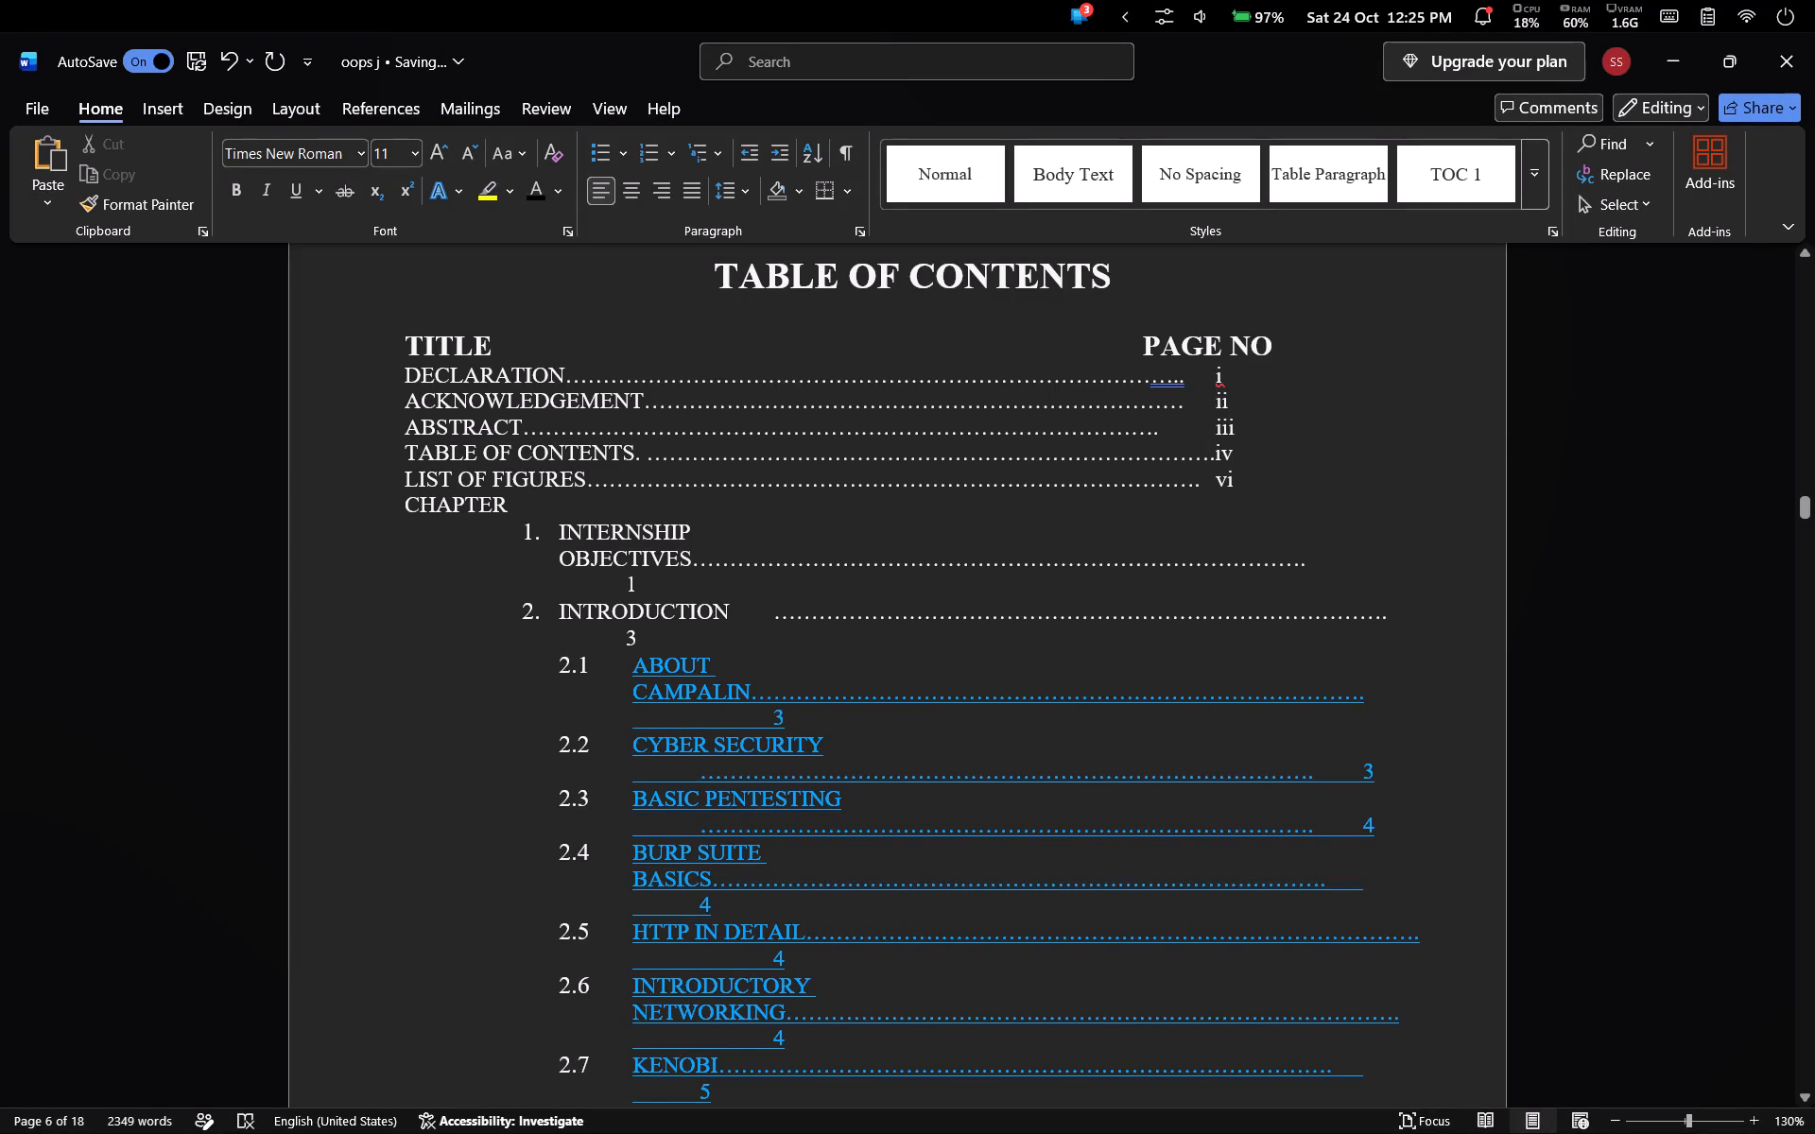
Pull page numbers 1 and 3 of INTERNSHIP OBJECTIVES and INTRODUCTION up to the ends of their dot rows.
click(616, 583)
key(BackSpace)
key(BackSpace)
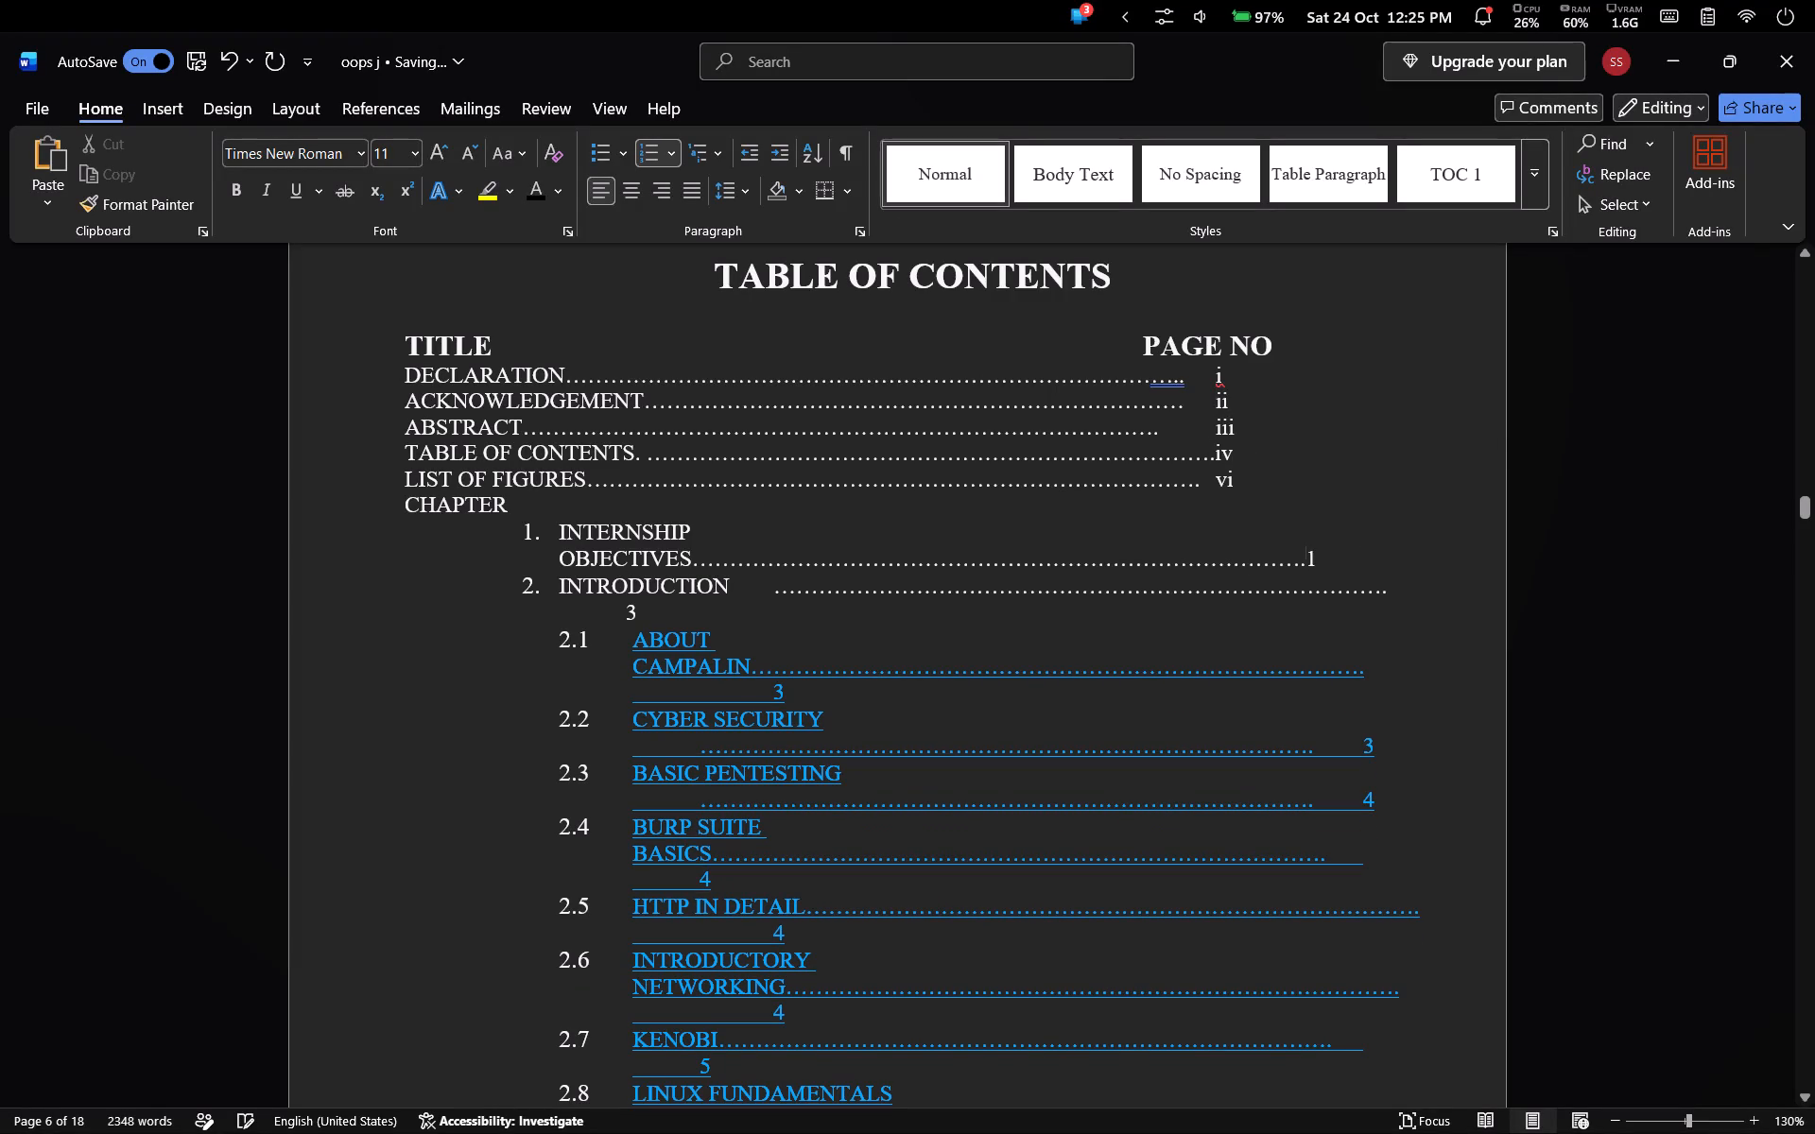
click(623, 602)
key(BackSpace)
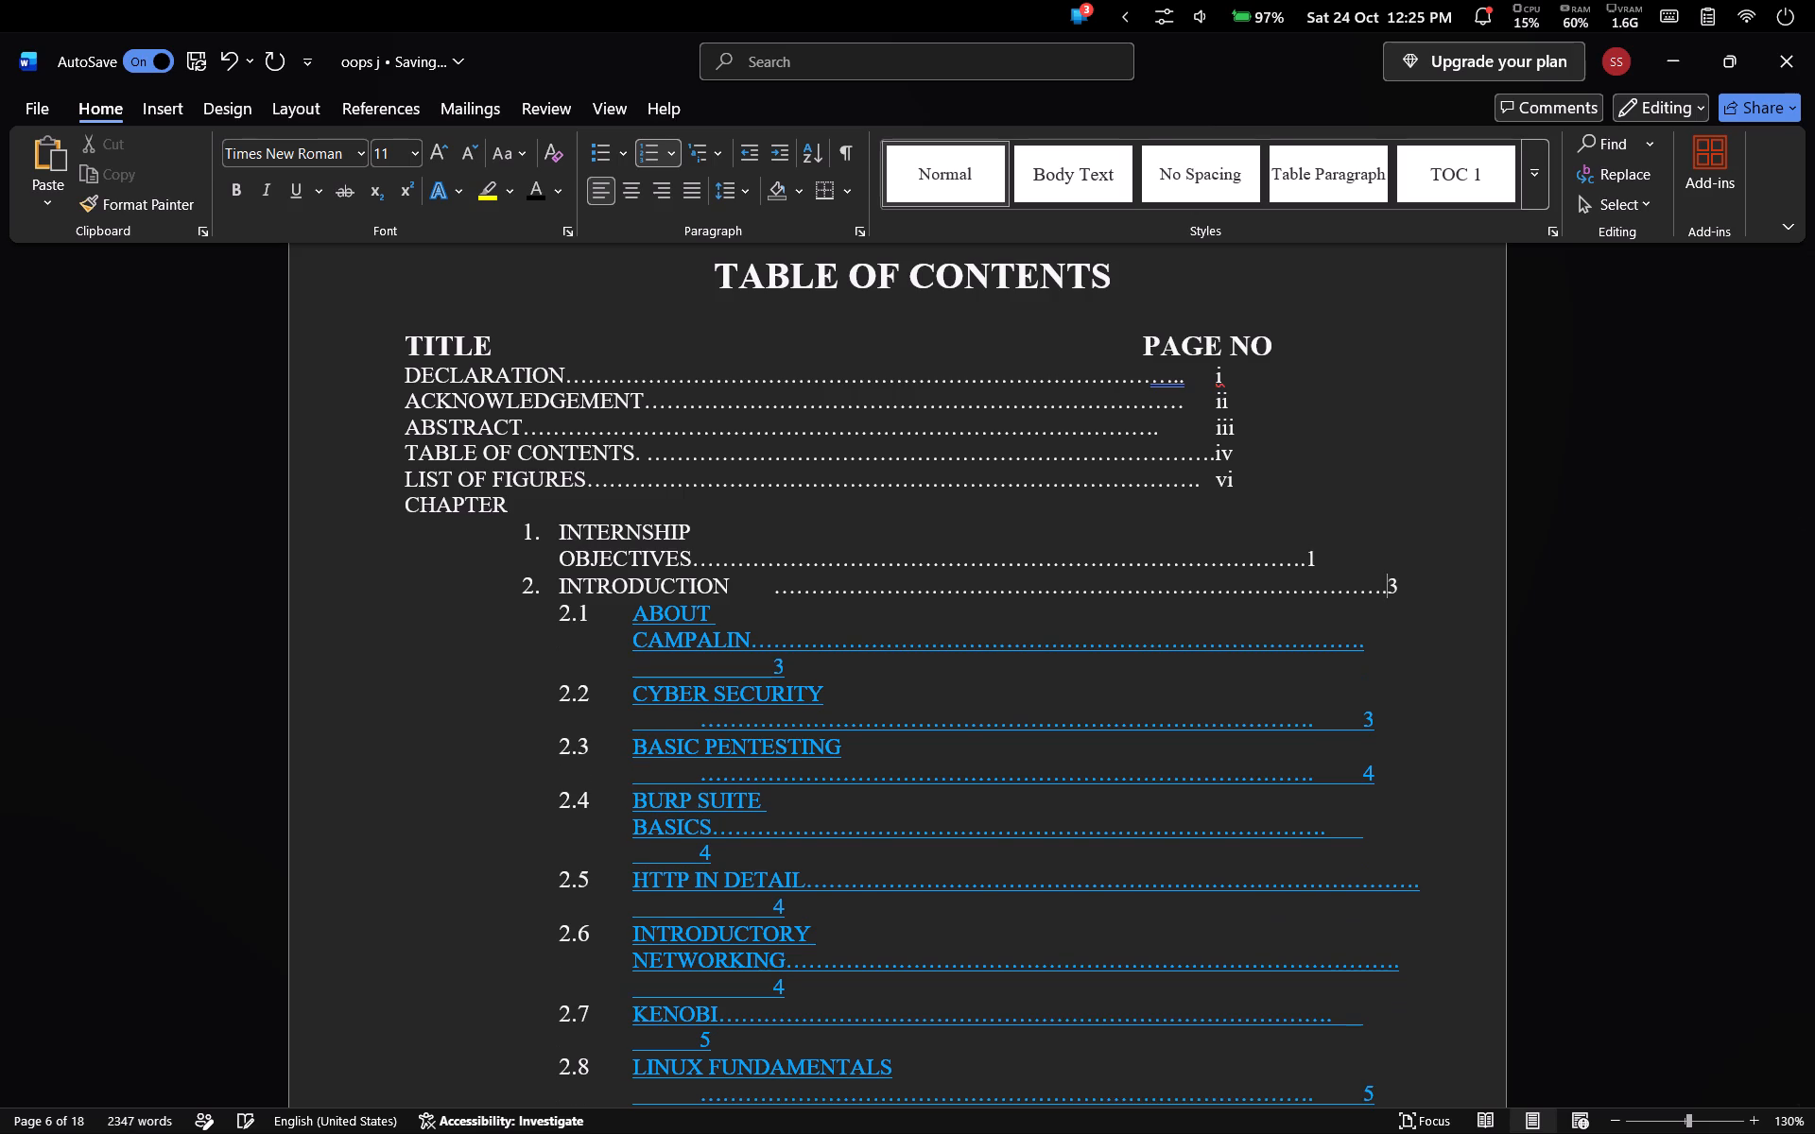
Remove the gap after the INTRODUCTION title and trim its dot row so page number 3 lines up with the 1 above.
click(767, 590)
key(BackSpace)
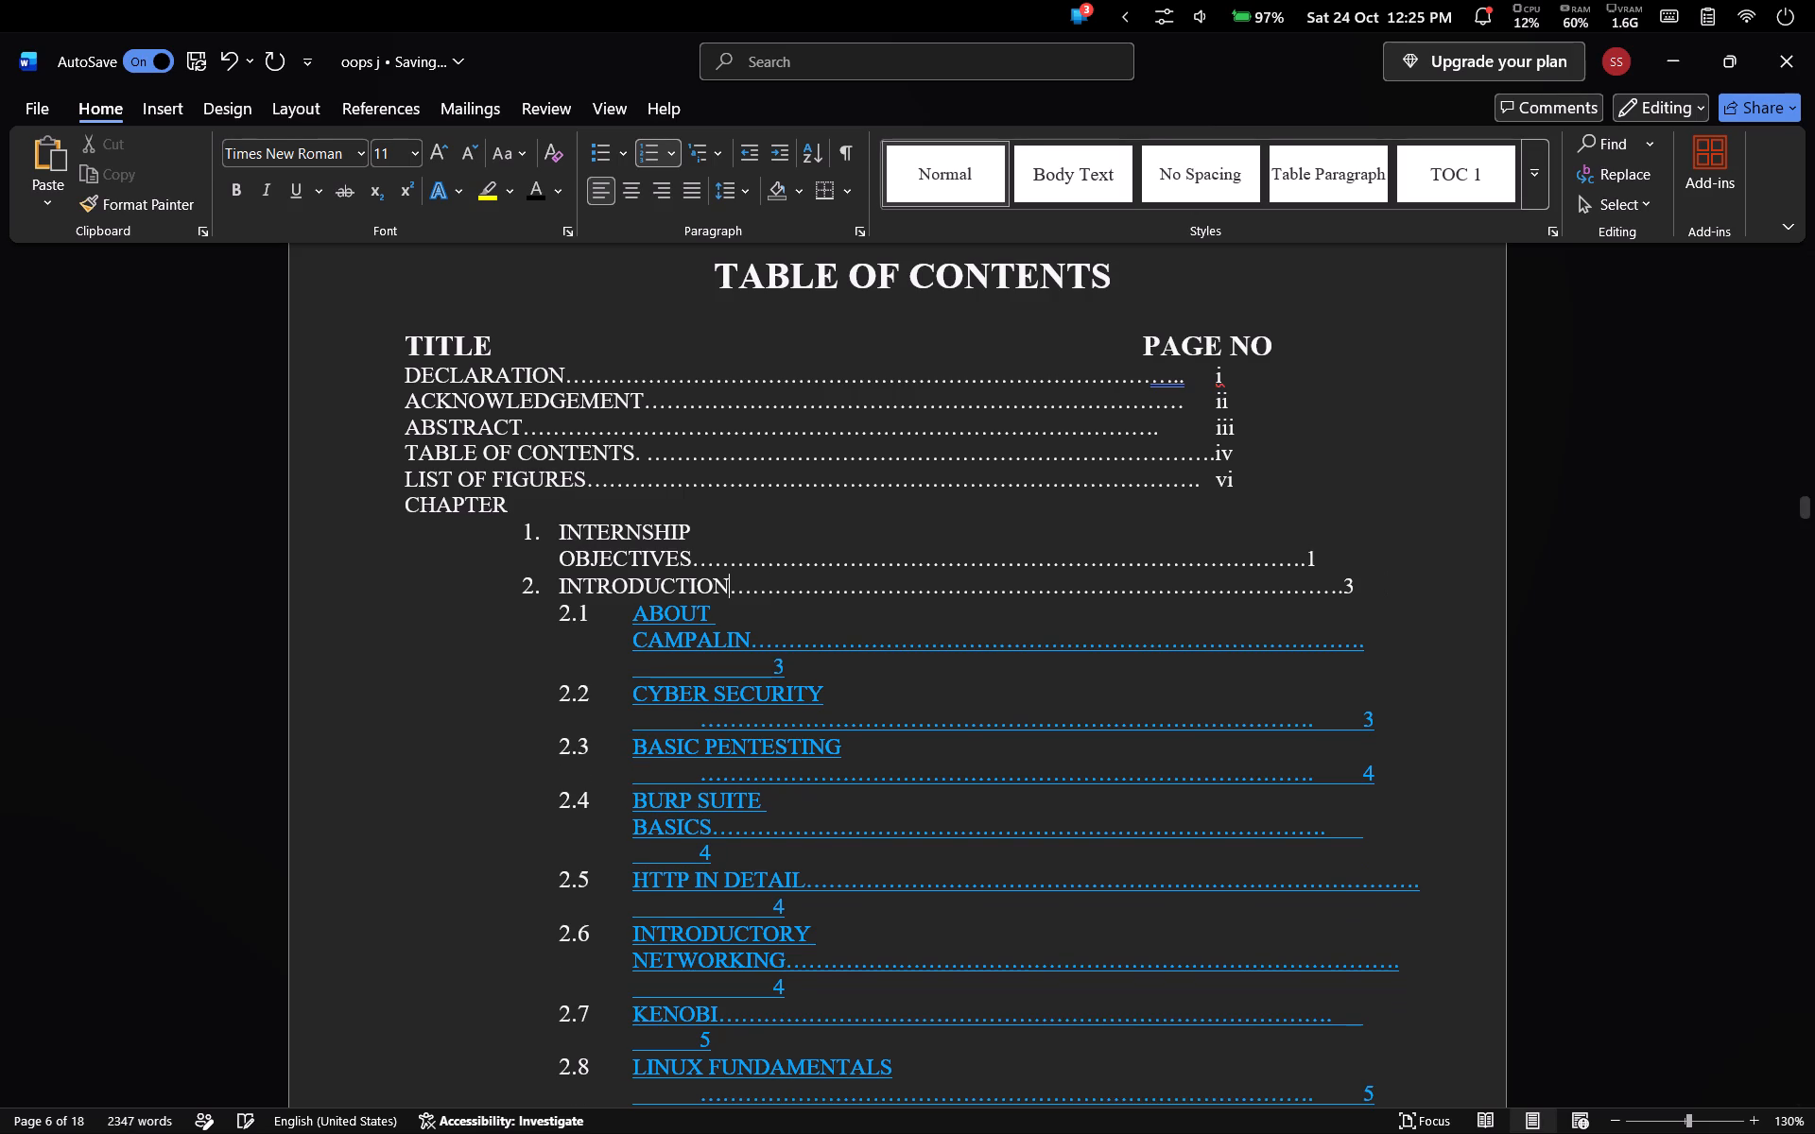
click(1234, 598)
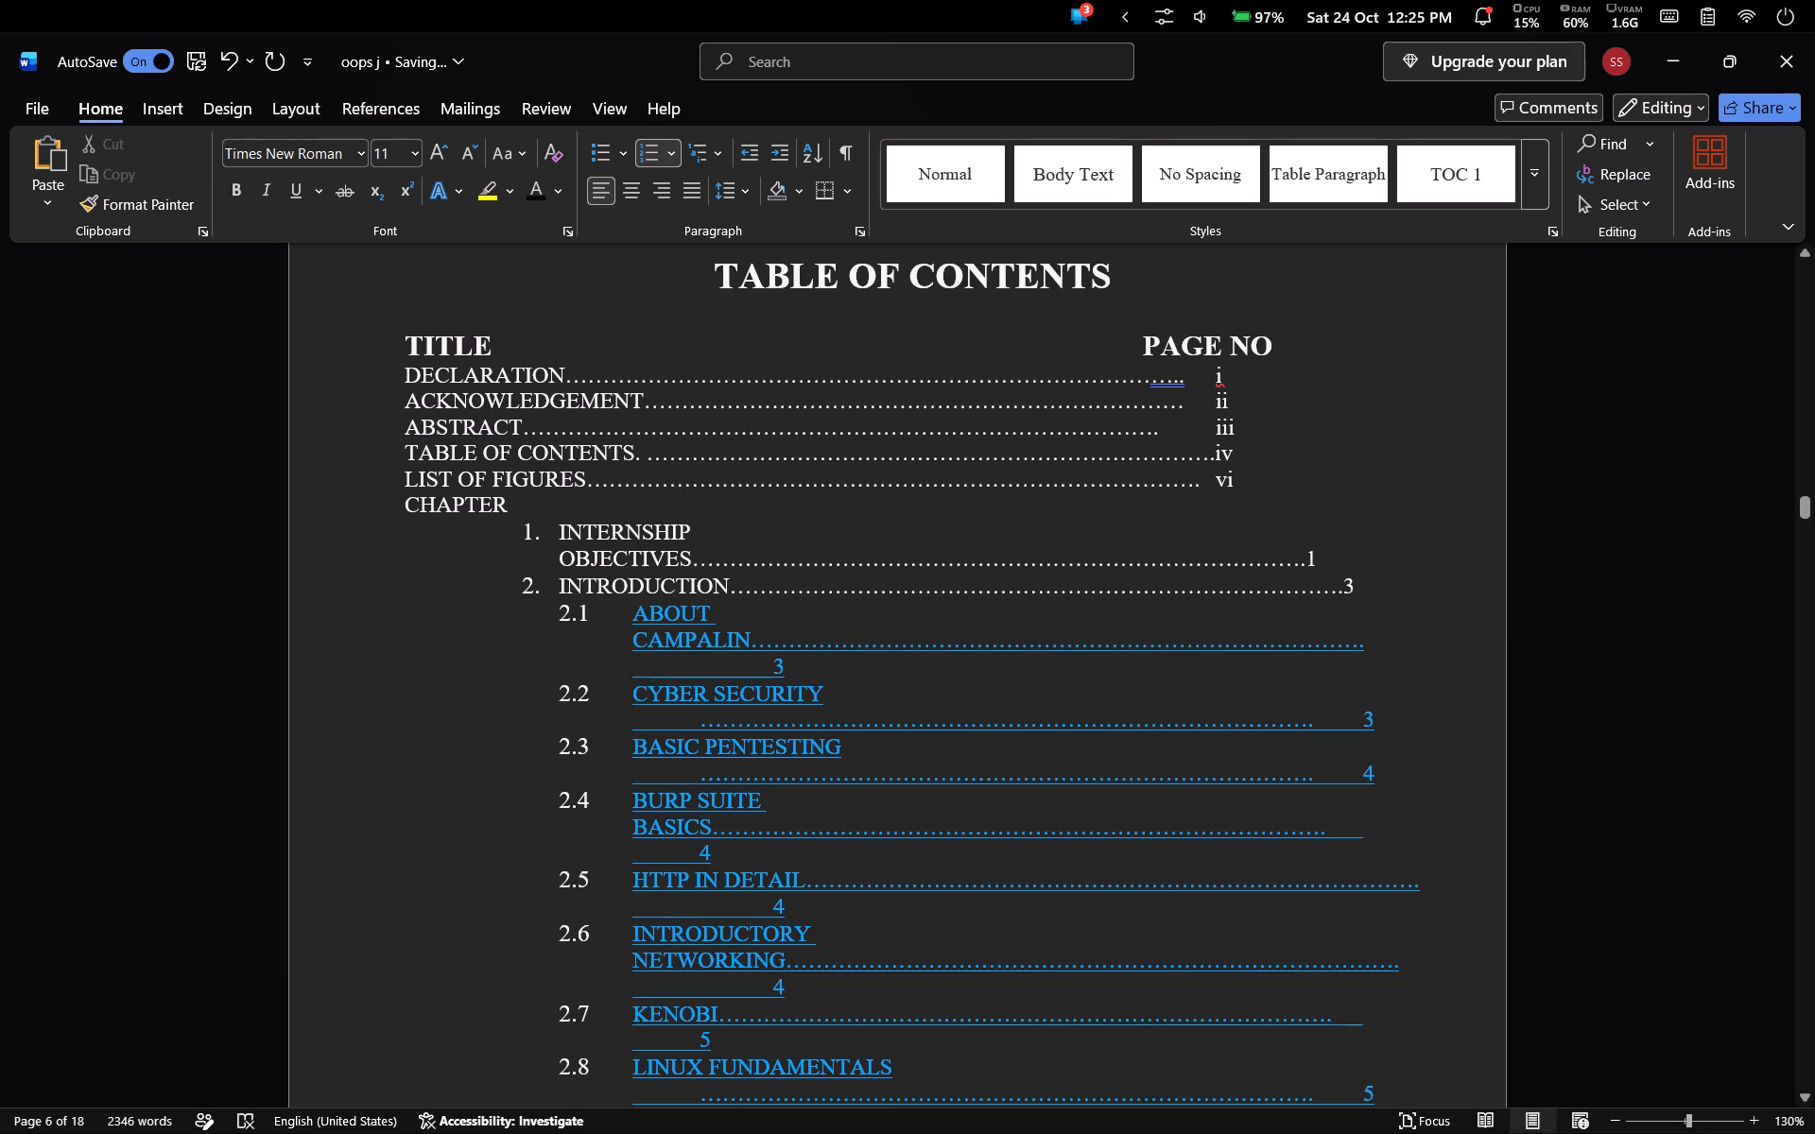
click(1233, 587)
key(BackSpace)
key(BackSpace)
Fit the ABOUT CAMPALIN entry on one line by deleting the gap before page number 3 and shortening its dot row.
click(767, 666)
key(BackSpace)
key(BackSpace)
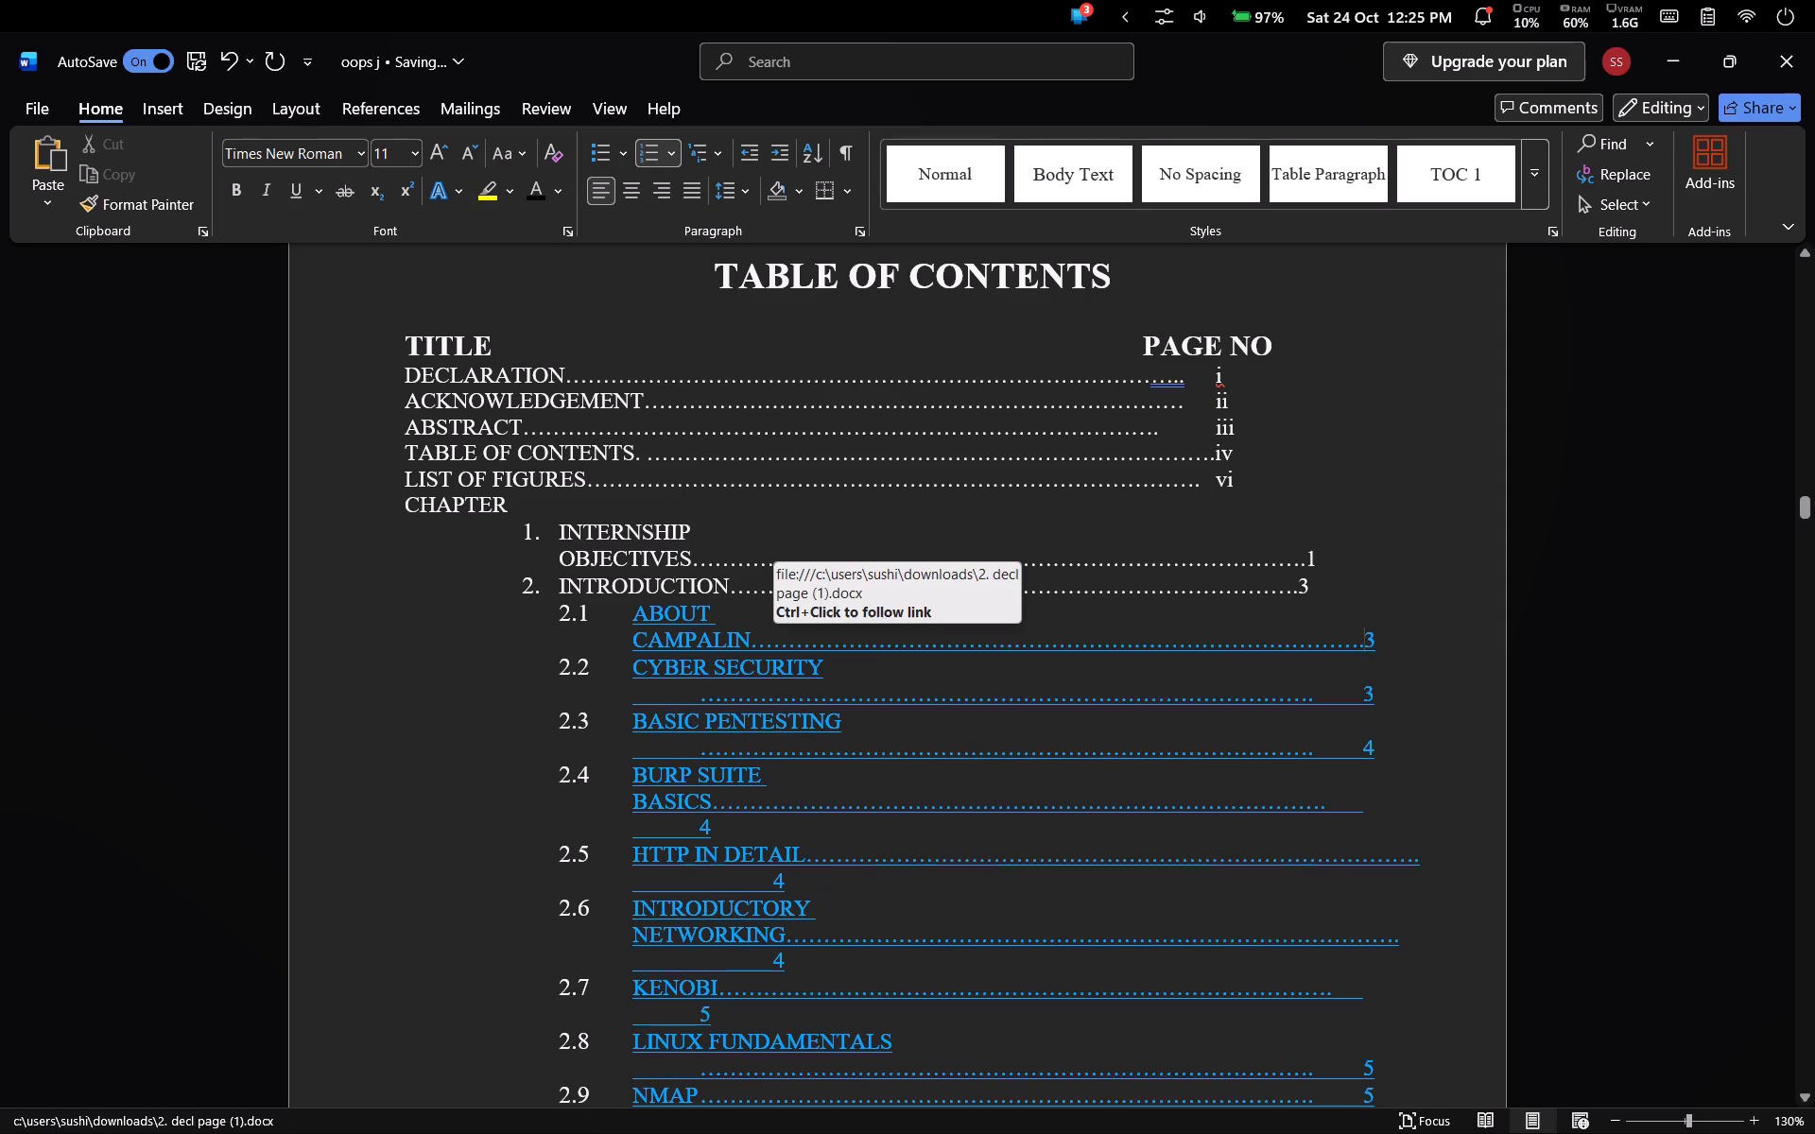
click(633, 642)
key(BackSpace)
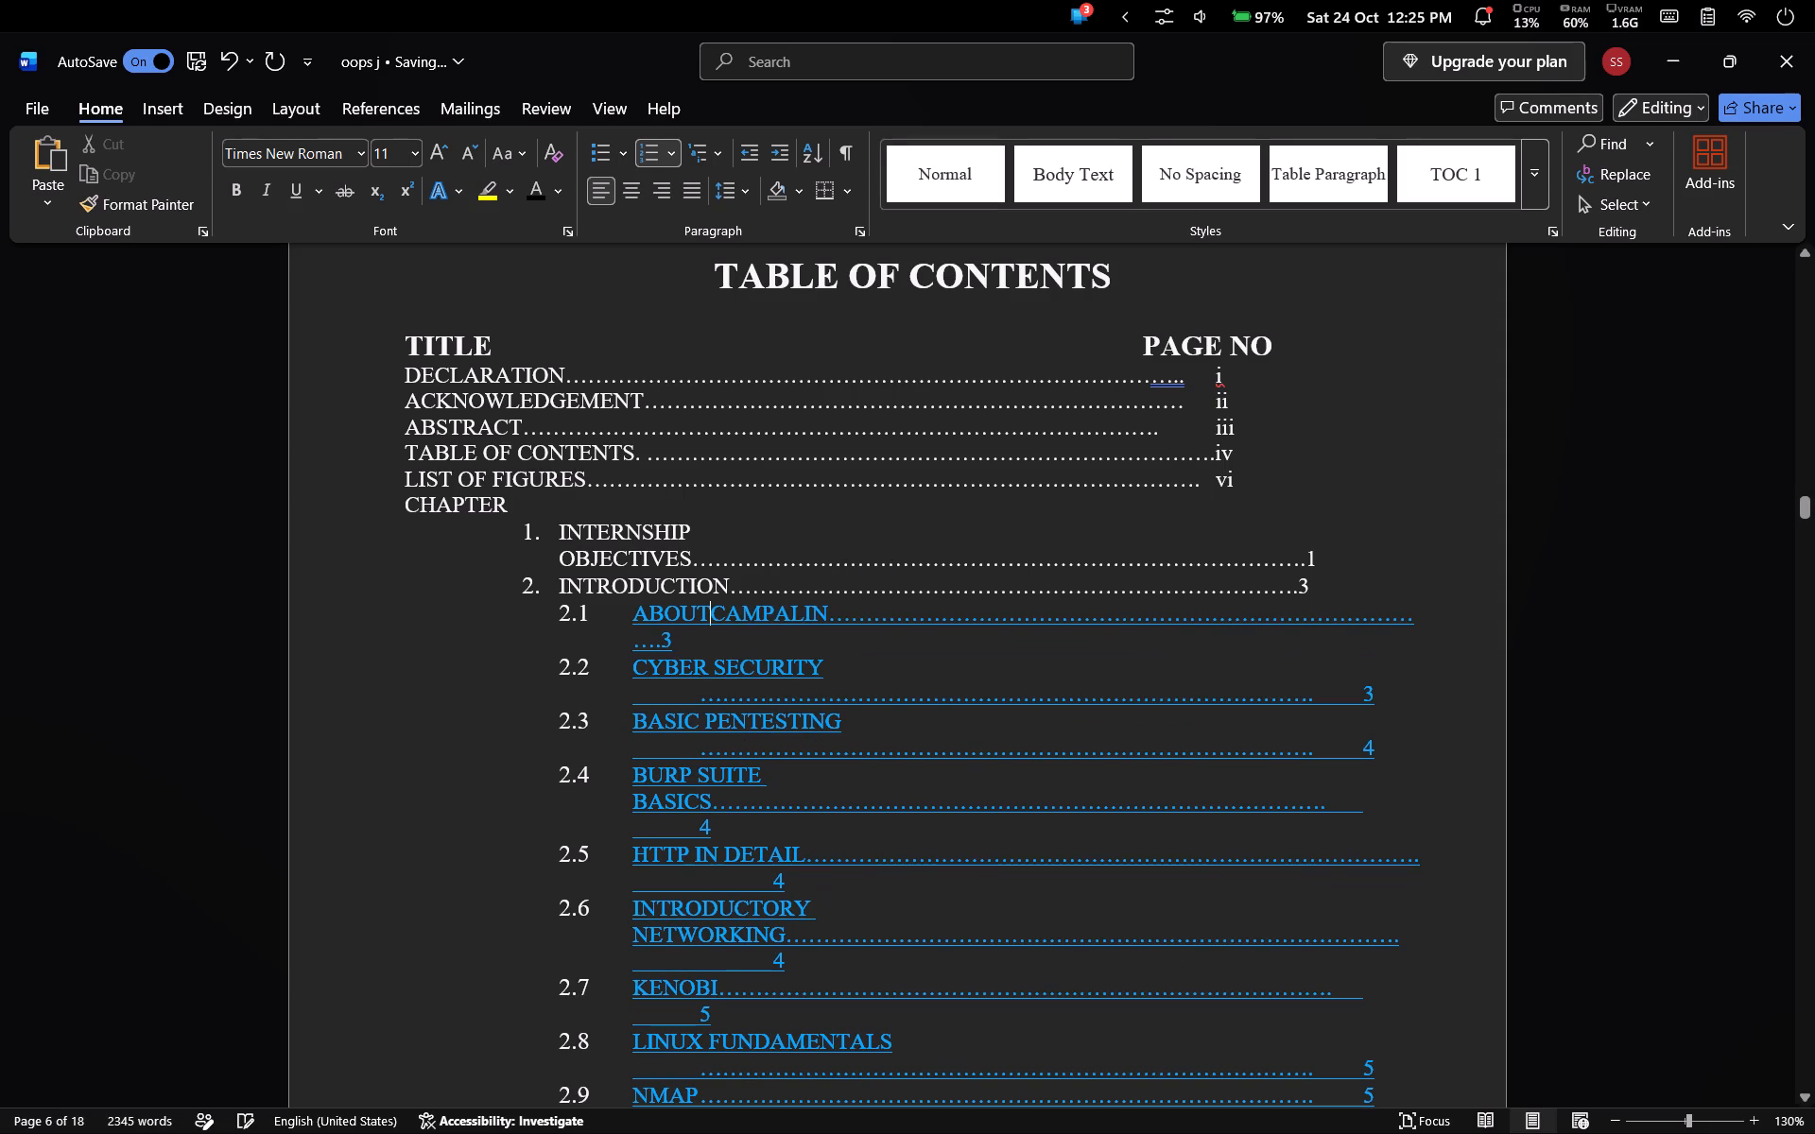
key(space)
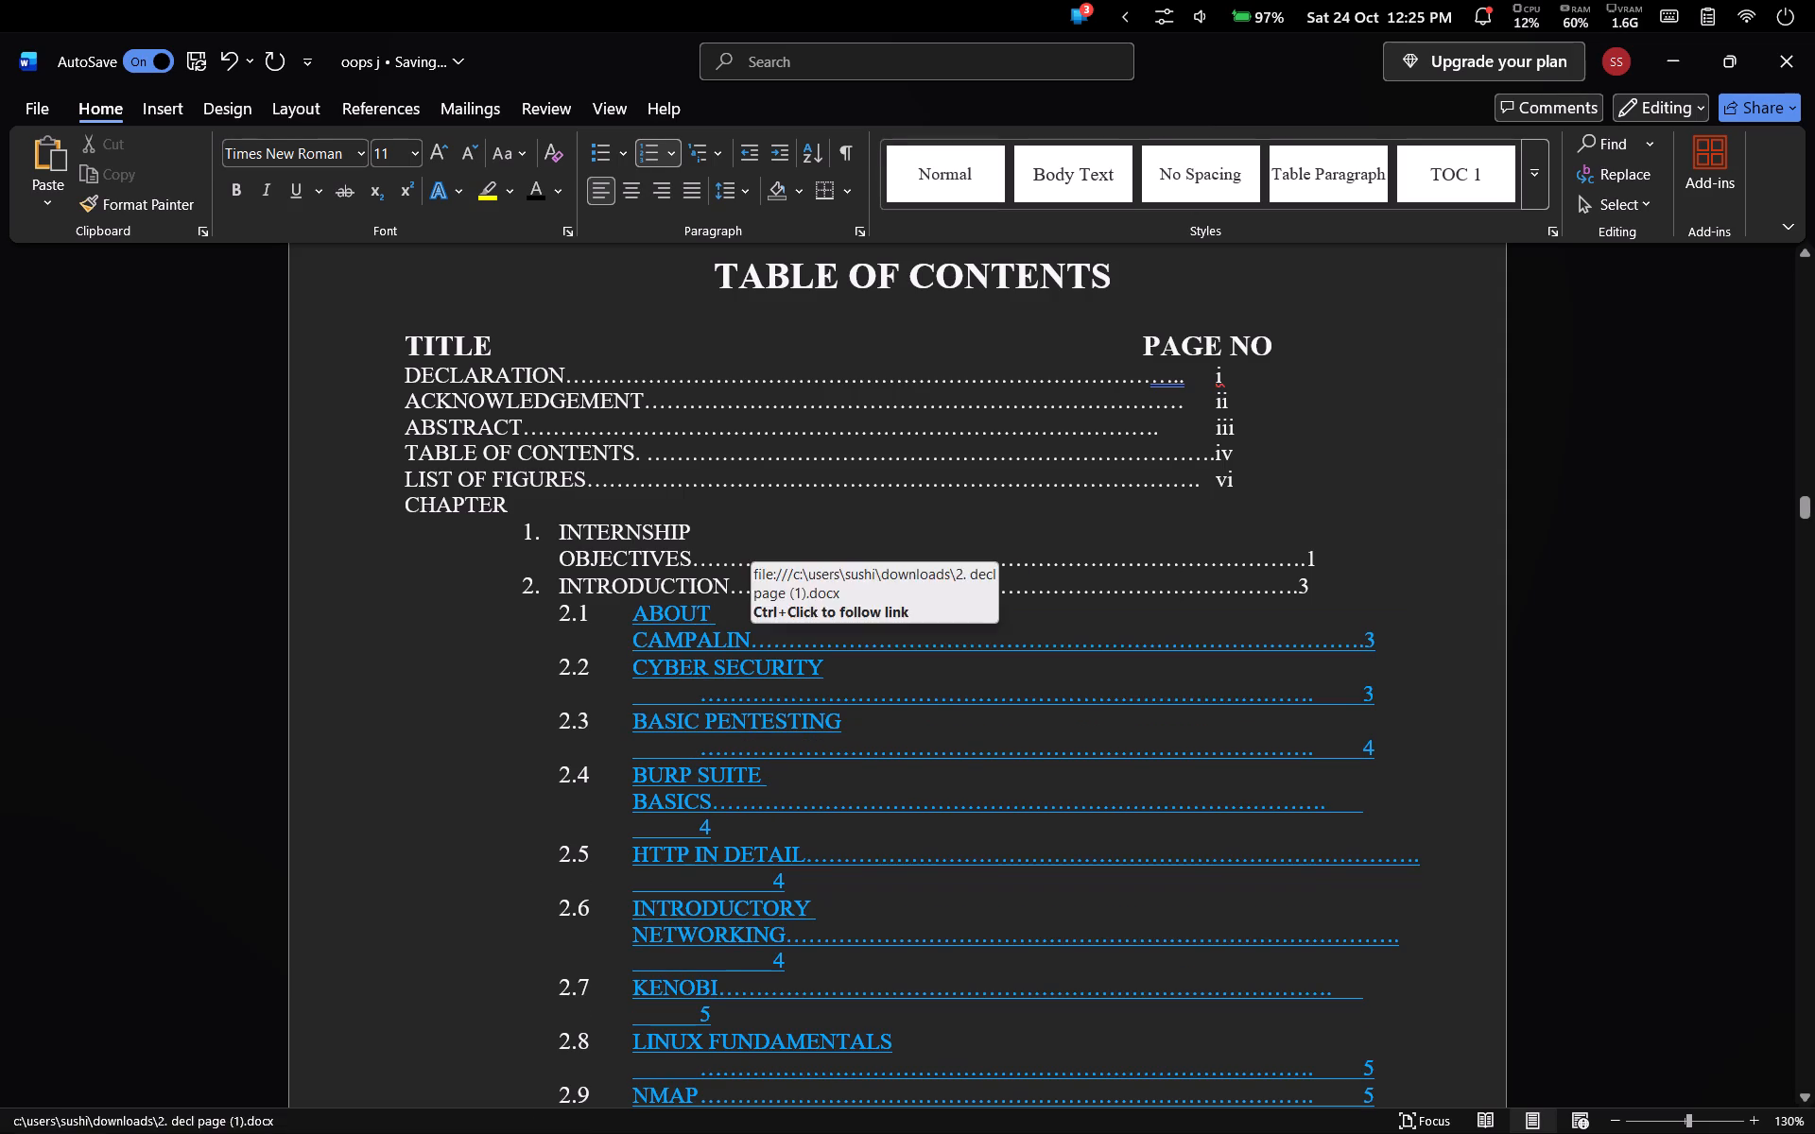
click(847, 648)
key(BackSpace)
key(BackSpace)
key(BackSpace)
key(BackSpace)
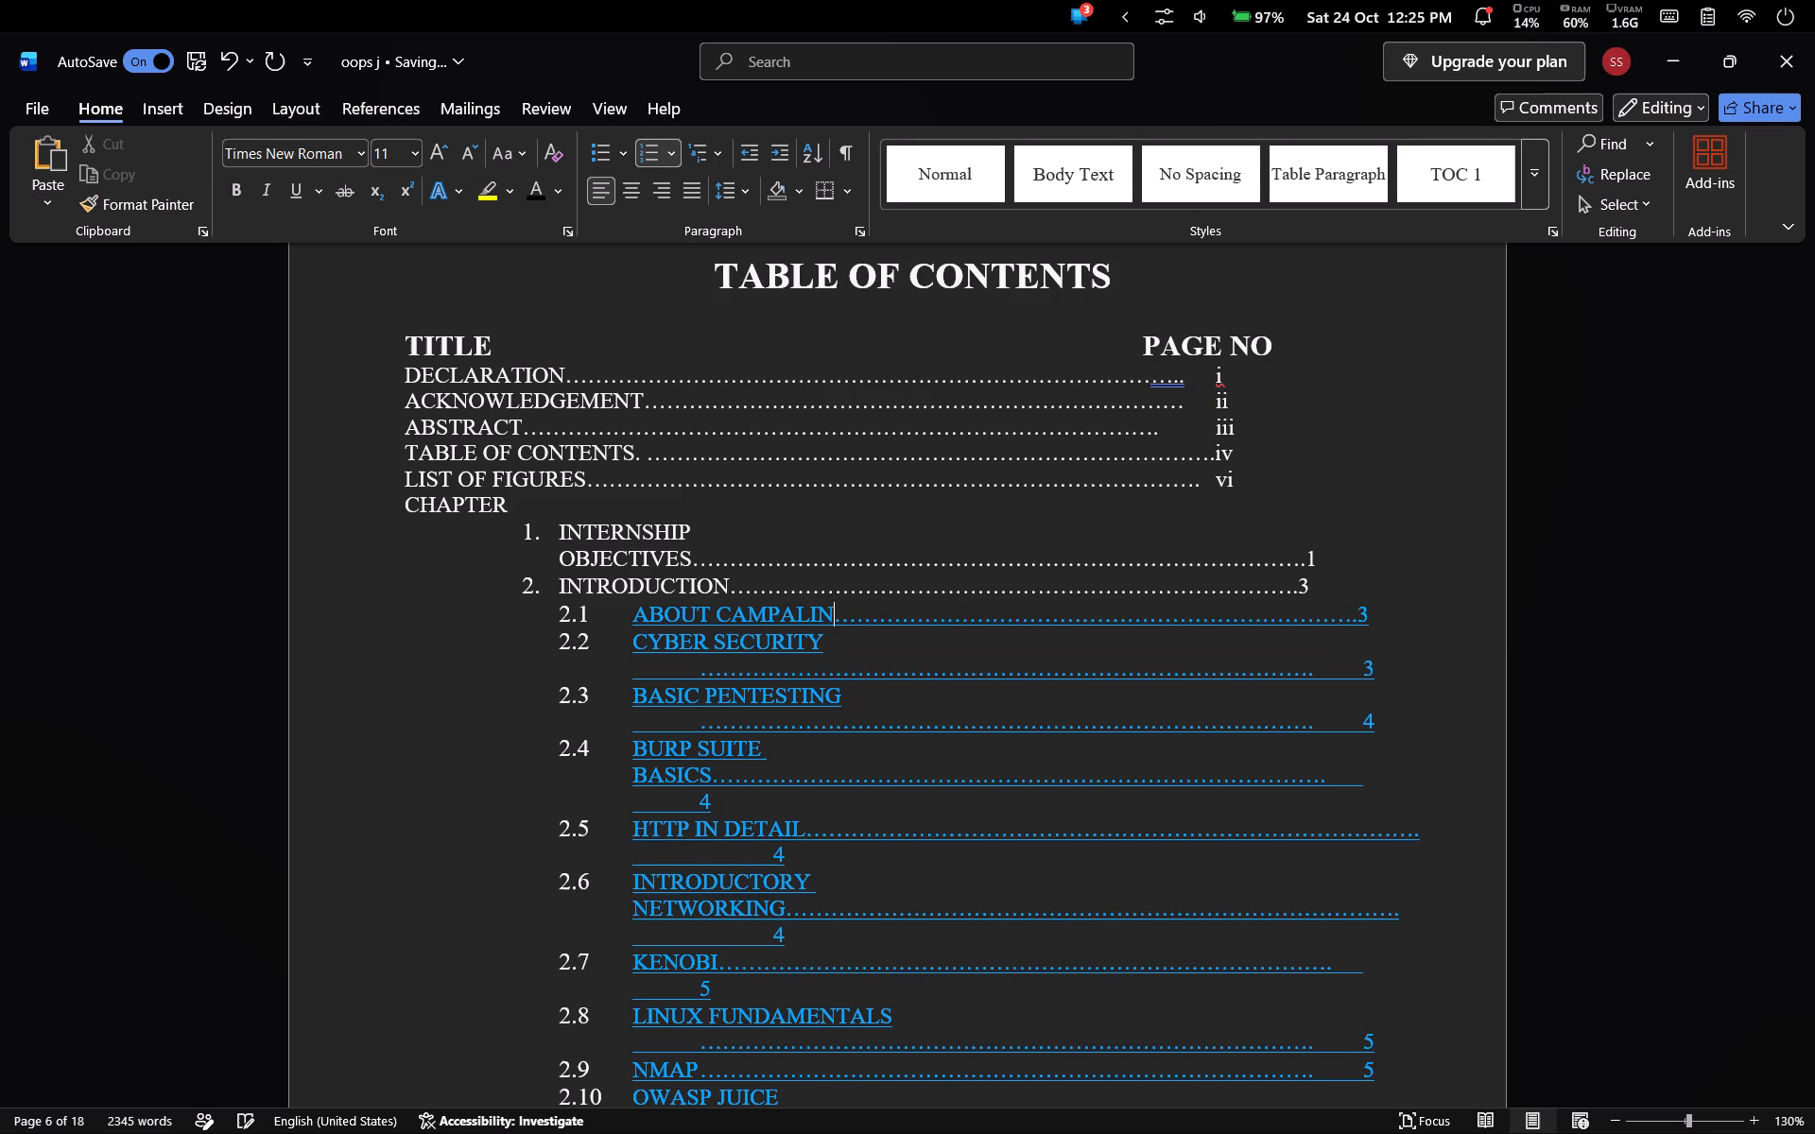
Fit the CYBER SECURITY entry on one line by removing the gap after the title and shortening its dot row.
click(694, 670)
key(BackSpace)
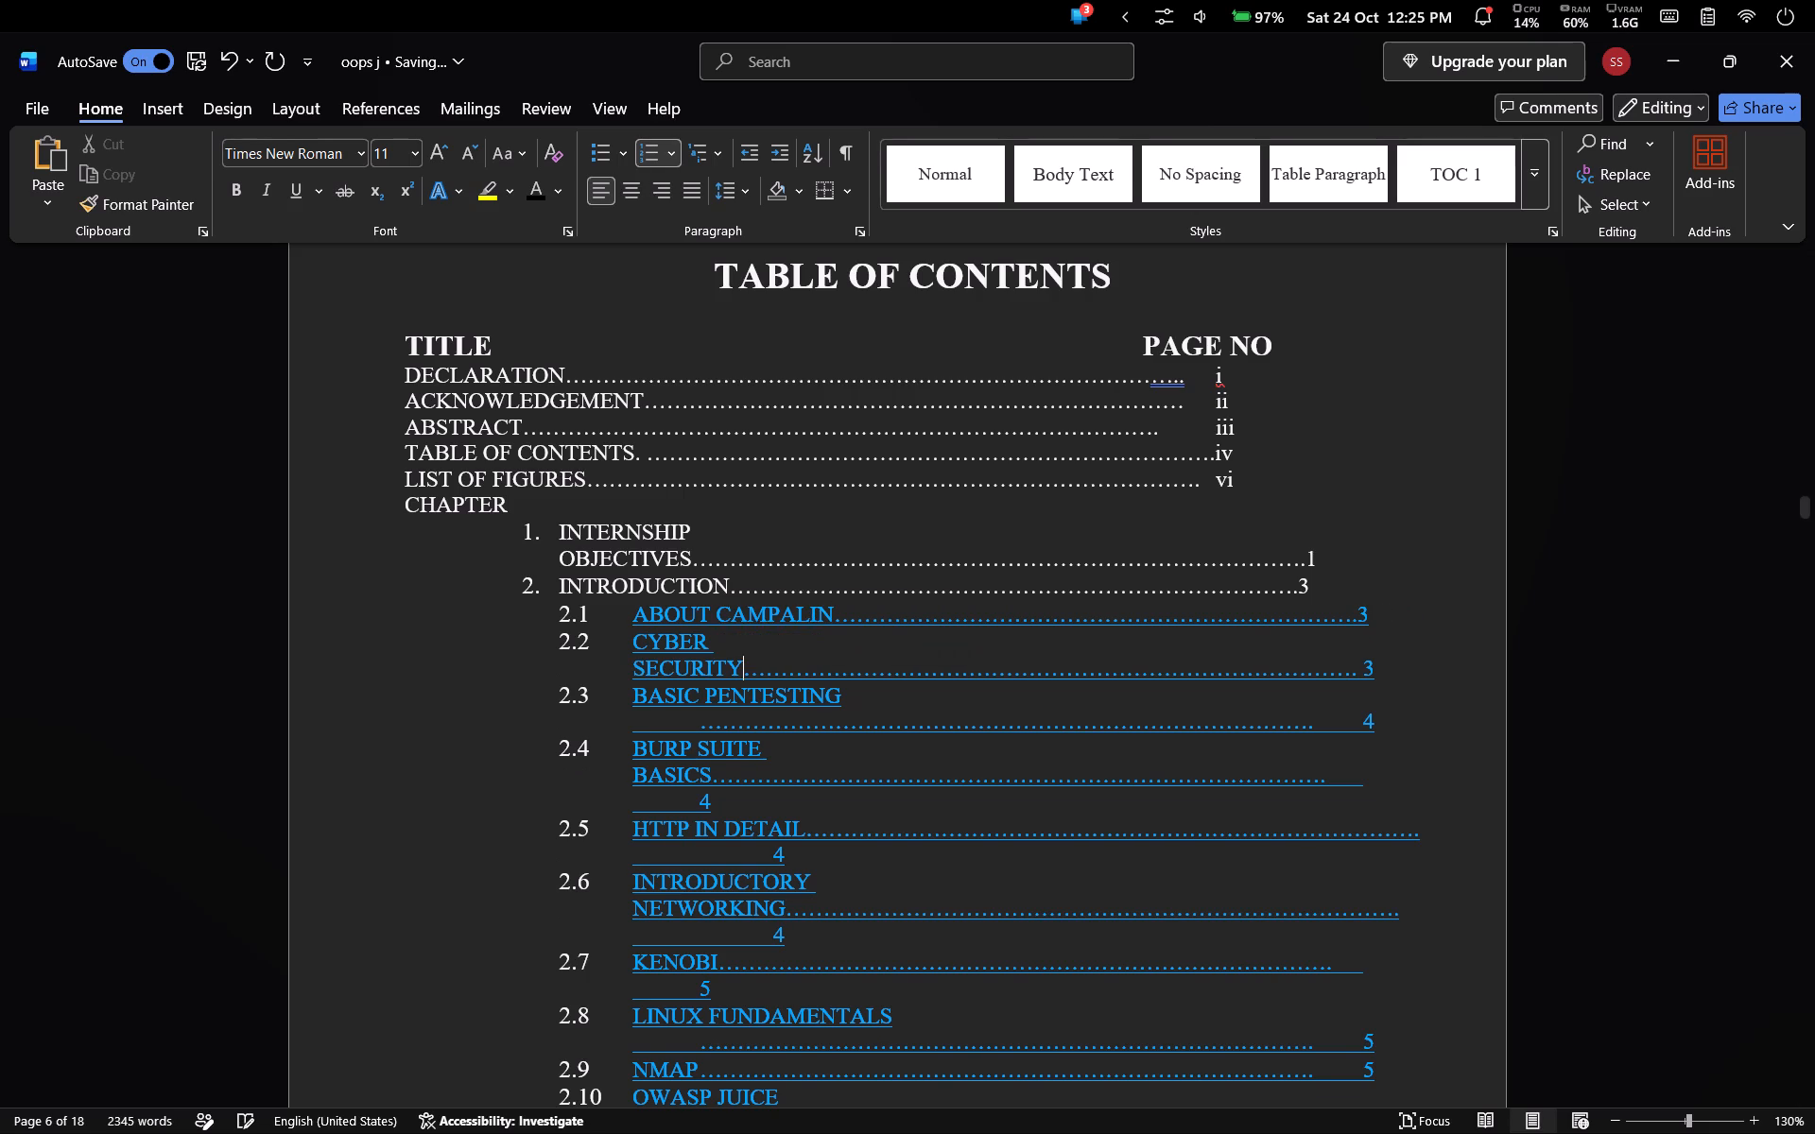
key(BackSpace)
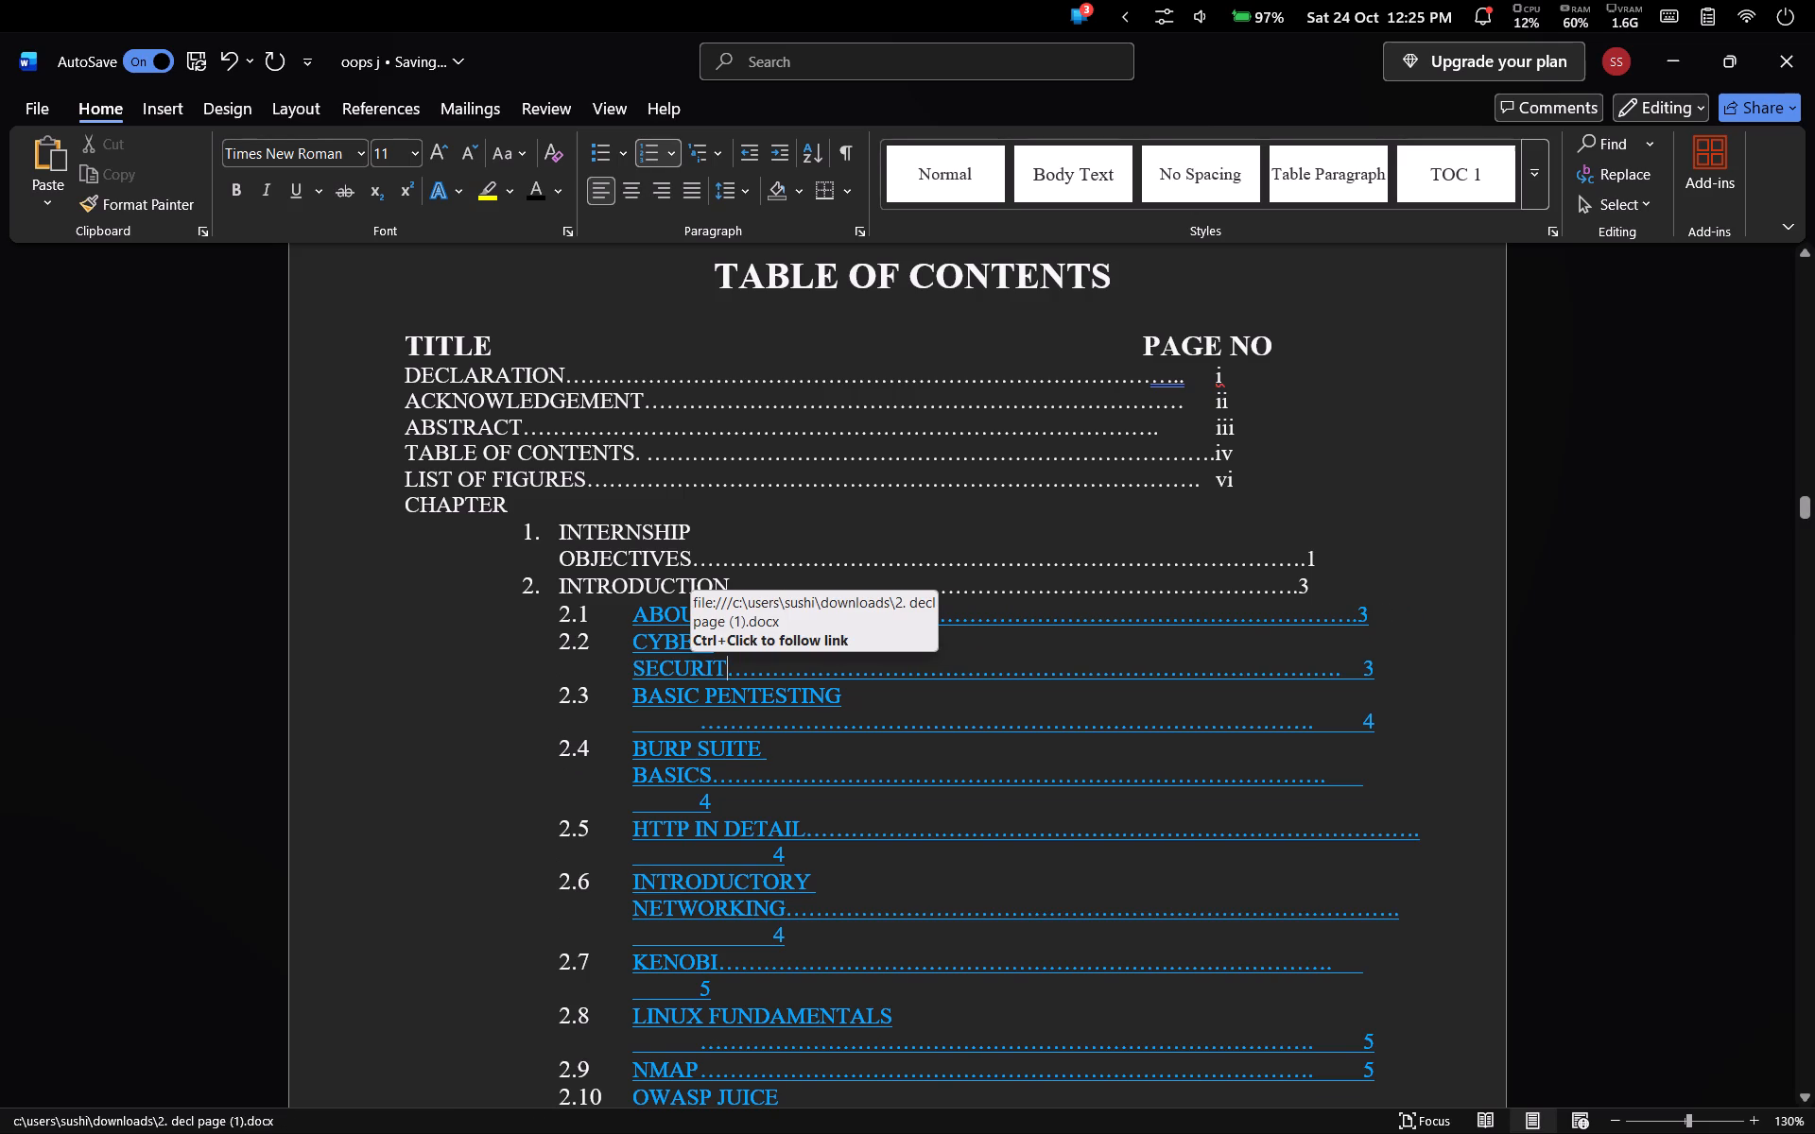
key(shift+y)
click(836, 673)
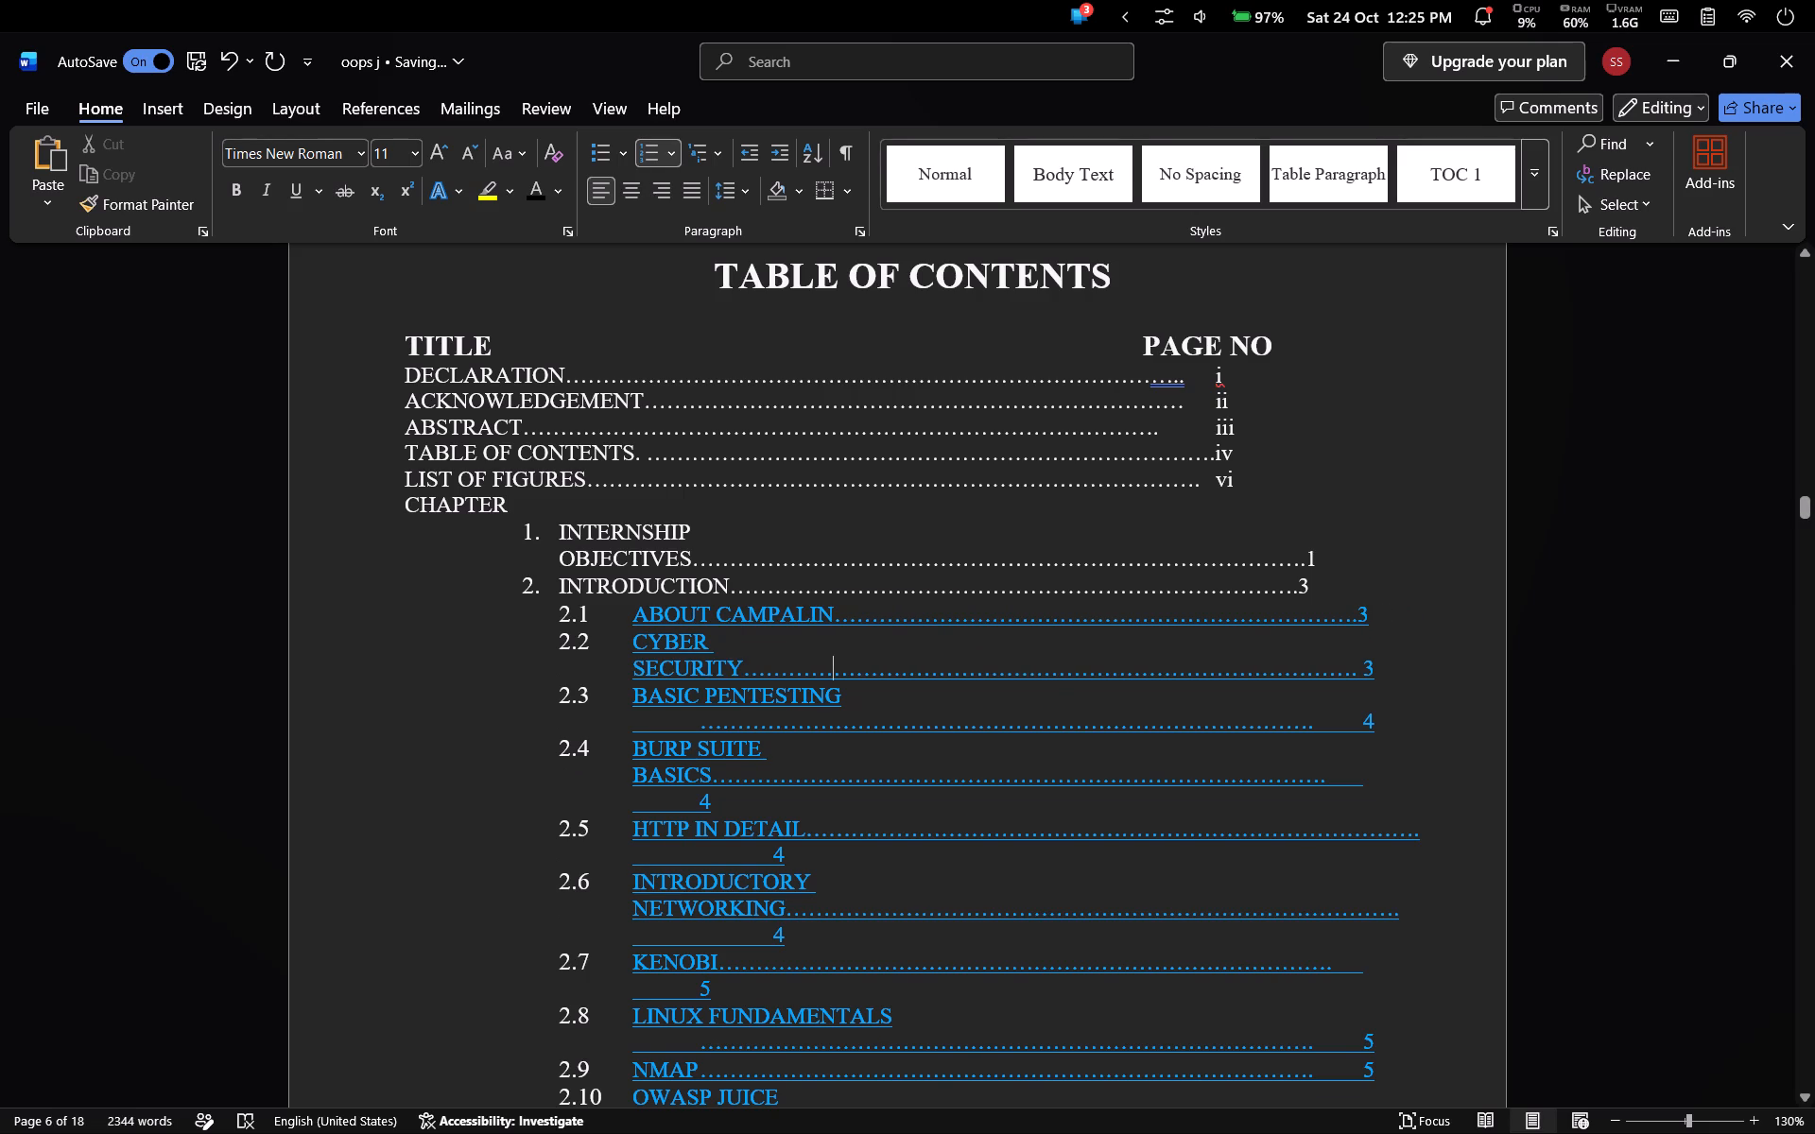
key(BackSpace)
key(BackSpace)
key(BackSpace)
key(BackSpace)
key(BackSpace)
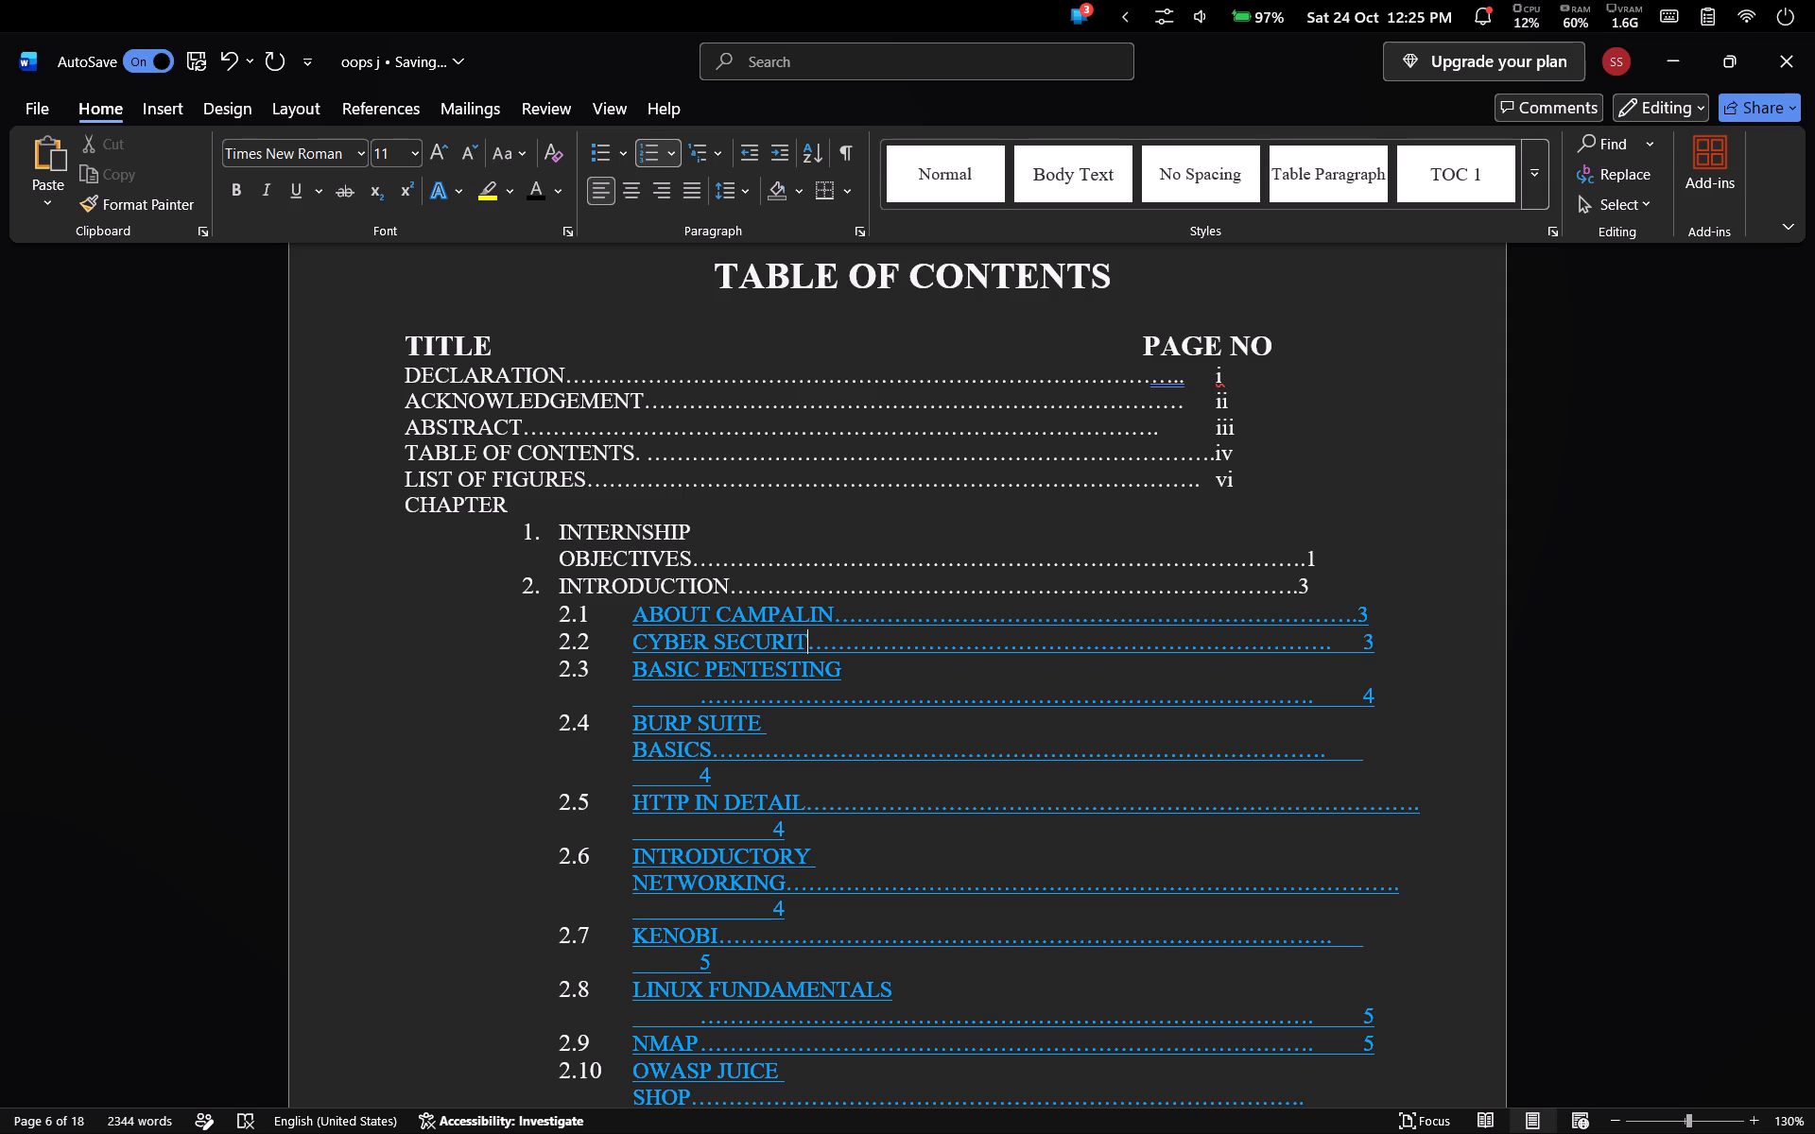
key(shift+y)
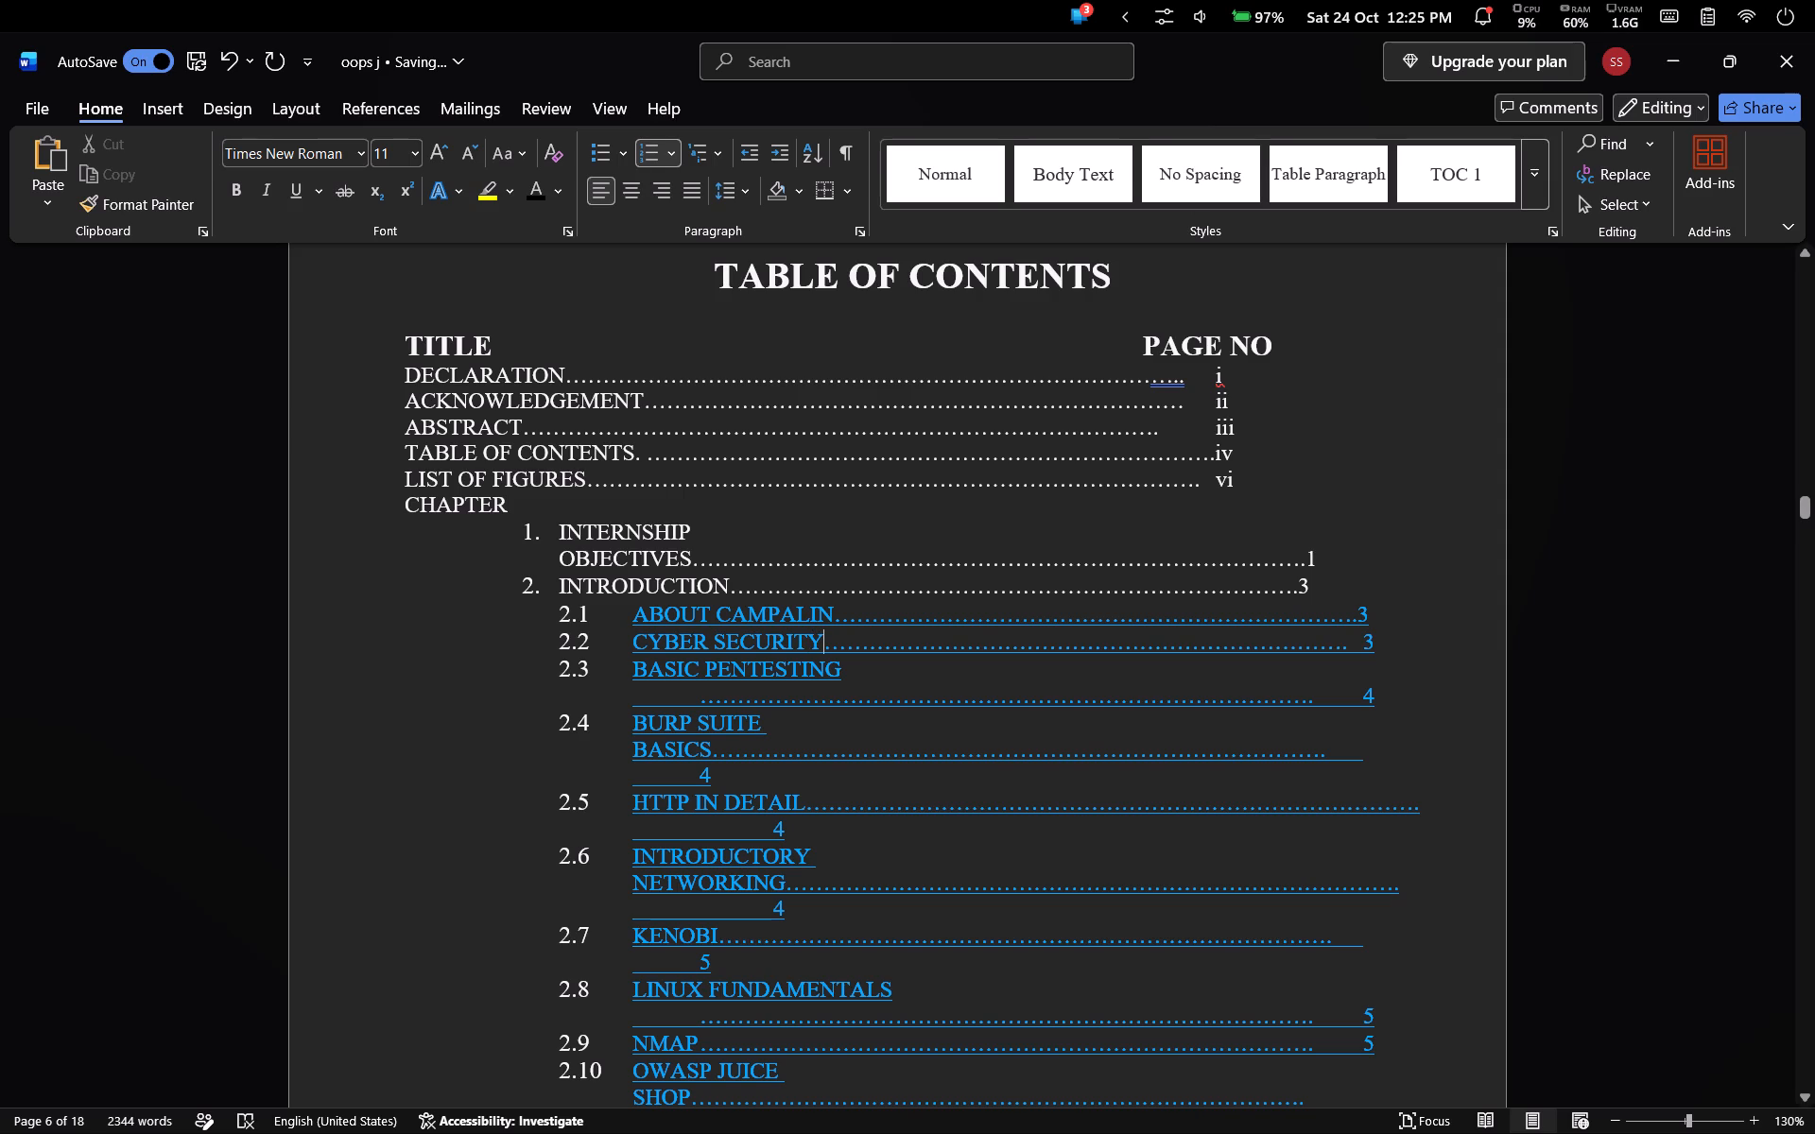
Shorten the BASIC PENTESTING dot row until the title, dots and page number 4 fit on one line.
click(798, 704)
key(BackSpace)
key(BackSpace)
key(BackSpace)
key(BackSpace)
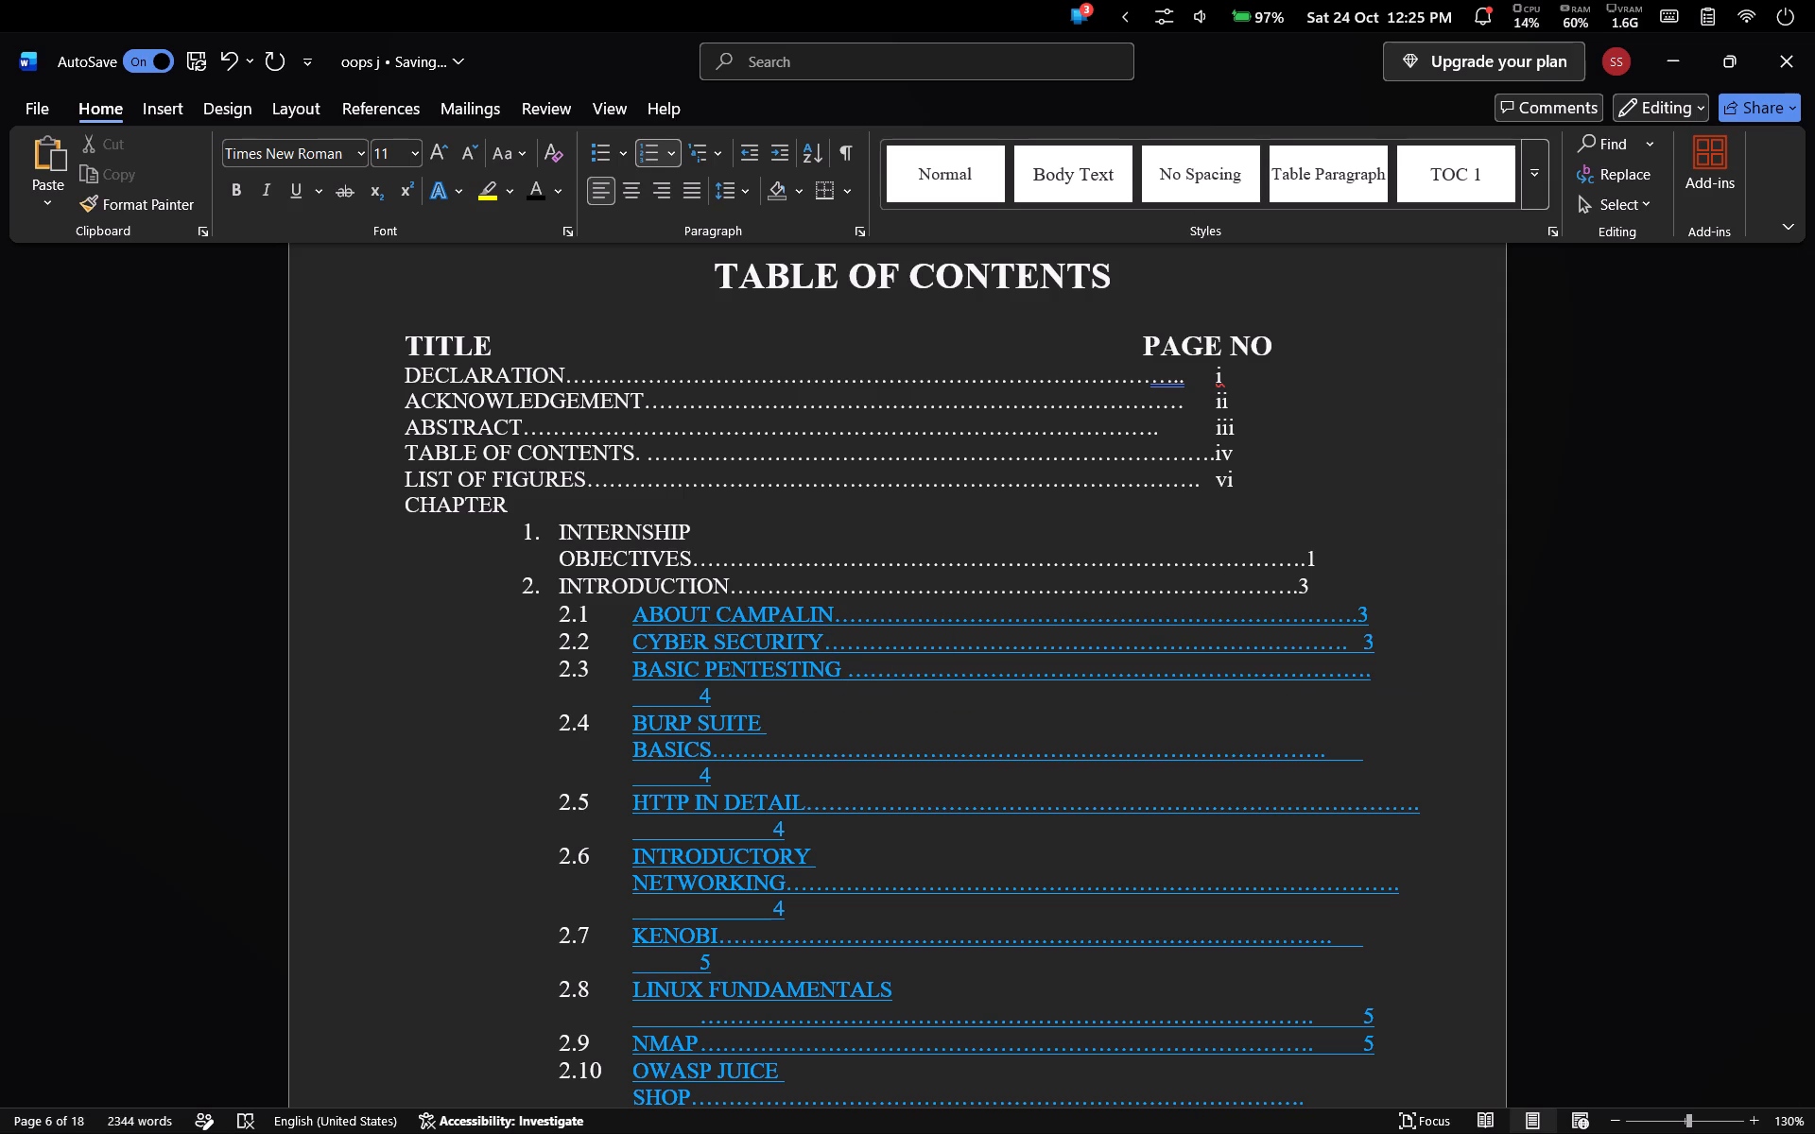
click(899, 688)
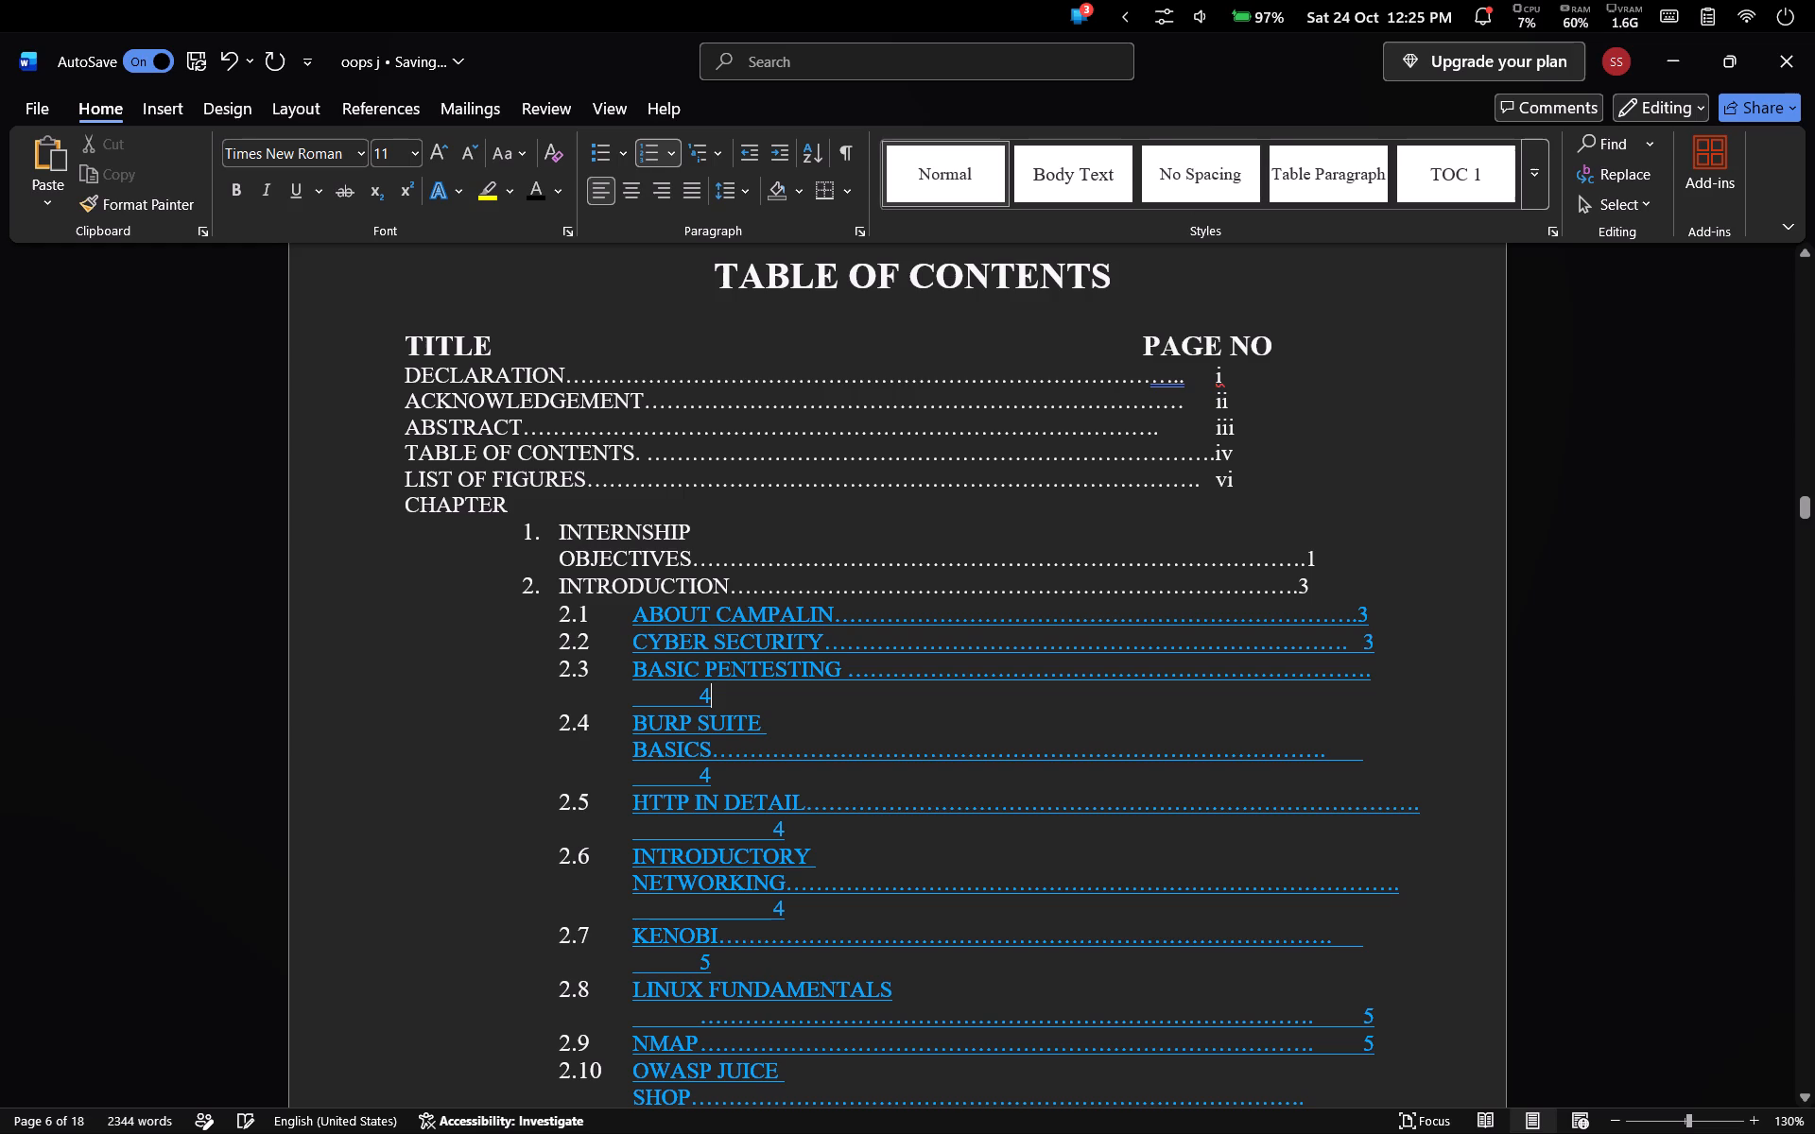
click(911, 668)
key(BackSpace)
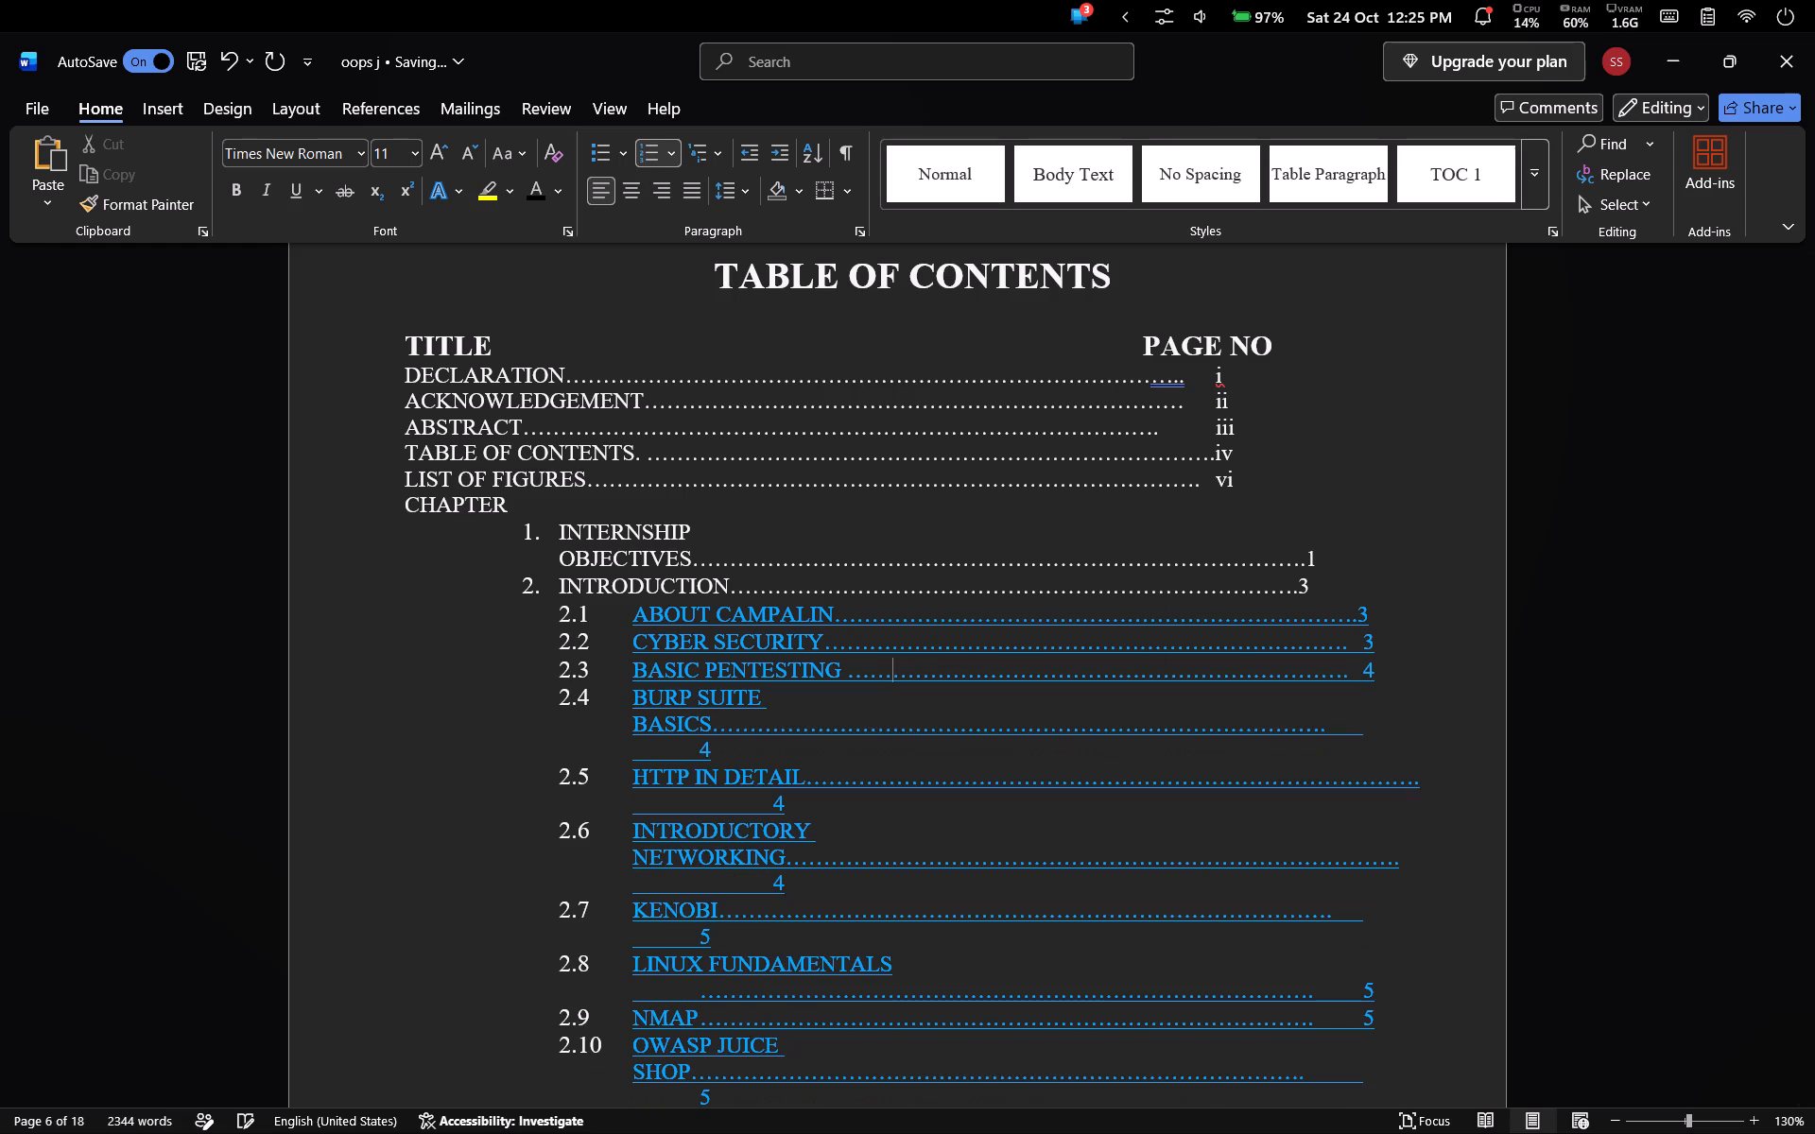
Fit the BURP SUITE BASICS entry on one line by shortening its dot row and replacing the gap before page number 4 with eight dots.
double_click(875, 735)
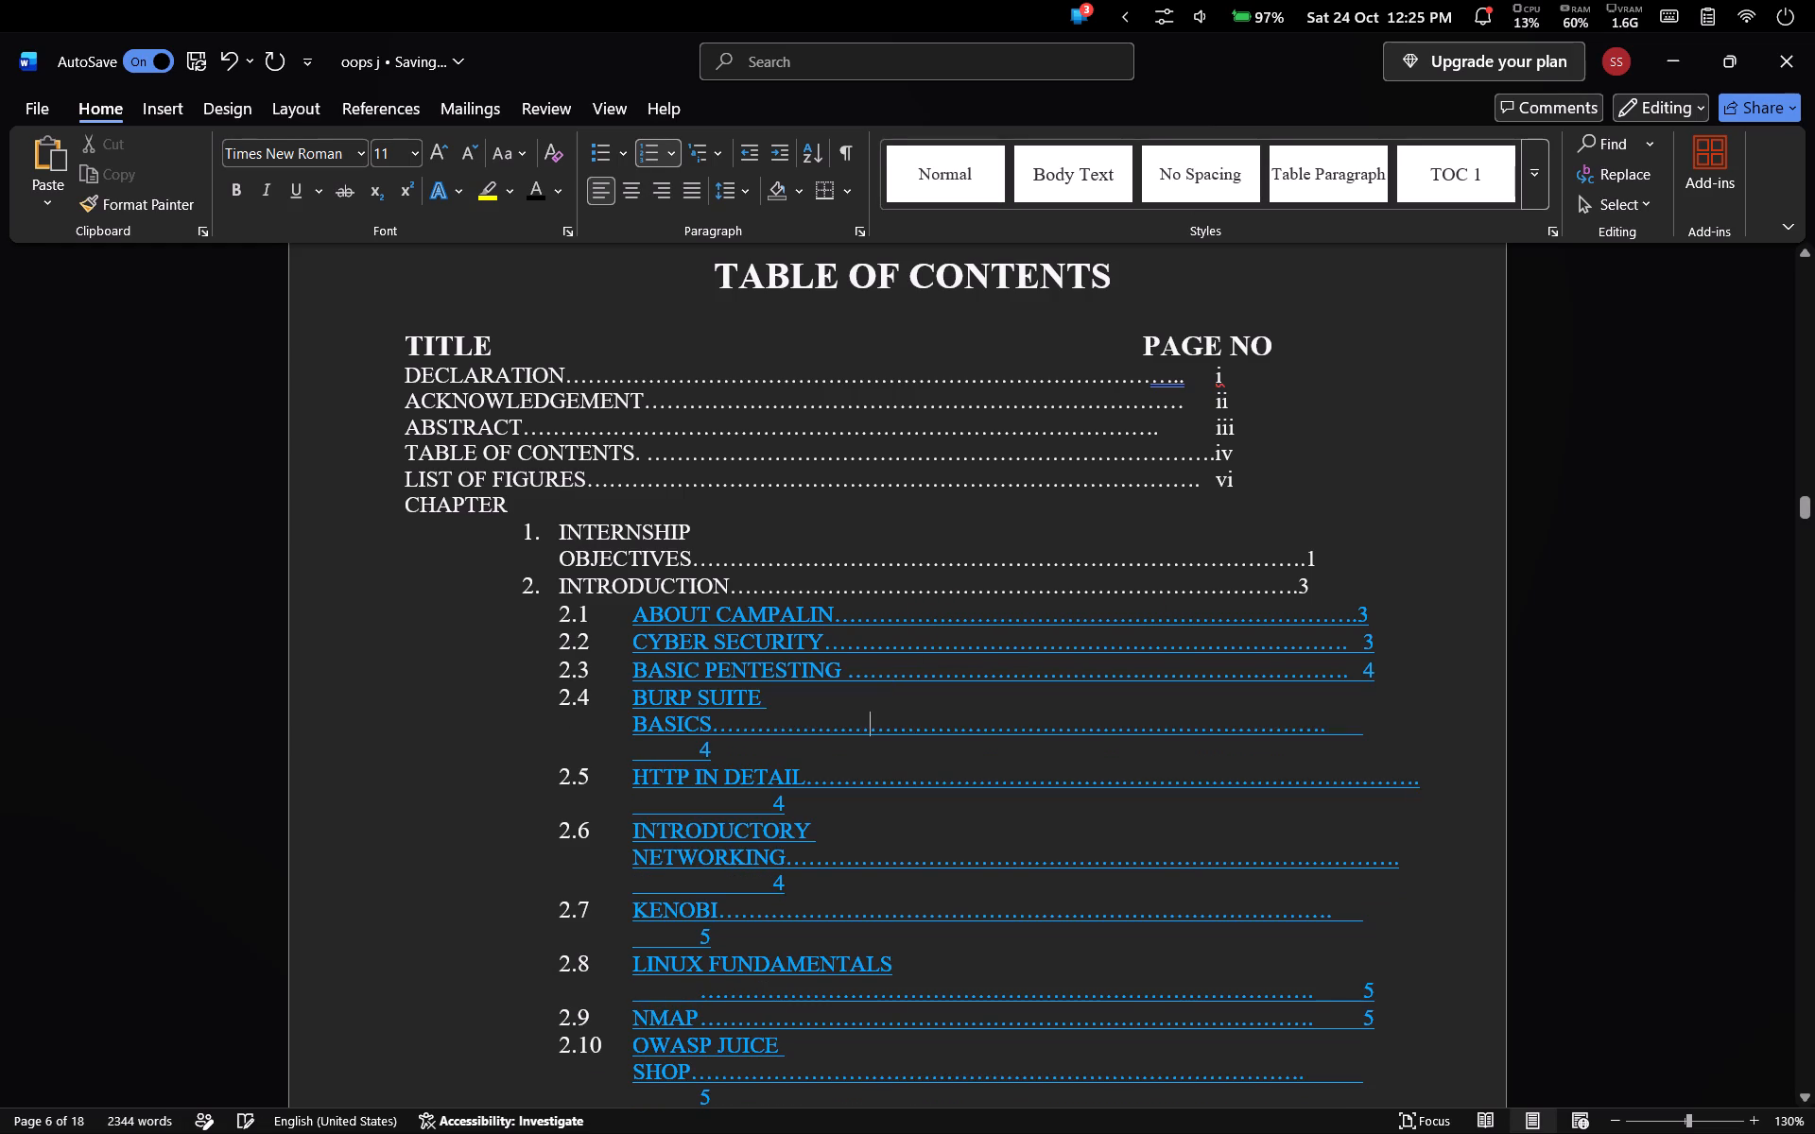
click(877, 726)
key(BackSpace)
key(BackSpace)
key(BackSpace)
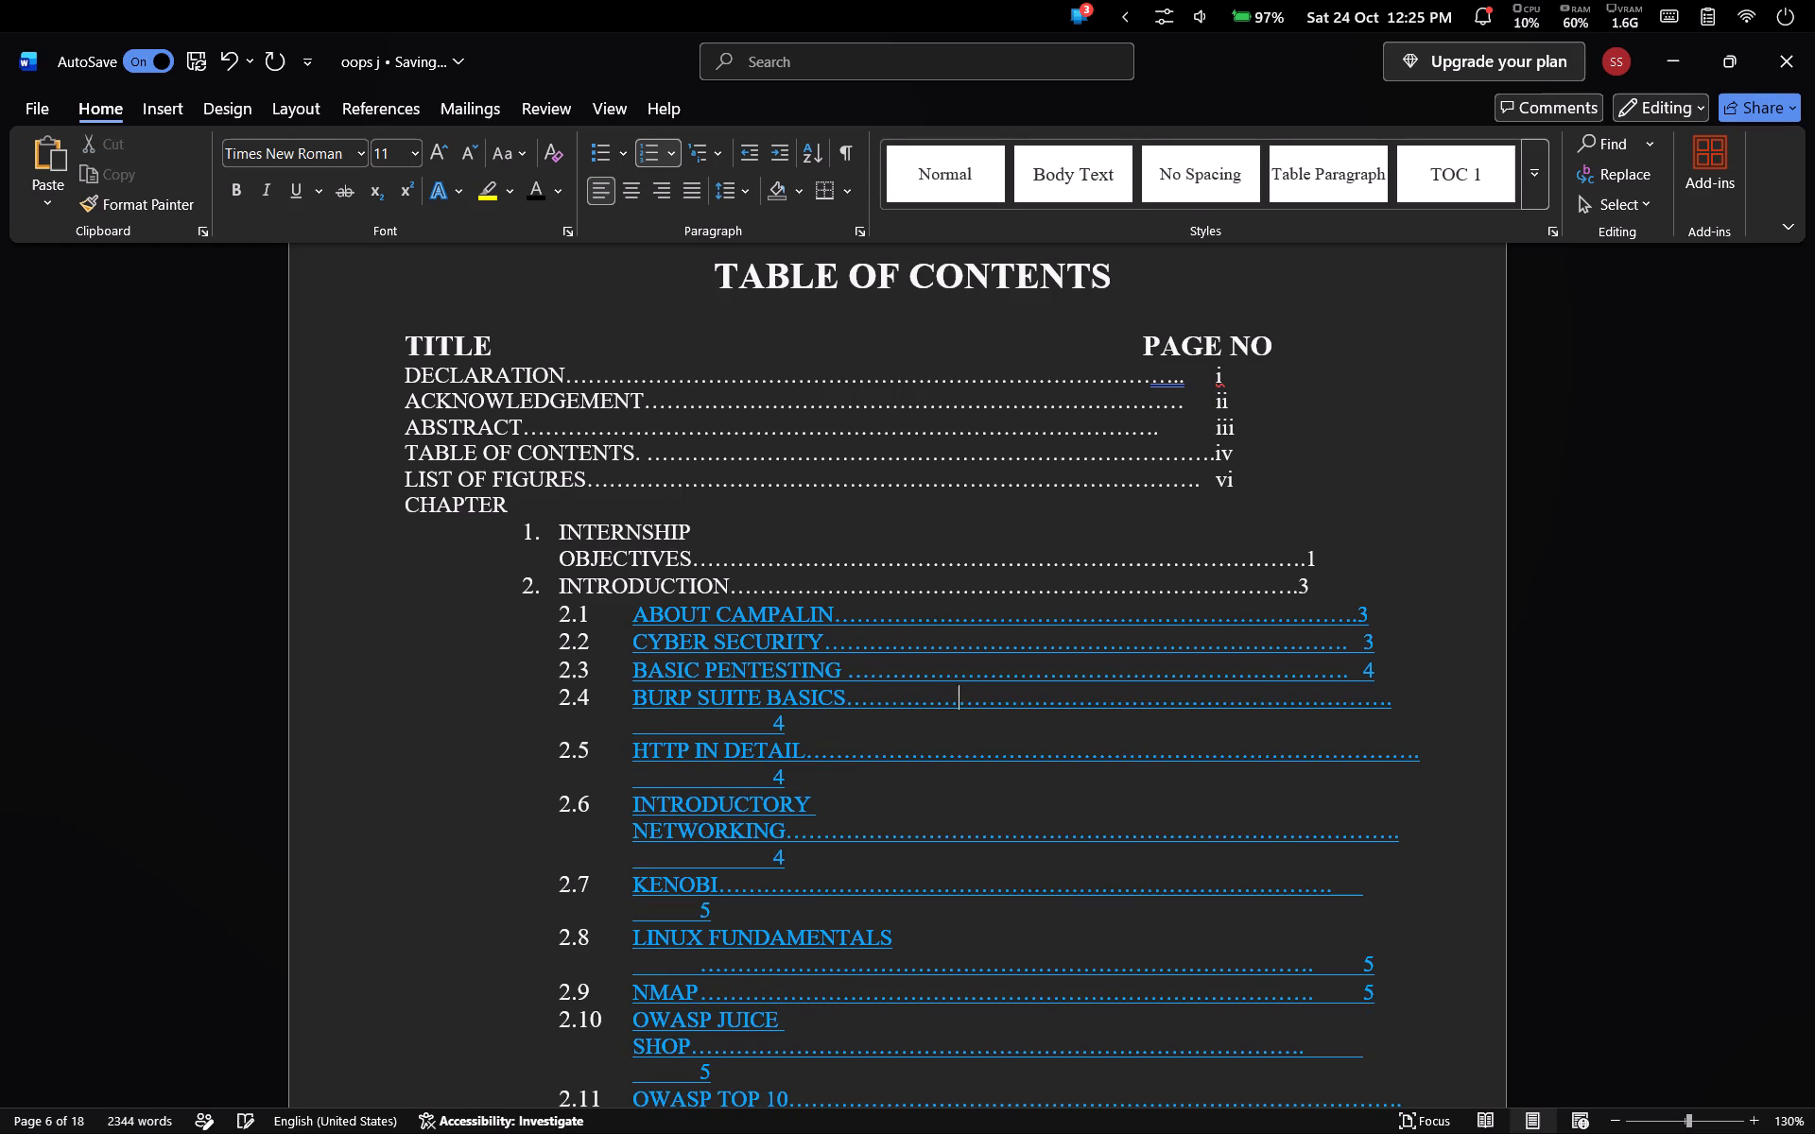
key(BackSpace)
key(BackSpace)
key(BackSpace)
key(BackSpace)
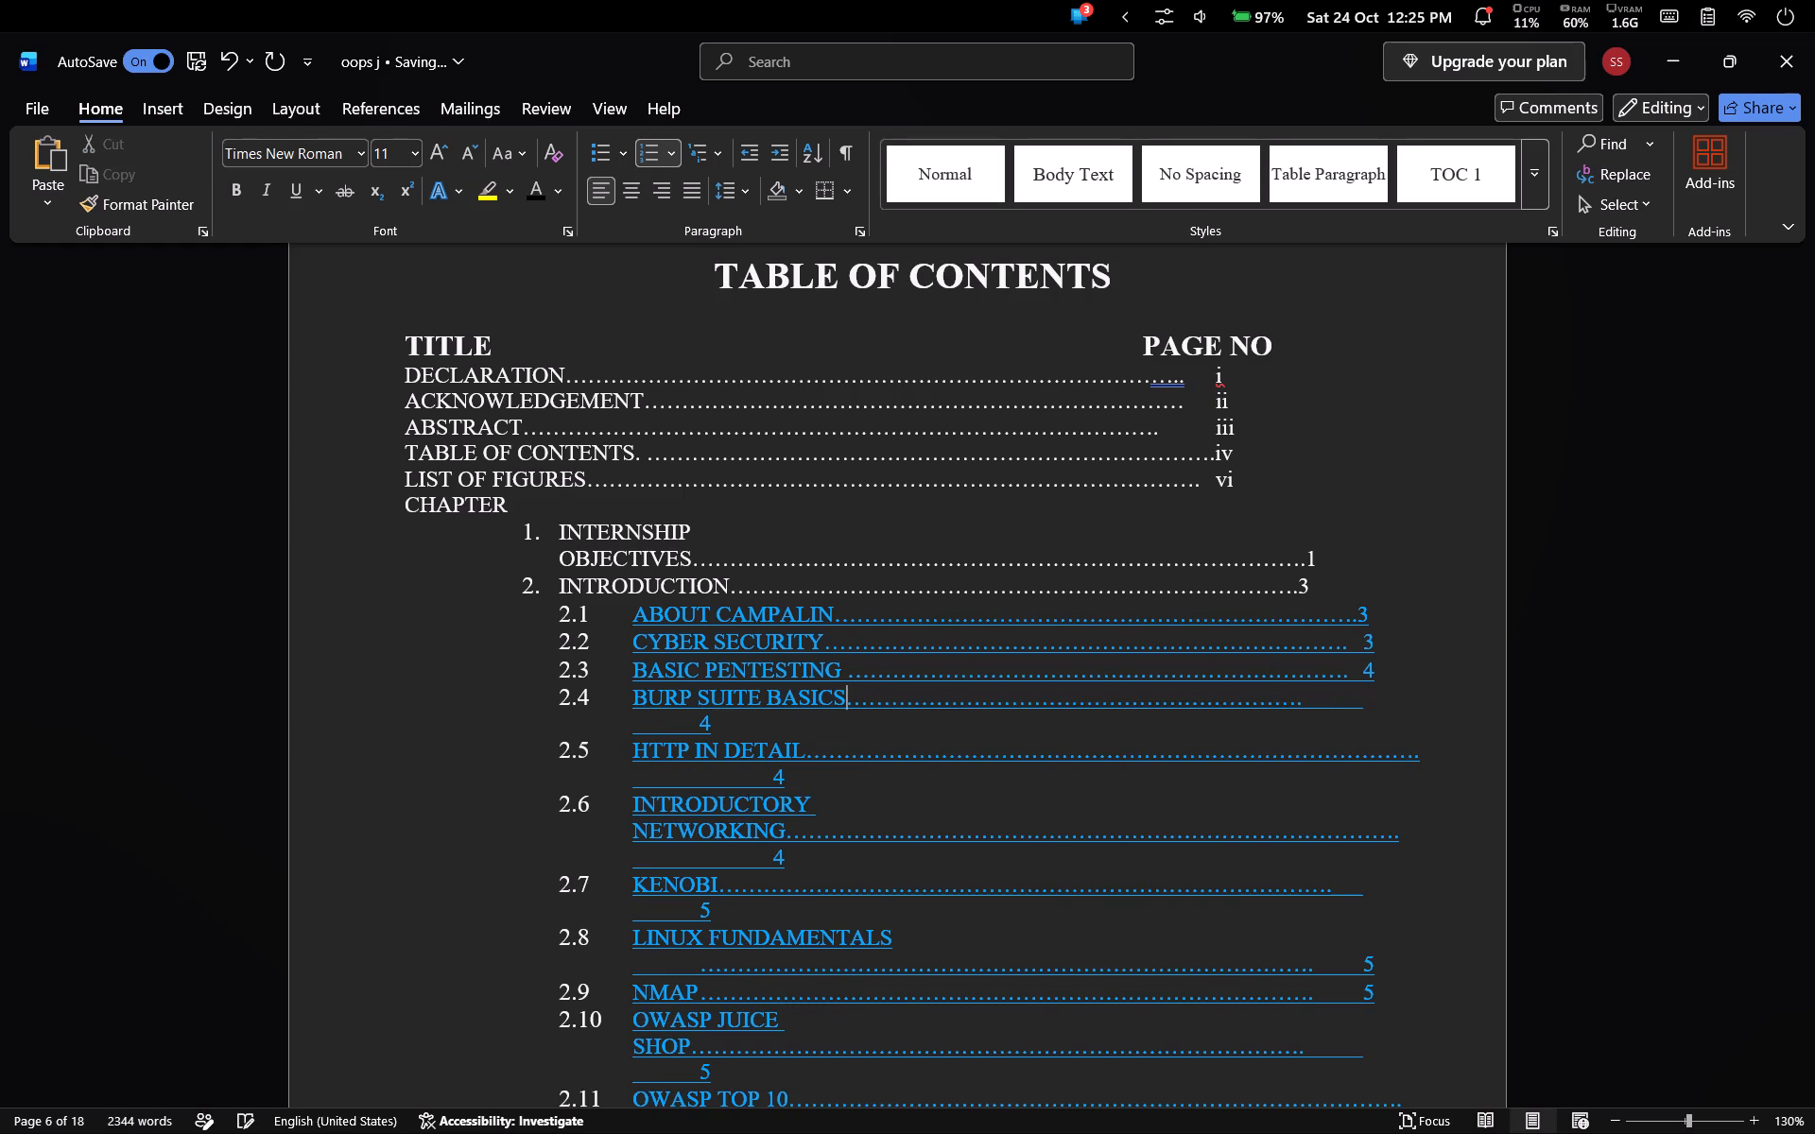
click(693, 726)
key(BackSpace)
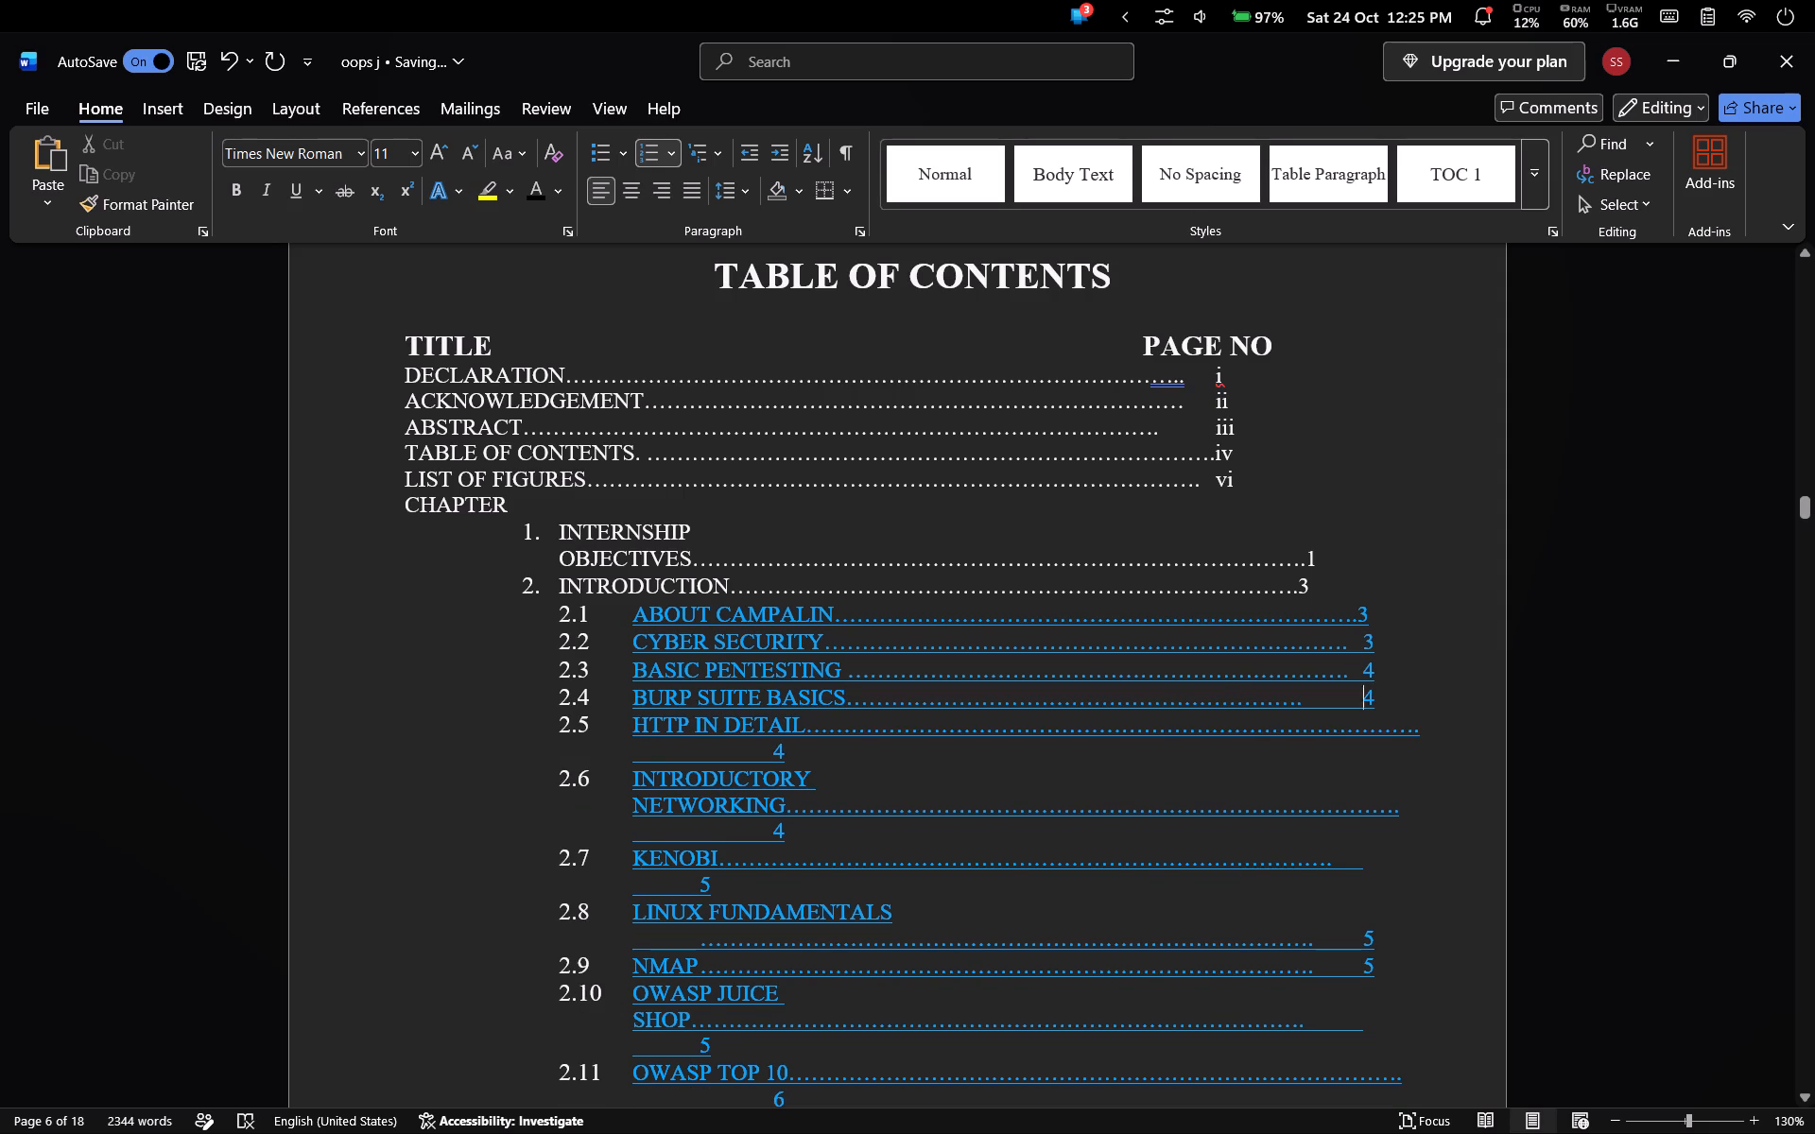
key(BackSpace)
text(........)
Fit the HTTP IN DETAIL entry on one line by deleting the gap before page number 4 and trimming its dot row.
click(772, 755)
key(BackSpace)
key(BackSpace)
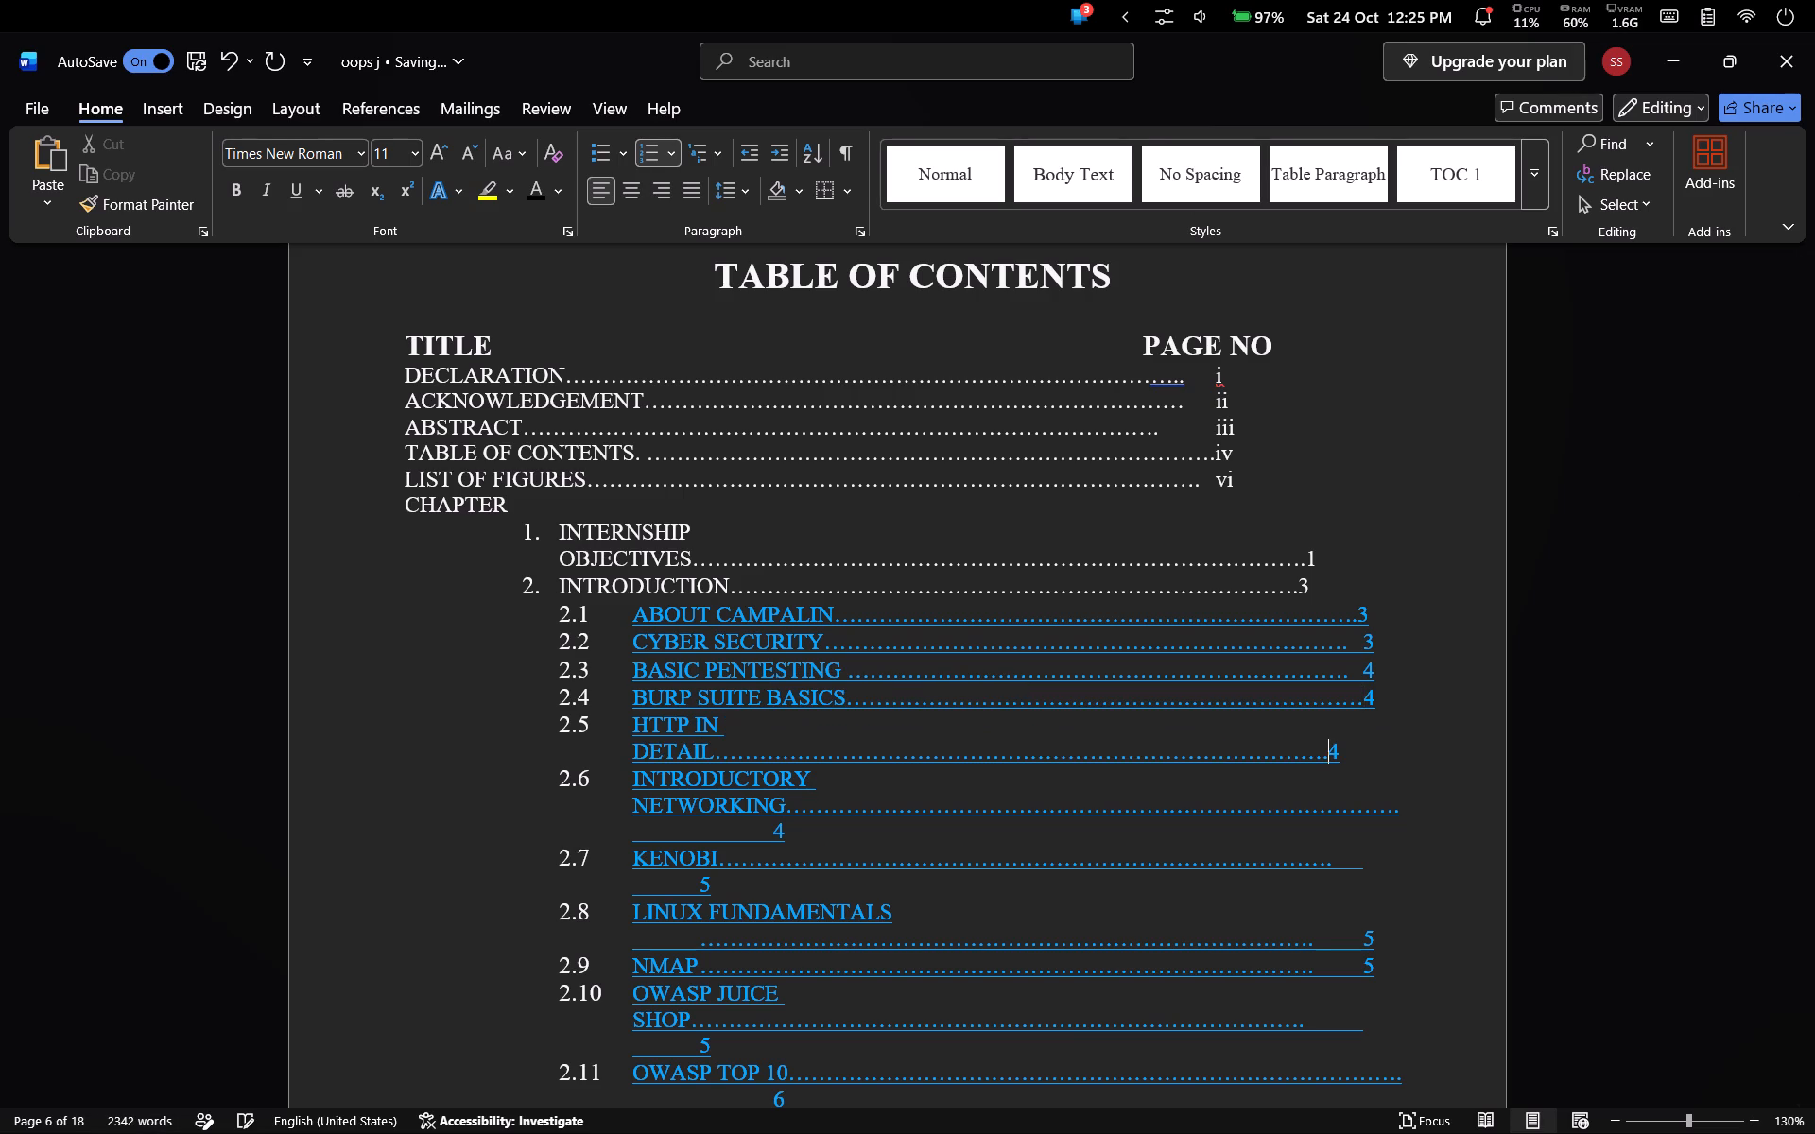
key(BackSpace)
key(BackSpace)
key(BackSpace)
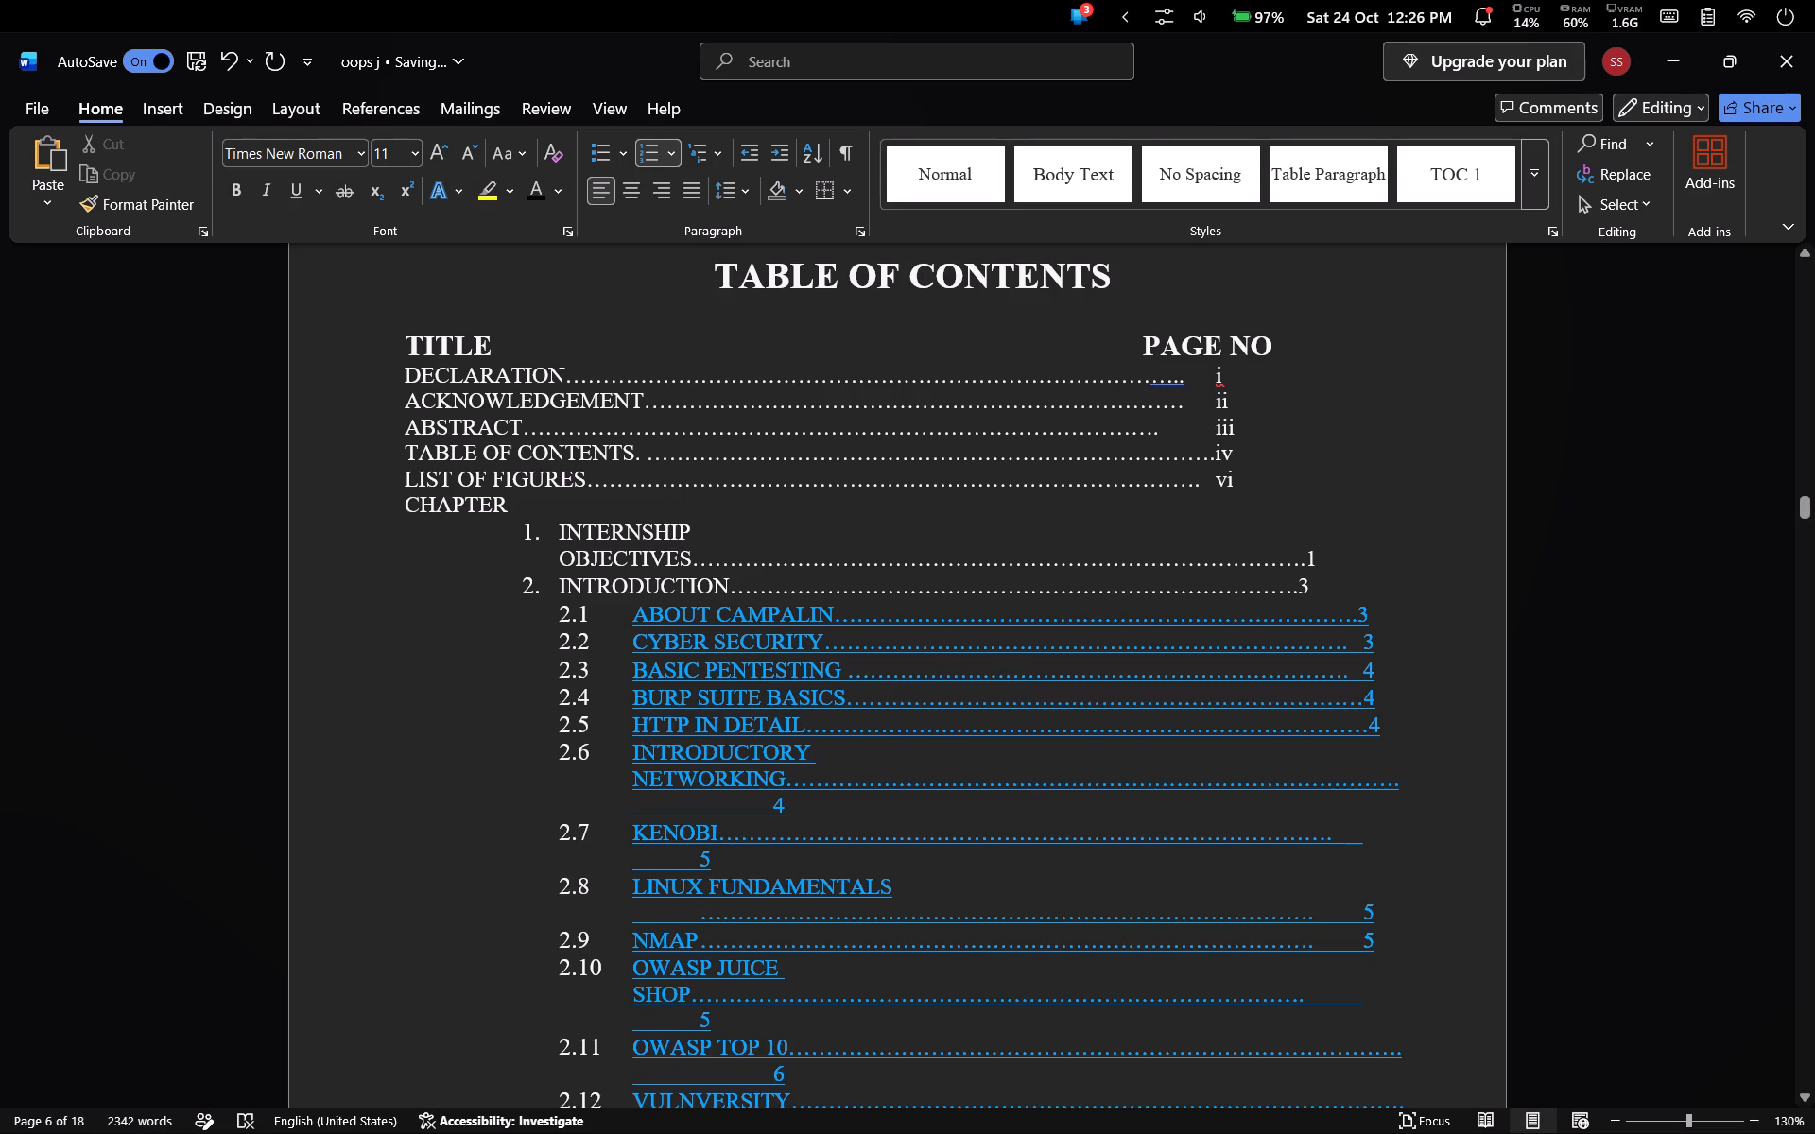
Fit the INTRODUCTORY NETWORKING entry on one line, deleting the gap before page number 4 and adjusting the dots to line it up with those above.
click(767, 802)
key(BackSpace)
key(BackSpace)
key(BackSpace)
key(BackSpace)
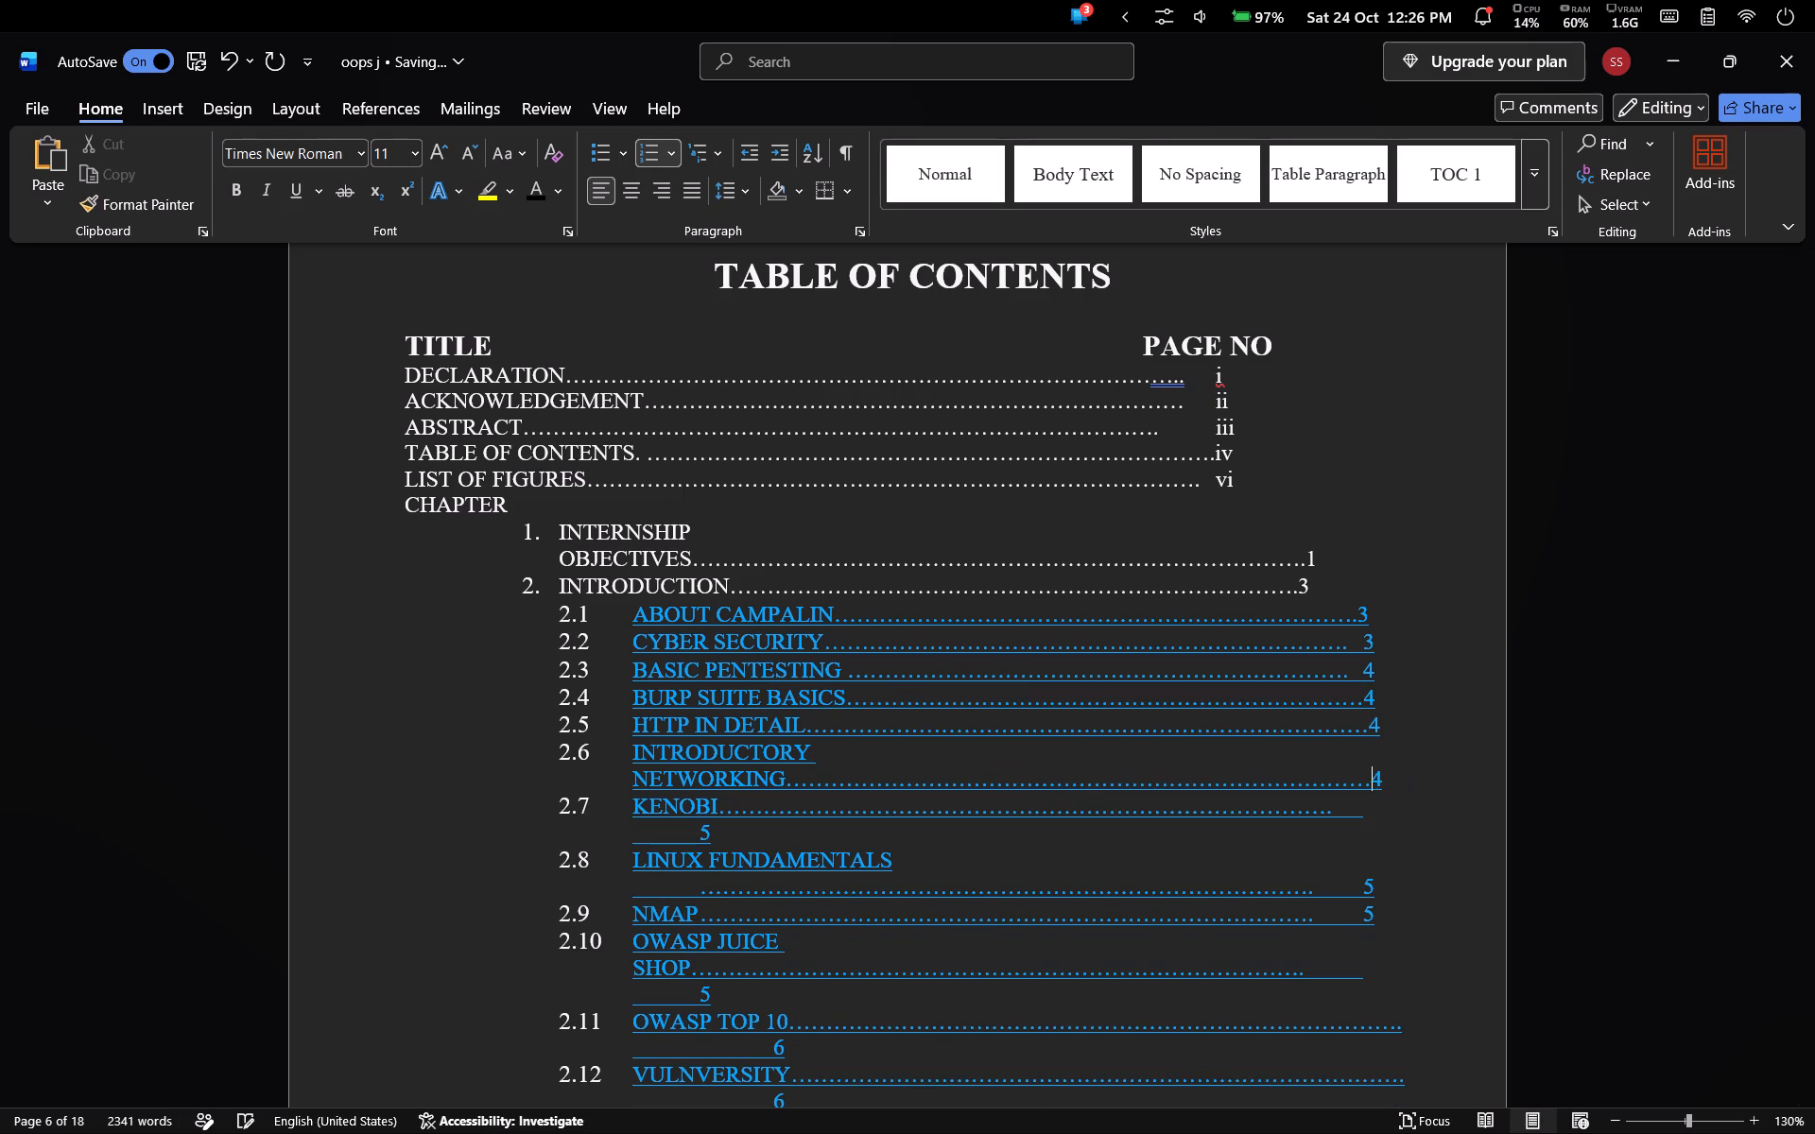
key(BackSpace)
key(BackSpace)
key(BackSpace)
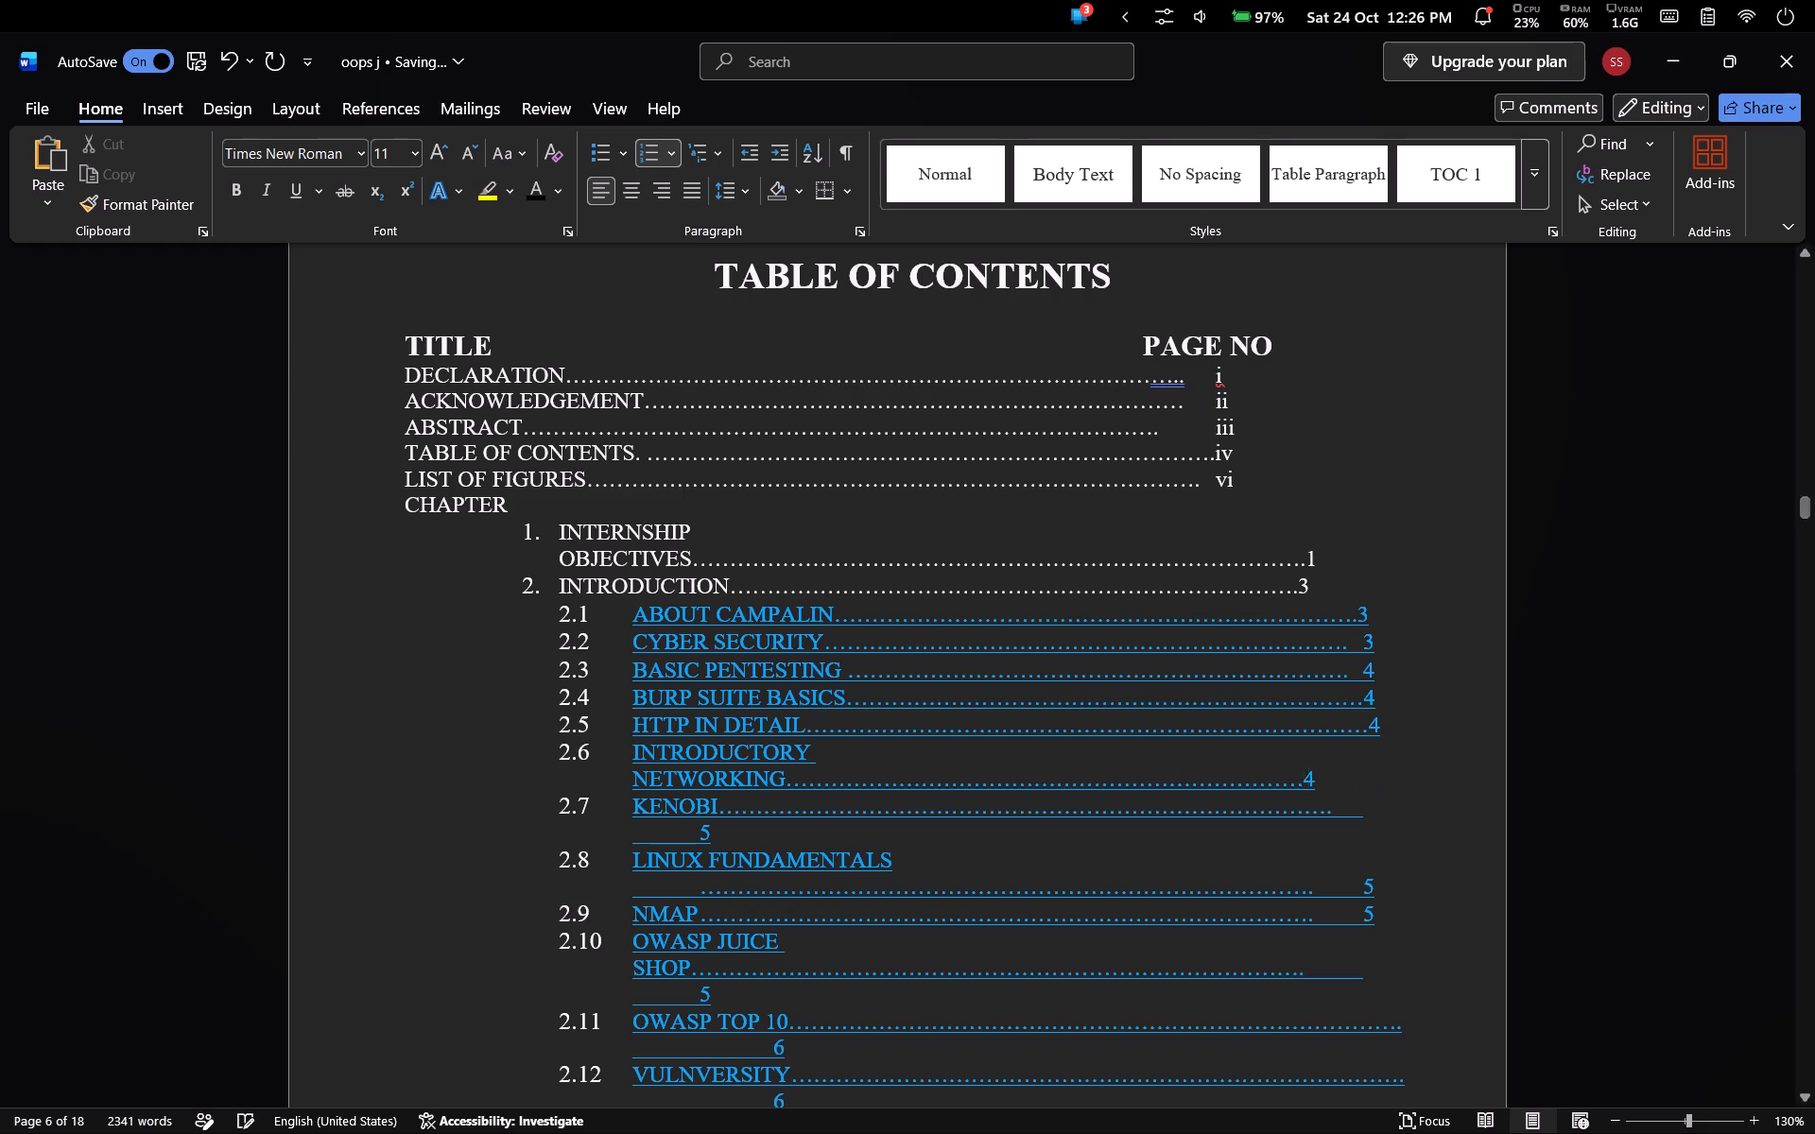
key(BackSpace)
key(BackSpace)
key(BackSpace)
key(BackSpace)
key(BackSpace)
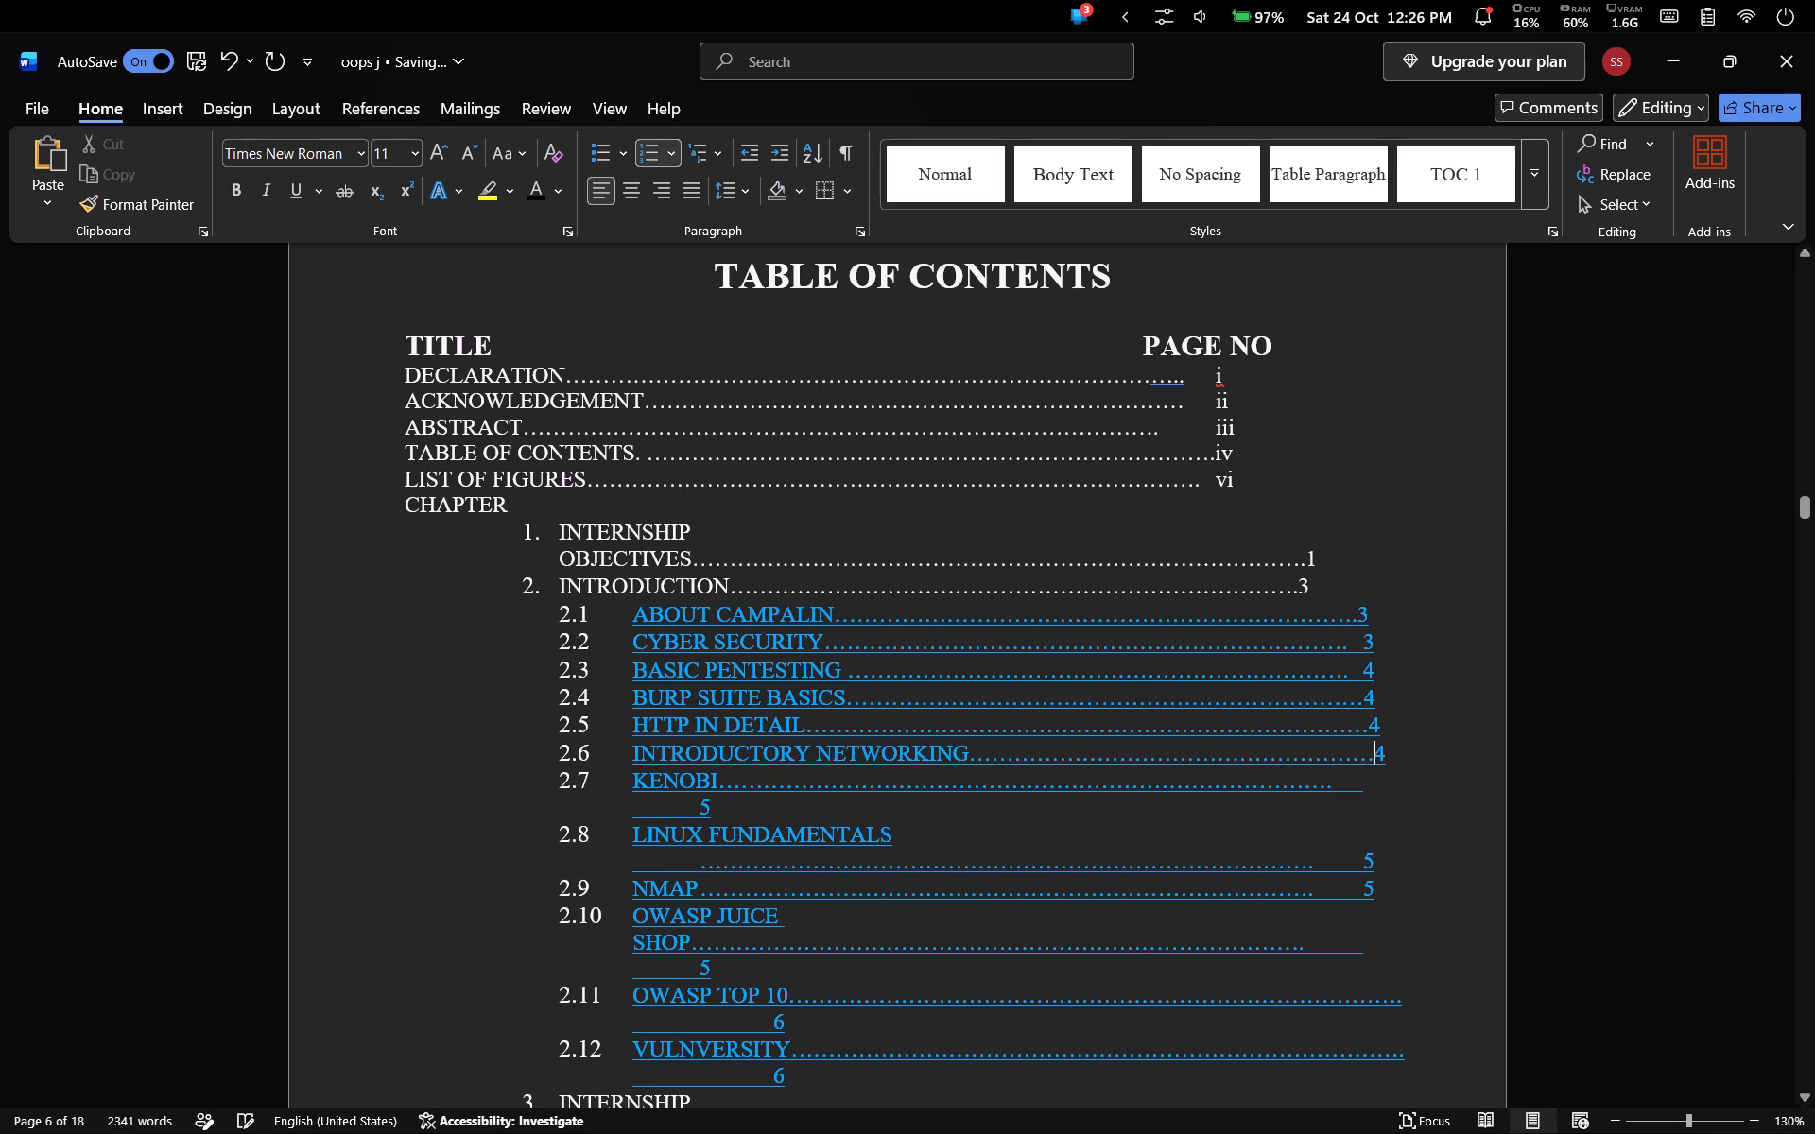
key(BackSpace)
text(...)
Replace the gap before page number 5 of the KENOBI entry with six dots.
click(688, 812)
key(BackSpace)
key(BackSpace)
key(space)
key(BackSpace)
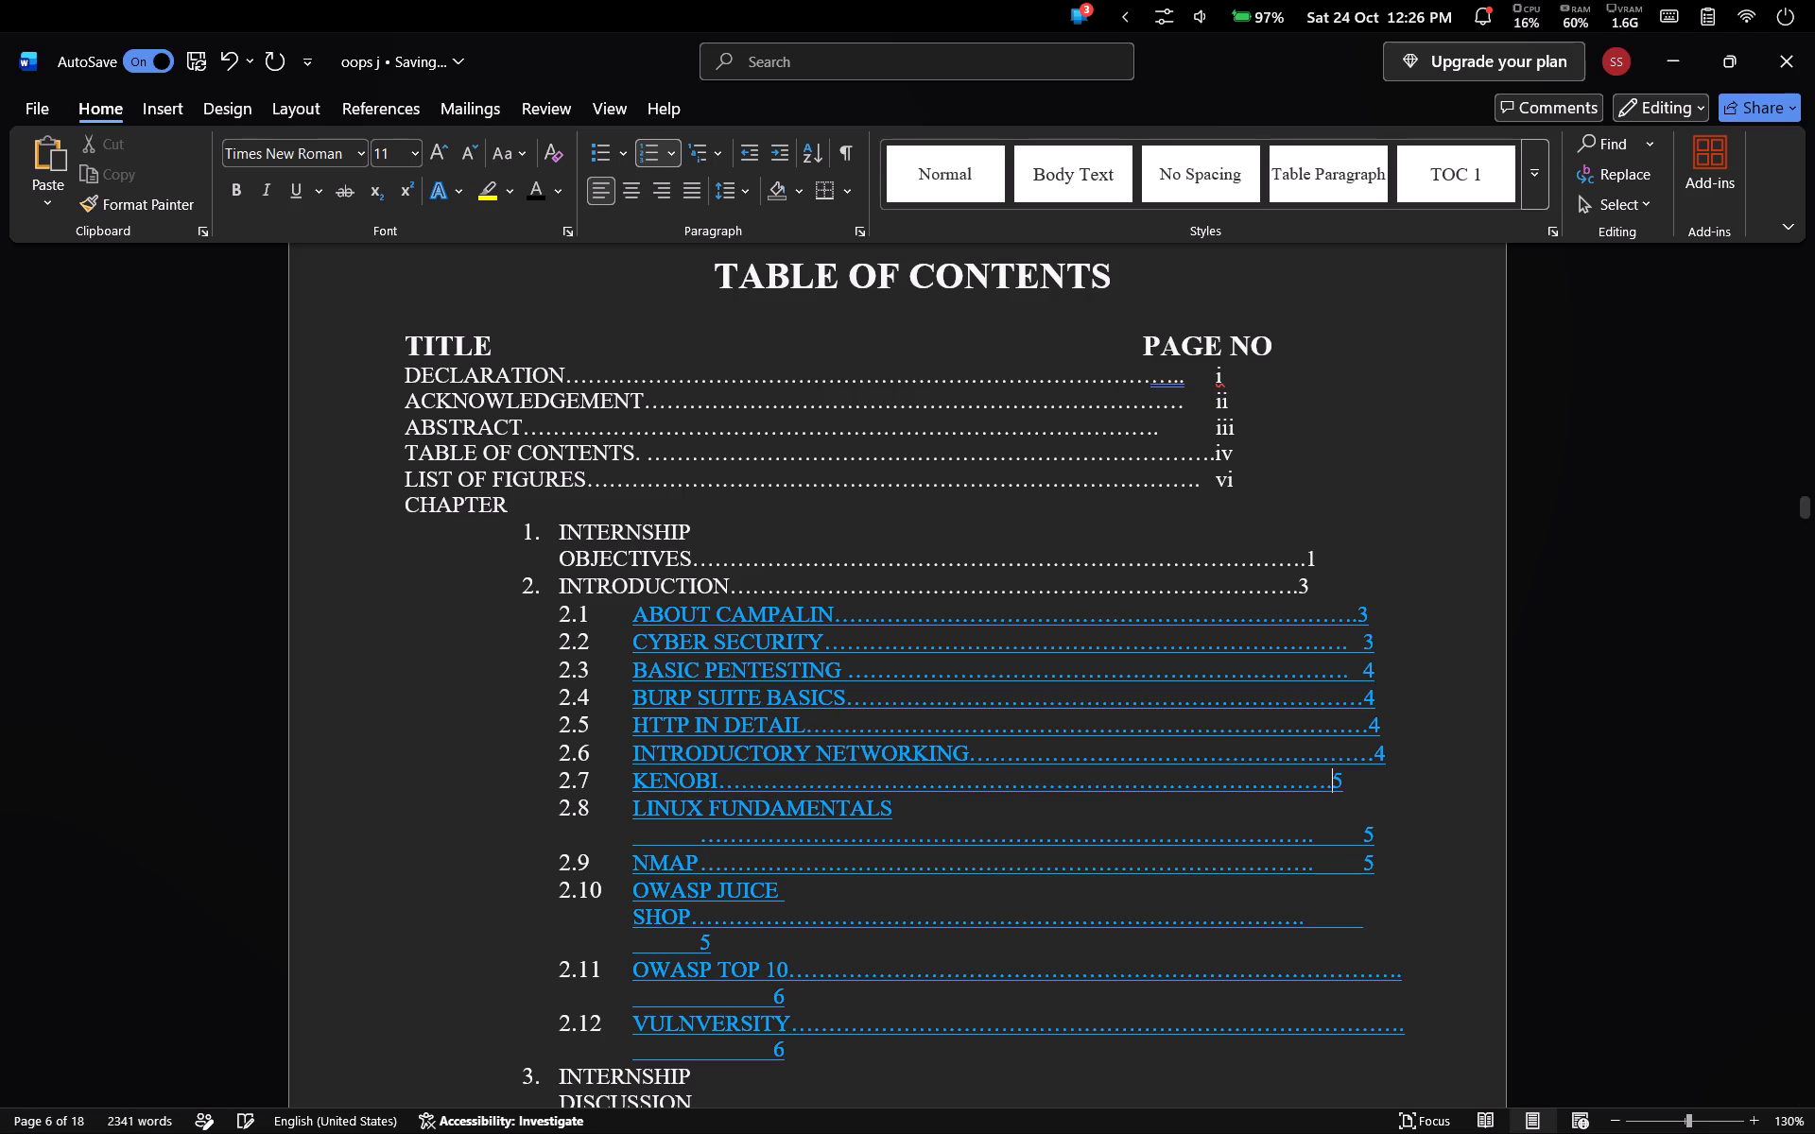
text(......)
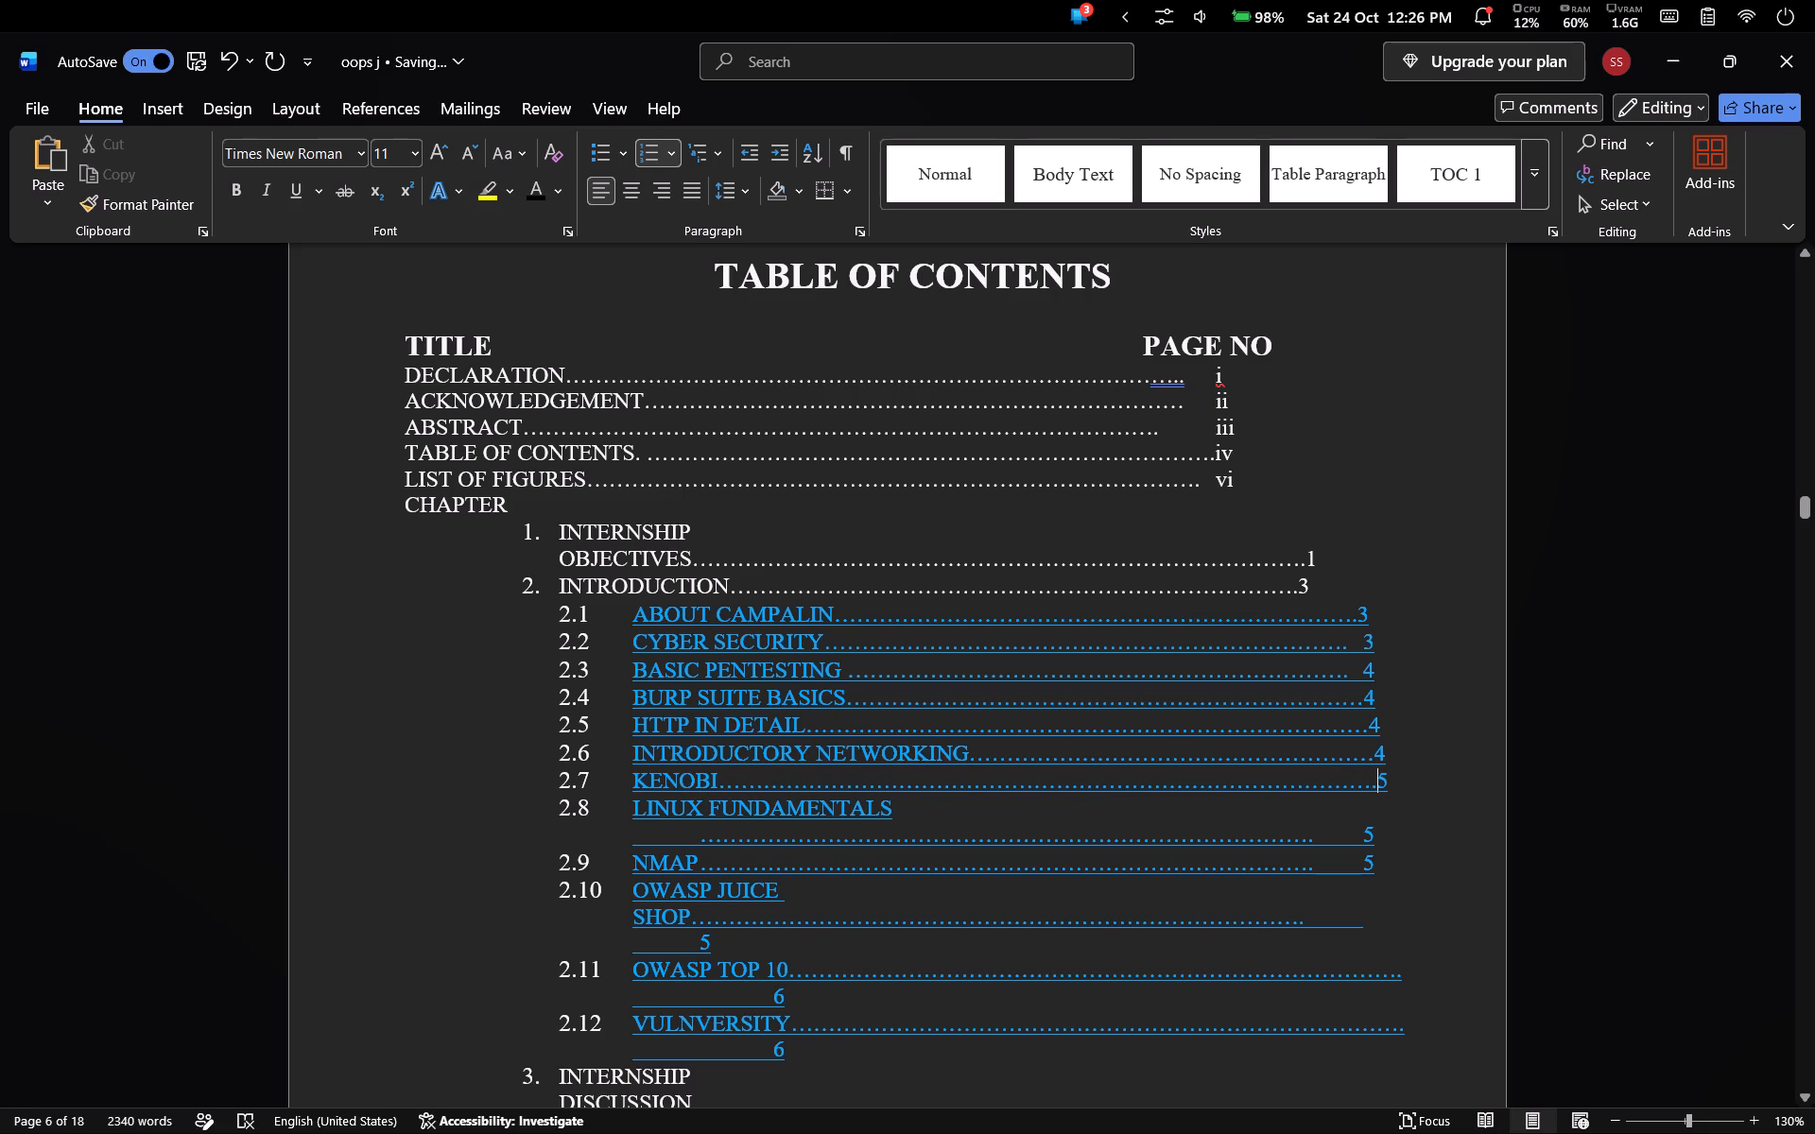
Fit entry 2.8 on one line as LINUX FUNDAMENTAL, removing the gaps around its dot row and trimming the dots before page number 5.
click(707, 840)
key(BackSpace)
key(BackSpace)
click(698, 863)
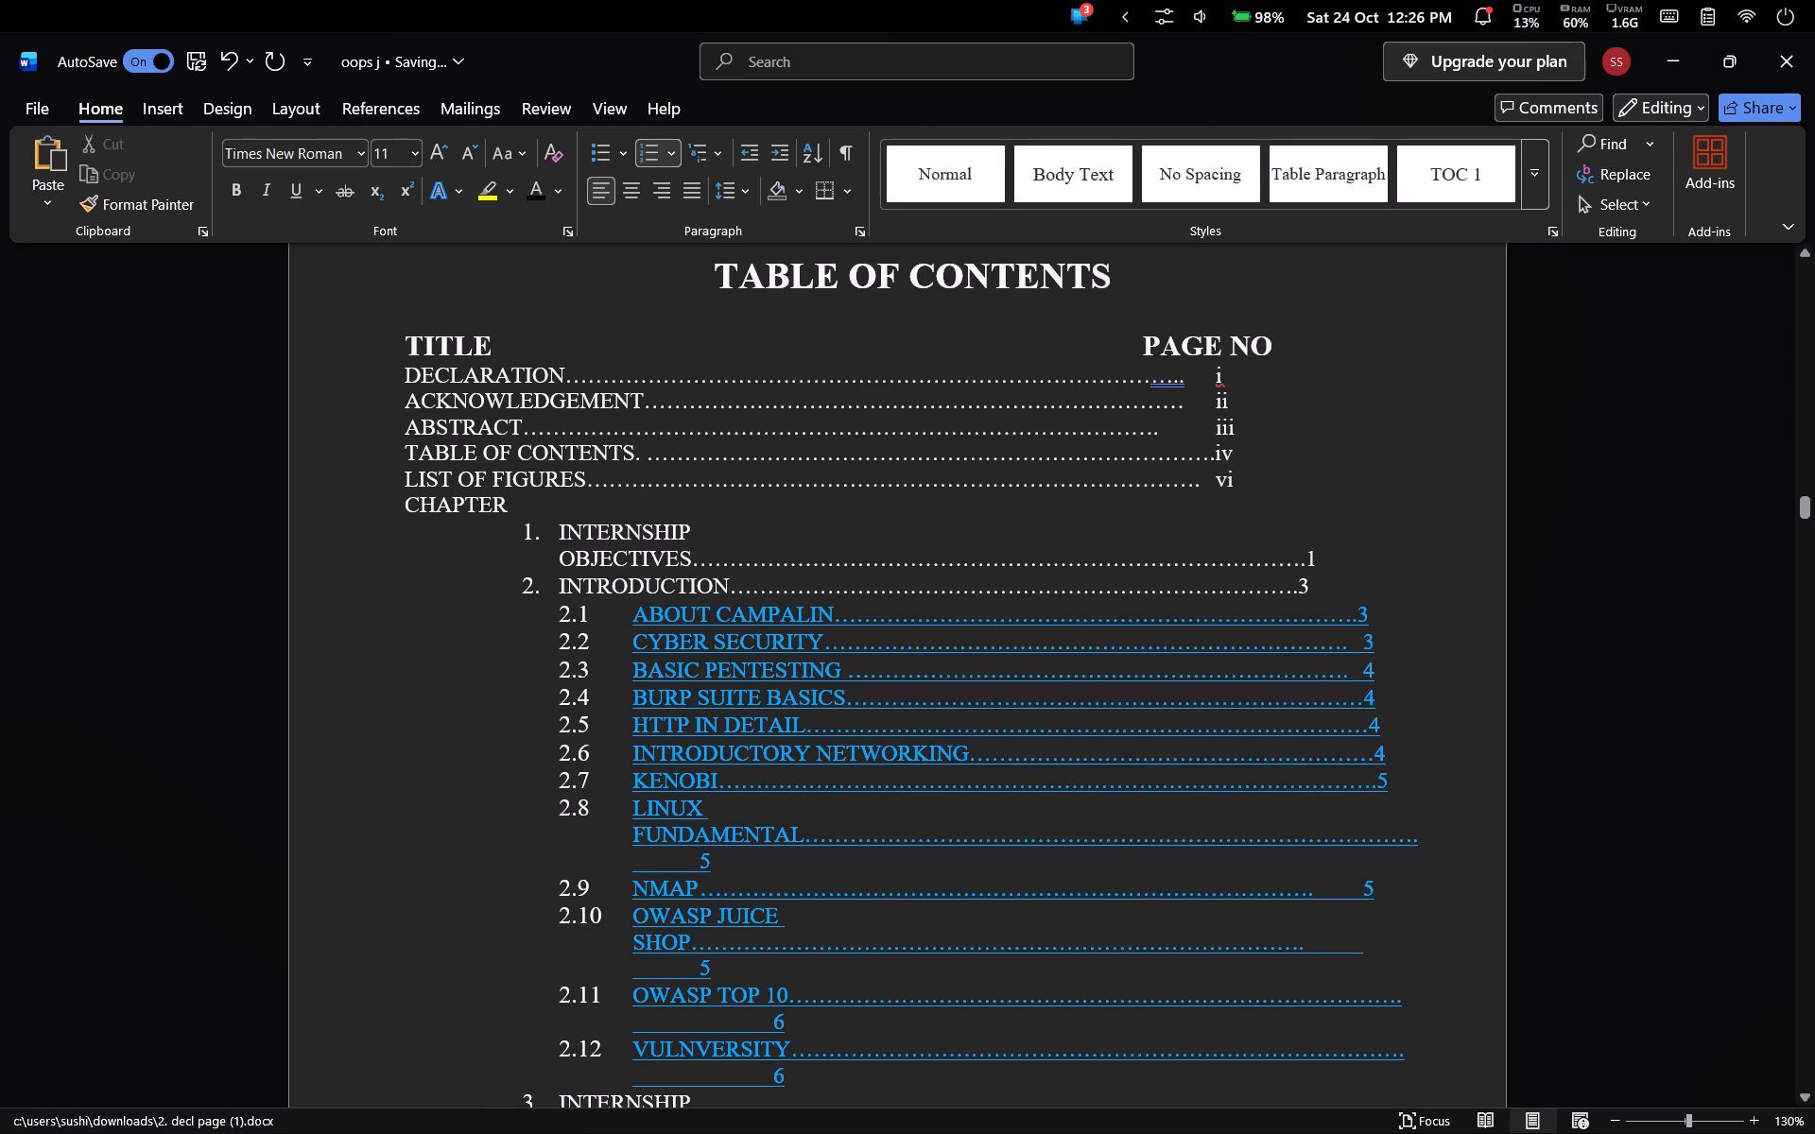
key(BackSpace)
key(BackSpace)
key(BackSpace)
key(BackSpace)
key(BackSpace)
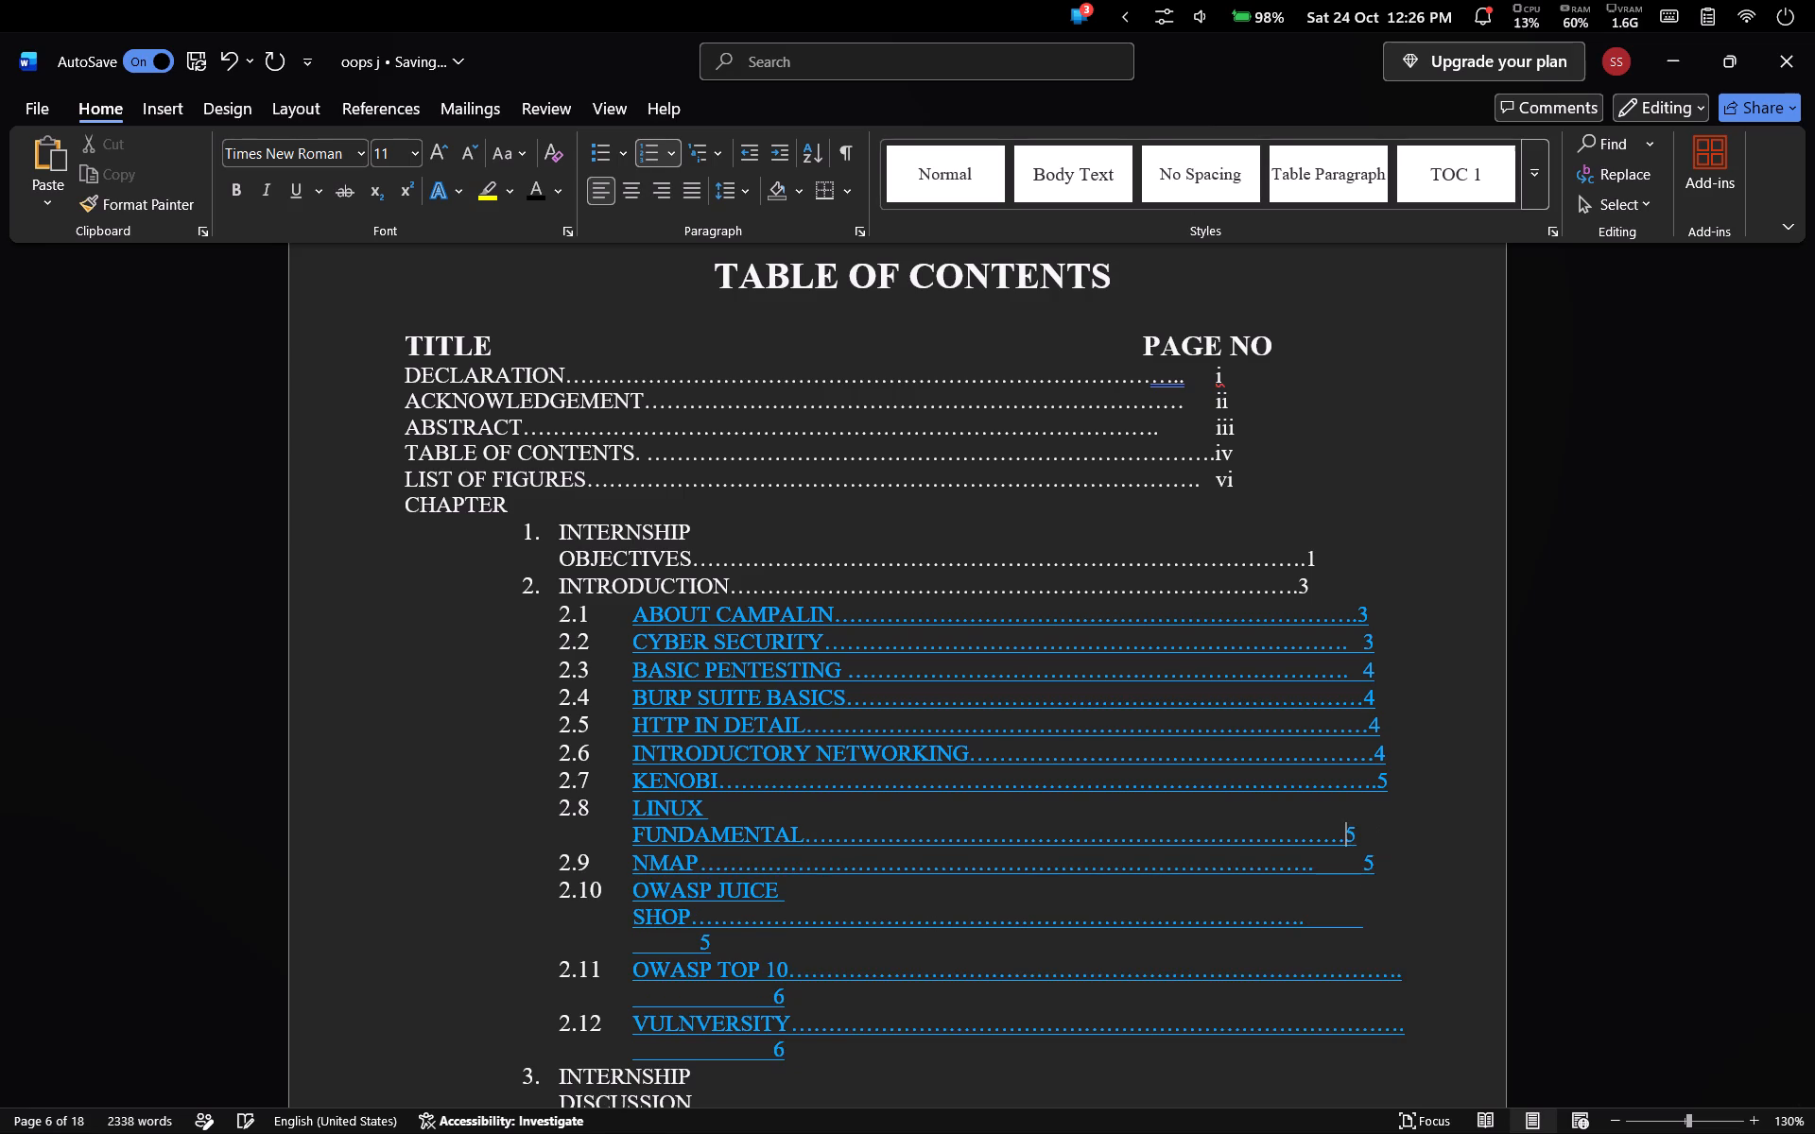
key(BackSpace)
key(BackSpace)
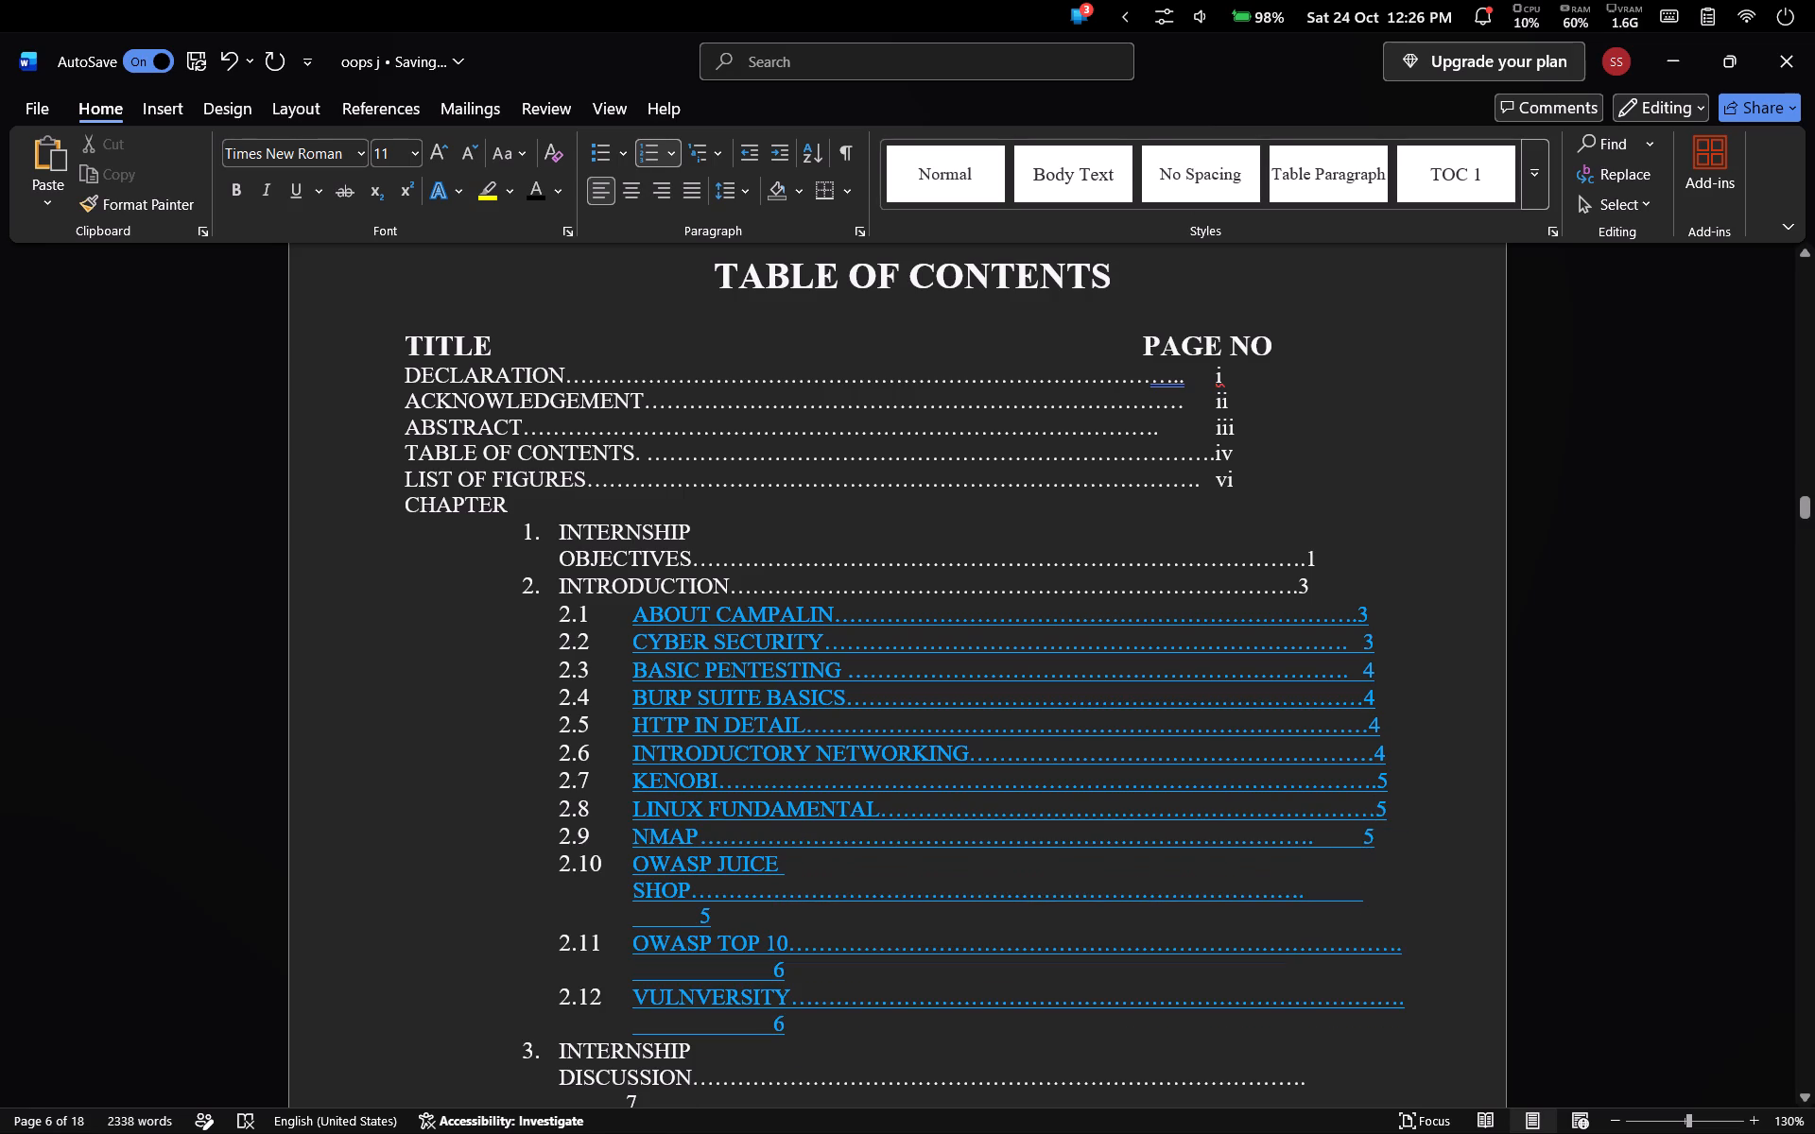
Fit the OWASP JUICE SHOP entry on one line by deleting the gap before page number 5 and trimming its dot row.
click(822, 902)
click(697, 914)
key(BackSpace)
key(BackSpace)
key(BackSpace)
key(BackSpace)
key(BackSpace)
key(BackSpace)
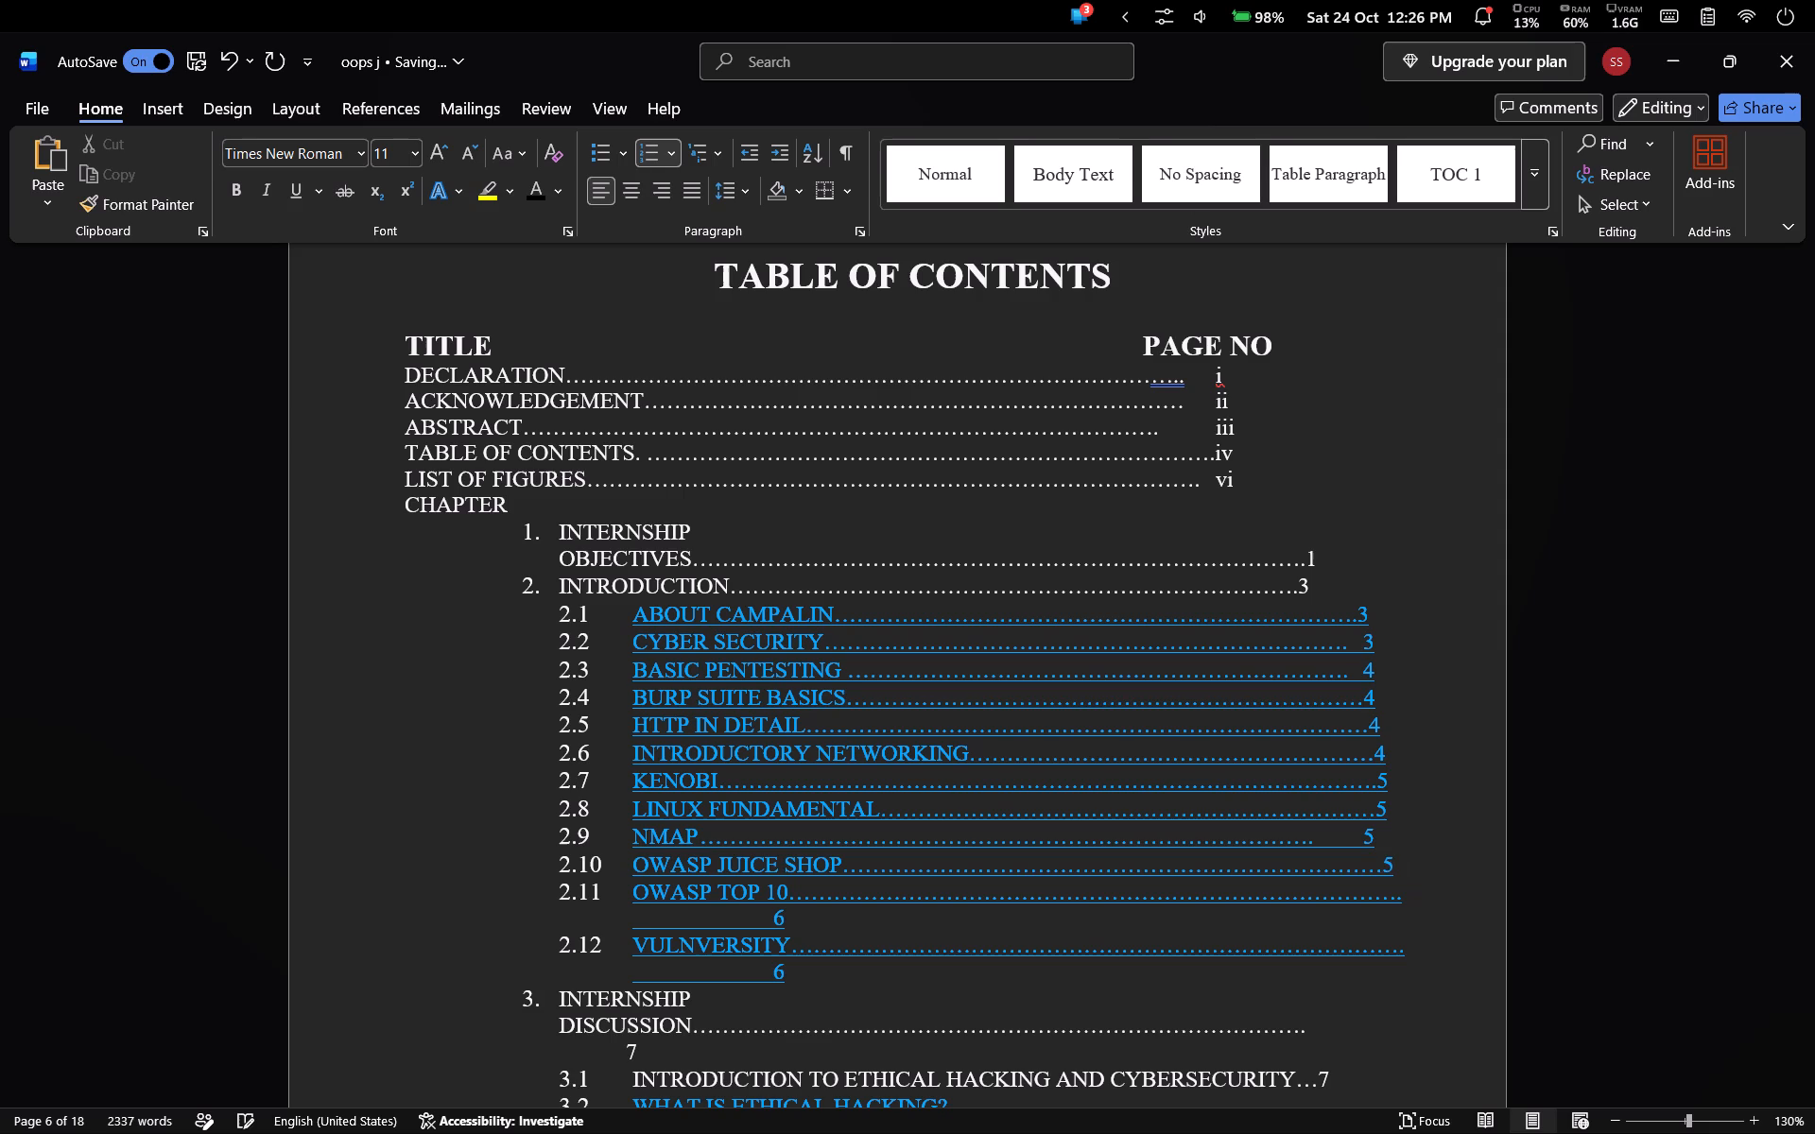
key(BackSpace)
Replace the gap before page number 5 of the NMAP entry with ten dots.
click(1366, 841)
key(BackSpace)
key(BackSpace)
text(..........)
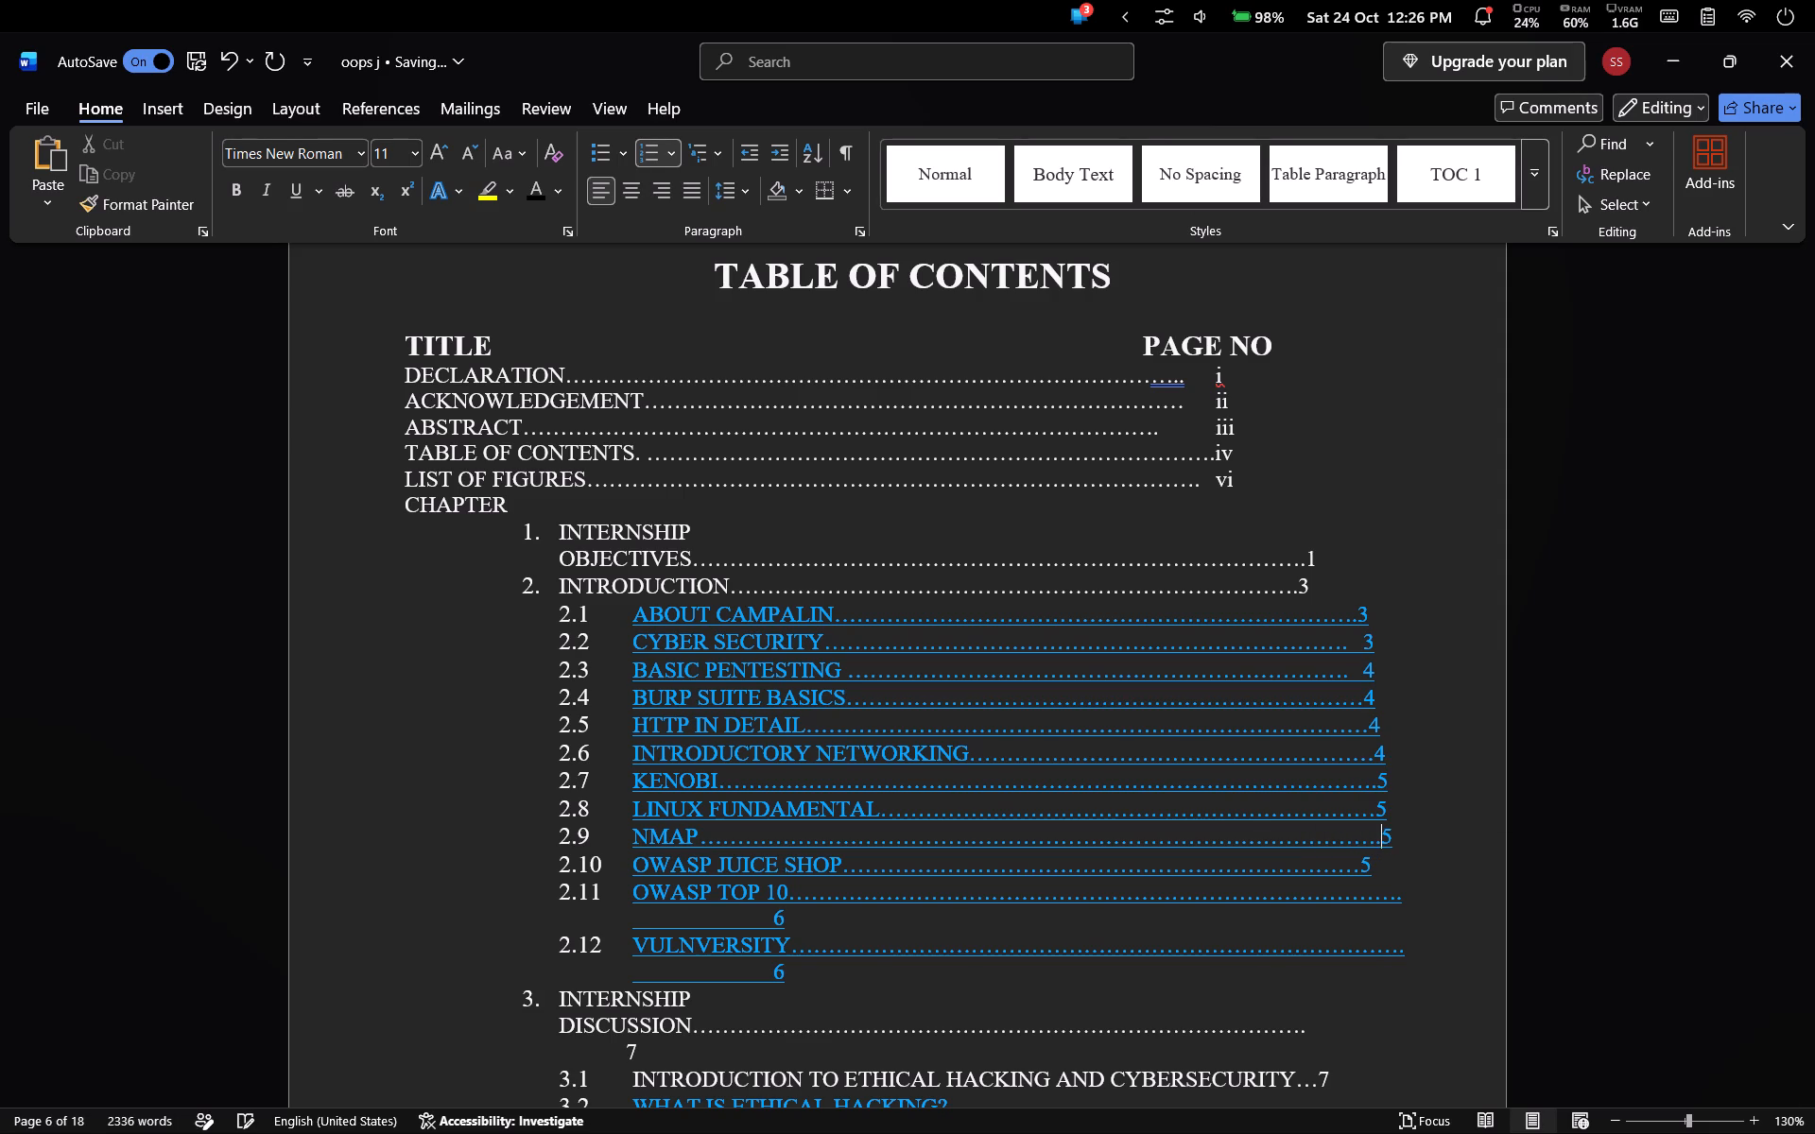
Add three dots to the OWASP JUICE SHOP entry's dot row to line its page number up with the entries above.
click(1340, 864)
key(period)
key(period)
key(period)
Fit the OWASP TOP 10 entry on one line by deleting the gap before page number 6 and trimming its dots.
click(762, 923)
key(BackSpace)
key(BackSpace)
key(BackSpace)
key(BackSpace)
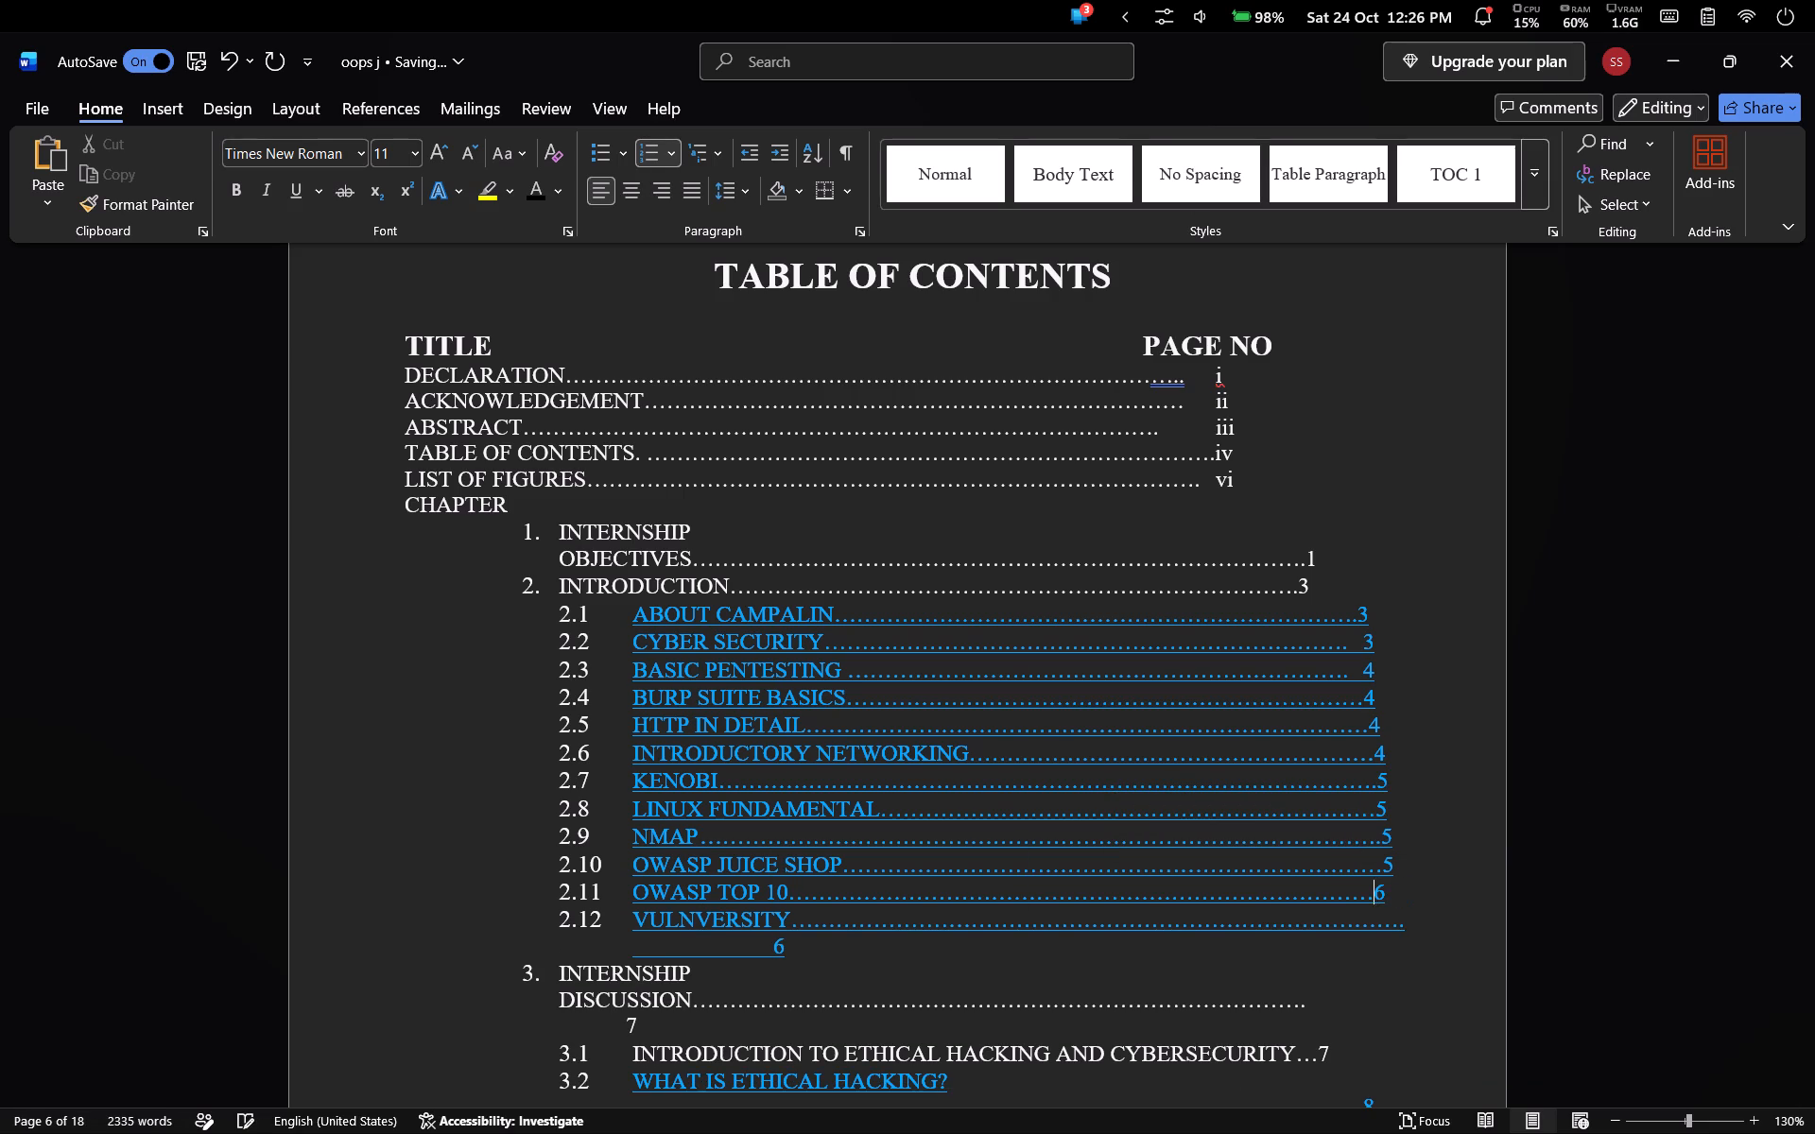
Fit the VULNVERSITY entry on one line by deleting the gap before page number 6 and trimming its dots.
click(768, 947)
key(BackSpace)
key(BackSpace)
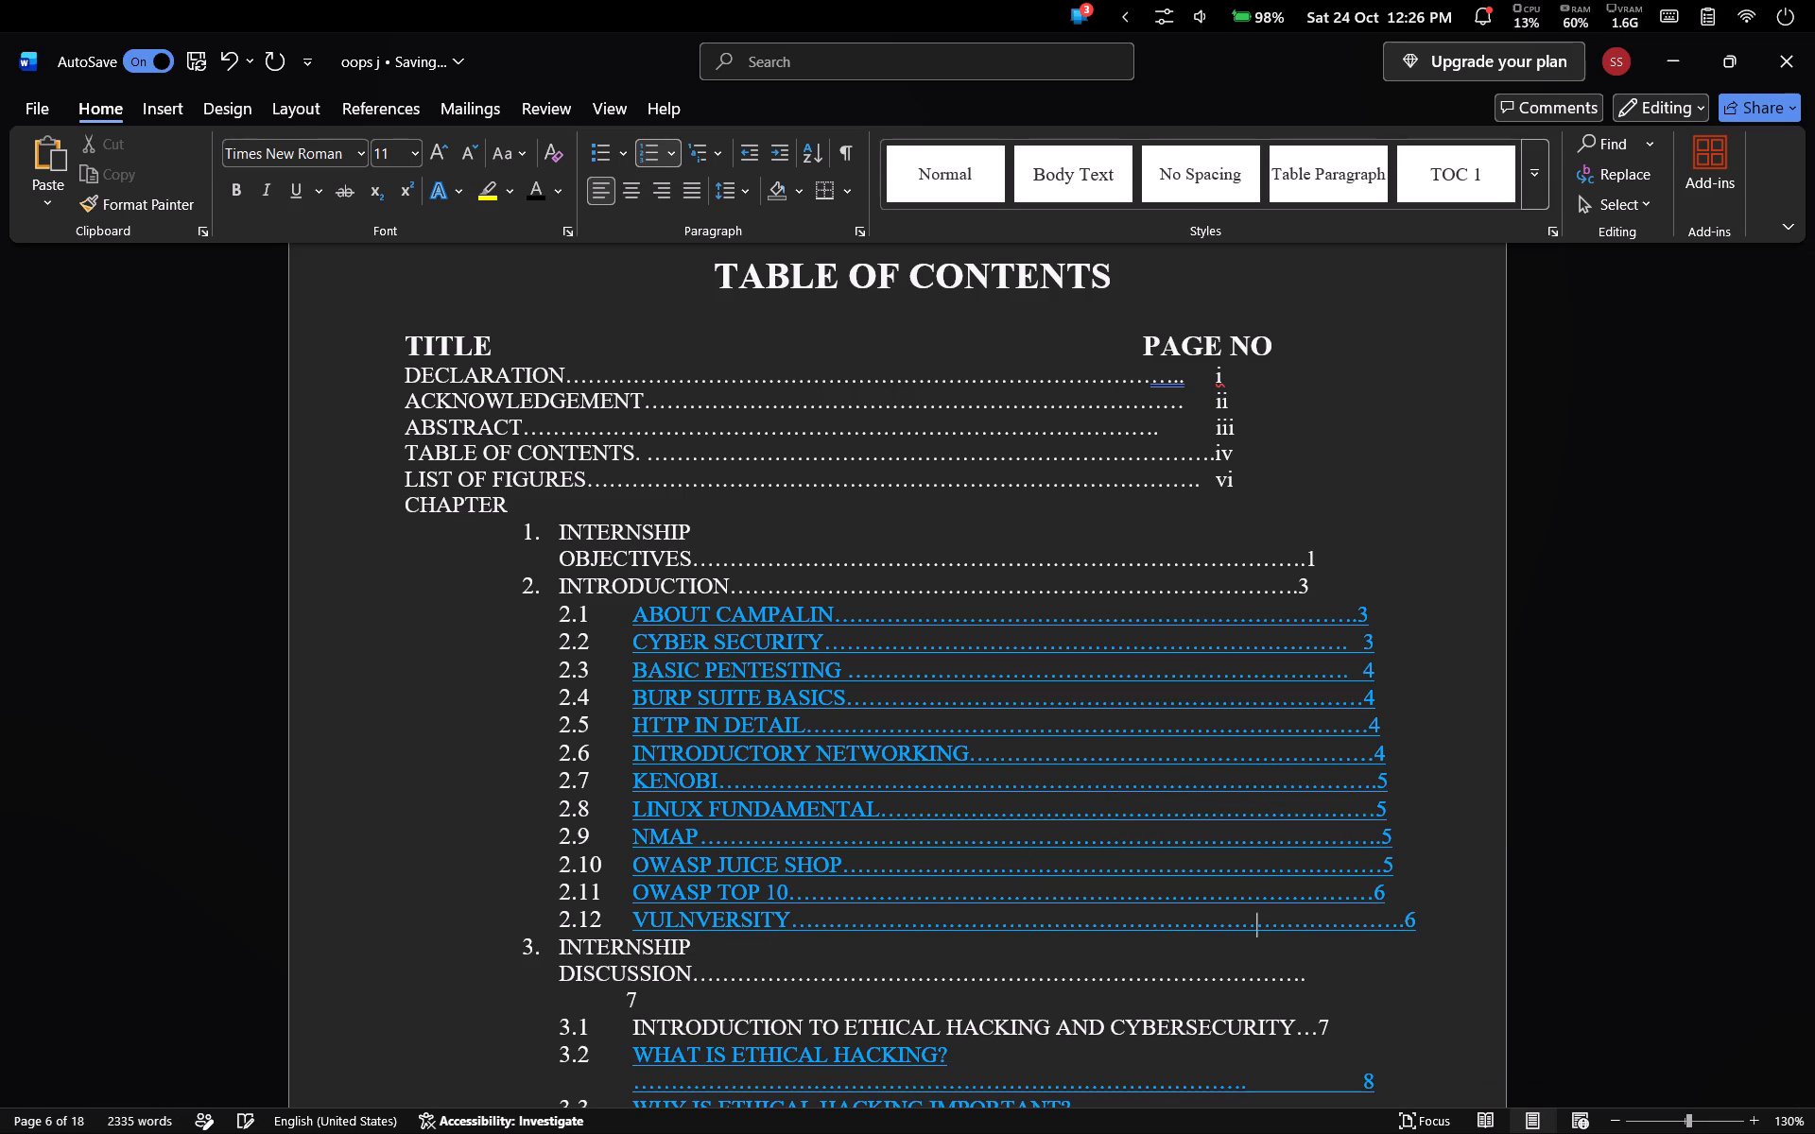
key(BackSpace)
key(BackSpace)
Add two dots each to the dot rows of the OWASP TOP 10 and VULNVERSITY entries.
click(1340, 894)
text(..)
click(1340, 920)
key(period)
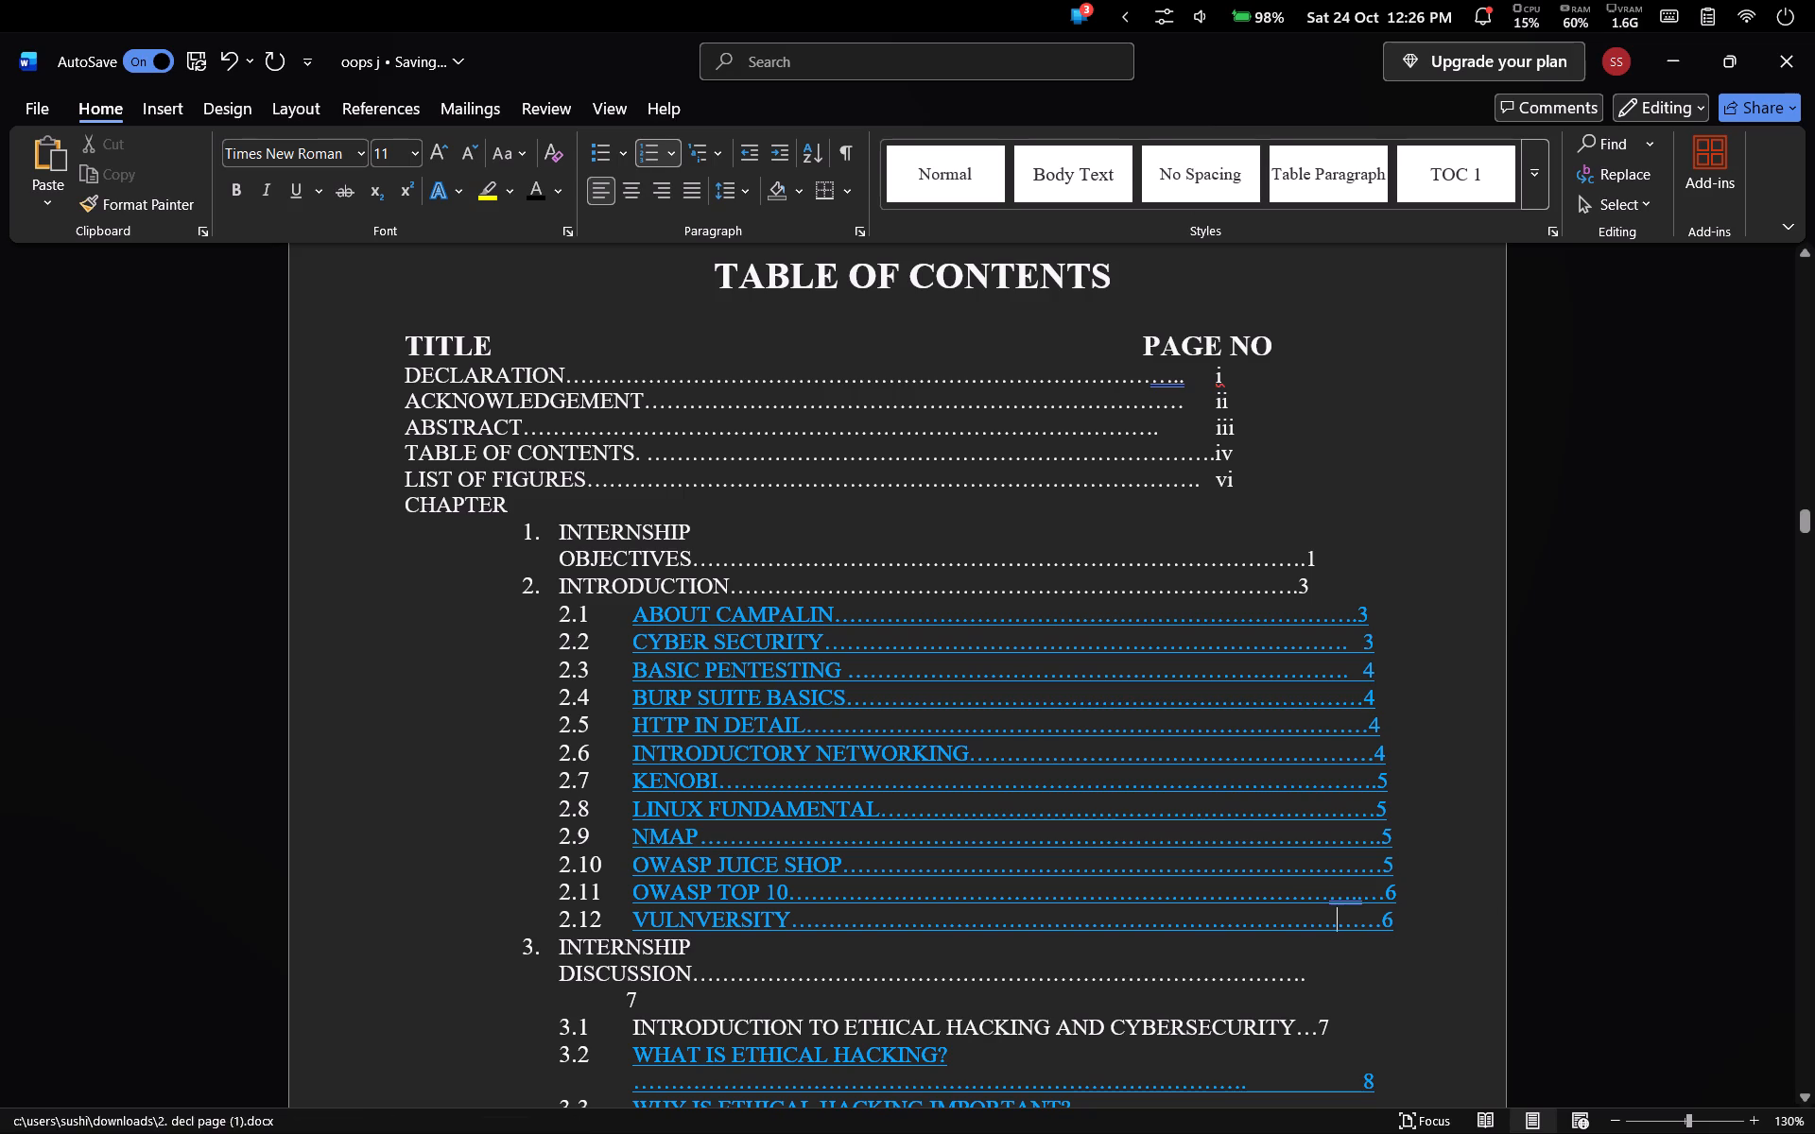
key(period)
Fit the INTERNSHIP DISCUSSION entry on one line, deleting the gap, trimming its dots and leaving three spaces before page number 7.
scroll(1340, 915, down, 4)
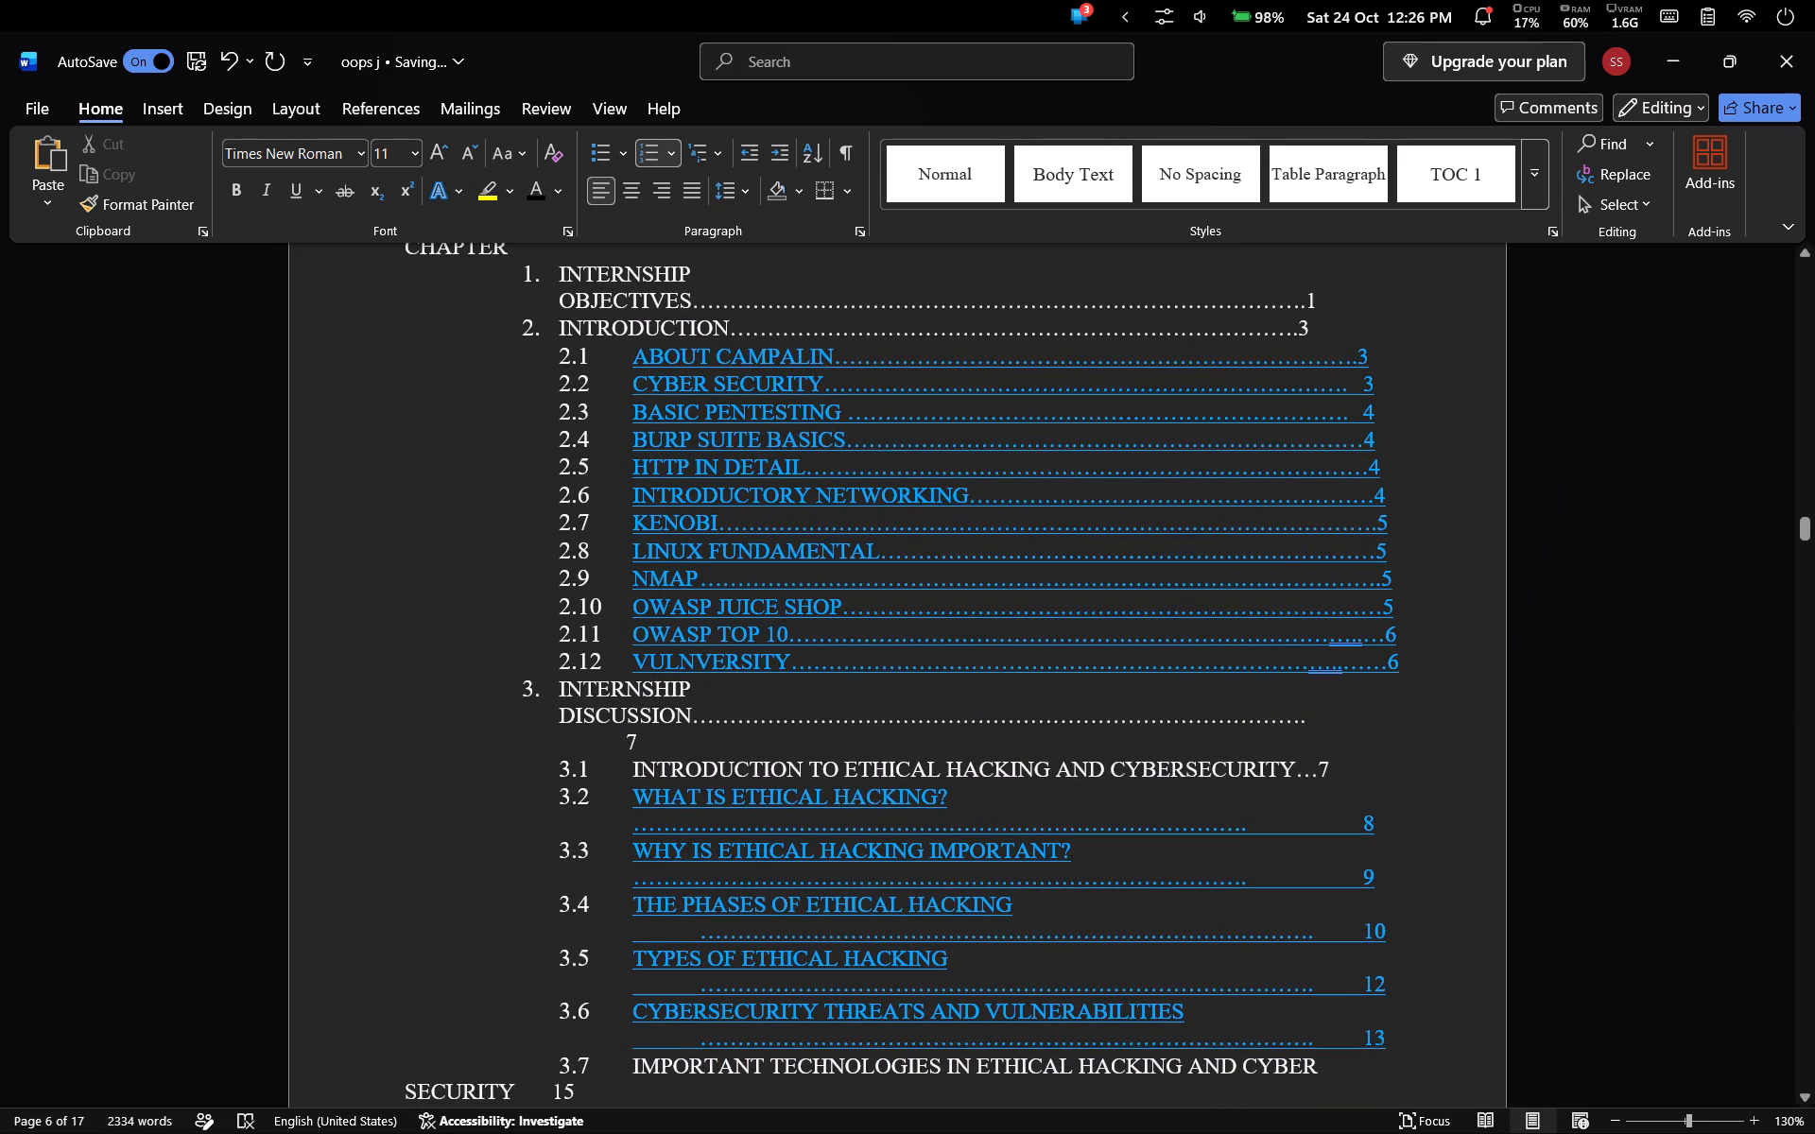
click(626, 737)
key(BackSpace)
key(BackSpace)
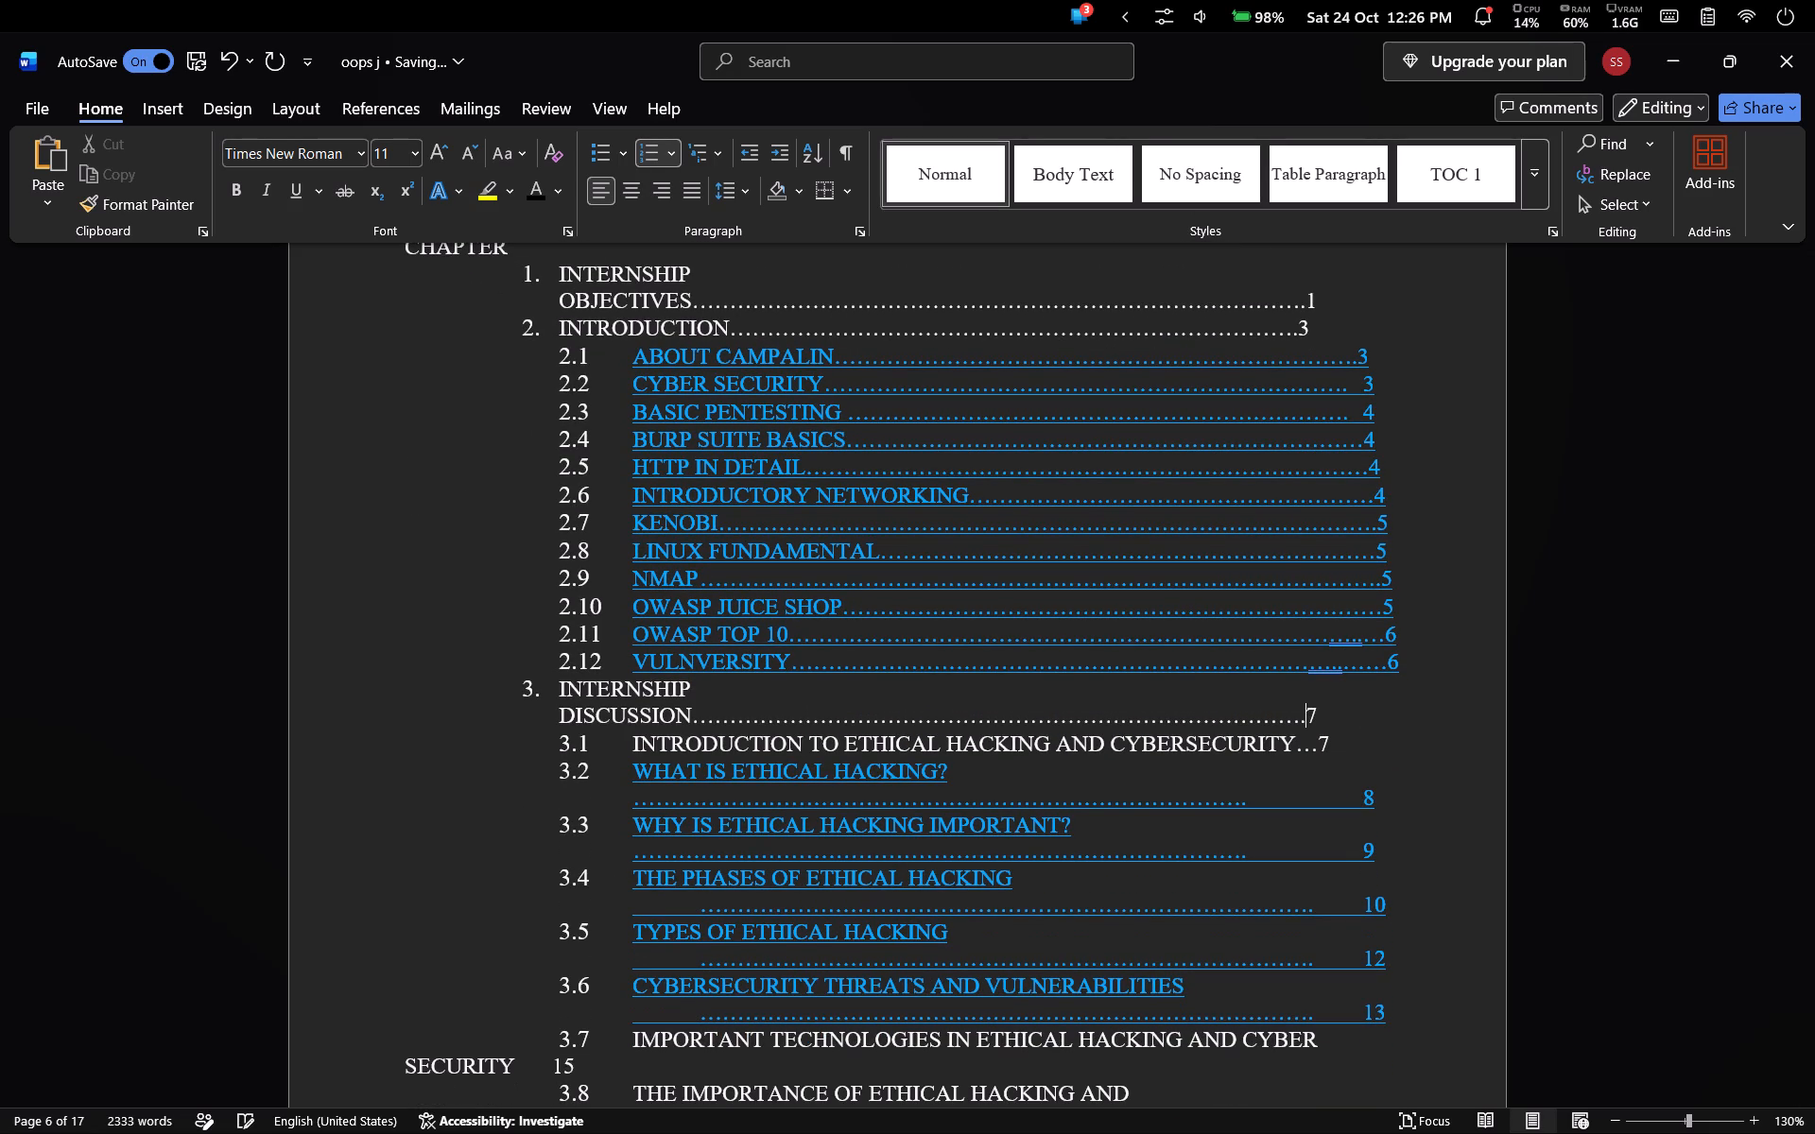
key(BackSpace)
key(BackSpace)
key(BackSpace)
key(BackSpace)
key(space)
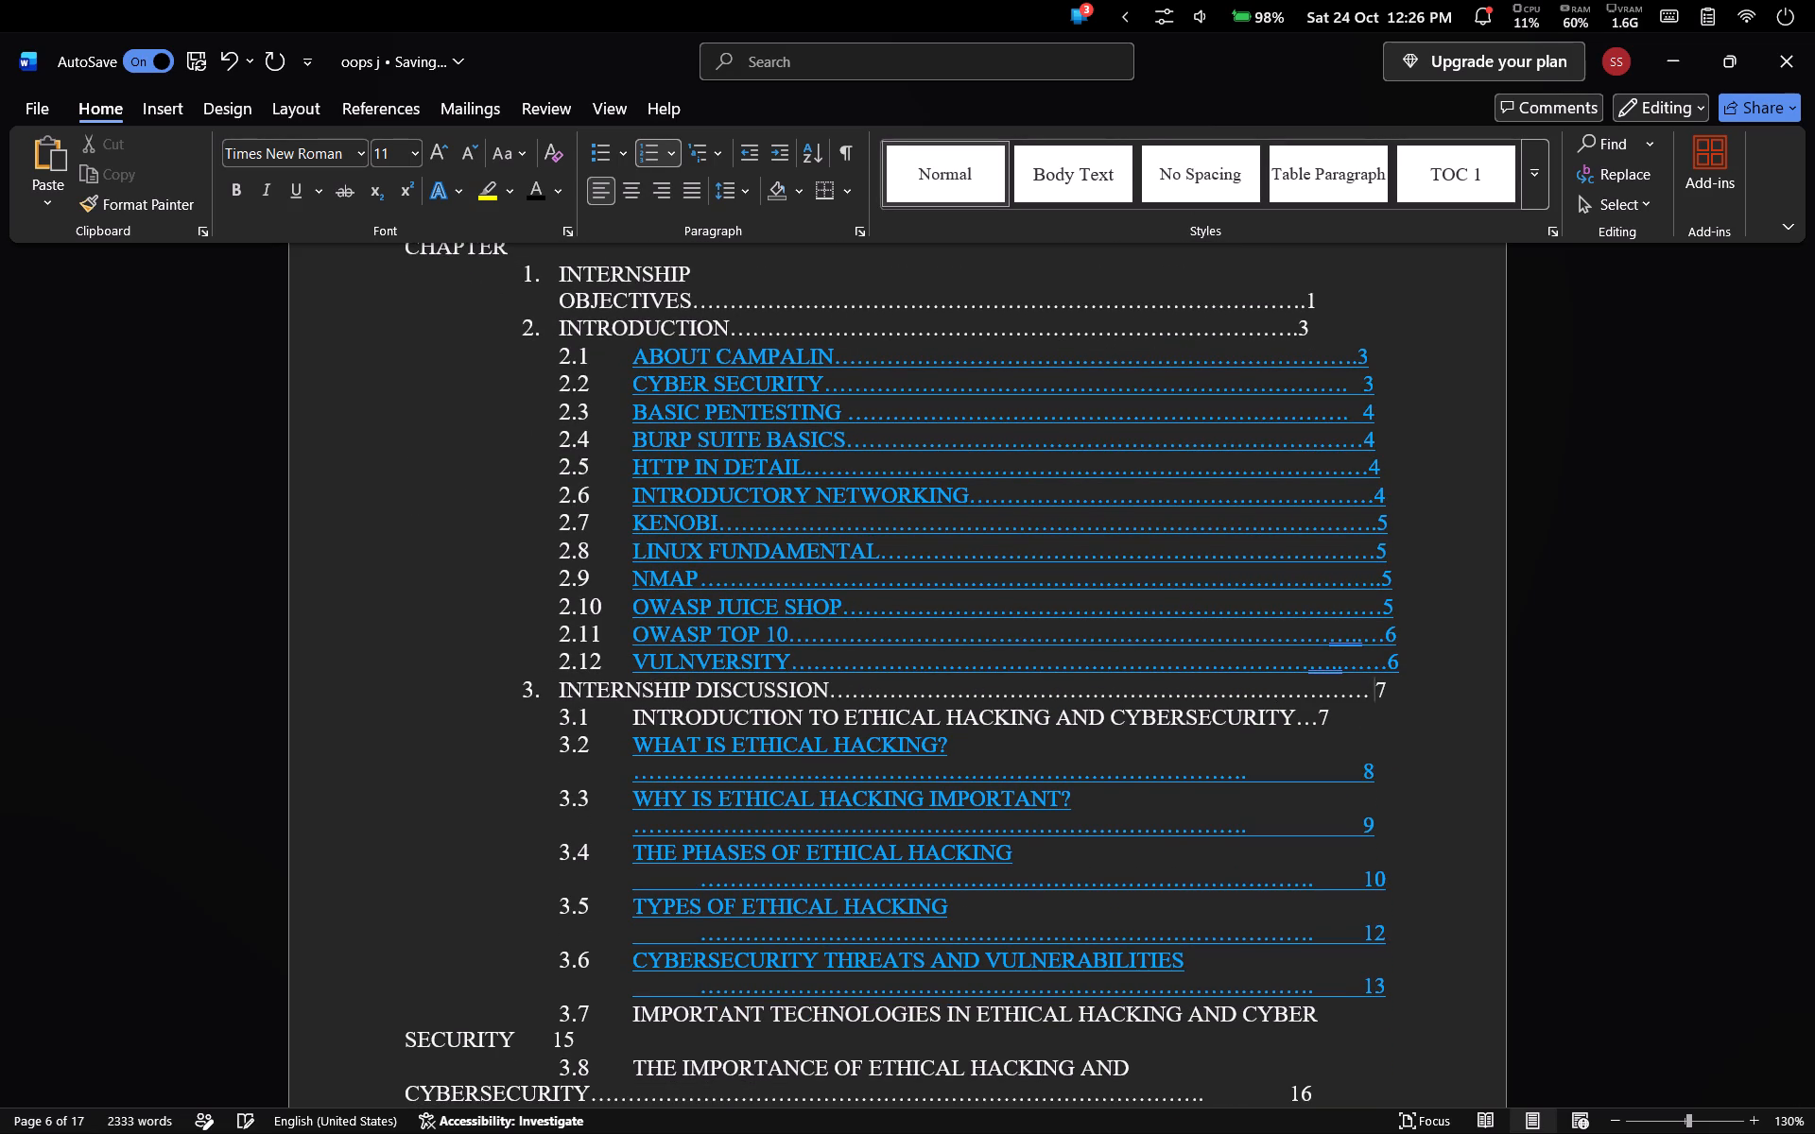
key(space)
key(space)
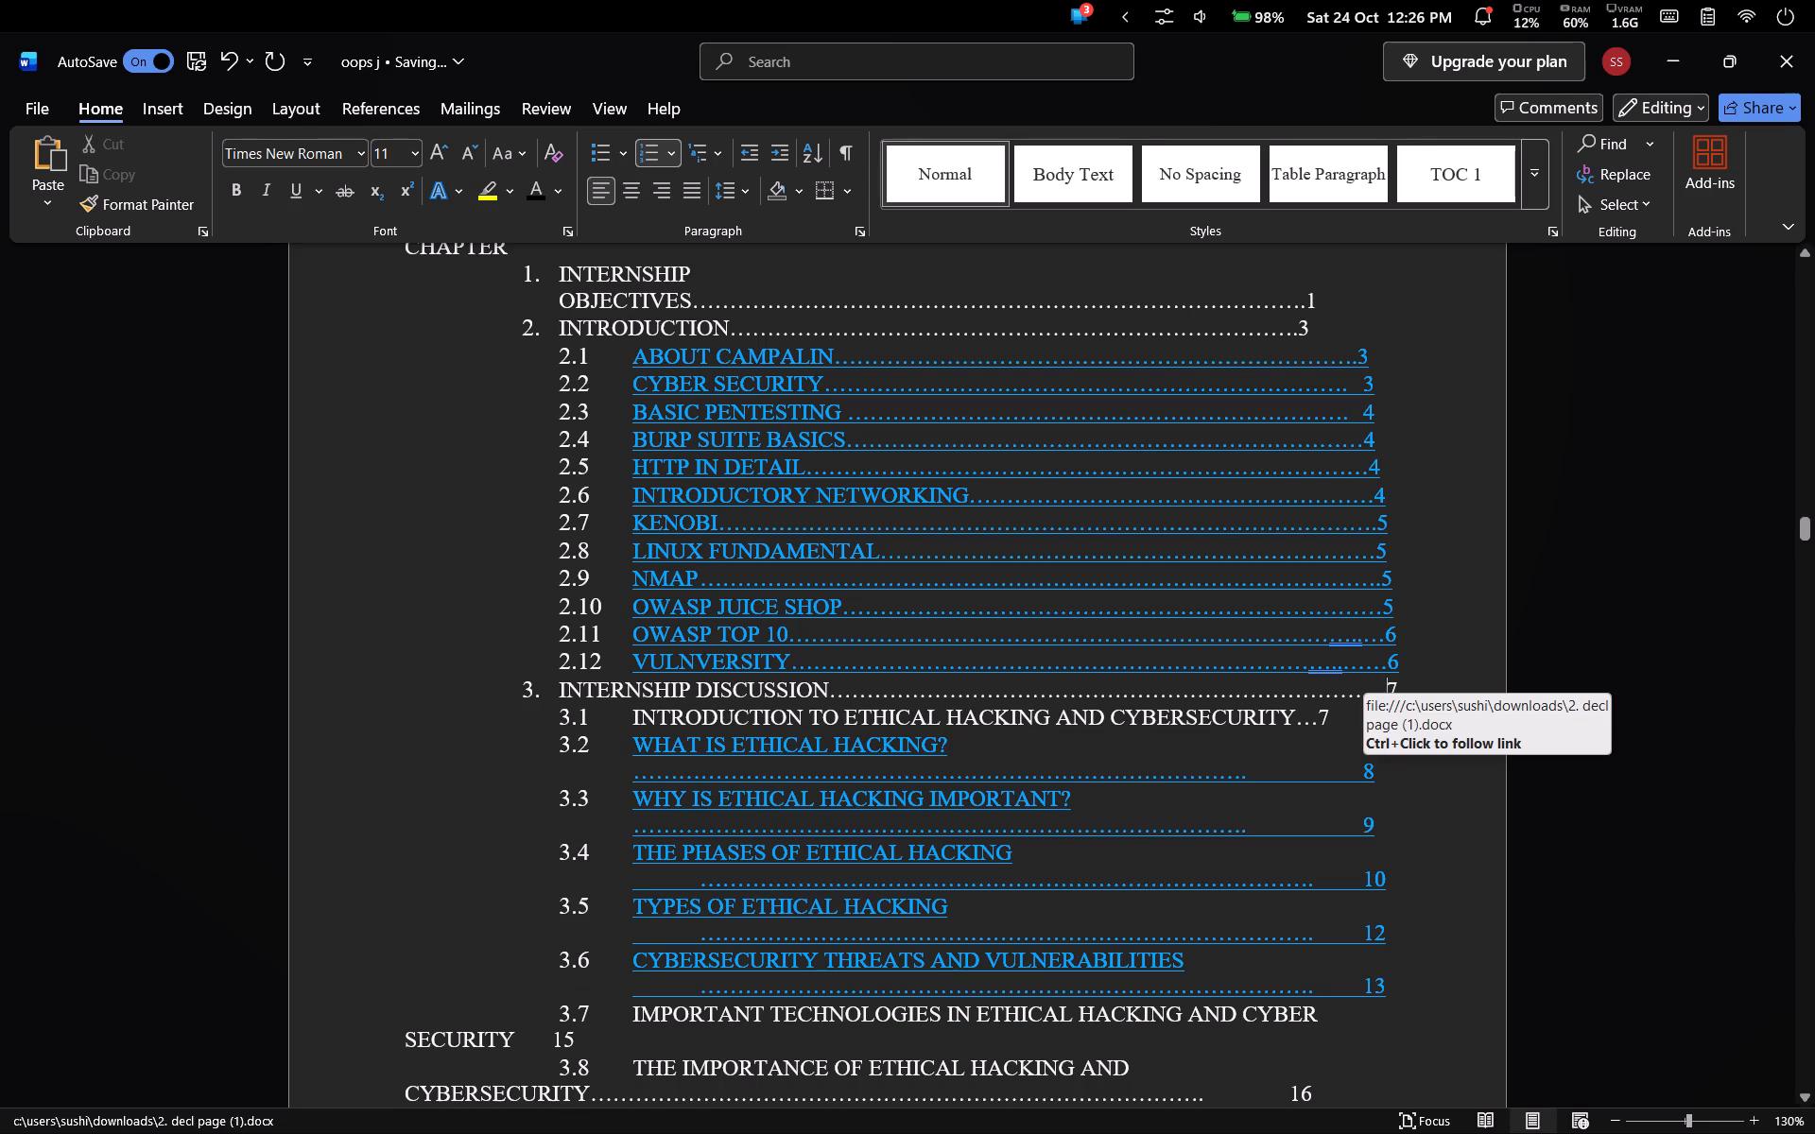
Add nine dots before page number 7 of entry 3.1, INTRODUCTION TO ETHICAL HACKING AND CYBERSECURITY.
click(1303, 709)
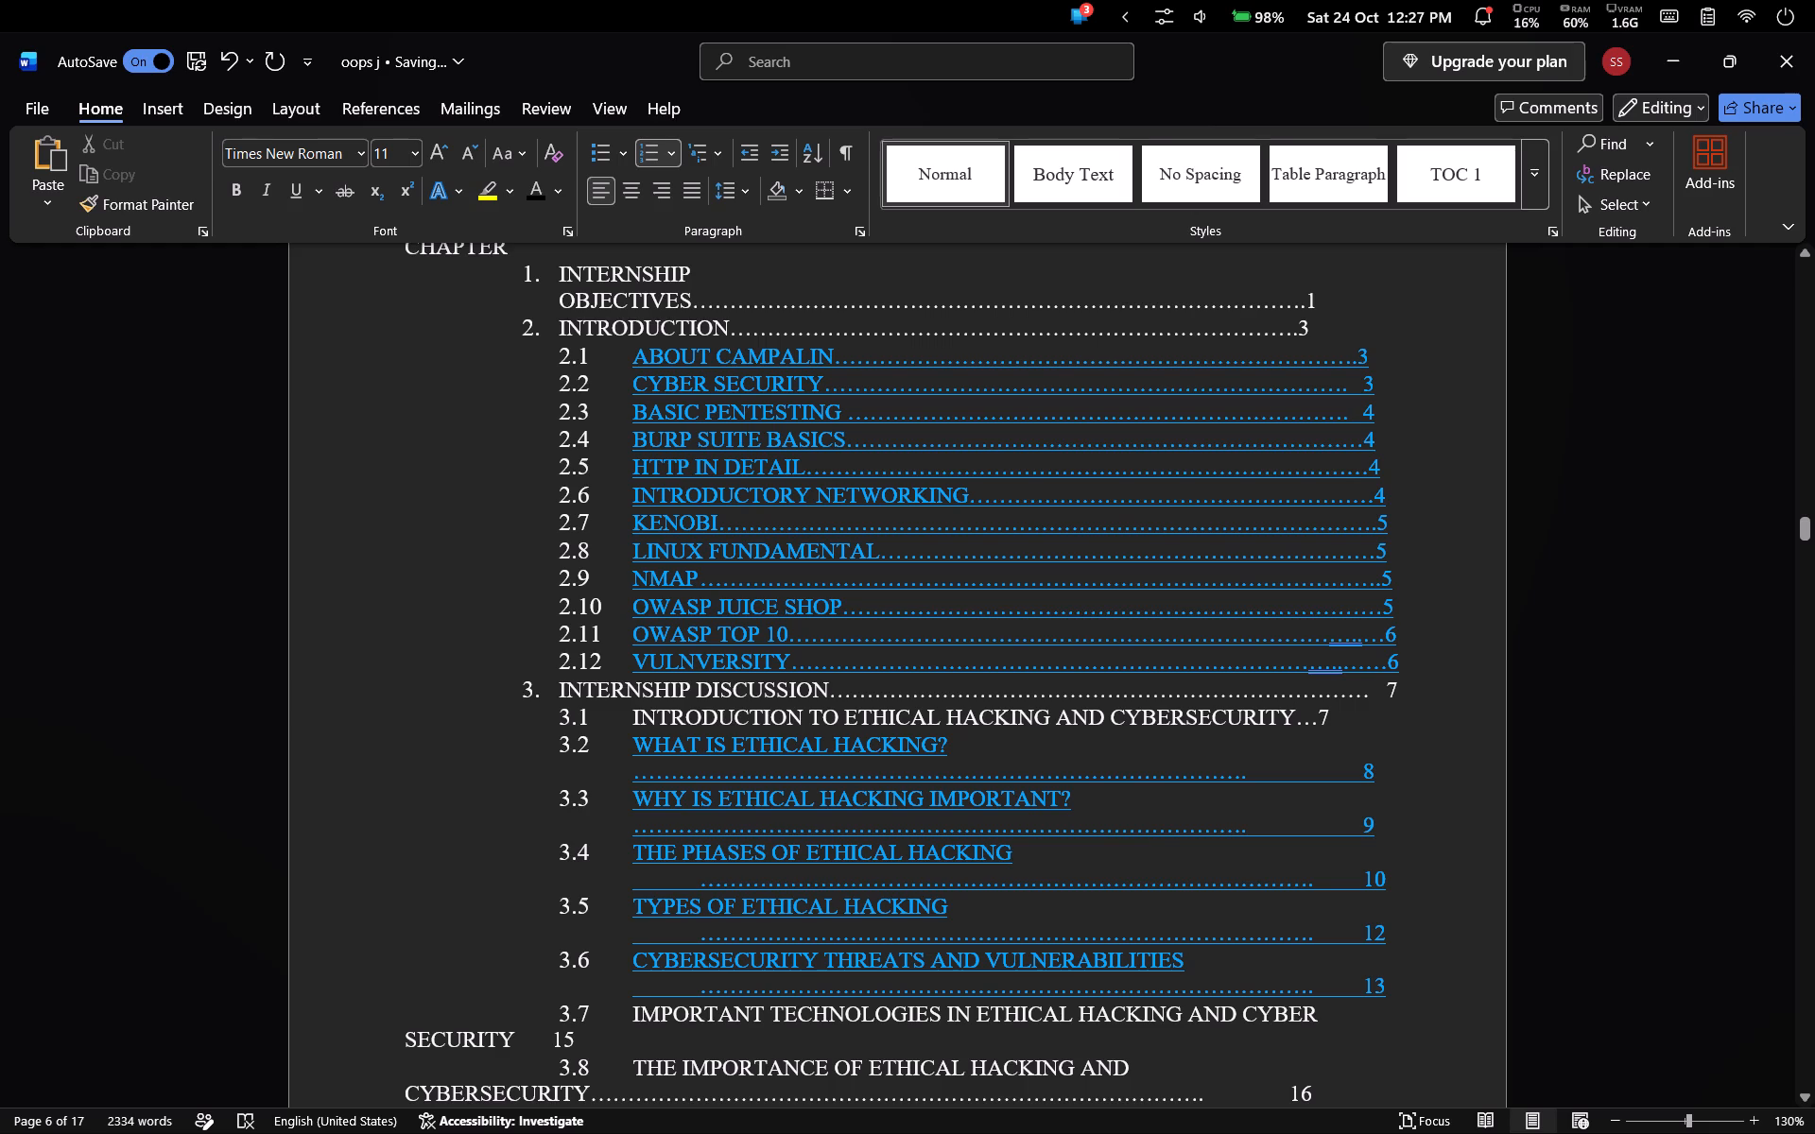
text(.........)
Remove the underline from entries 2.1 to 2.12 and set their font colour to the theme's black.
drag(634, 356, 1143, 669)
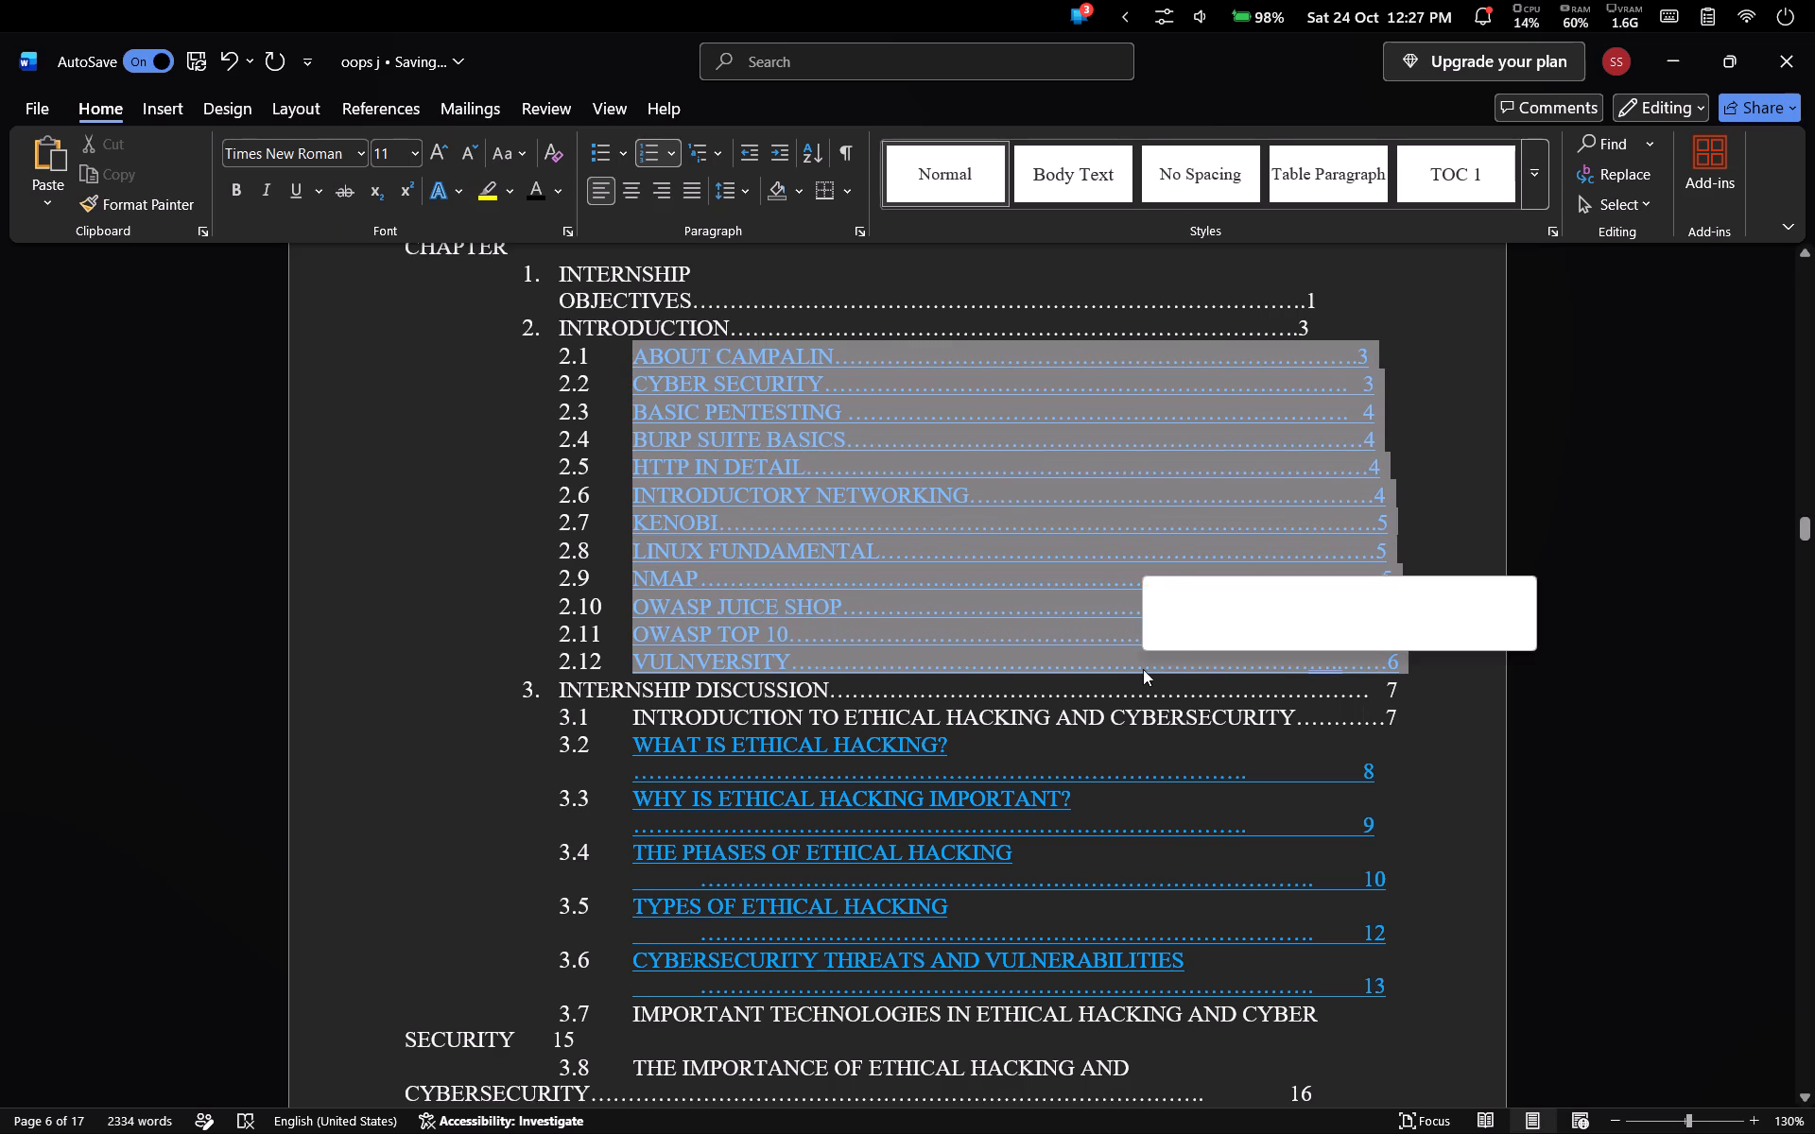
click(297, 193)
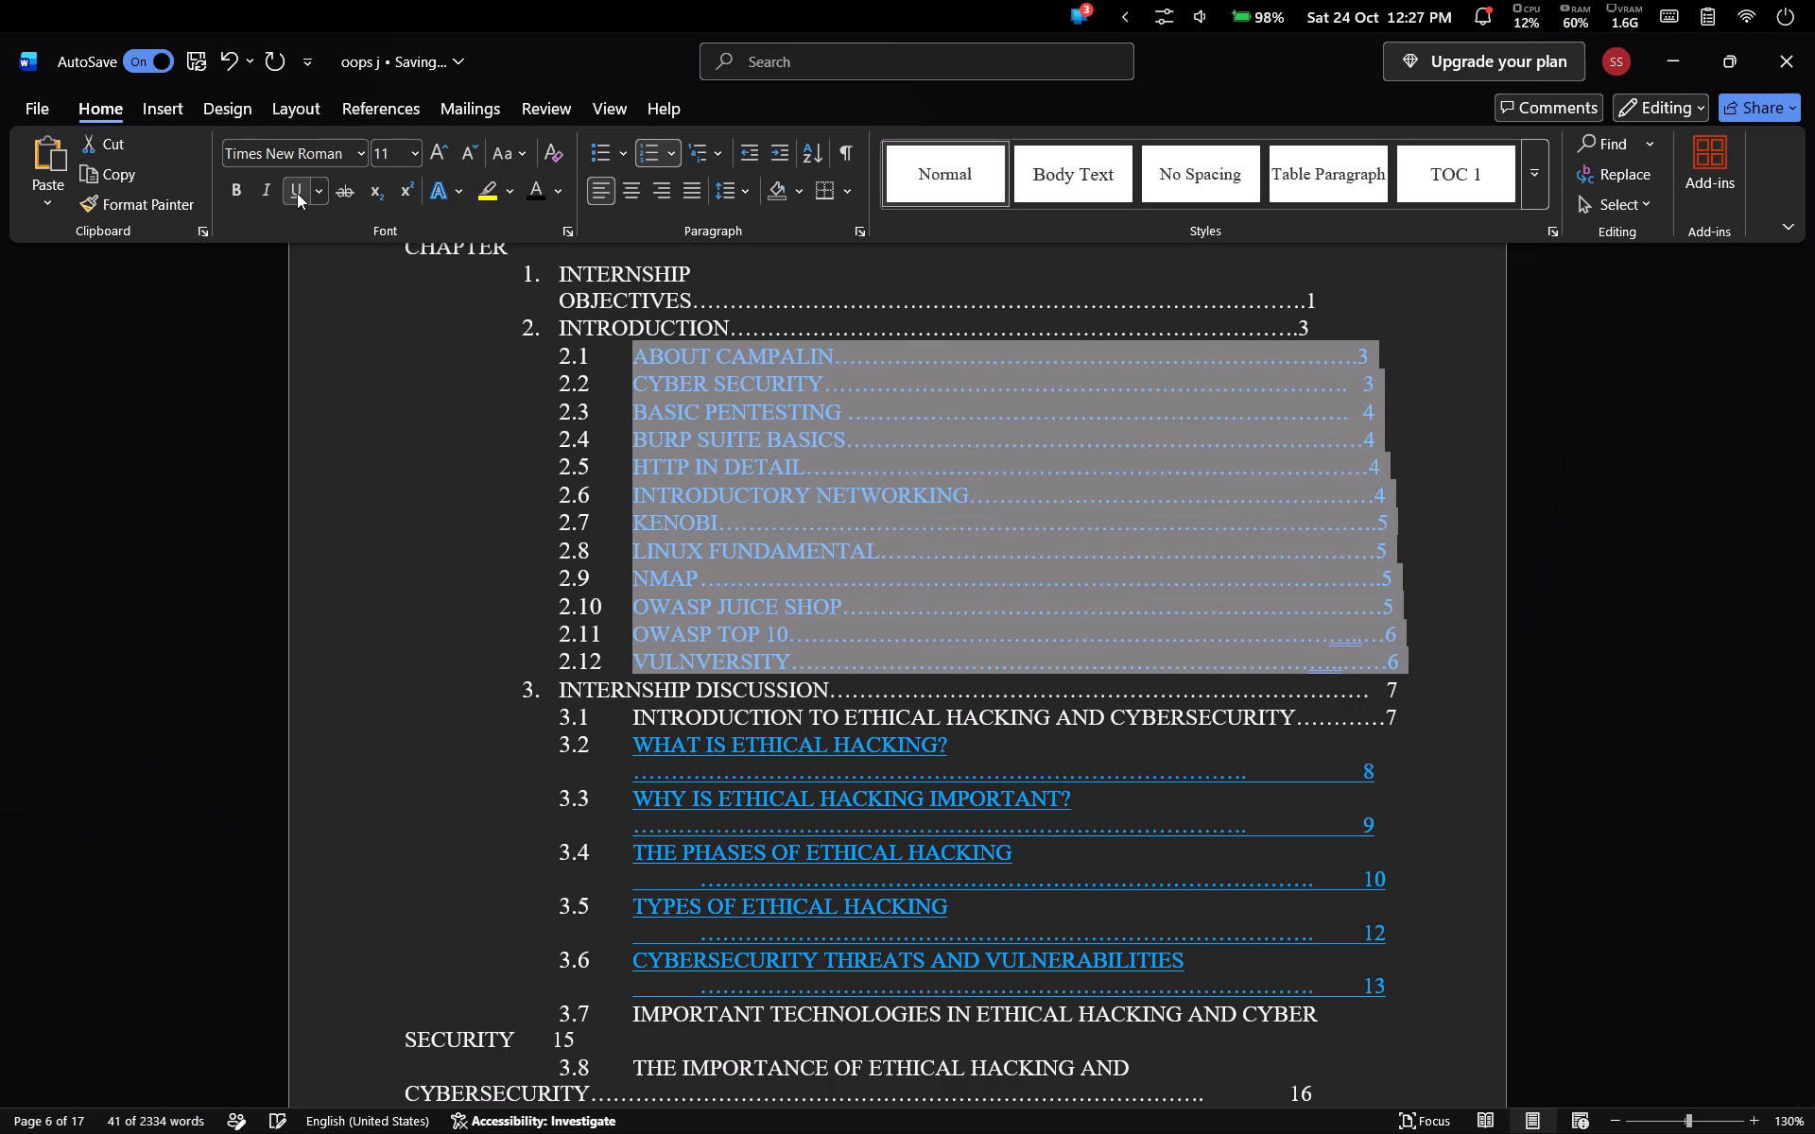
click(556, 192)
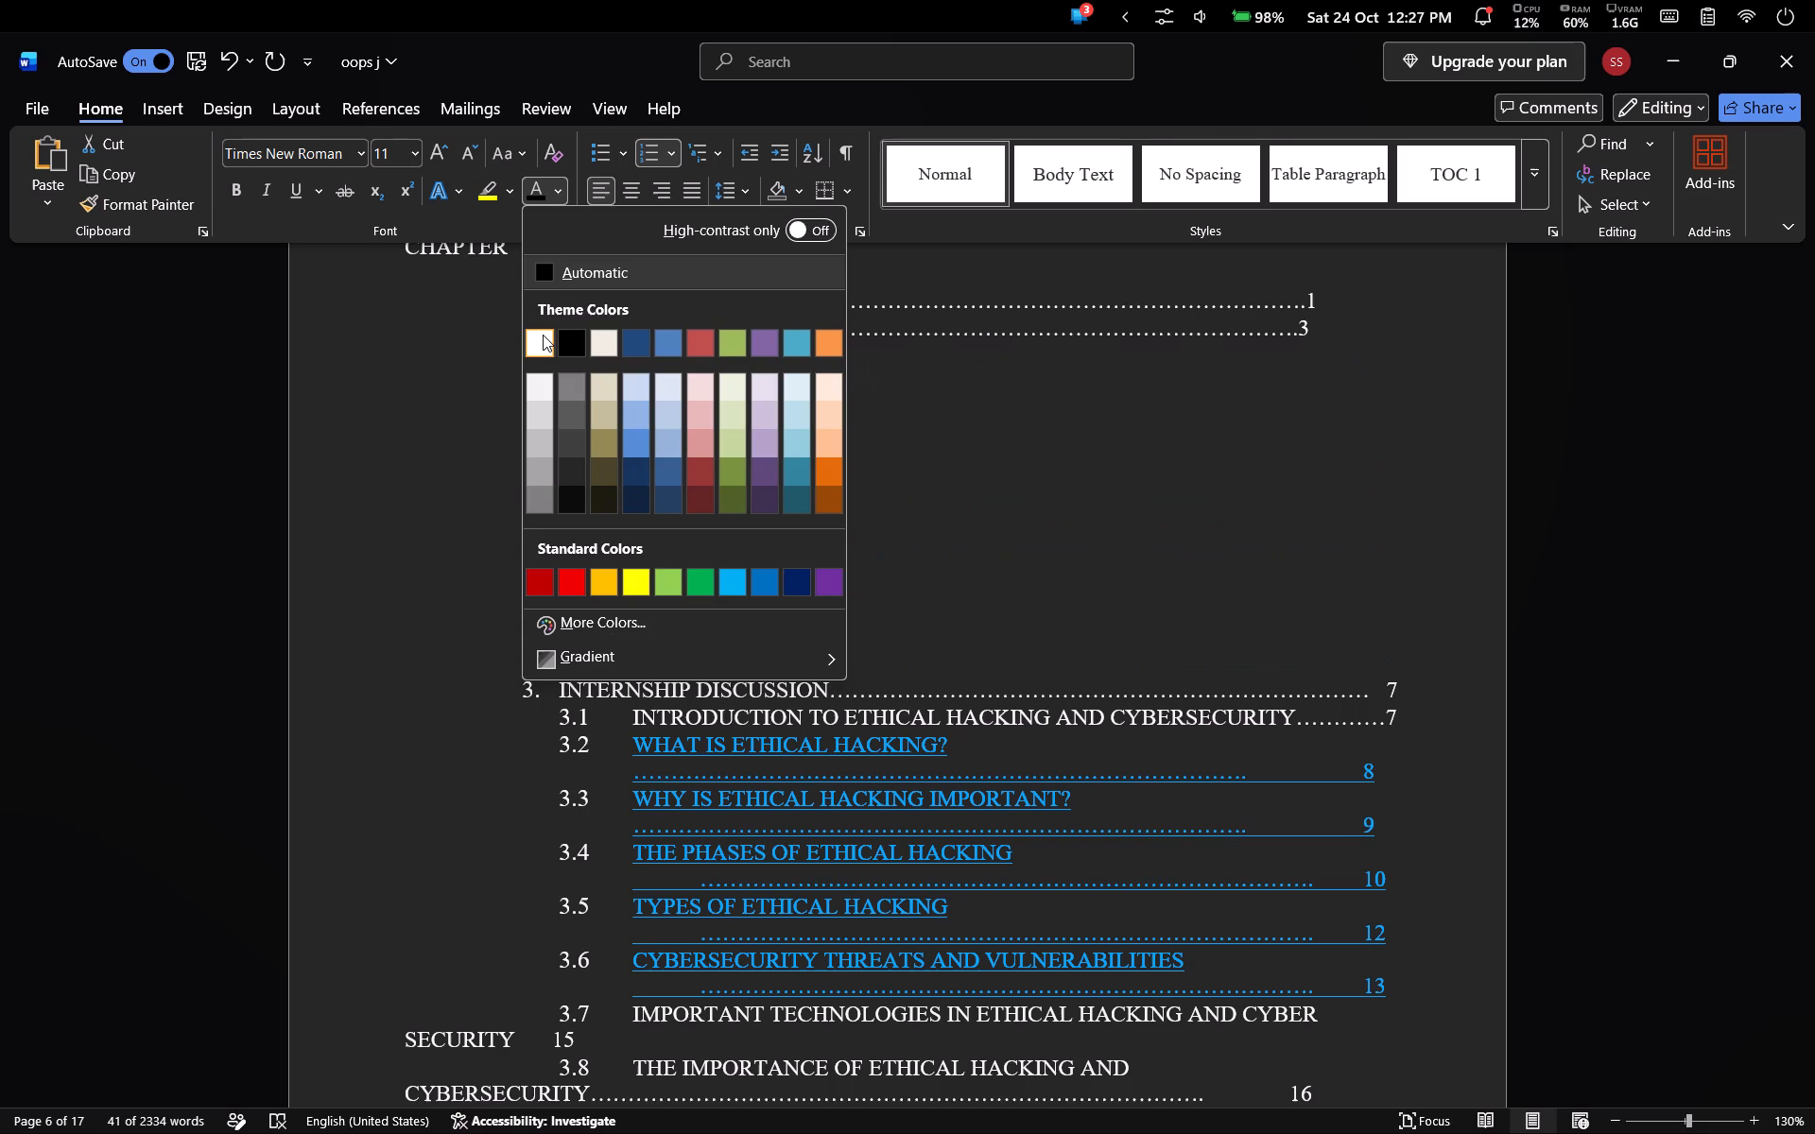
click(543, 335)
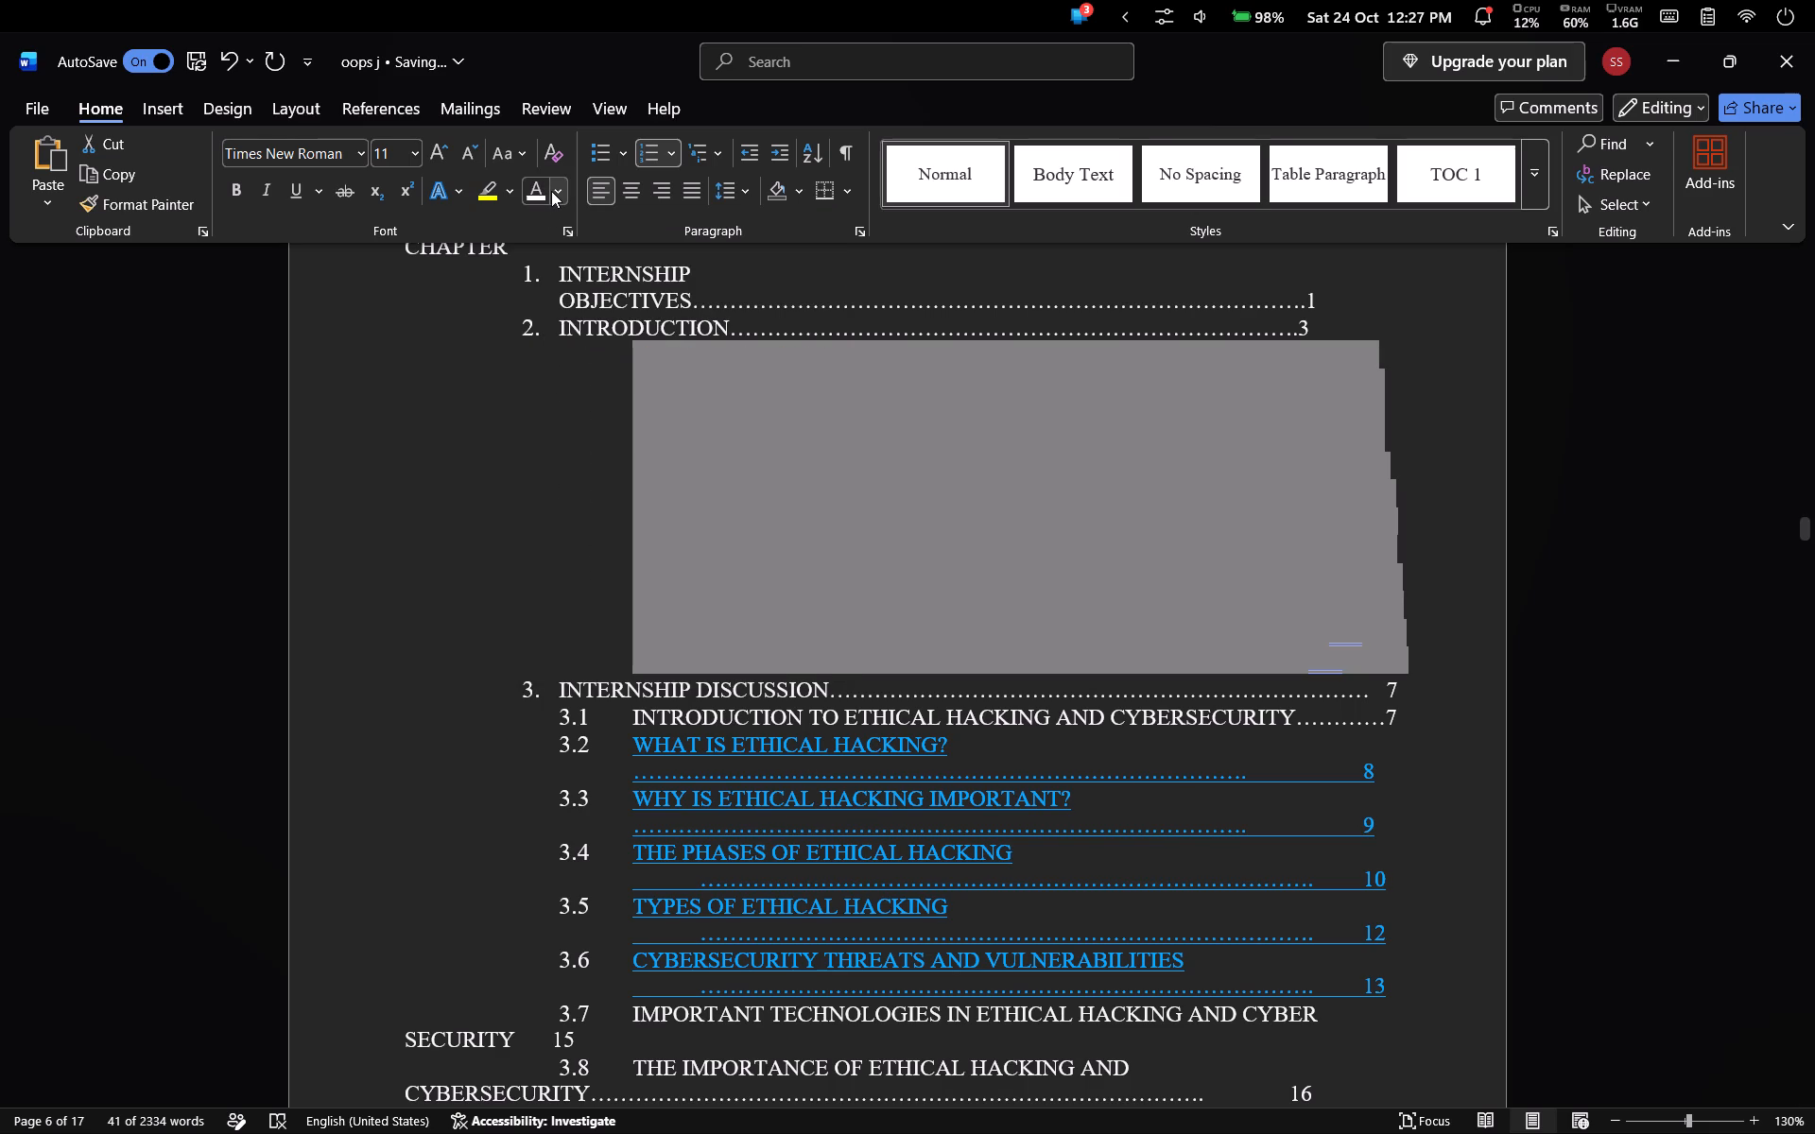
drag(551, 191, 567, 345)
click(567, 345)
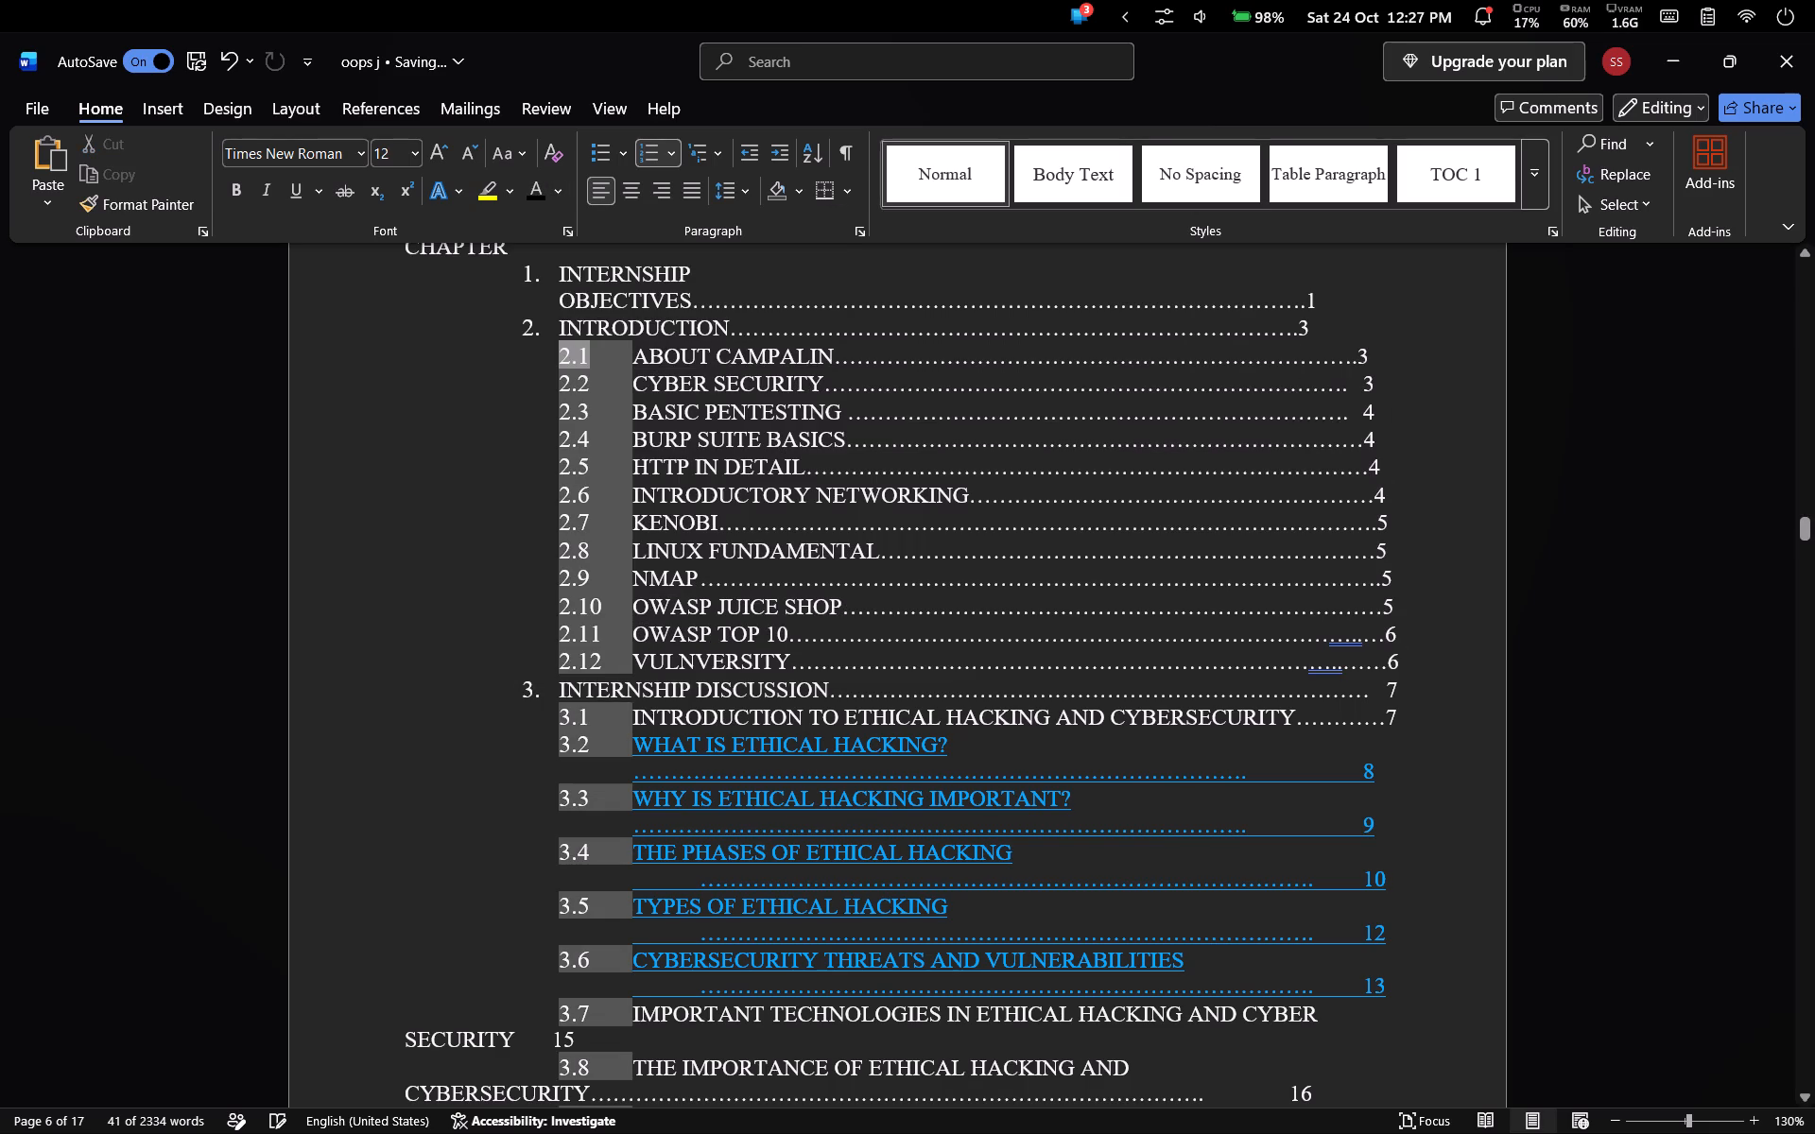
click(512, 482)
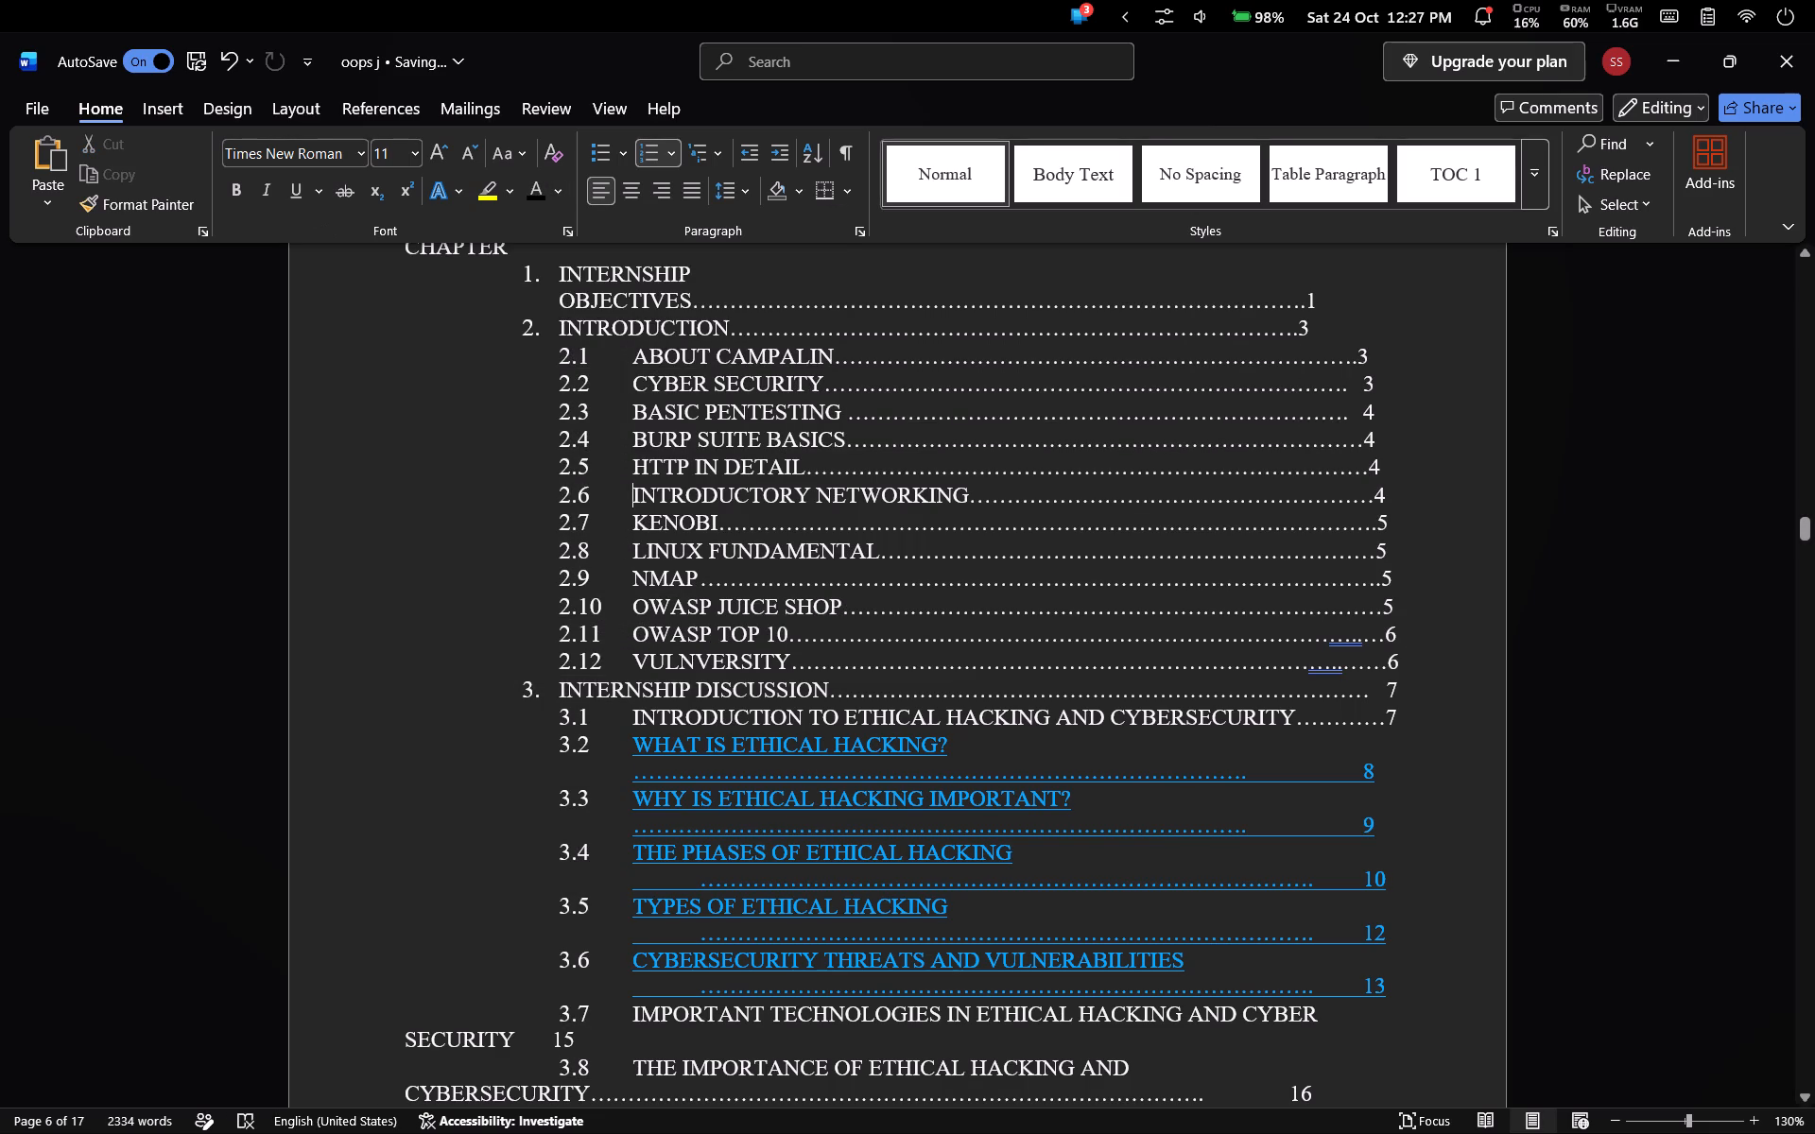
Fit the WHAT IS ETHICAL HACKING? entry on one line by deleting the gap before page number 8 and trimming its dots.
scroll(633, 658, down, 1)
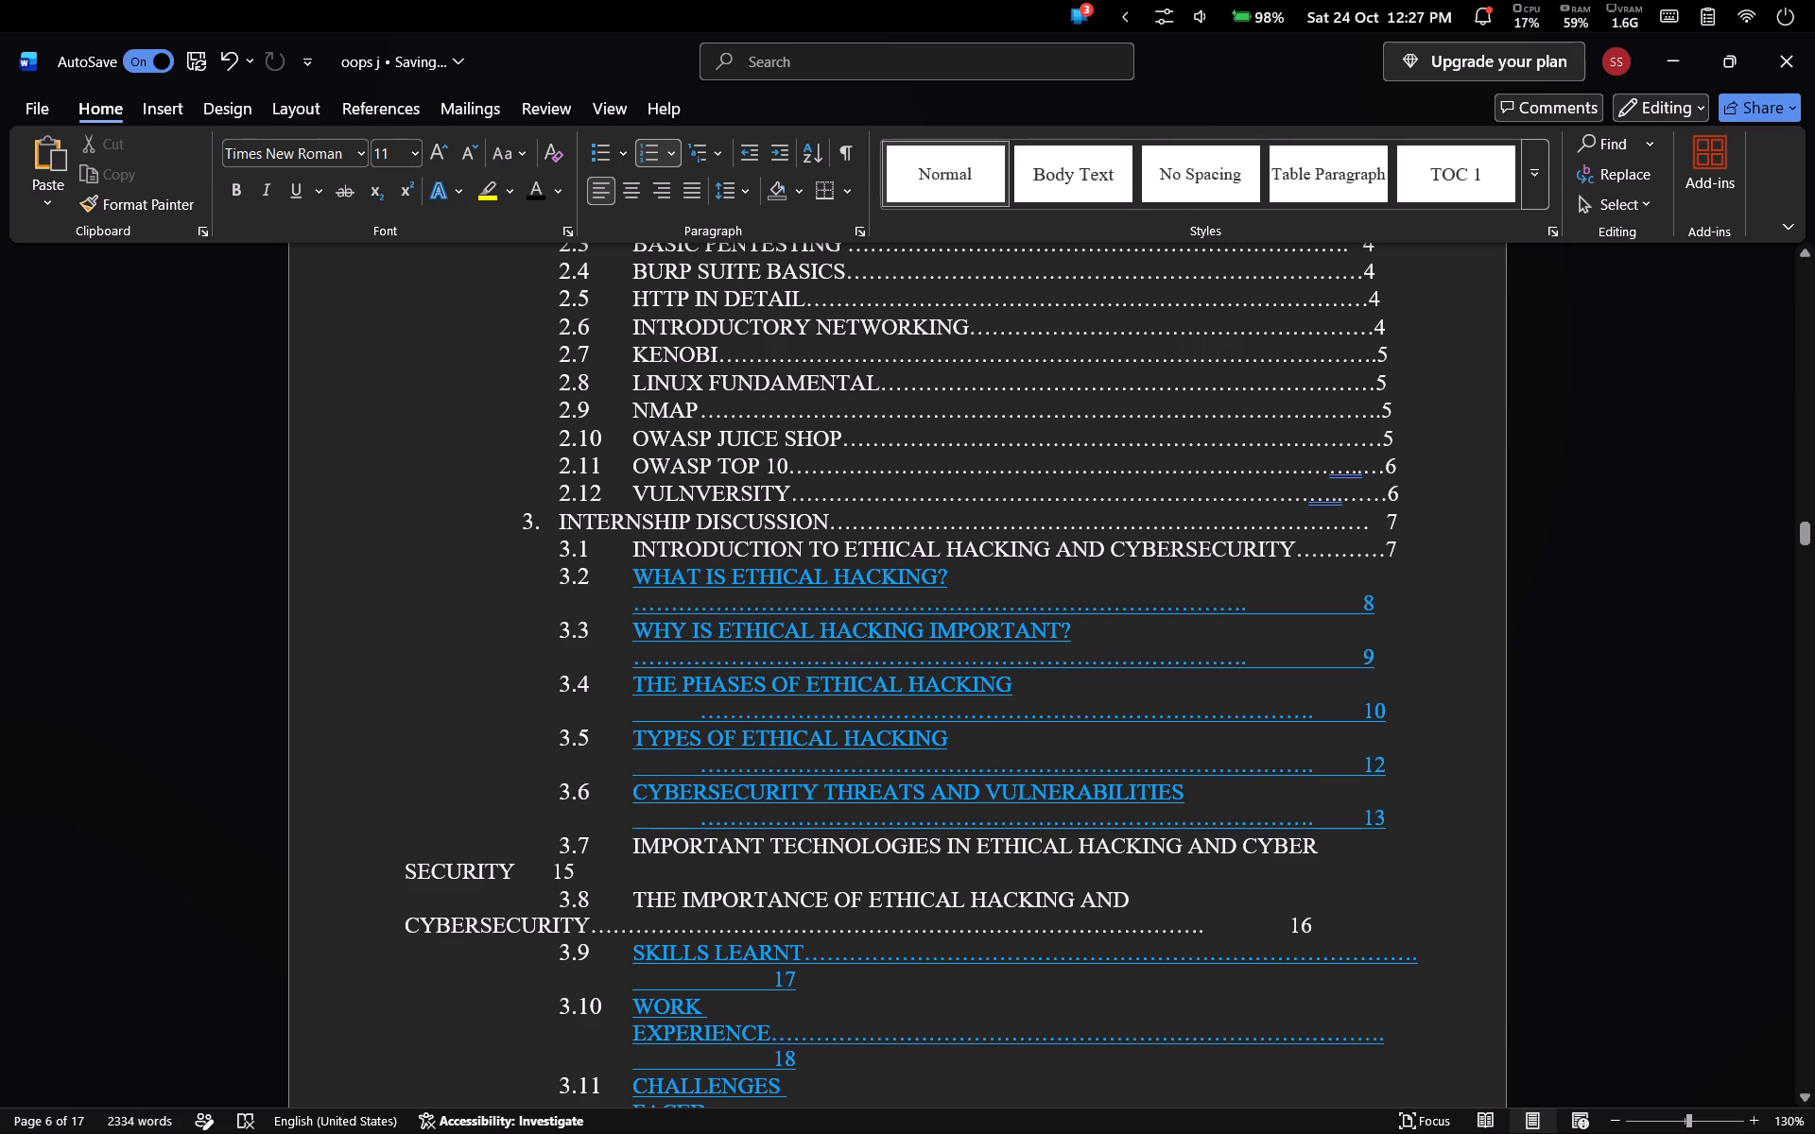
click(1353, 608)
key(BackSpace)
key(BackSpace)
key(BackSpace)
key(BackSpace)
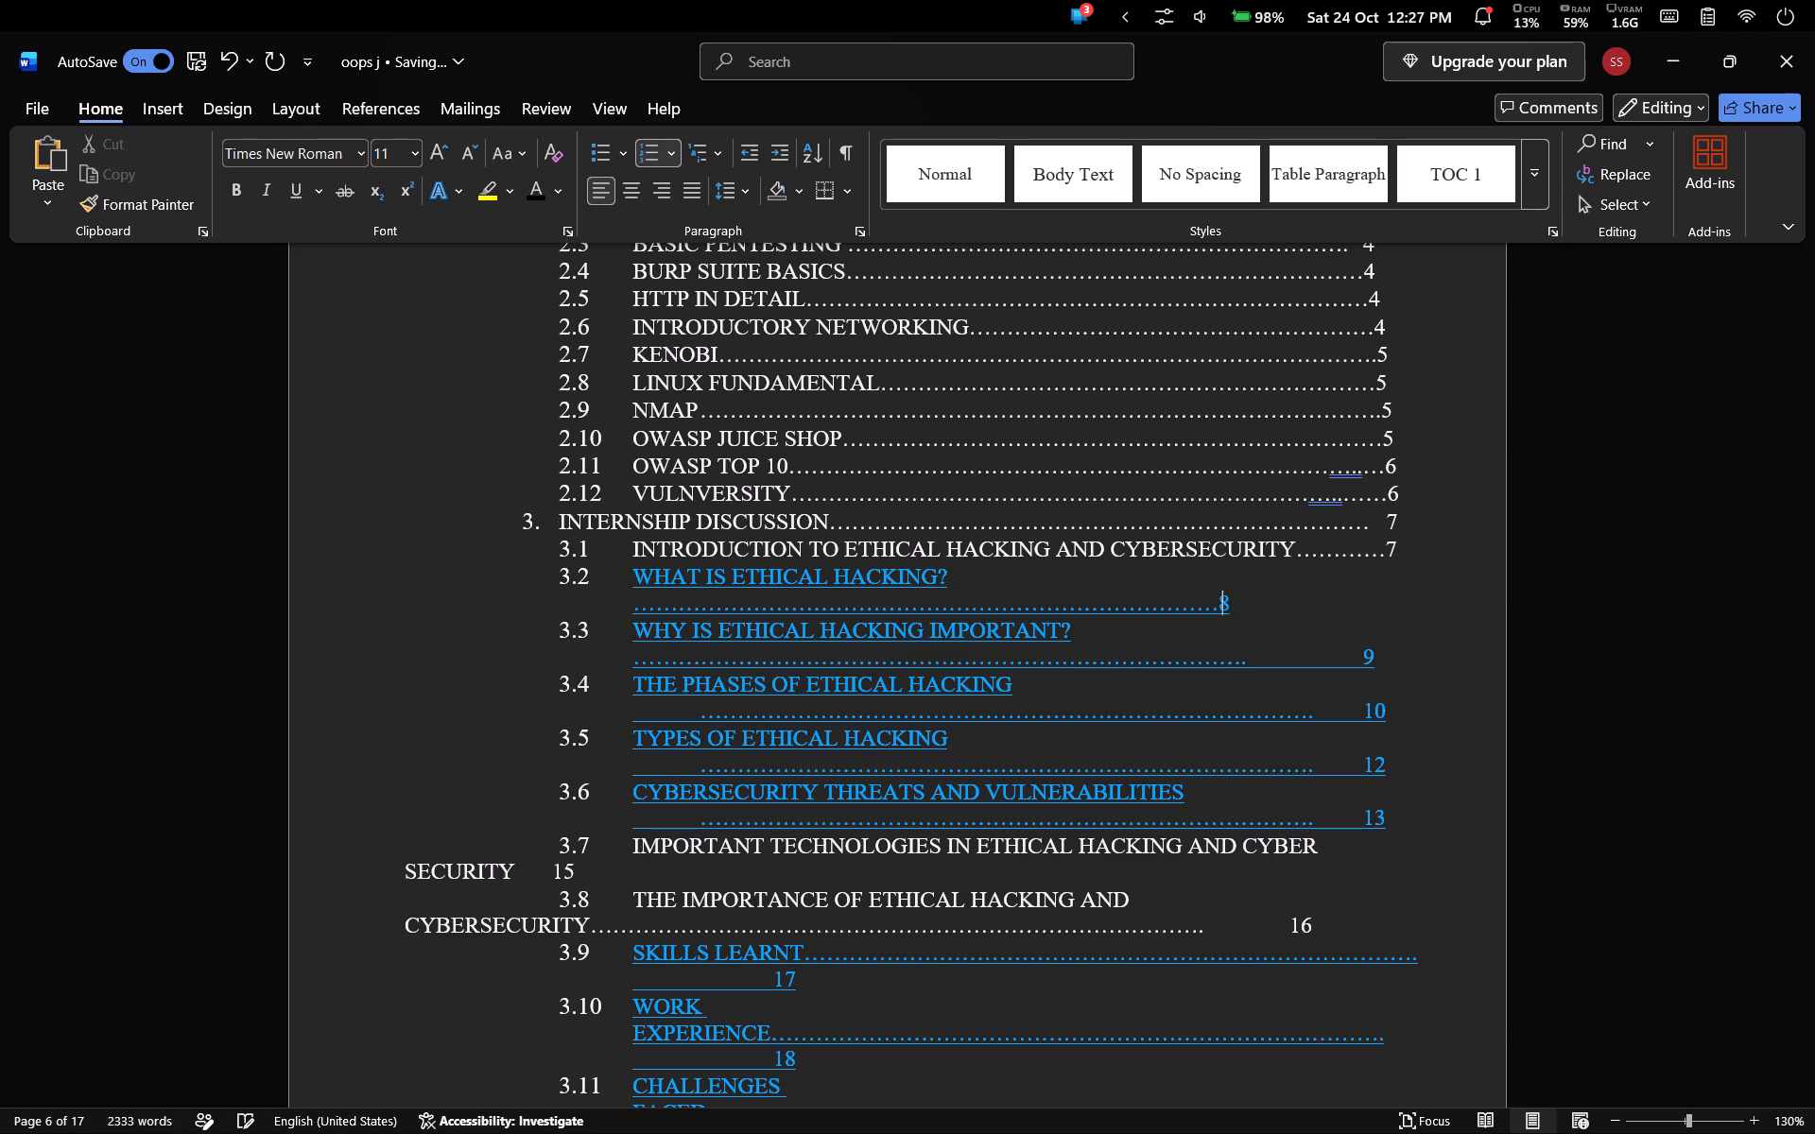
key(BackSpace)
key(BackSpace)
key(BackSpace)
key(BackSpace)
key(BackSpace)
key(BackSpace)
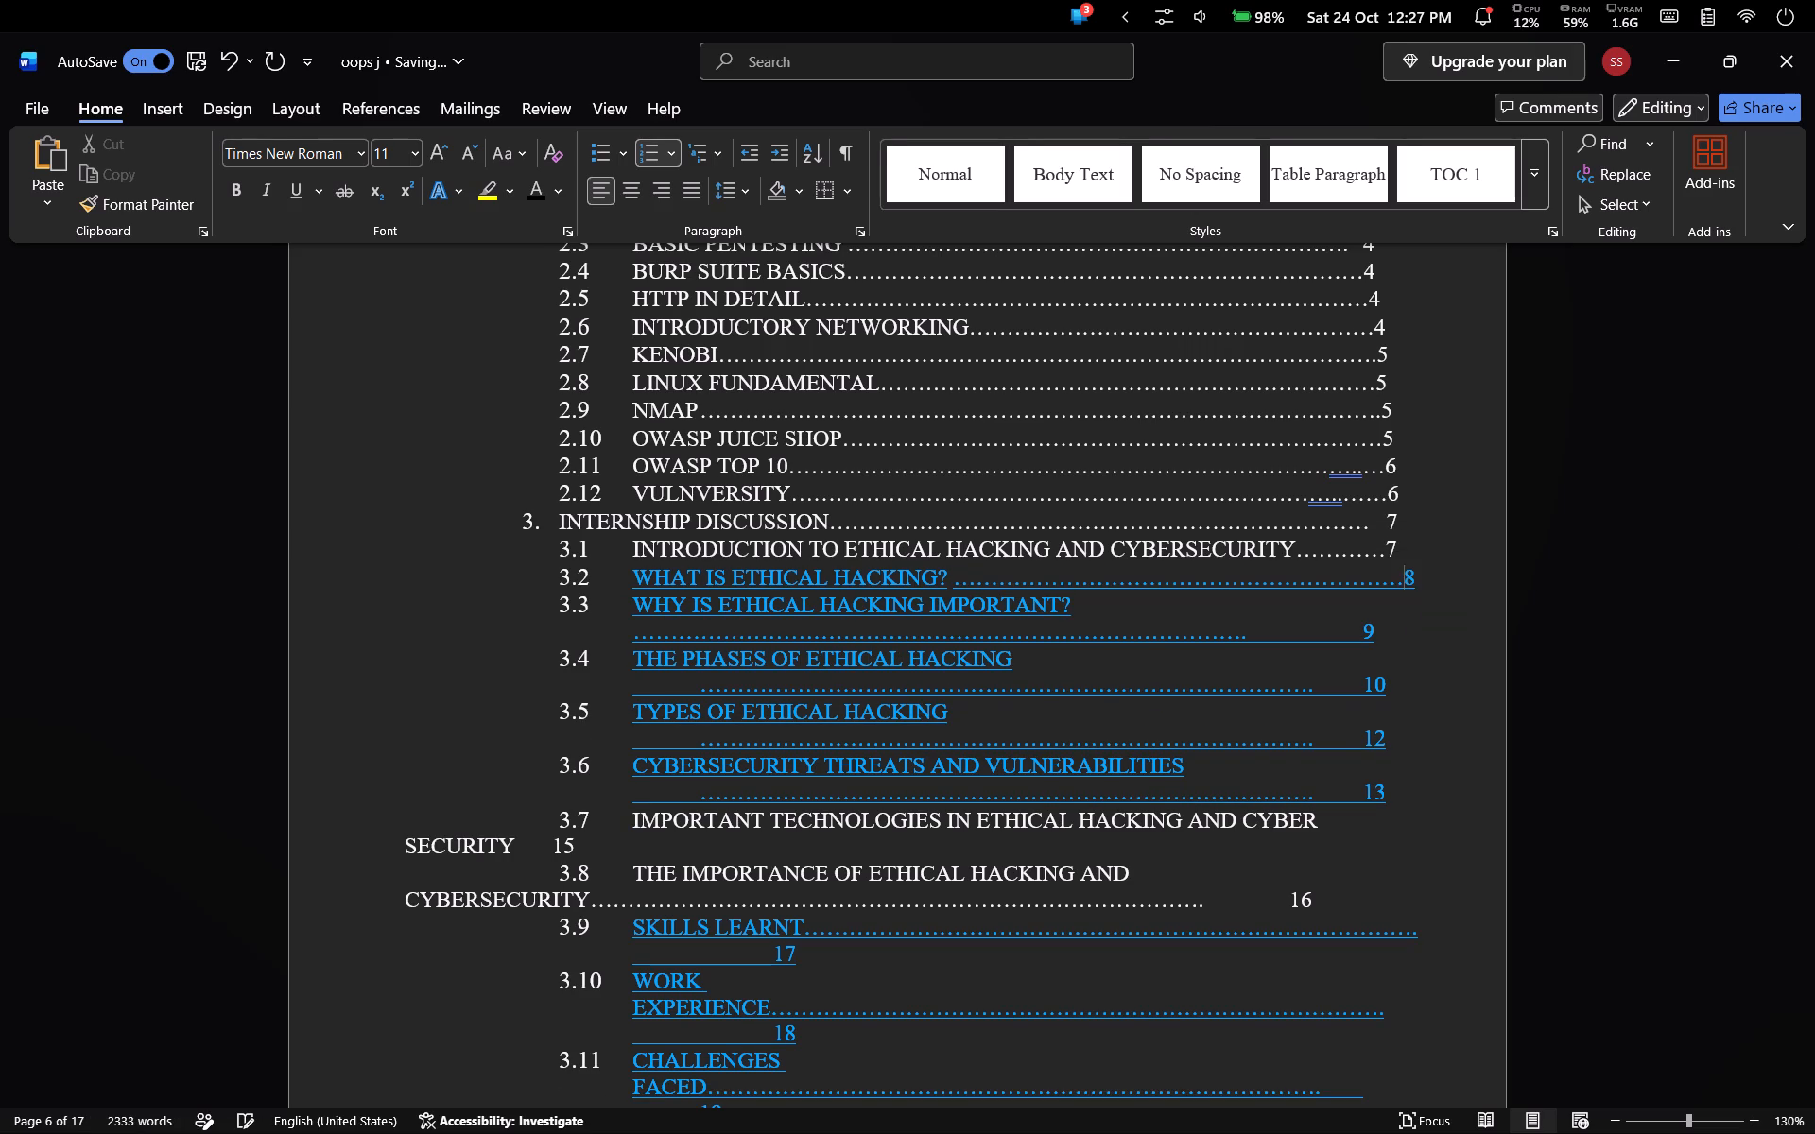
key(BackSpace)
Fit the WHY IS ETHICAL HACKING IMPORTANT? entry on one line by deleting the gap before page number 9 and trimming its dots.
click(1364, 631)
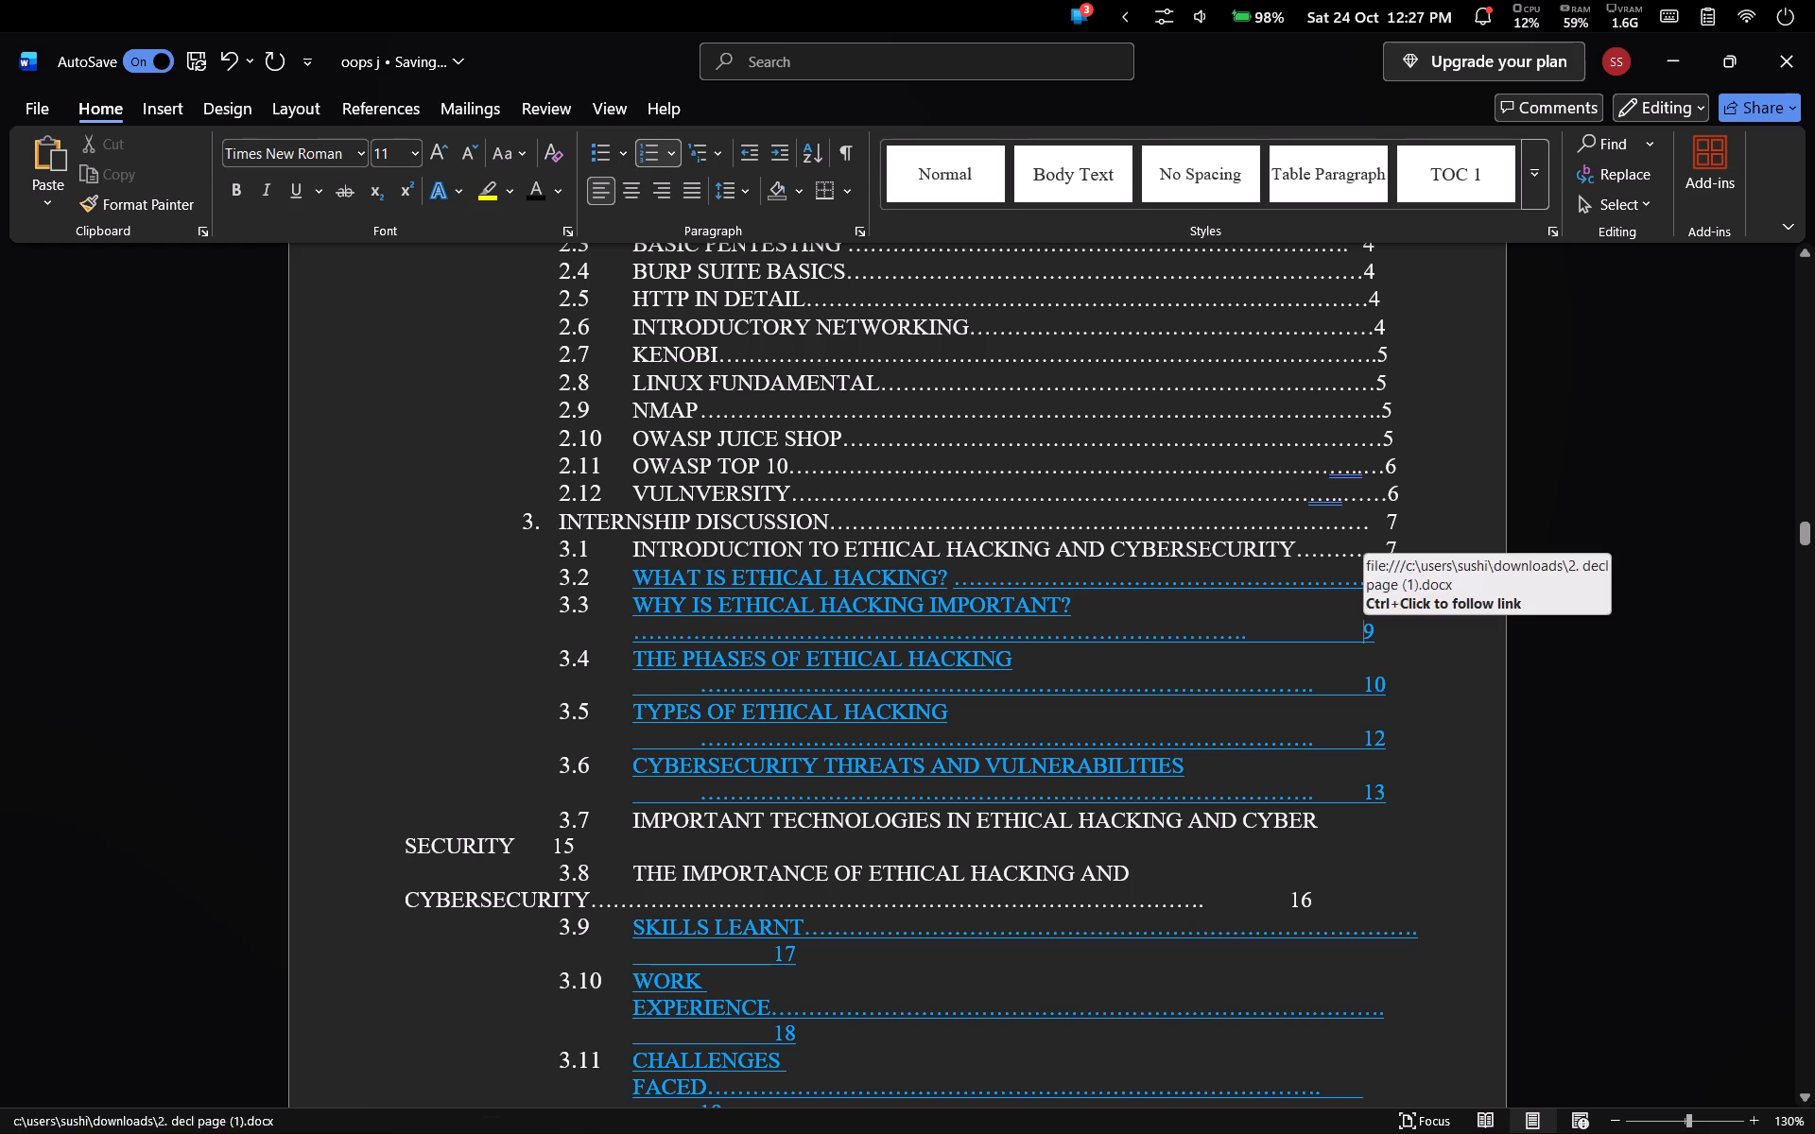
key(BackSpace)
key(BackSpace)
key(BackSpace)
key(BackSpace)
key(BackSpace)
key(BackSpace)
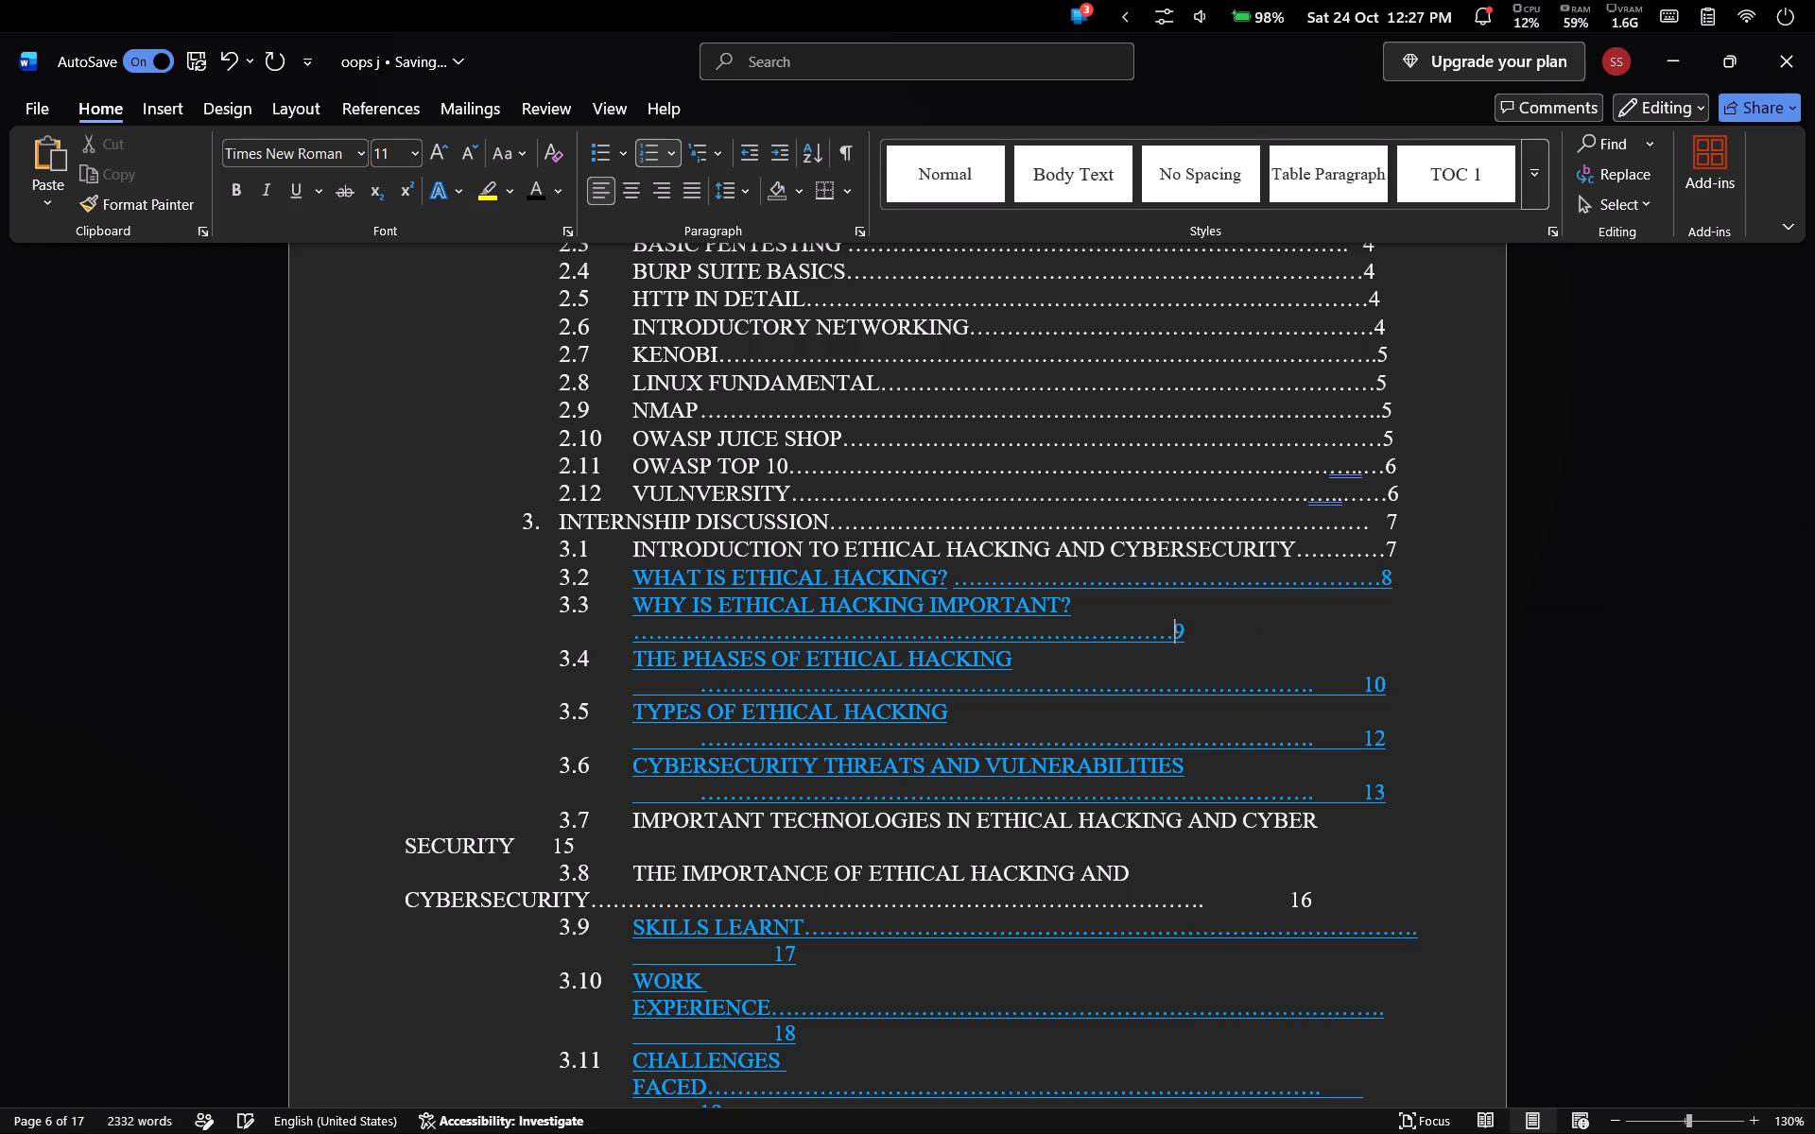
key(BackSpace)
key(BackSpace)
key(BackSpace)
key(BackSpace)
key(BackSpace)
key(BackSpace)
key(BackSpace)
key(BackSpace)
key(BackSpace)
key(BackSpace)
key(BackSpace)
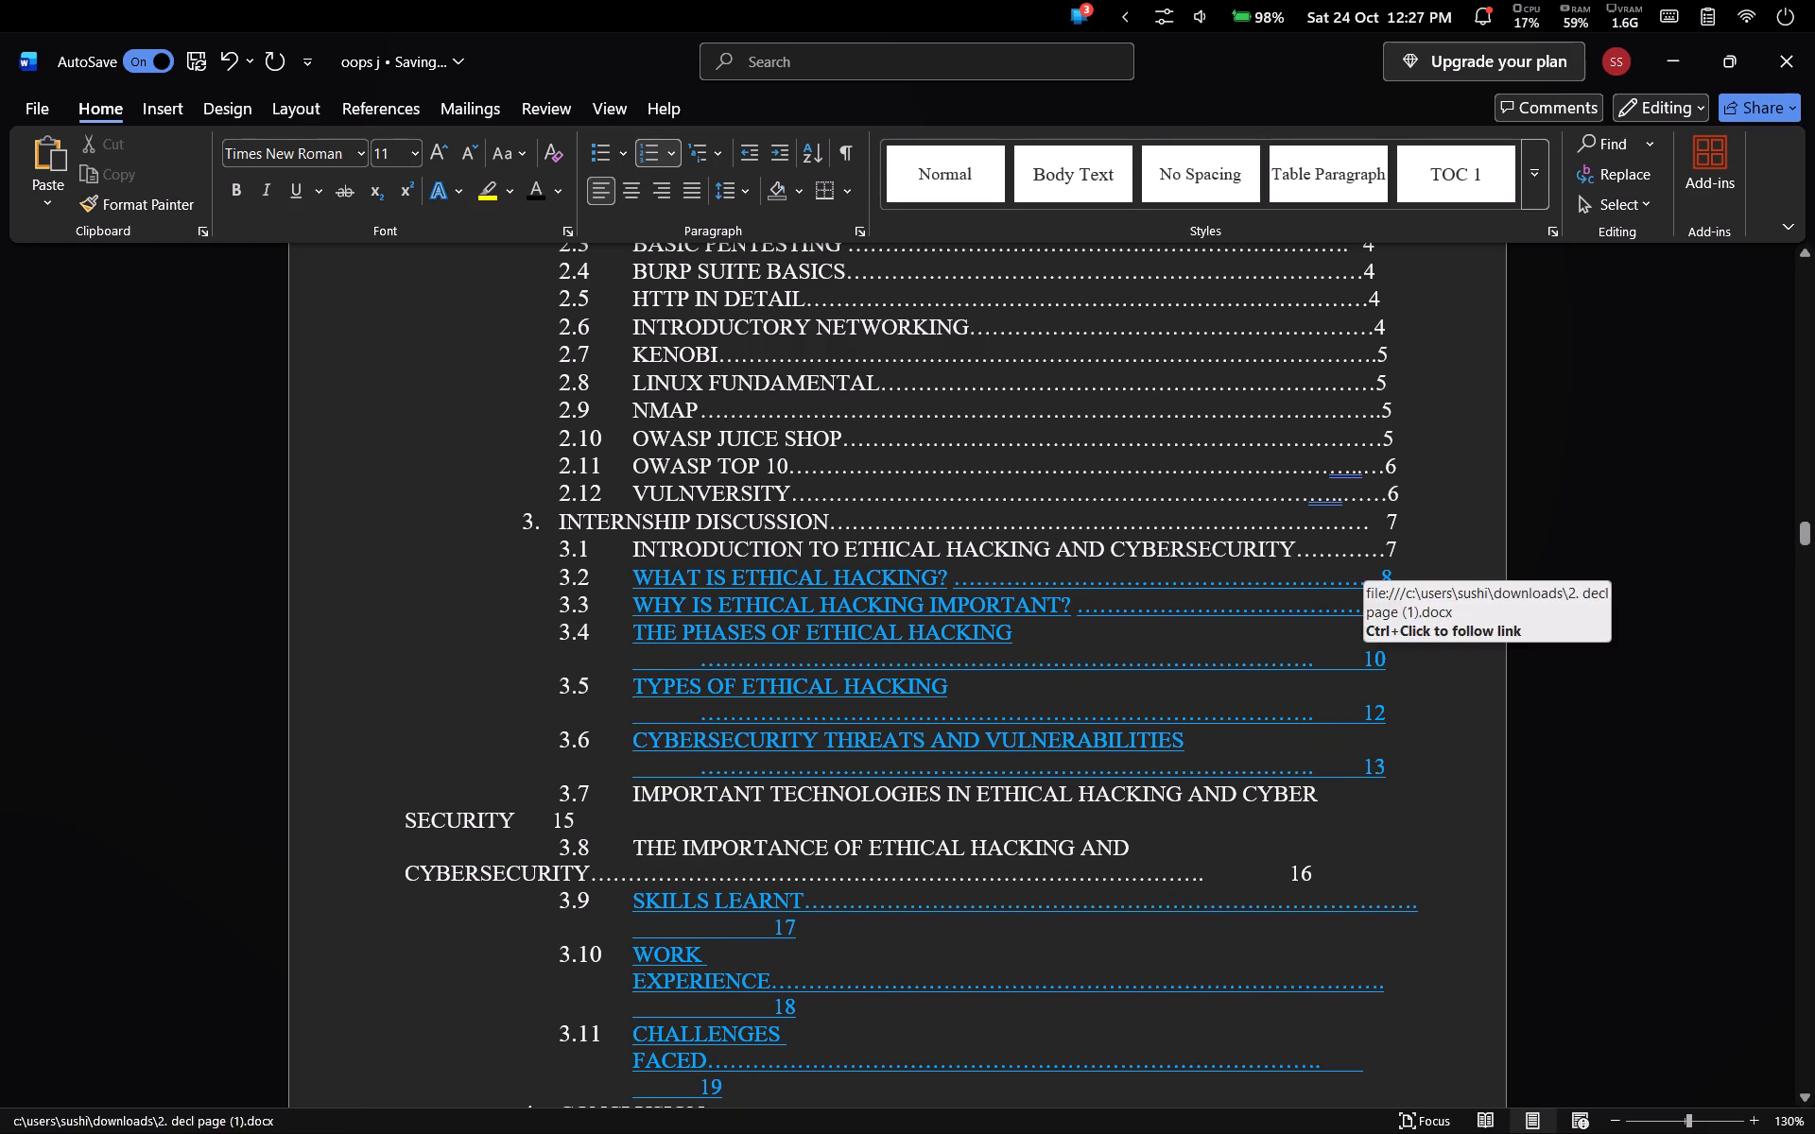
Delete the gap before page number 10 of entry 3.4, THE PHASES OF ETHICAL HACKING, and trim the end of its dot row.
click(1363, 659)
key(BackSpace)
key(BackSpace)
key(BackSpace)
key(BackSpace)
key(BackSpace)
key(BackSpace)
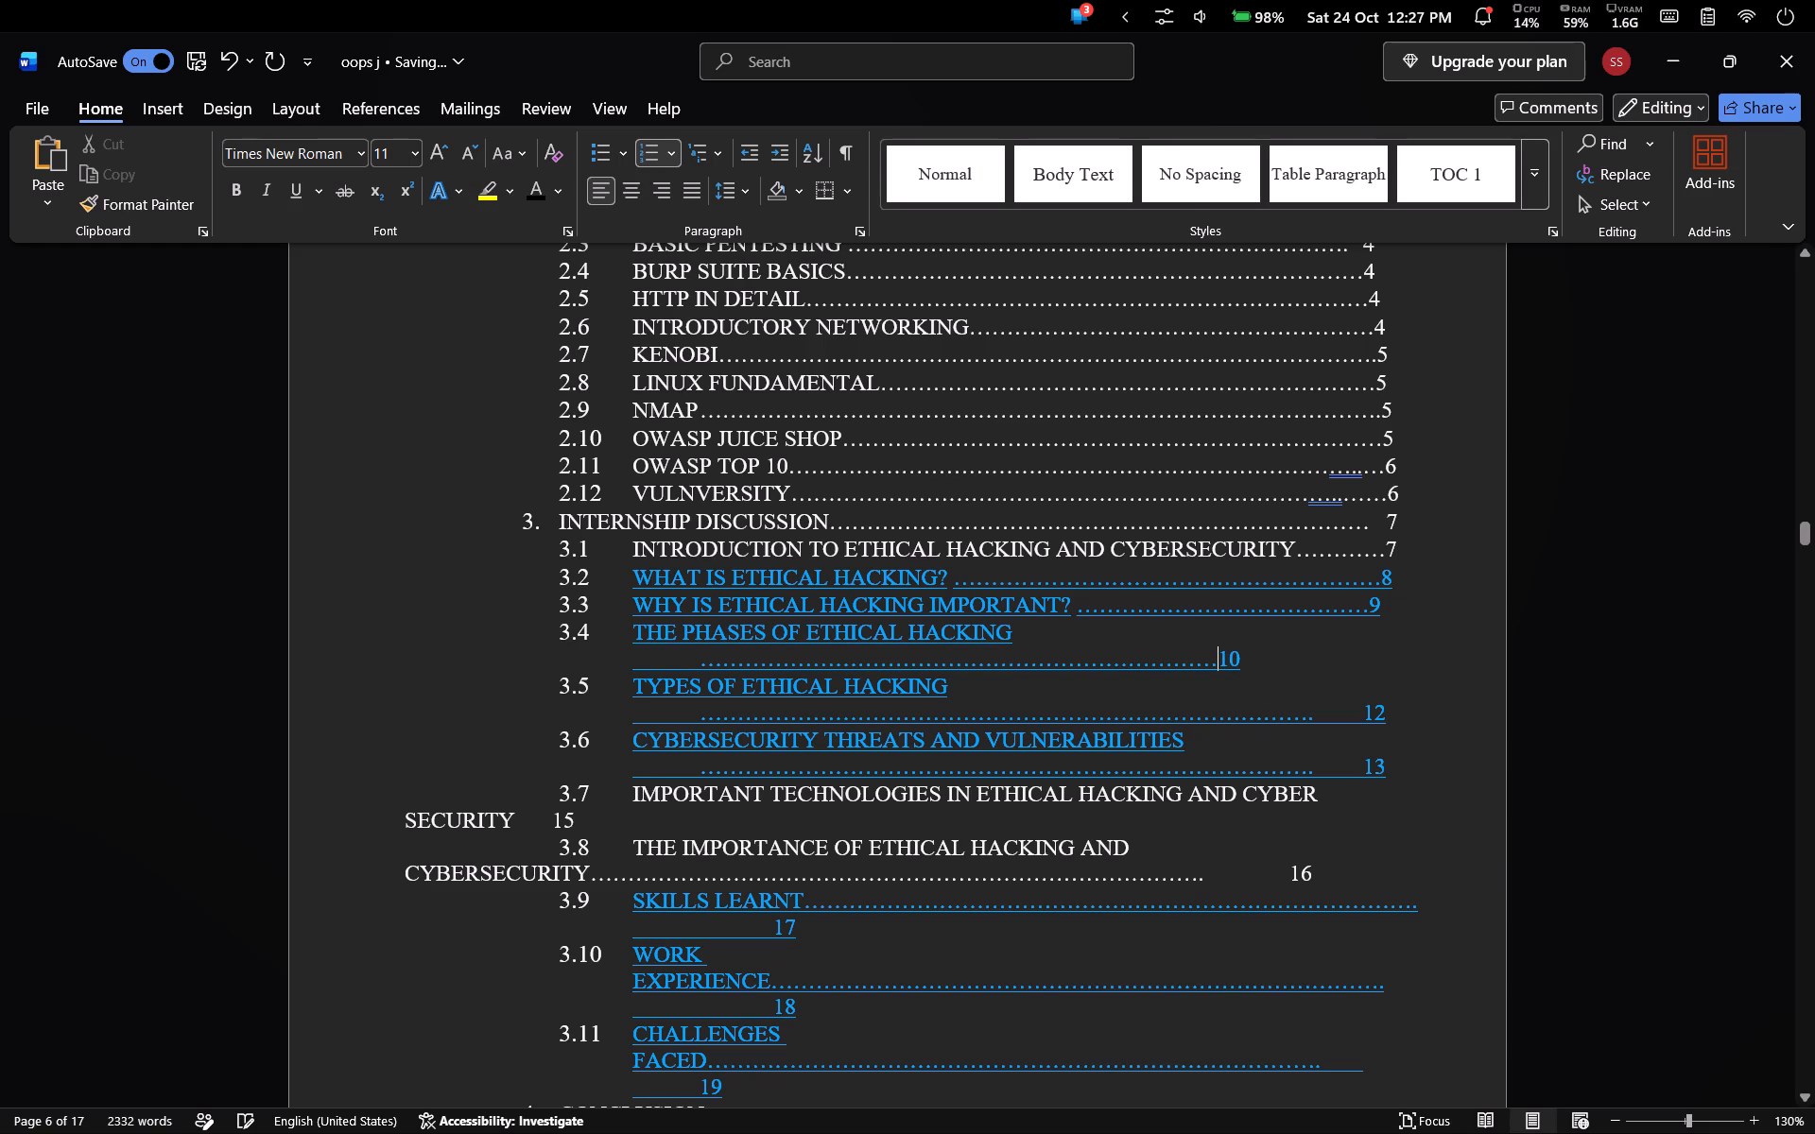
Fit entry 3.4 on one line by joining its dot row directly to HACKING and shortening the dots before page number 10.
click(721, 661)
key(BackSpace)
key(BackSpace)
key(BackSpace)
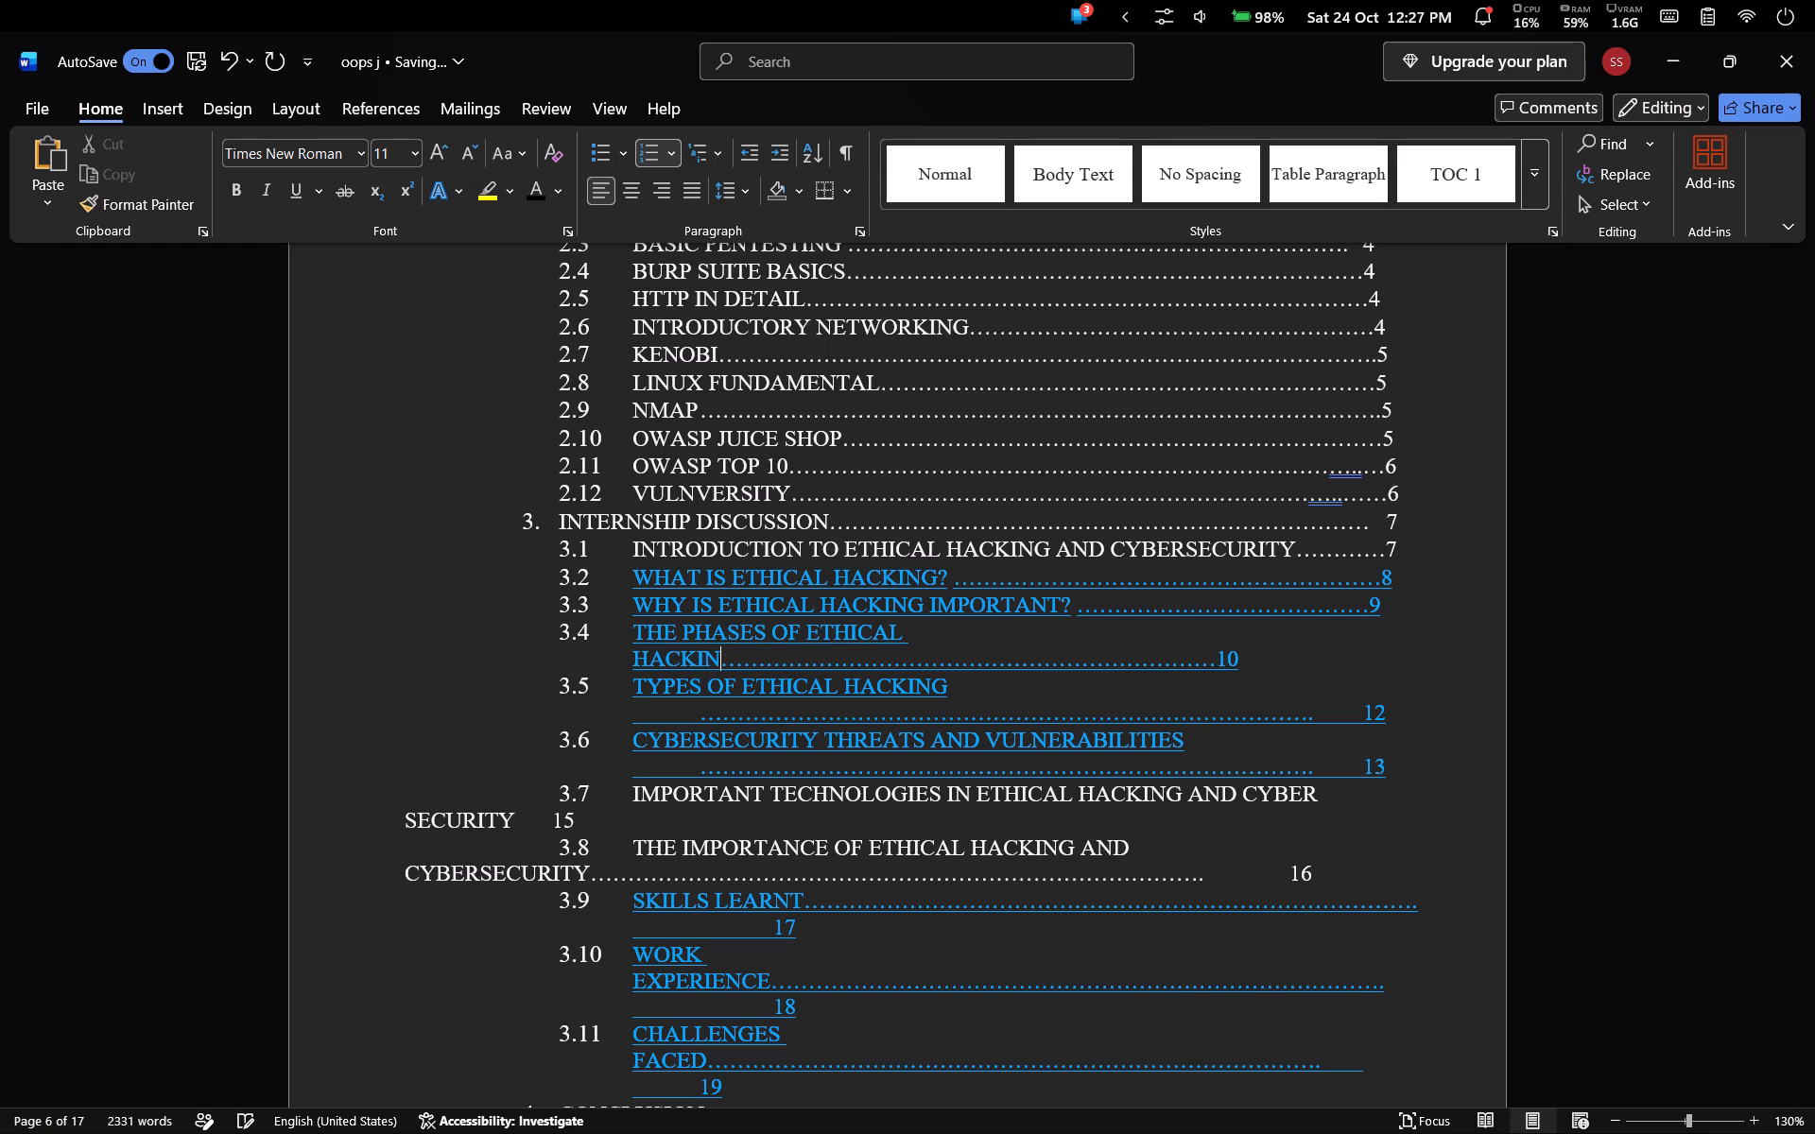
key(shift+g)
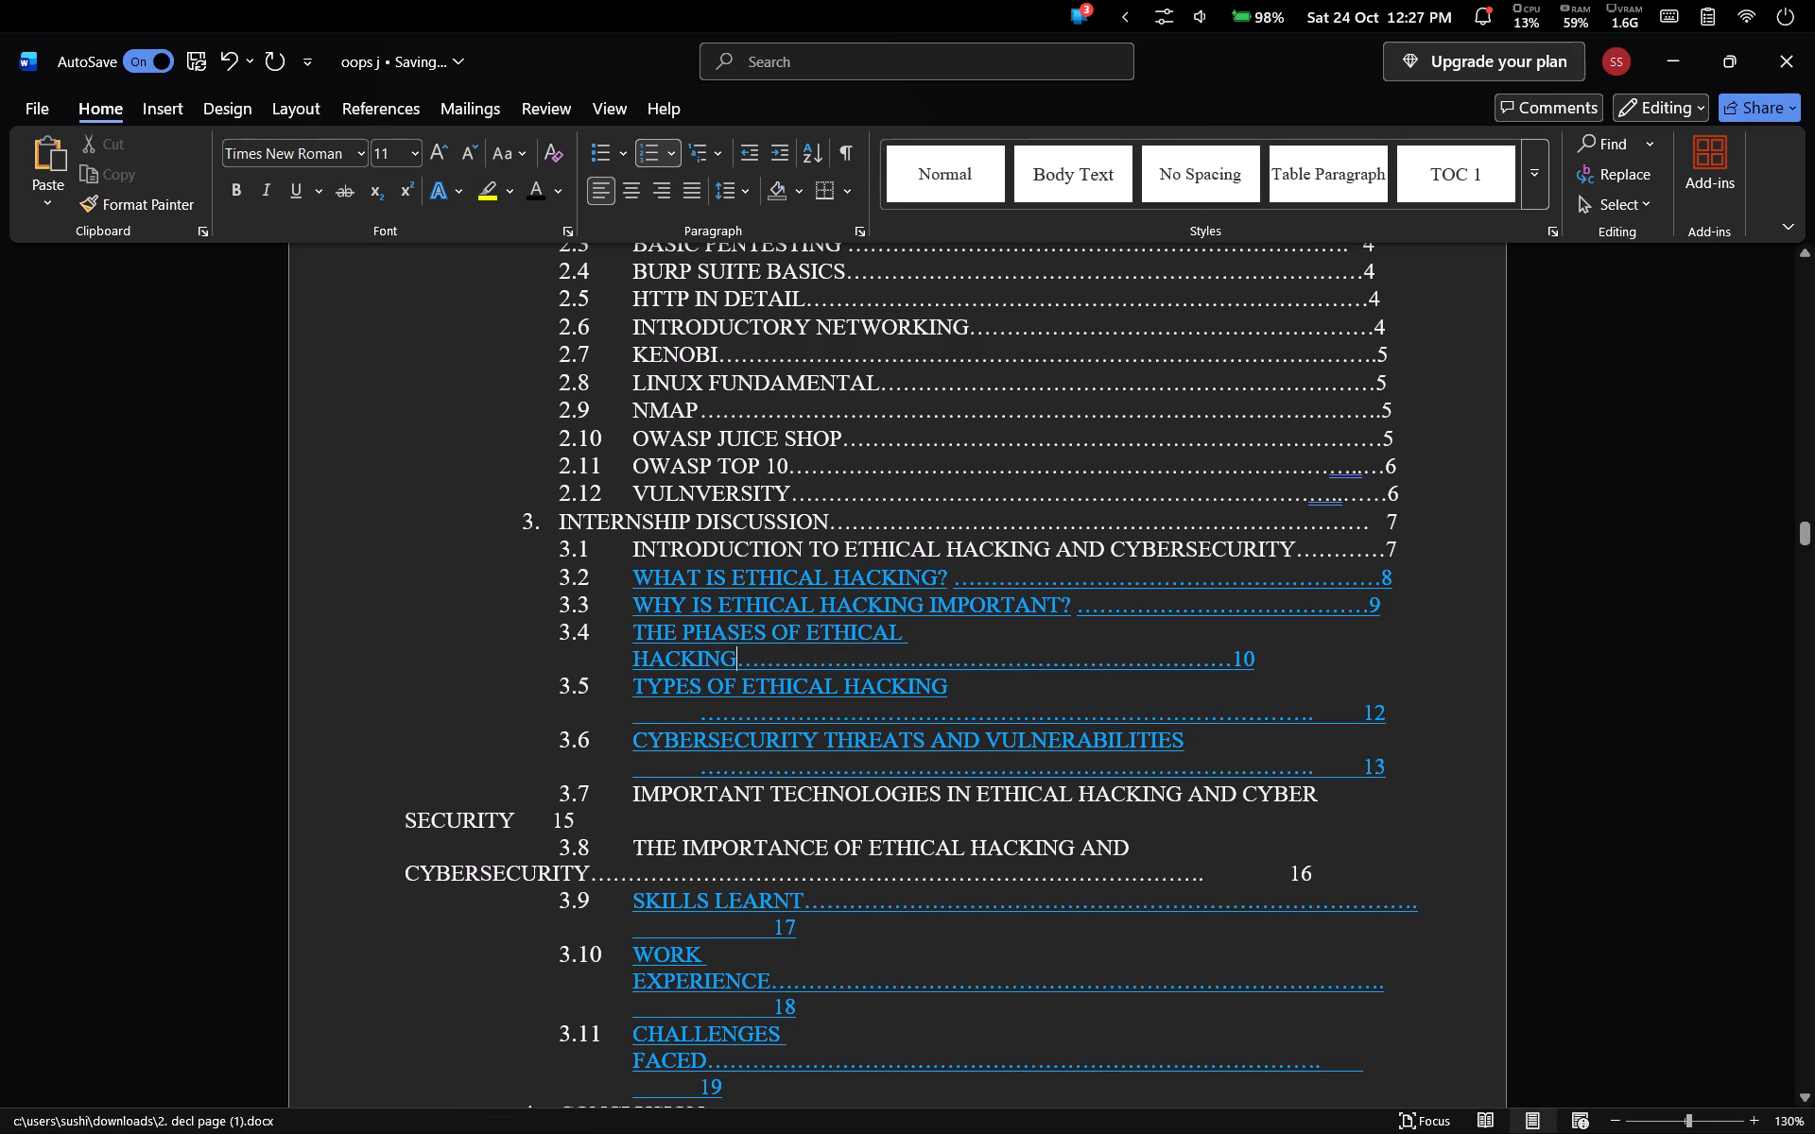
click(915, 667)
key(BackSpace)
key(BackSpace)
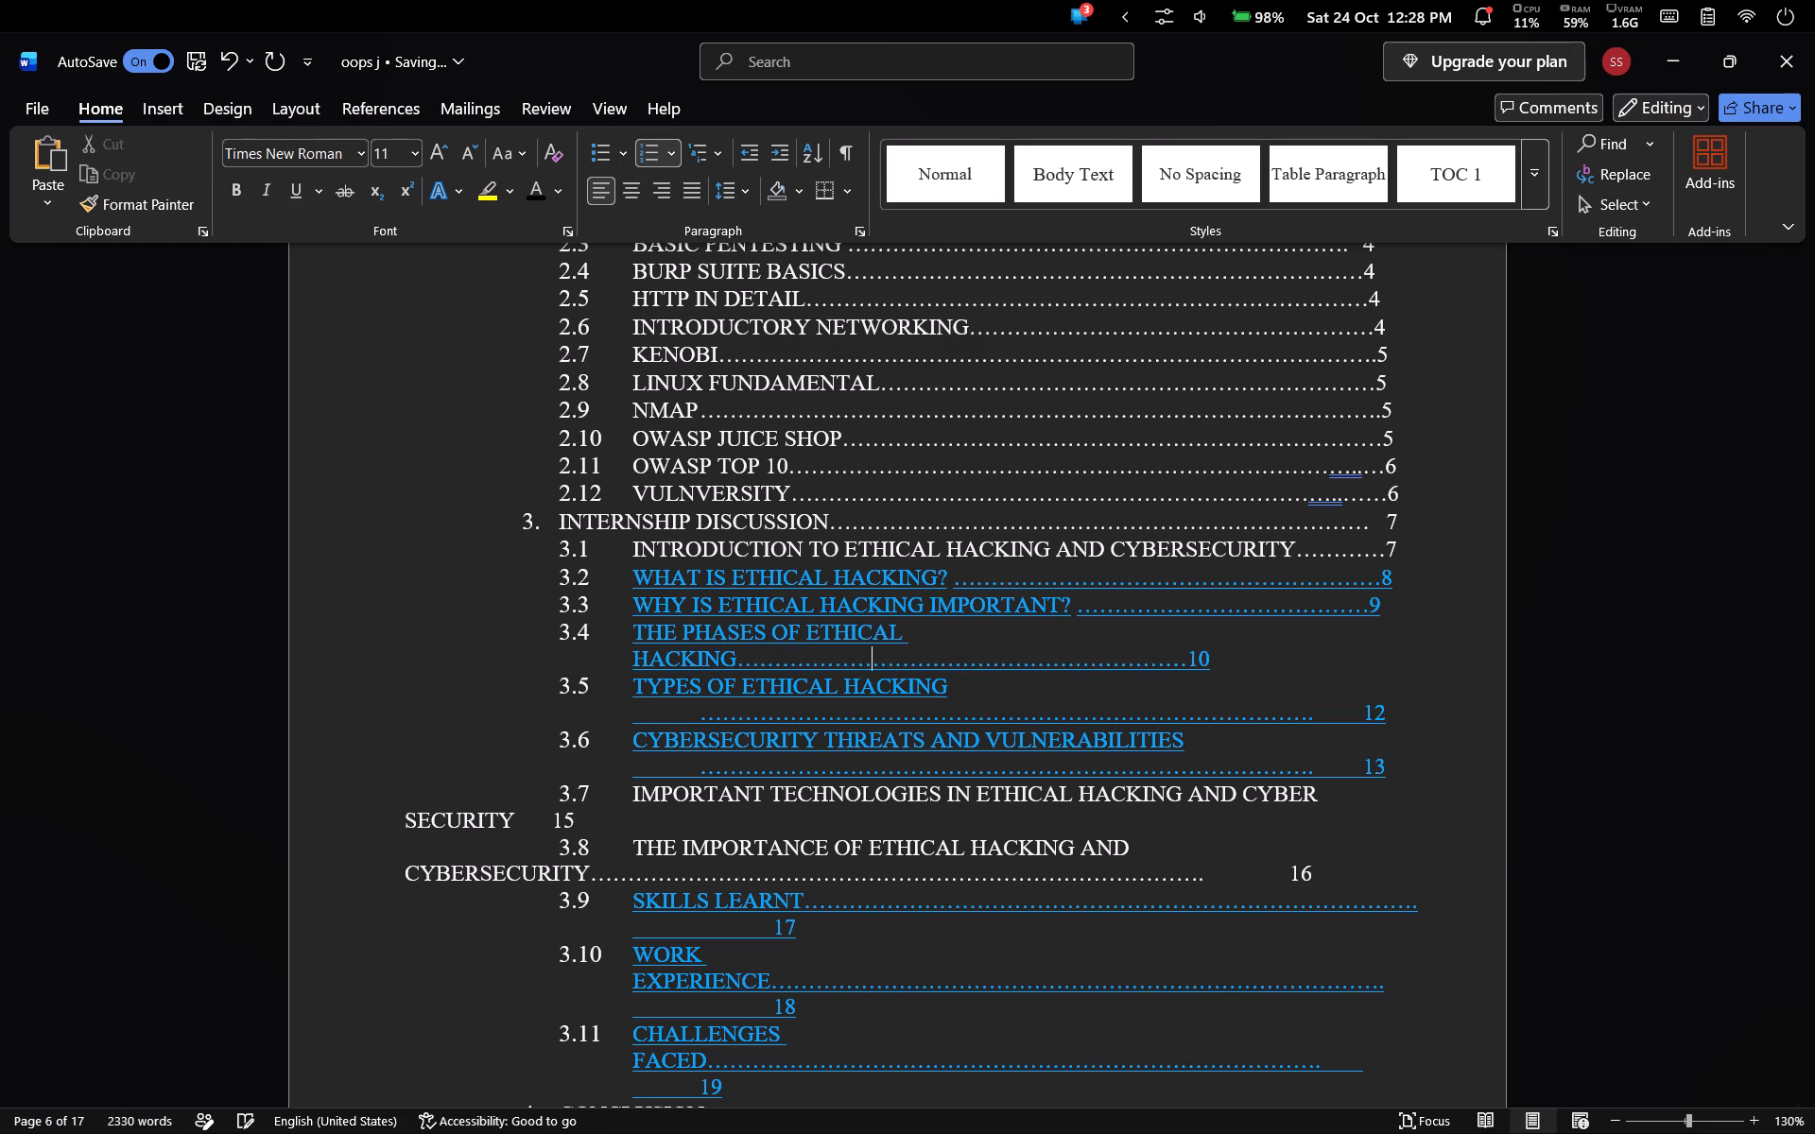
key(BackSpace)
key(BackSpace)
key(BackSpace)
key(BackSpace)
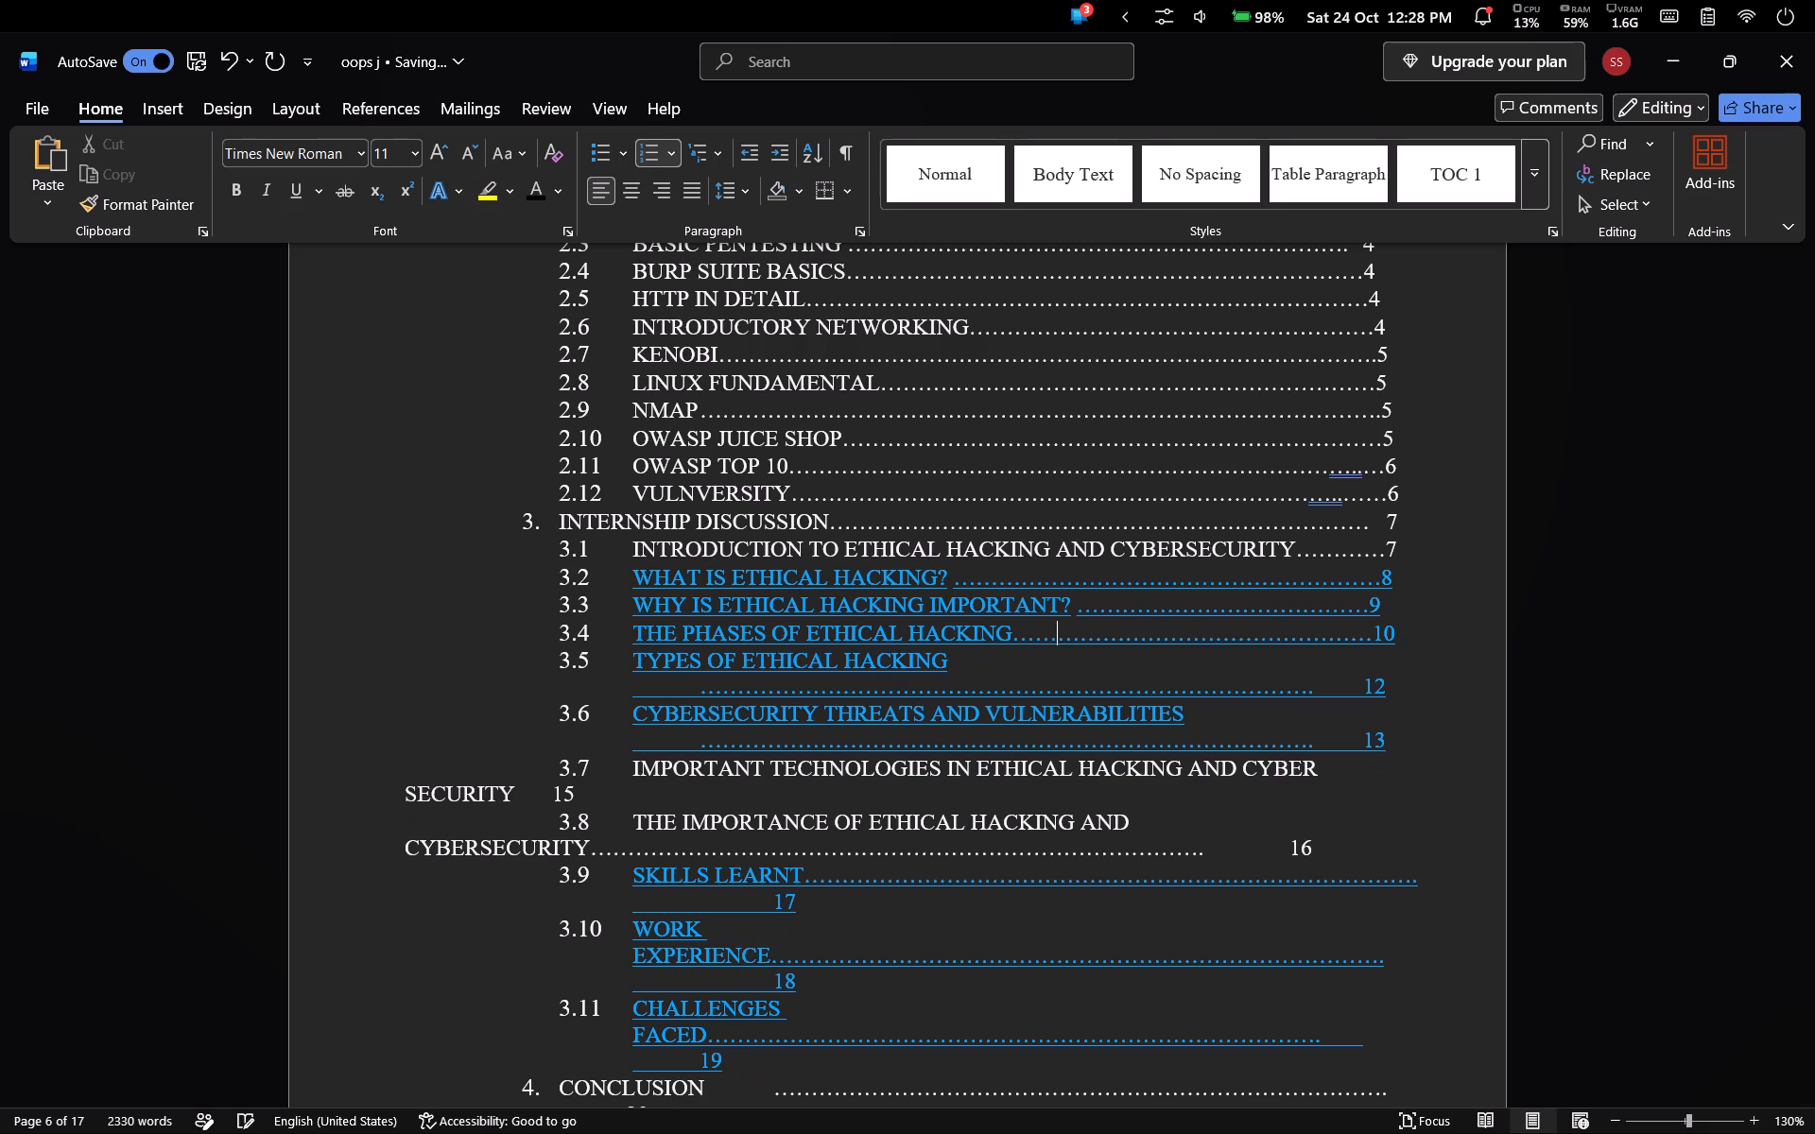
Close the gaps around the dot row of entry 3.5, TYPES OF ETHICAL HACKING, joining it directly to HACKING and page number 12.
click(1363, 698)
click(1363, 696)
key(BackSpace)
key(BackSpace)
click(735, 677)
key(BackSpace)
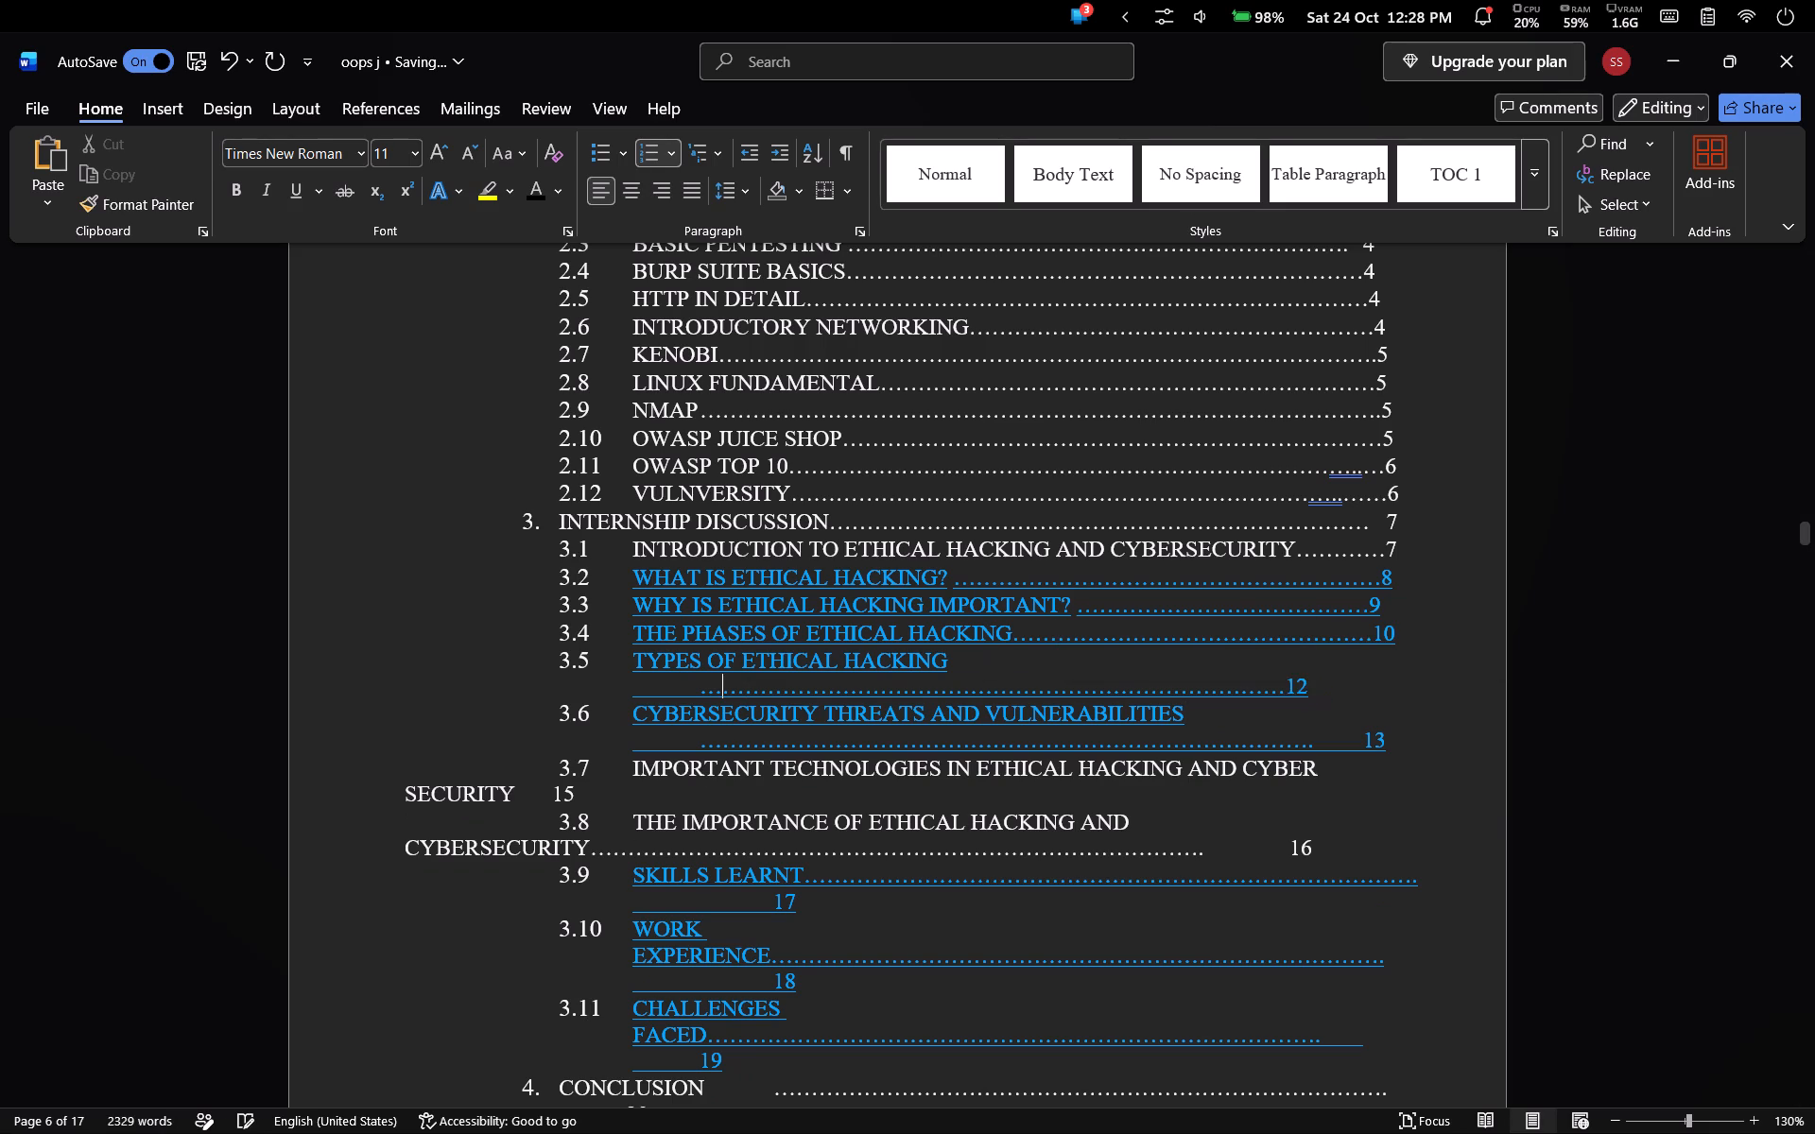
key(BackSpace)
key(BackSpace)
key(BackSpace)
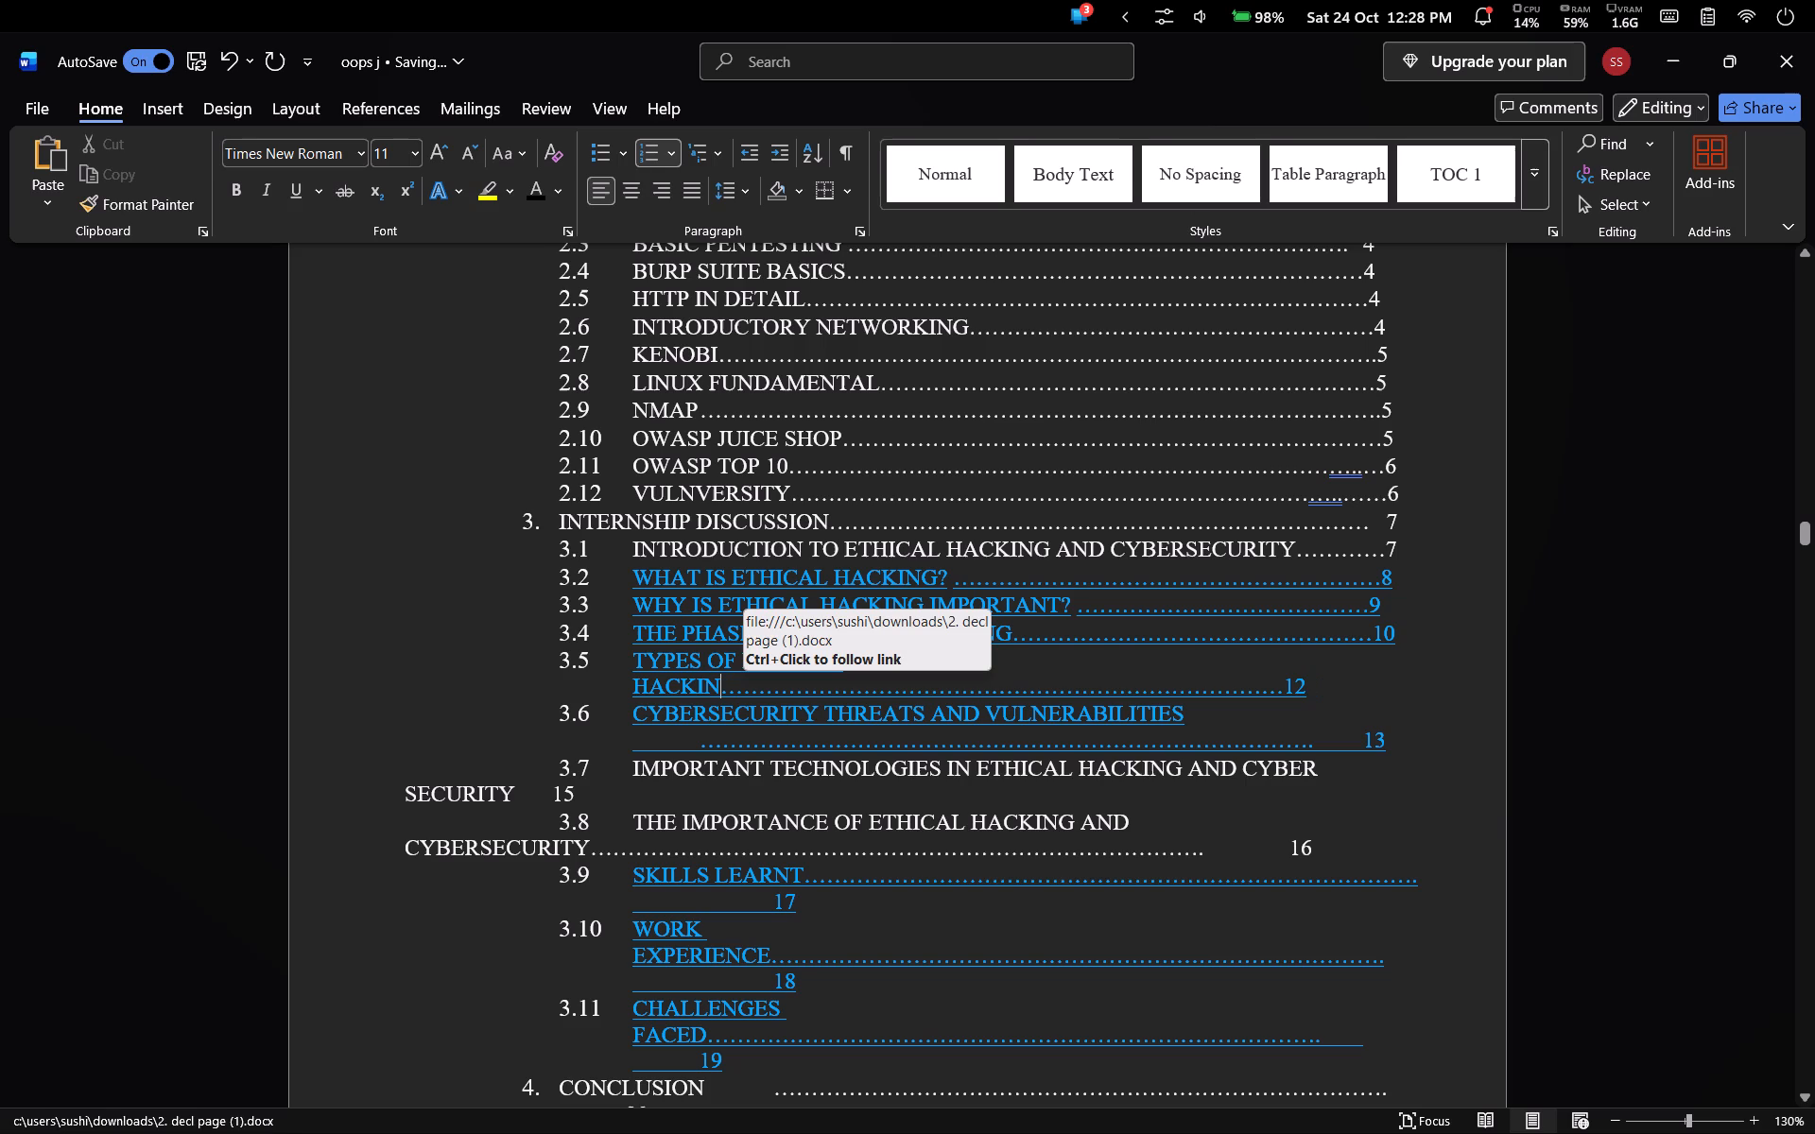
key(shift+g)
Shorten the dot row of entry 3.5 so the title, dots and page number 12 fit on one line.
click(995, 697)
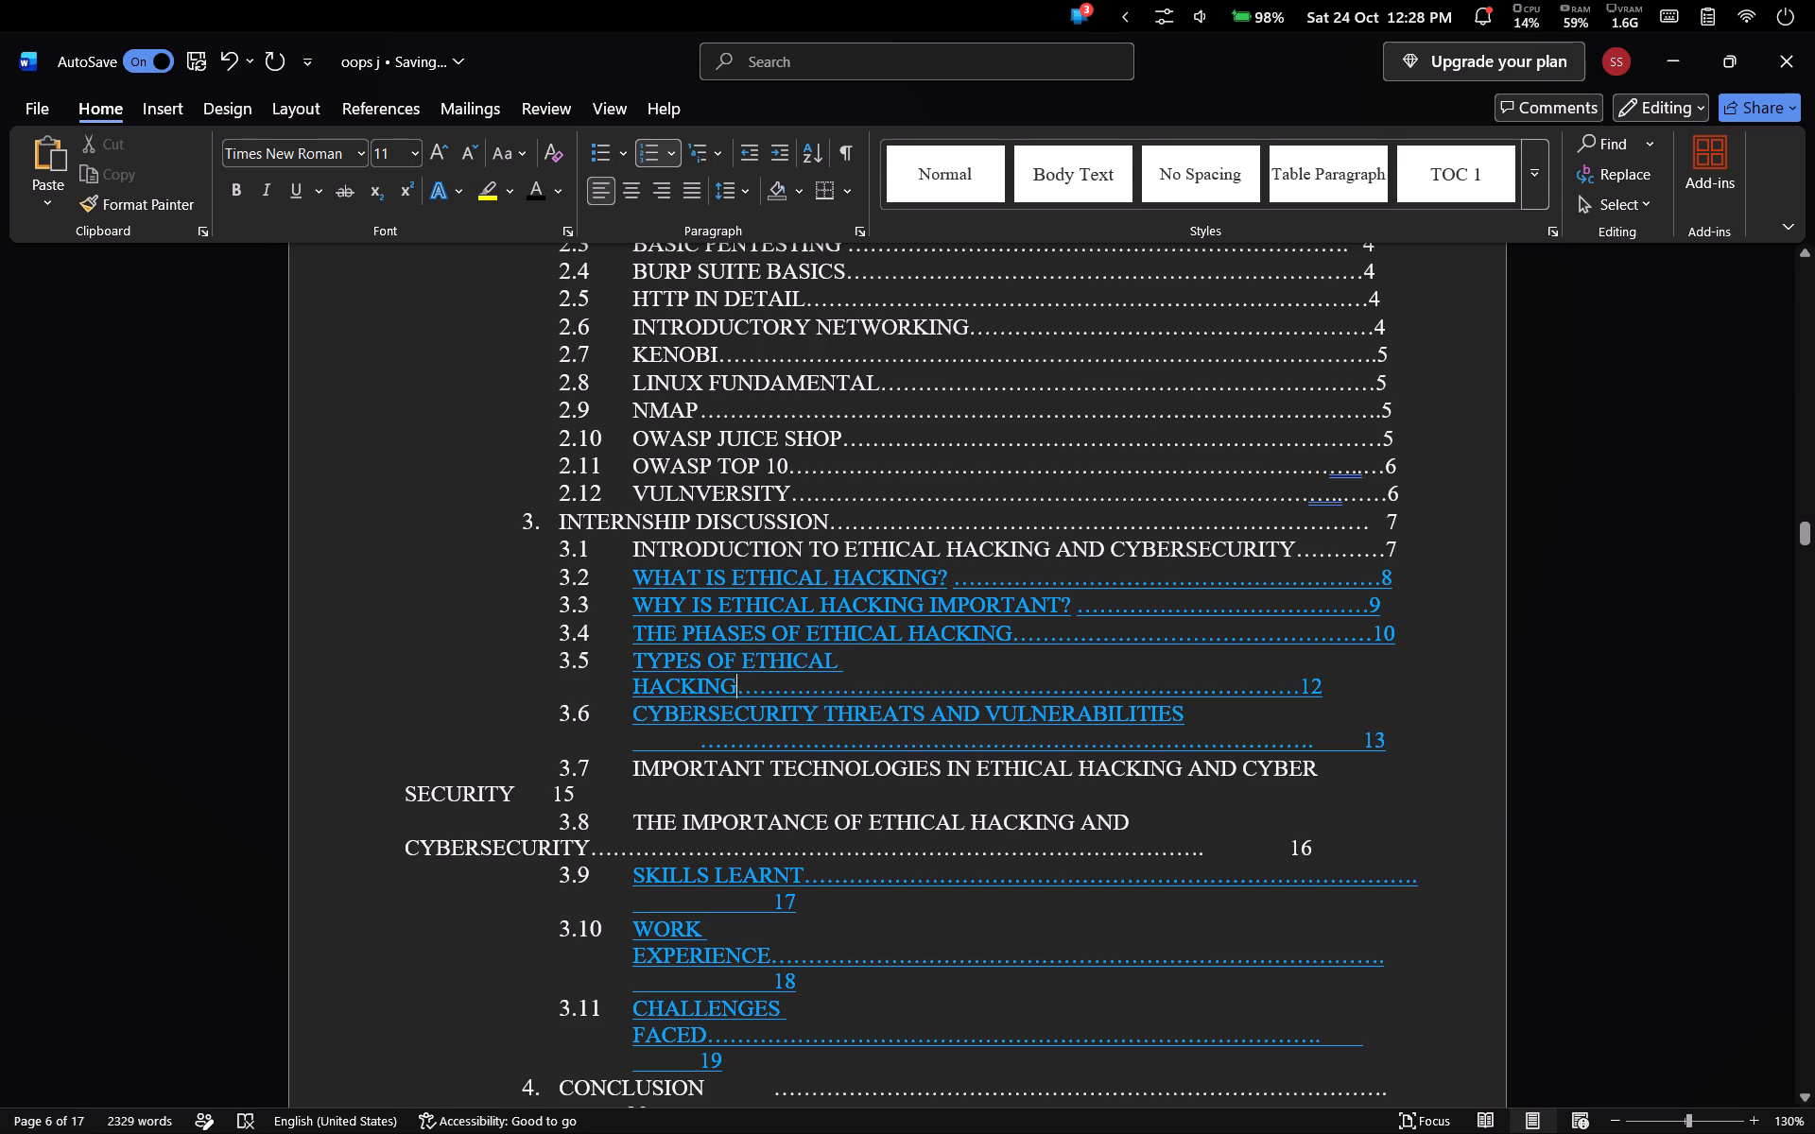
key(BackSpace)
key(BackSpace)
key(BackSpace)
key(BackSpace)
key(BackSpace)
key(BackSpace)
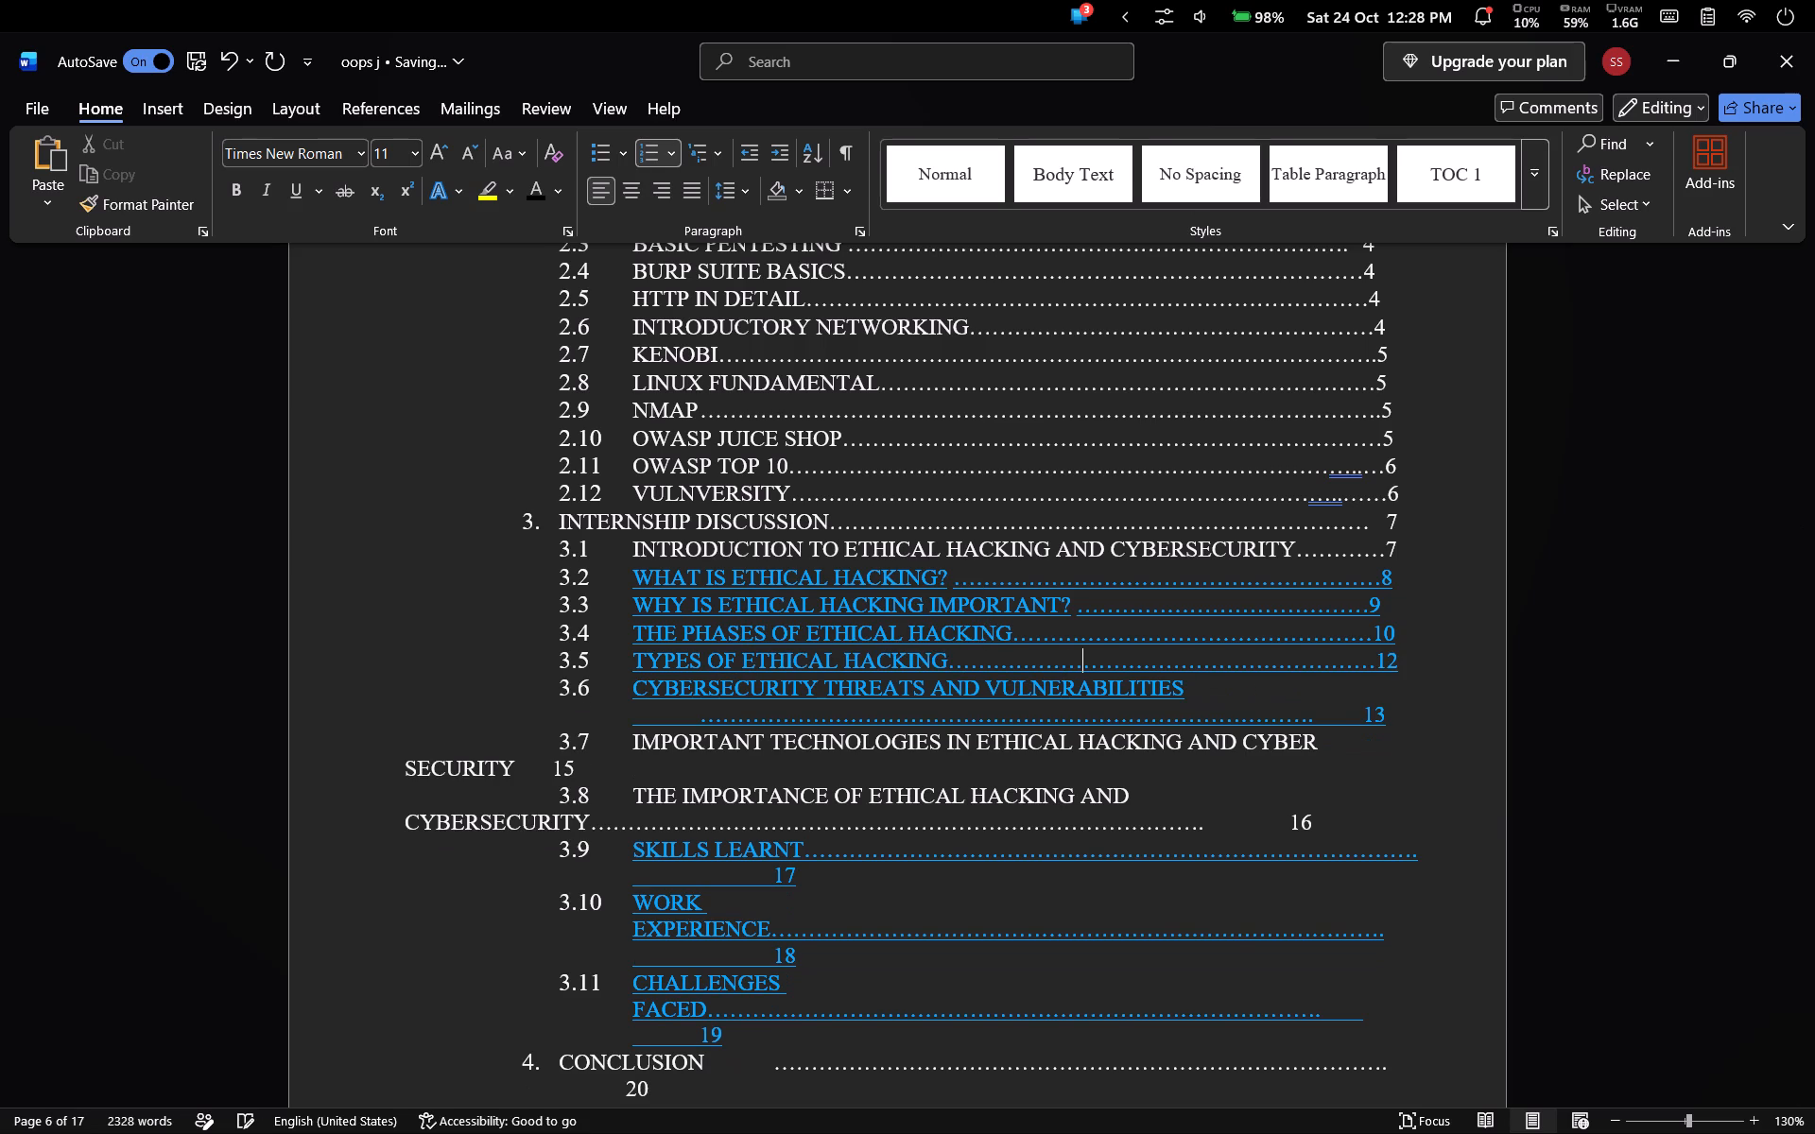
Delete the gap before page number 13 of entry 3.6, CYBERSECURITY THREATS AND VULNERABILITIES, and trim the end of its dot row.
click(1361, 720)
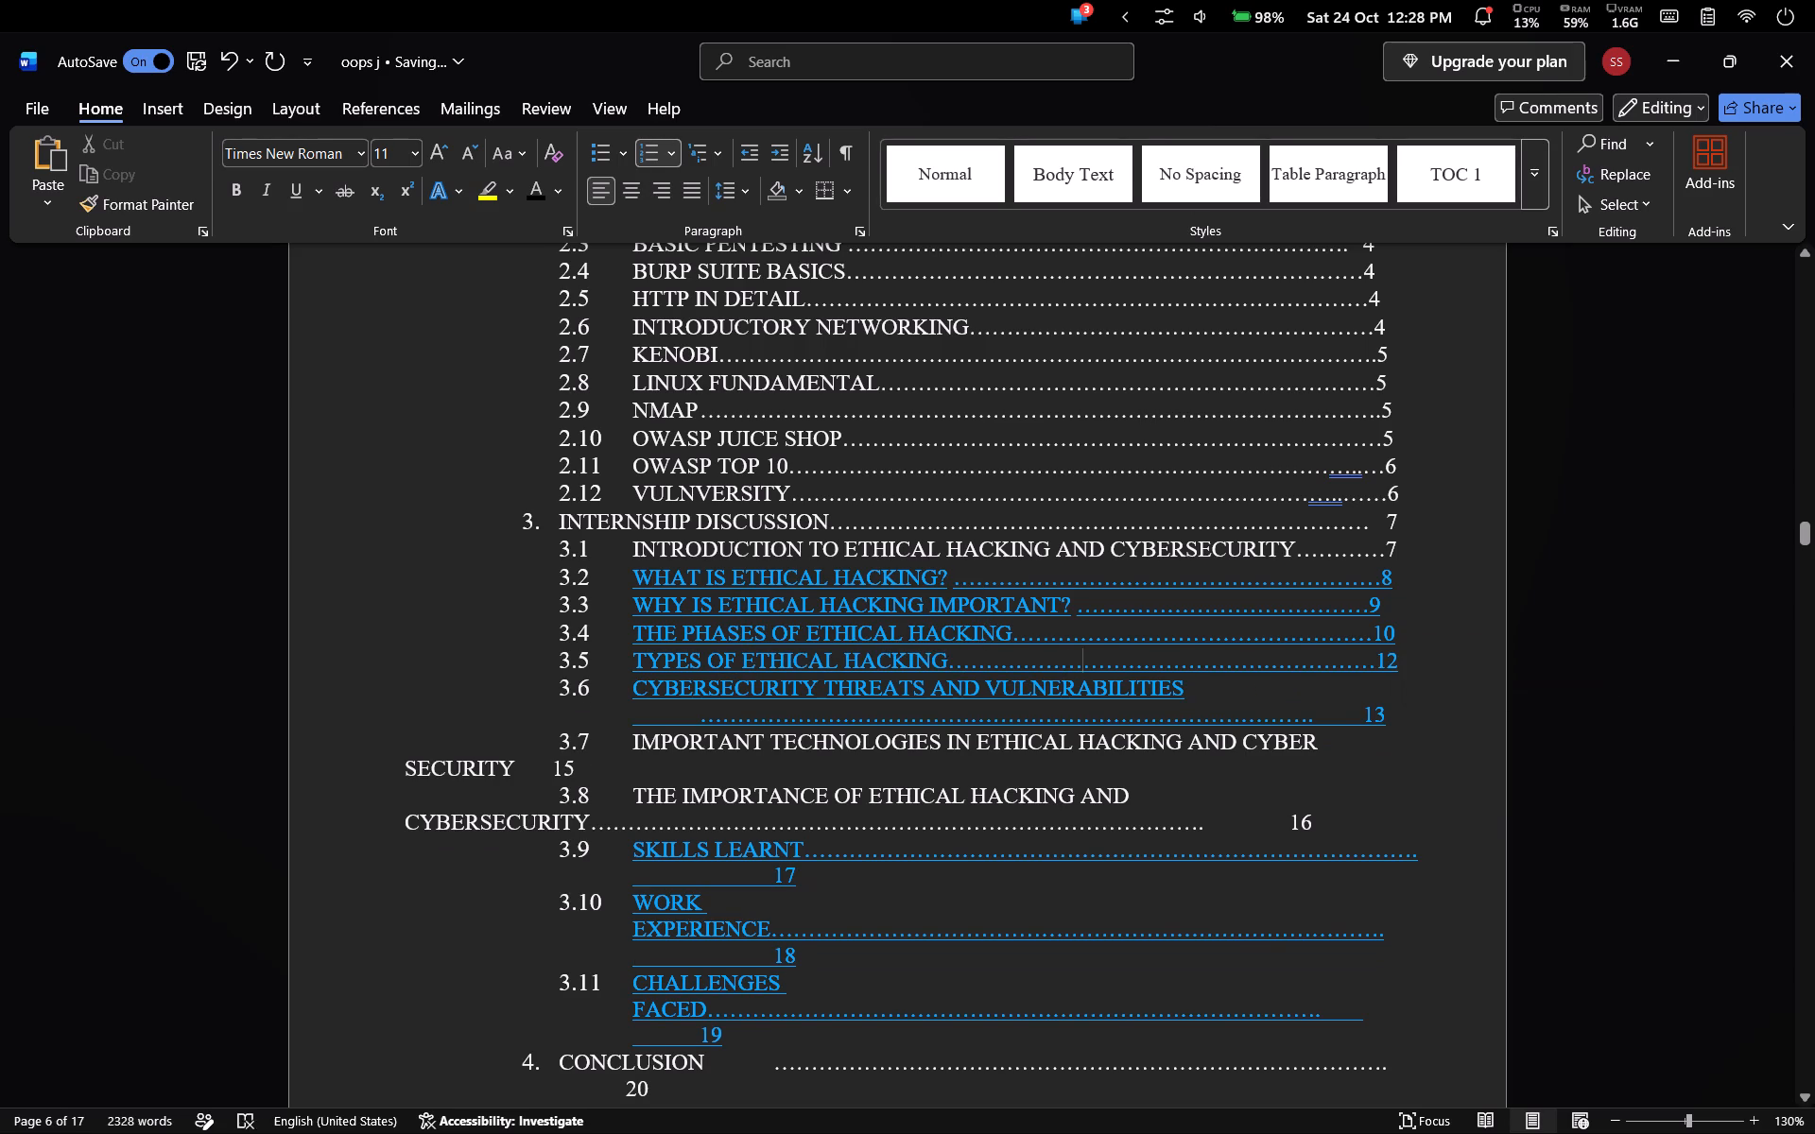
key(BackSpace)
key(BackSpace)
key(BackSpace)
key(BackSpace)
key(BackSpace)
key(BackSpace)
key(BackSpace)
key(BackSpace)
key(BackSpace)
key(BackSpace)
key(BackSpace)
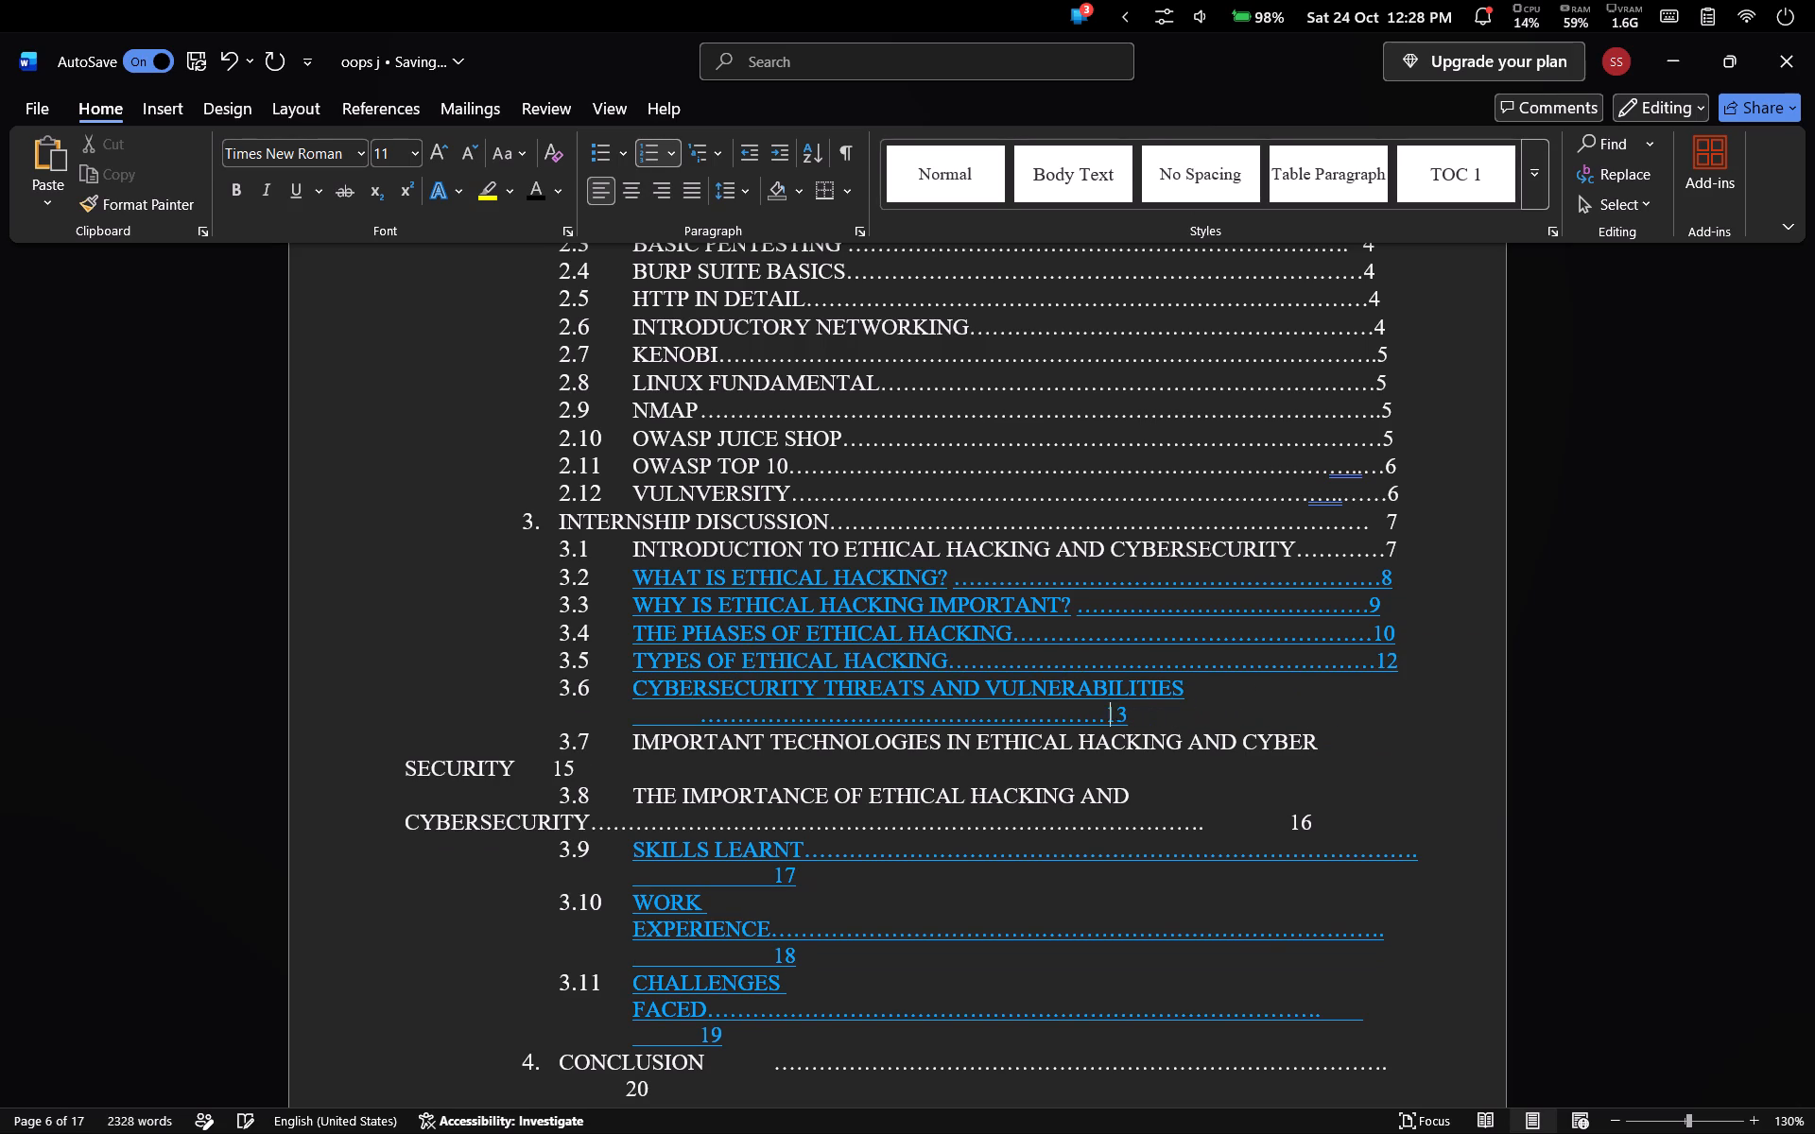
Fit entry 3.6 on one line by joining its dot row to VULNERABILITIES and shortening it, leaving one space within the dots.
click(708, 723)
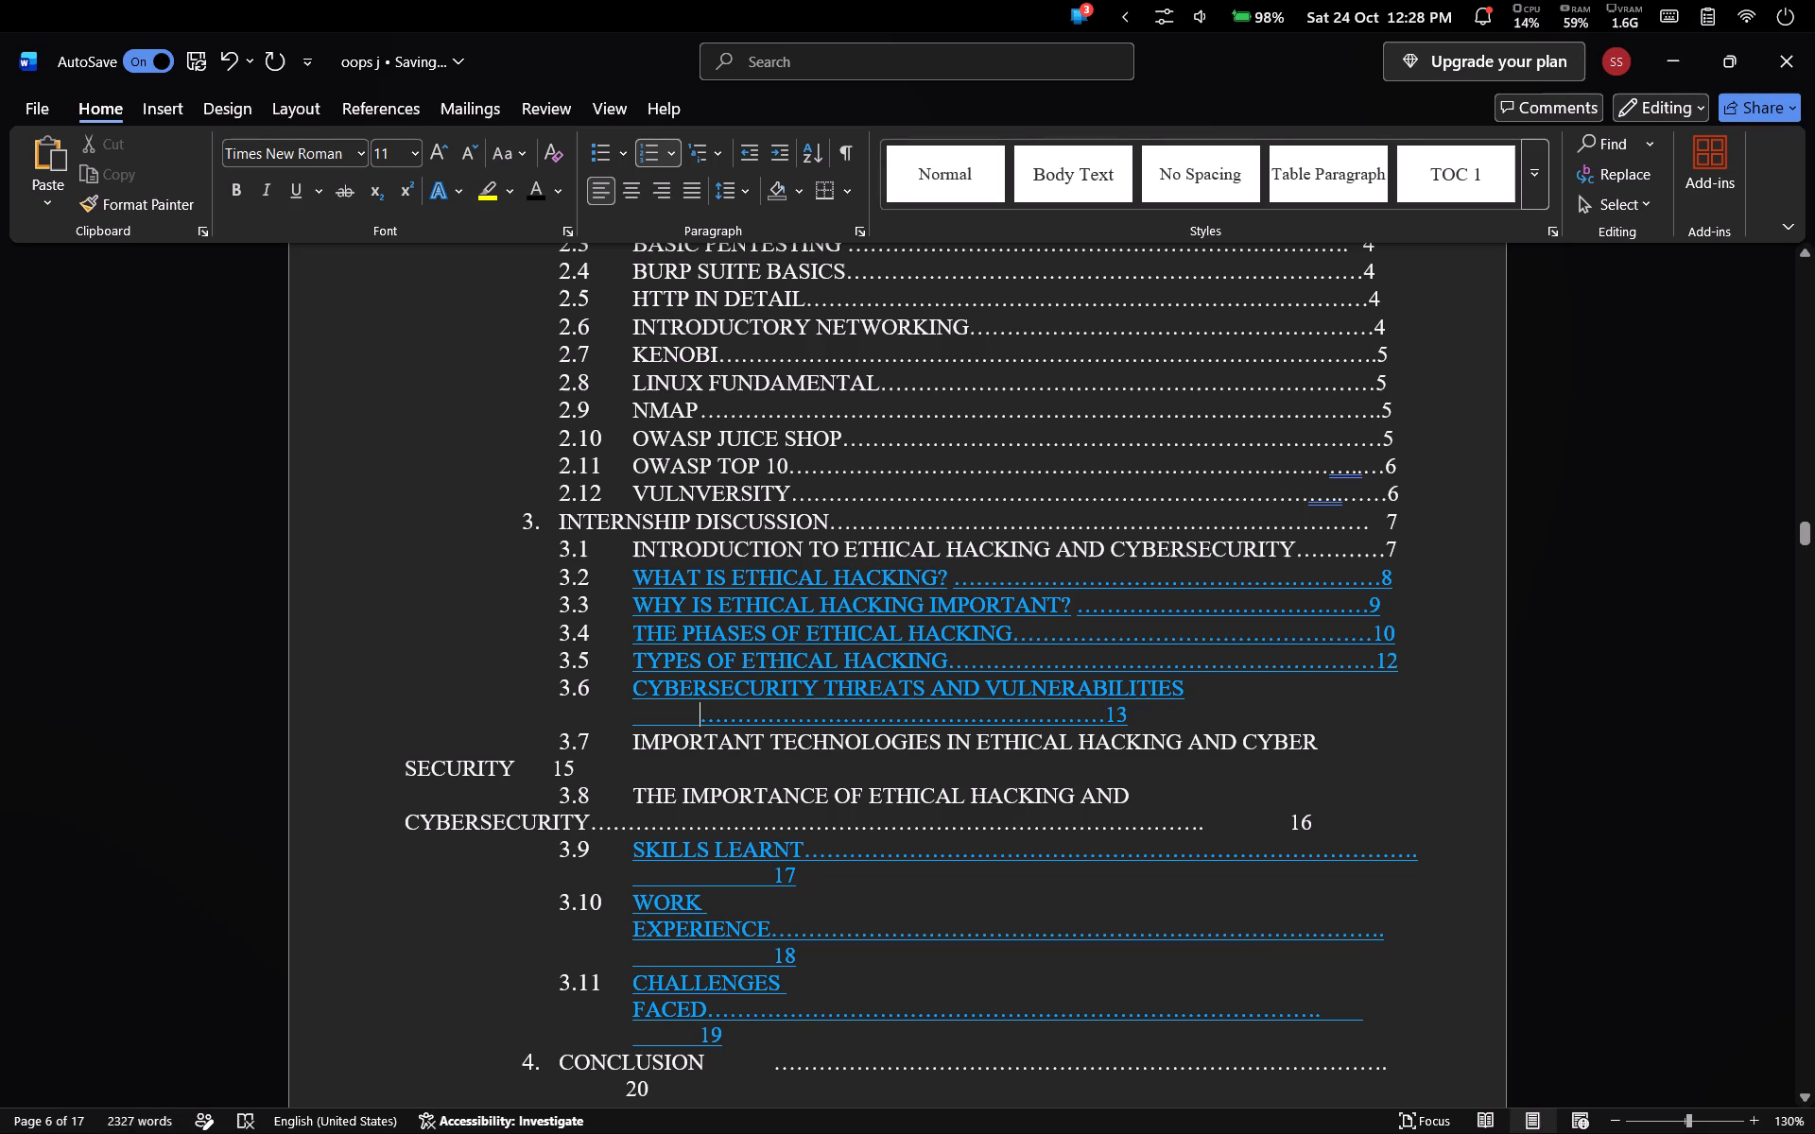
key(BackSpace)
click(968, 727)
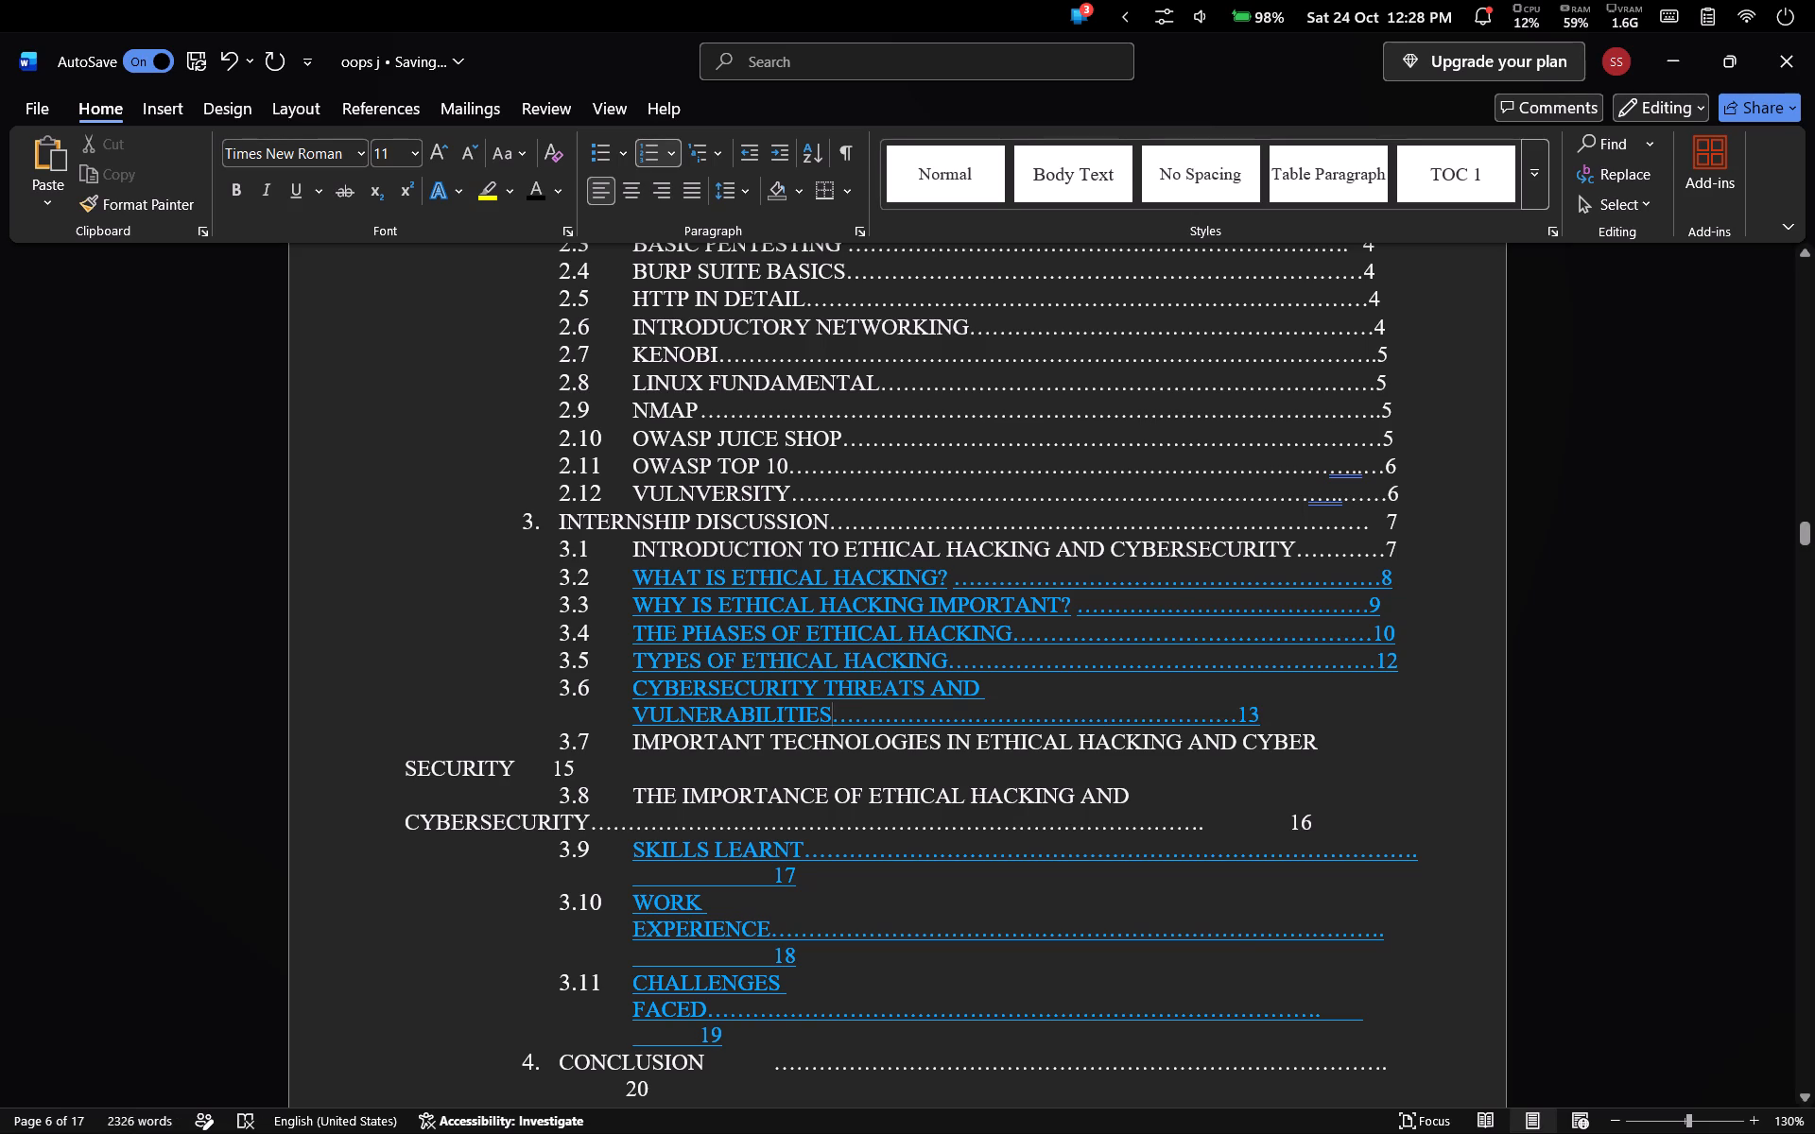
click(969, 715)
key(BackSpace)
key(BackSpace)
key(BackSpace)
key(BackSpace)
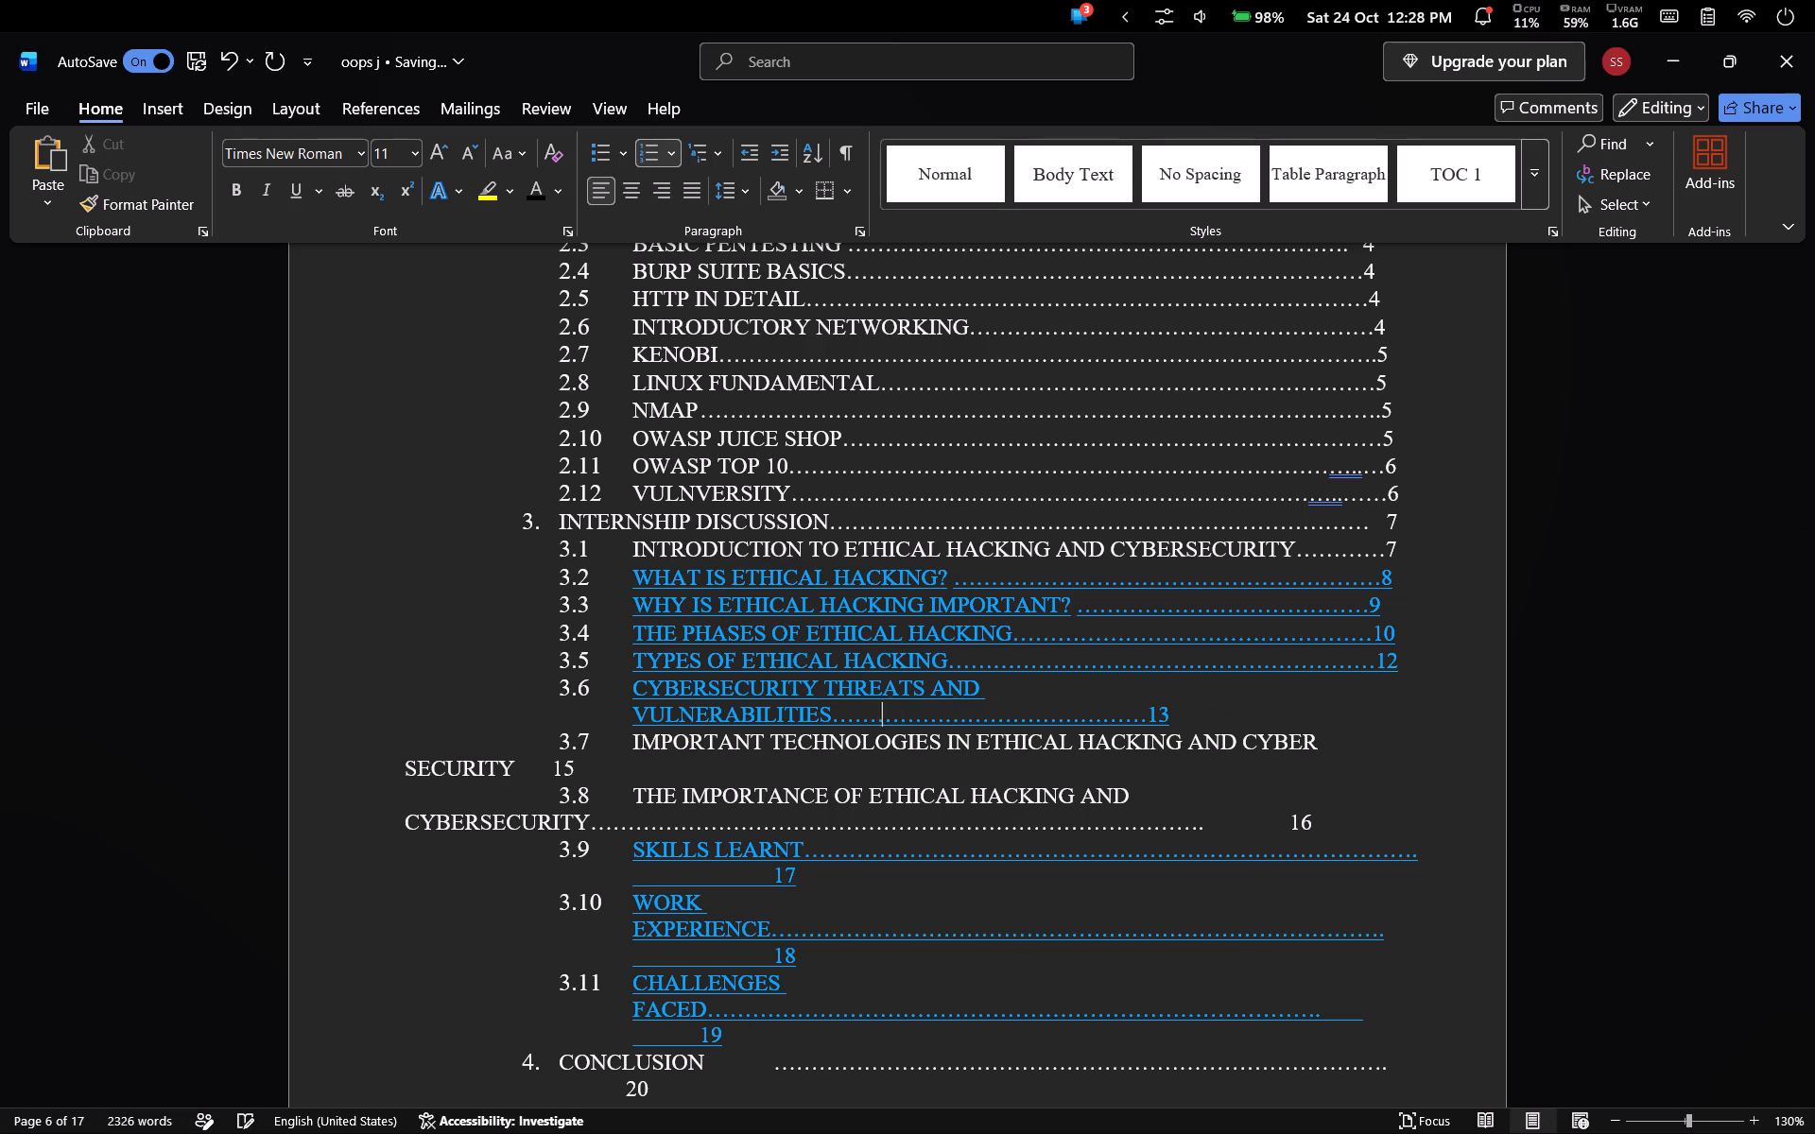
click(1090, 726)
key(BackSpace)
key(BackSpace)
key(BackSpace)
key(BackSpace)
key(BackSpace)
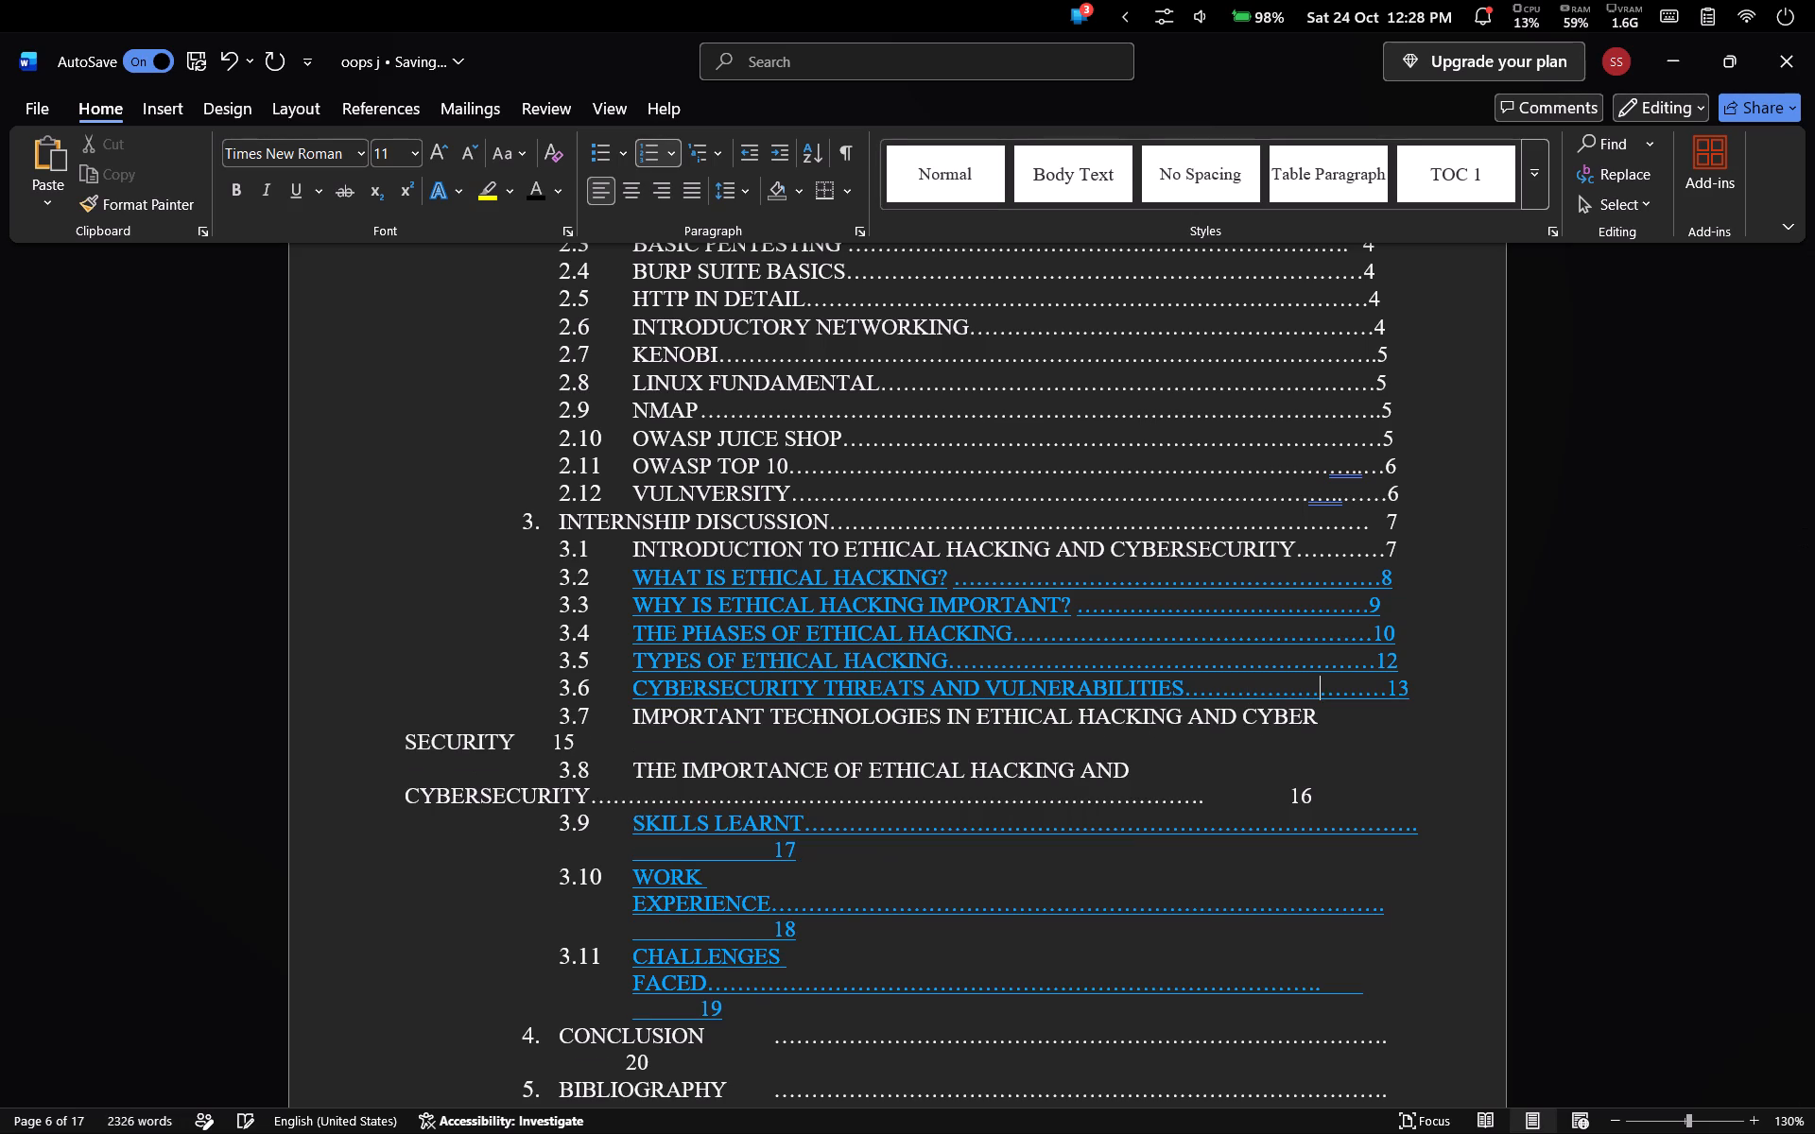
key(BackSpace)
key(space)
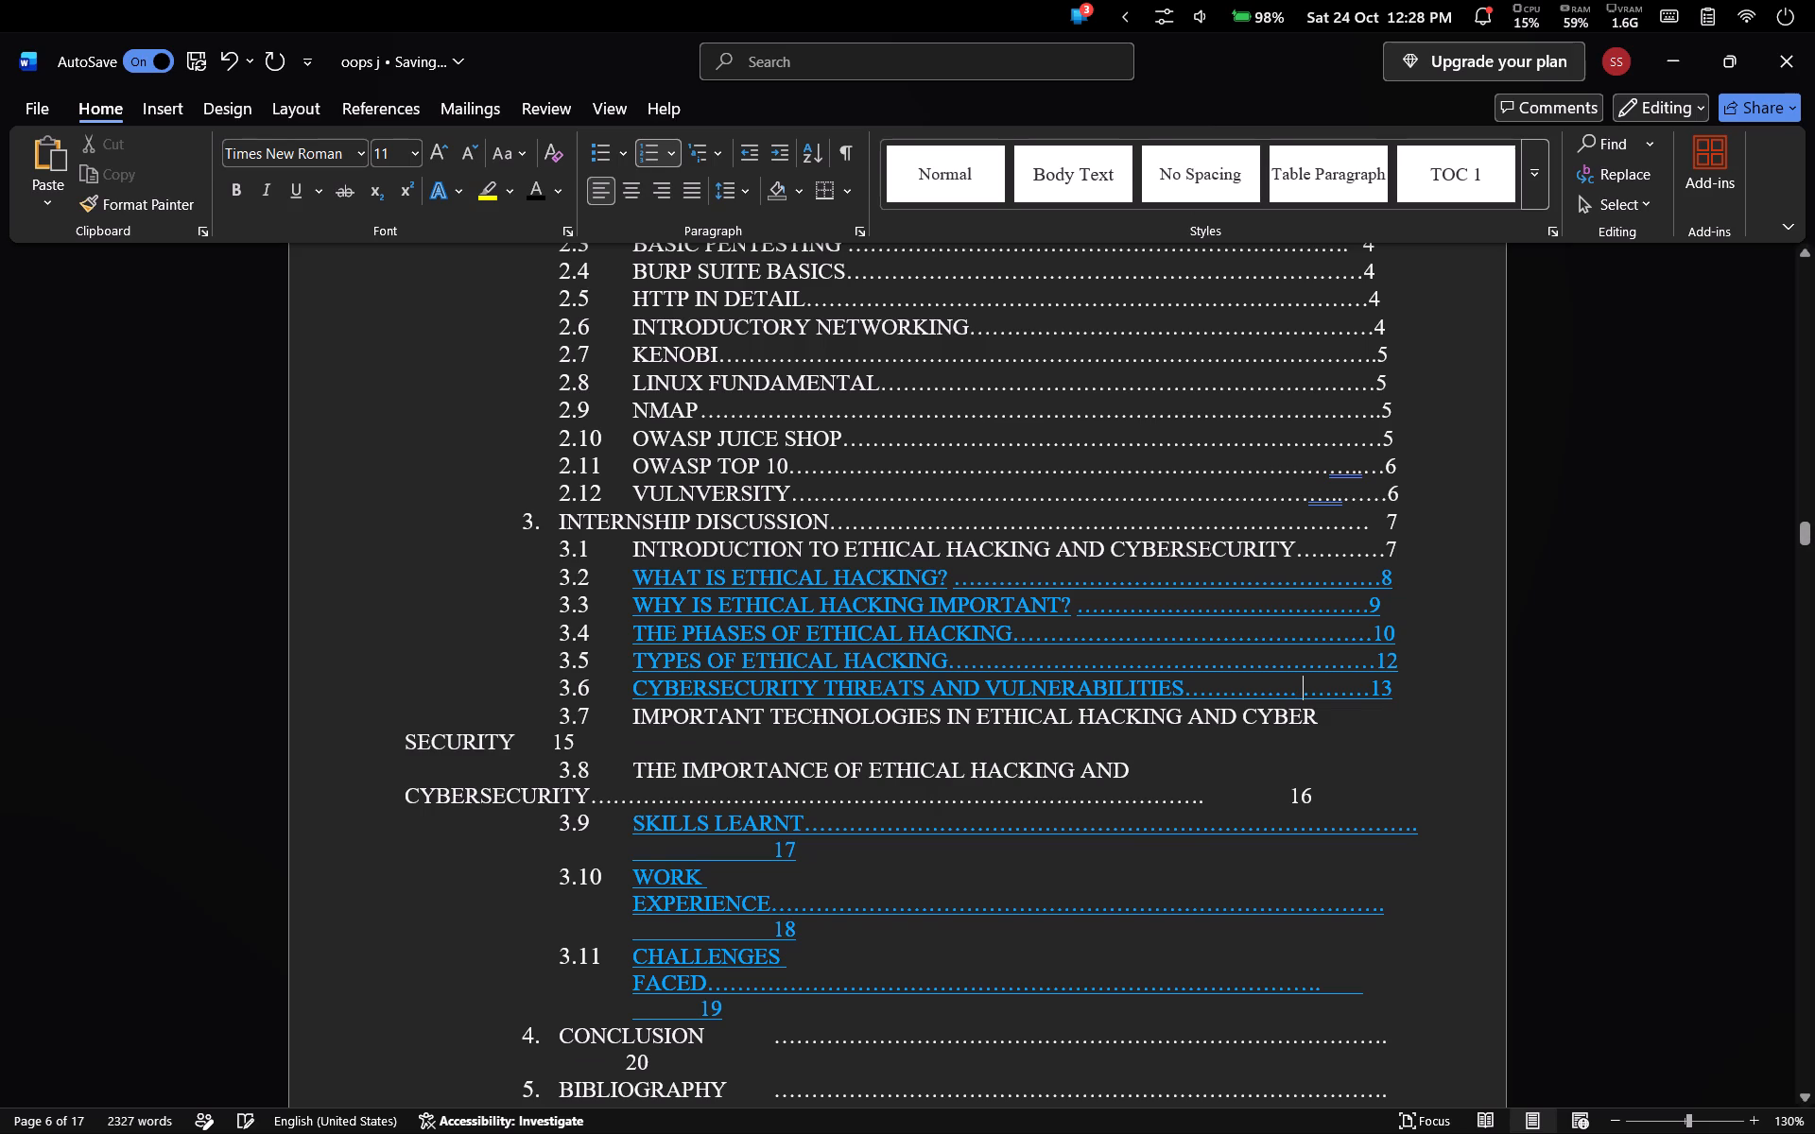
Join the split words CYBER and SECURITY into CYBERSECURITY within entry 3.7's indented title.
click(397, 745)
key(BackSpace)
Paste the copied dot row before page number 15 of entry 3.7 and join it directly to CYBERSECURITY and the number.
click(847, 747)
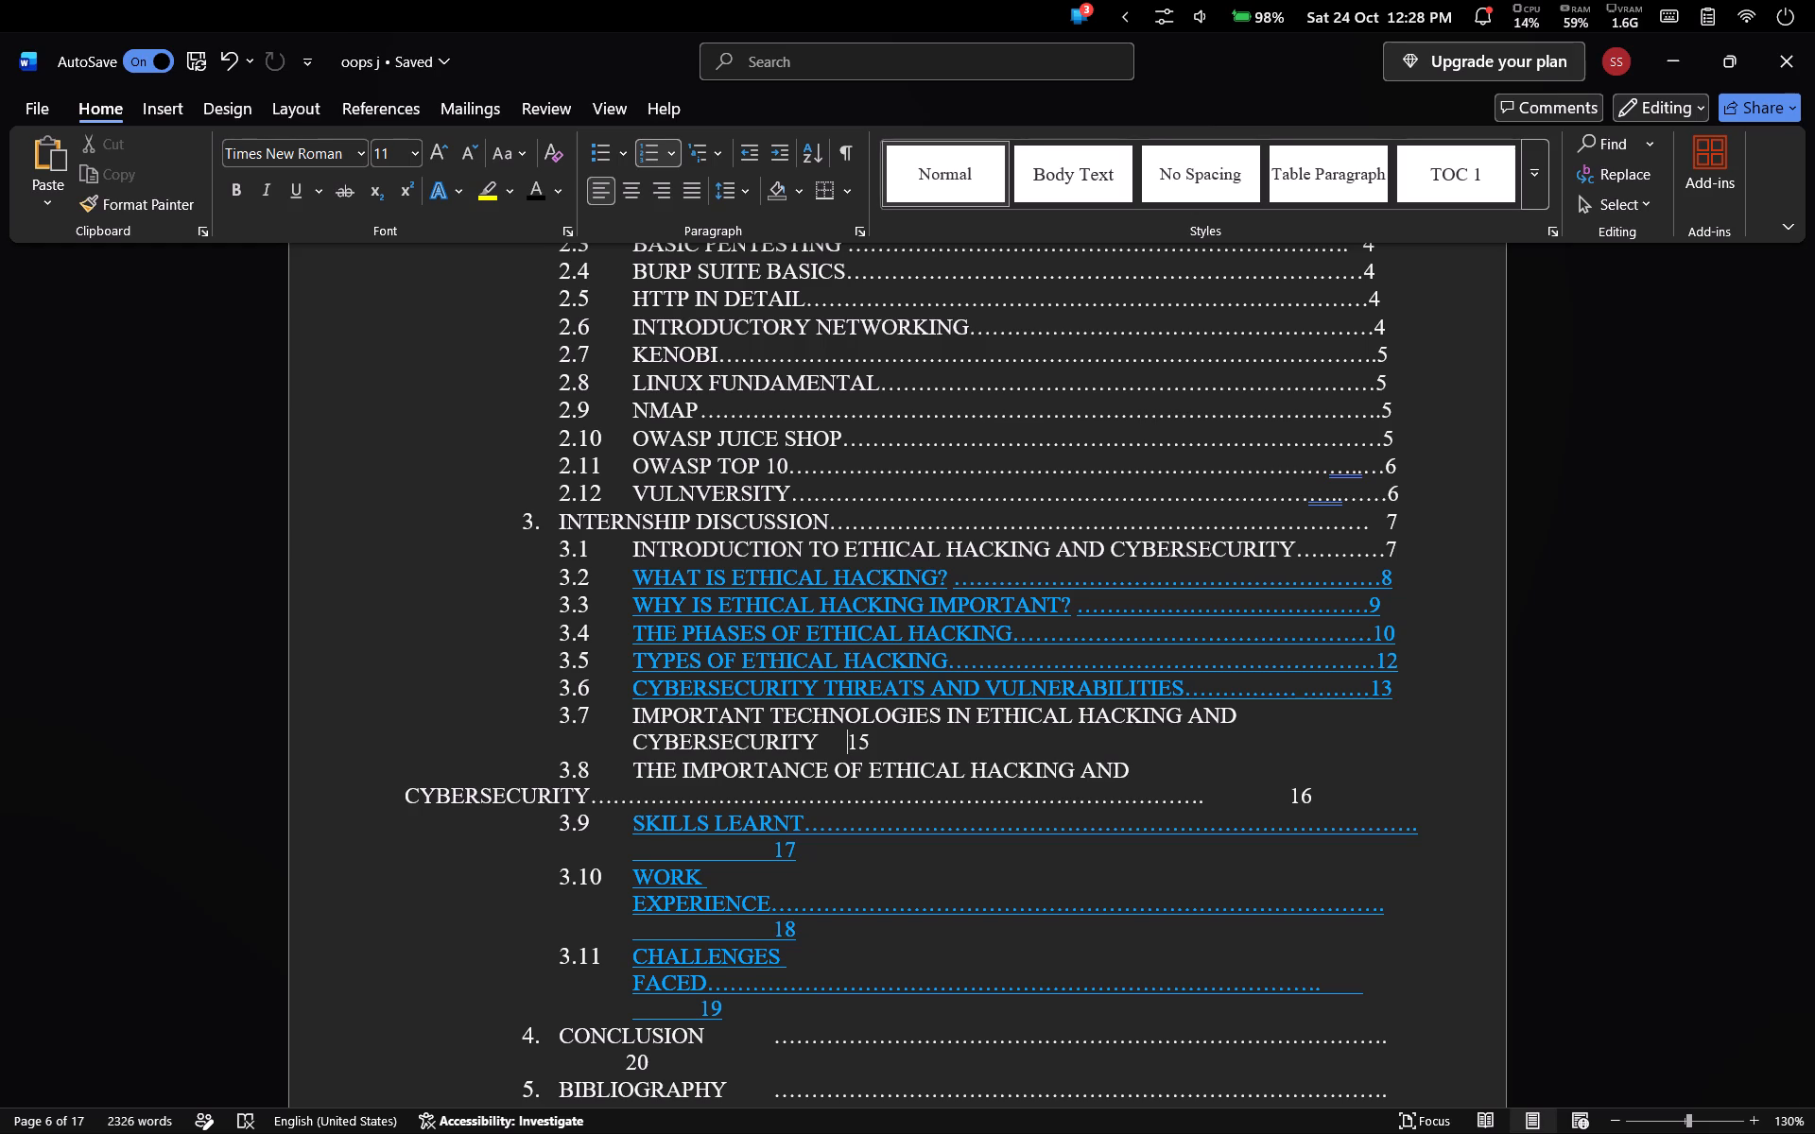
key(ctrl+v)
key(BackSpace)
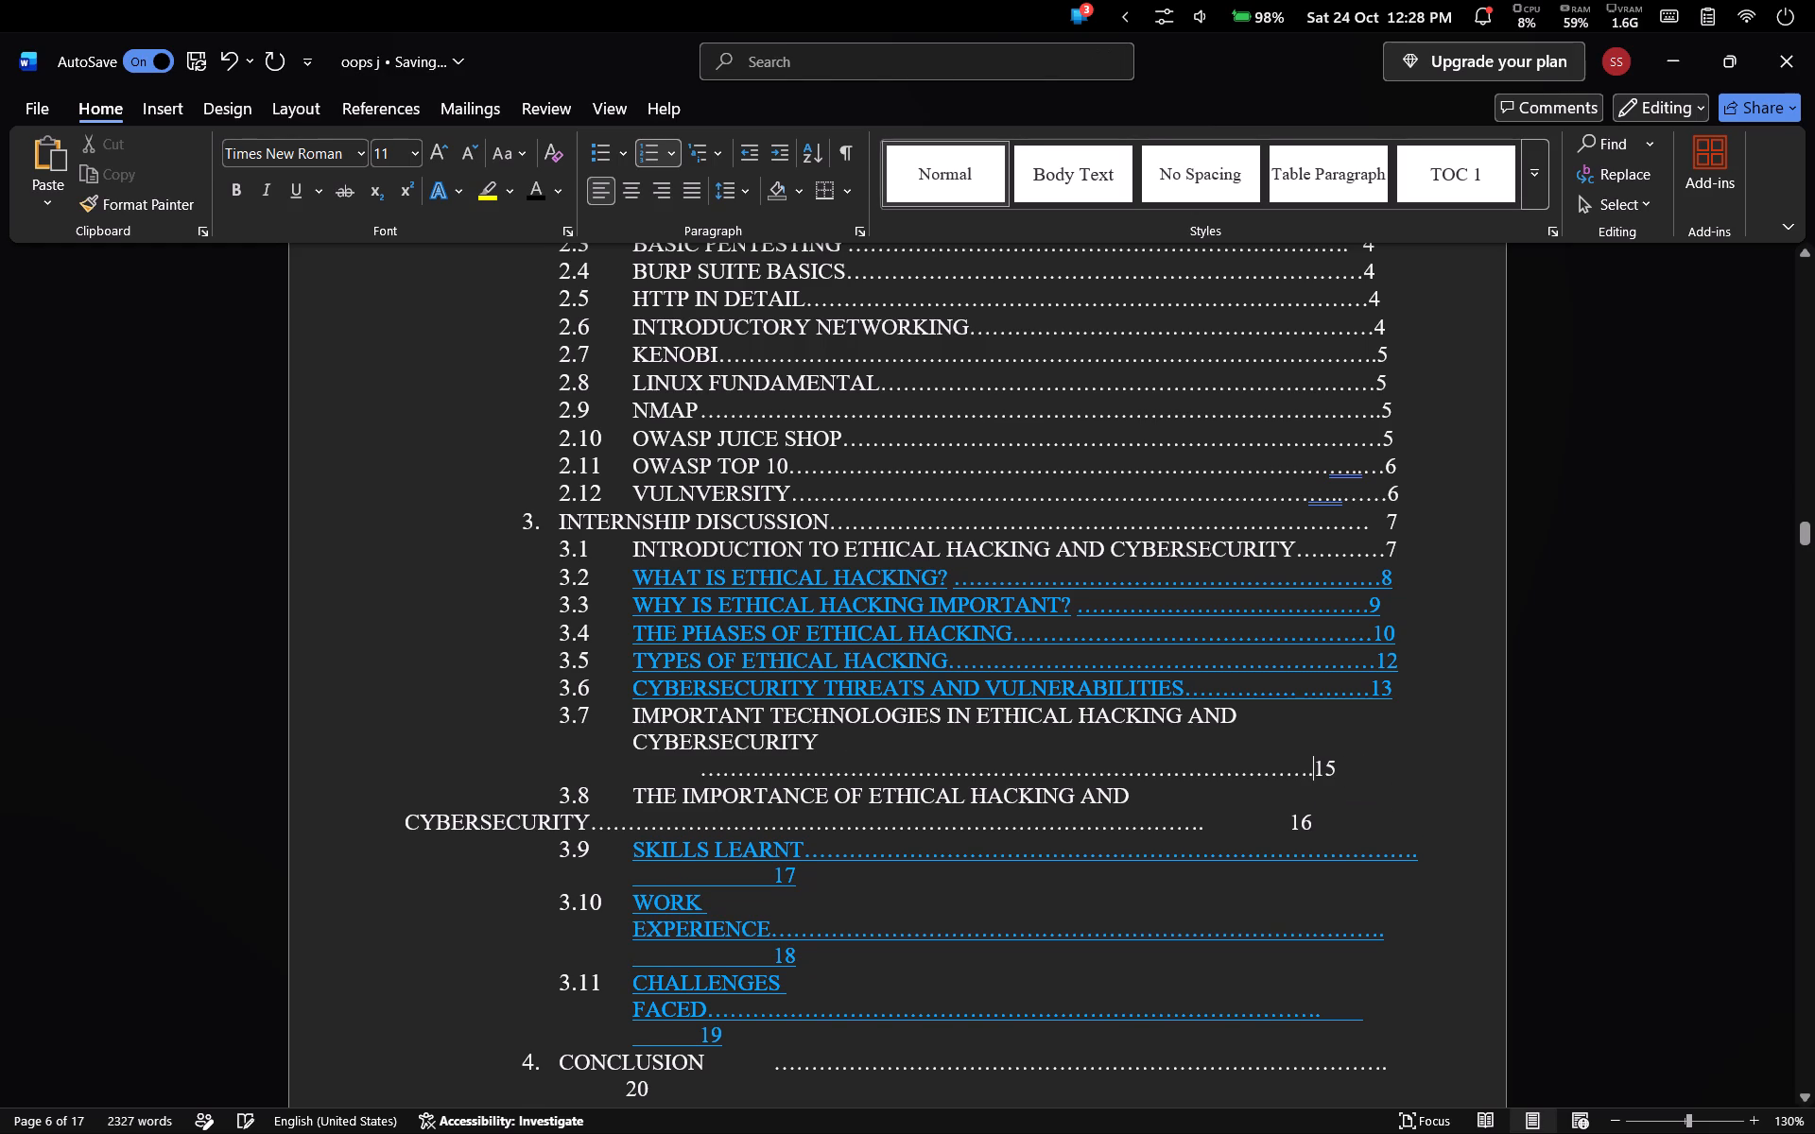
click(742, 773)
key(BackSpace)
key(BackSpace)
key(BackSpace)
key(BackSpace)
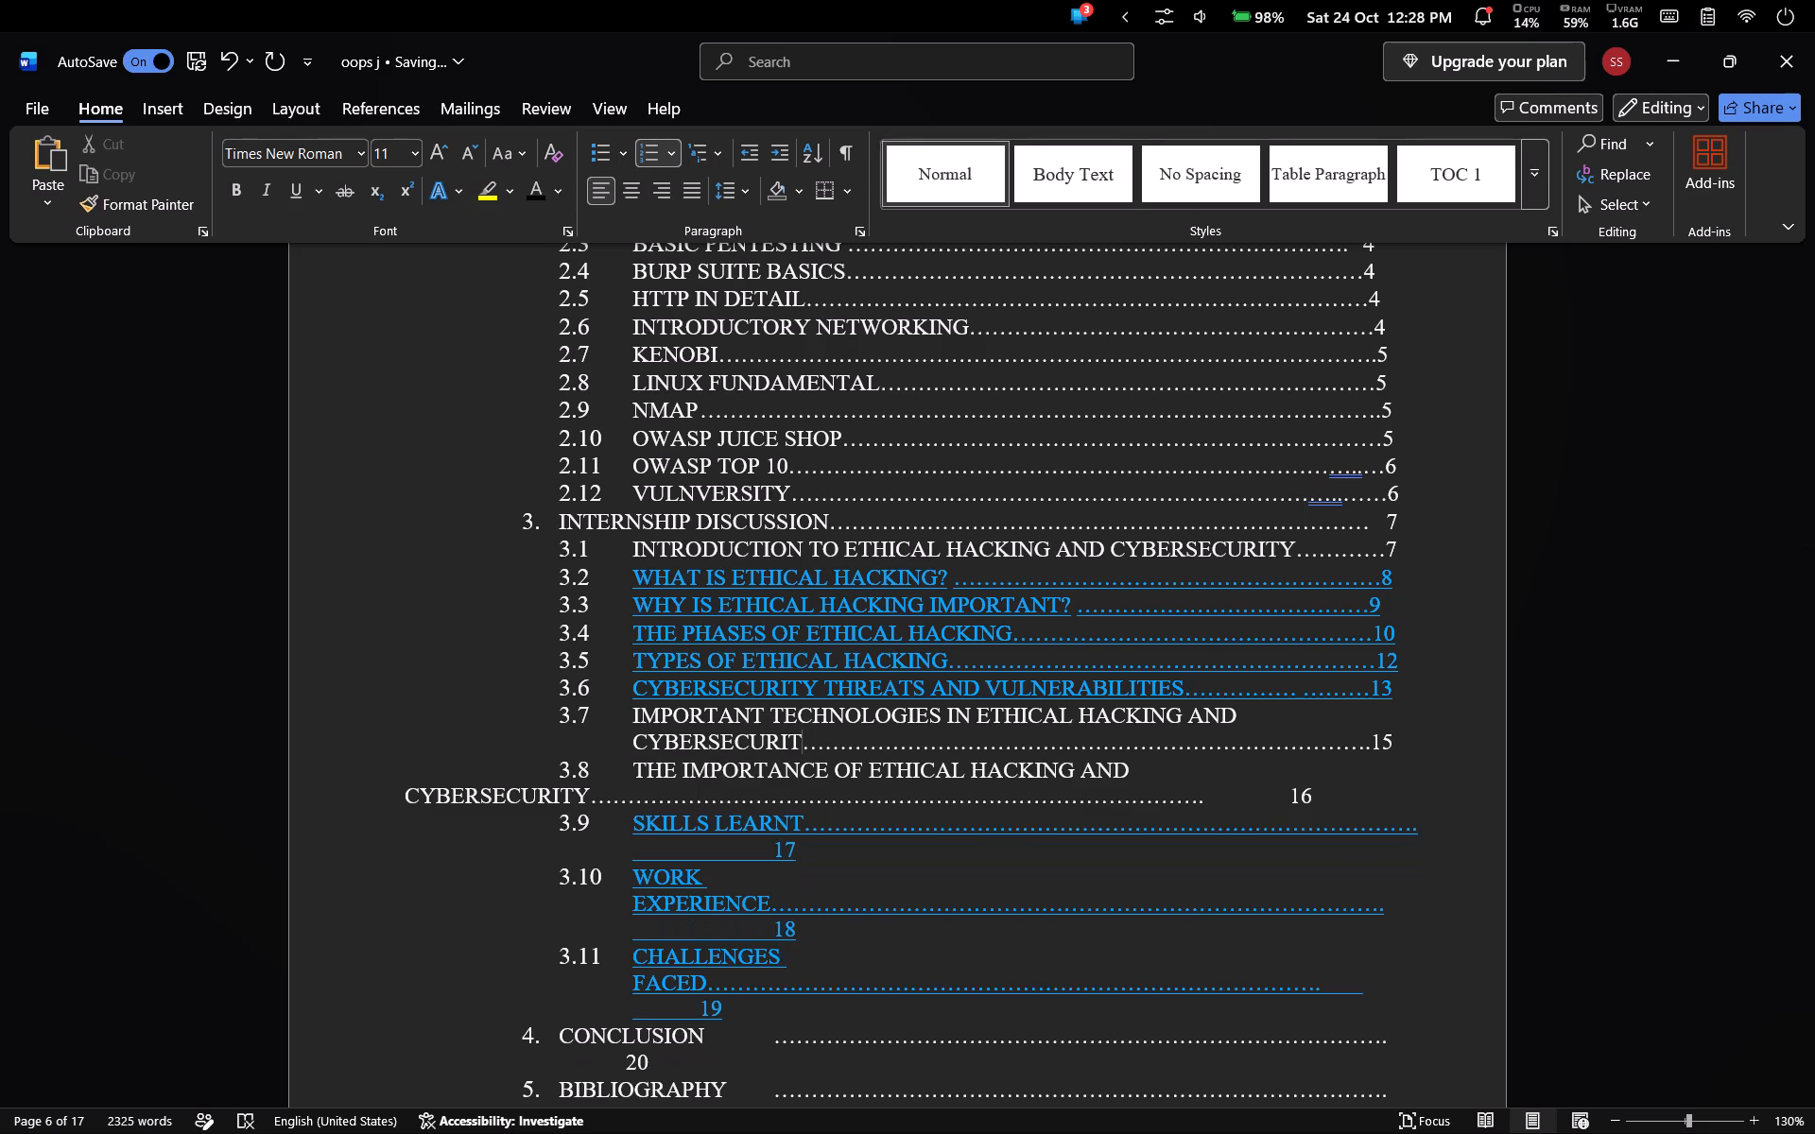
key(shift+y)
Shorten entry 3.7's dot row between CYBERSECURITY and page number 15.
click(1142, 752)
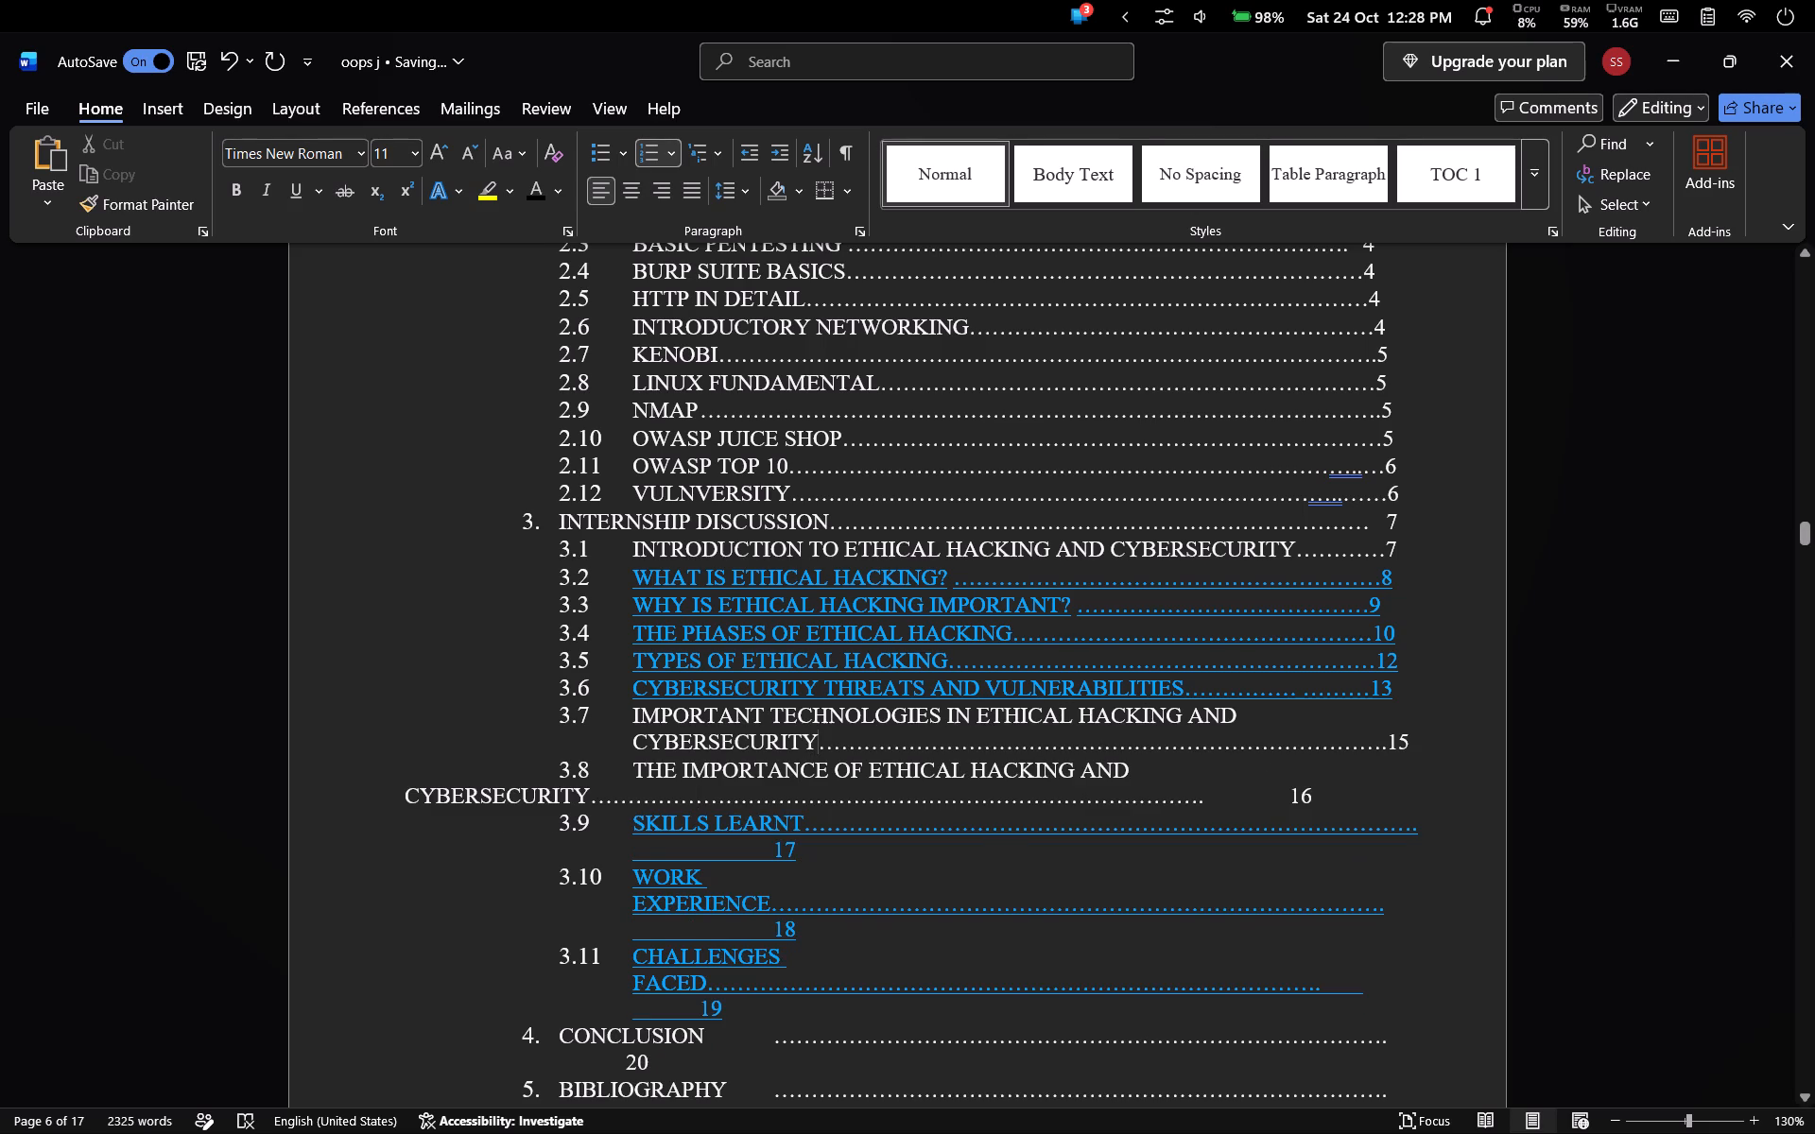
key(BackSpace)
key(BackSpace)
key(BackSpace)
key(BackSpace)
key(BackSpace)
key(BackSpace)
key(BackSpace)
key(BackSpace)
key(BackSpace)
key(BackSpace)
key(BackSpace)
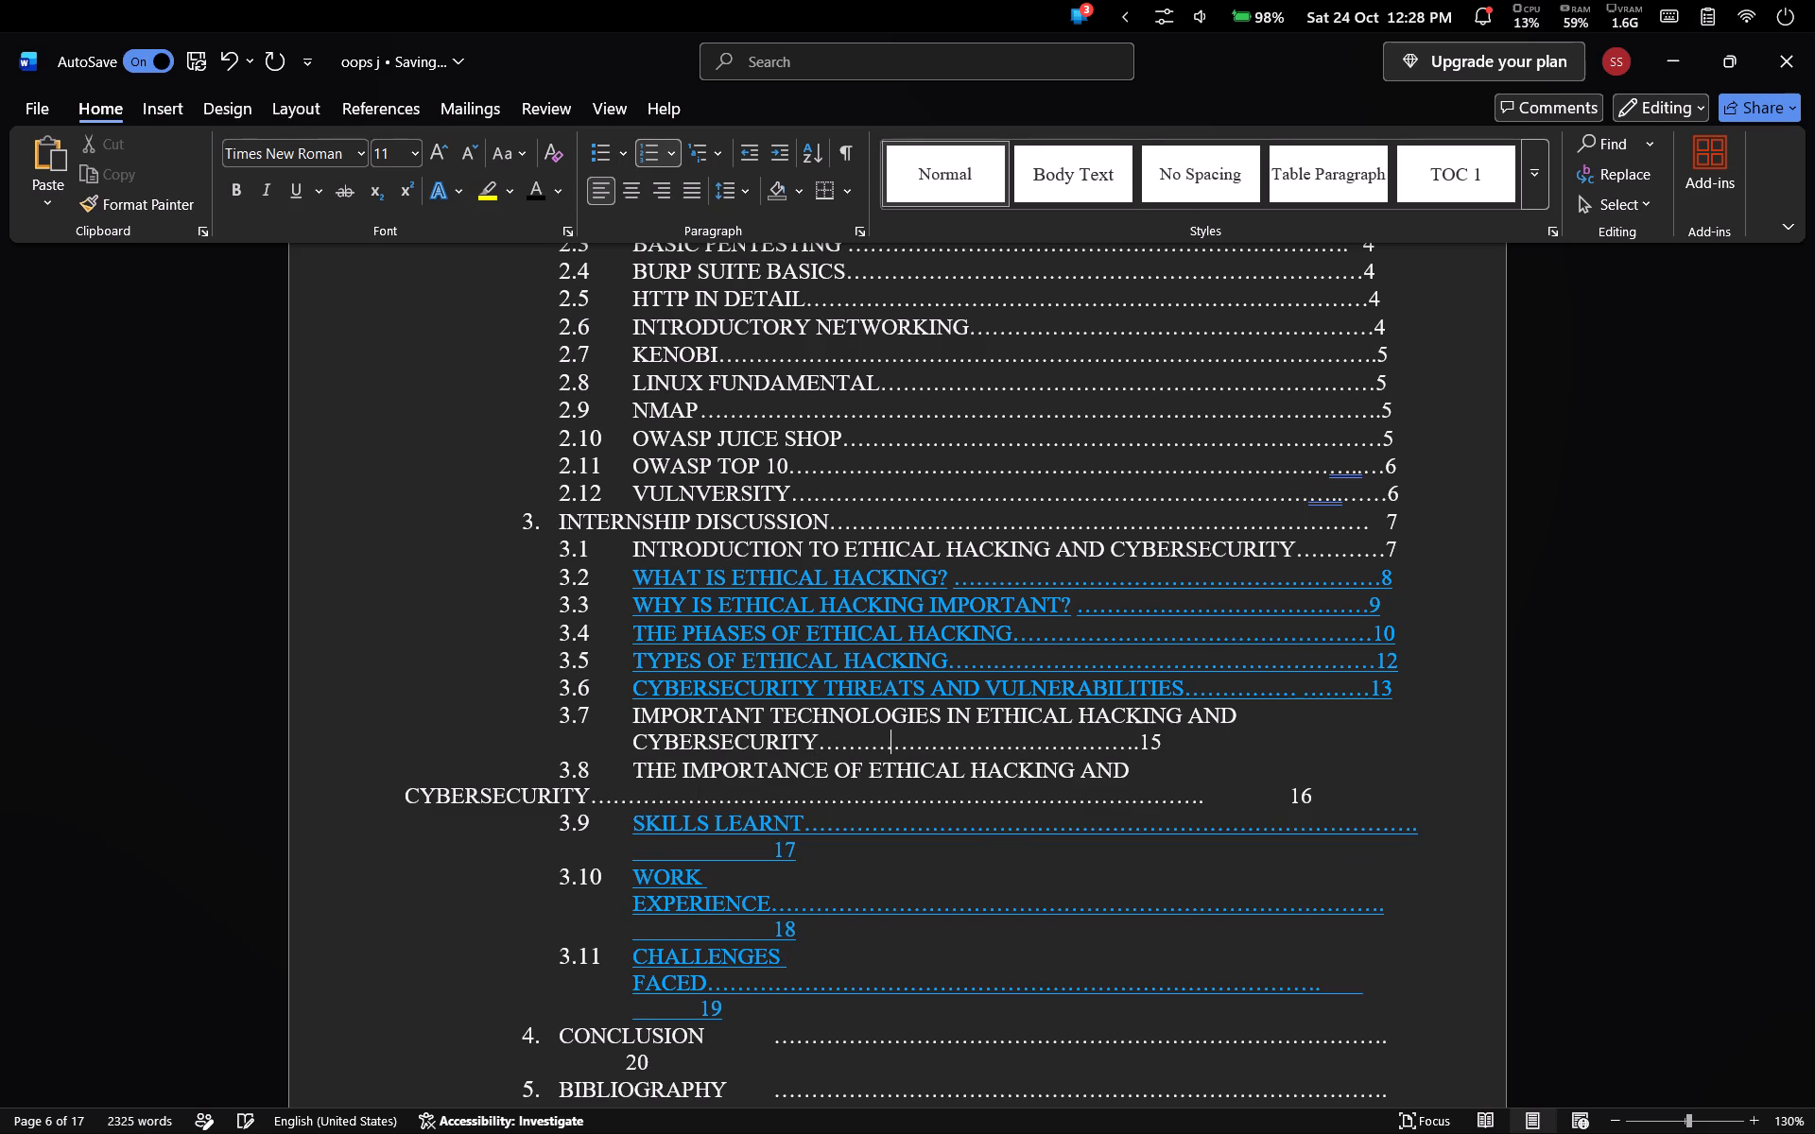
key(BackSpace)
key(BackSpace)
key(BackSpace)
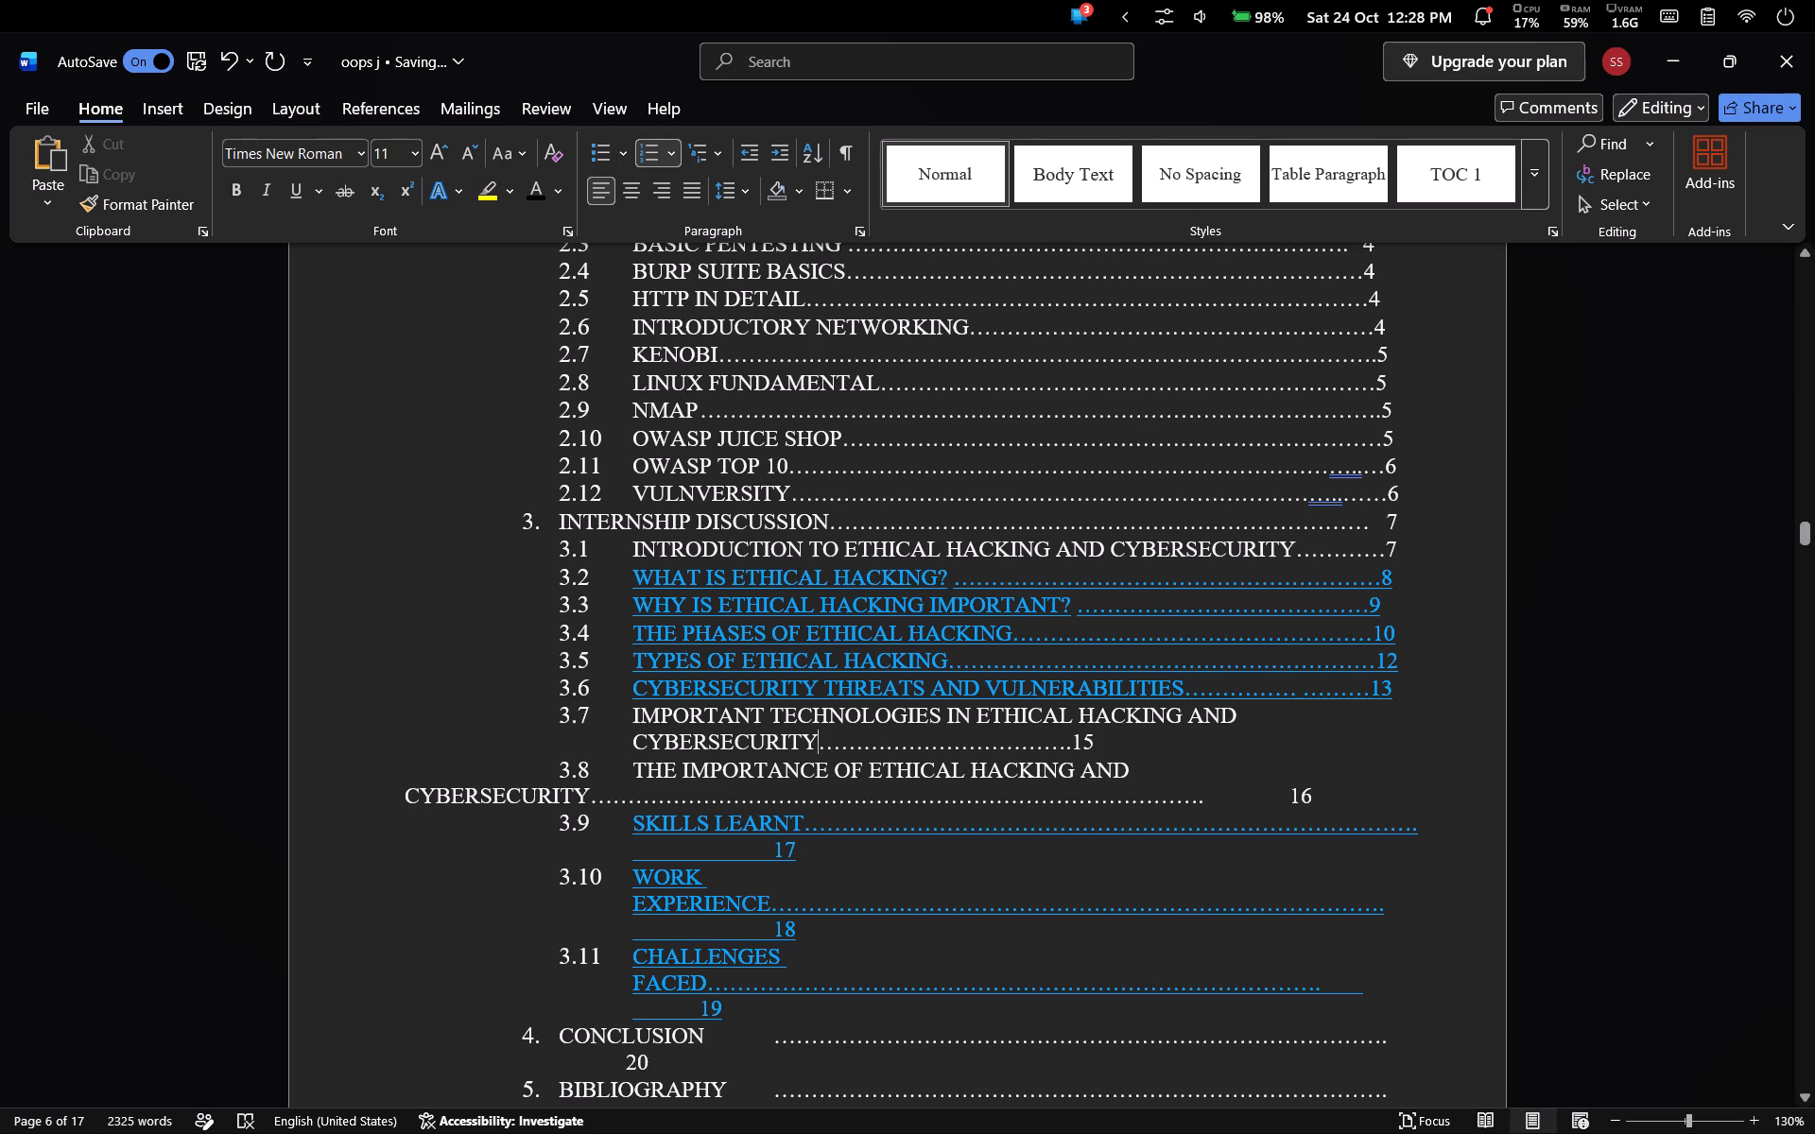
Replace the remaining dots of entry 3.7 with a freshly pasted dot row, trimmed to fit page number 15 on the CYBERSECURITY line.
click(1068, 740)
key(BackSpace)
key(BackSpace)
key(BackSpace)
key(BackSpace)
key(BackSpace)
key(BackSpace)
key(BackSpace)
key(BackSpace)
key(BackSpace)
key(BackSpace)
key(BackSpace)
key(ctrl+v)
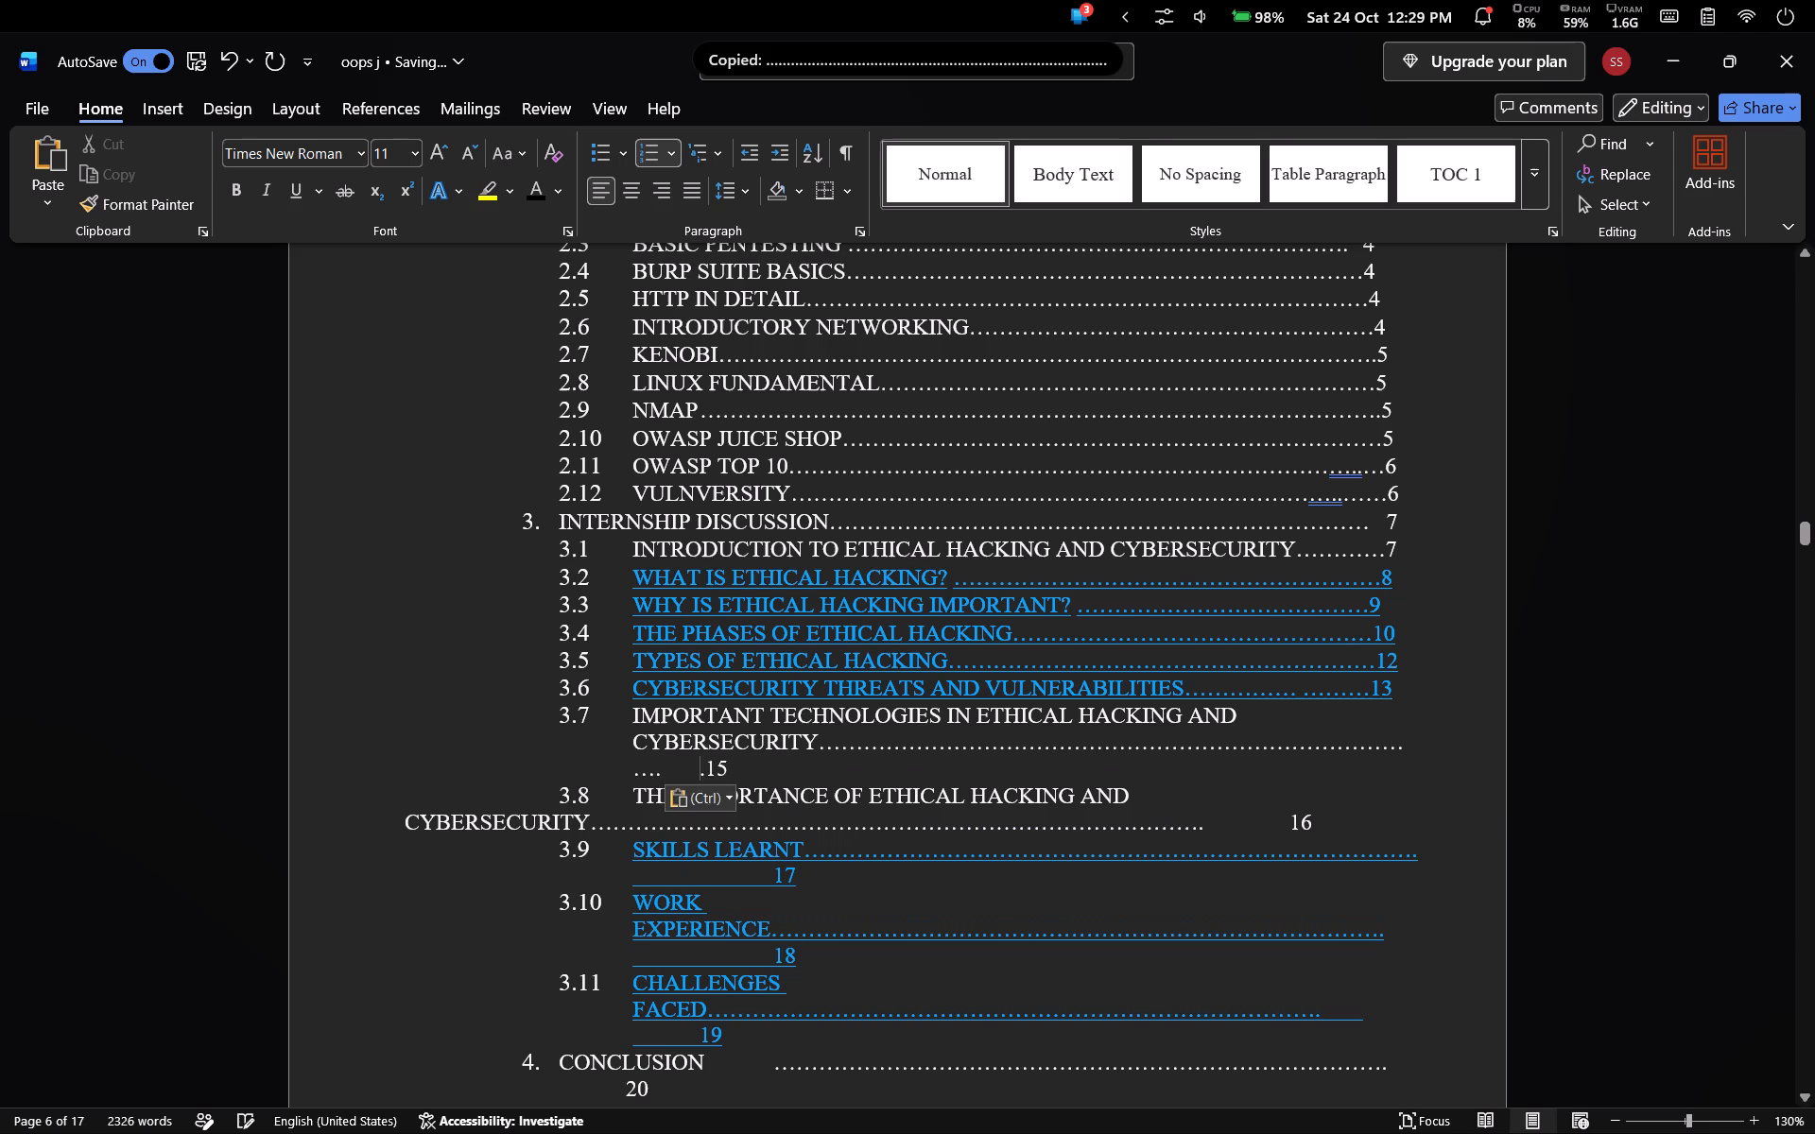
key(BackSpace)
key(BackSpace)
key(BackSpace)
key(BackSpace)
key(BackSpace)
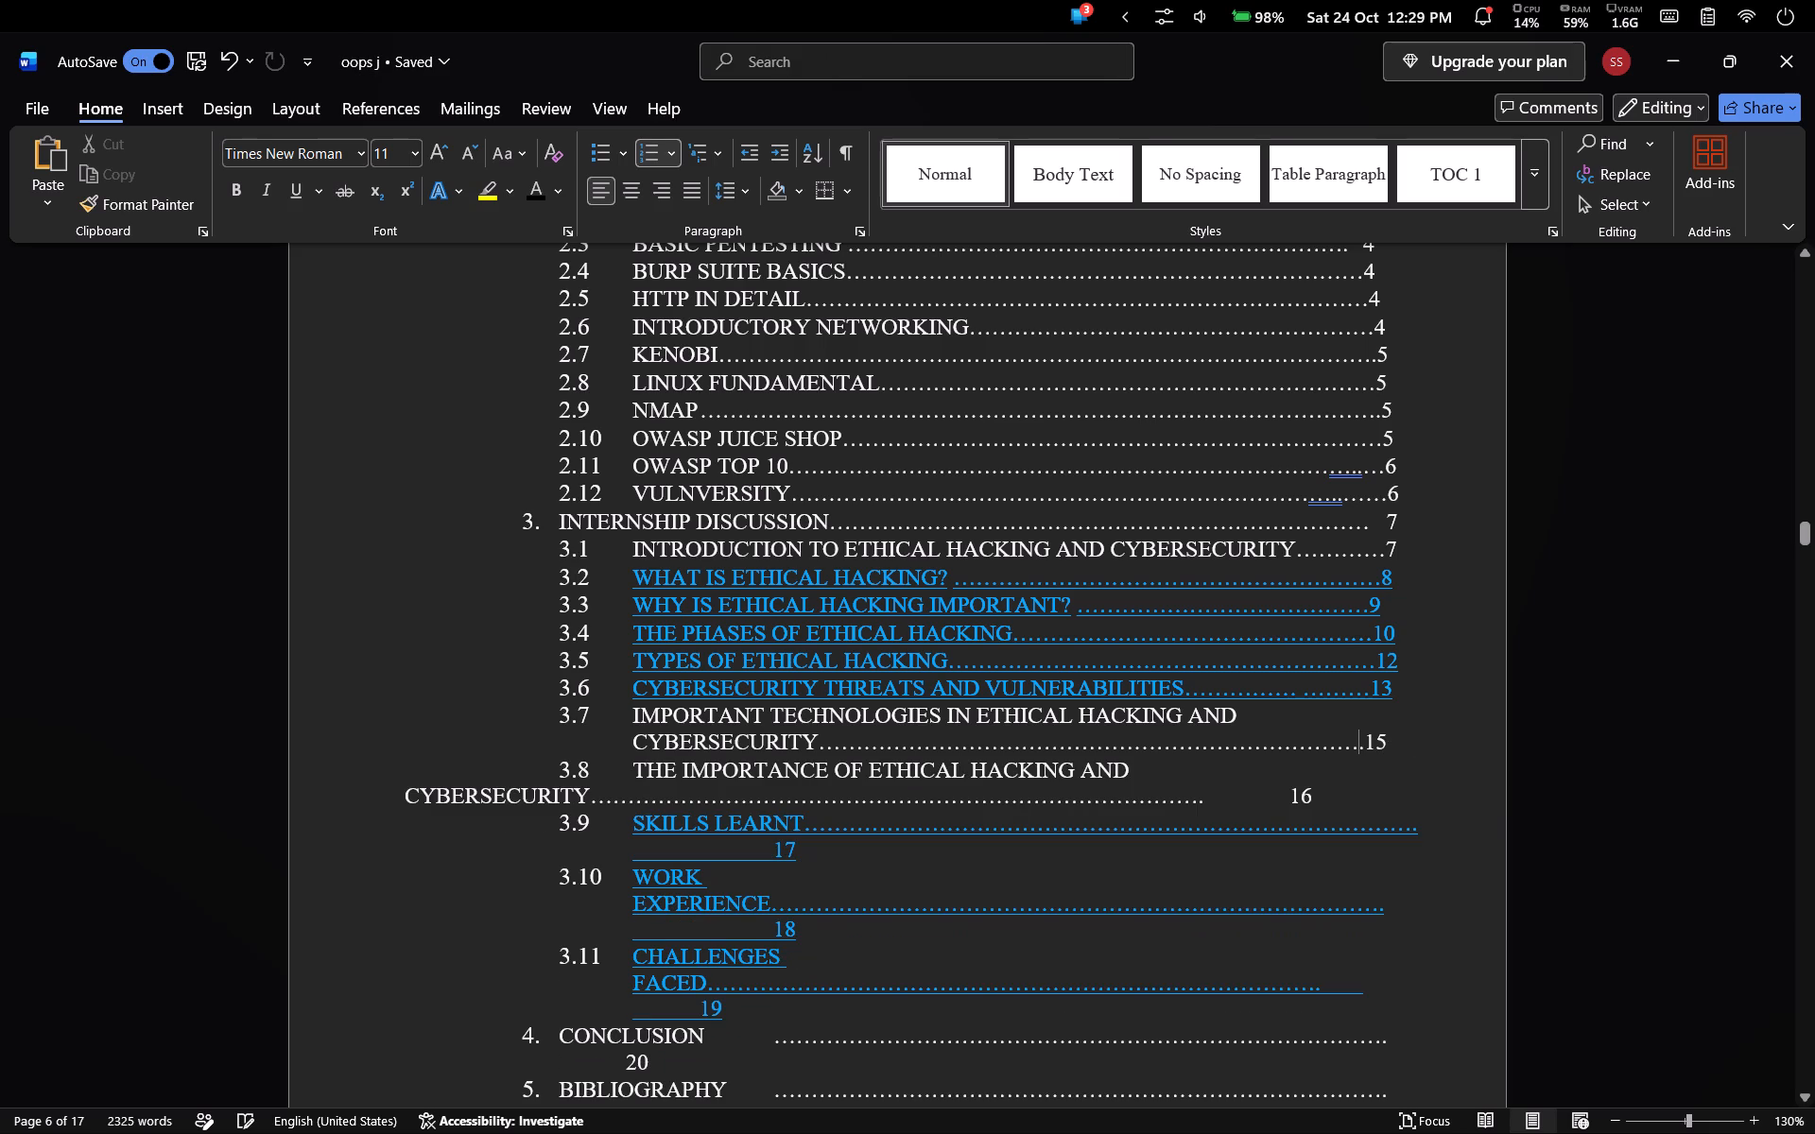
Merge the detached CYBERSECURITY line into entry 3.8's title, with a space after AND.
click(403, 792)
key(BackSpace)
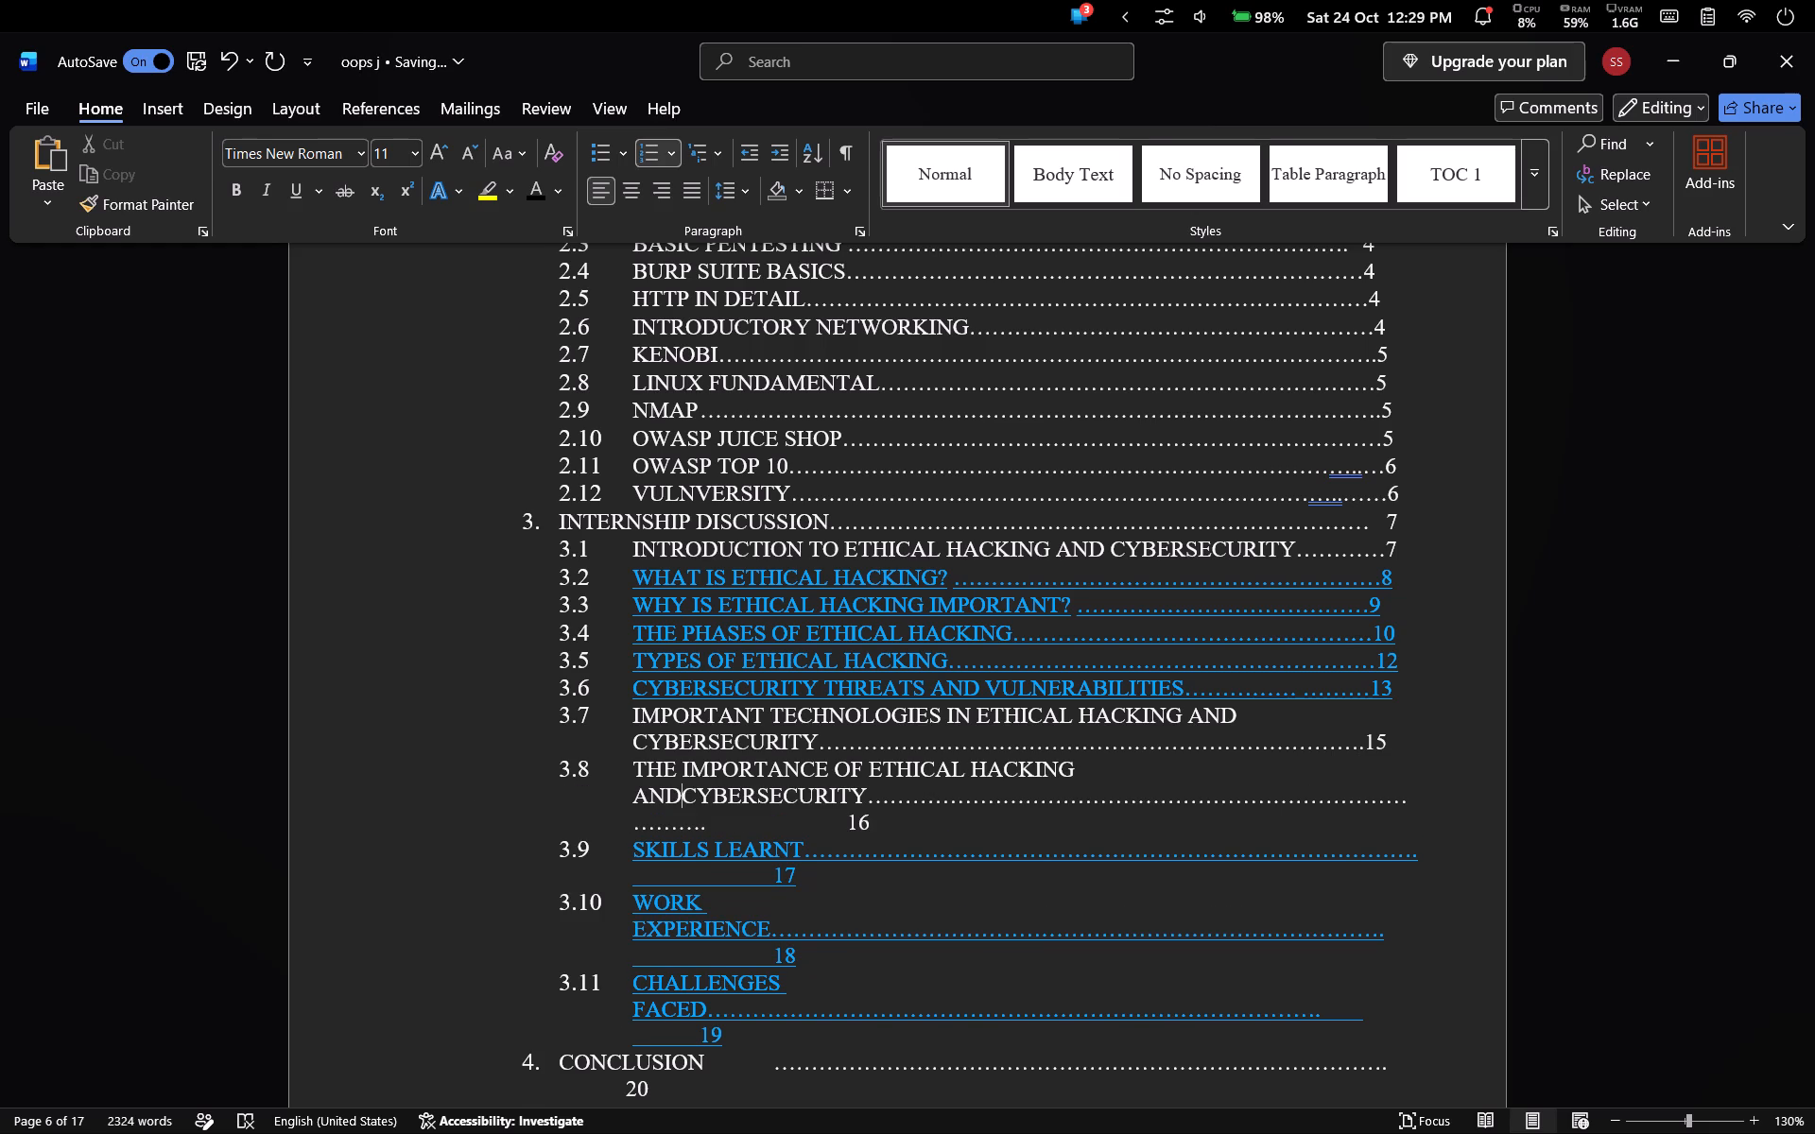
key(space)
Delete the gap and excess dots before page number 16 of entry 3.8 so the number fits on the CYBERSECURITY line.
drag(770, 826, 644, 817)
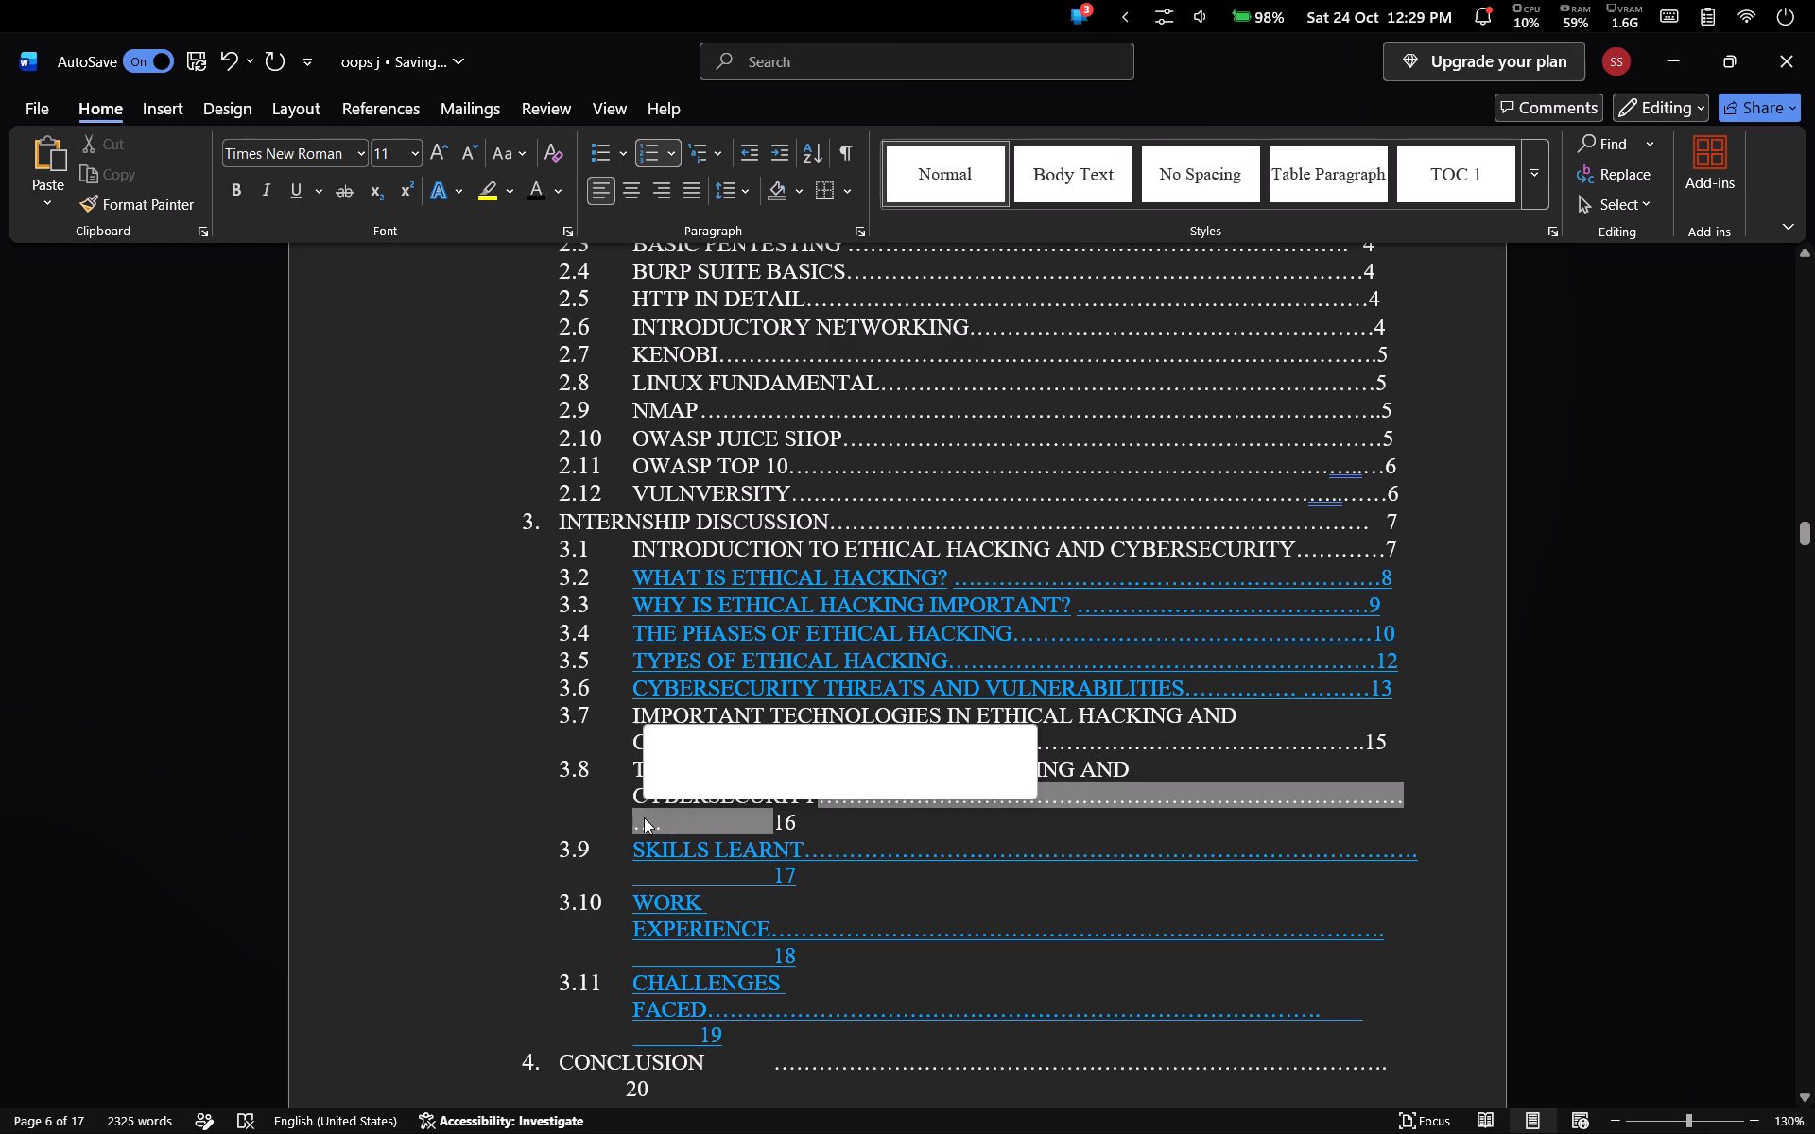
click(644, 817)
click(771, 828)
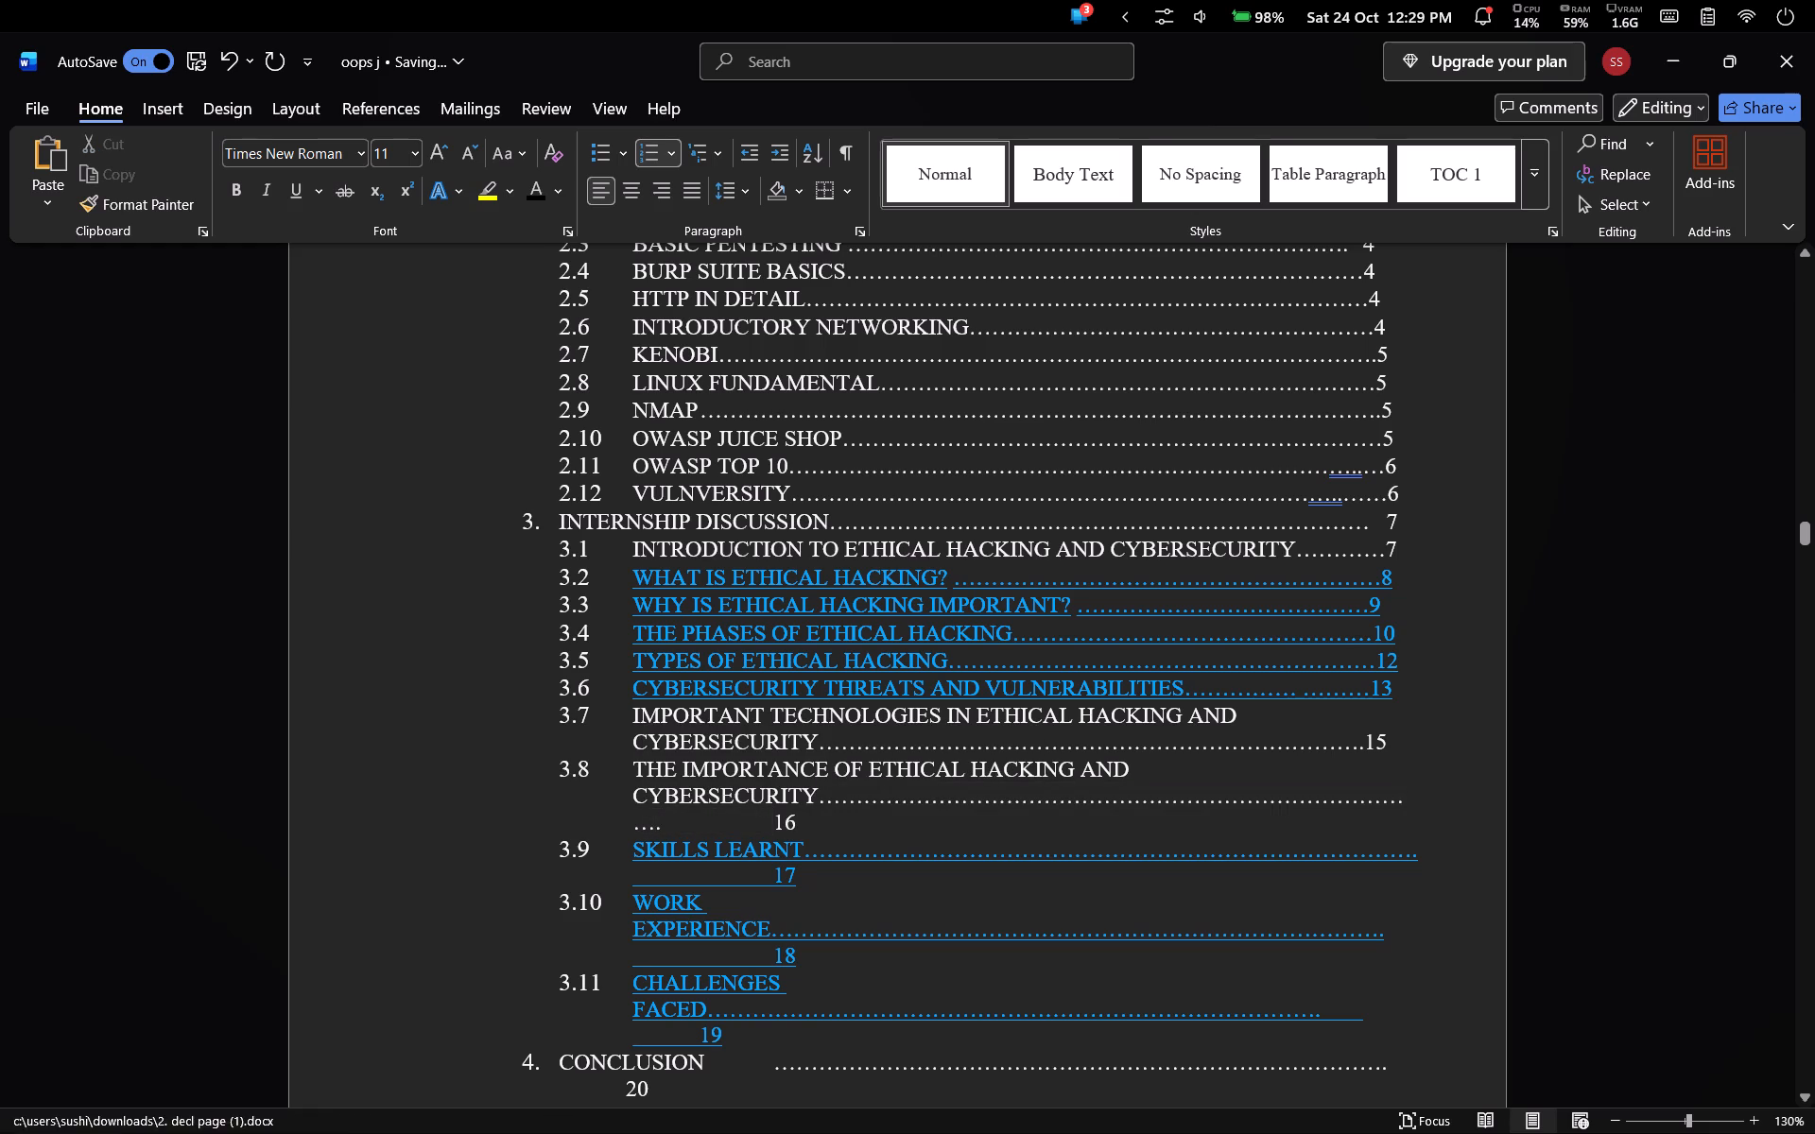
key(BackSpace)
key(BackSpace)
key(BackSpace)
key(BackSpace)
key(BackSpace)
key(BackSpace)
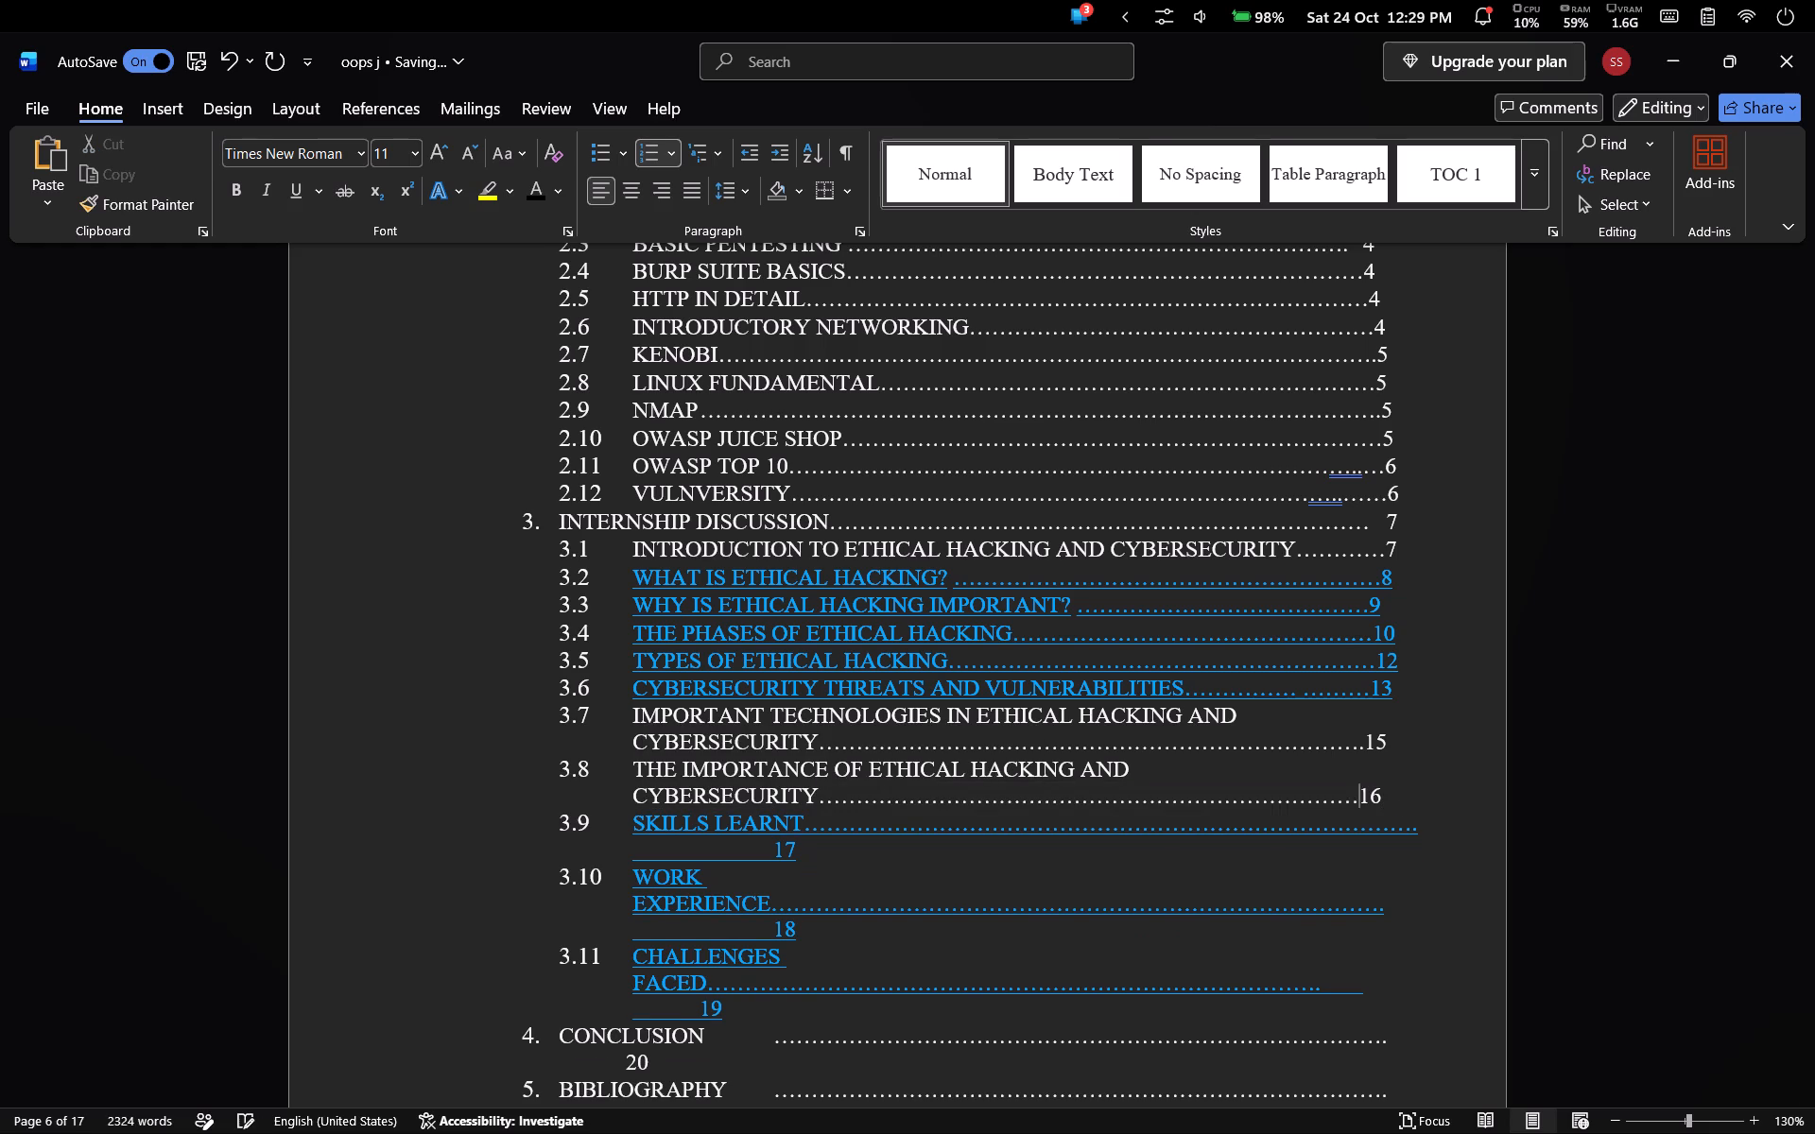
Fit entry 3.9, SKILLS LEARNT, on one line by deleting the gap before page number 17 and trimming its dots.
click(771, 853)
key(BackSpace)
key(BackSpace)
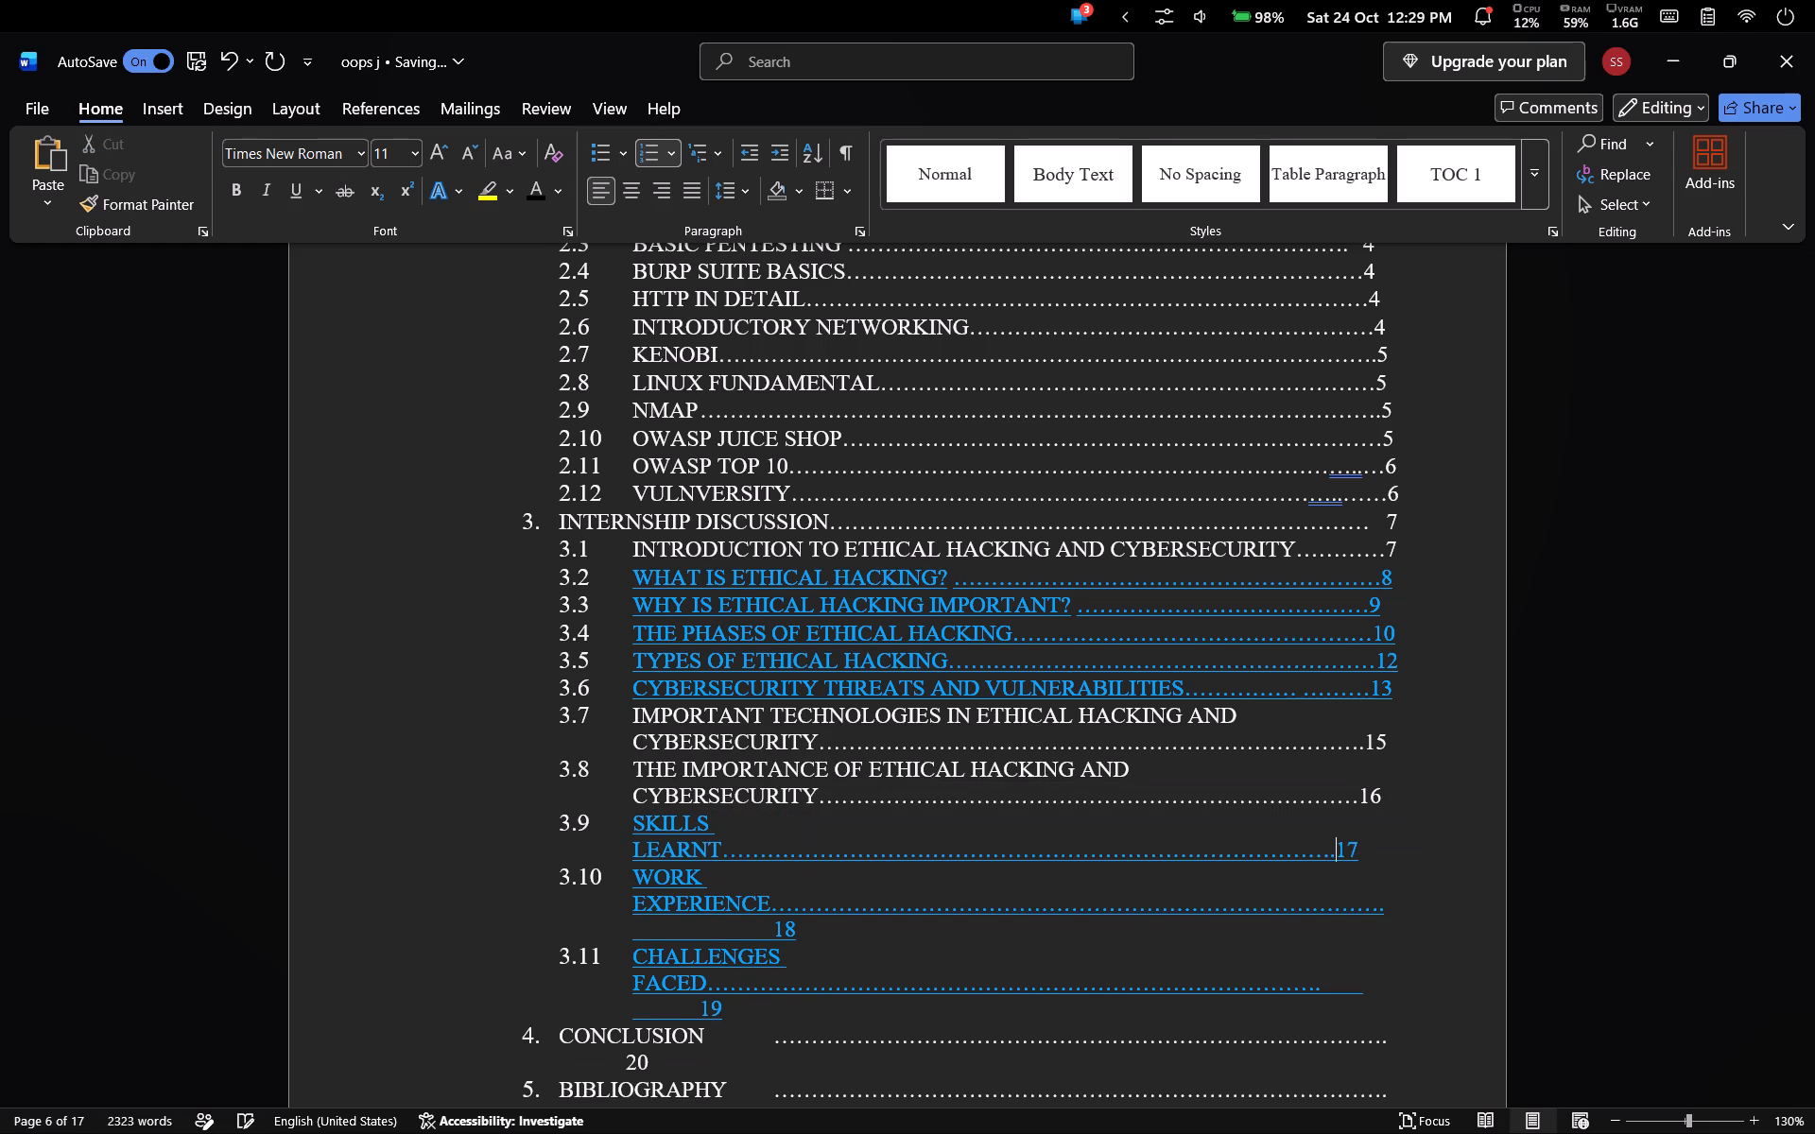
key(BackSpace)
key(BackSpace)
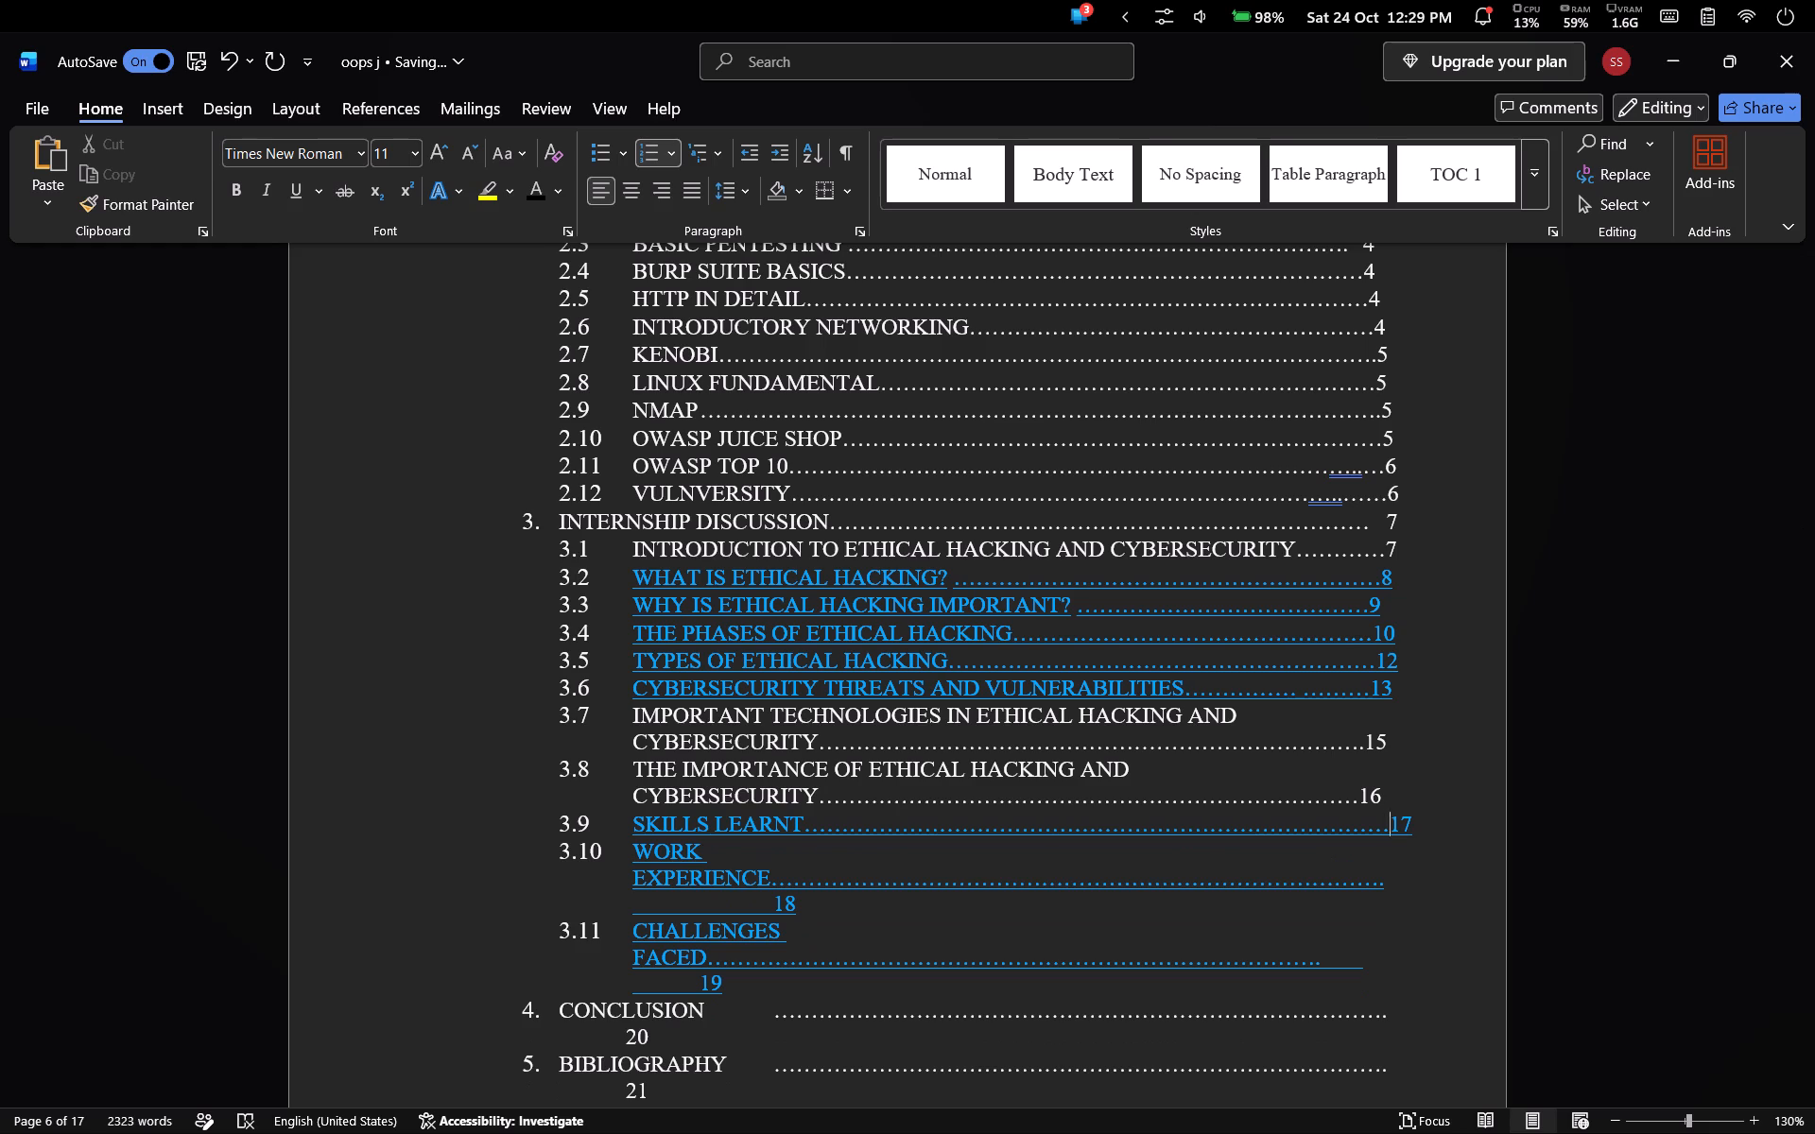
key(BackSpace)
Delete the gap before page number 18 of entry 3.10, WORK EXPERIENCE, and trim the end of its dot row.
click(771, 897)
key(BackSpace)
key(BackSpace)
key(BackSpace)
key(BackSpace)
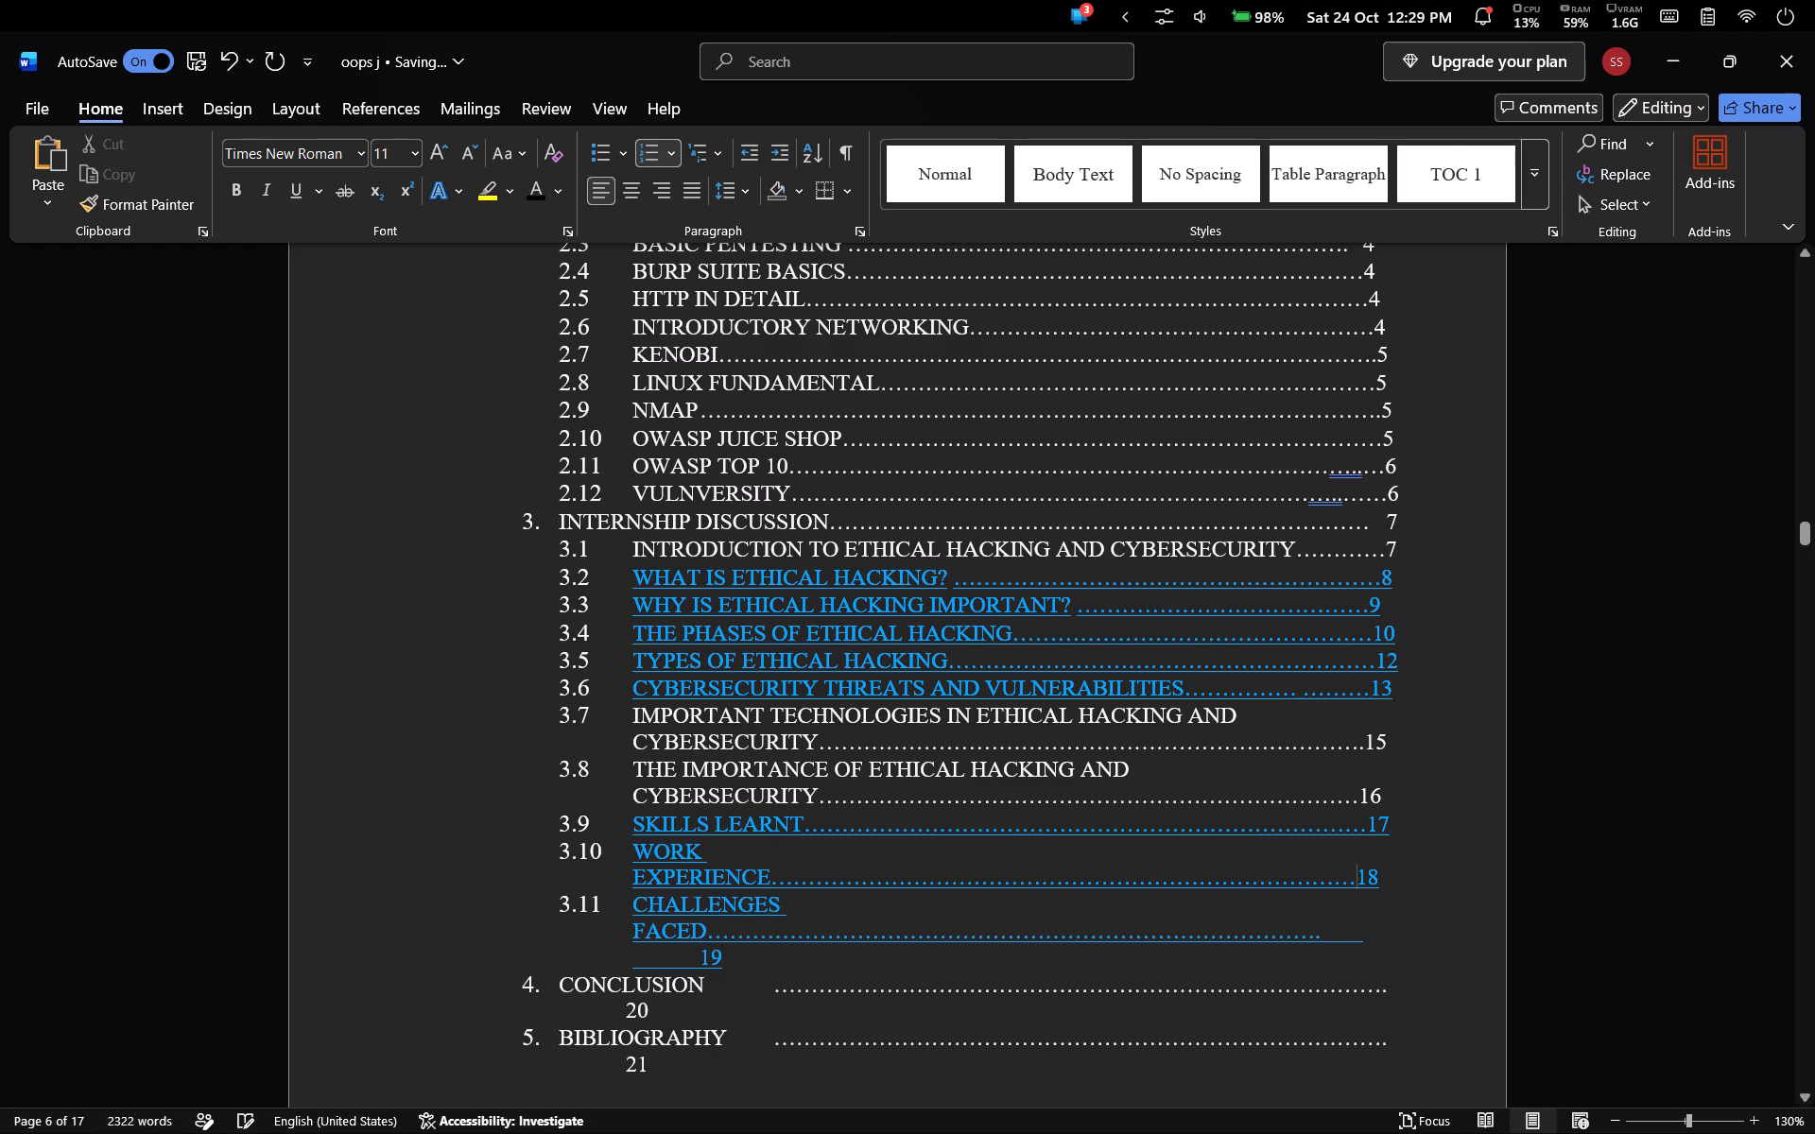
Fit entry 3.11, CHALLENGES FACED, on one line by removing the gap and excess dots, leaving two spaces before page number 19.
click(698, 961)
key(BackSpace)
key(BackSpace)
key(BackSpace)
key(BackSpace)
key(BackSpace)
key(BackSpace)
key(BackSpace)
key(BackSpace)
key(BackSpace)
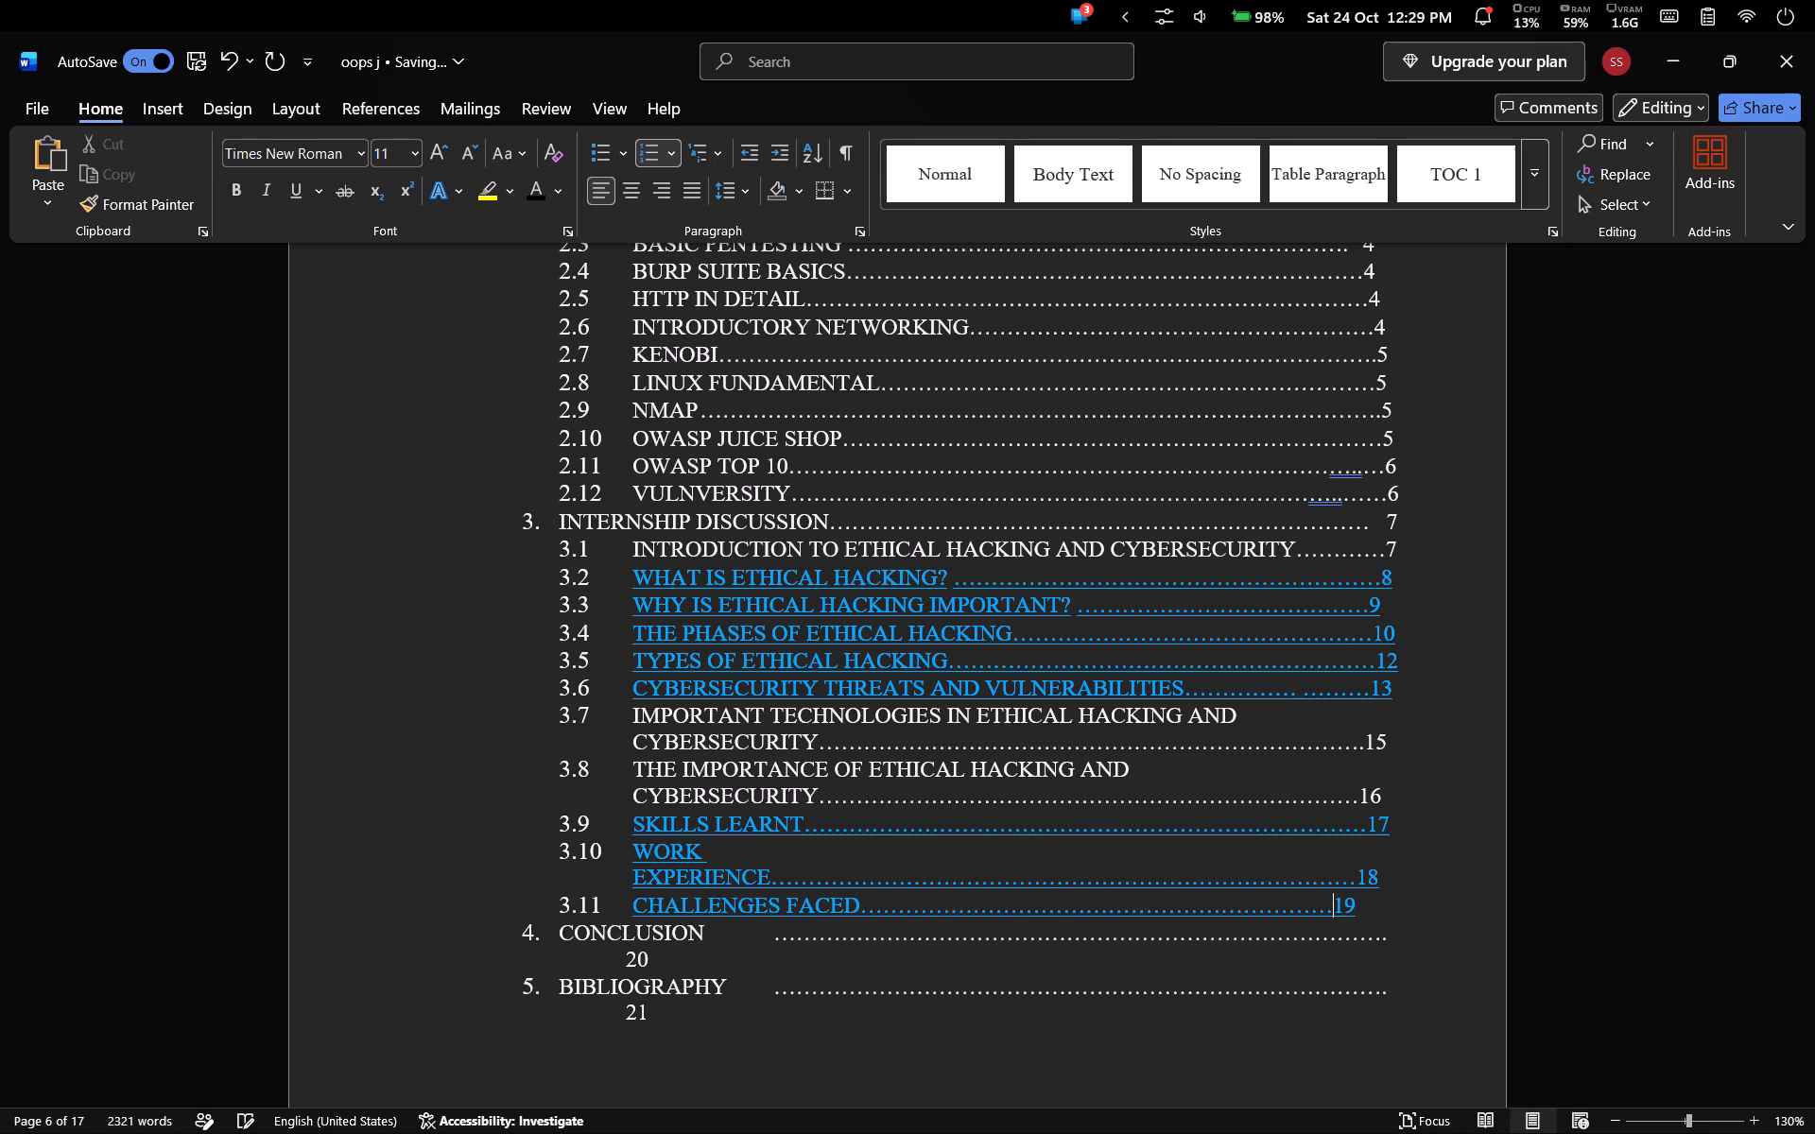
key(space)
key(space)
Fit entry 4, CONCLUSION, on one line by deleting the gaps around its dot row and inserting five extra dots before page number 20.
click(624, 952)
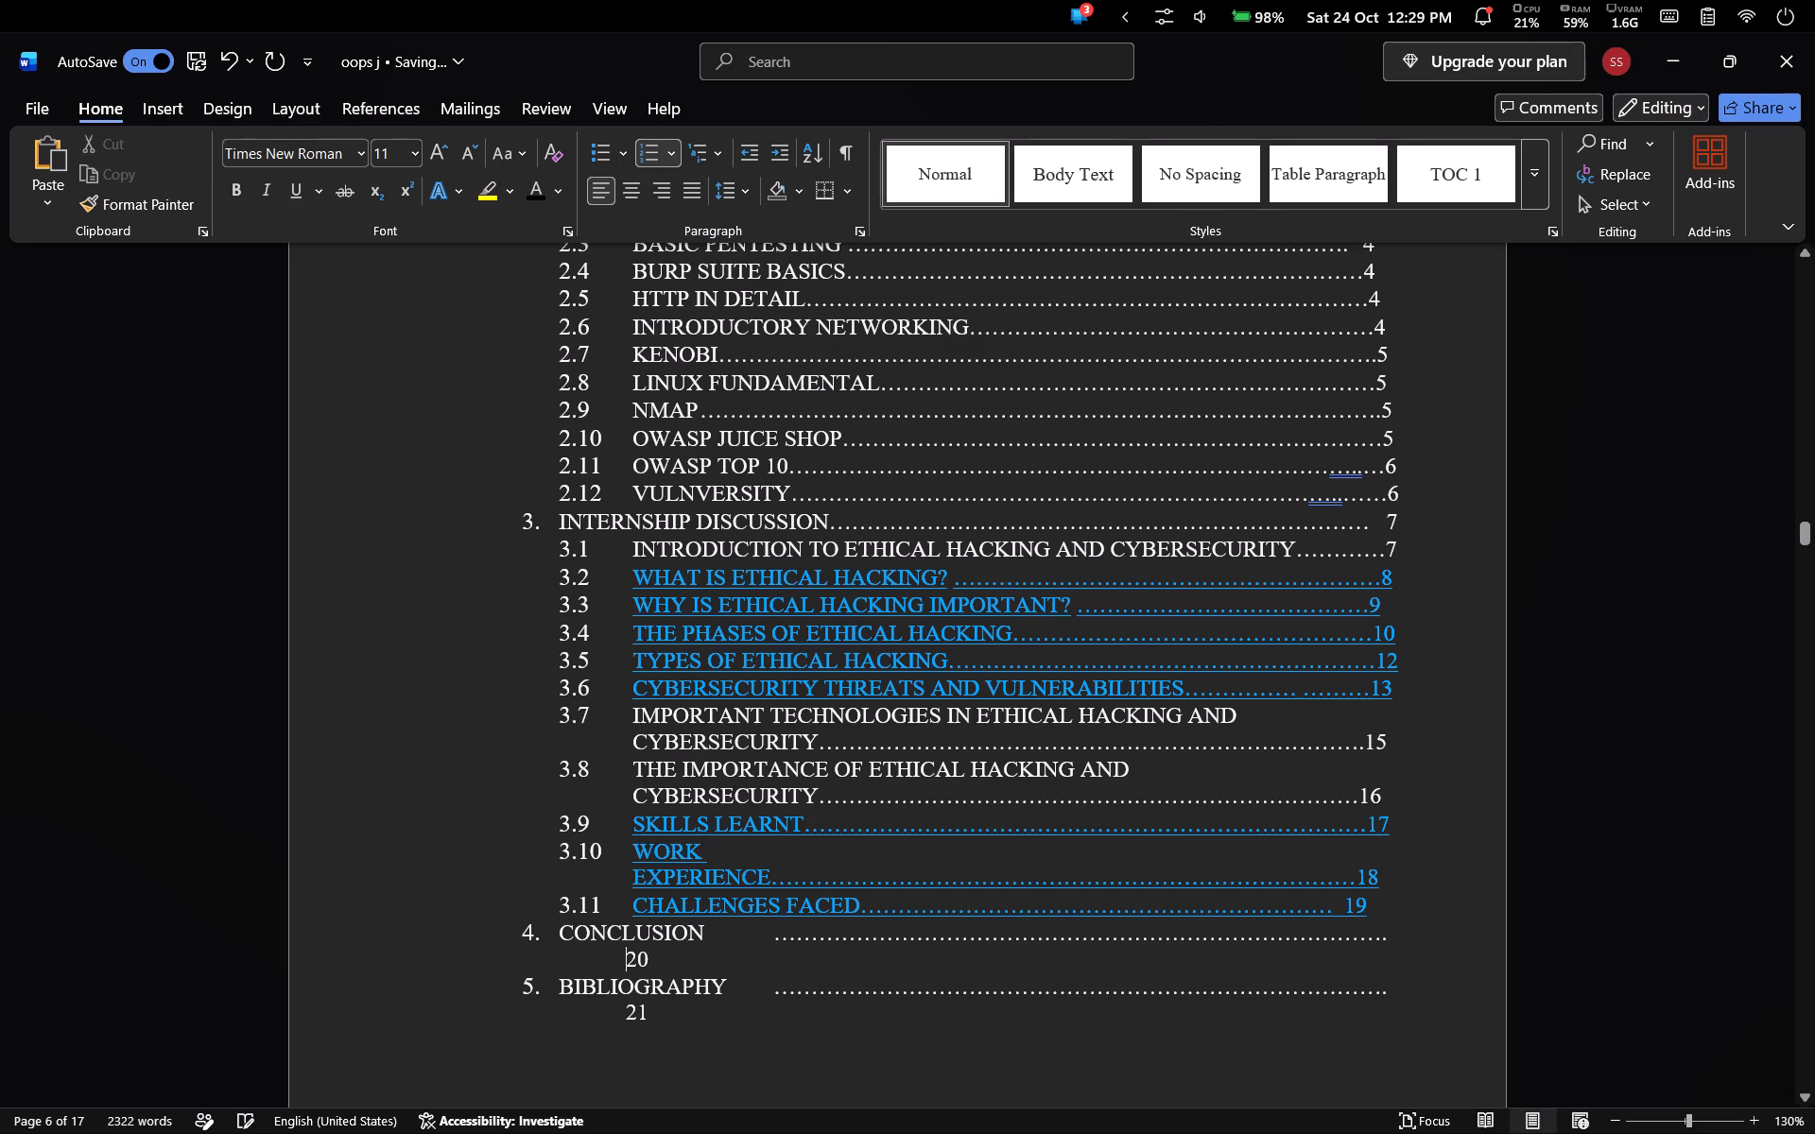
key(BackSpace)
click(769, 939)
key(BackSpace)
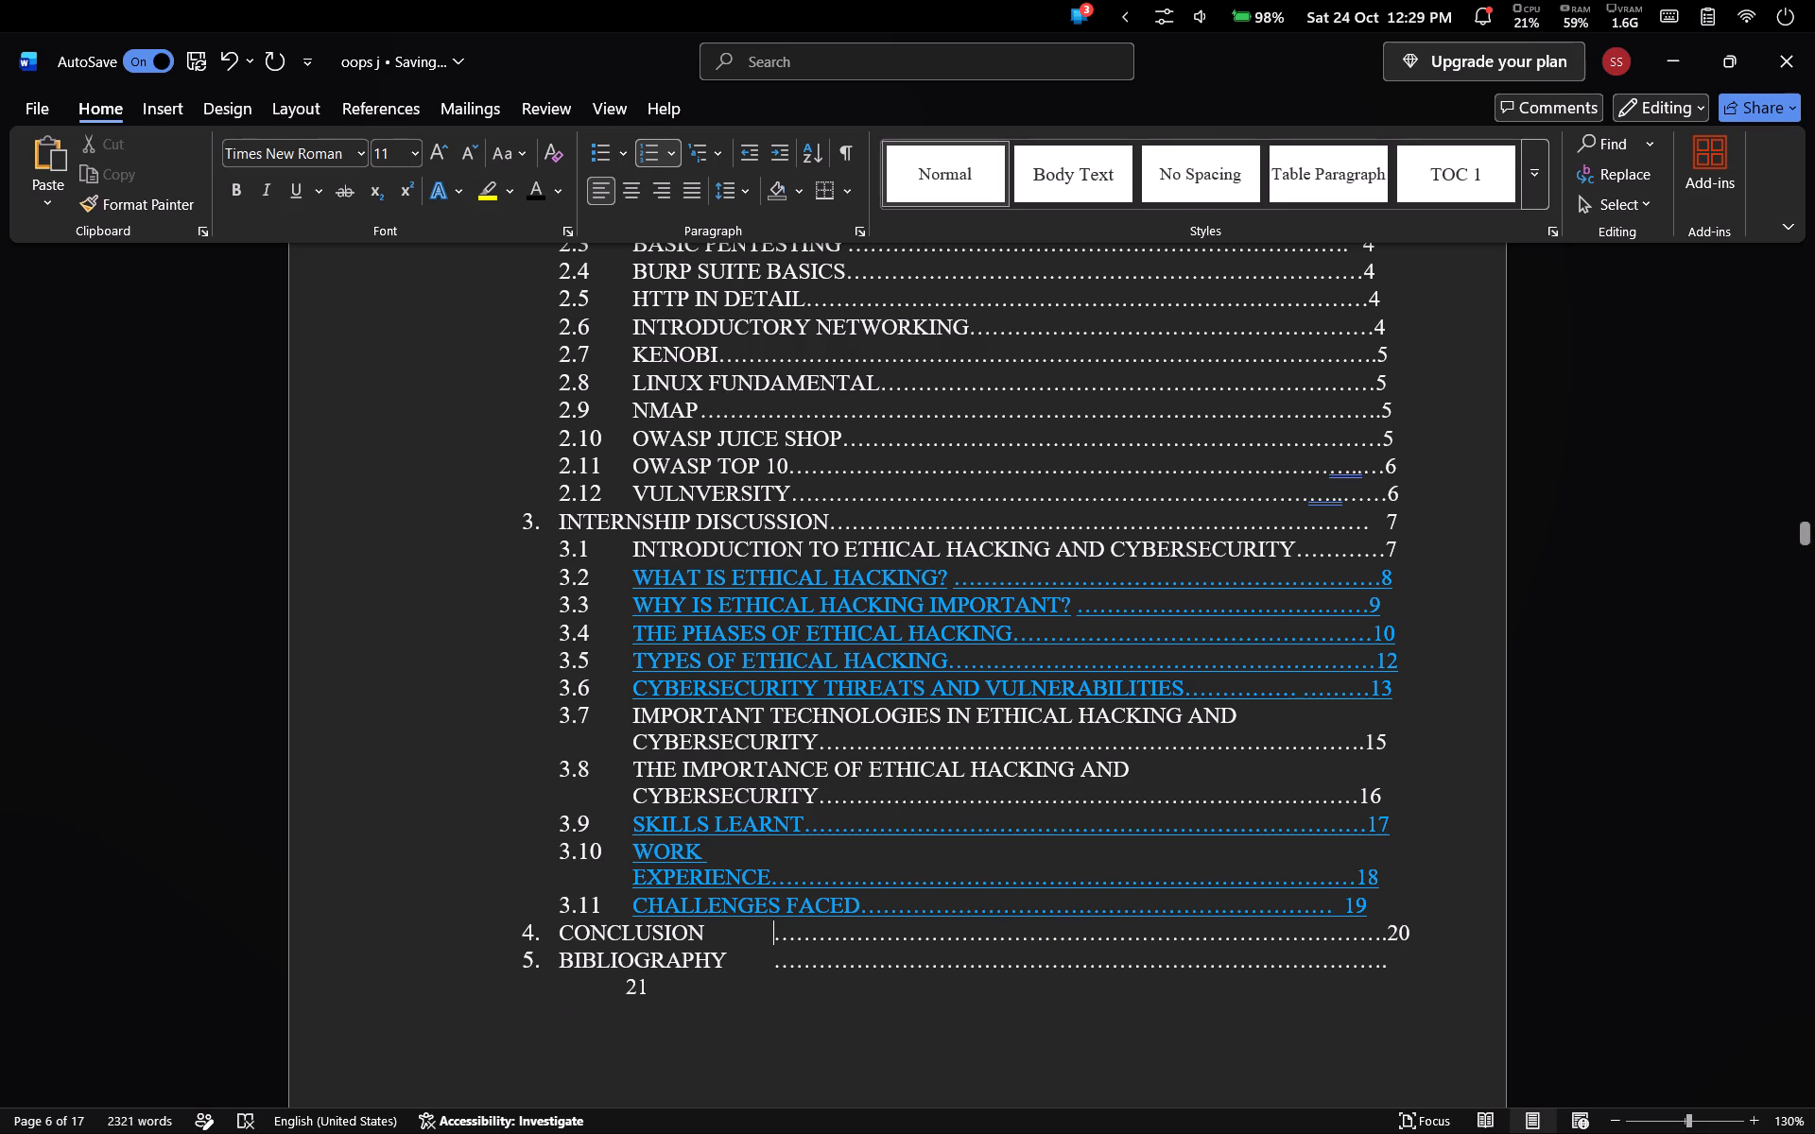
click(1009, 938)
text(.....)
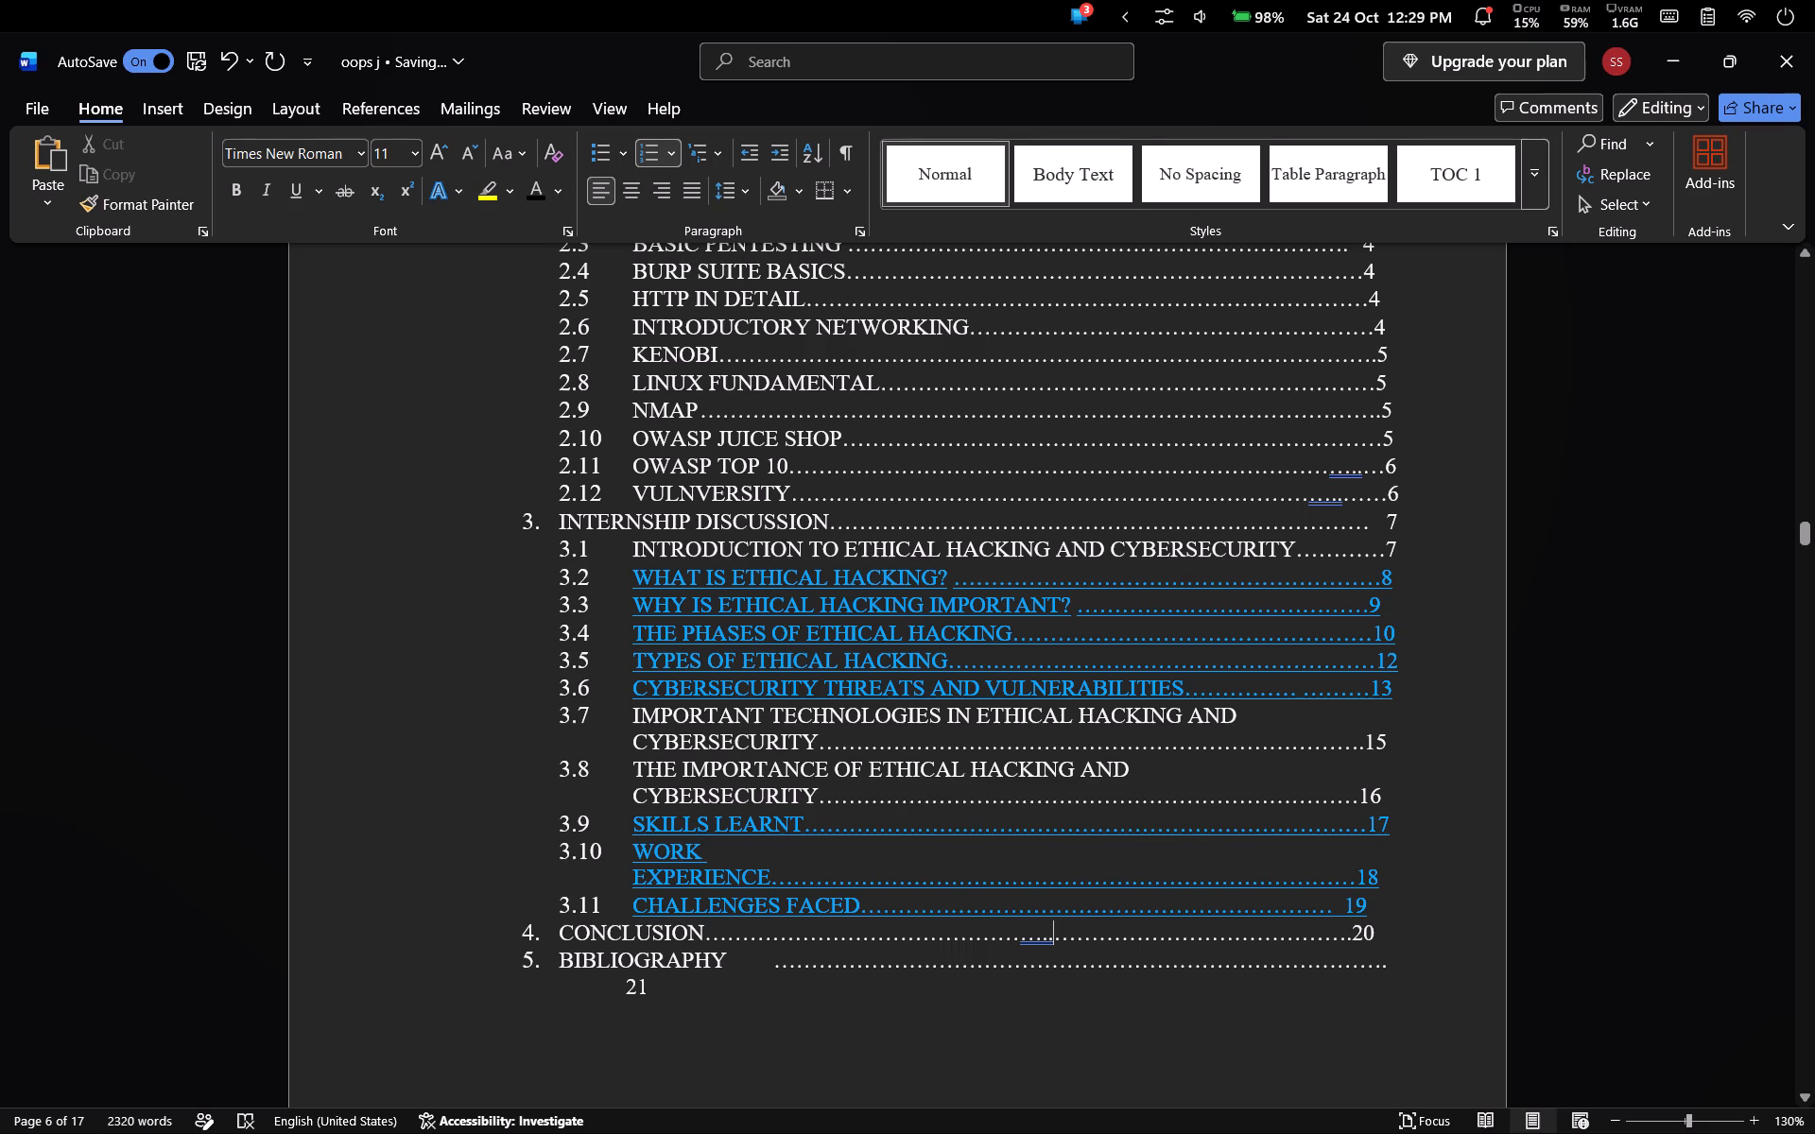
Fit entry 5, BIBLIOGRAPHY, on one line by deleting the gaps around its dot row and adding five dots before page number 21.
click(793, 967)
key(BackSpace)
key(BackSpace)
click(1361, 961)
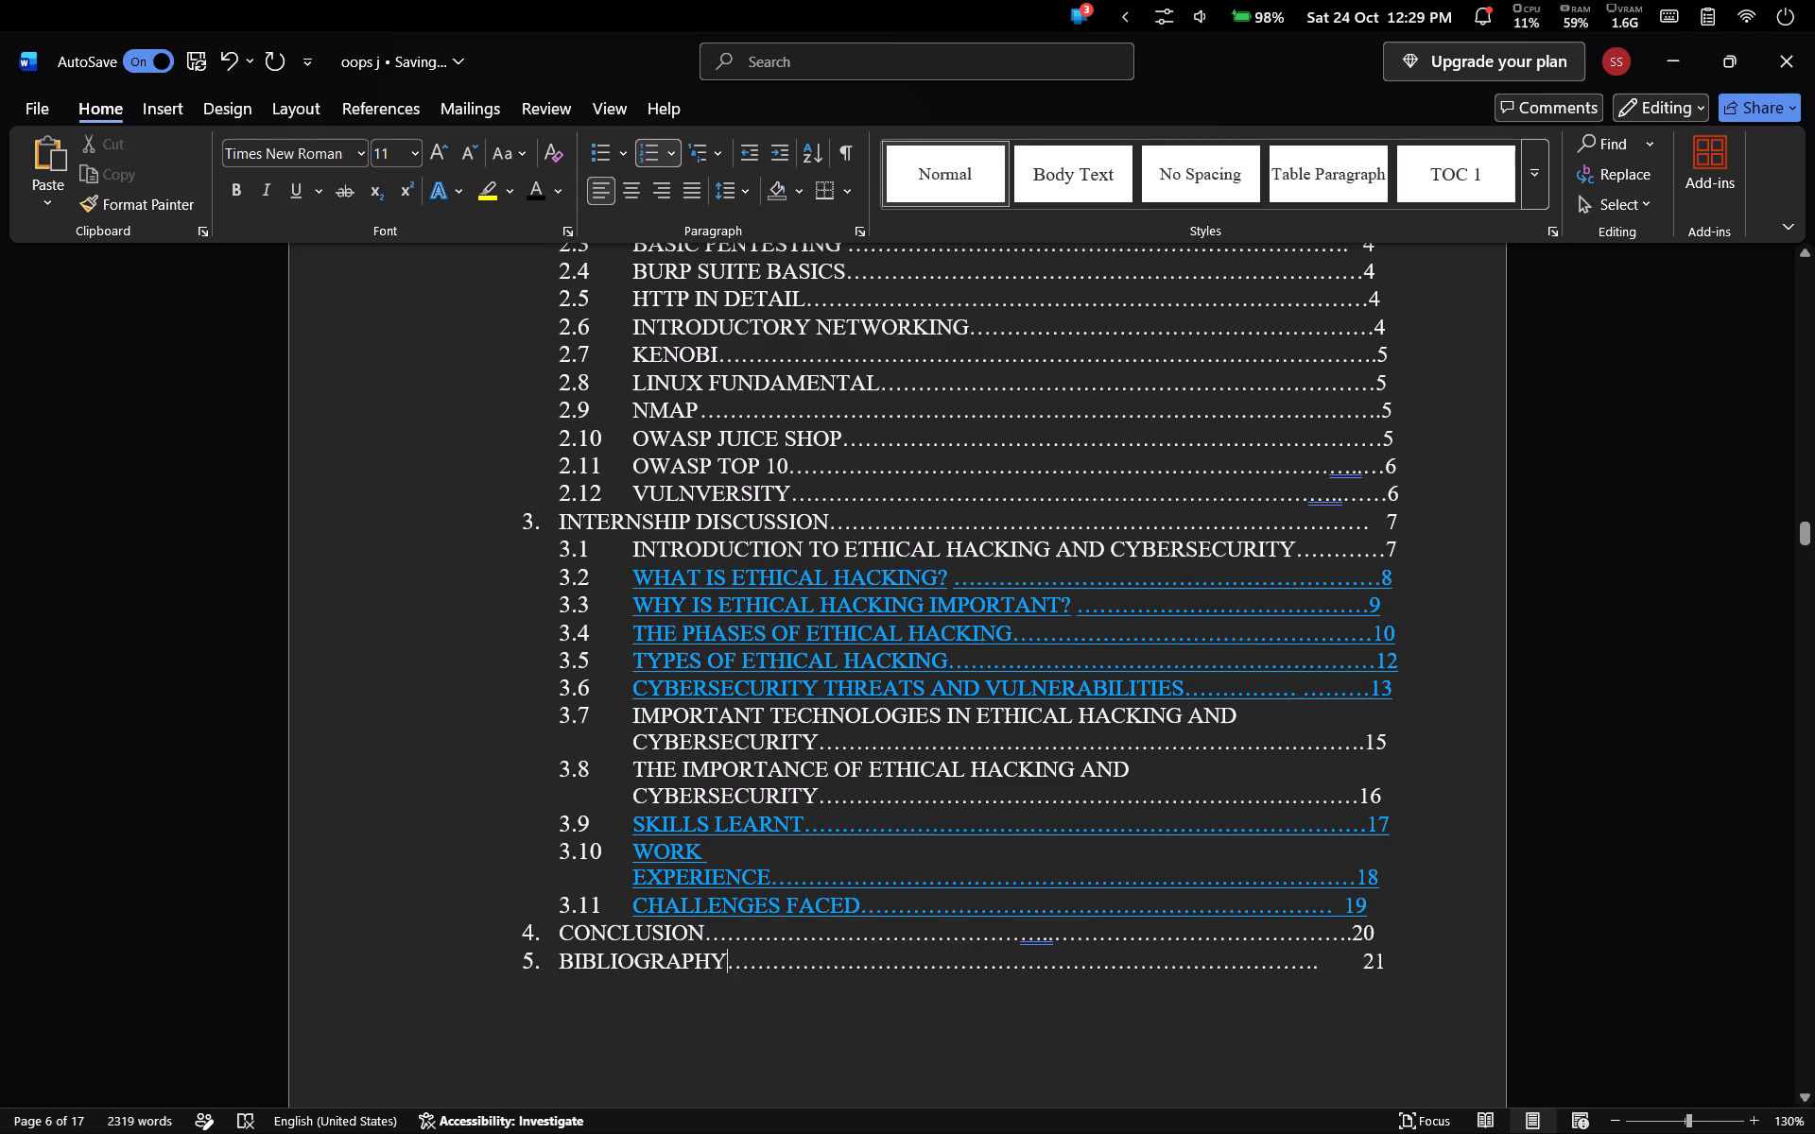
key(BackSpace)
text(.....)
Trim the dots of entry 1, INTERNSHIP OBJECTIVES, so it fits on one line with page number 1 under the PAGE NO heading.
scroll(1361, 961, right, 1)
scroll(1361, 961, up, 1)
scroll(1361, 961, right, 1)
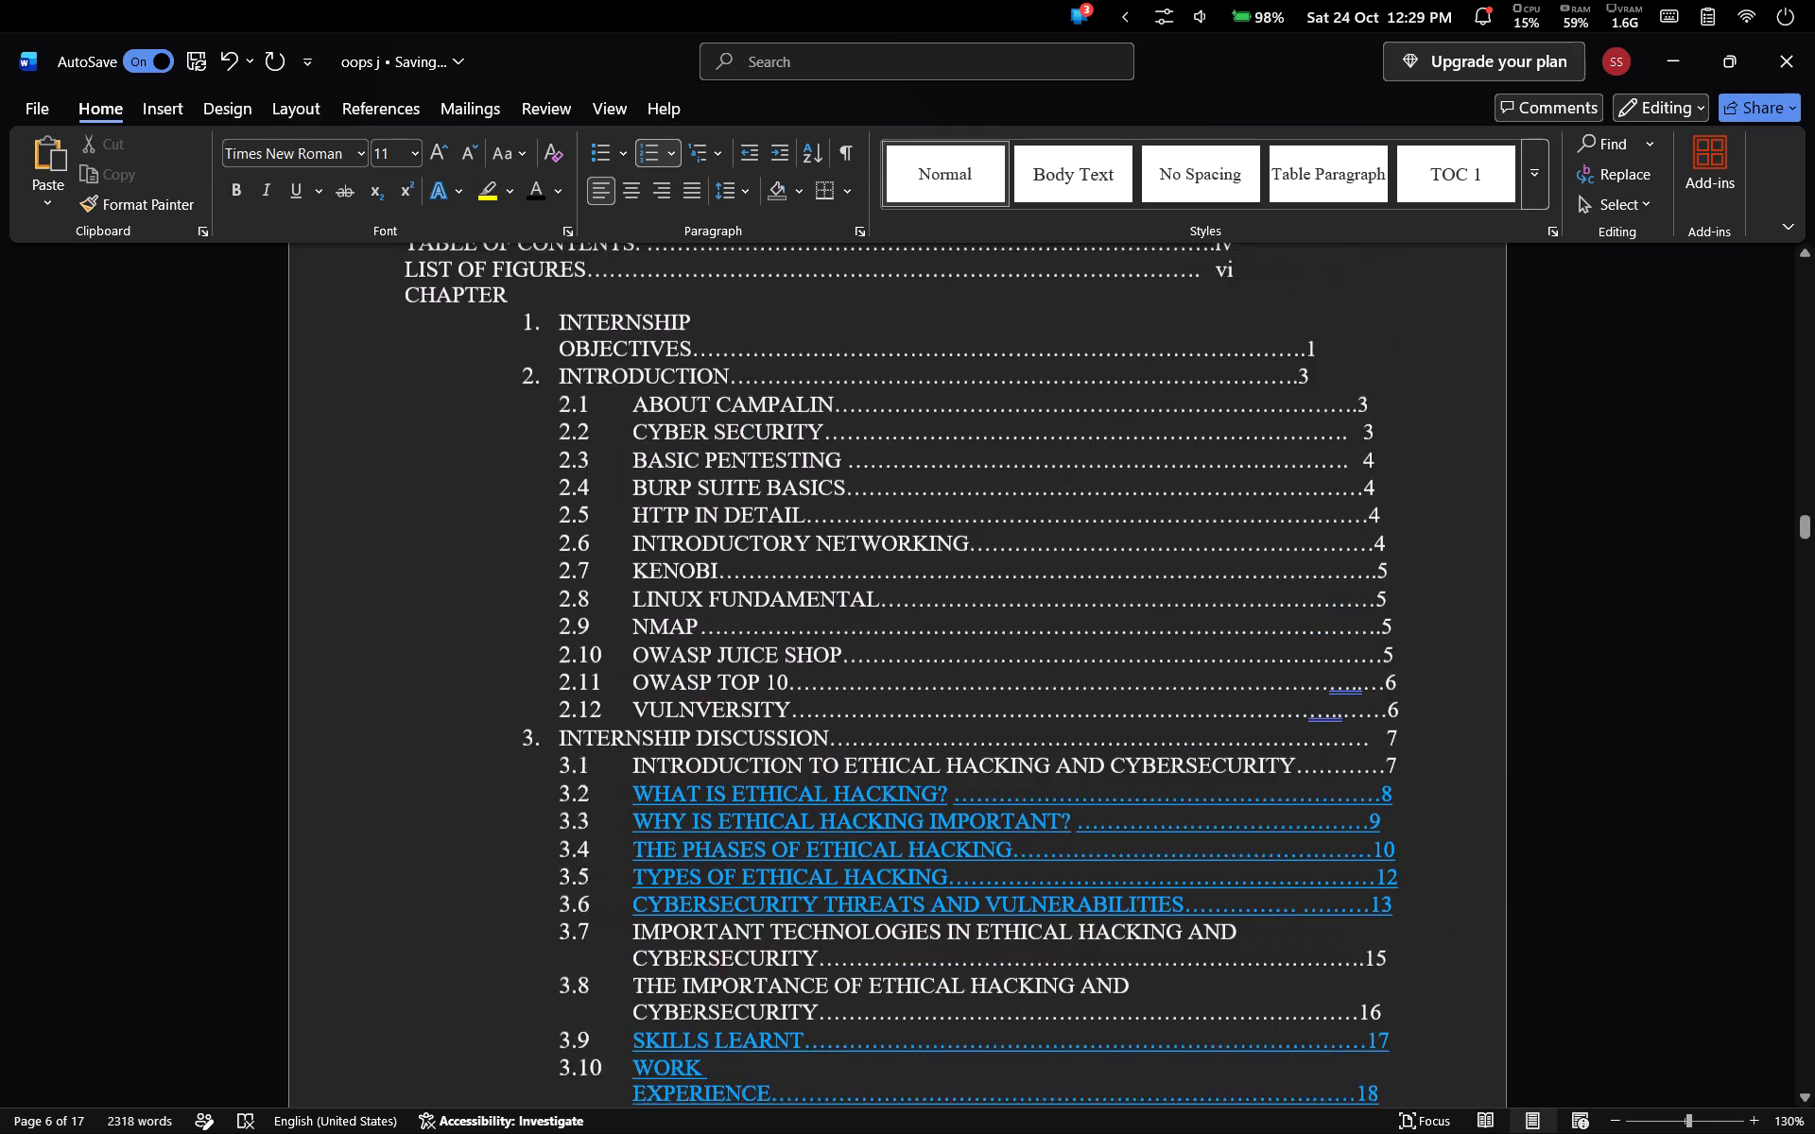
scroll(1361, 961, right, 1)
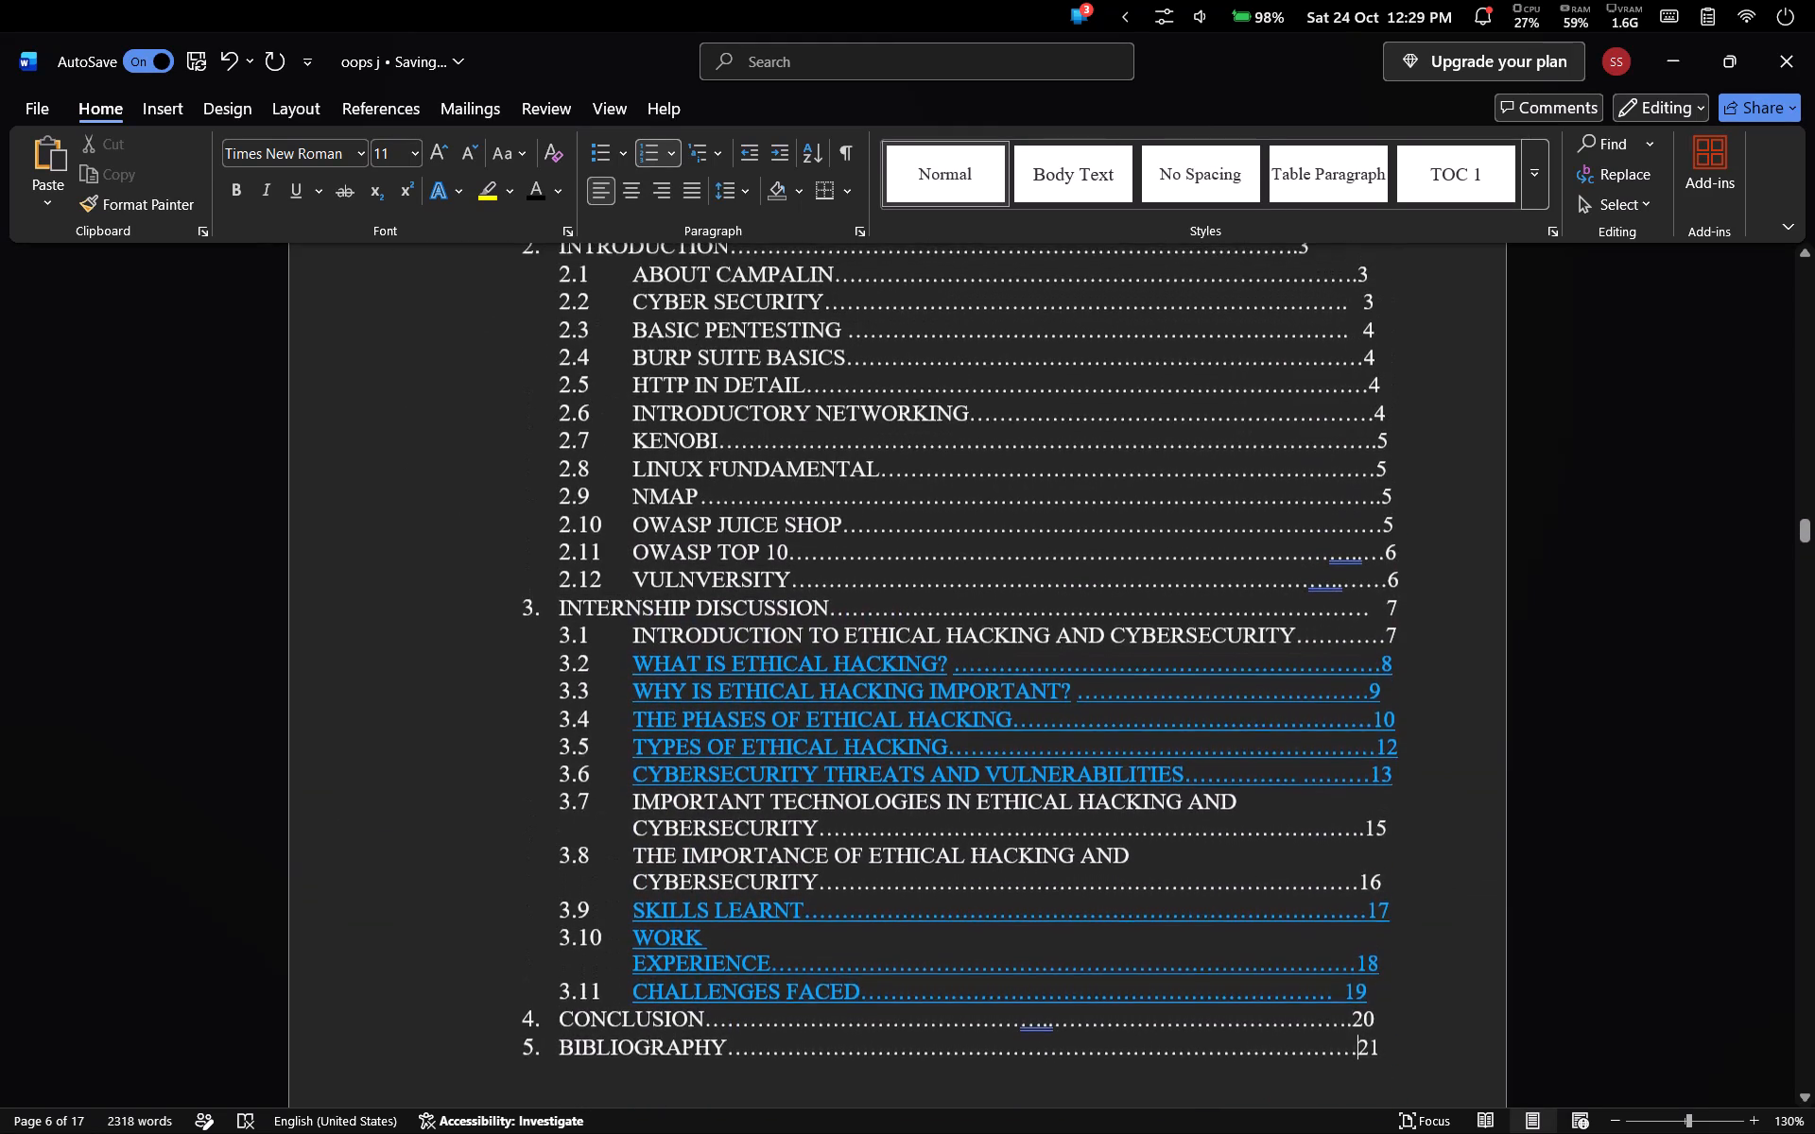
scroll(1361, 961, right, 1)
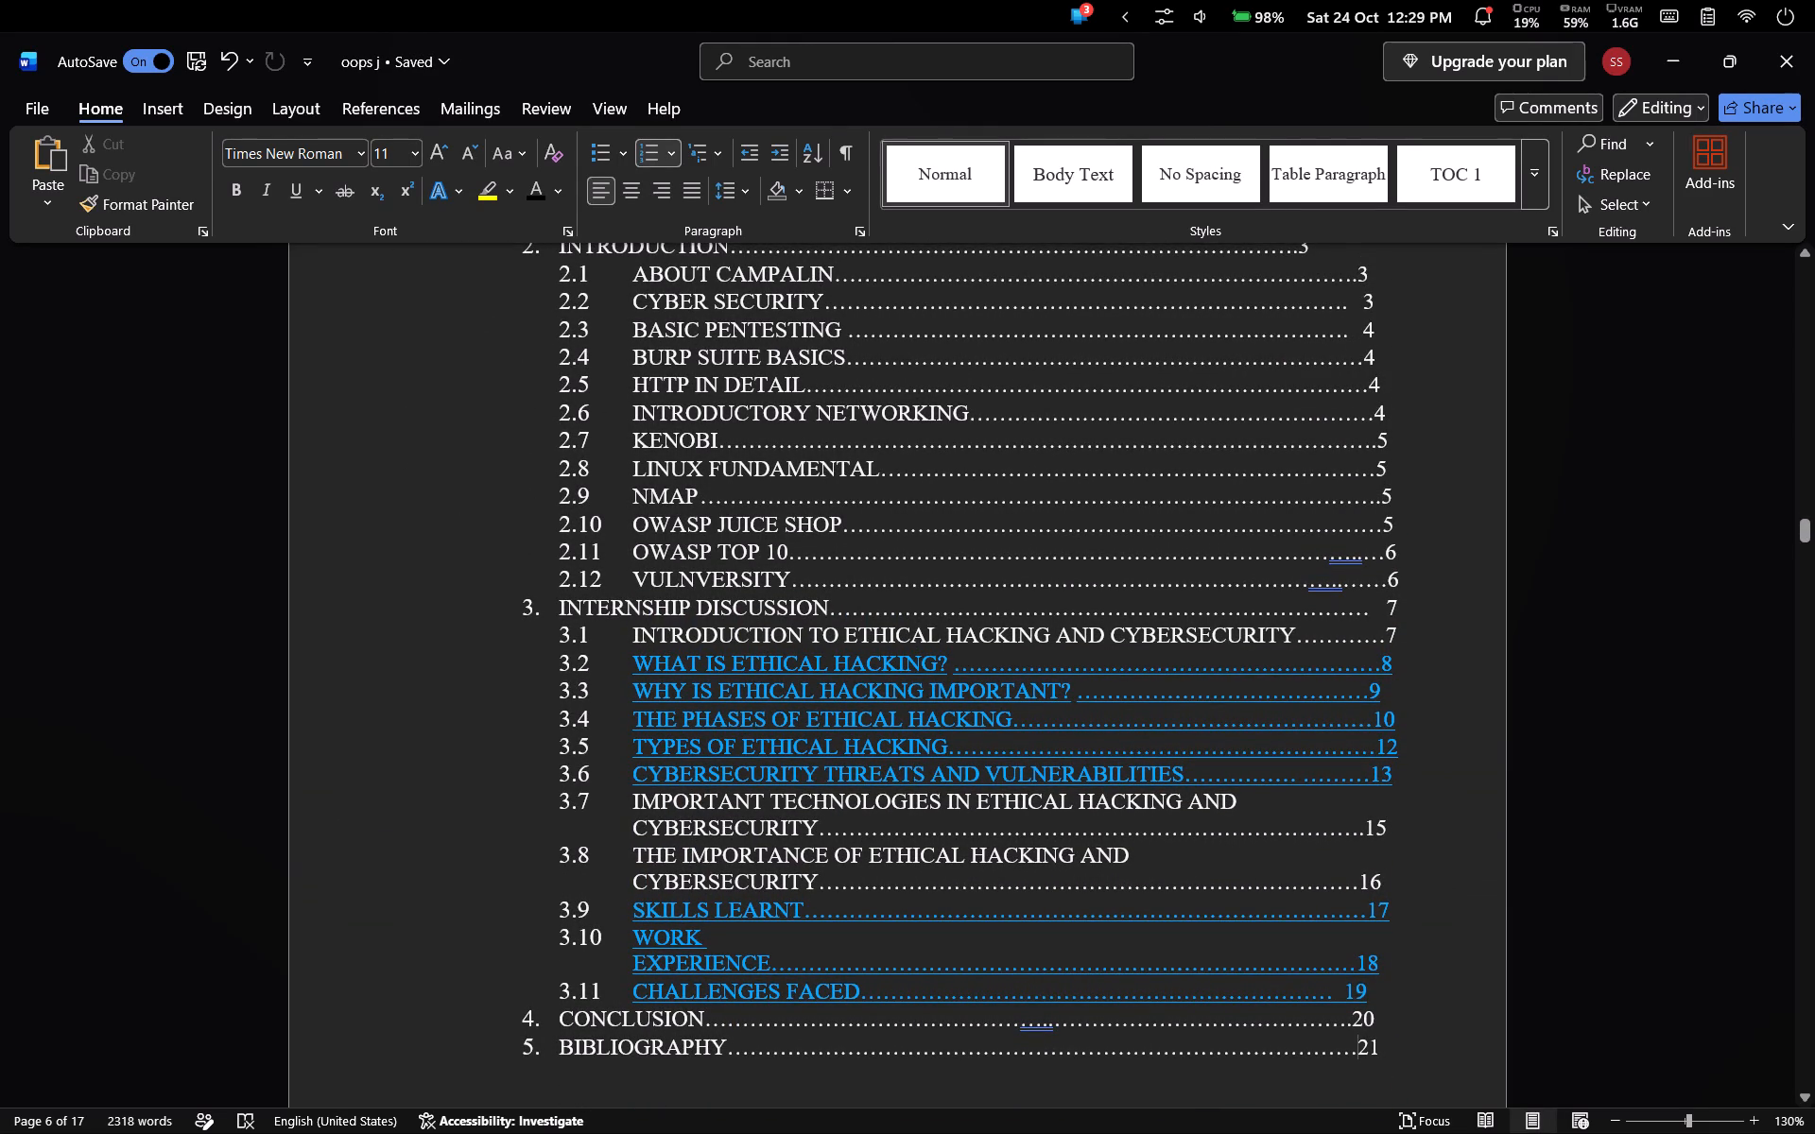
scroll(1358, 823, up, 1)
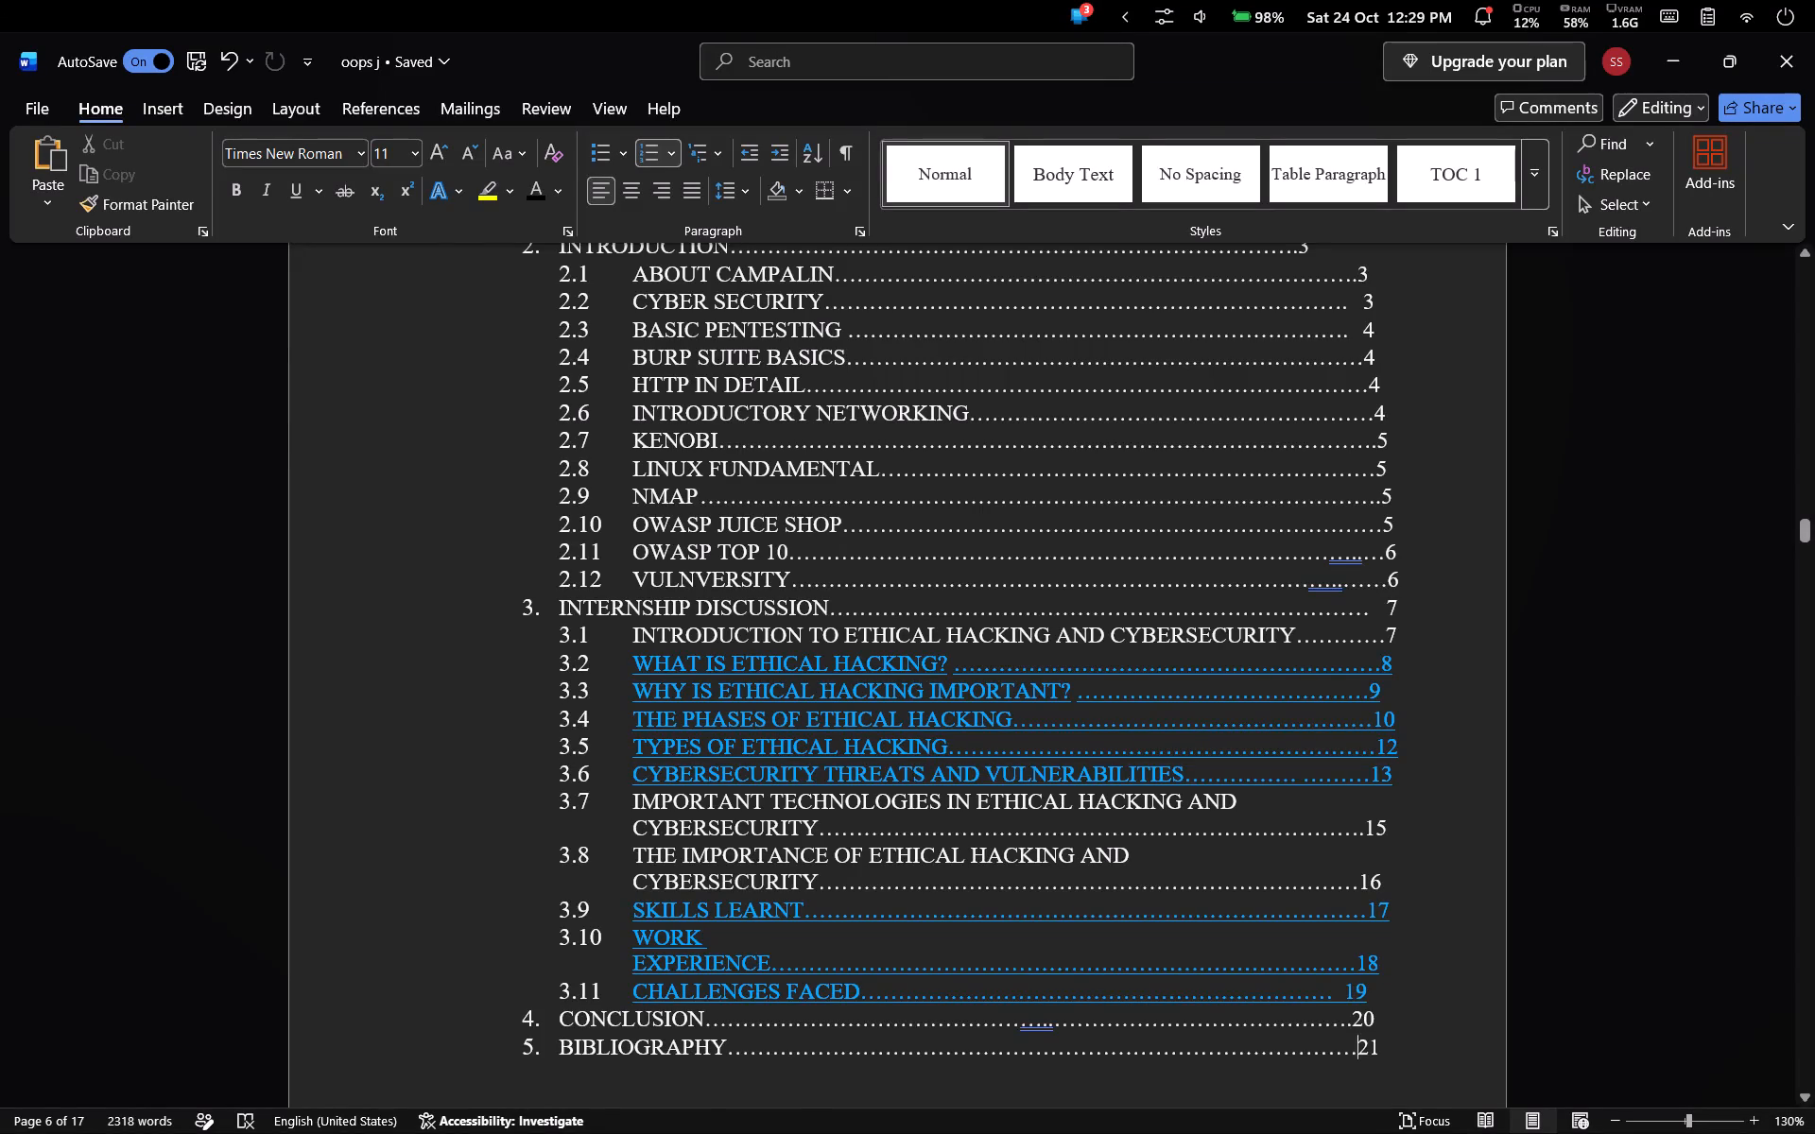
scroll(1358, 823, up, 2)
scroll(1358, 823, down, 1)
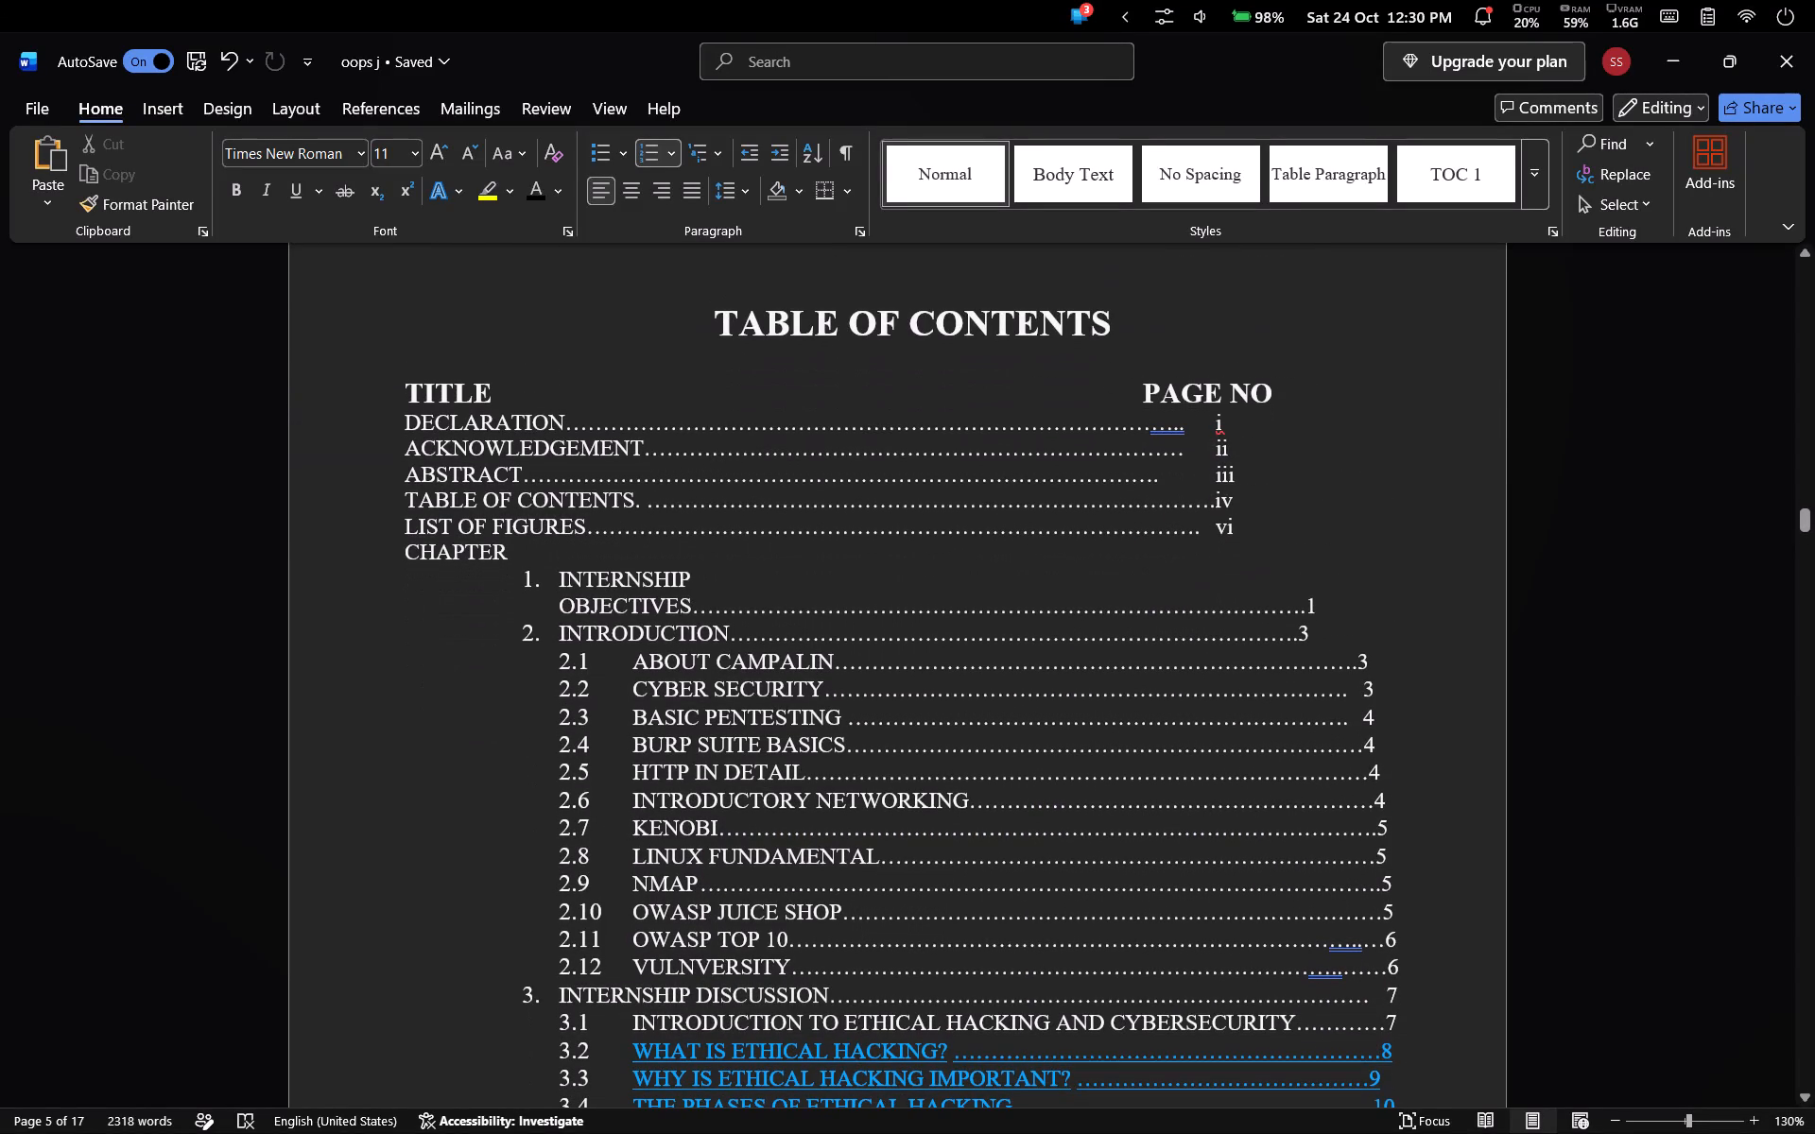
click(1280, 608)
key(BackSpace)
key(BackSpace)
key(BackSpace)
key(BackSpace)
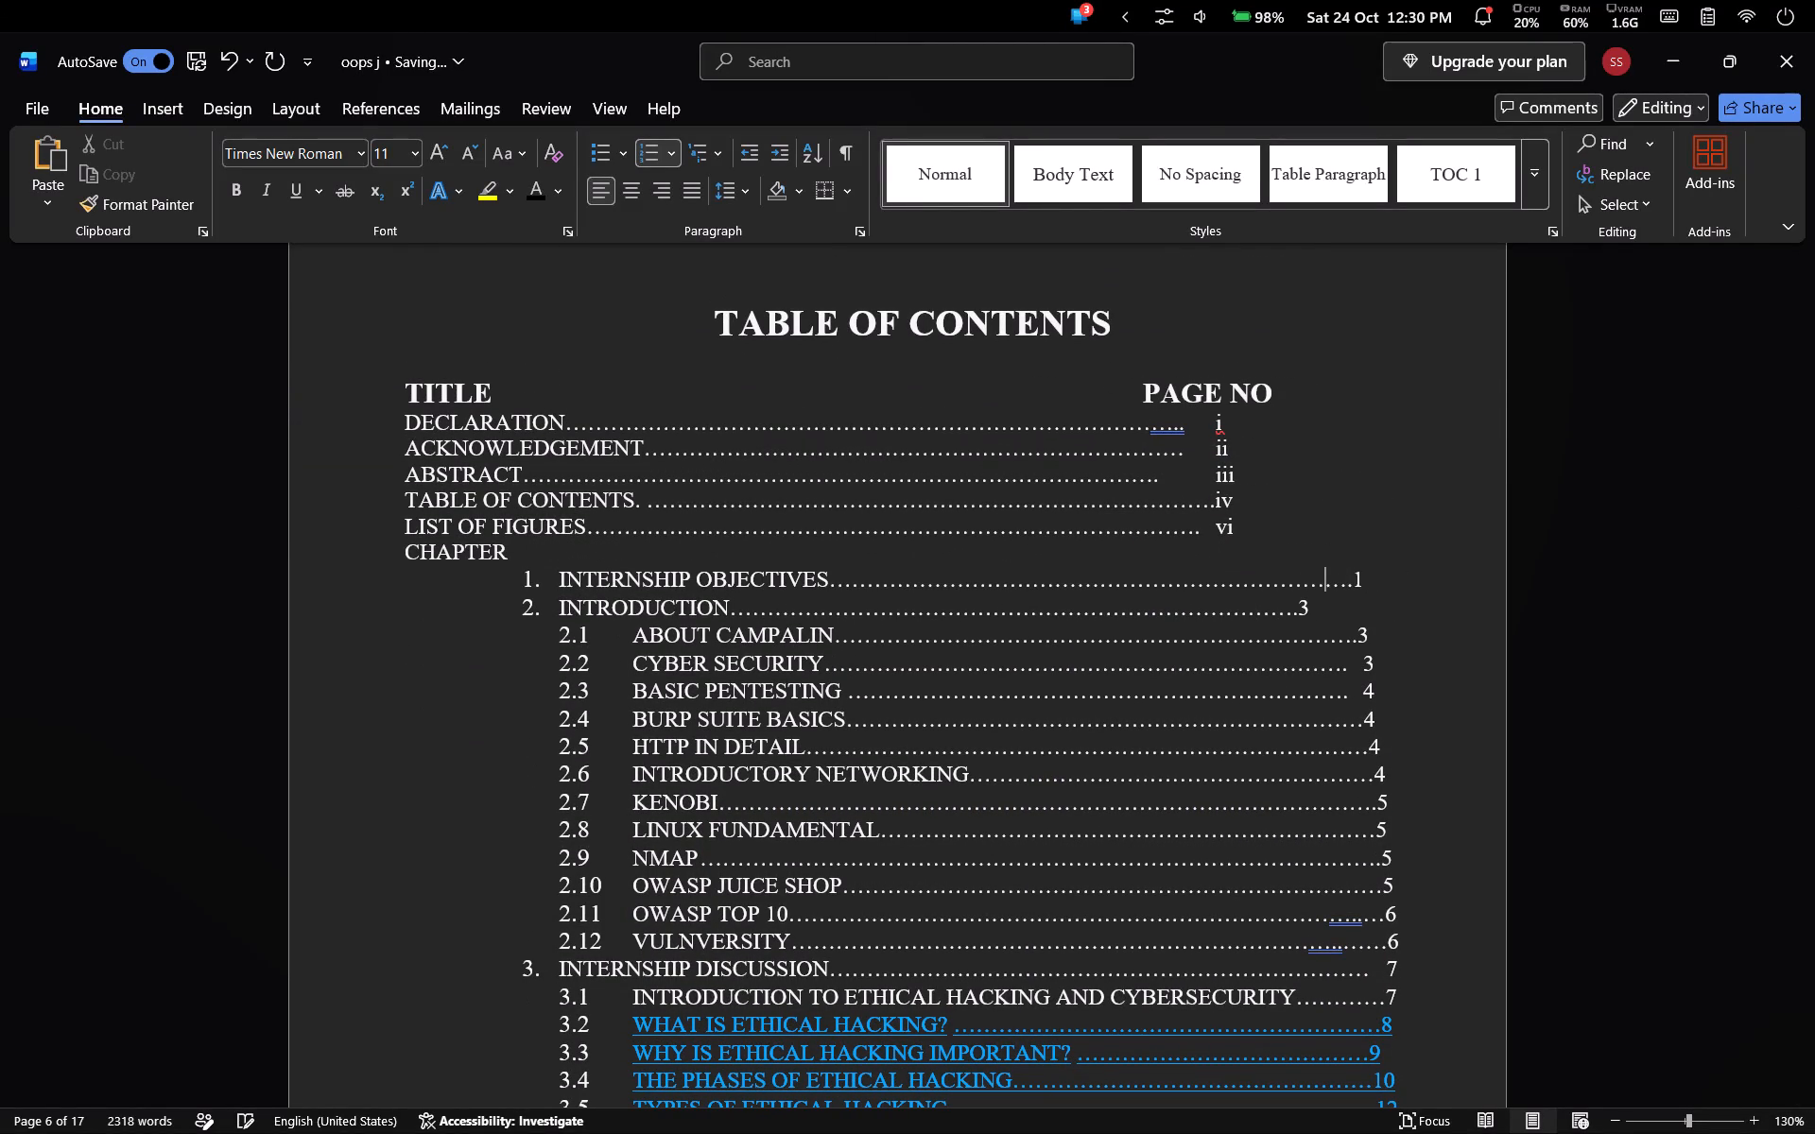
key(BackSpace)
key(BackSpace)
key(BackSpace)
key(BackSpace)
key(BackSpace)
key(BackSpace)
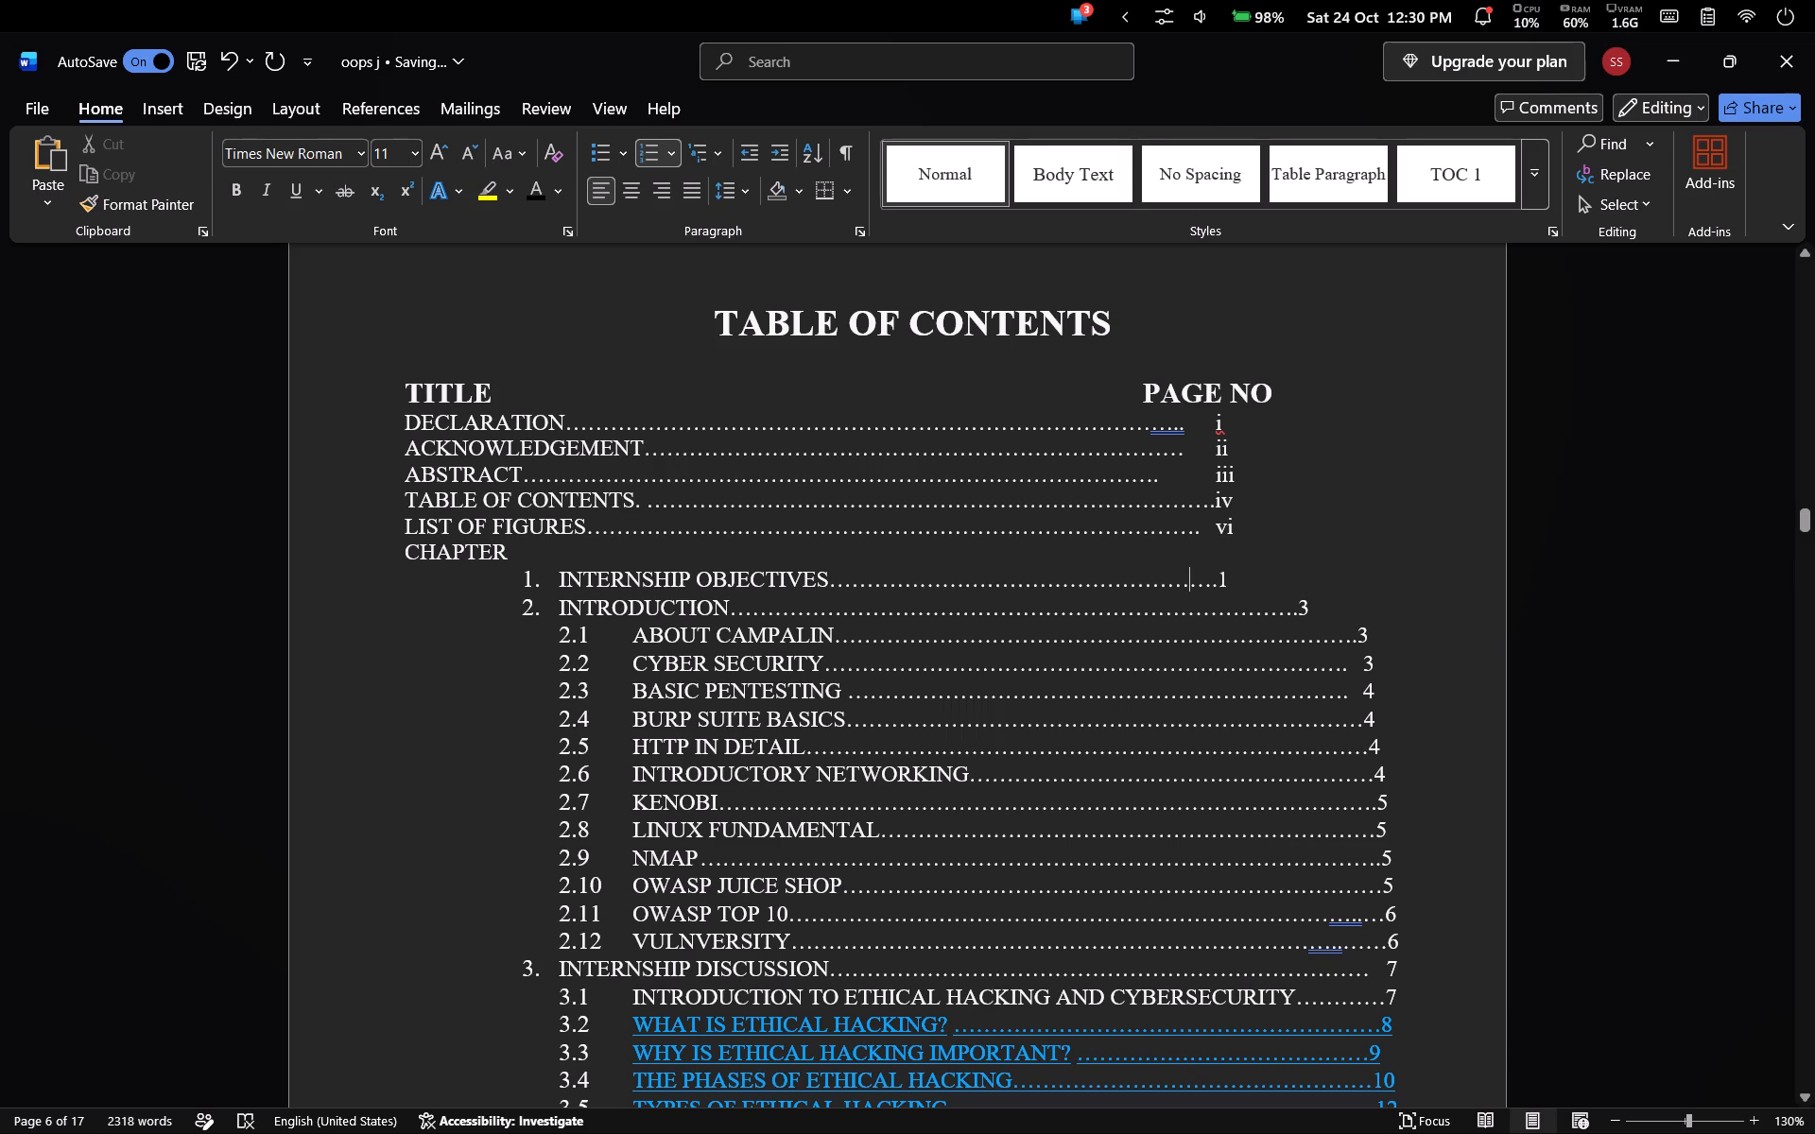
Shorten the dot row of entry 2, INTRODUCTION, so page number 3 lines up with the number of INTERNSHIP OBJECTIVES.
click(1288, 612)
key(BackSpace)
key(BackSpace)
key(BackSpace)
key(BackSpace)
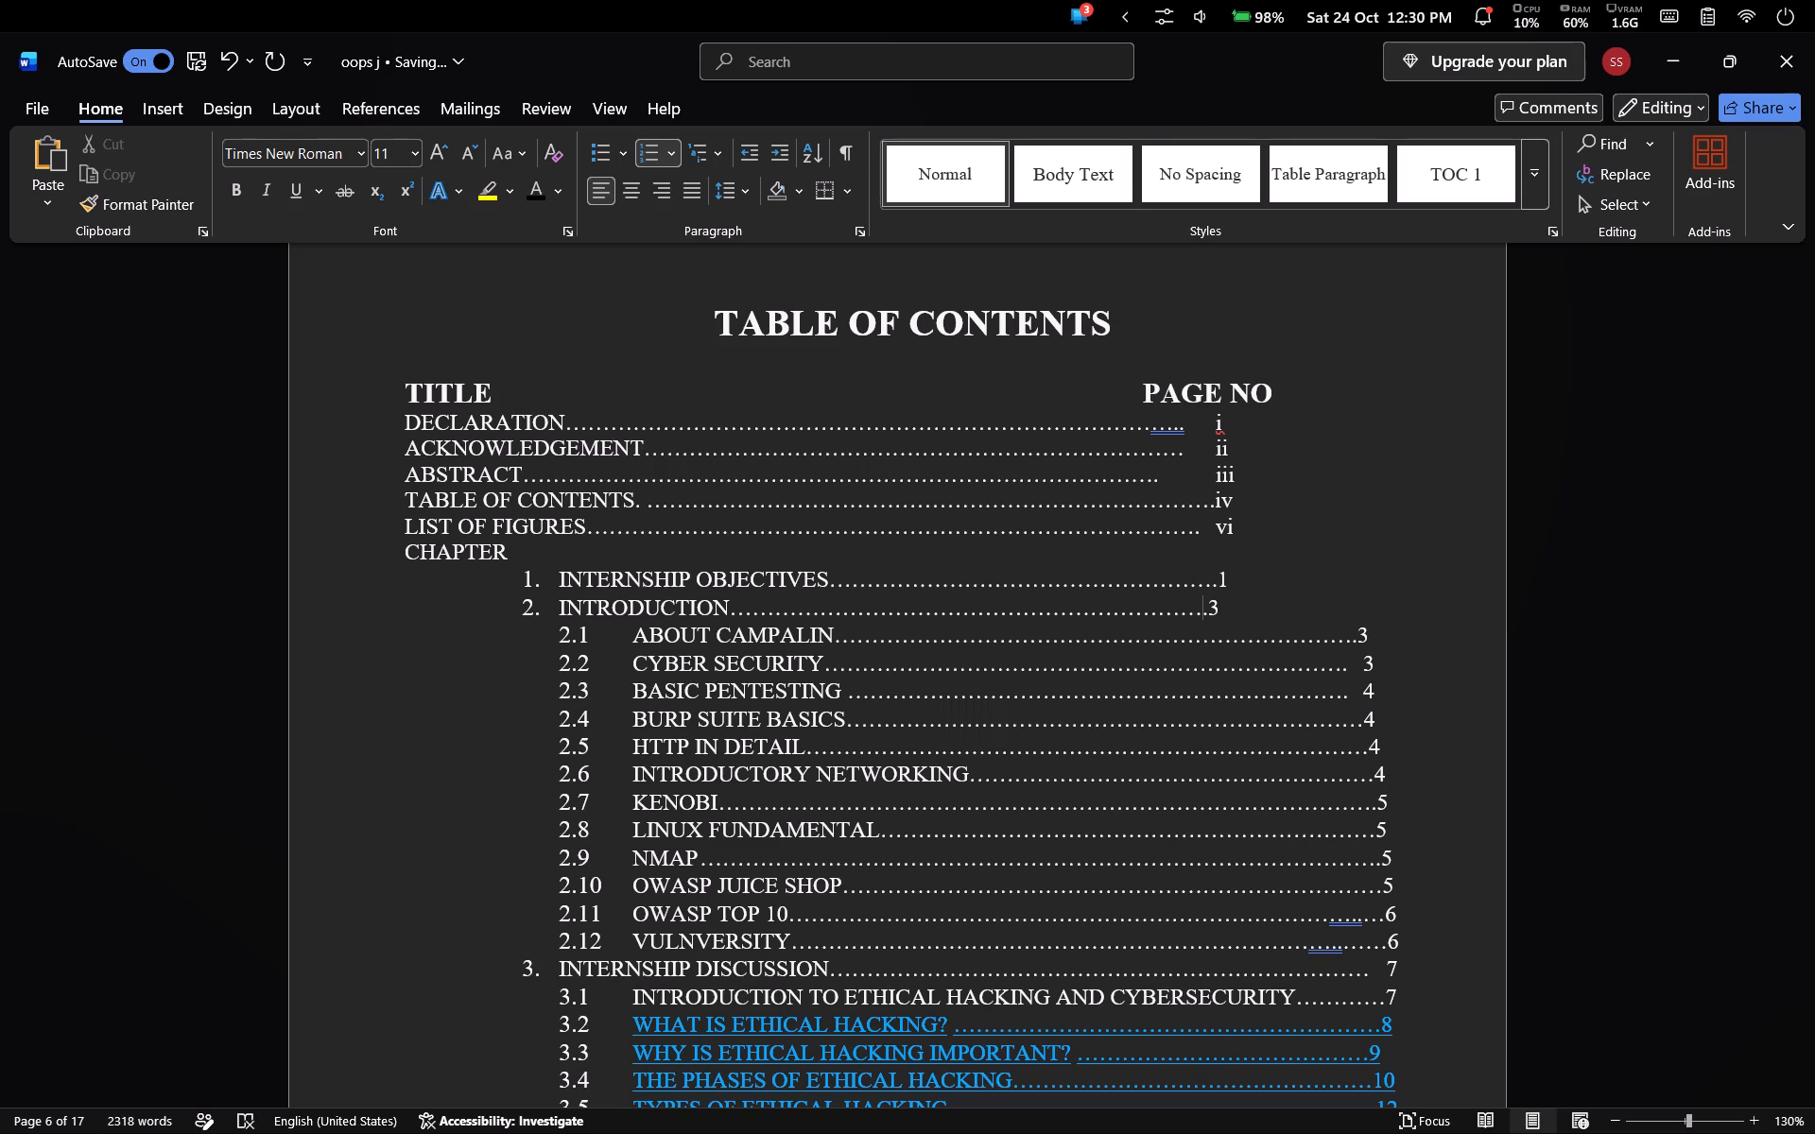
key(period)
key(period)
Trim the dots of entry 2.1, ABOUT CAMPALIN, so its page number 3 aligns with the entries above.
click(1341, 638)
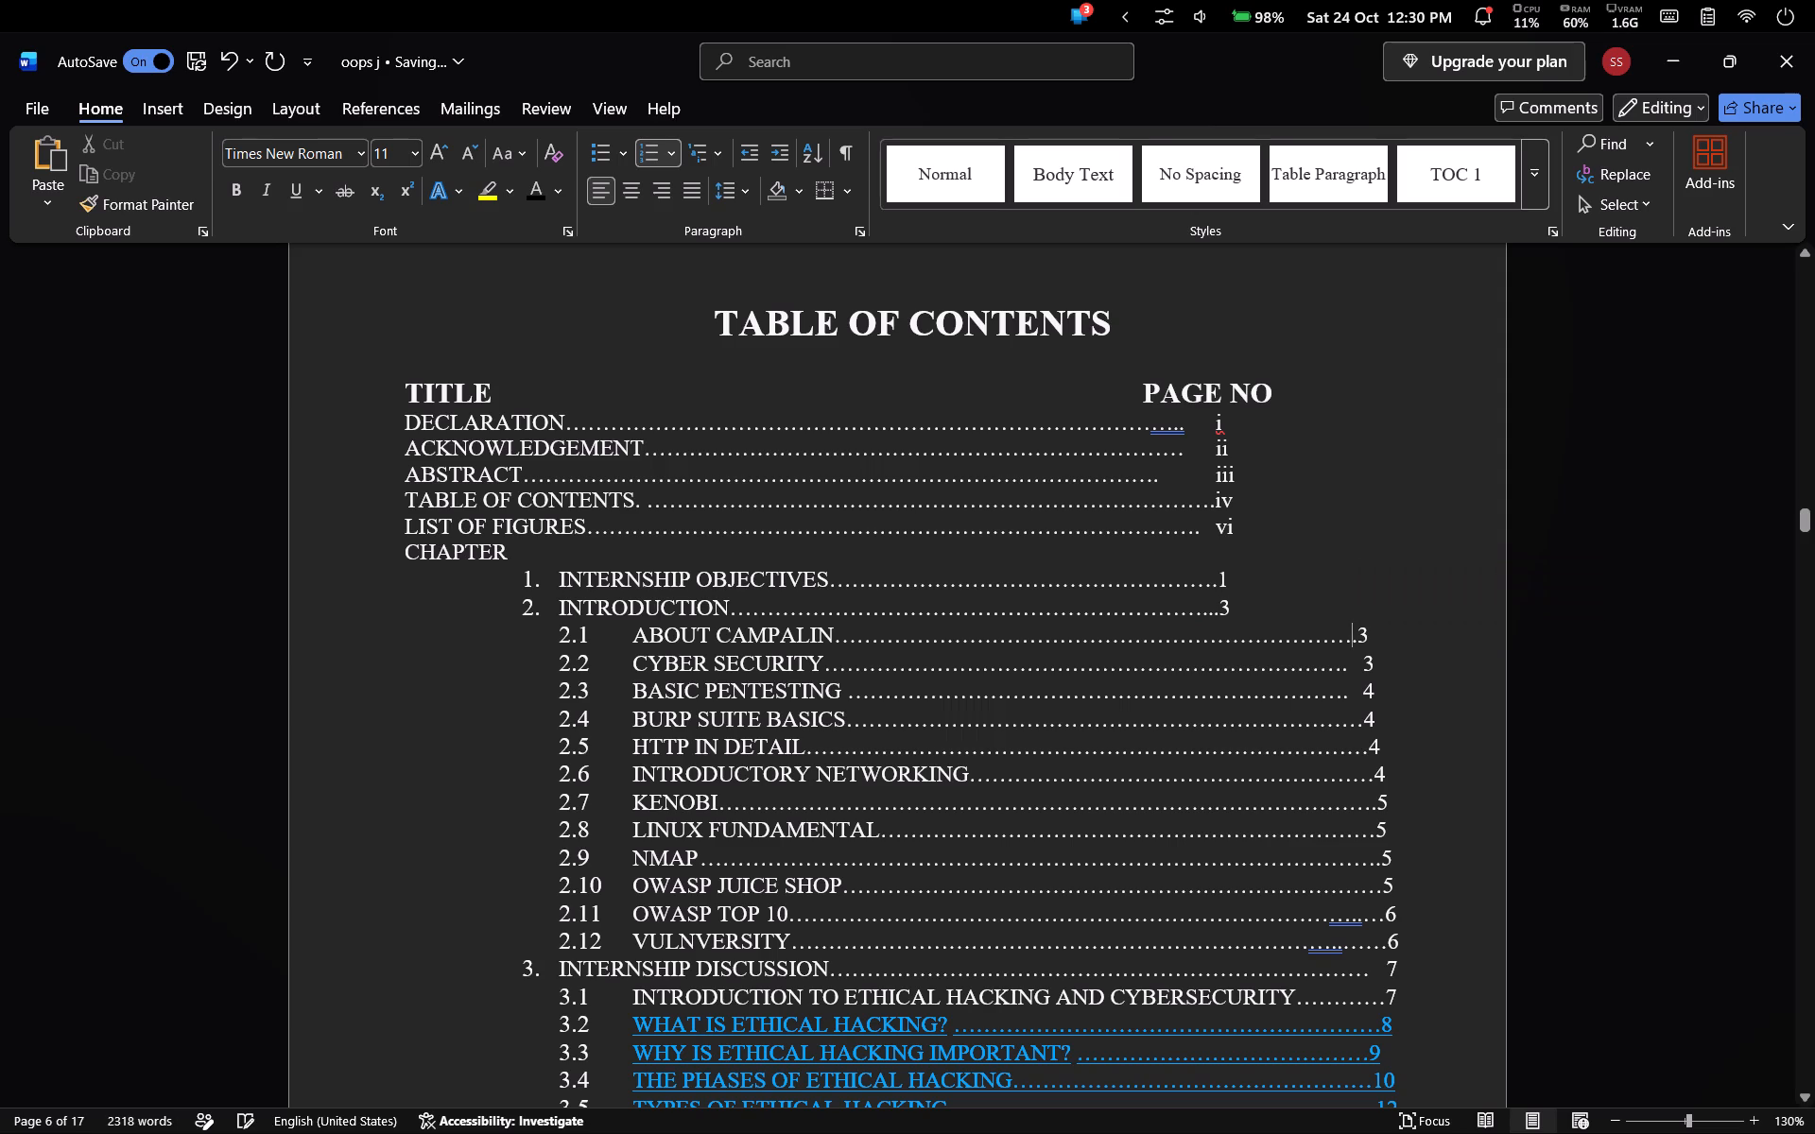
key(BackSpace)
key(BackSpace)
key(BackSpace)
key(BackSpace)
key(BackSpace)
key(BackSpace)
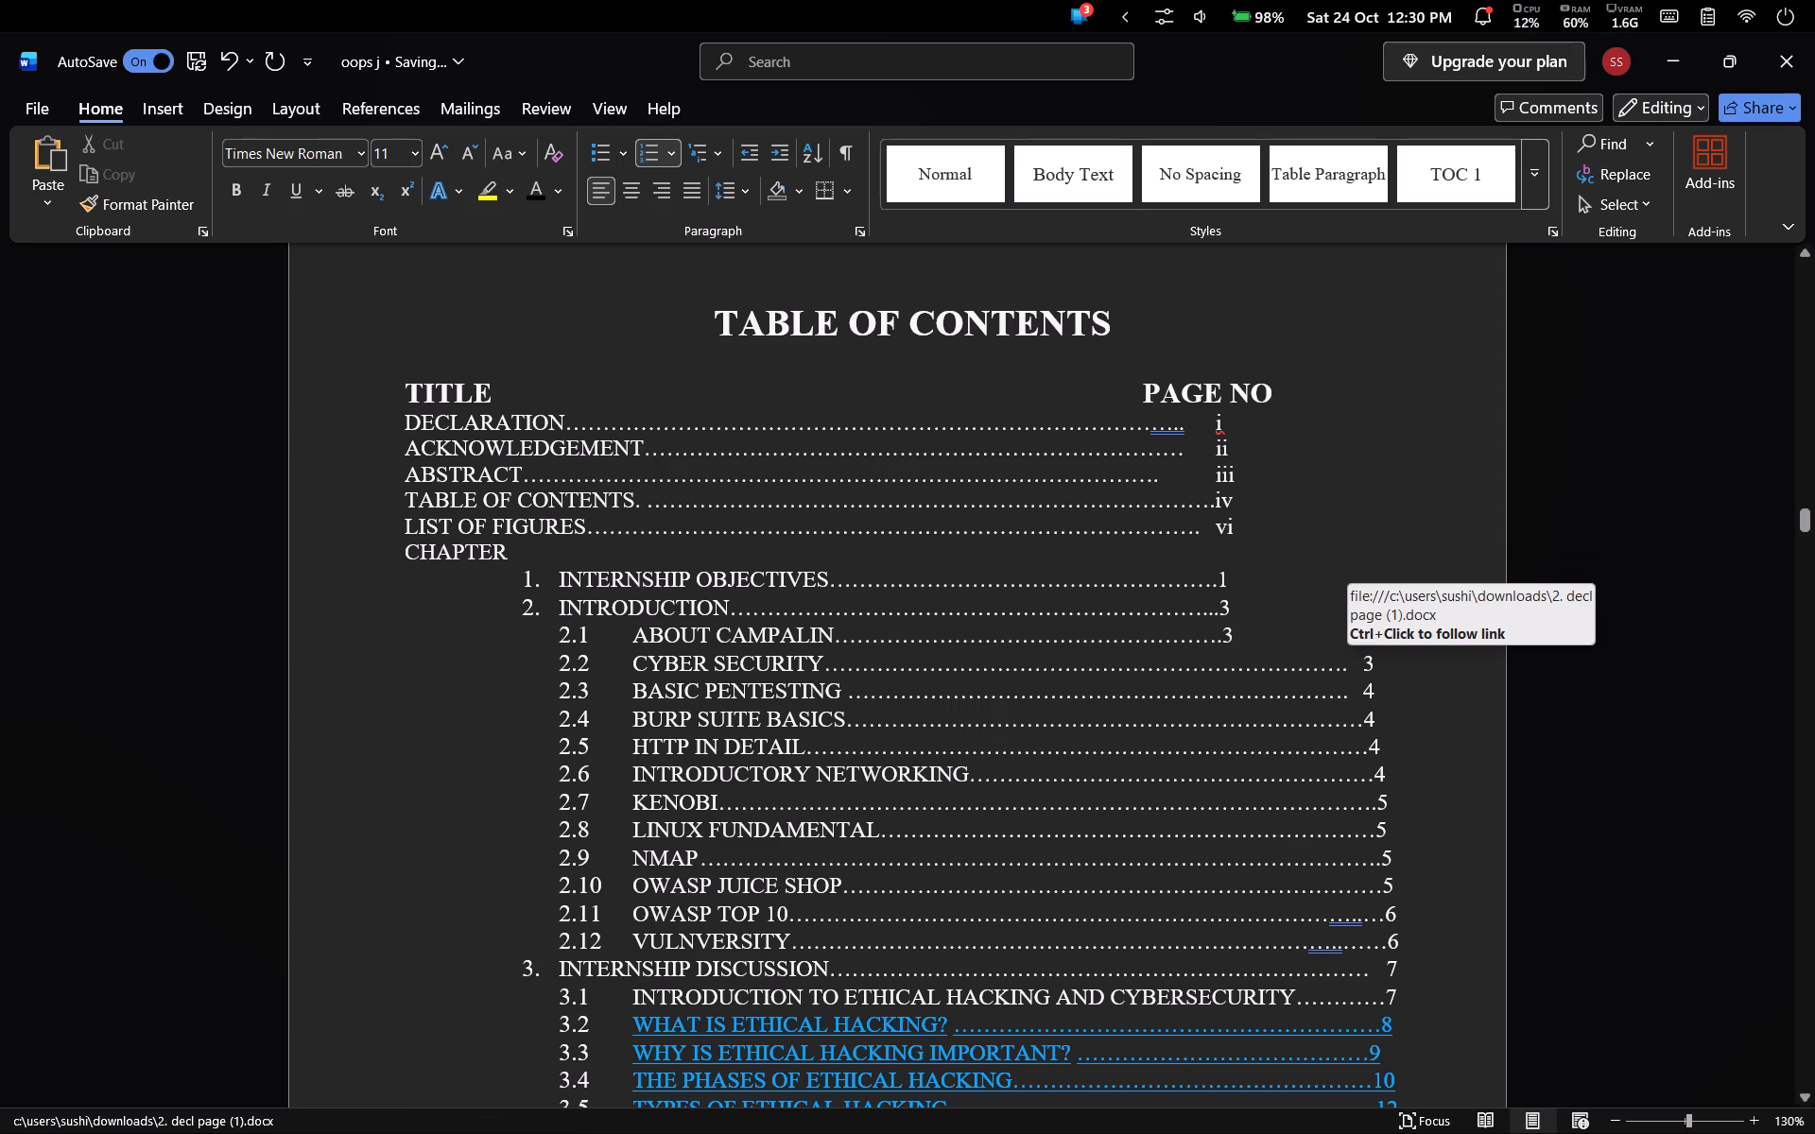
Trim the dots of entry 2.2, CYBER SECURITY, and remove the gap before page number 3, aligning it with the entries above.
click(1340, 674)
key(BackSpace)
key(BackSpace)
key(BackSpace)
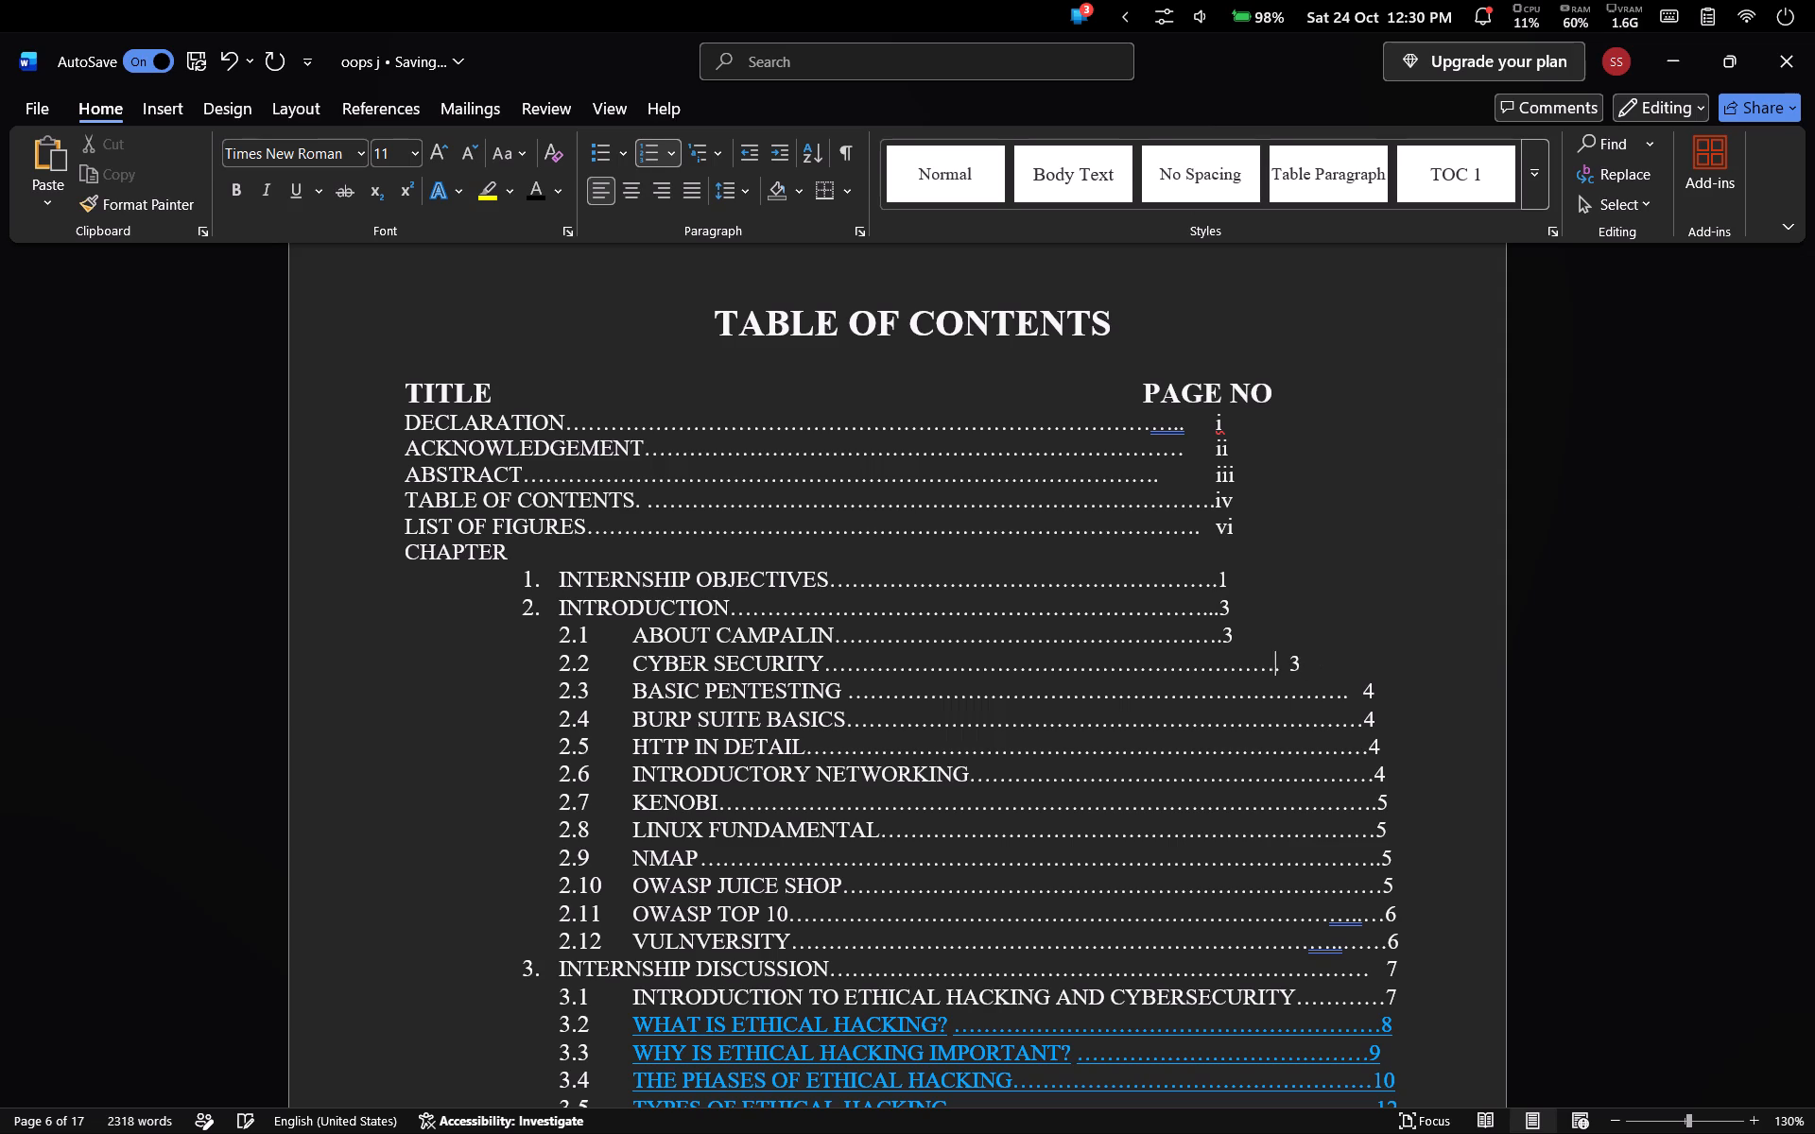
key(BackSpace)
key(BackSpace)
key(BackSpace)
key(period)
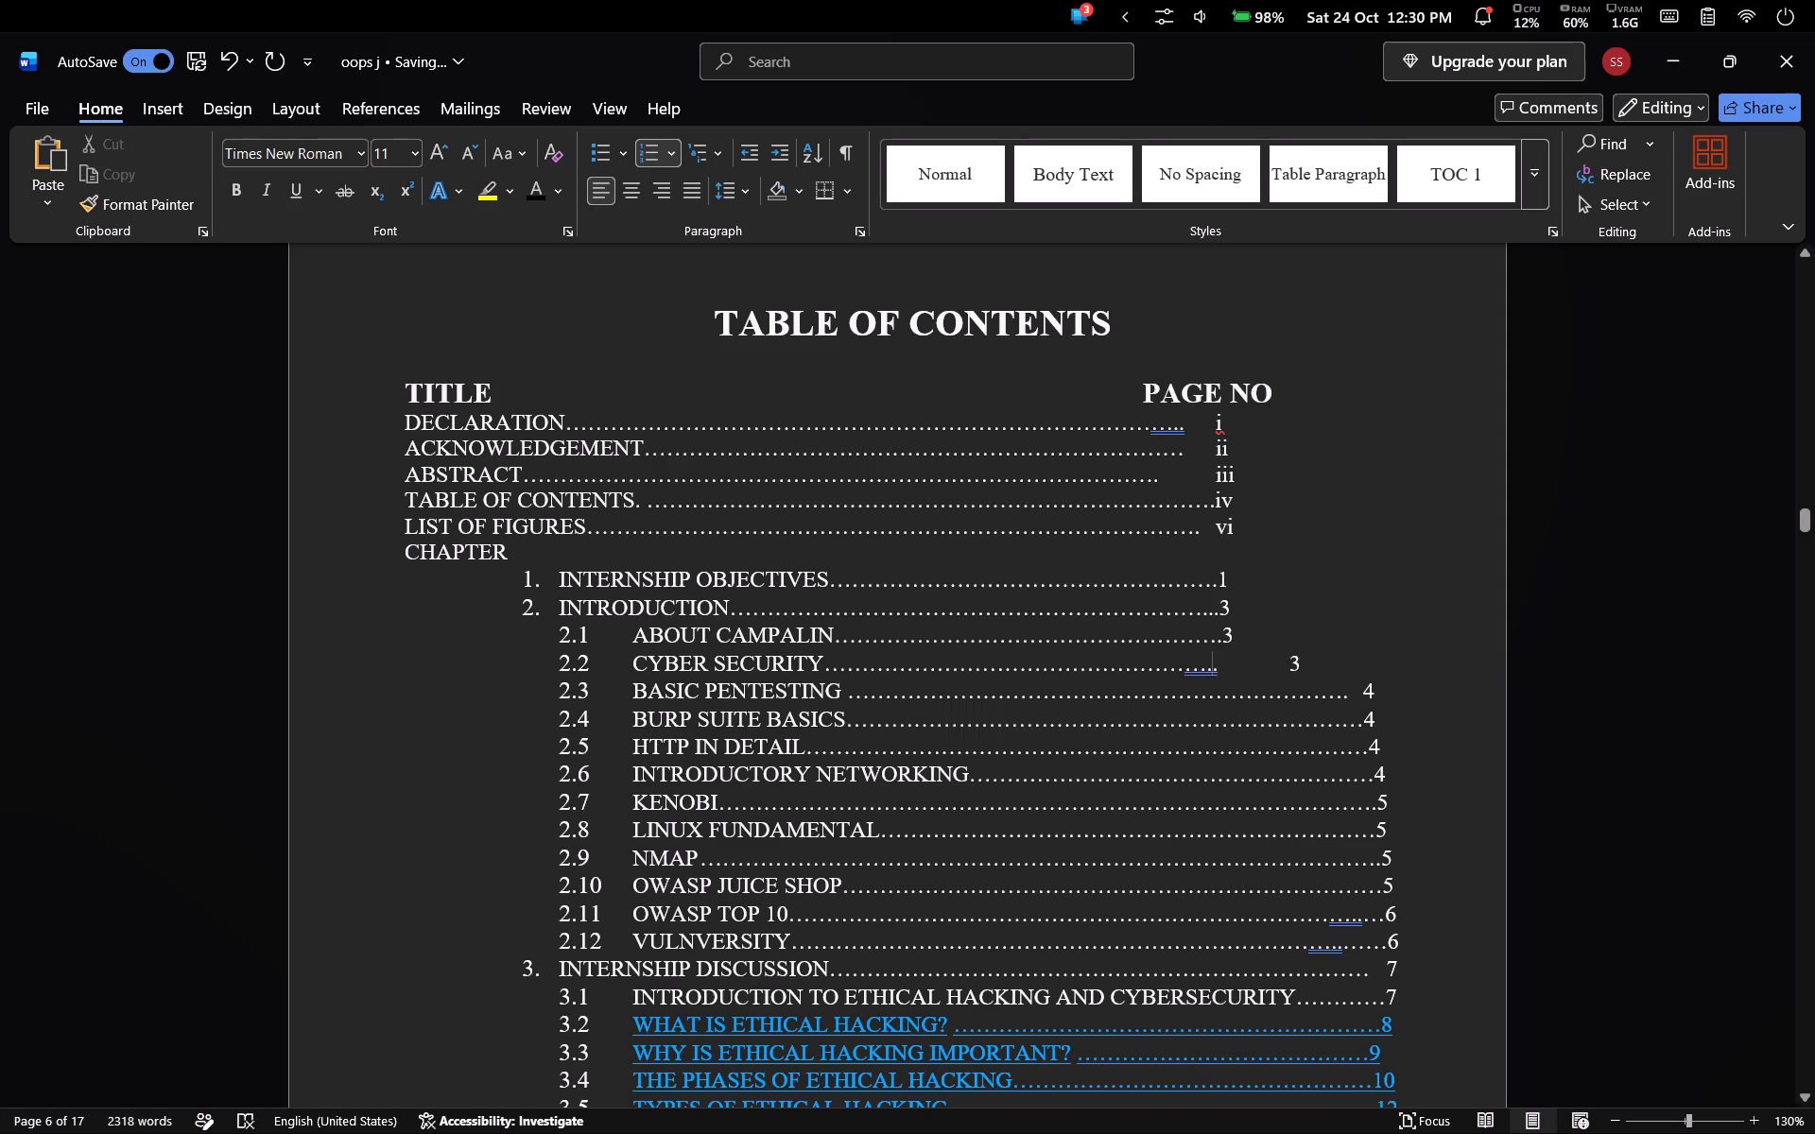
click(1289, 660)
key(BackSpace)
key(period)
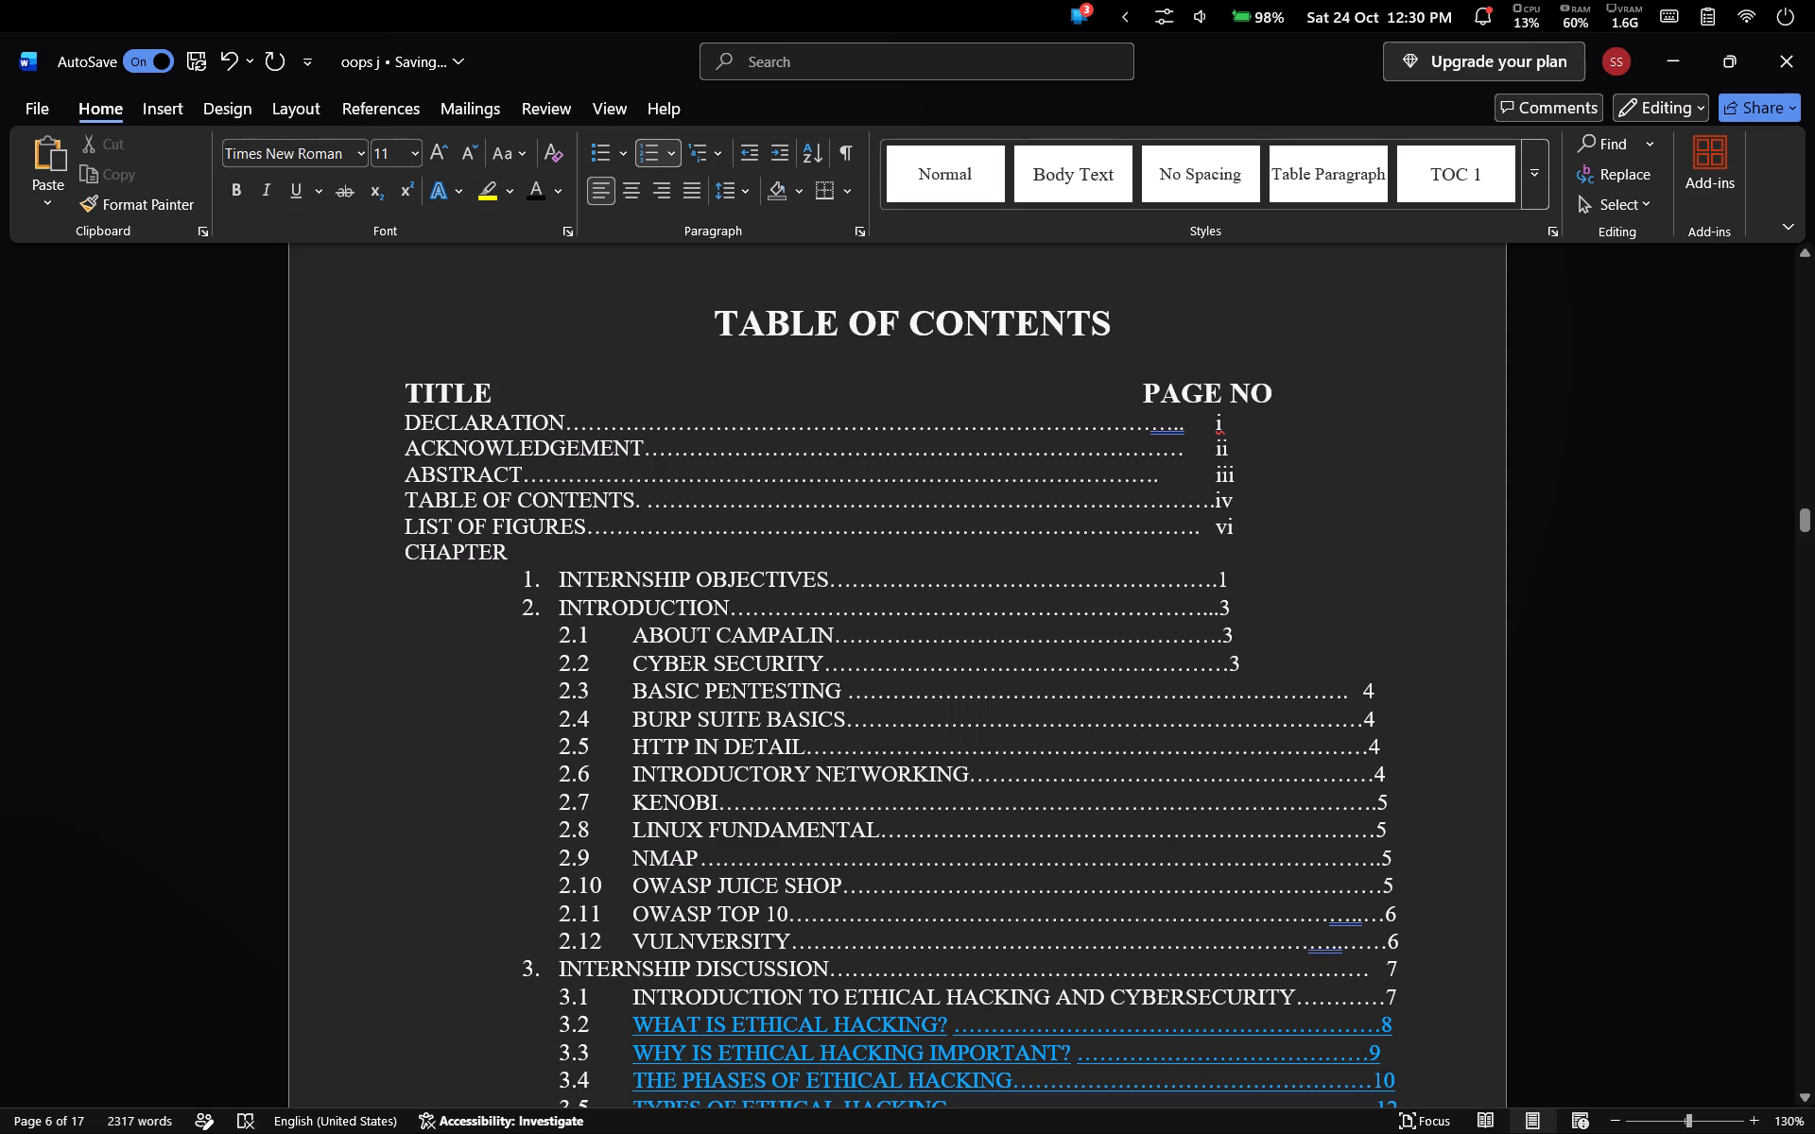
Delete the gap and excess dots before page number 4 of entry 2.3, BASIC PENTESTING, to align it with entry 2.2.
click(1357, 696)
key(BackSpace)
key(BackSpace)
key(BackSpace)
key(BackSpace)
key(BackSpace)
key(BackSpace)
key(BackSpace)
Trim the dots of entry 2.4, BURP SUITE BASICS, so page number 4 aligns with entry 2.3.
click(1359, 721)
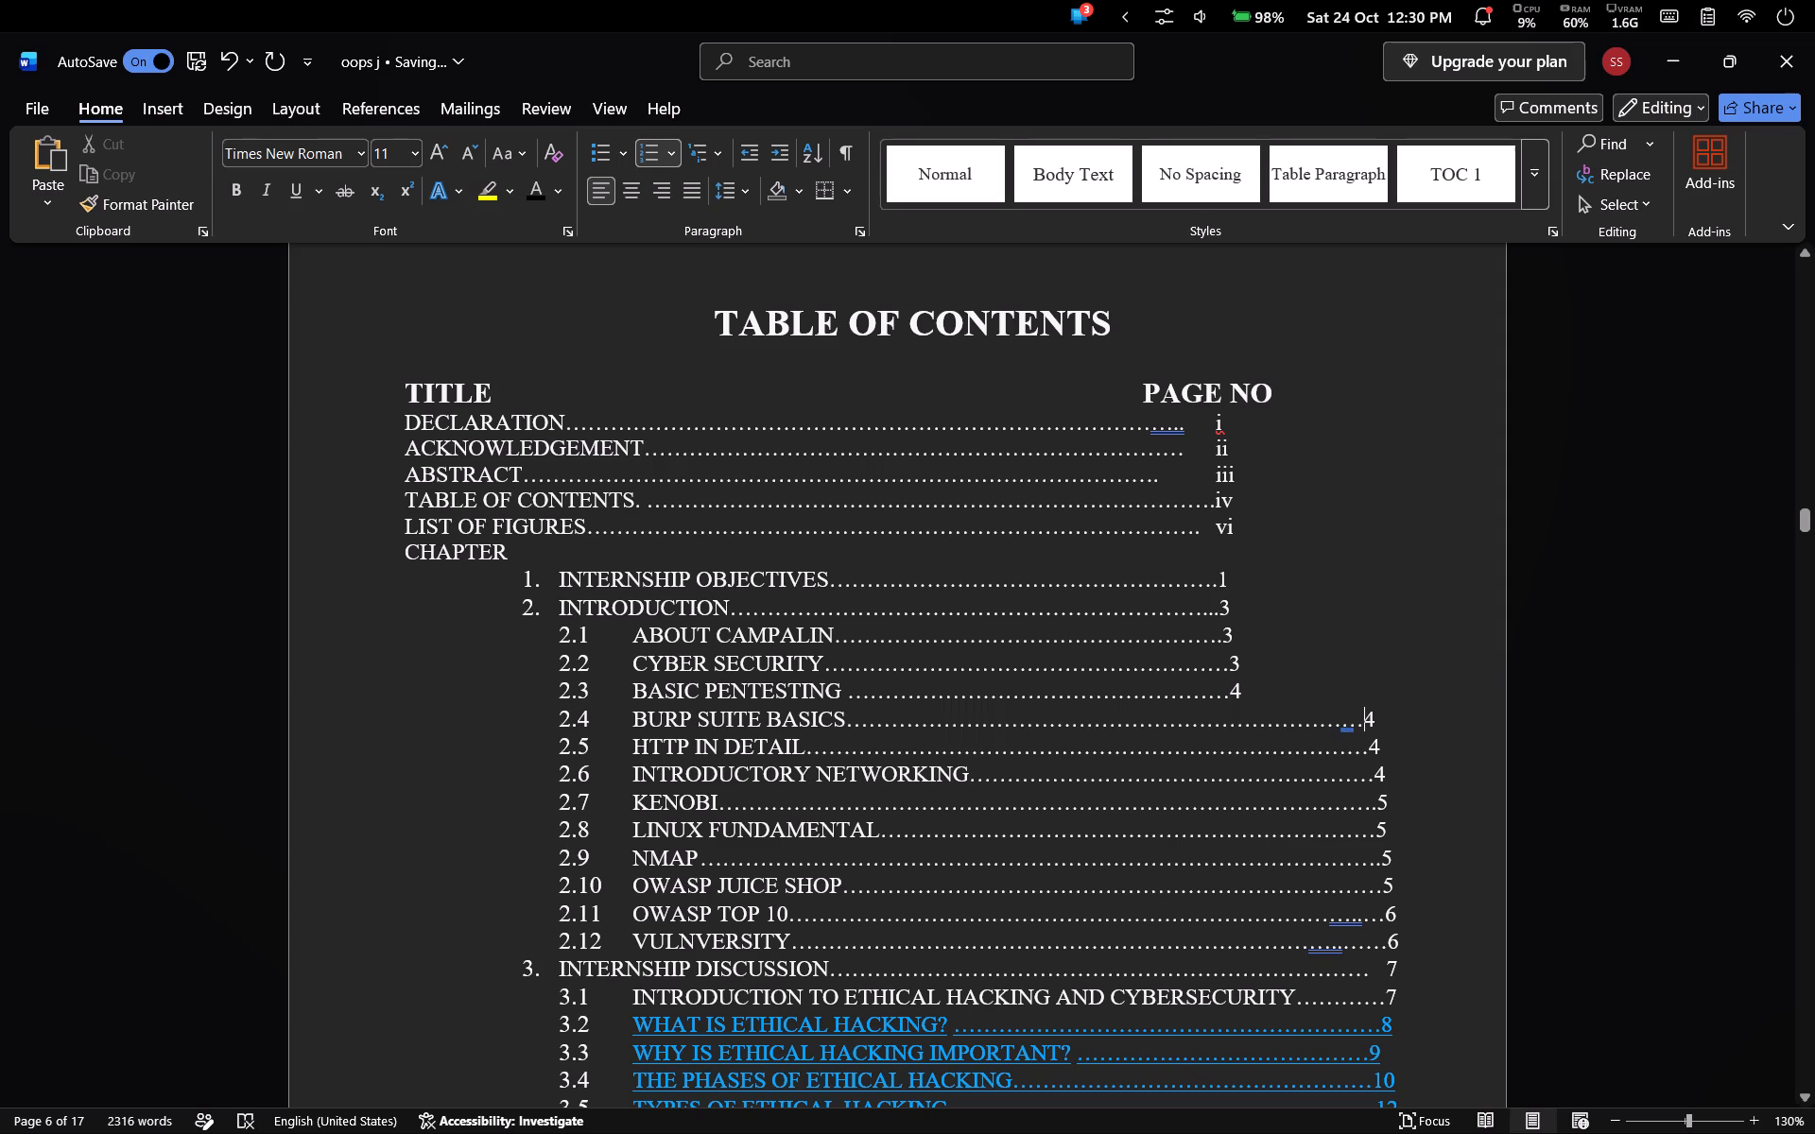
key(BackSpace)
key(BackSpace)
key(BackSpace)
key(BackSpace)
key(BackSpace)
key(BackSpace)
Compare the dotted contents list with the tabular table of contents on the following pages, examining its chapters, titles and page numbers.
scroll(1359, 721, down, 7)
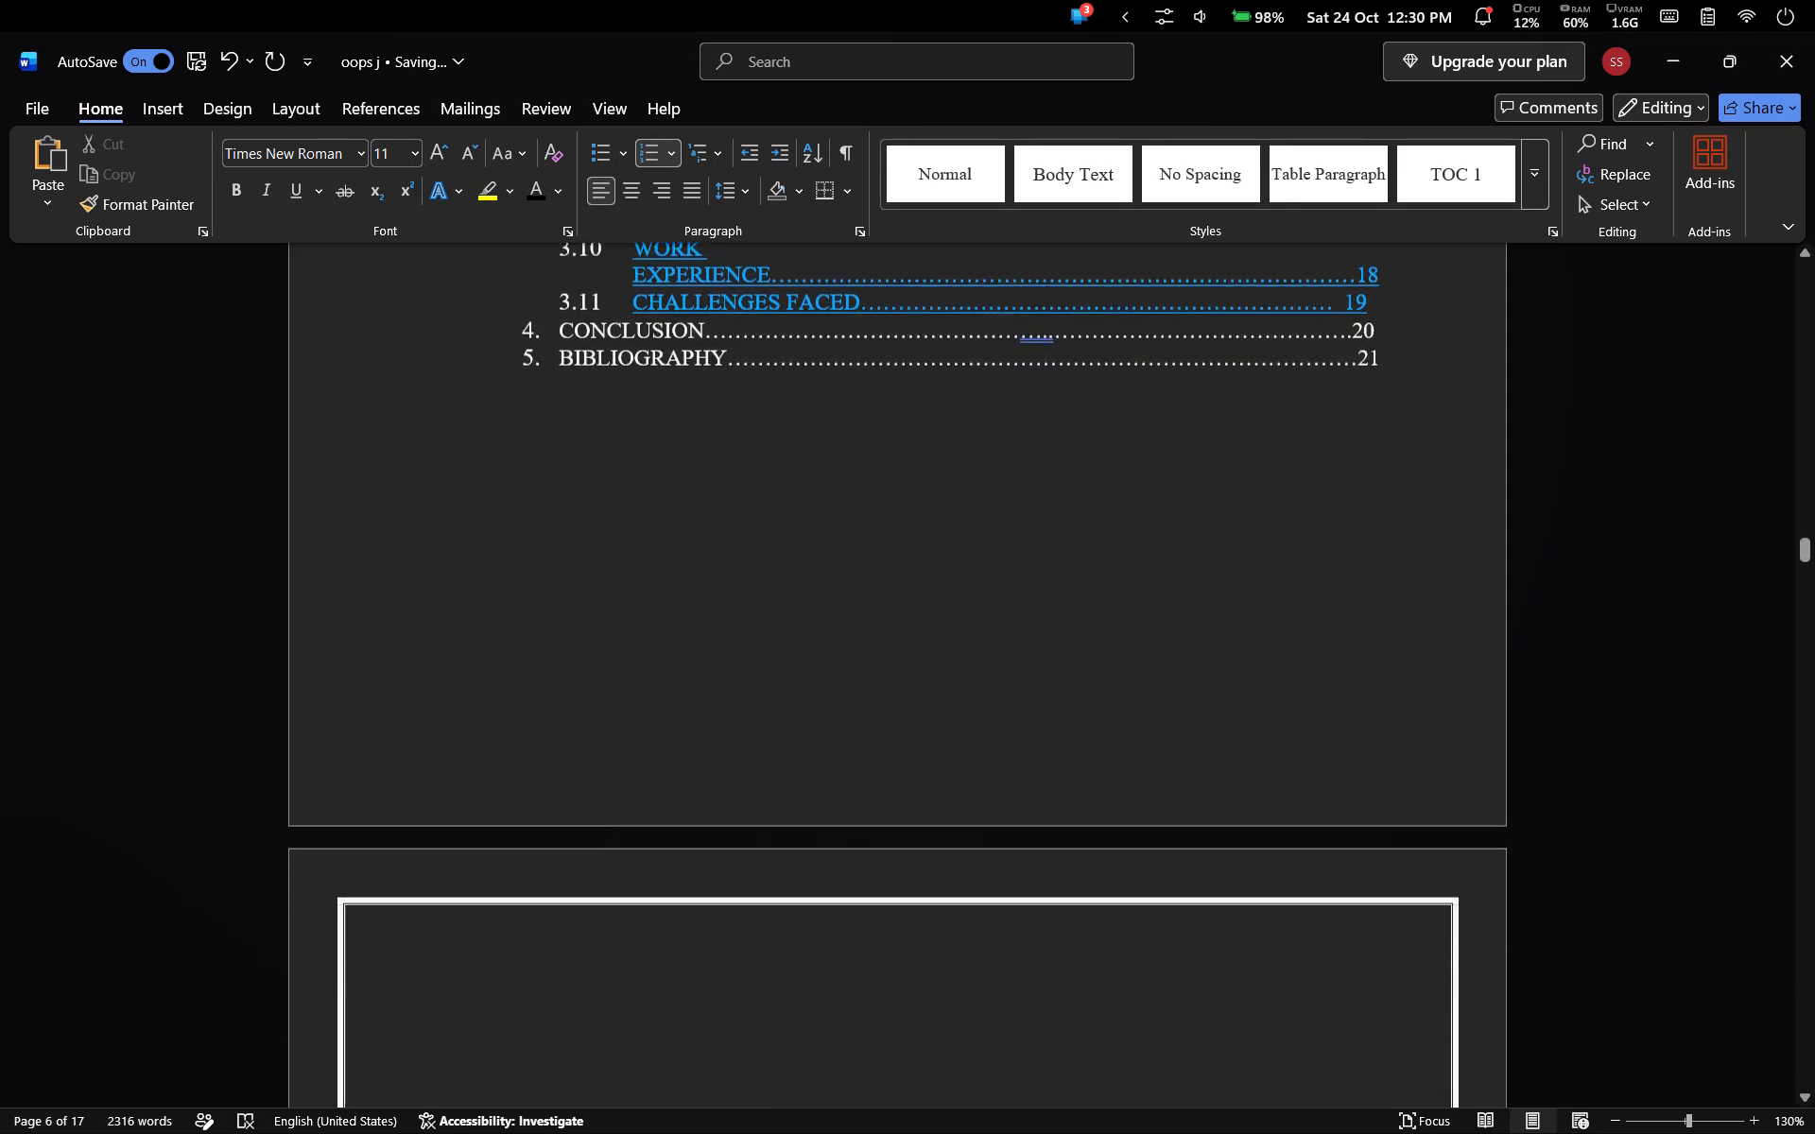
scroll(1359, 721, down, 6)
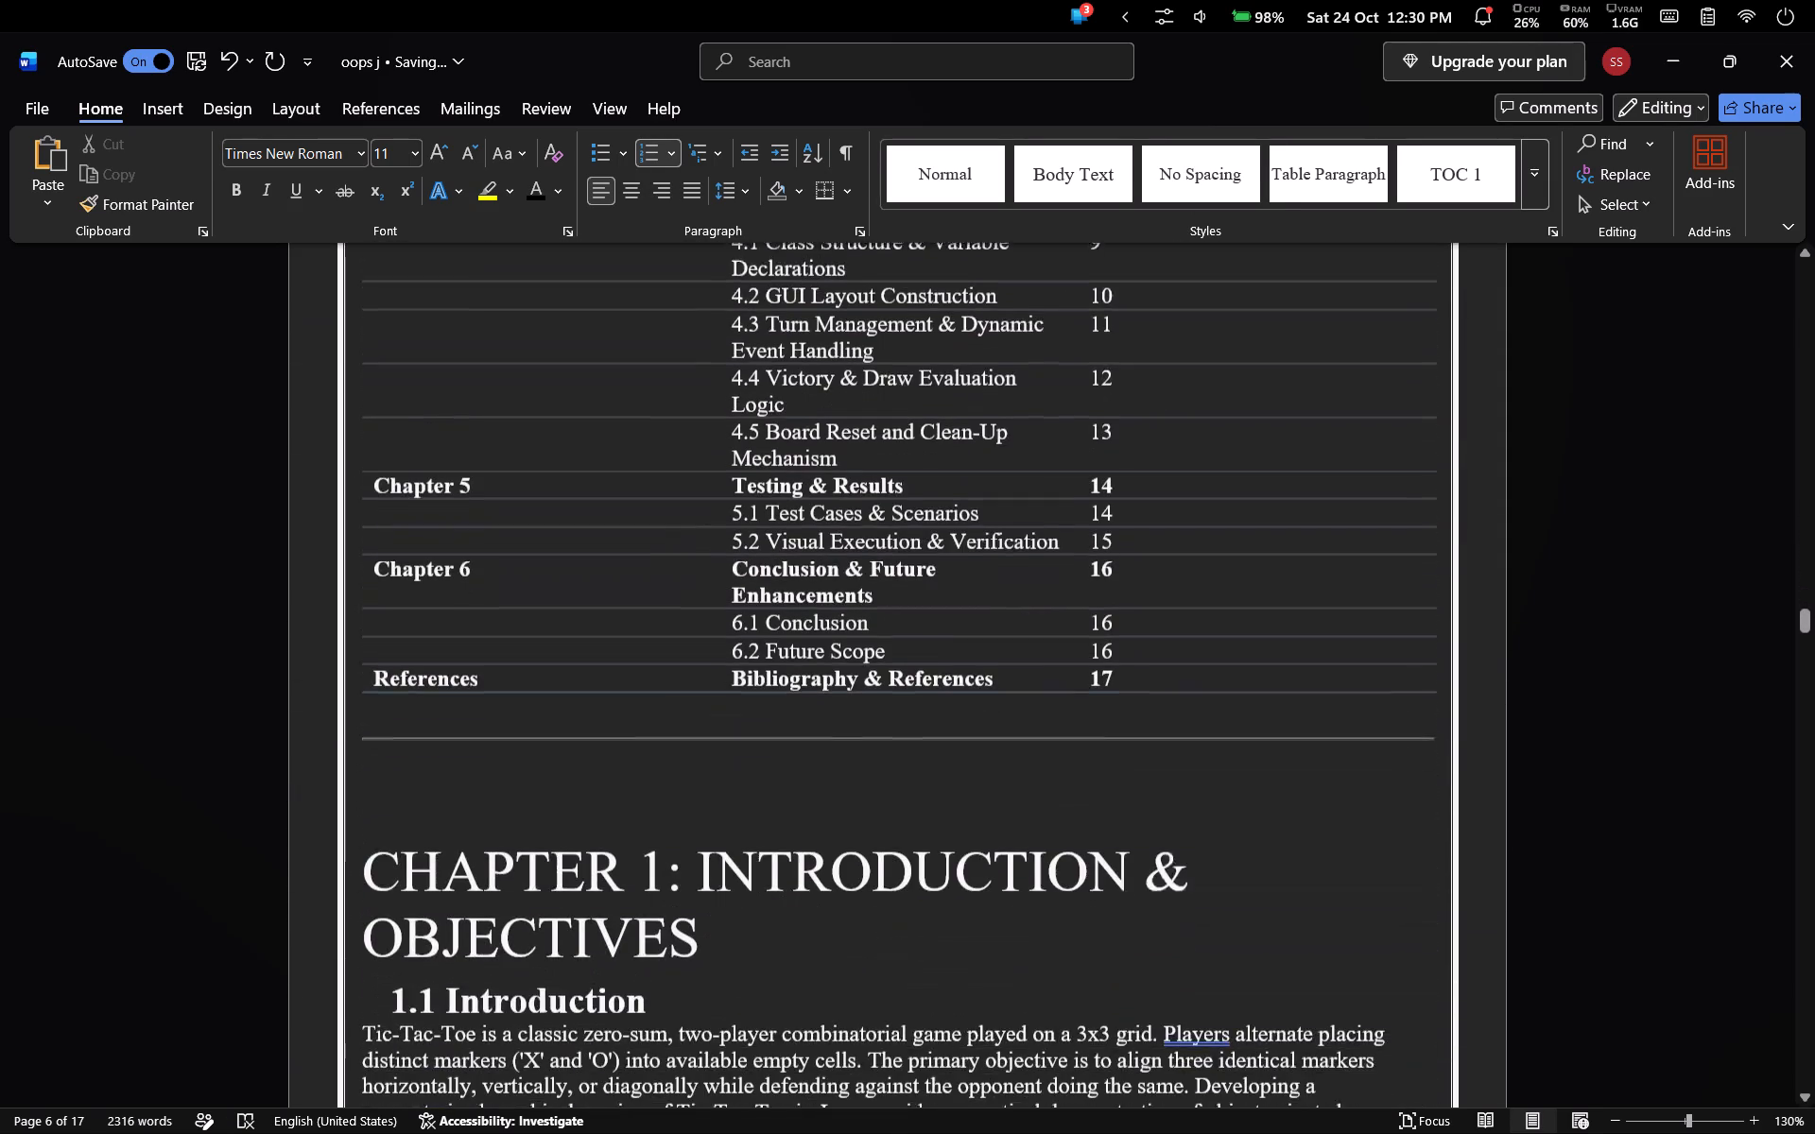
scroll(1359, 721, up, 2)
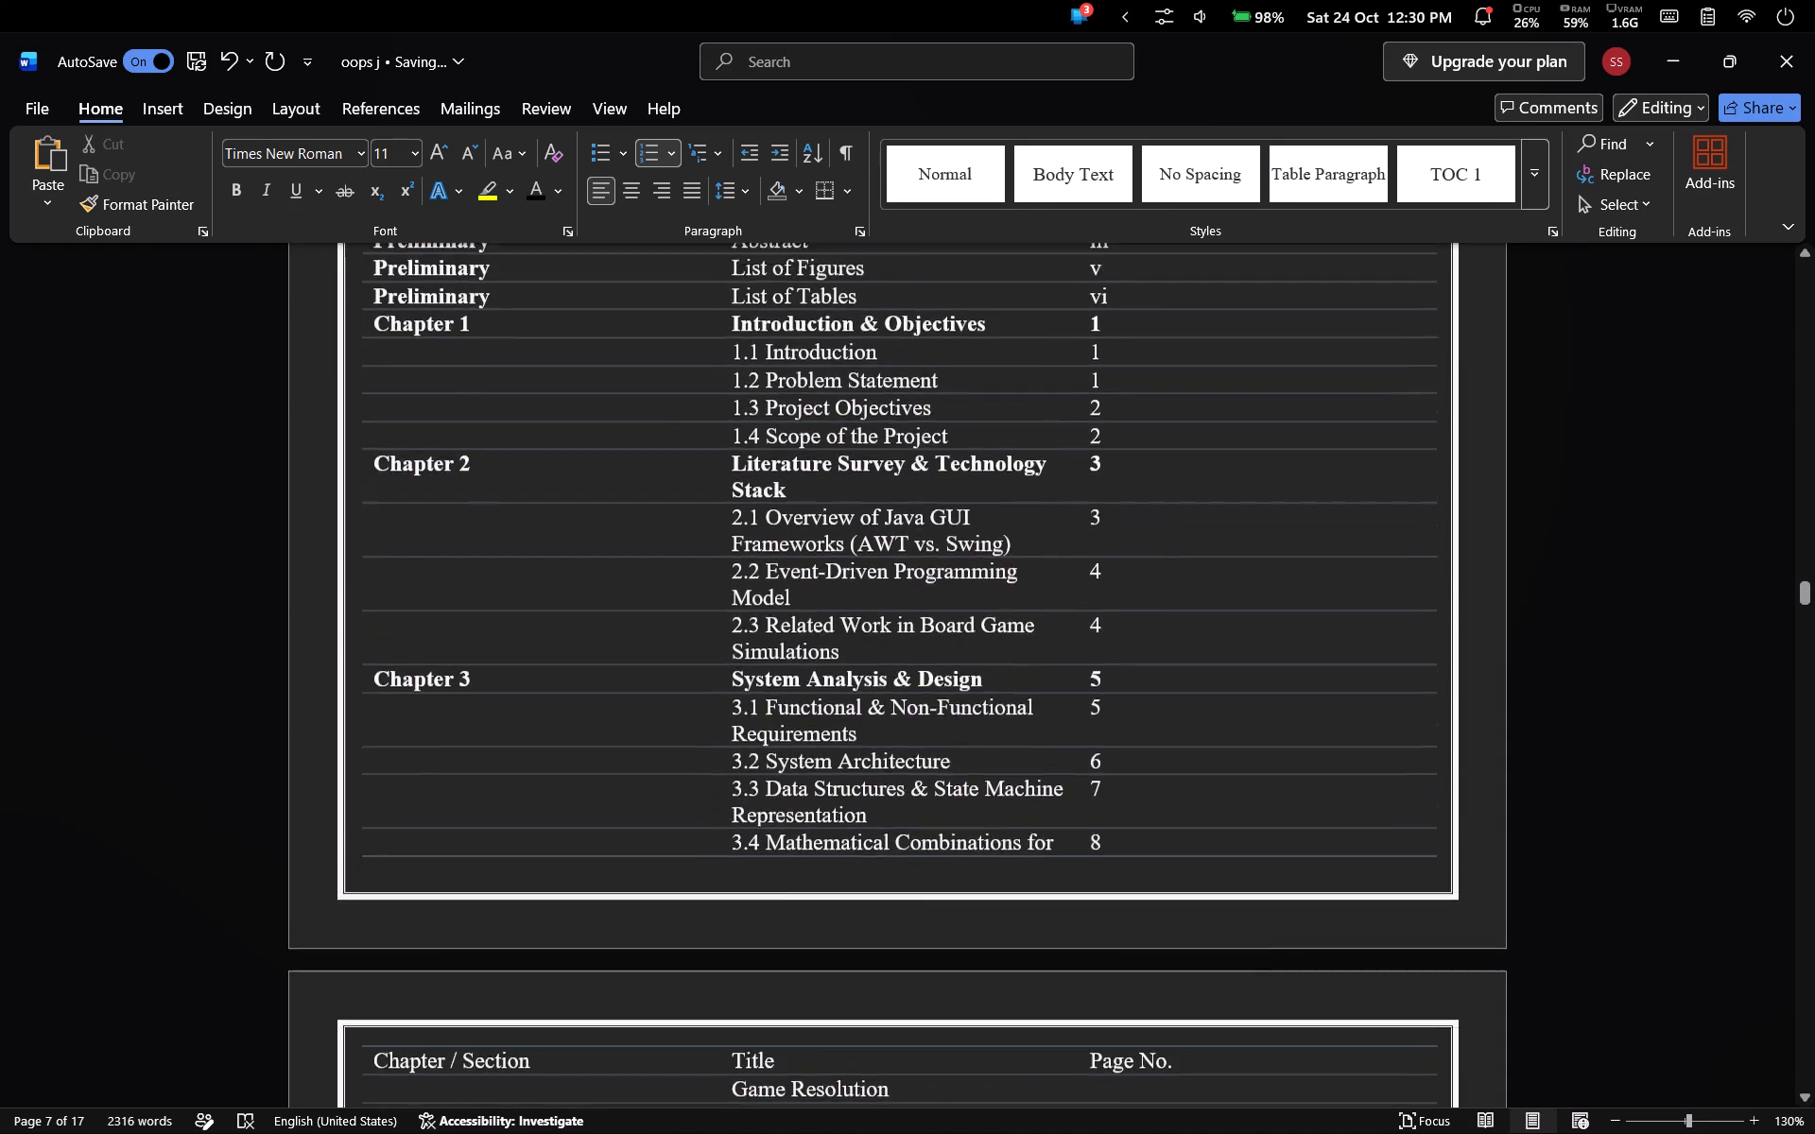
scroll(1359, 721, up, 6)
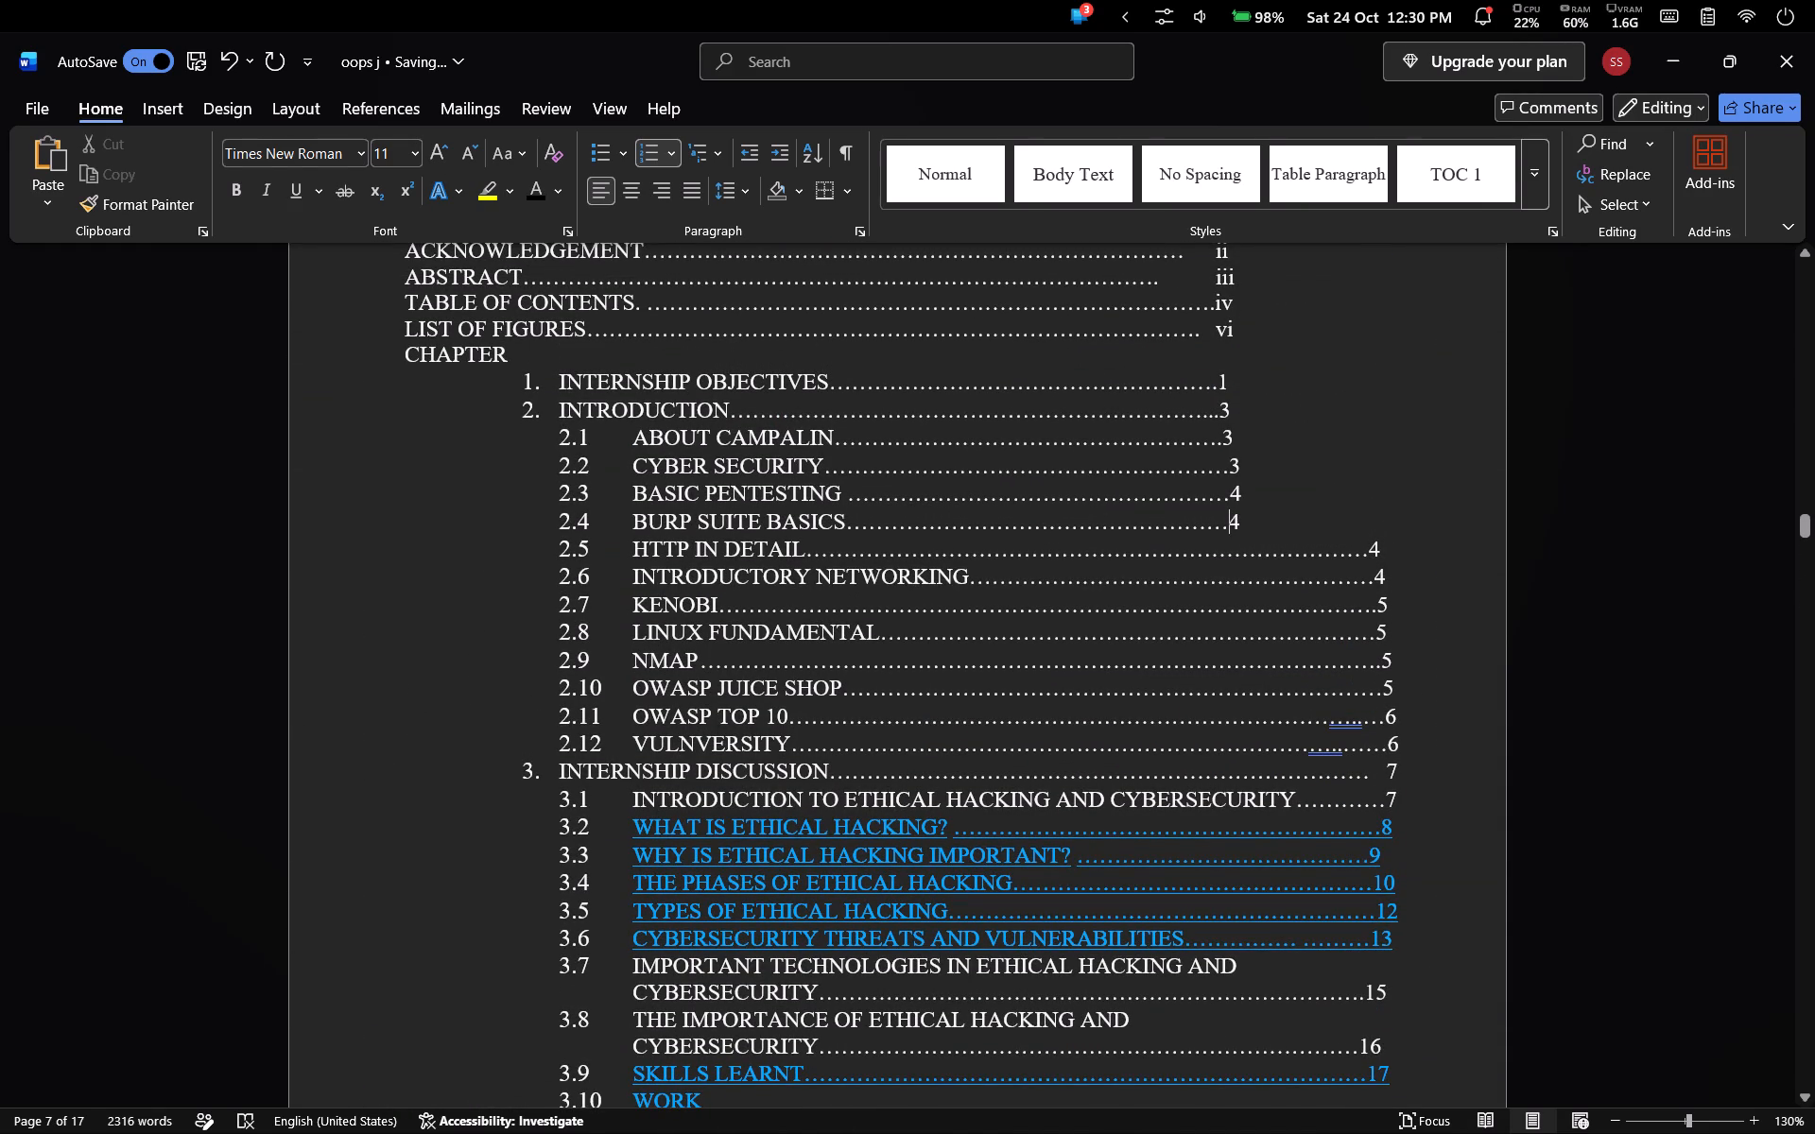
scroll(950, 589, down, 7)
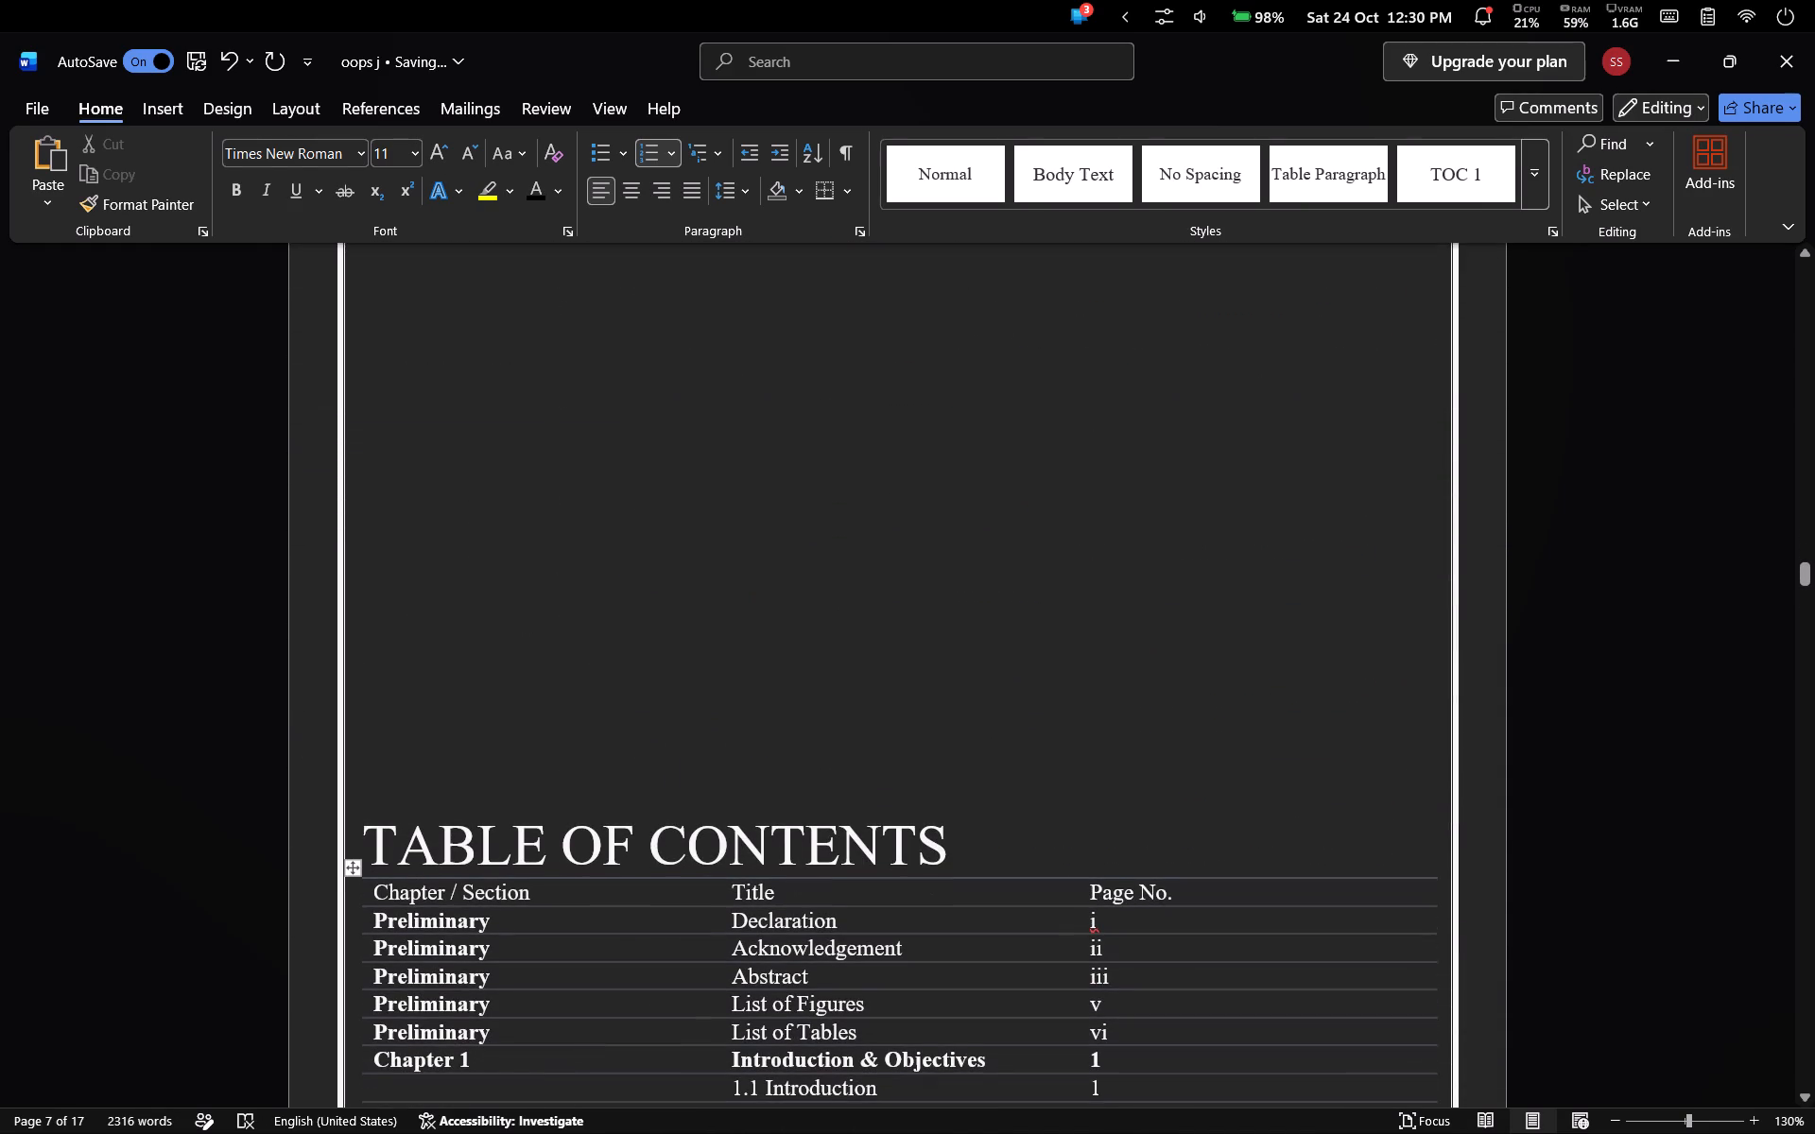
scroll(881, 958, down, 3)
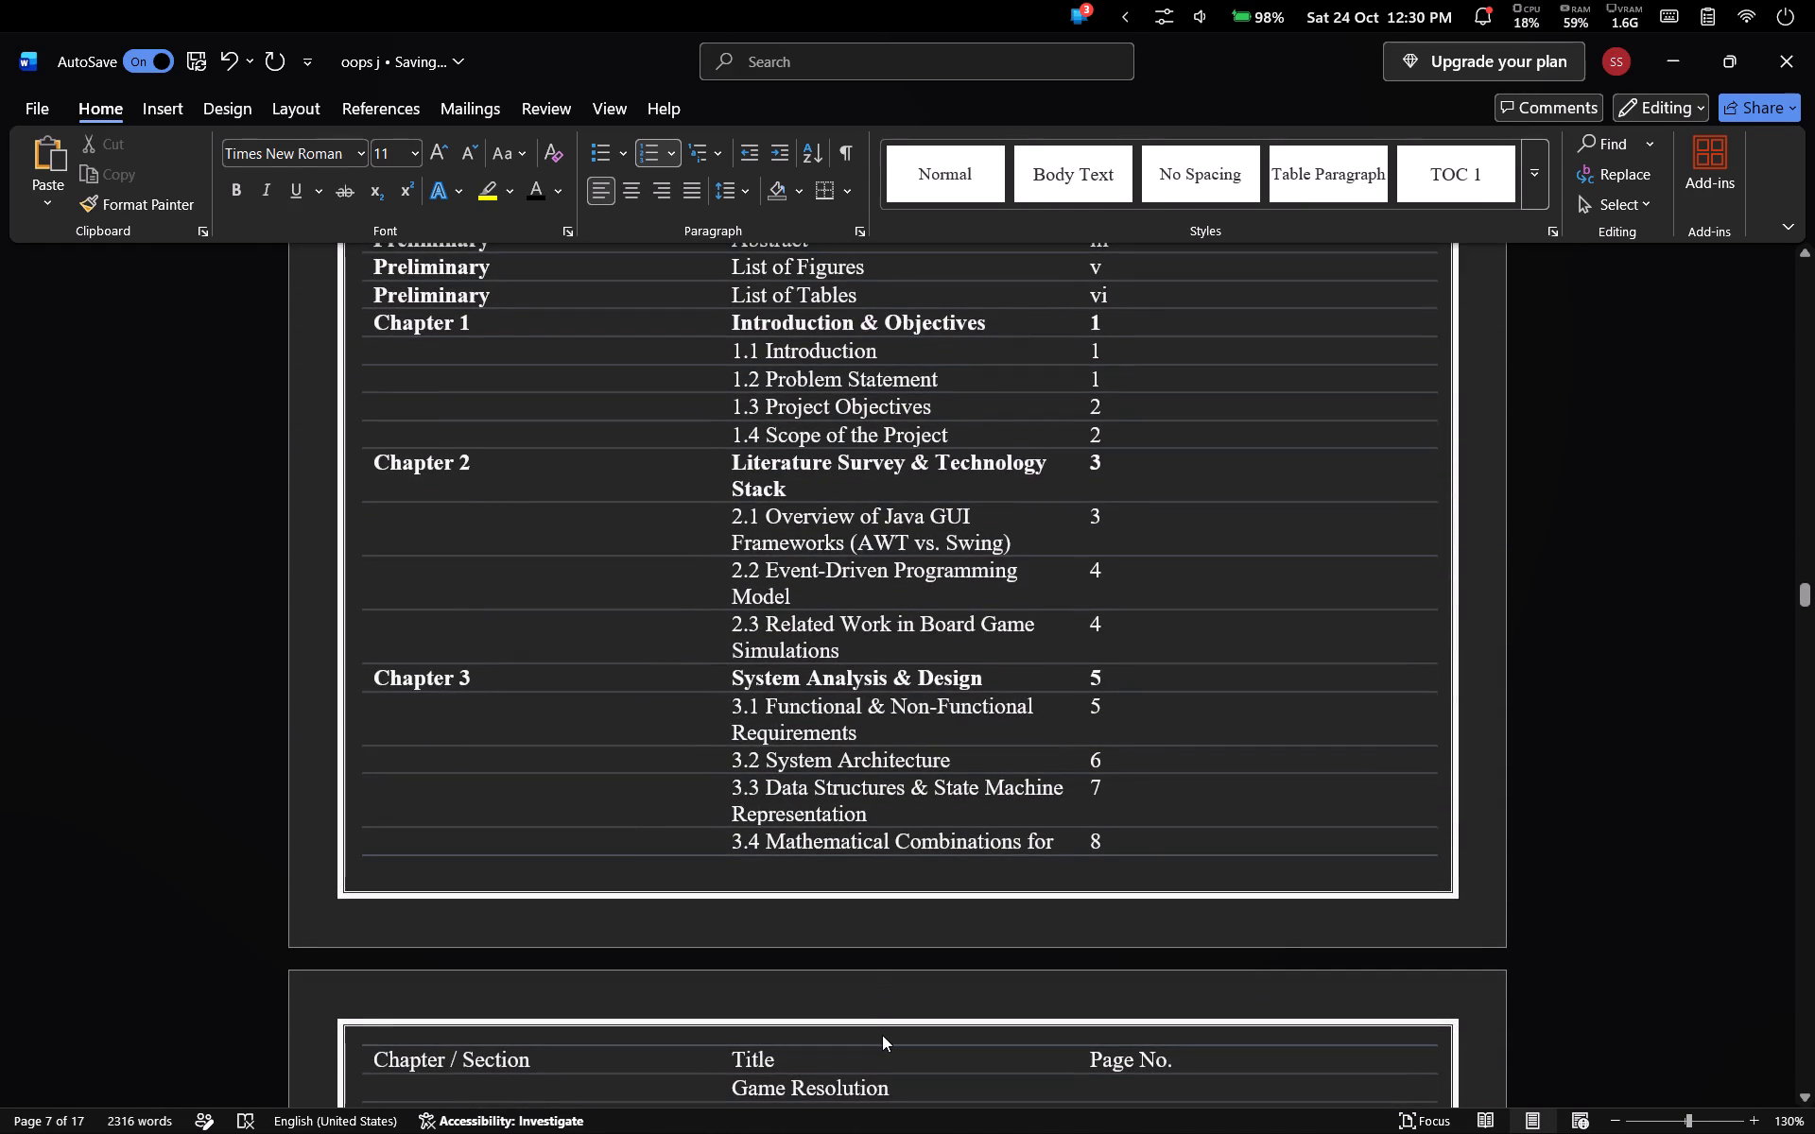
scroll(932, 664, up, 1)
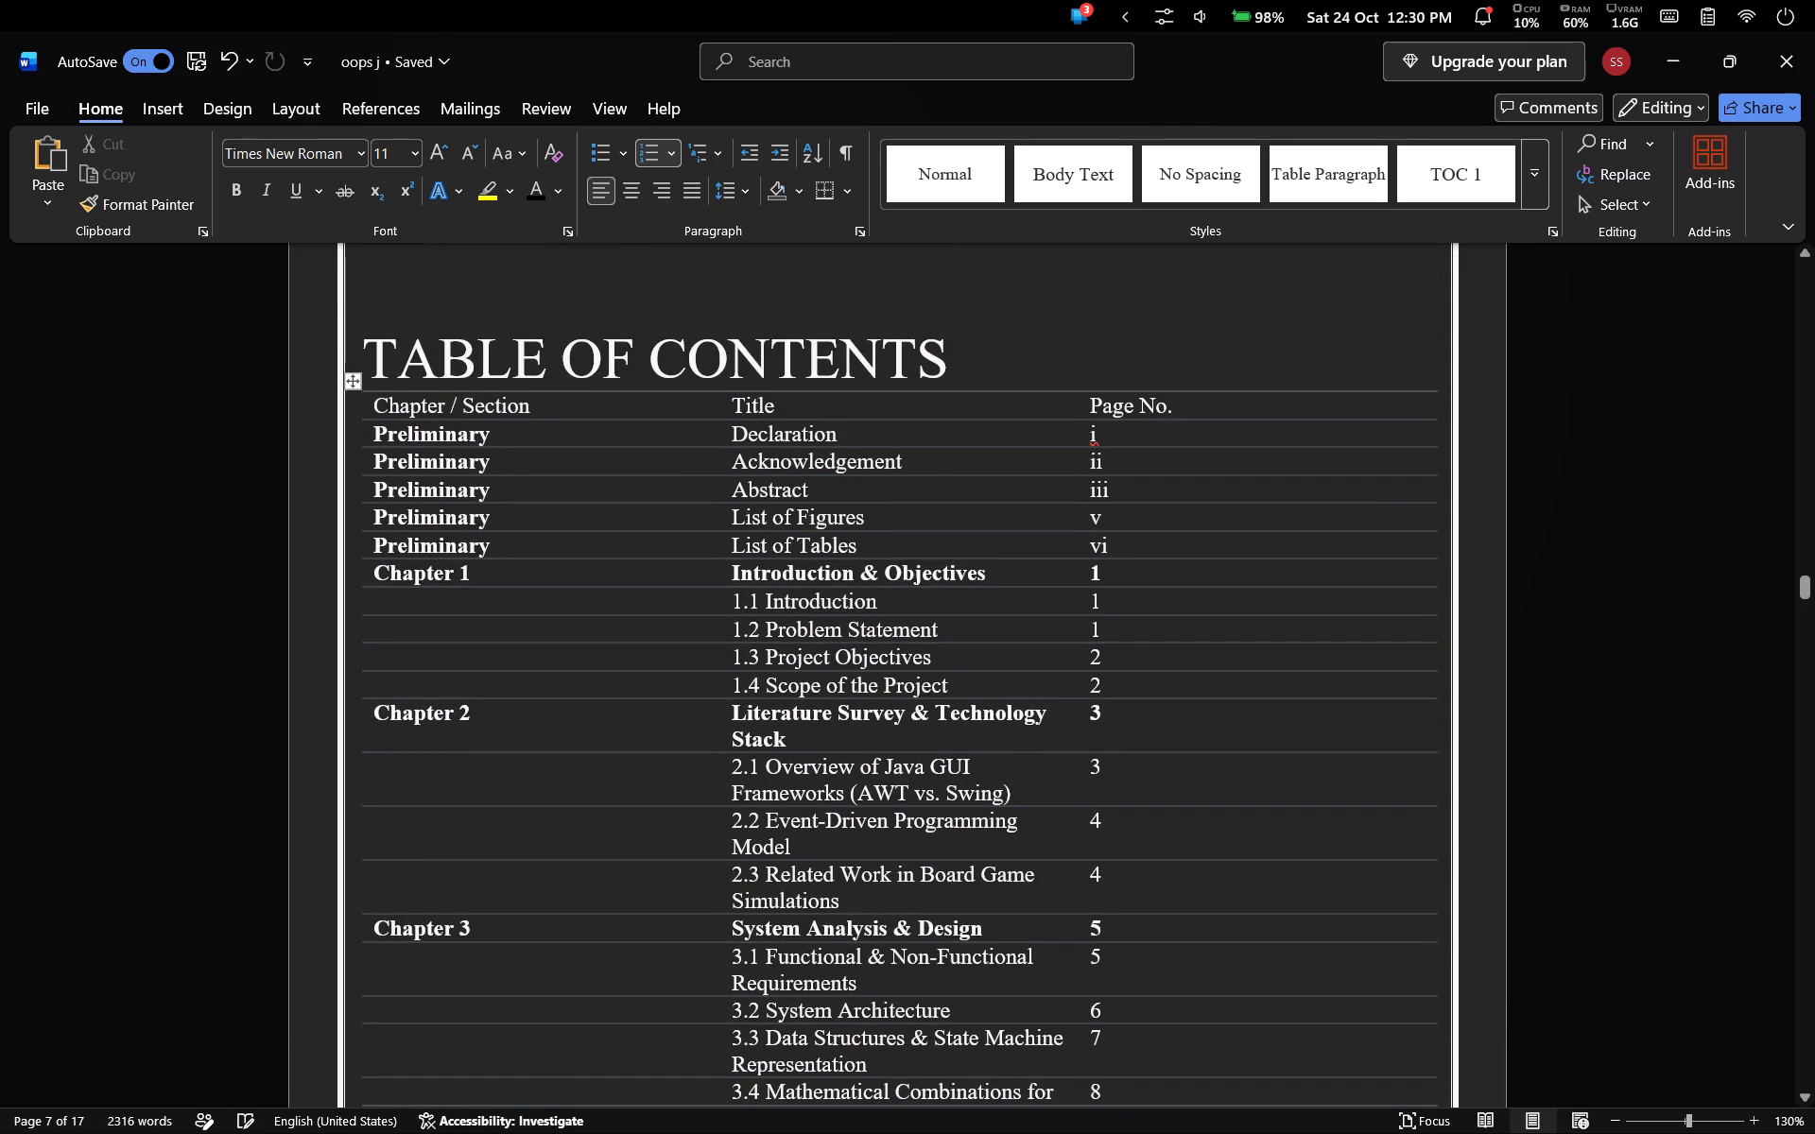
Review the tabular table of contents through Chapter 4 against the dotted contents list, checking section titles and page numbers.
scroll(932, 664, down, 1)
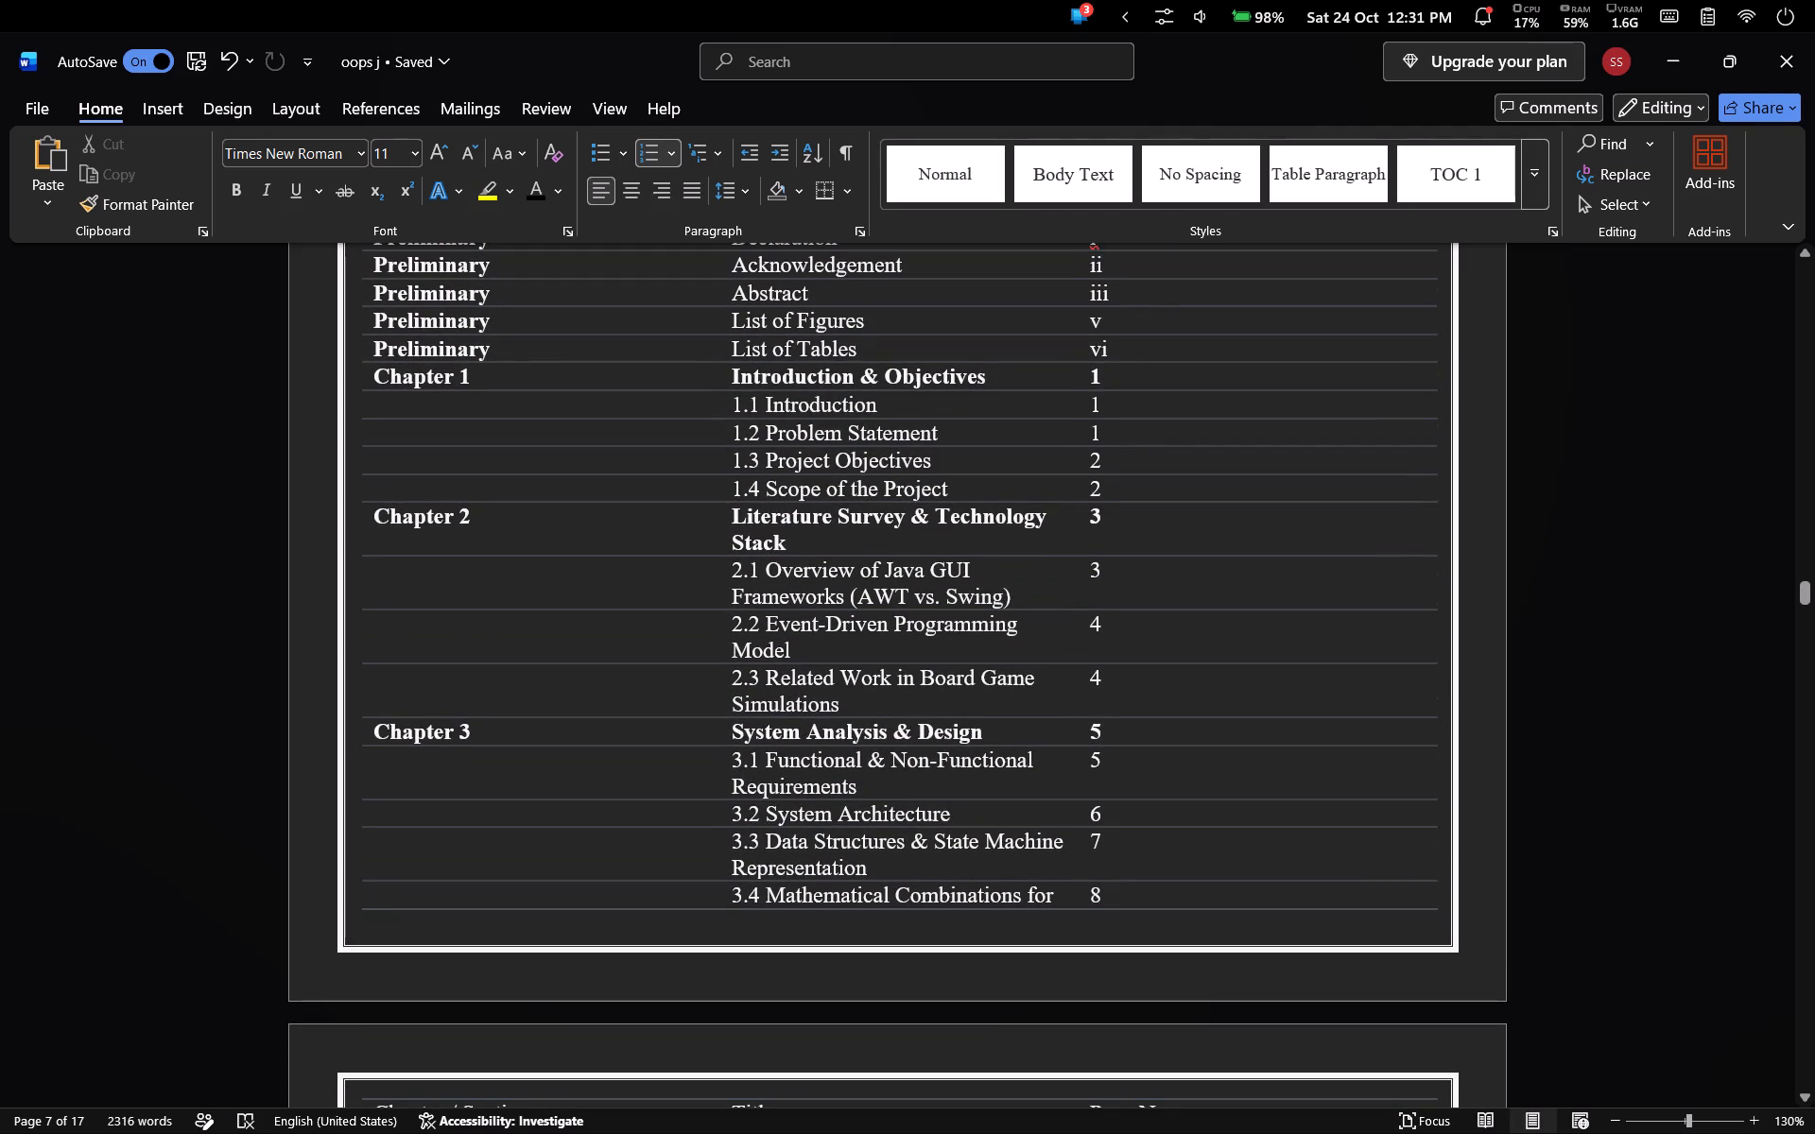
scroll(932, 664, down, 1)
click(932, 664)
scroll(932, 664, down, 1)
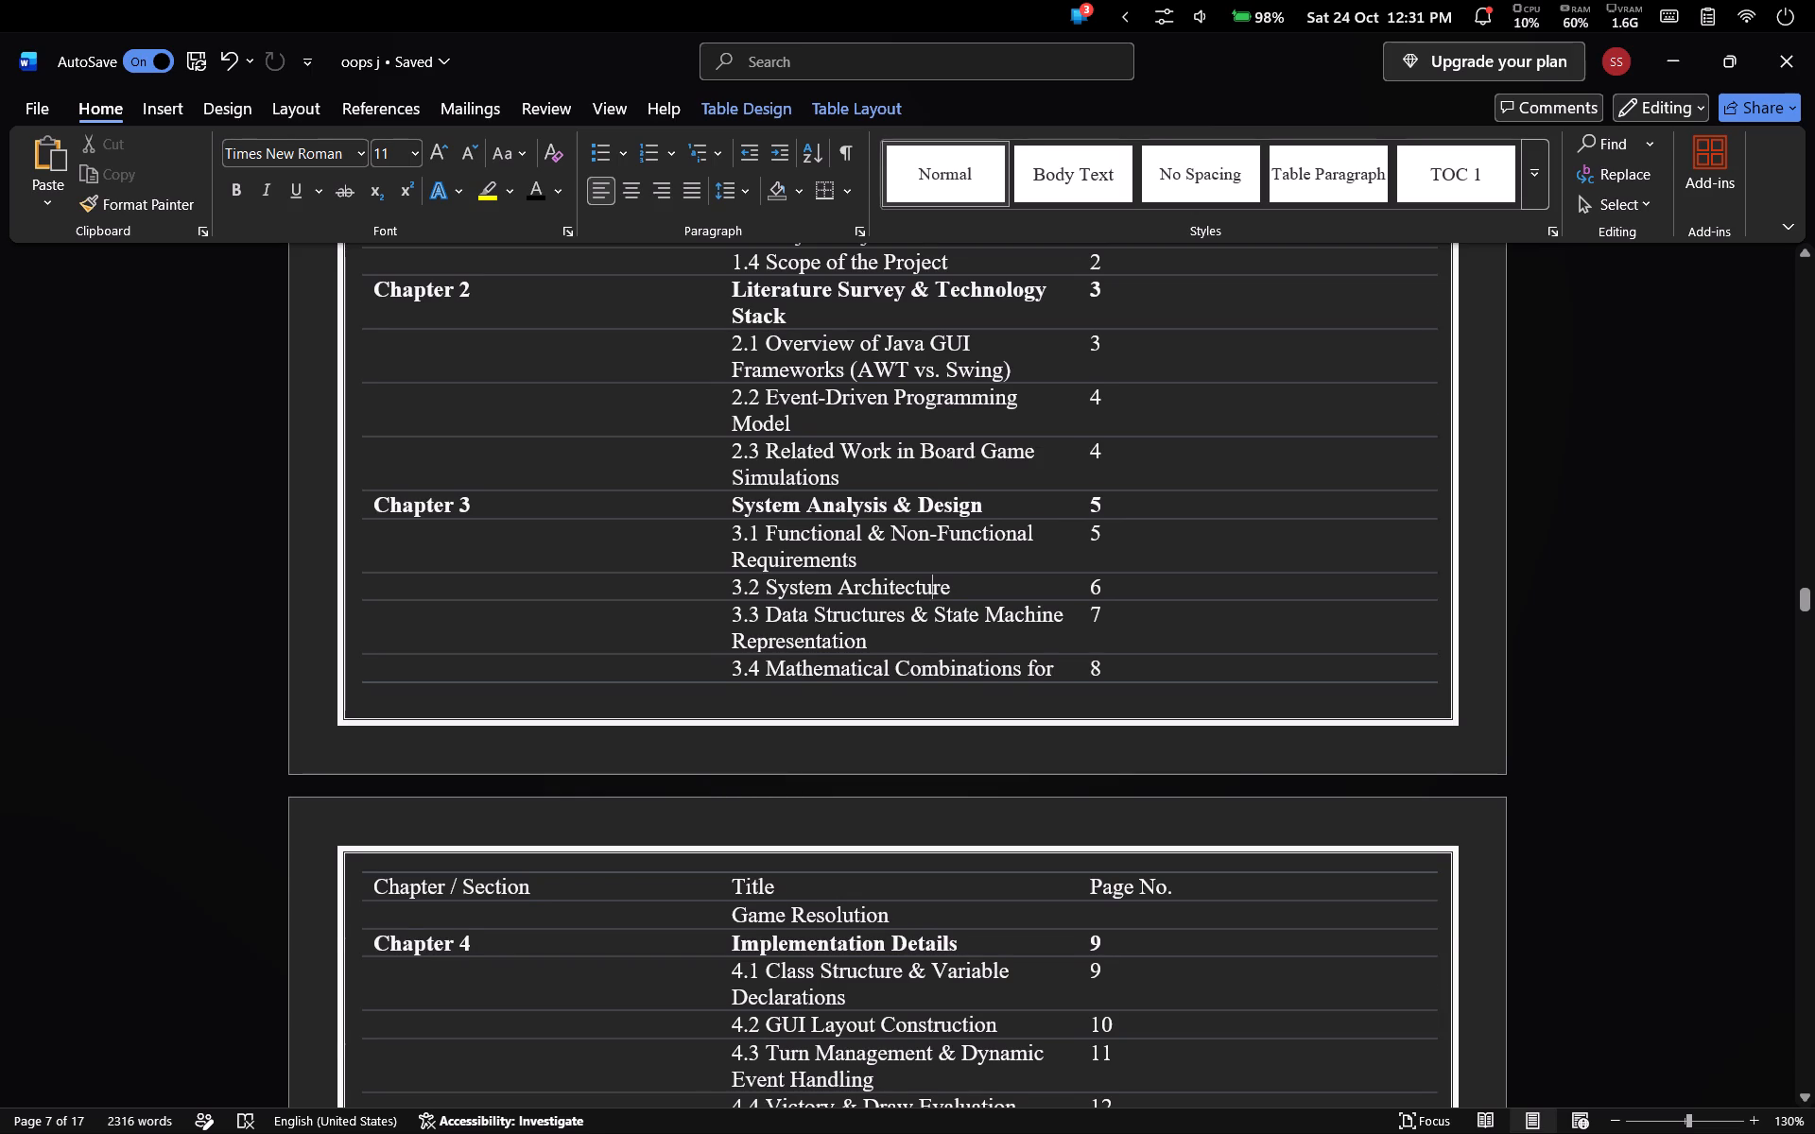
scroll(1014, 509, up, 7)
scroll(1014, 509, down, 1)
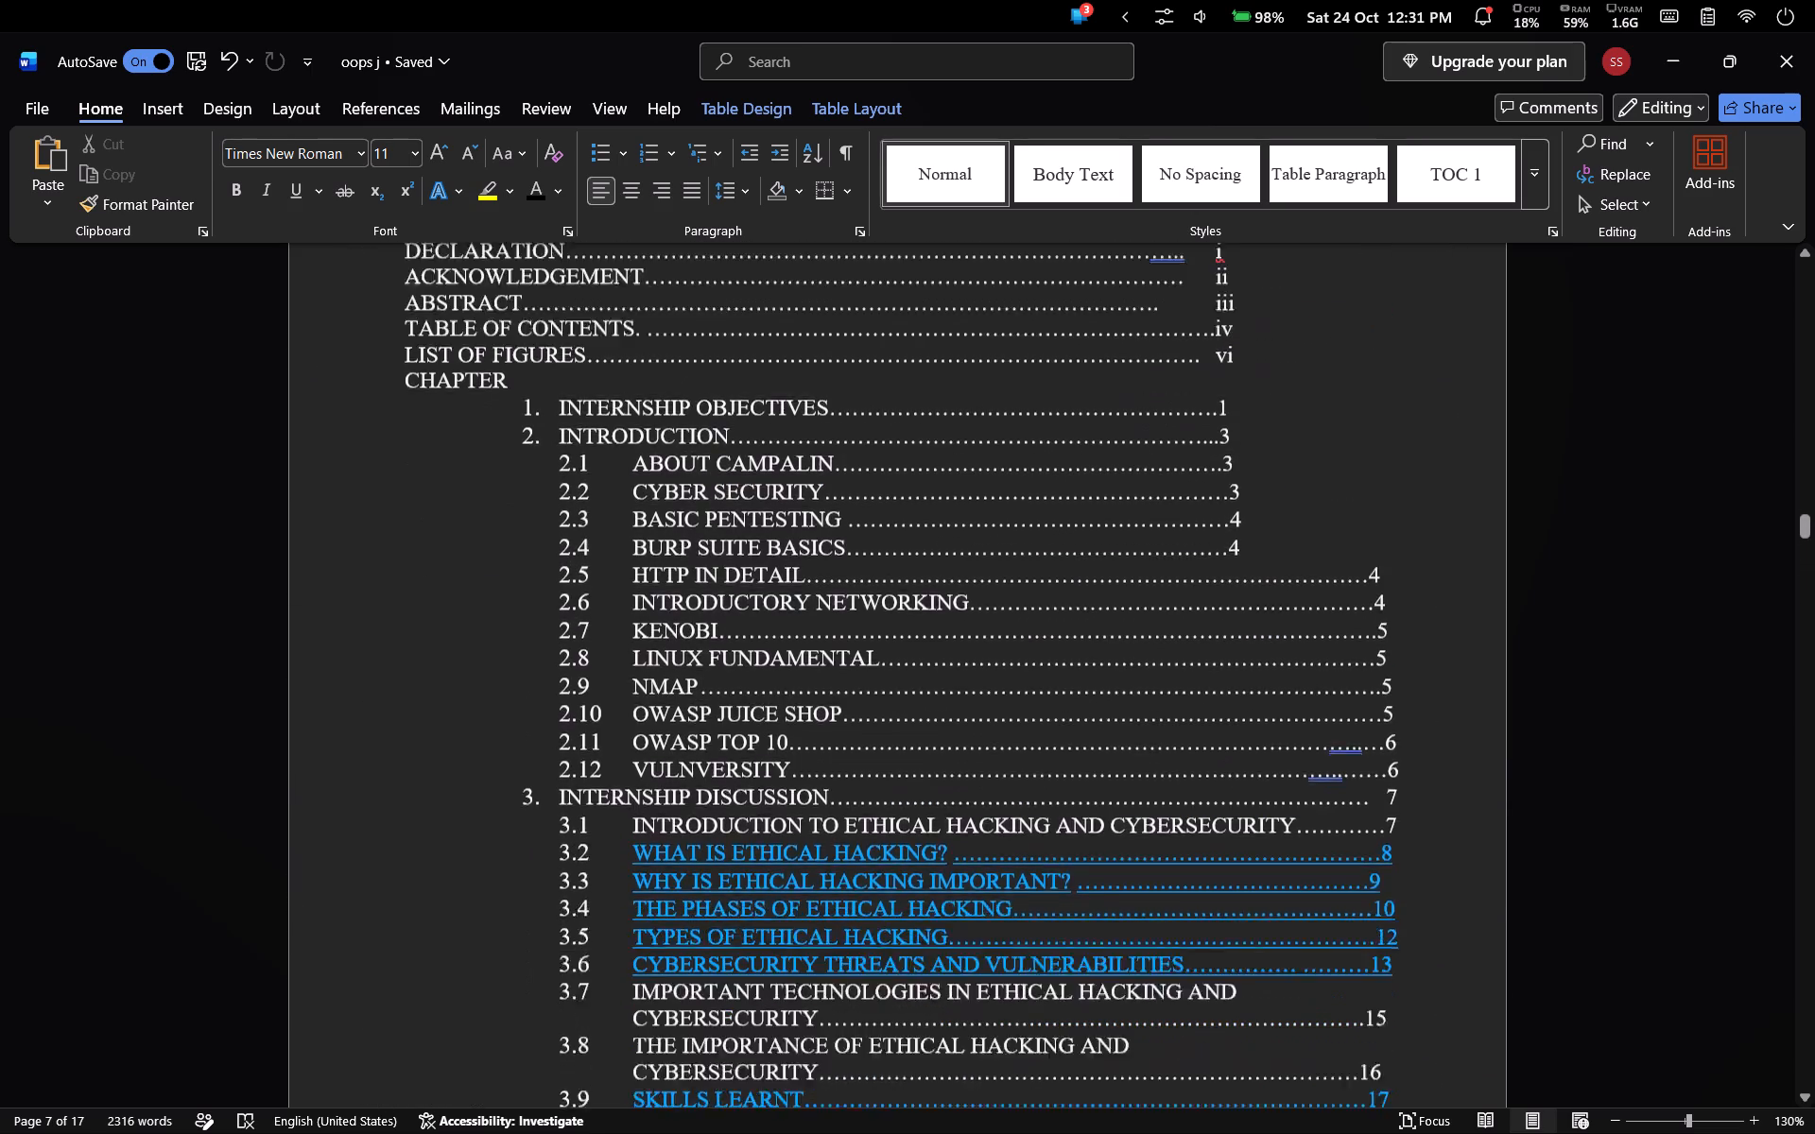
scroll(1014, 509, down, 1)
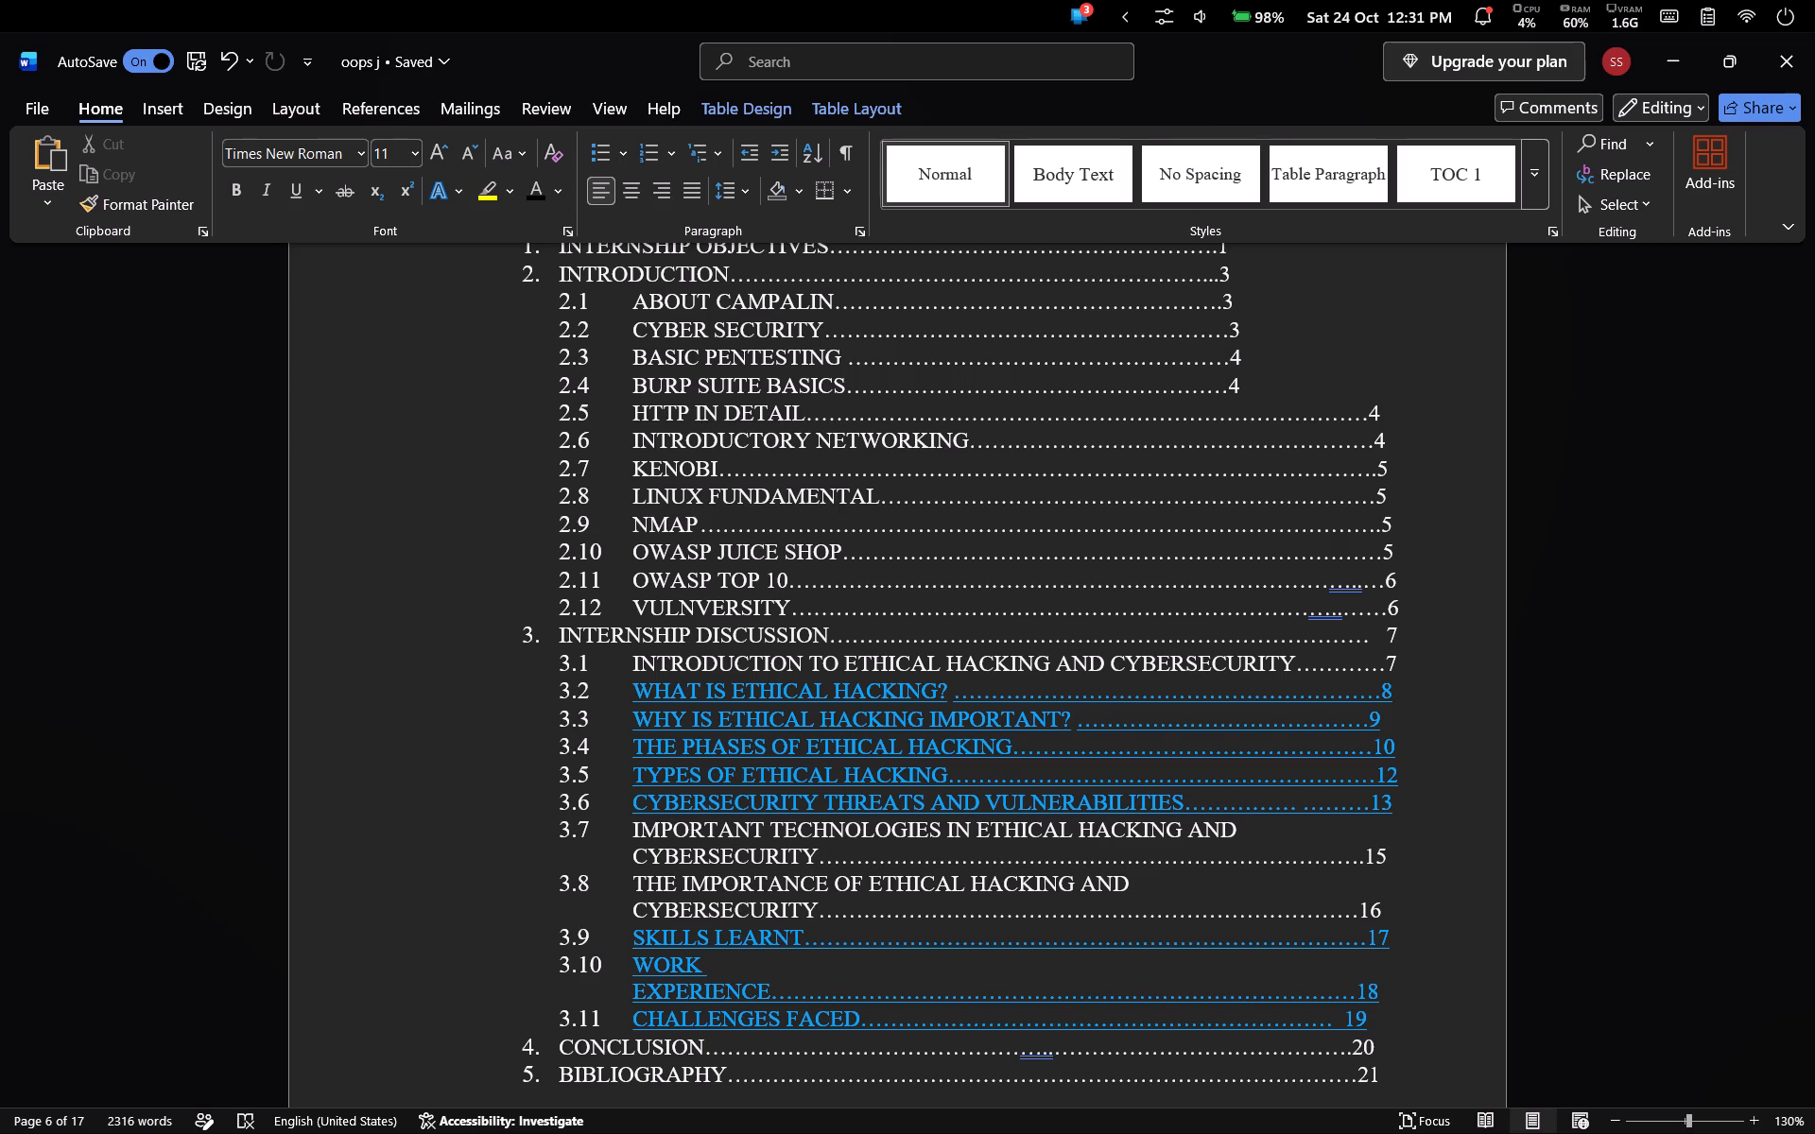
scroll(1014, 509, down, 6)
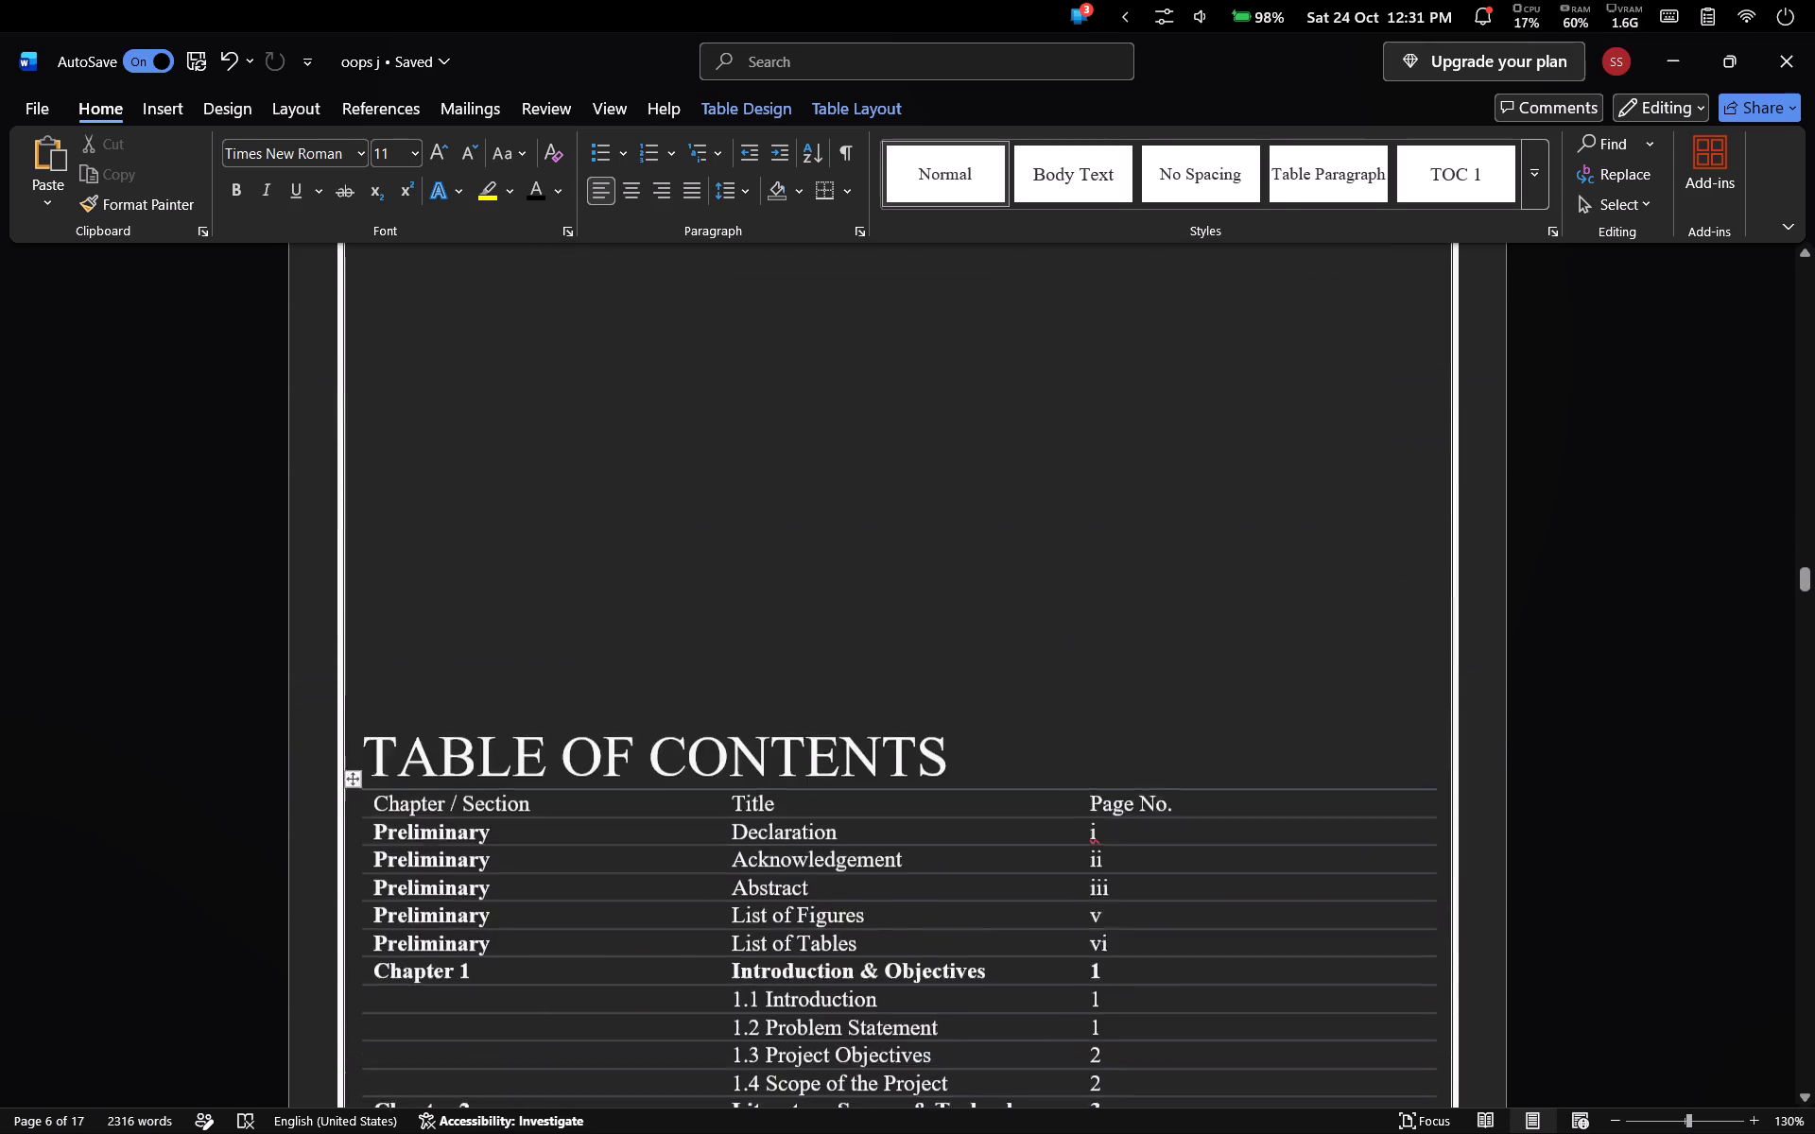
scroll(1014, 509, down, 4)
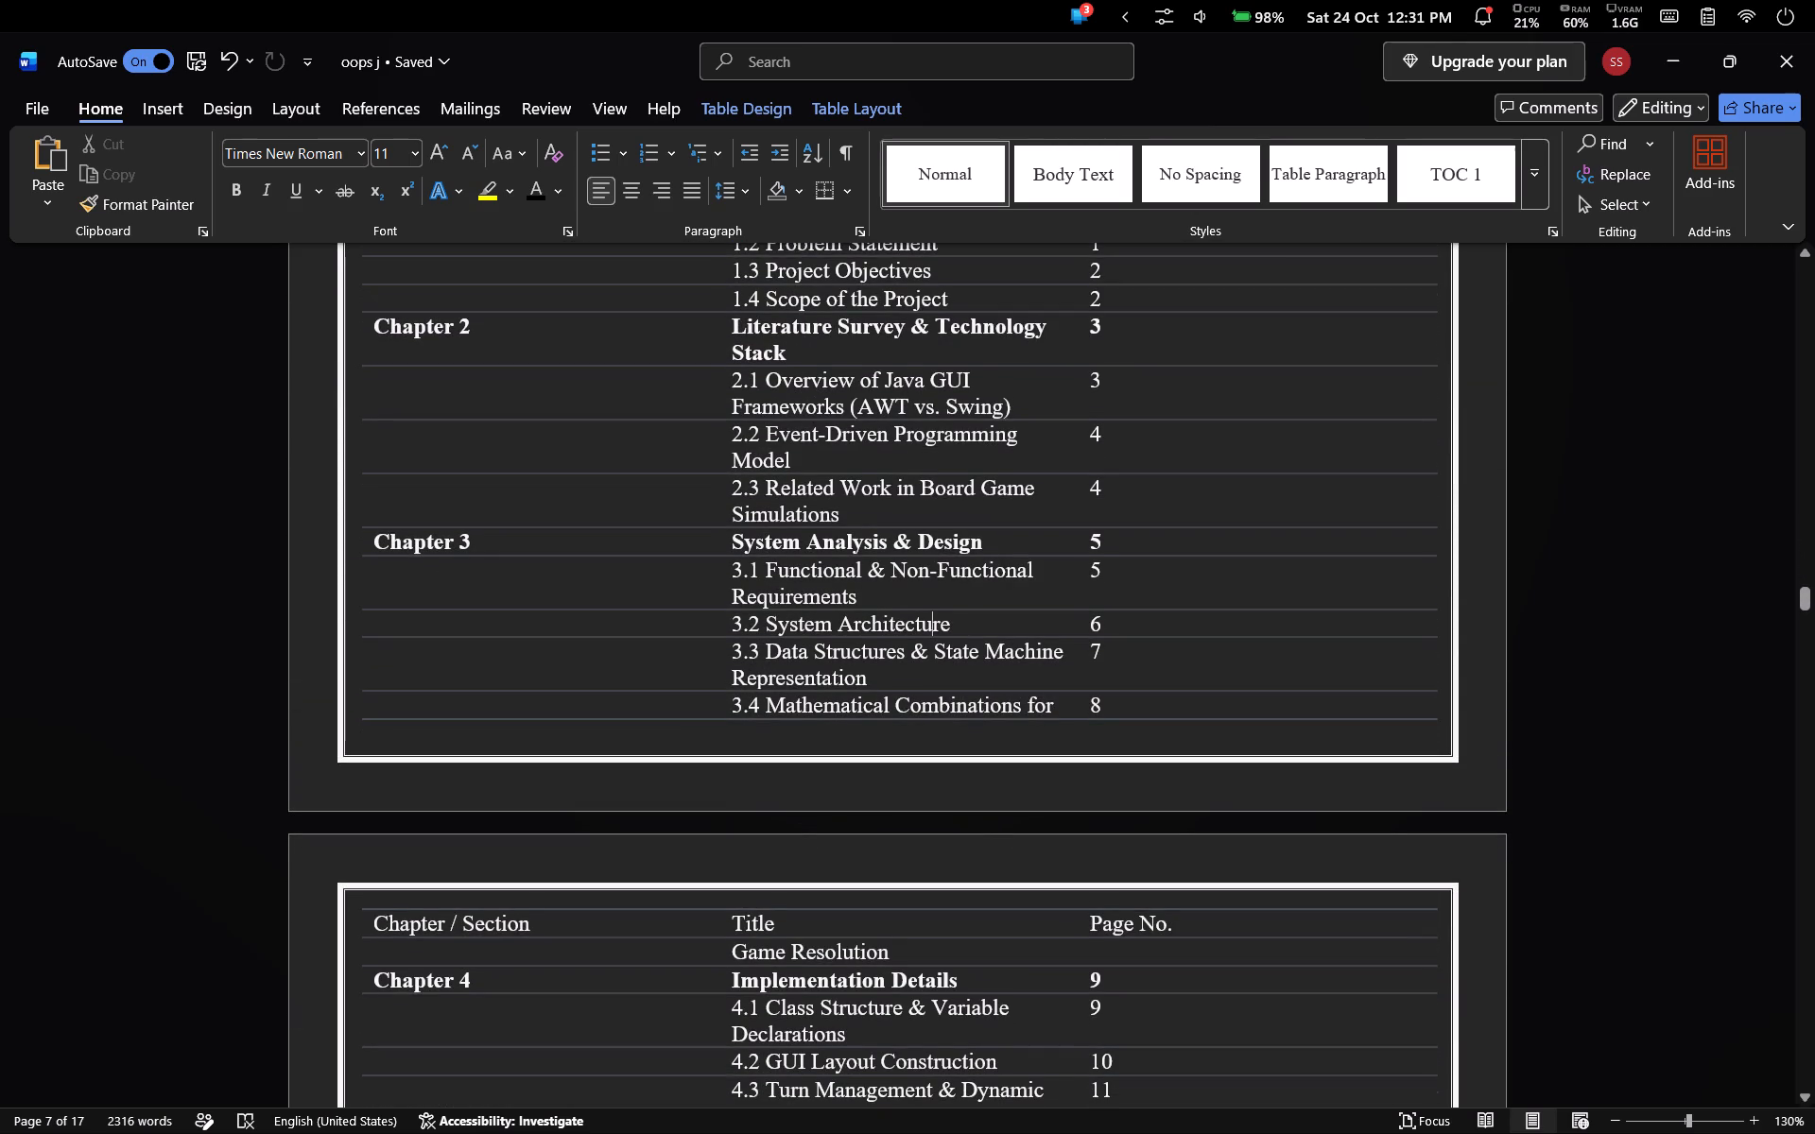
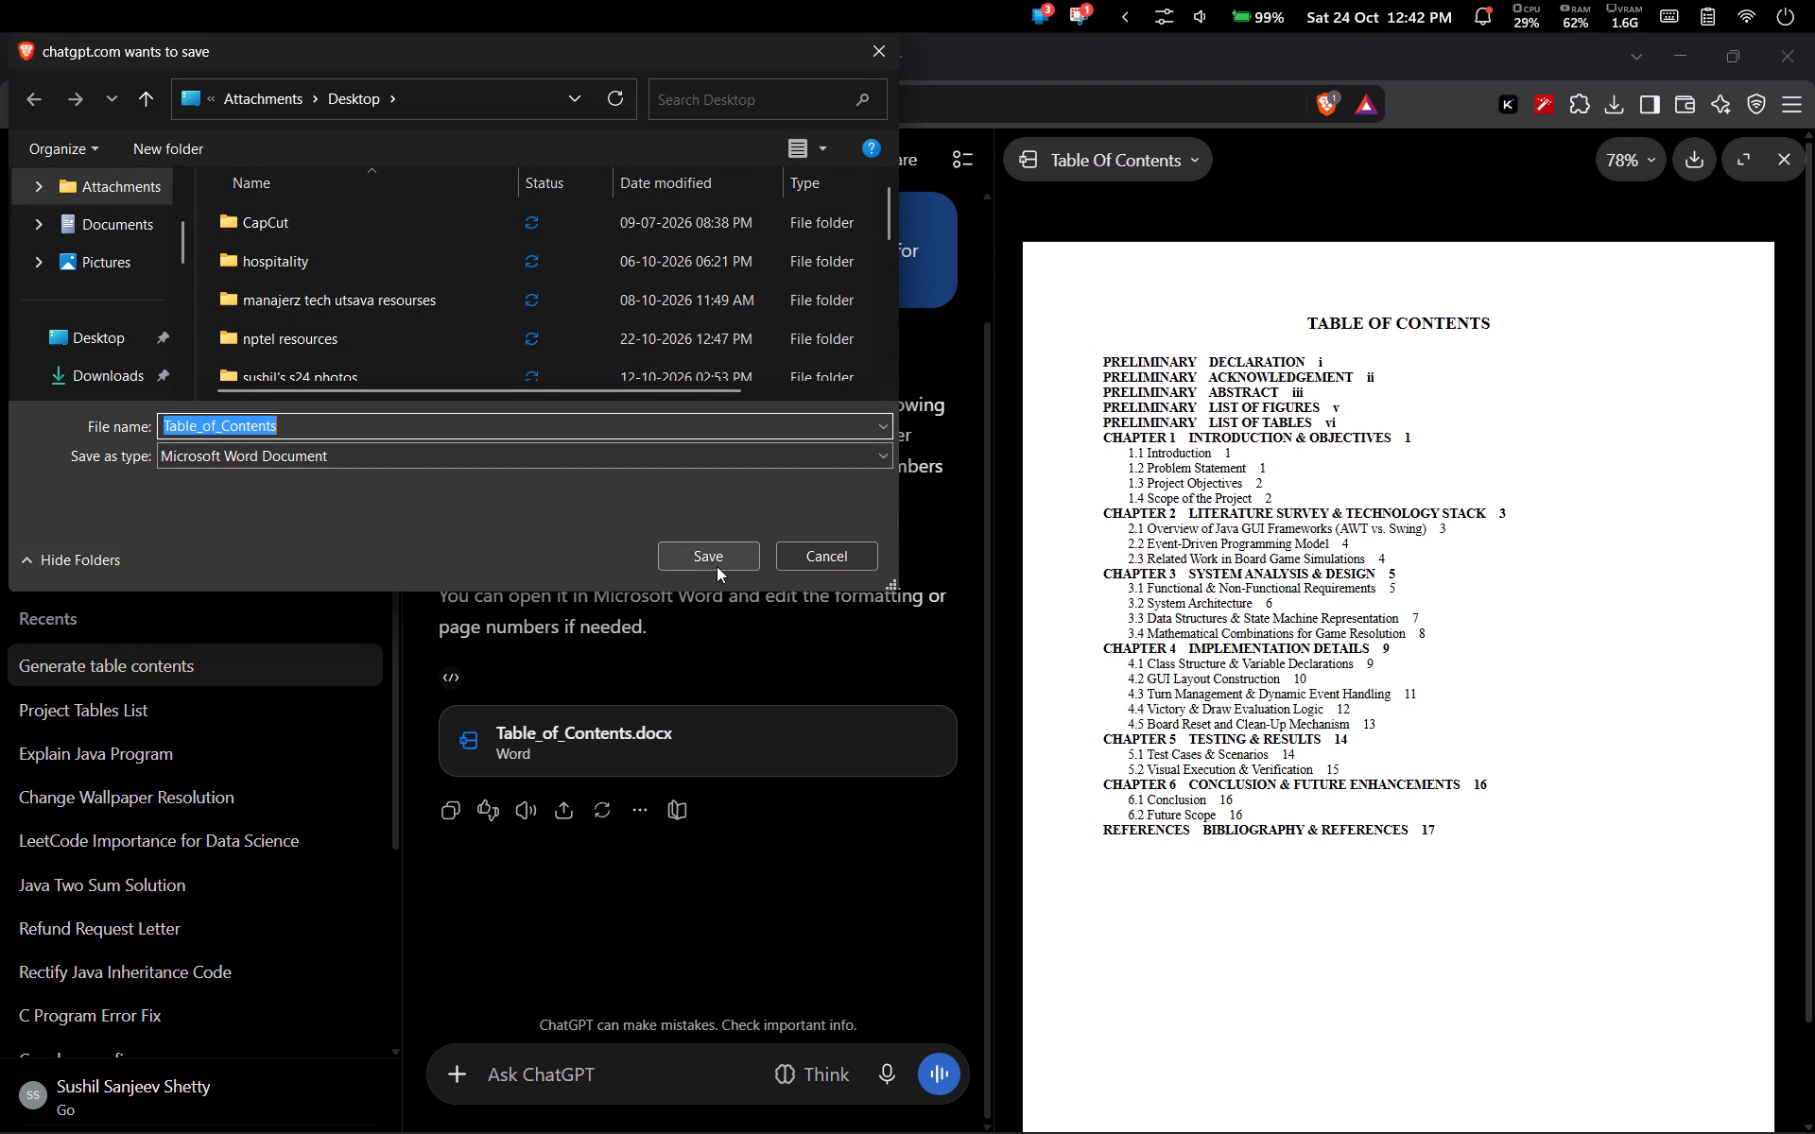
click(617, 424)
key(space)
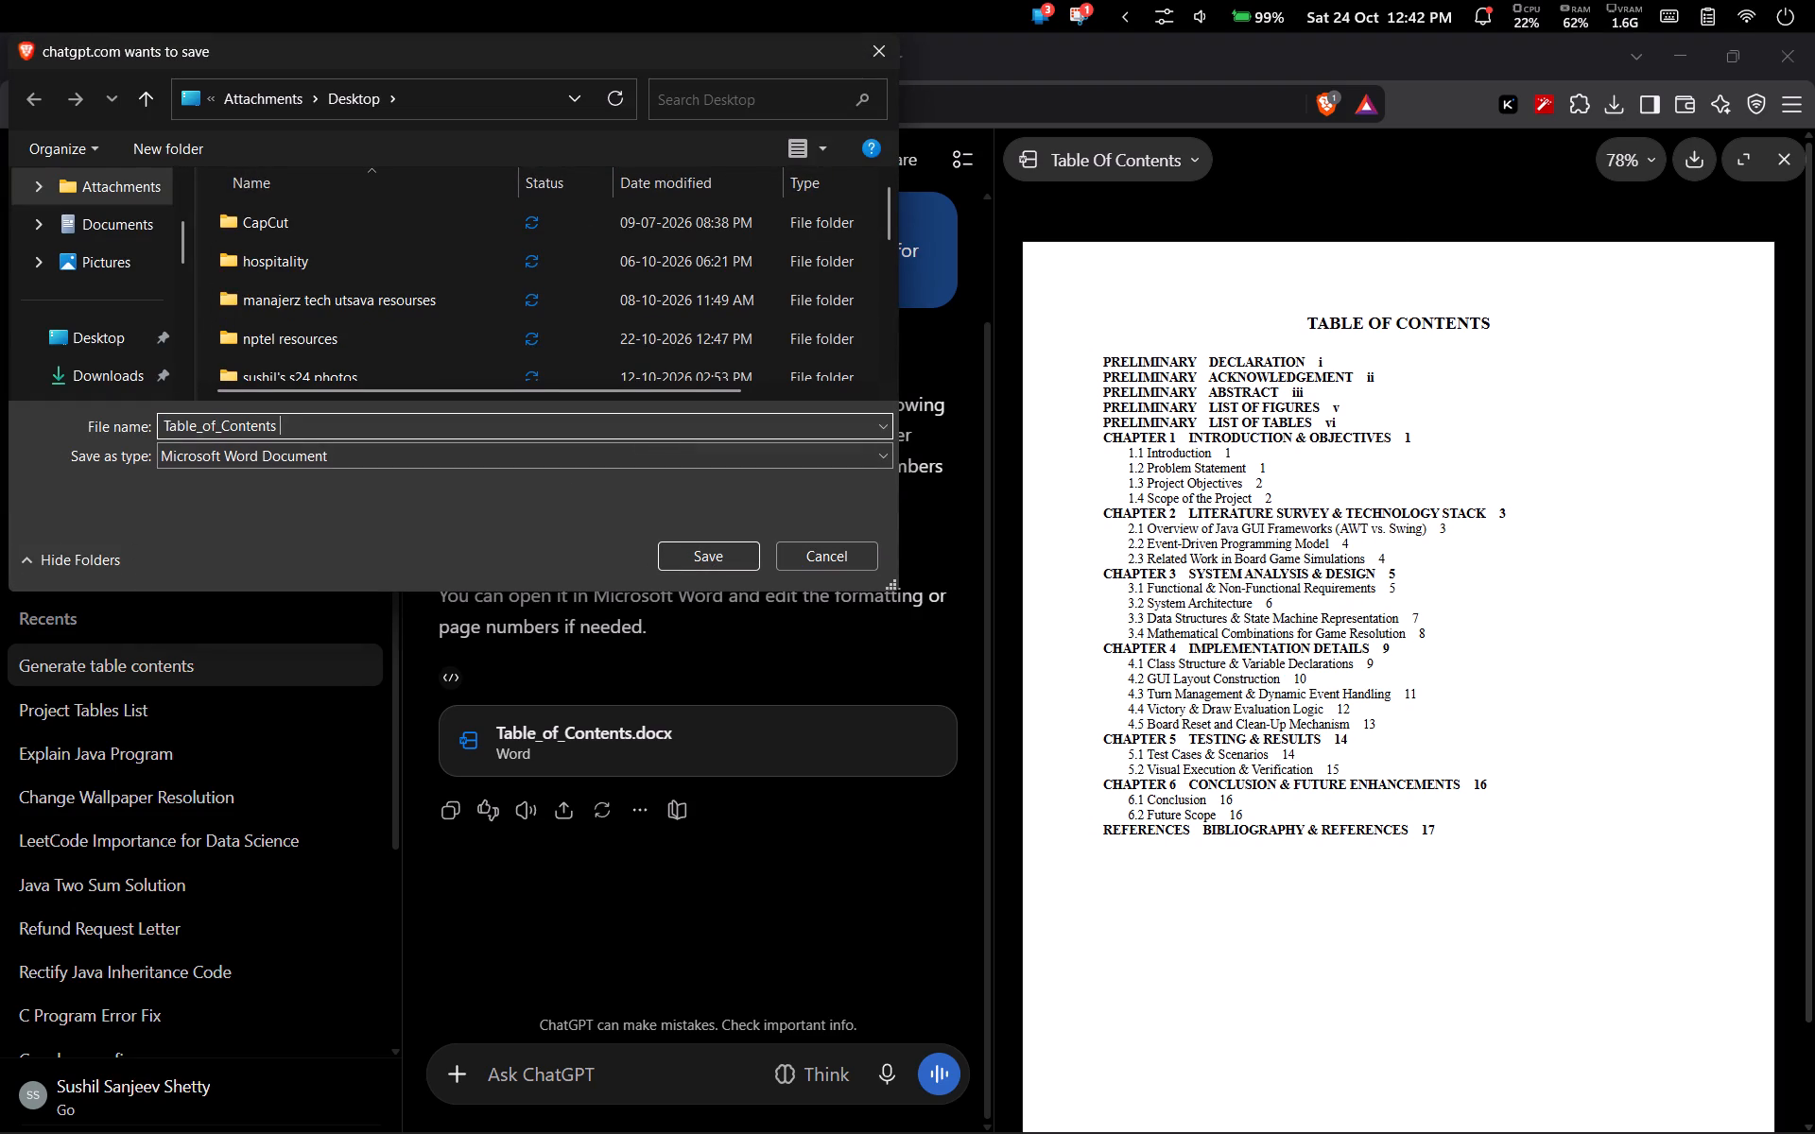
text(oopj sushil)
click(702, 570)
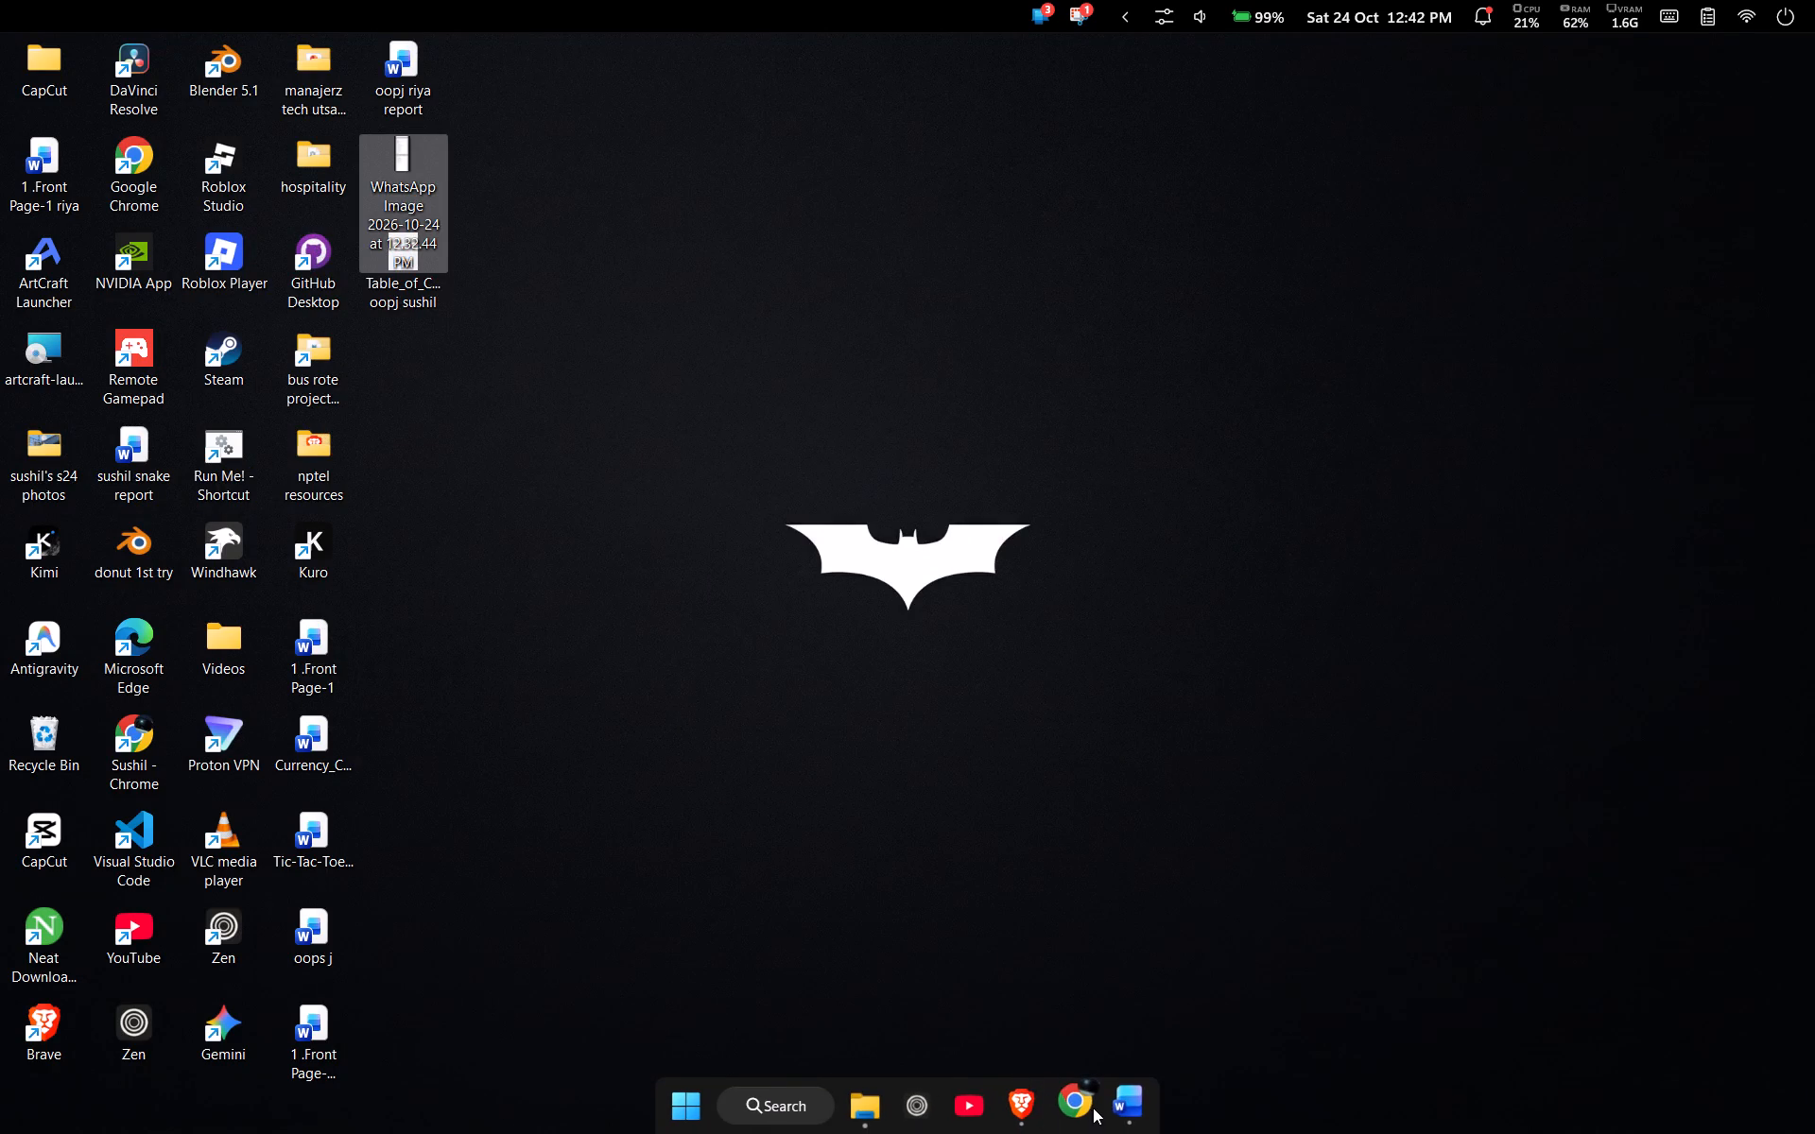
click(1127, 1118)
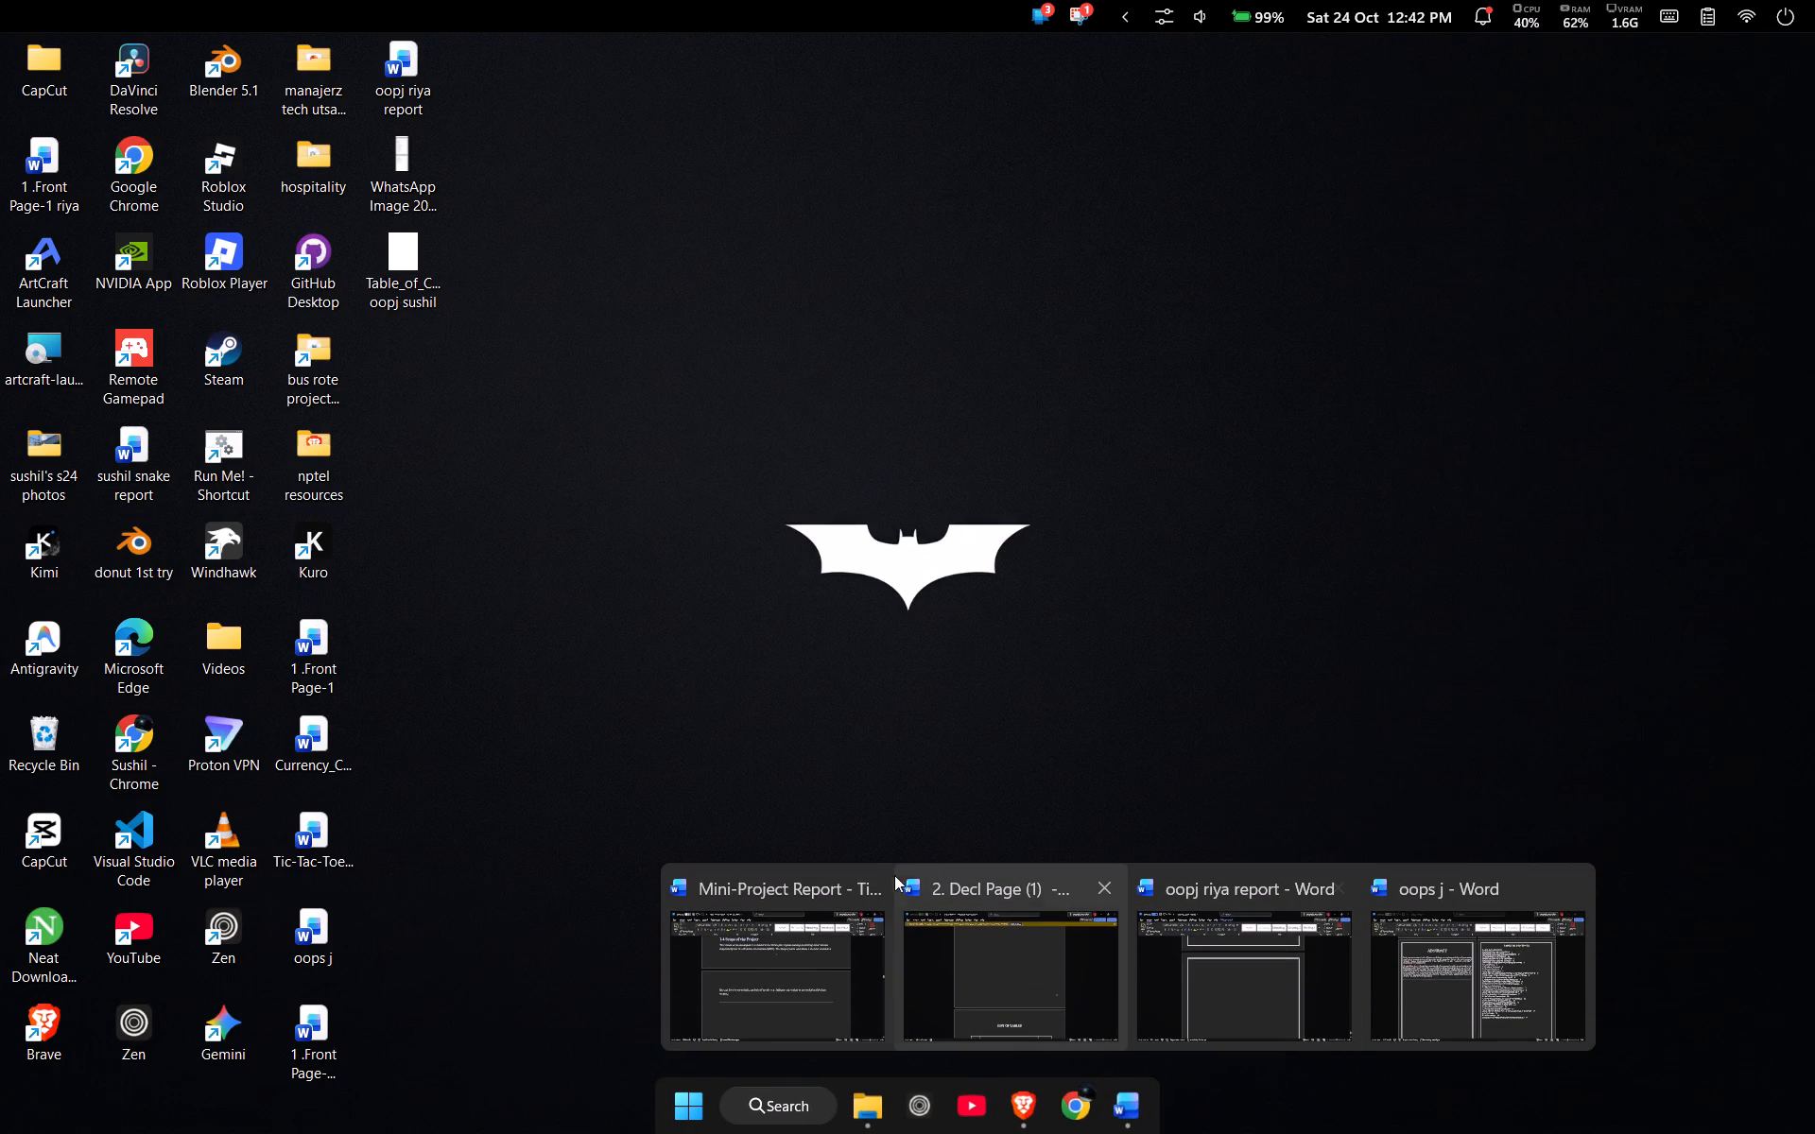
click(868, 884)
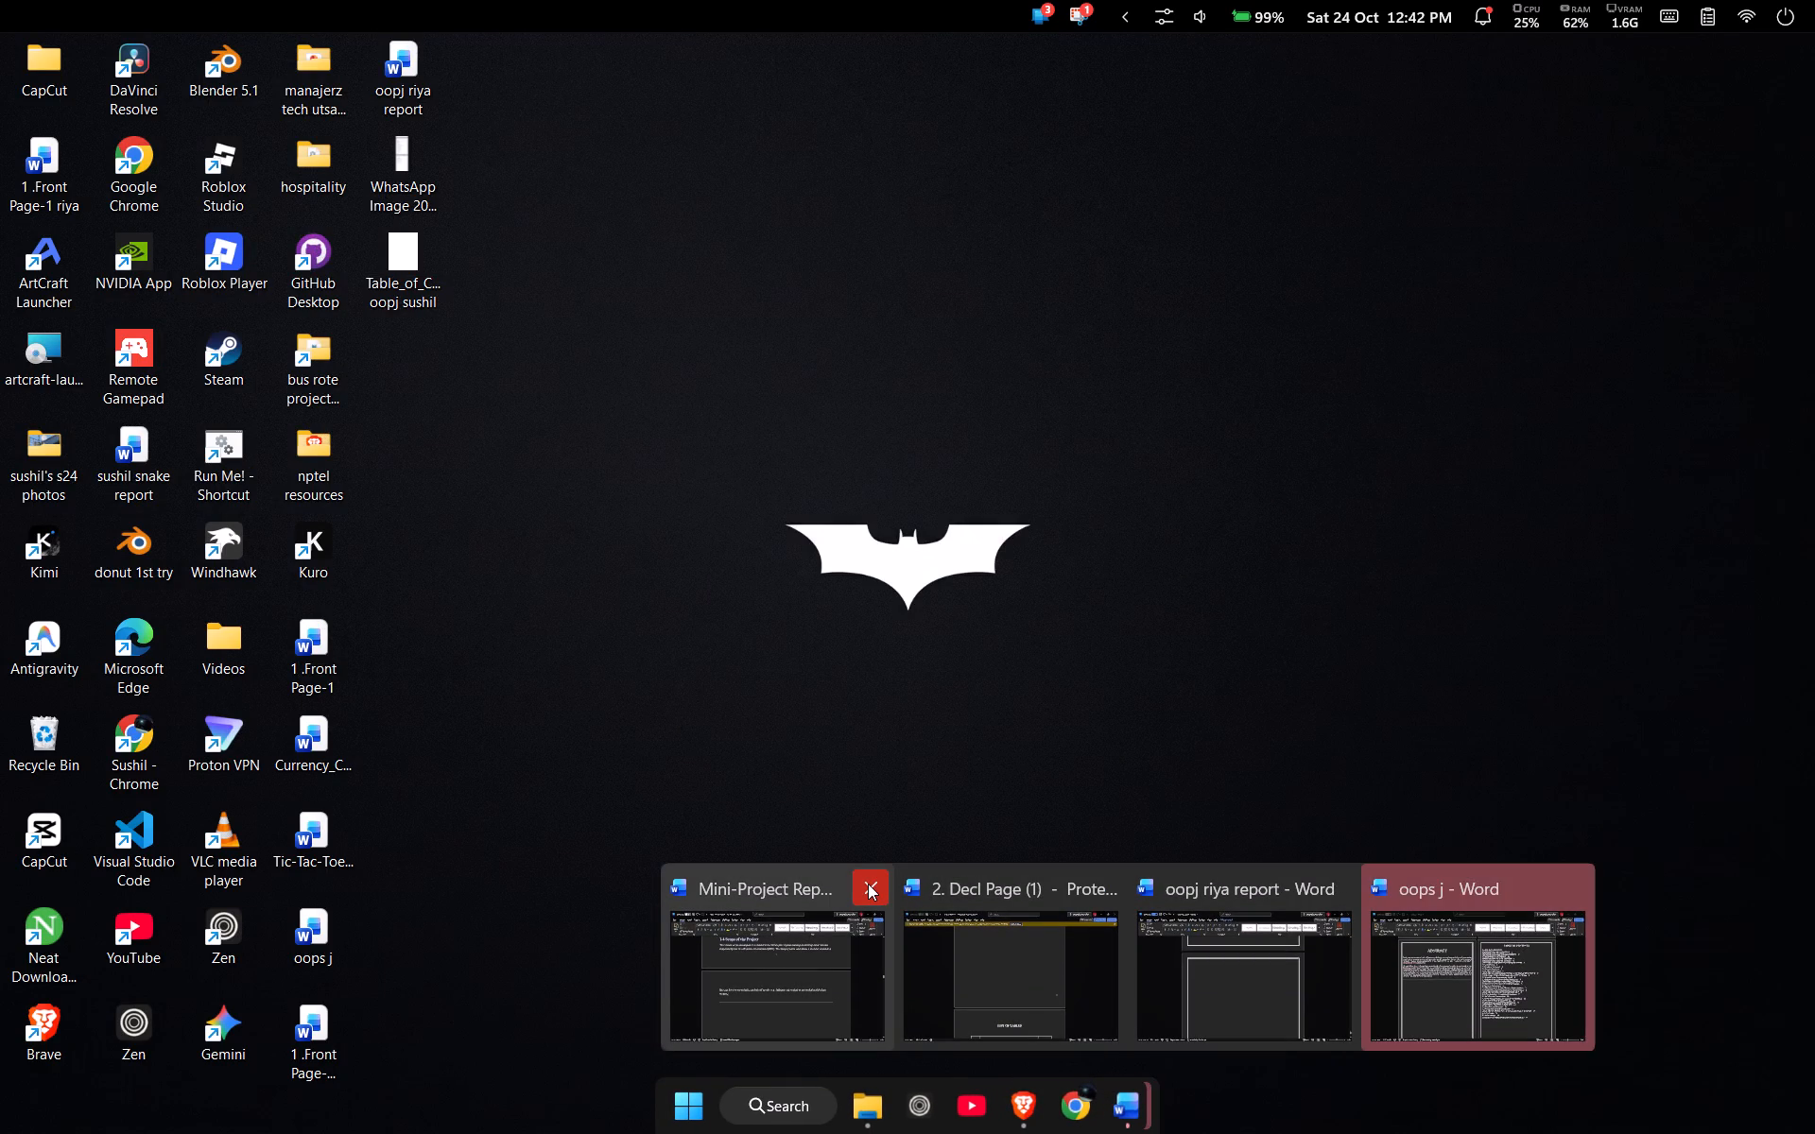
click(1512, 937)
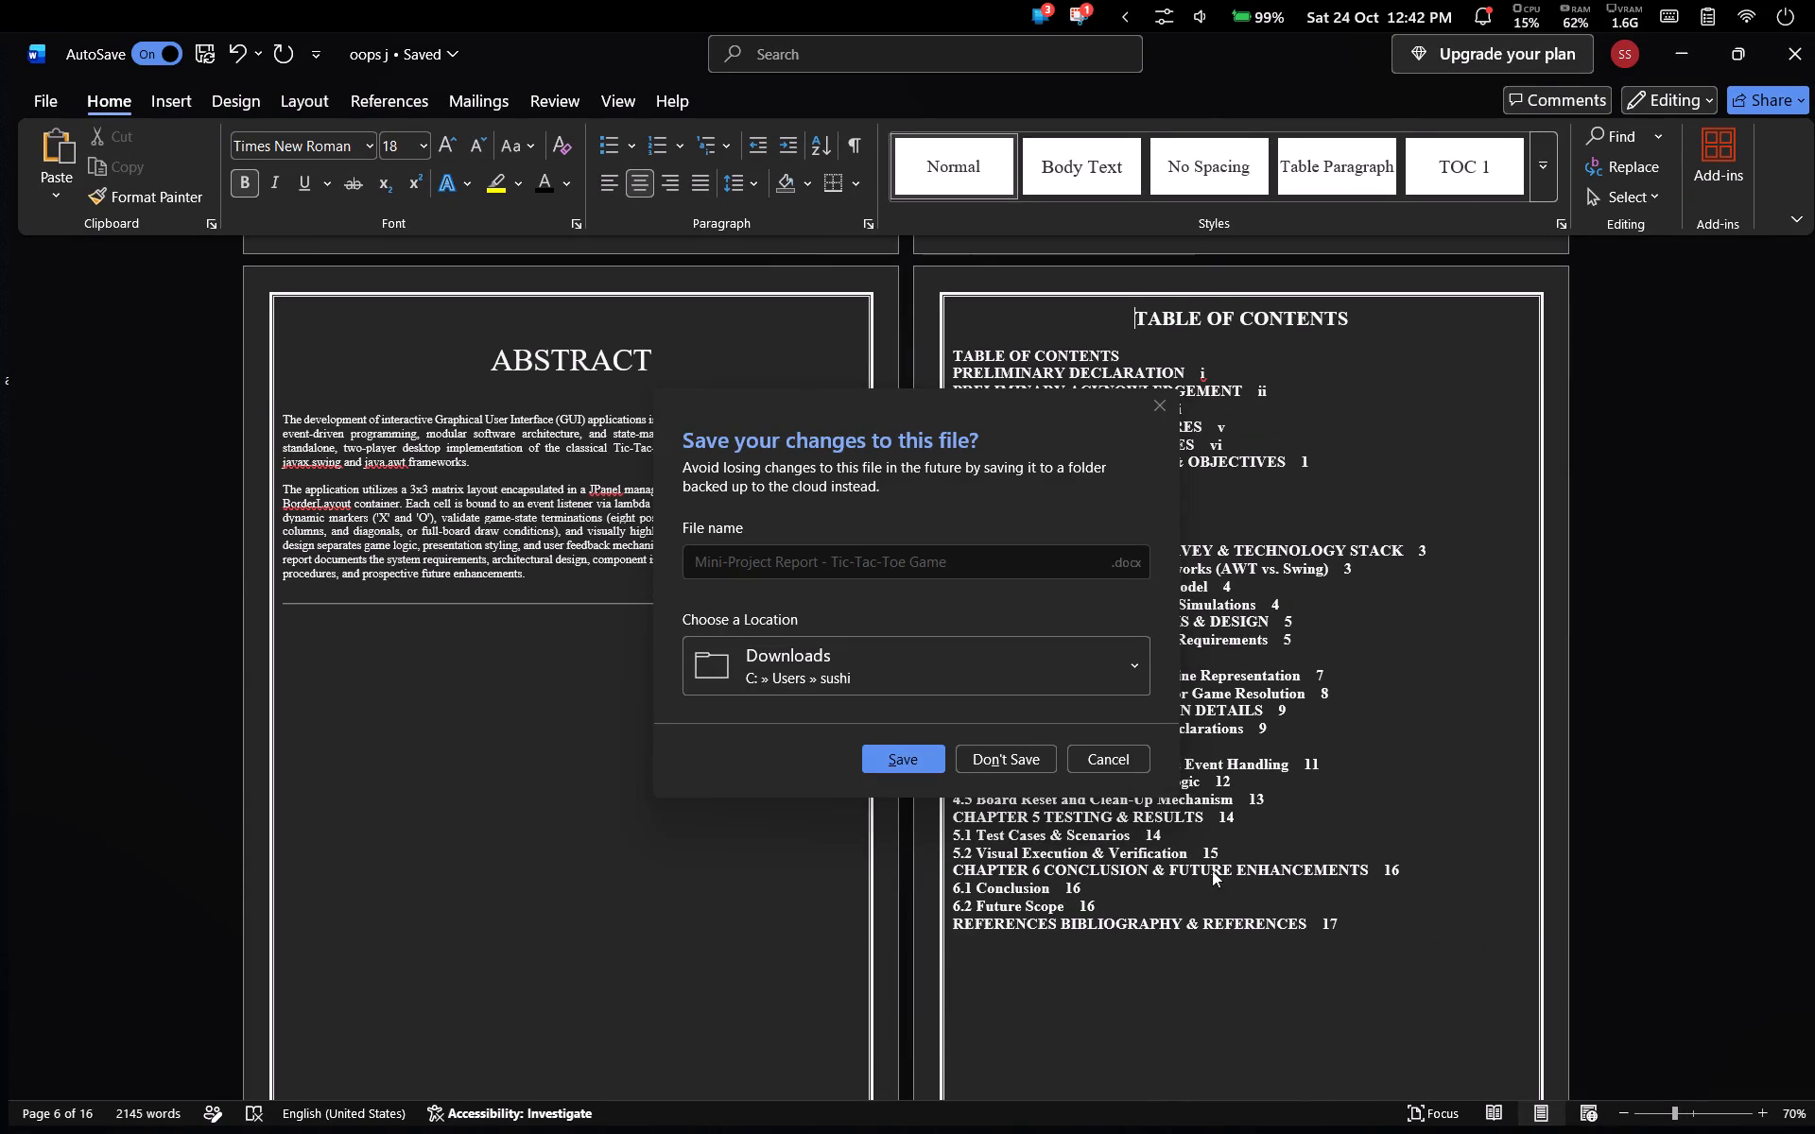
click(1021, 762)
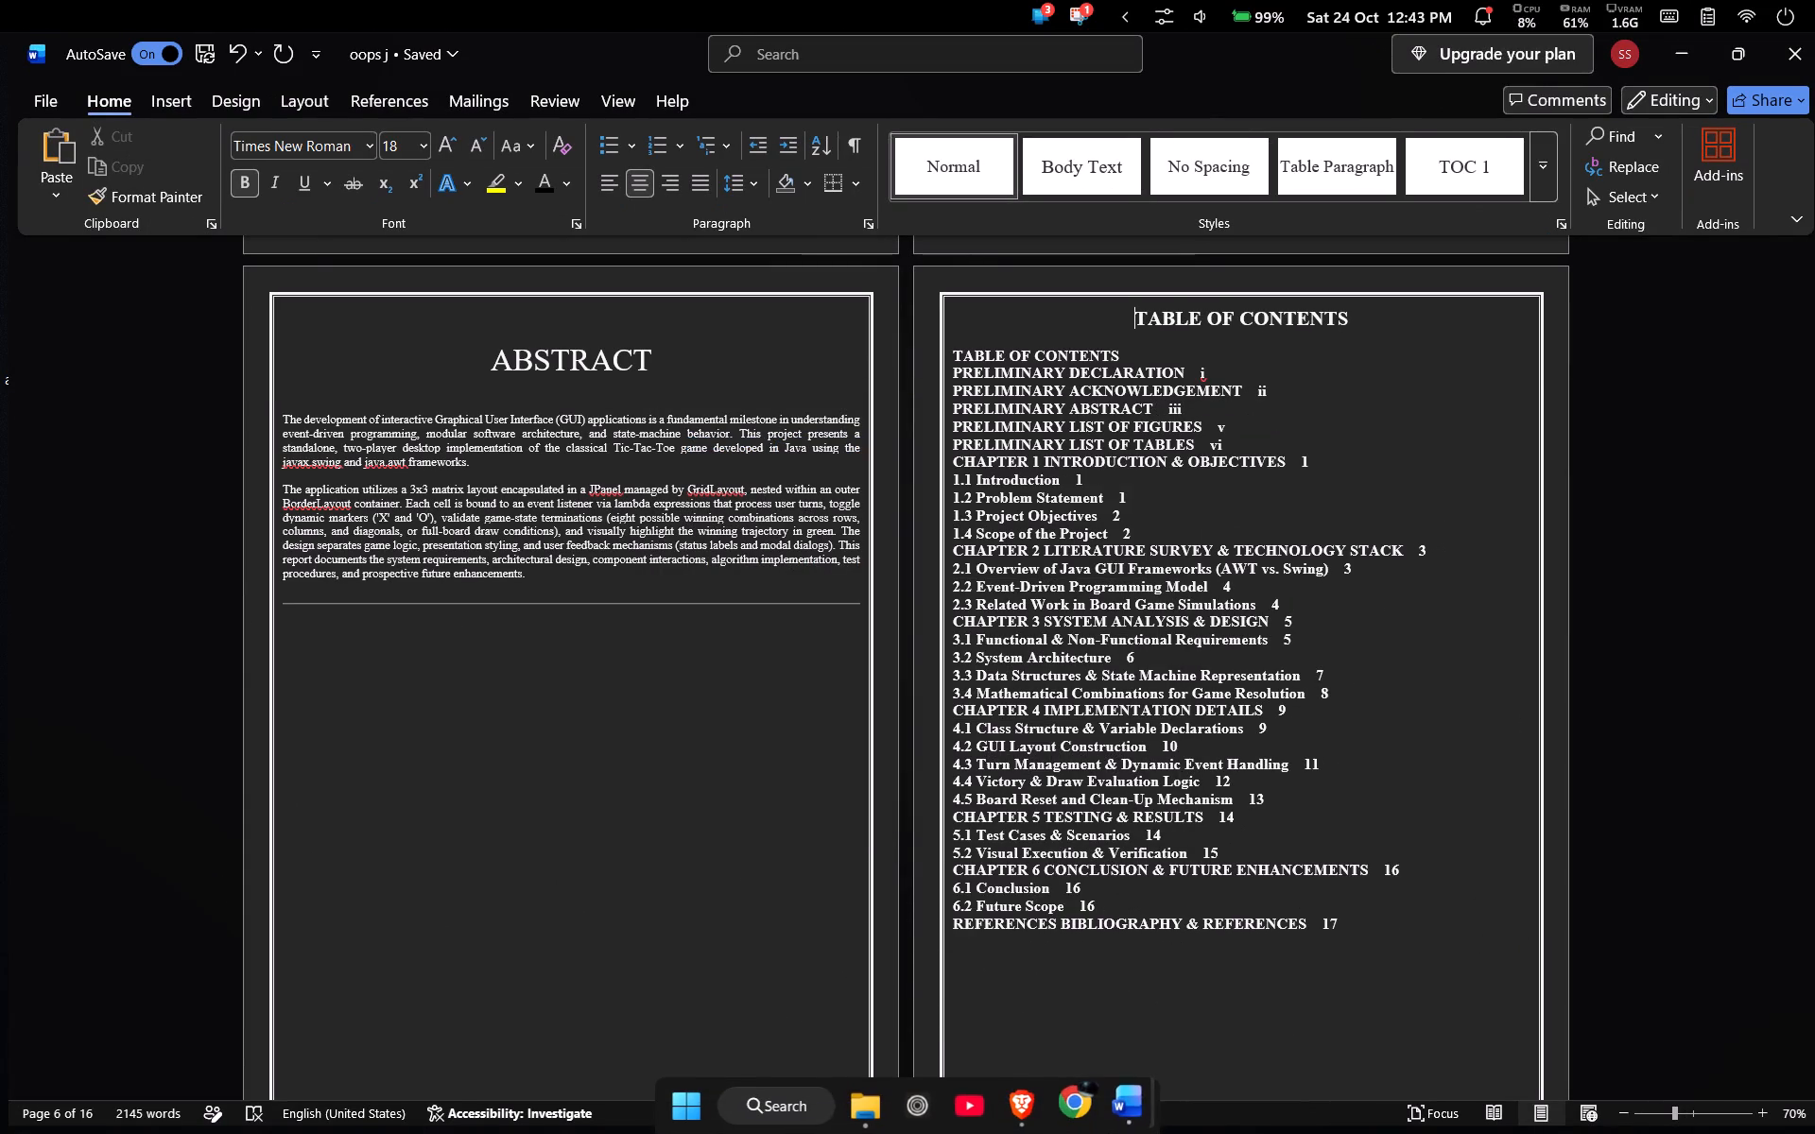
click(982, 884)
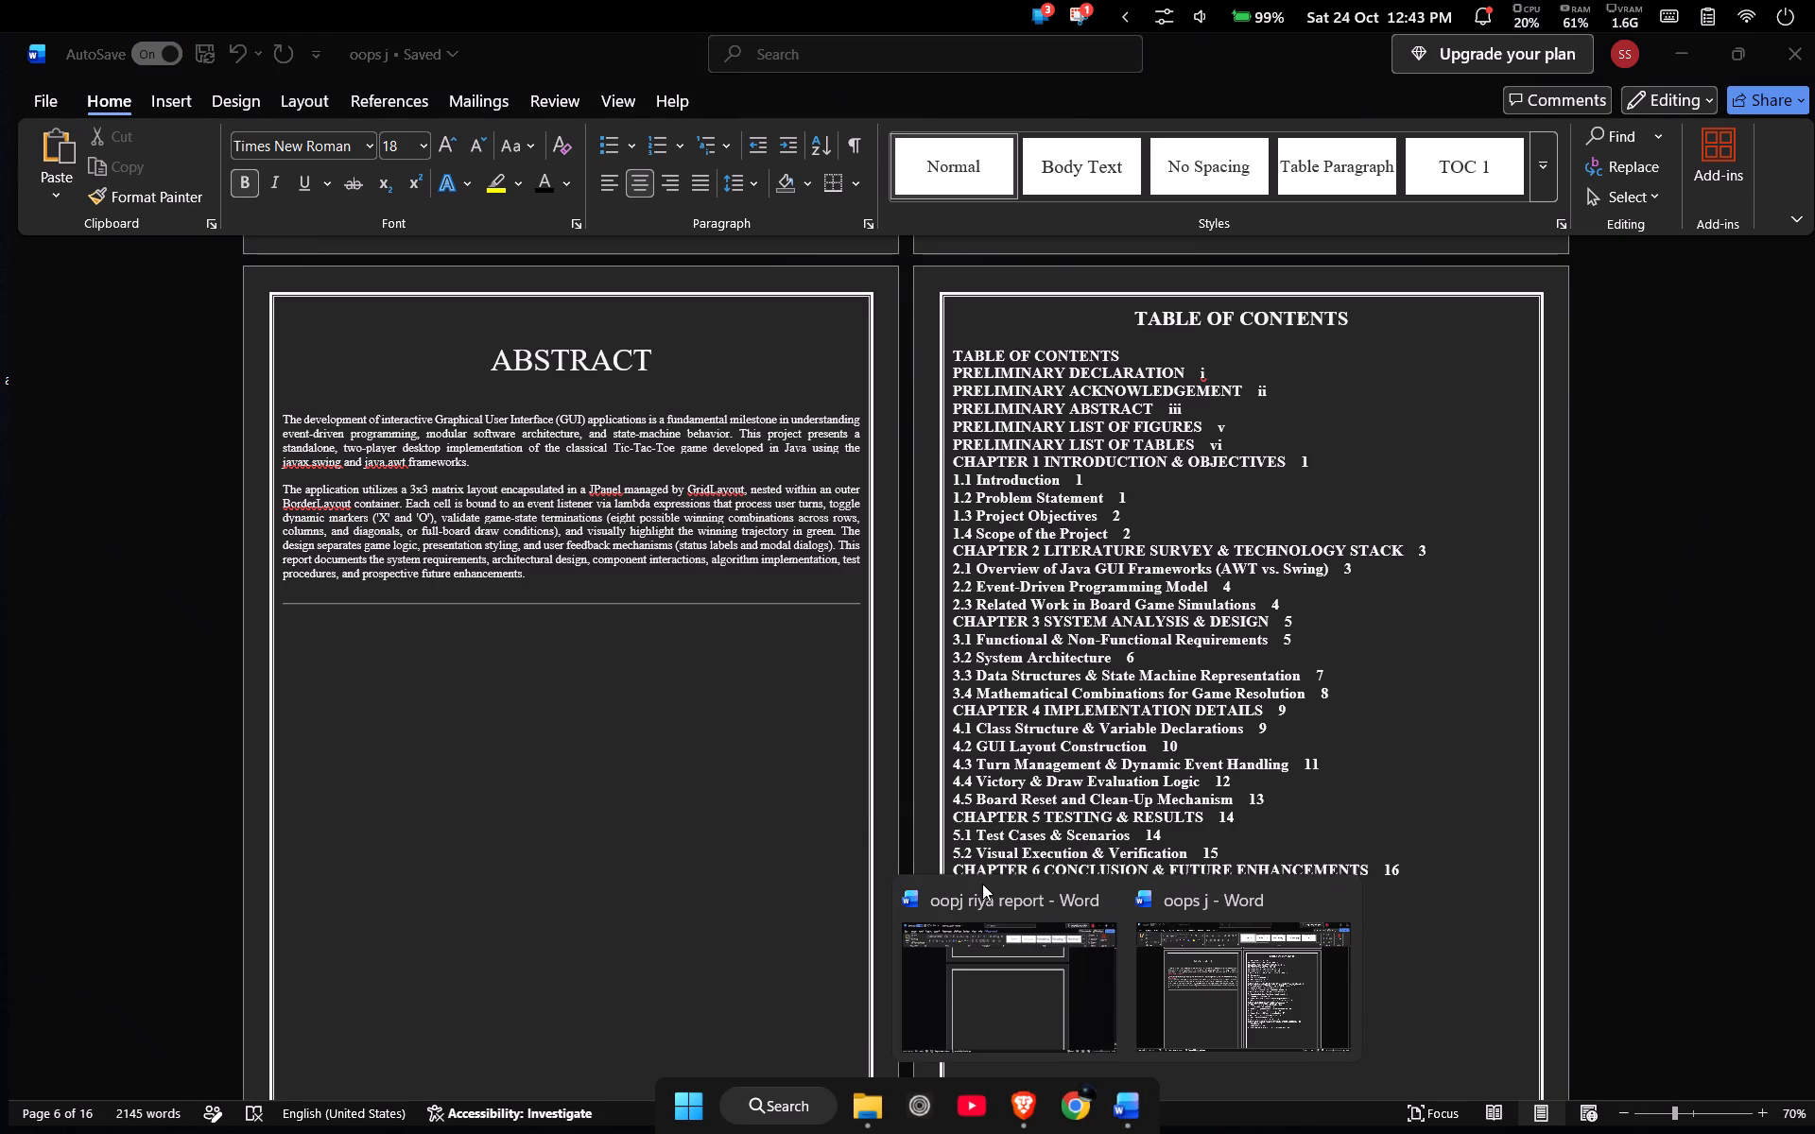
Close the oopj riya report document and return to the oops j report.
click(1088, 902)
click(1078, 994)
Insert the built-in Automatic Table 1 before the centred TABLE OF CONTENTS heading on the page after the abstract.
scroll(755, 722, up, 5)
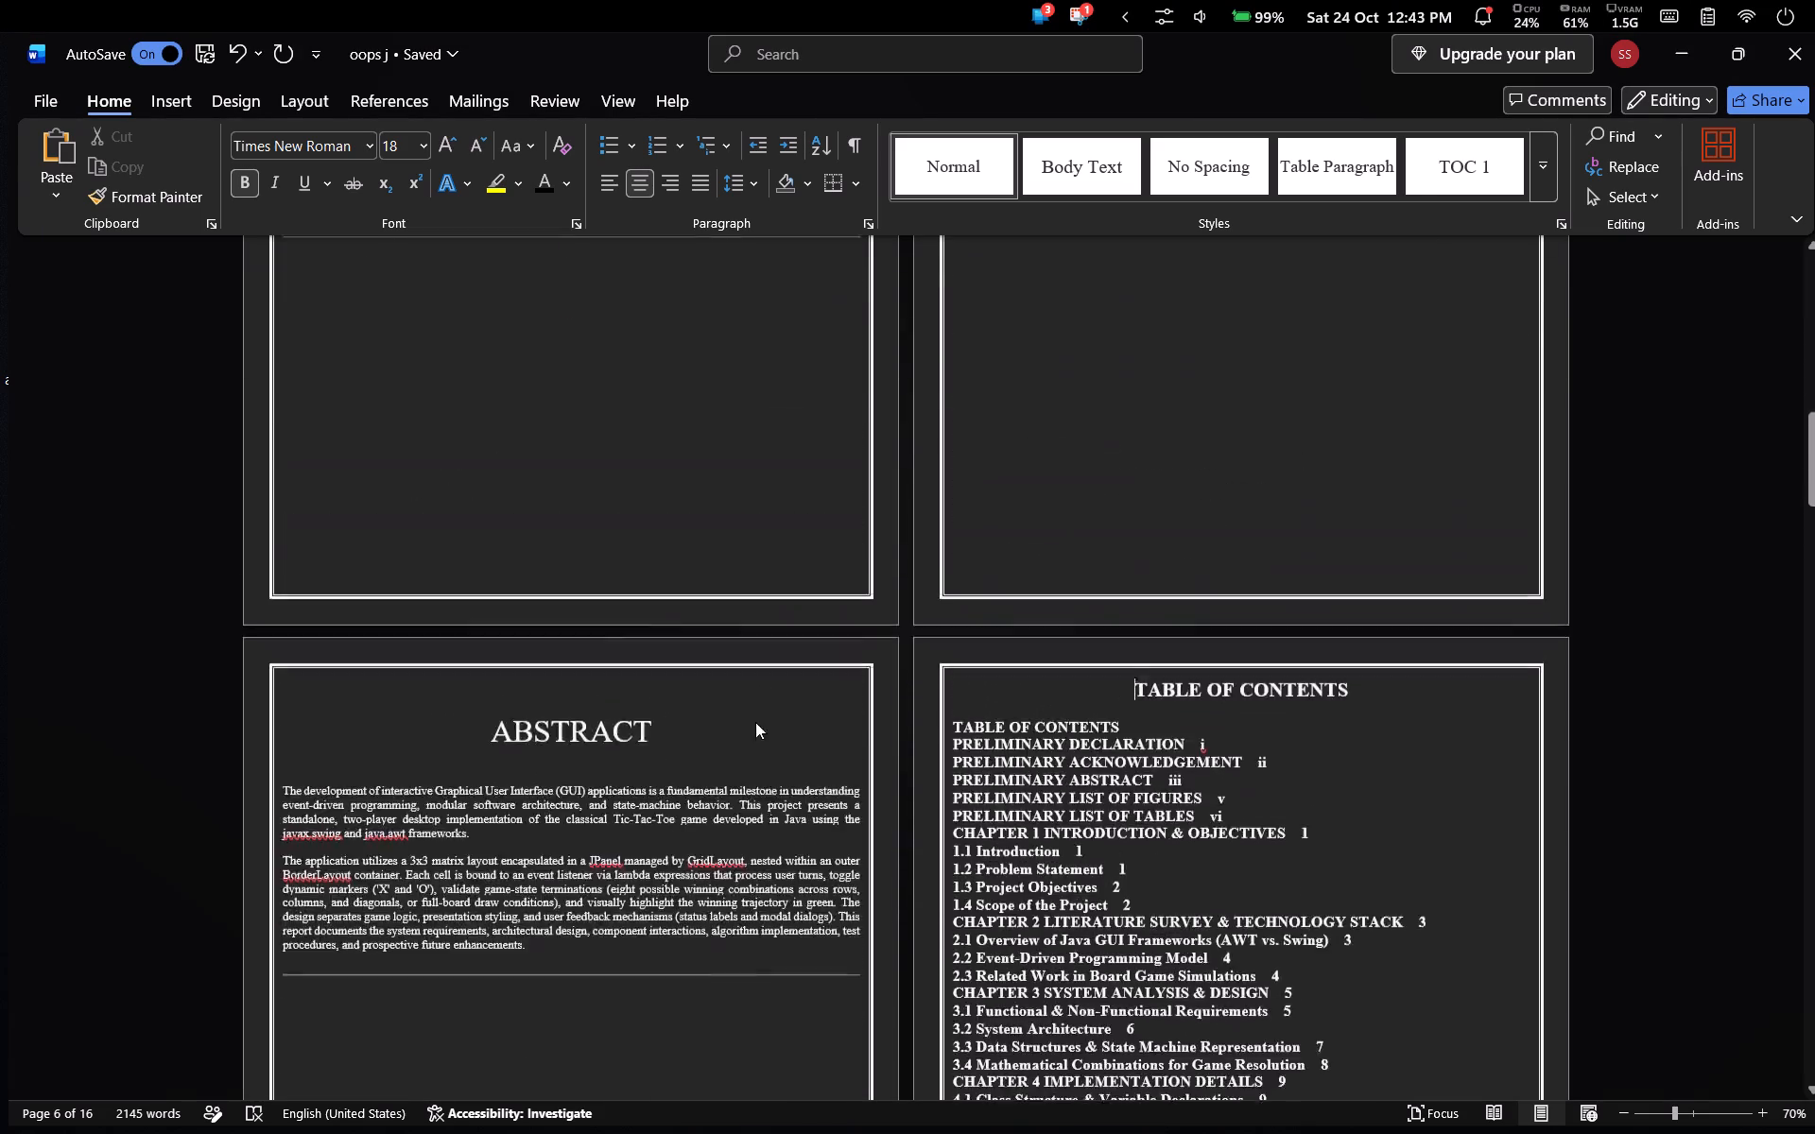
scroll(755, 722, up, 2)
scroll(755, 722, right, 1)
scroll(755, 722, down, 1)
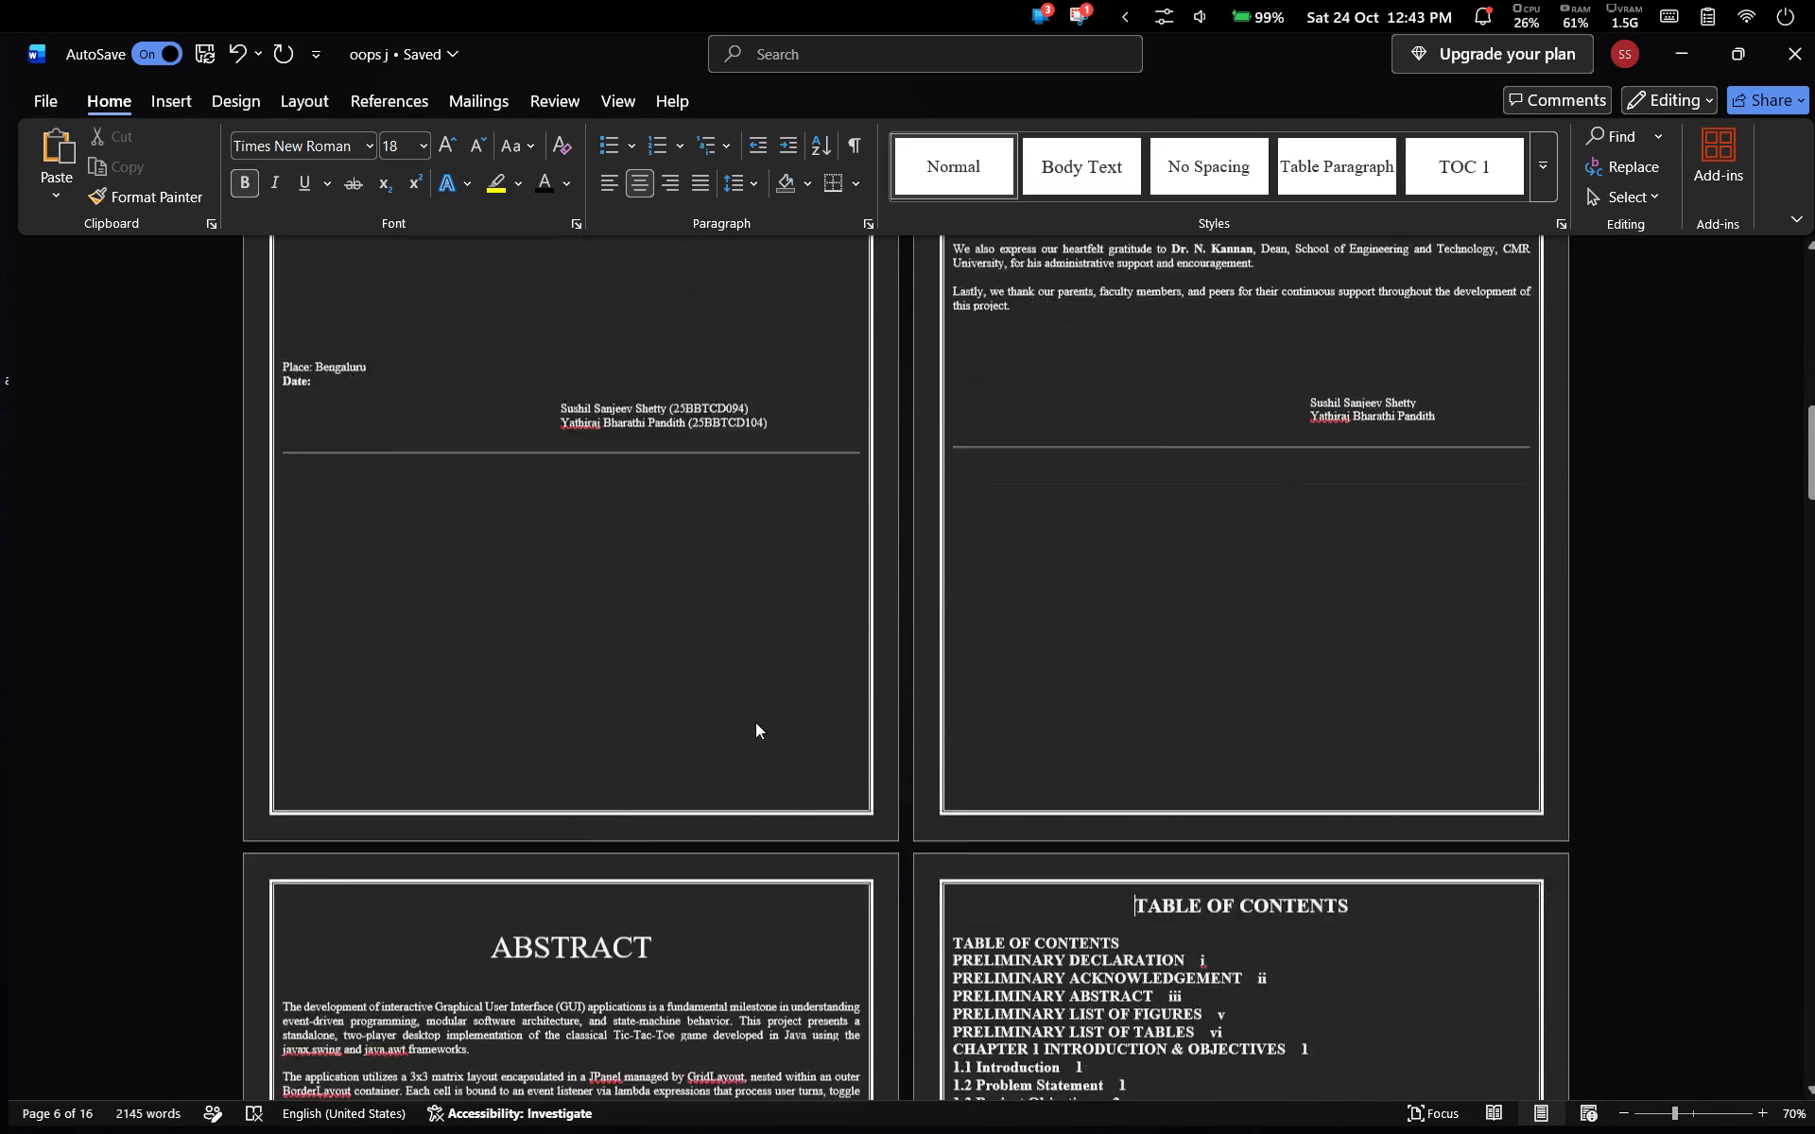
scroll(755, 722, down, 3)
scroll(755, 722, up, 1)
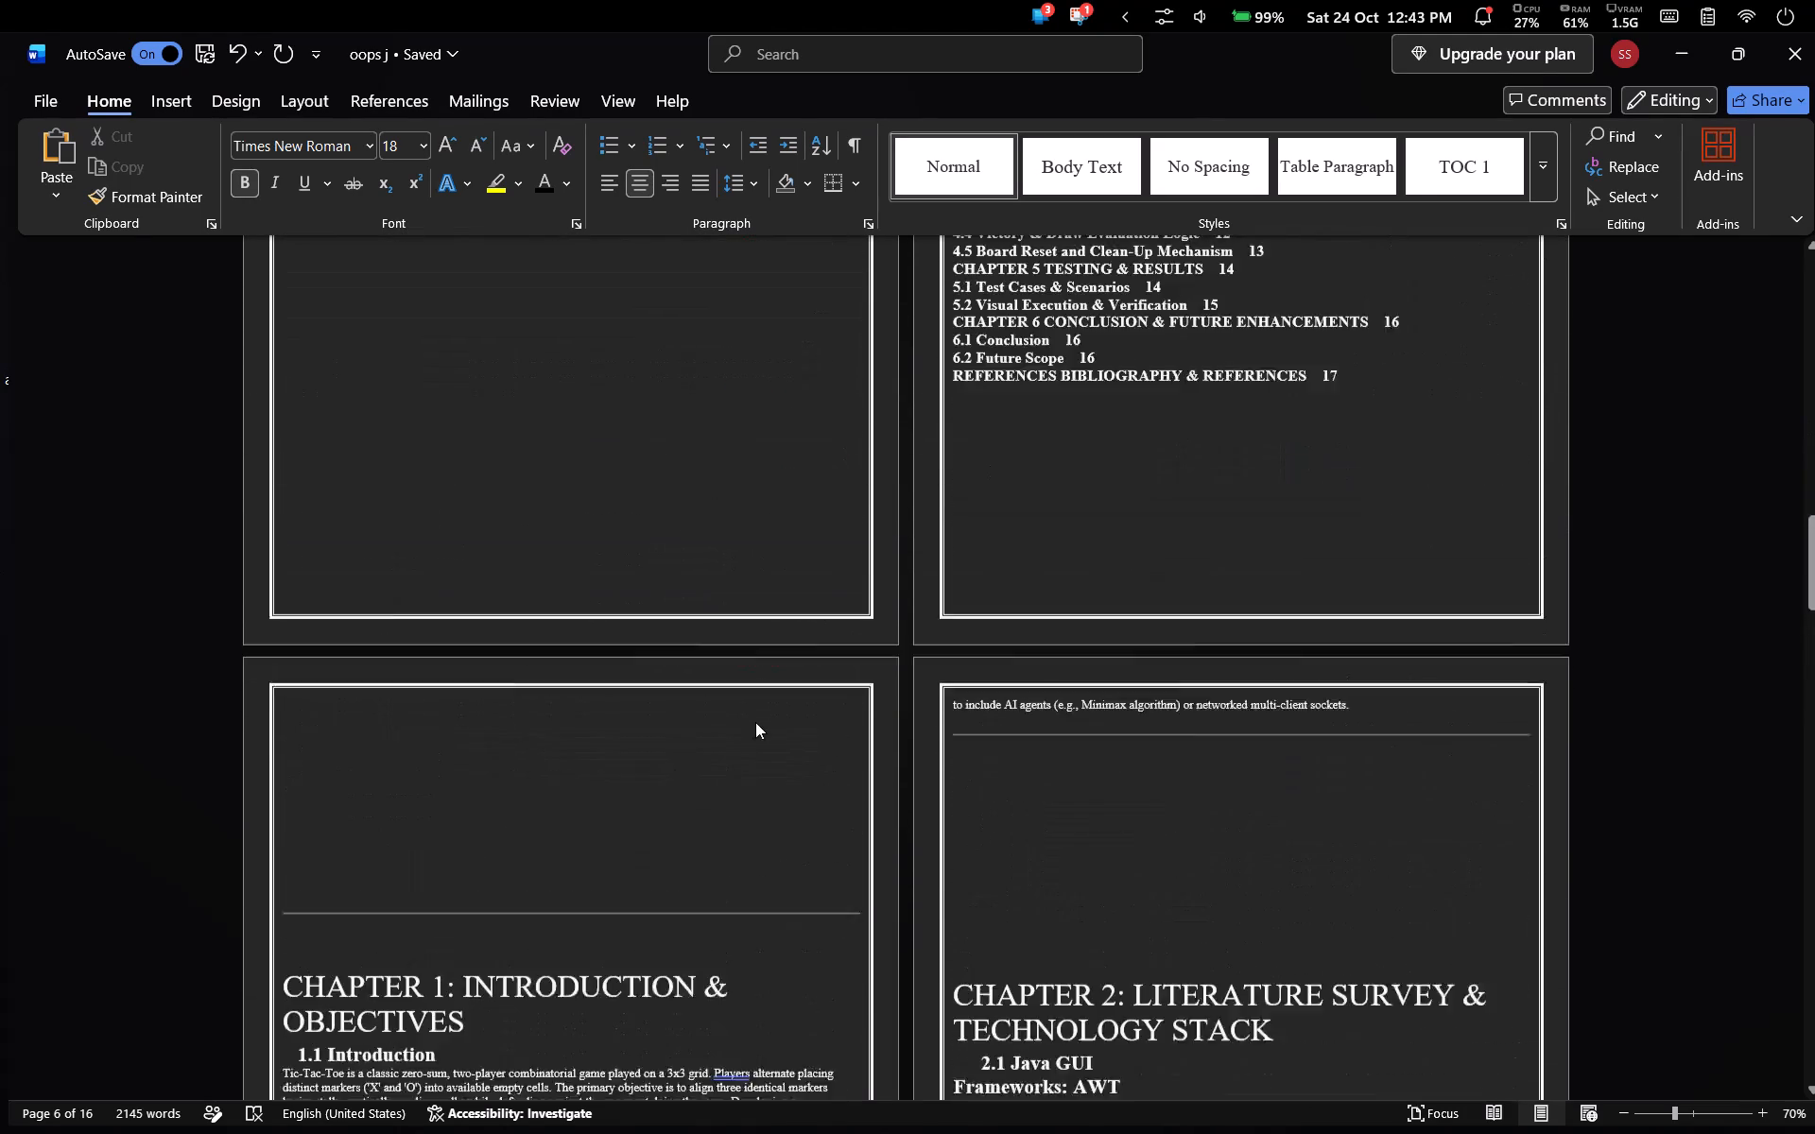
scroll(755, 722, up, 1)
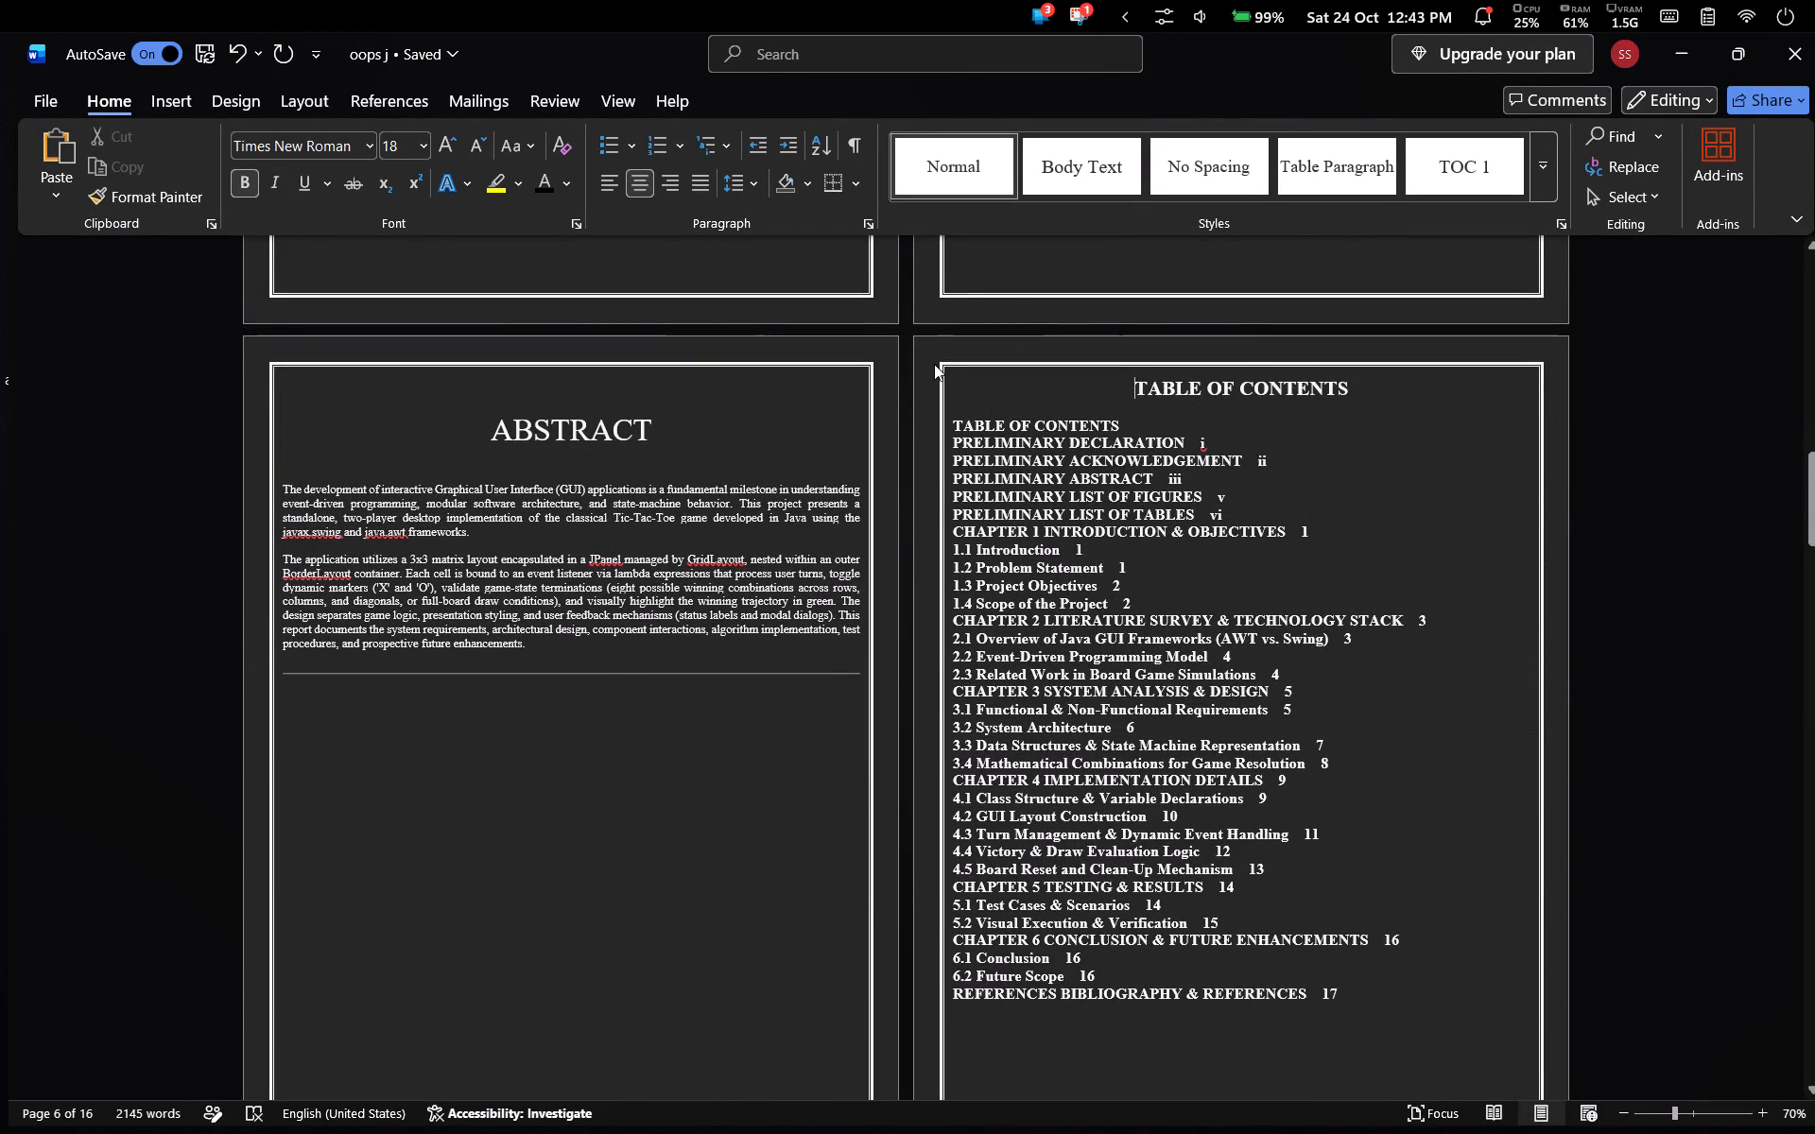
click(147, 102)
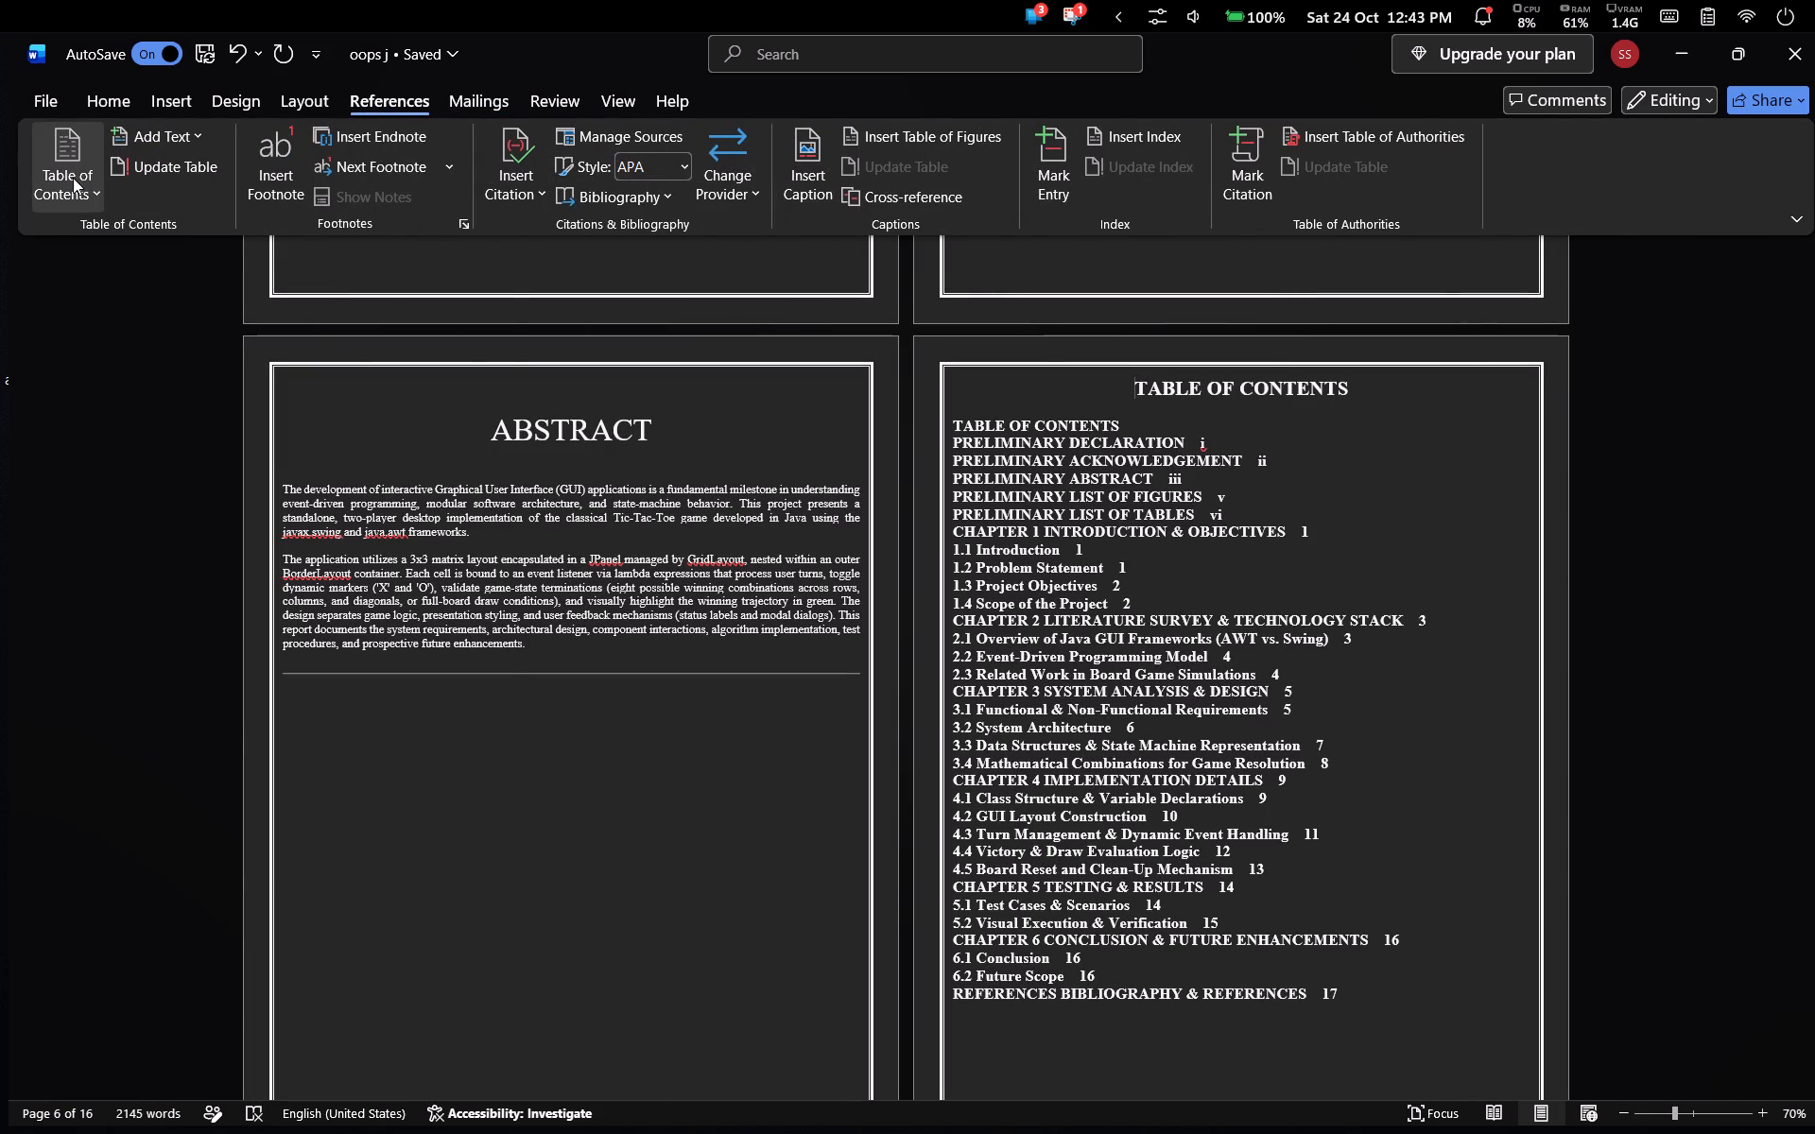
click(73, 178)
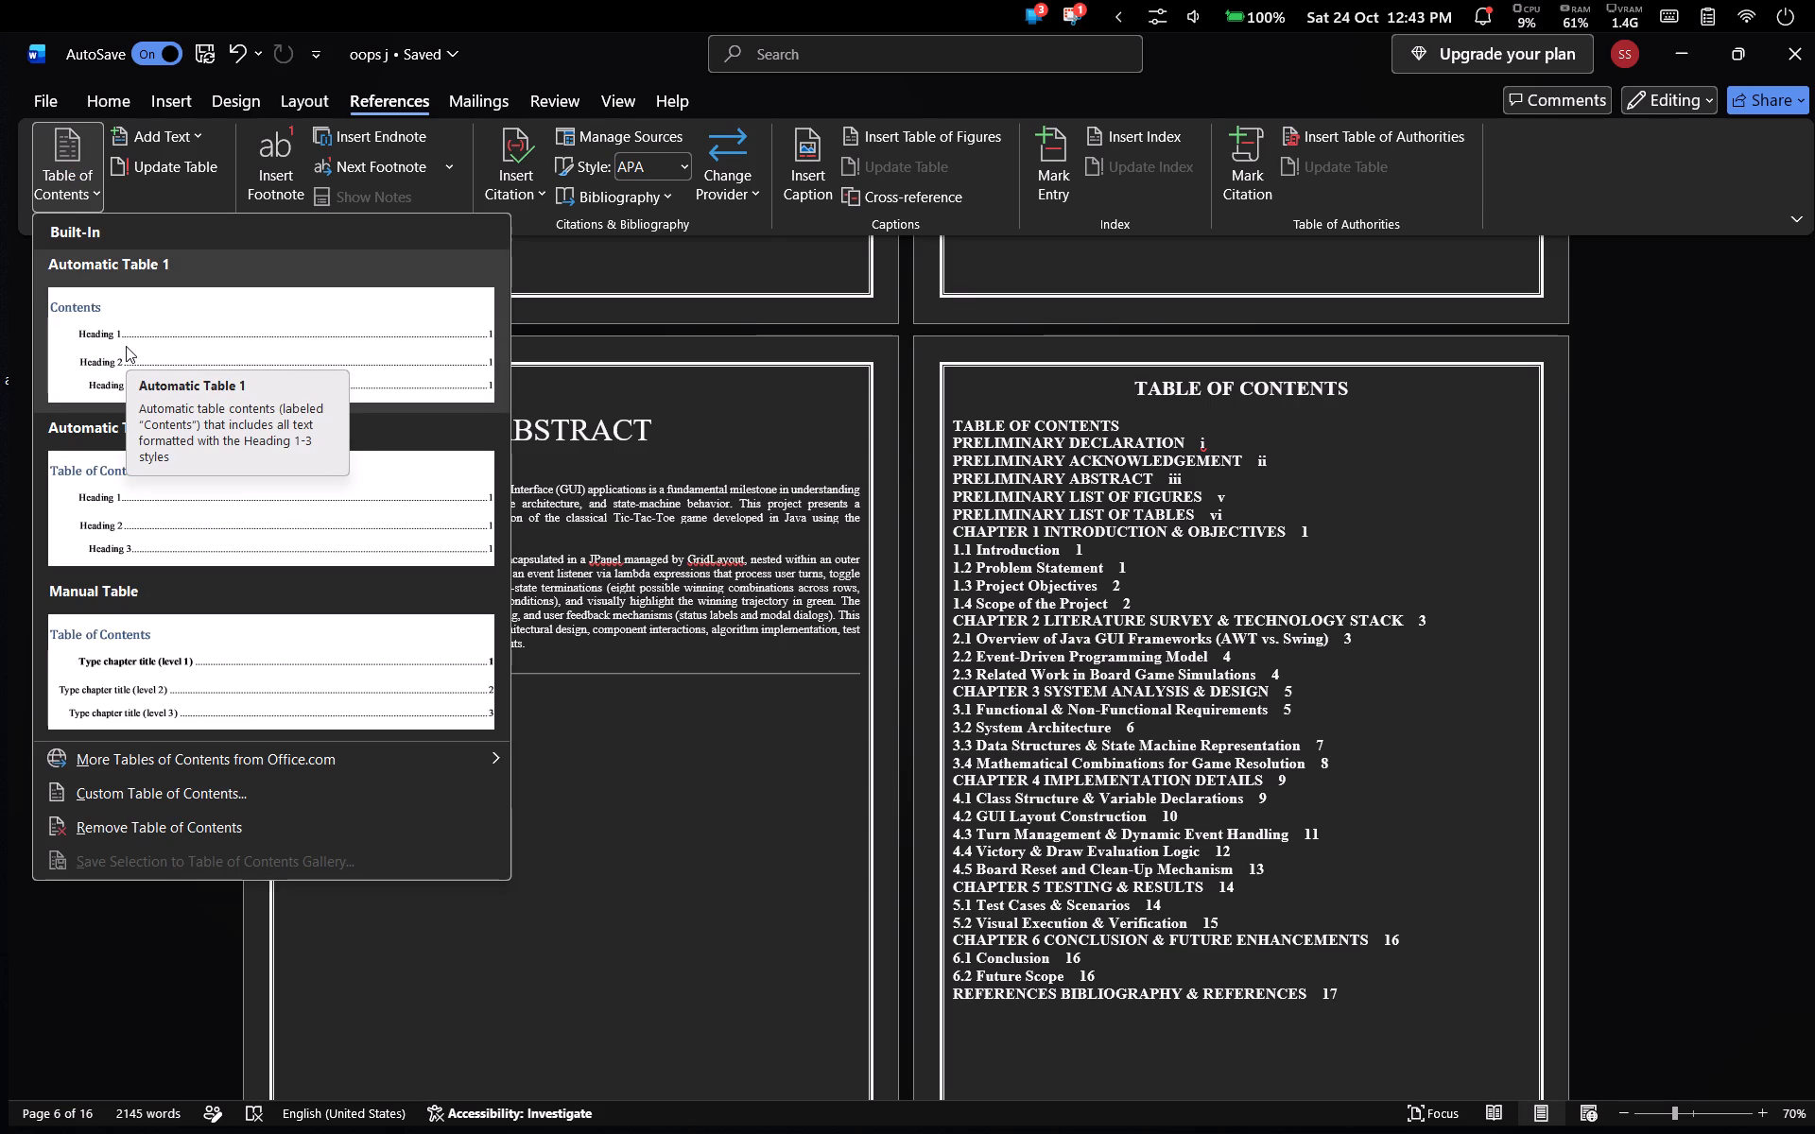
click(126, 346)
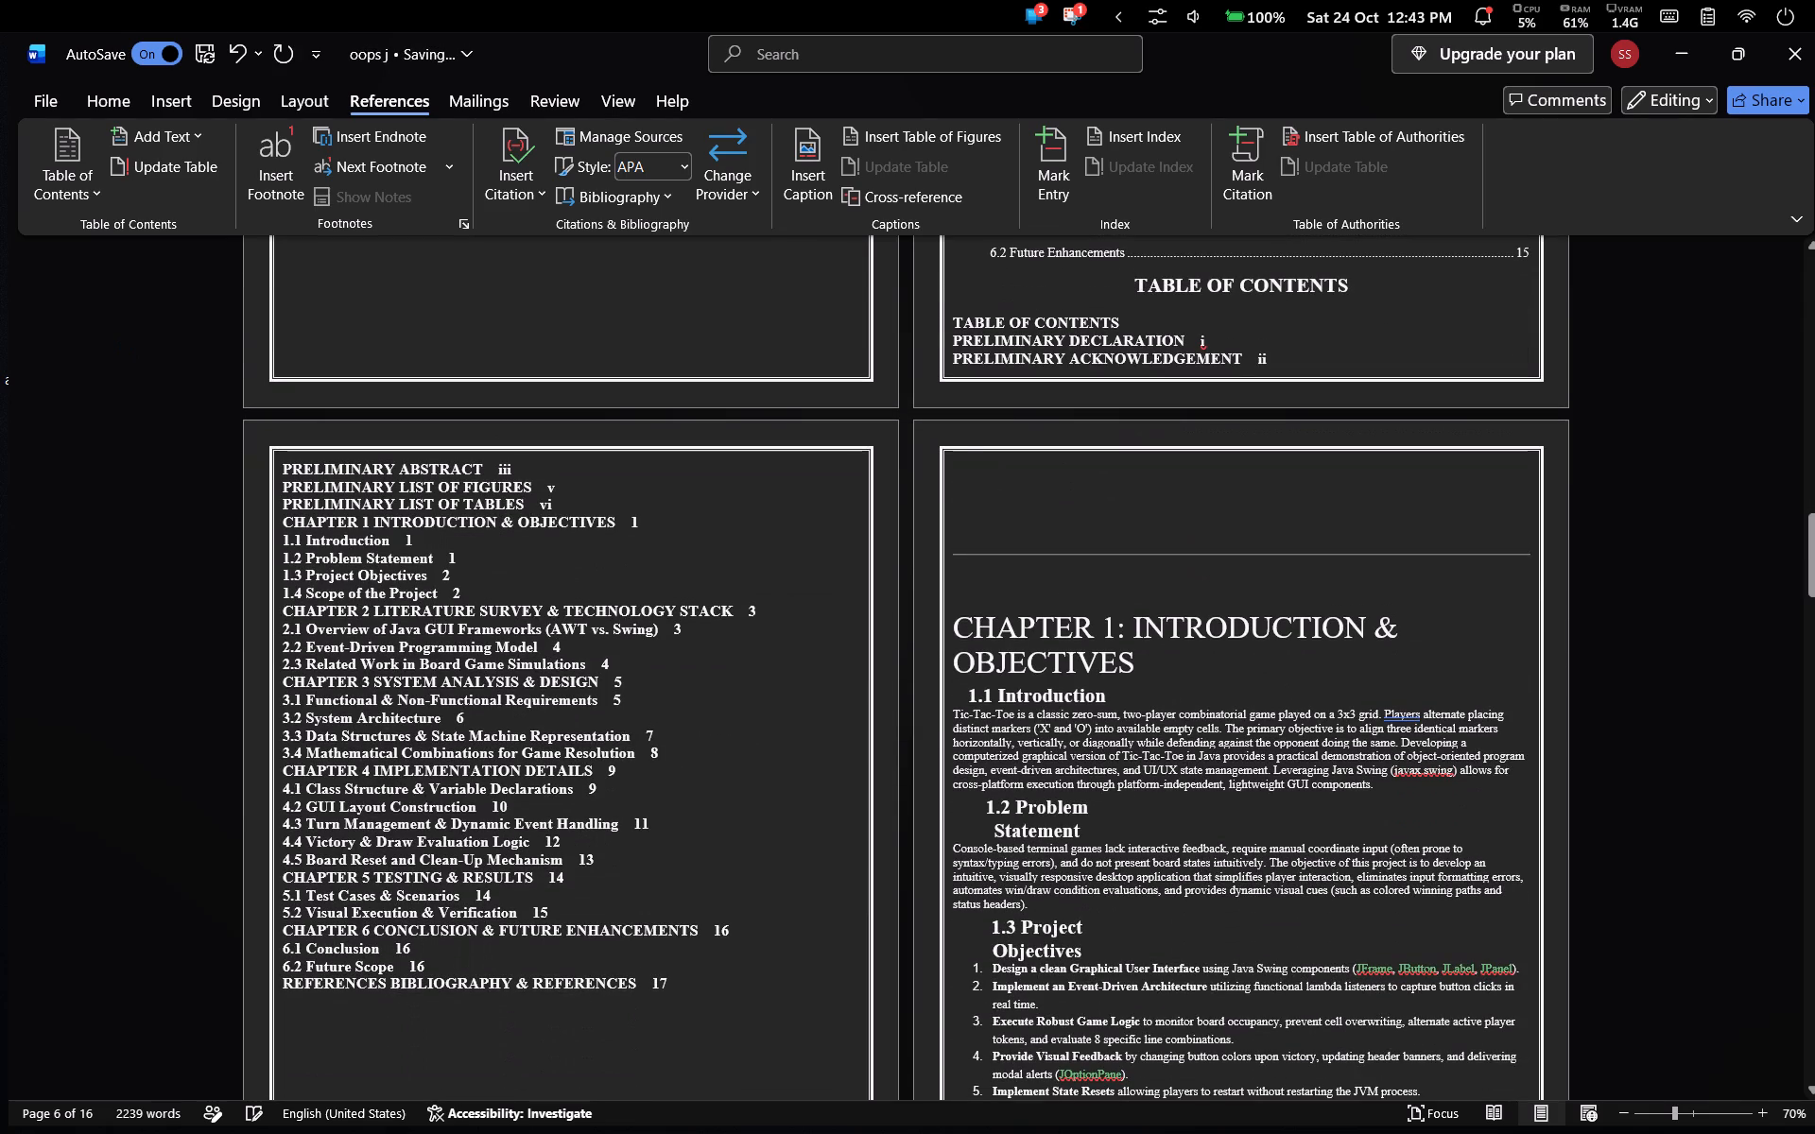
Examine the automatic contents table, the pages from the cover onward, and the pasted contents below it.
scroll(683, 472, up, 5)
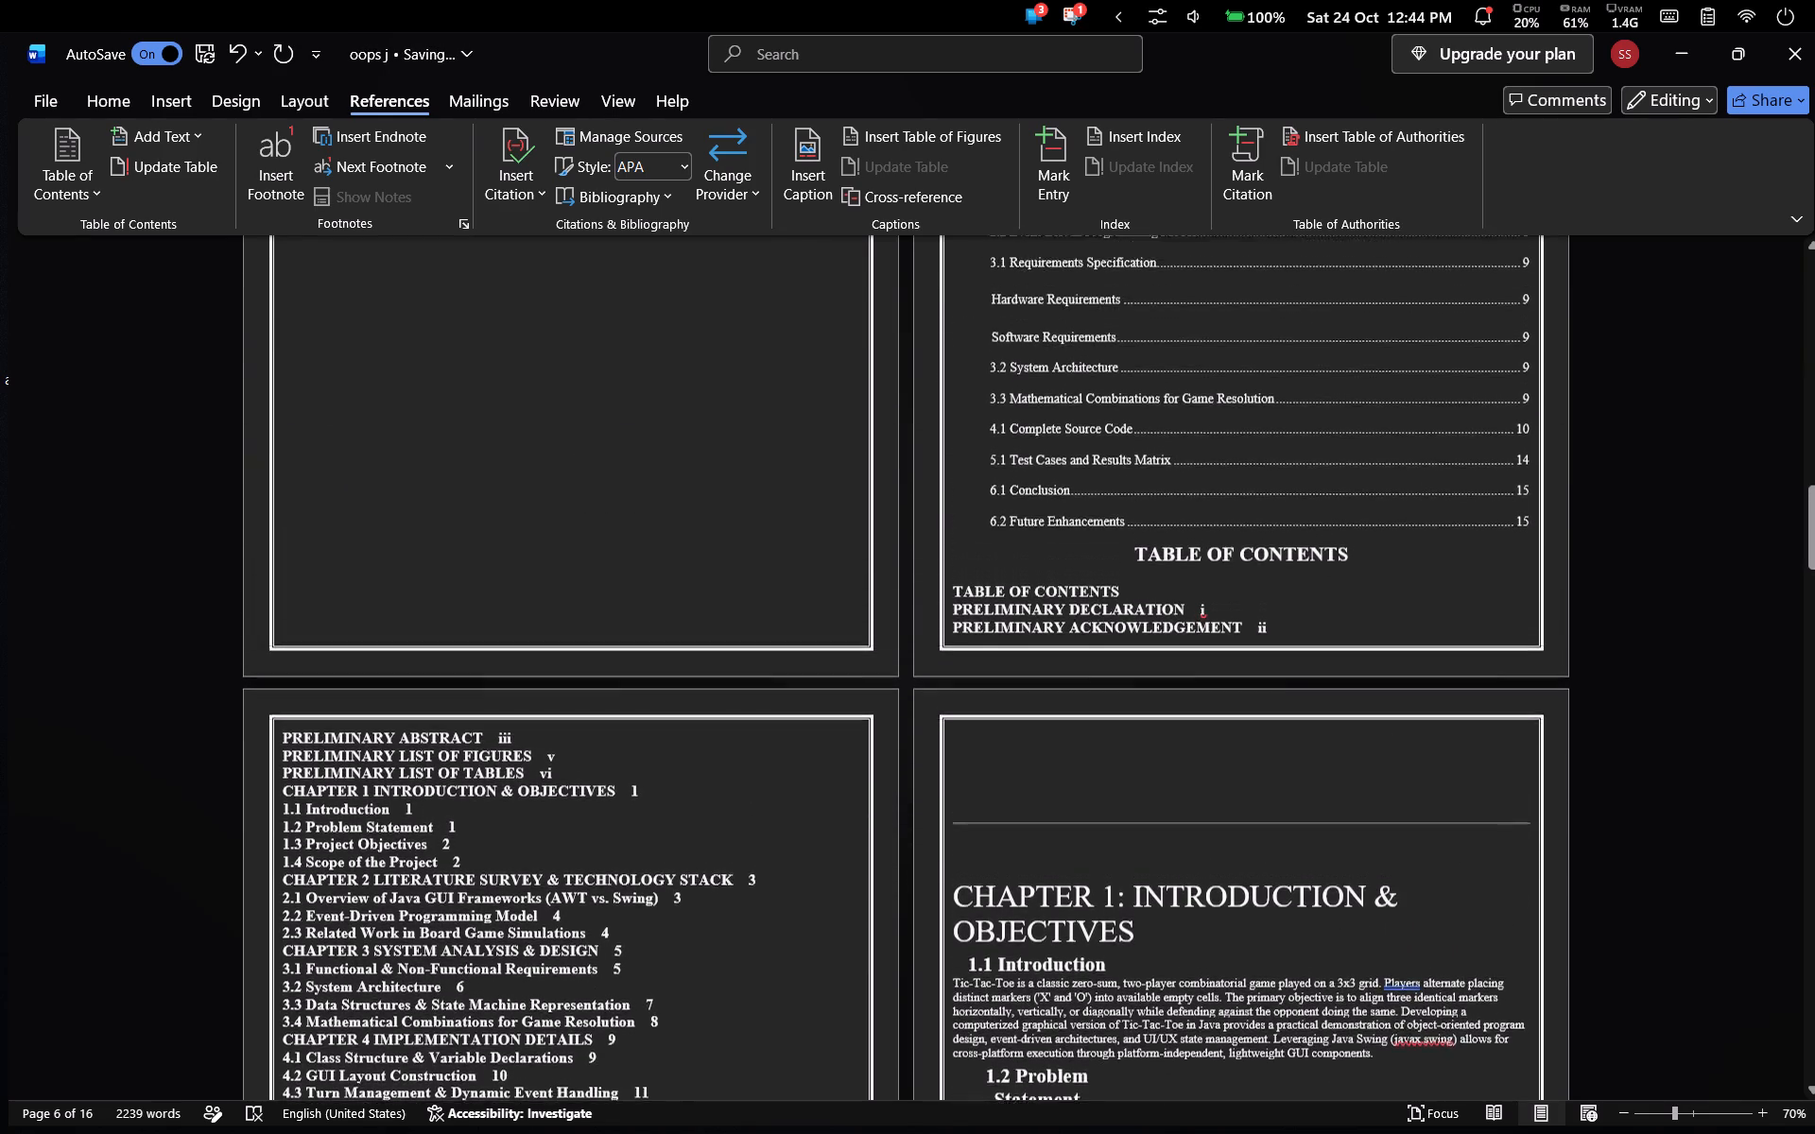
scroll(683, 472, up, 5)
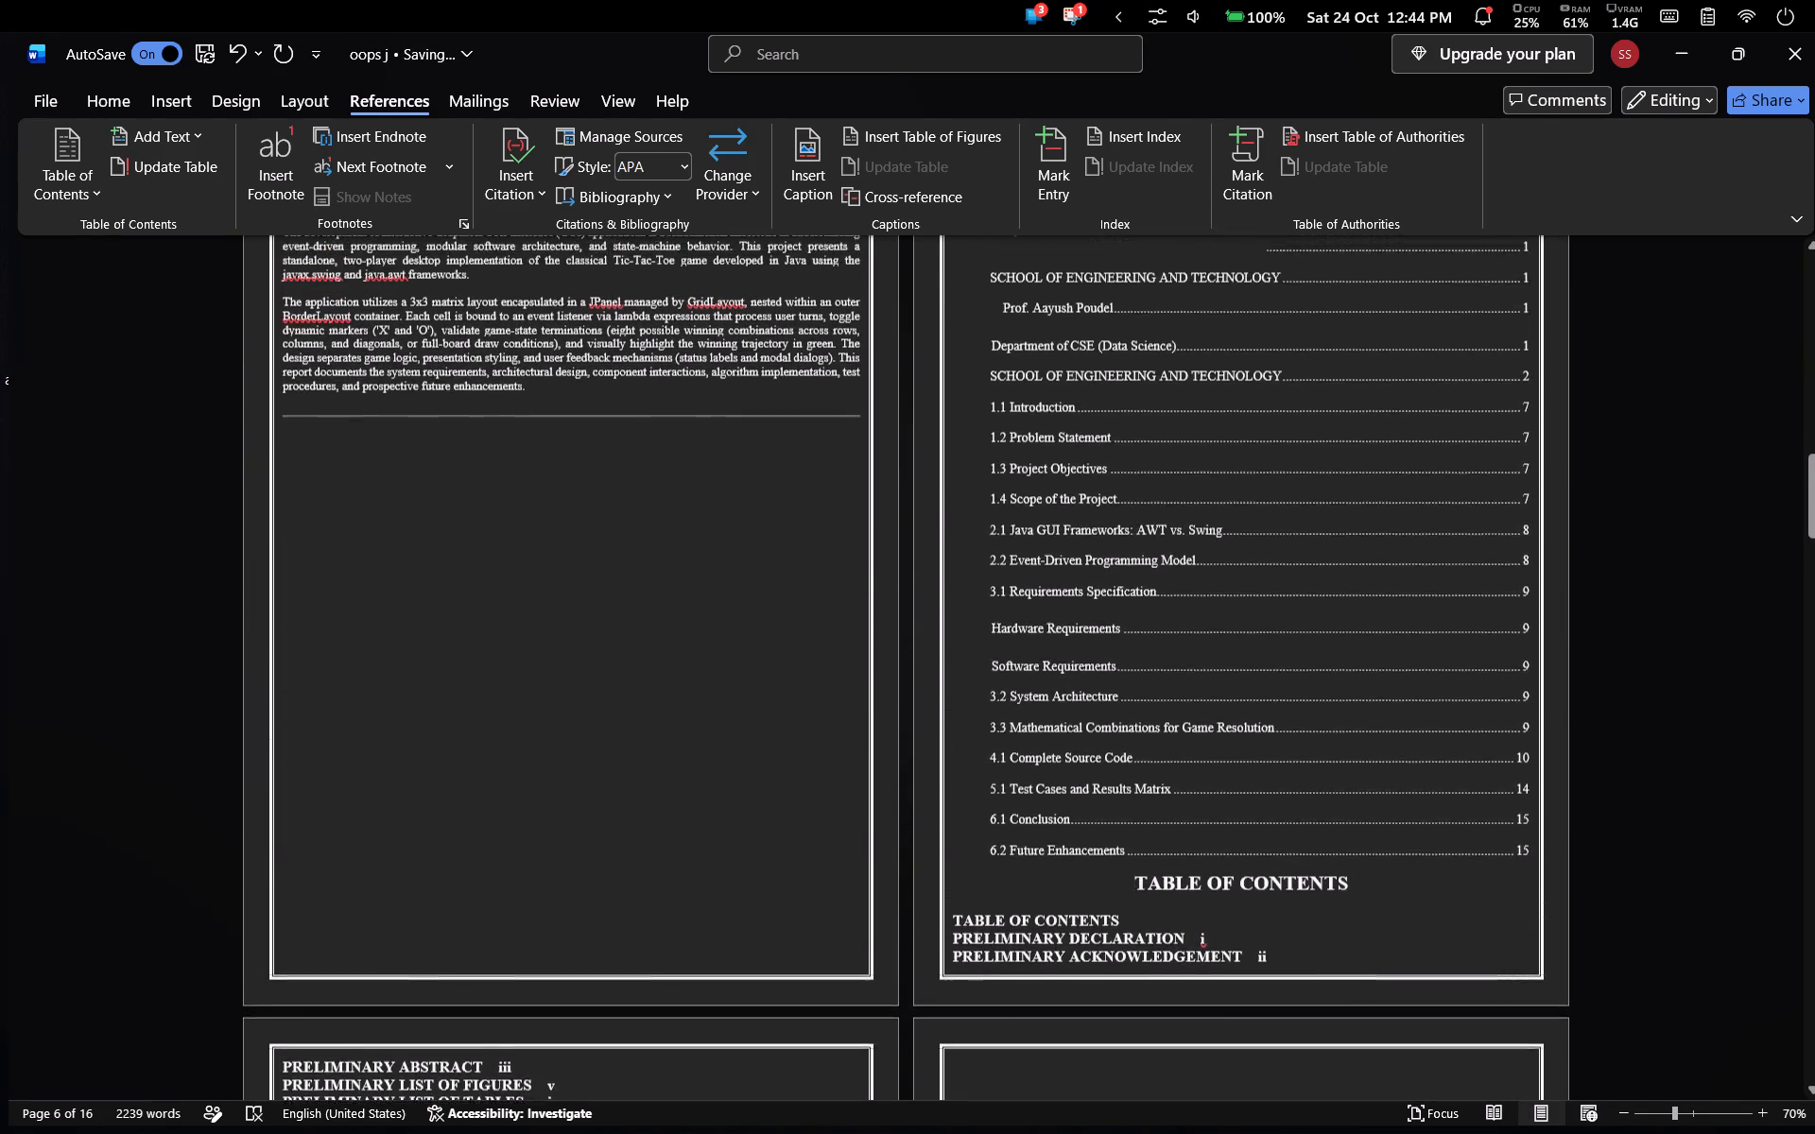
scroll(683, 472, up, 2)
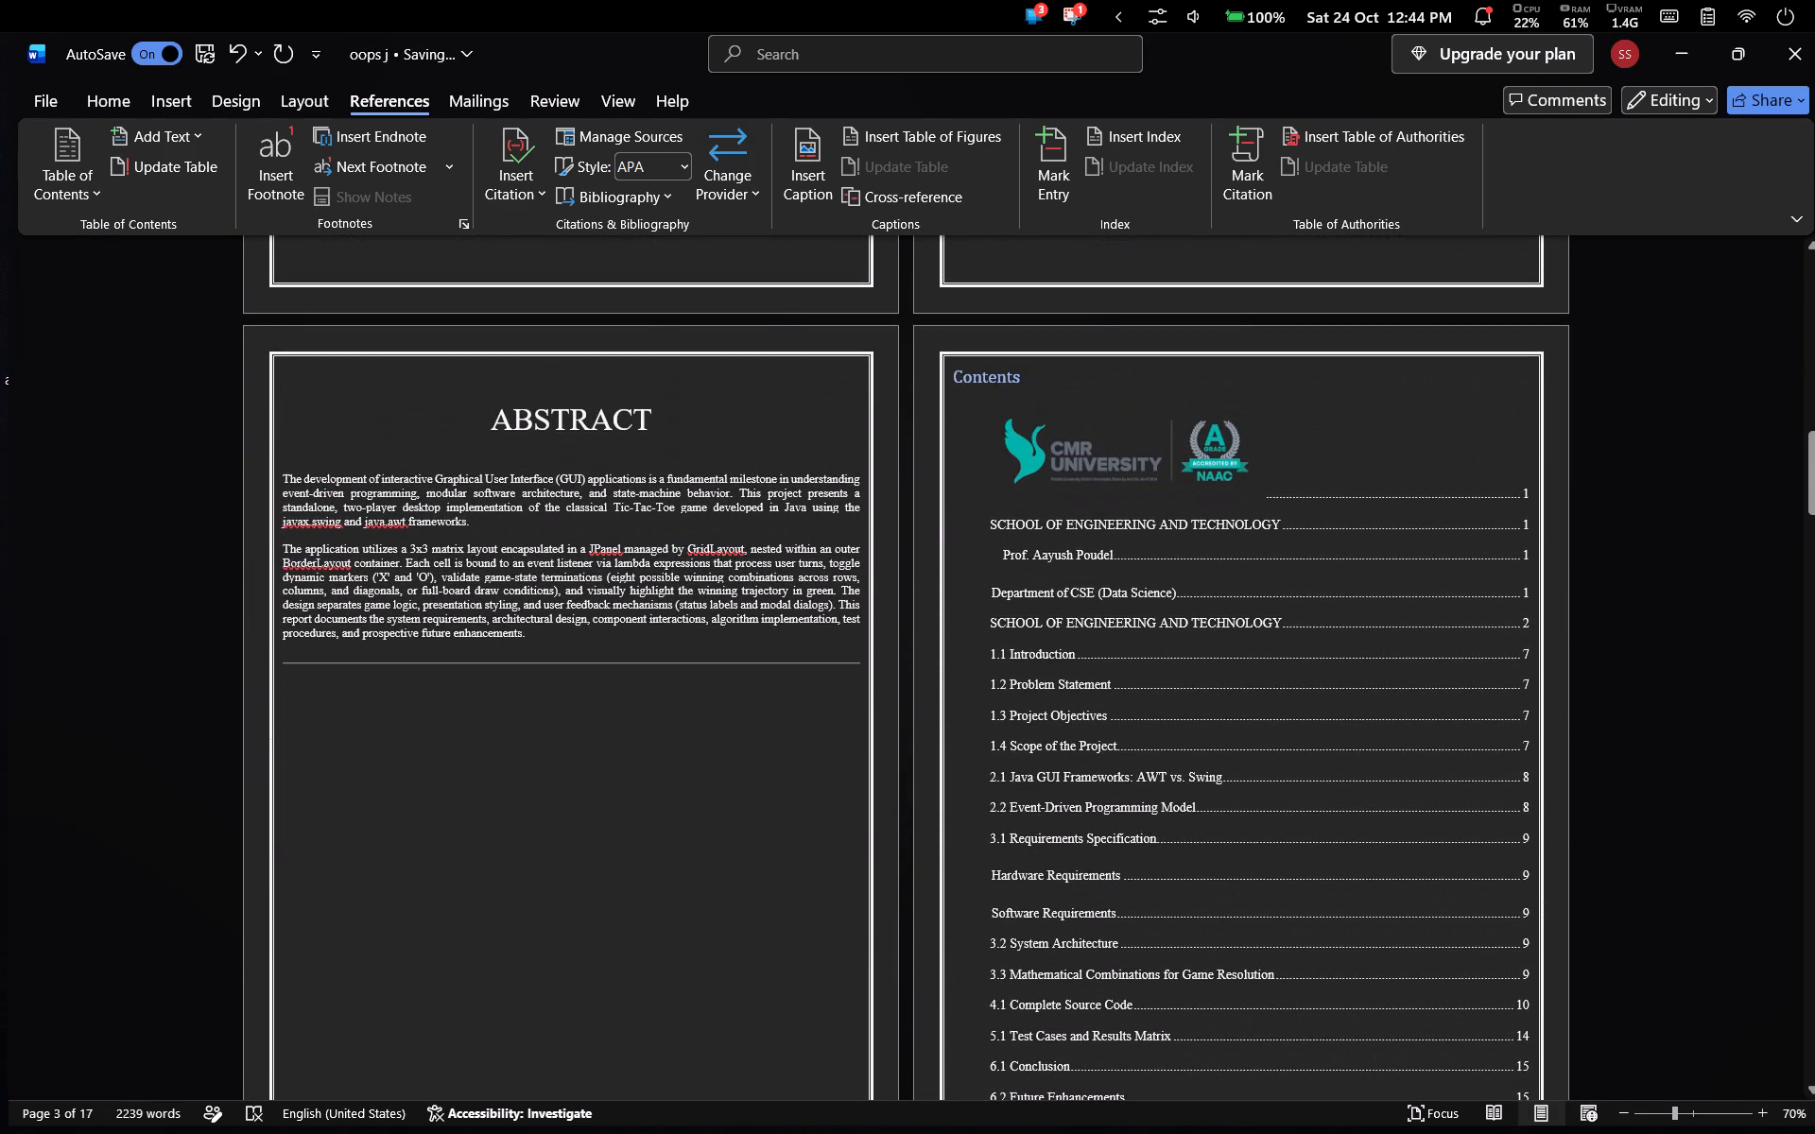
scroll(683, 472, up, 8)
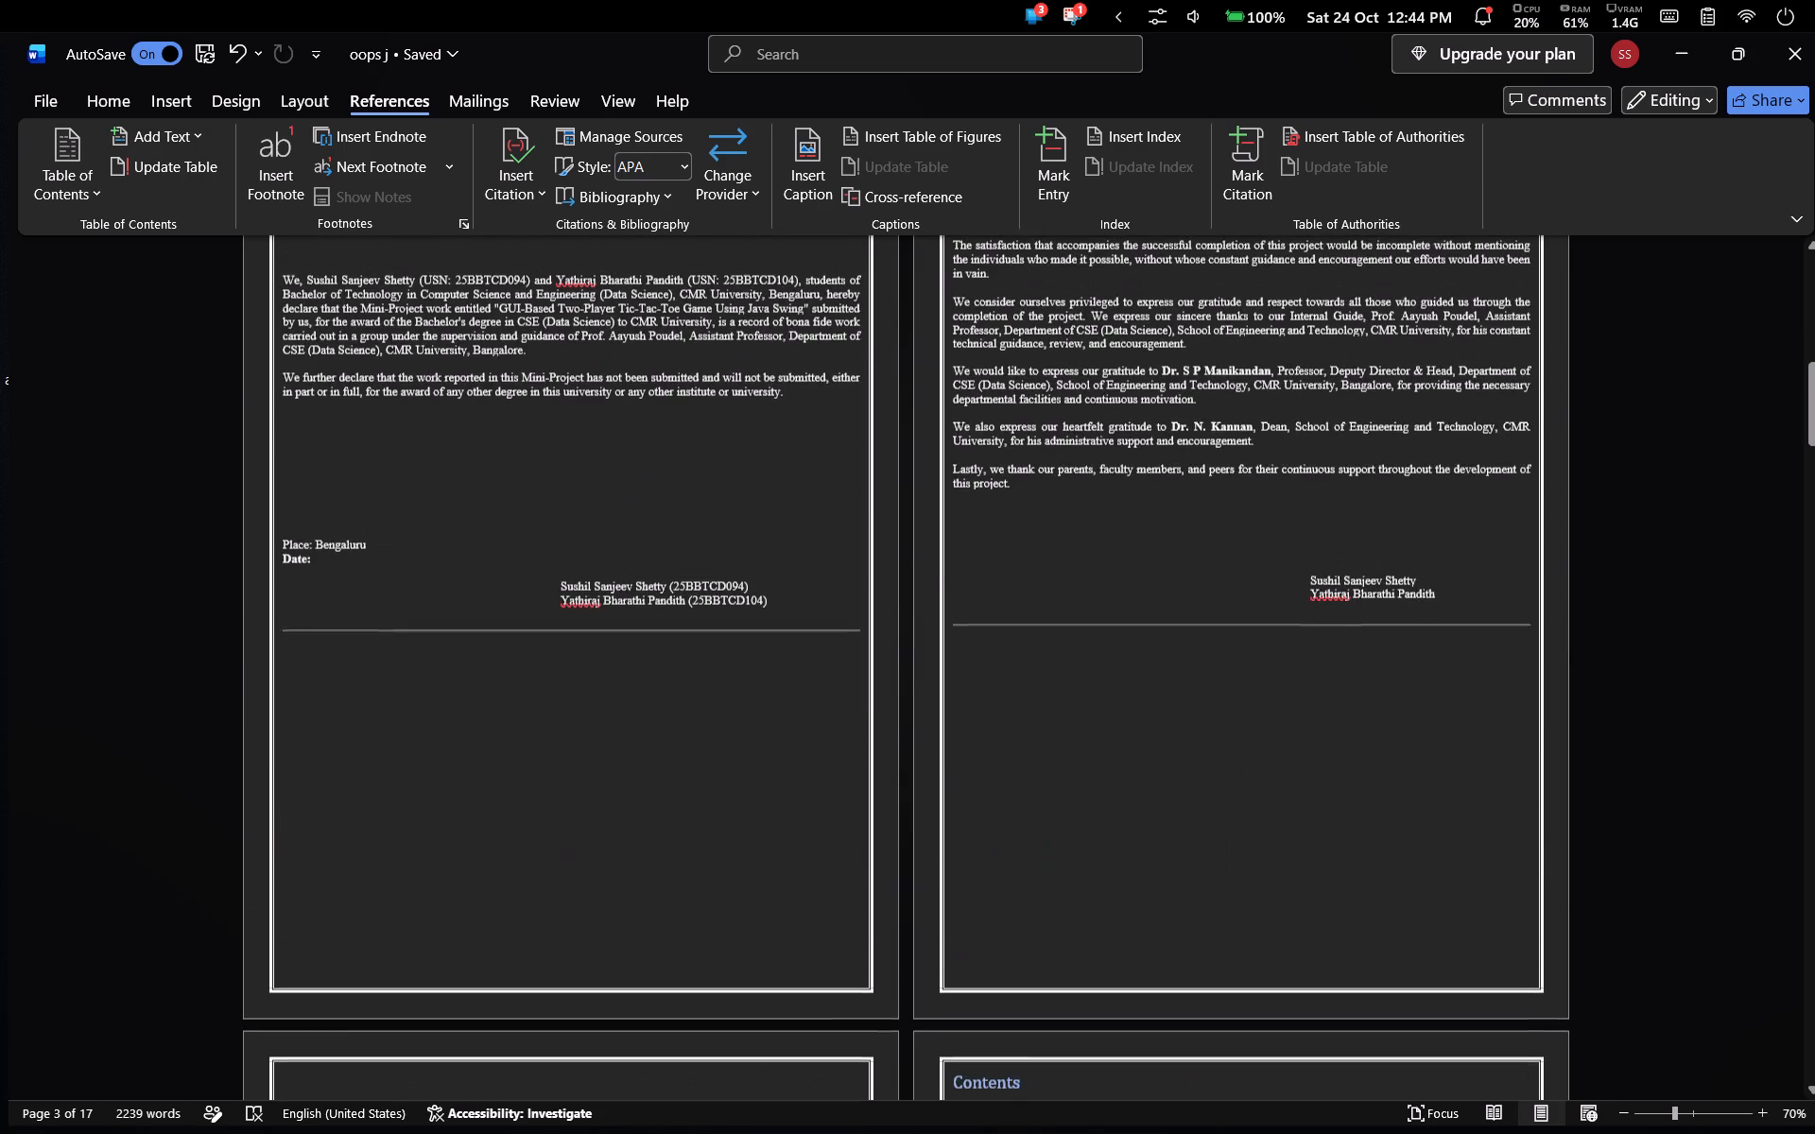
scroll(683, 472, up, 13)
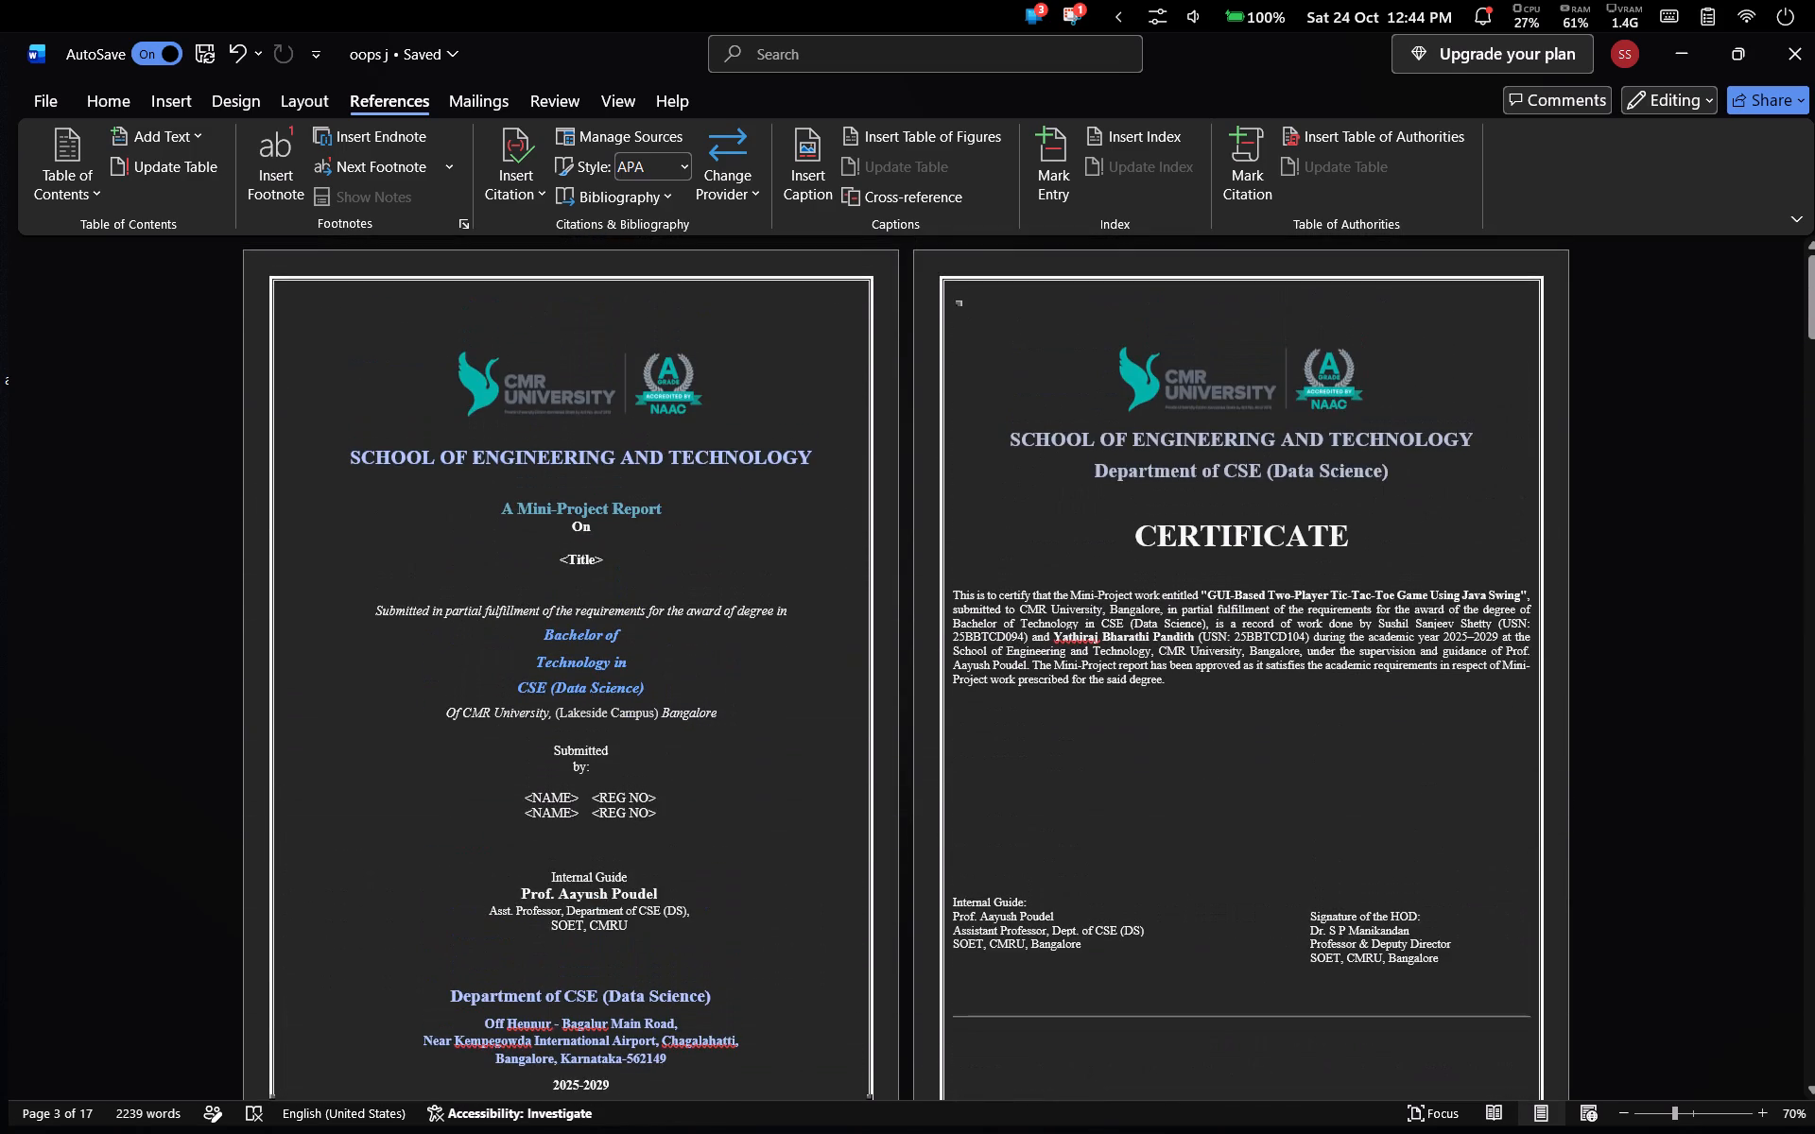
scroll(683, 472, down, 12)
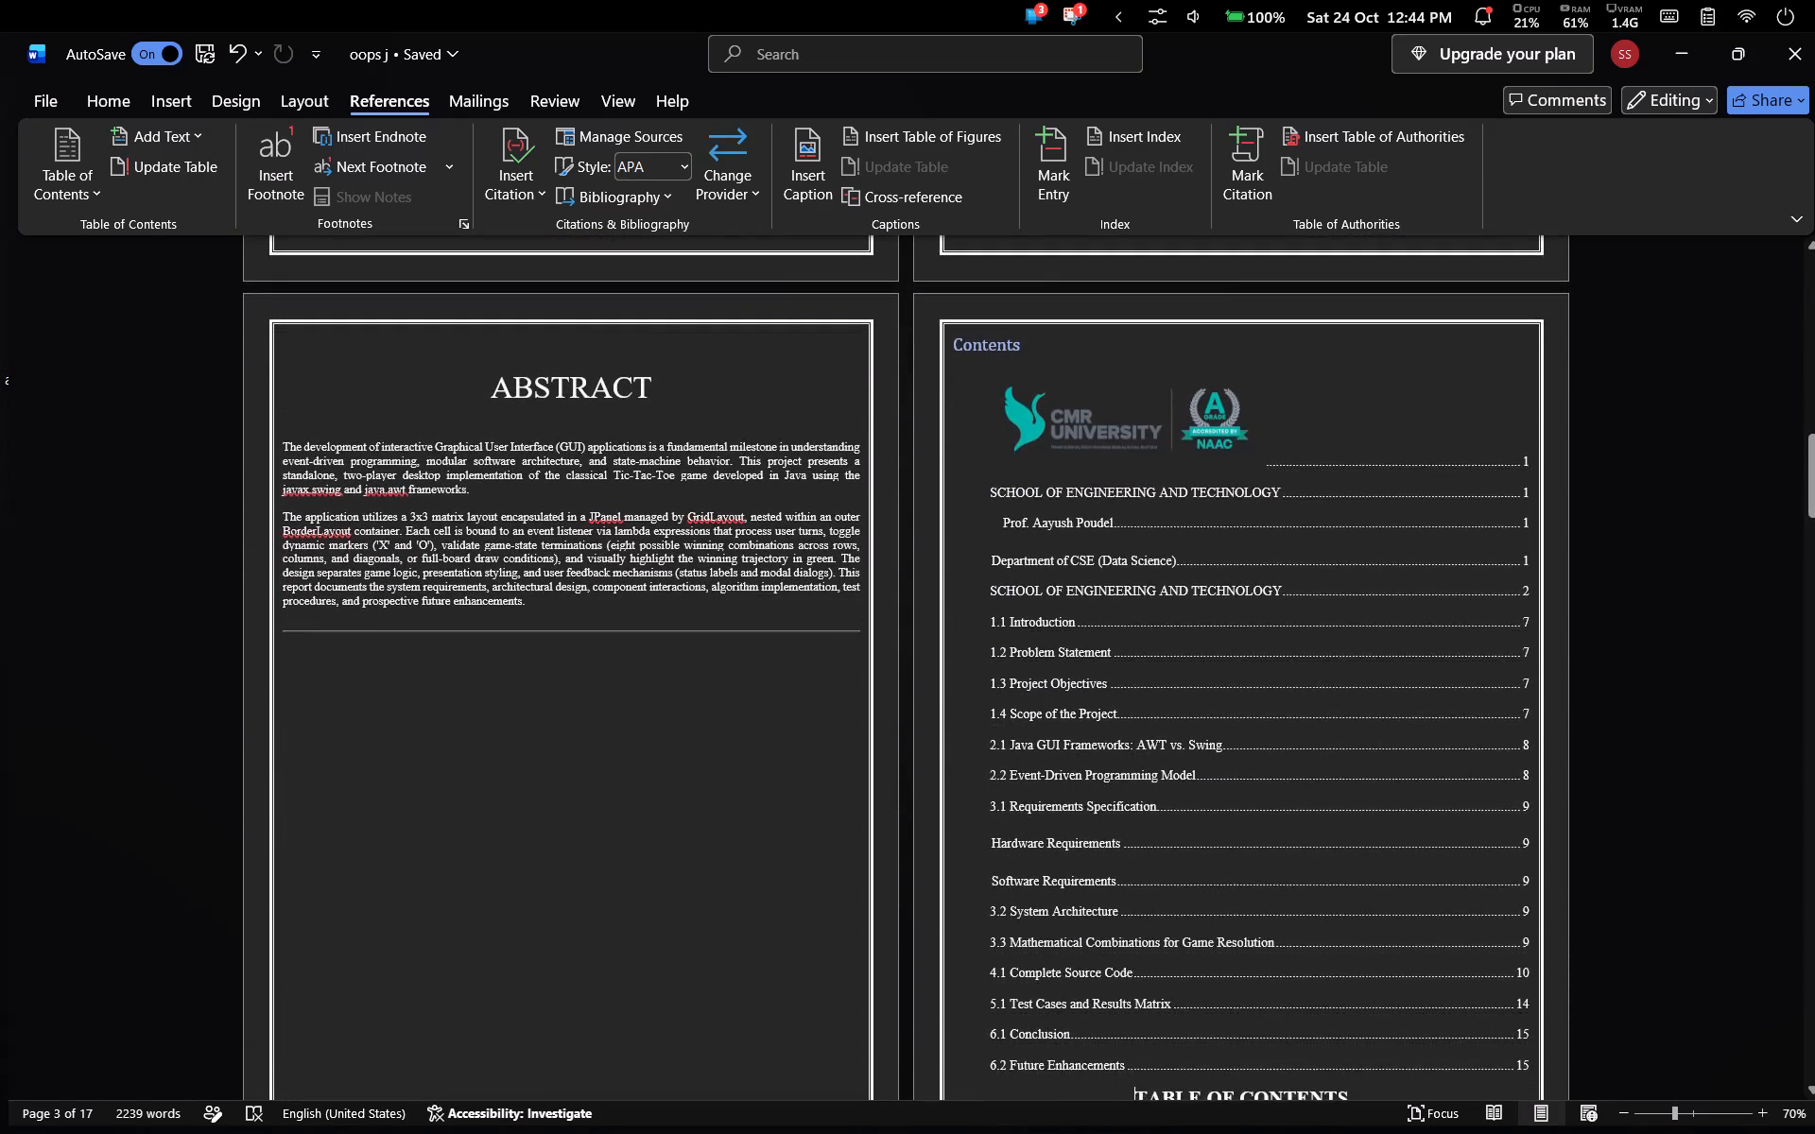
scroll(683, 472, down, 1)
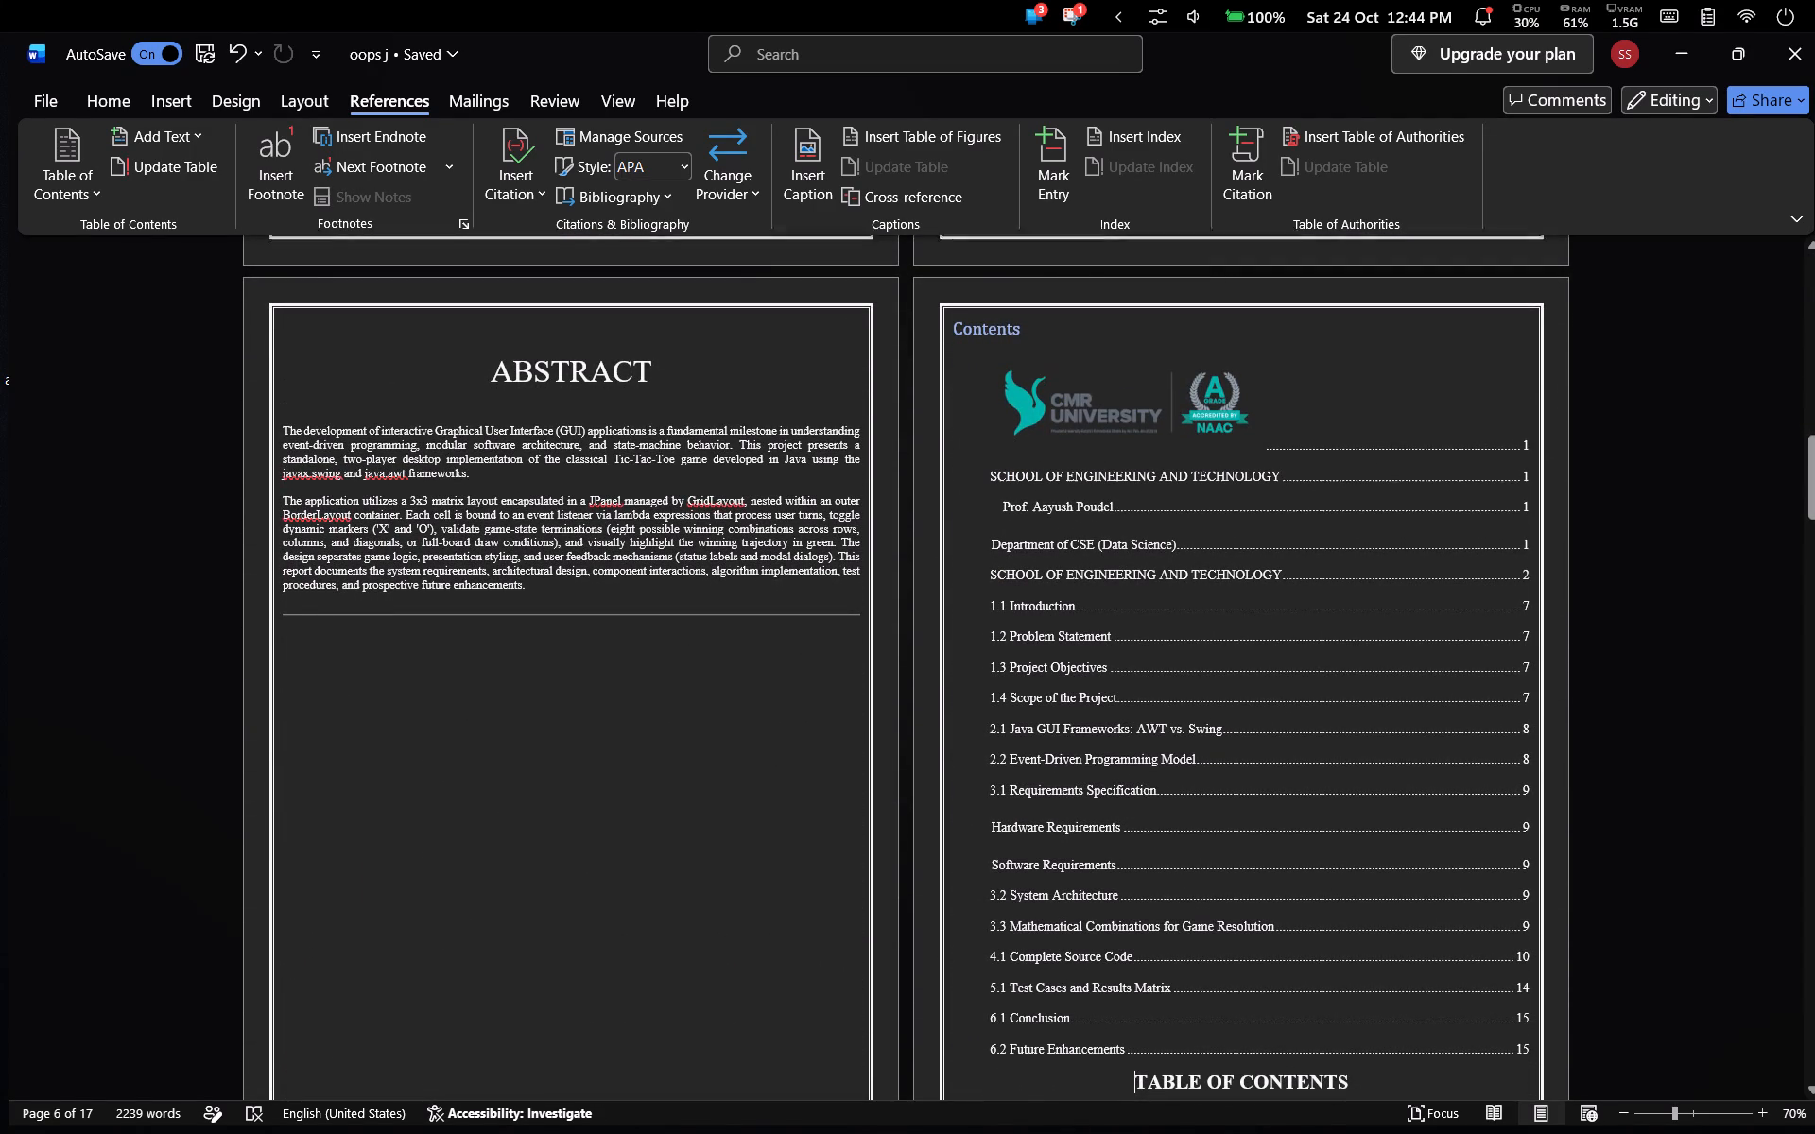
scroll(683, 472, down, 2)
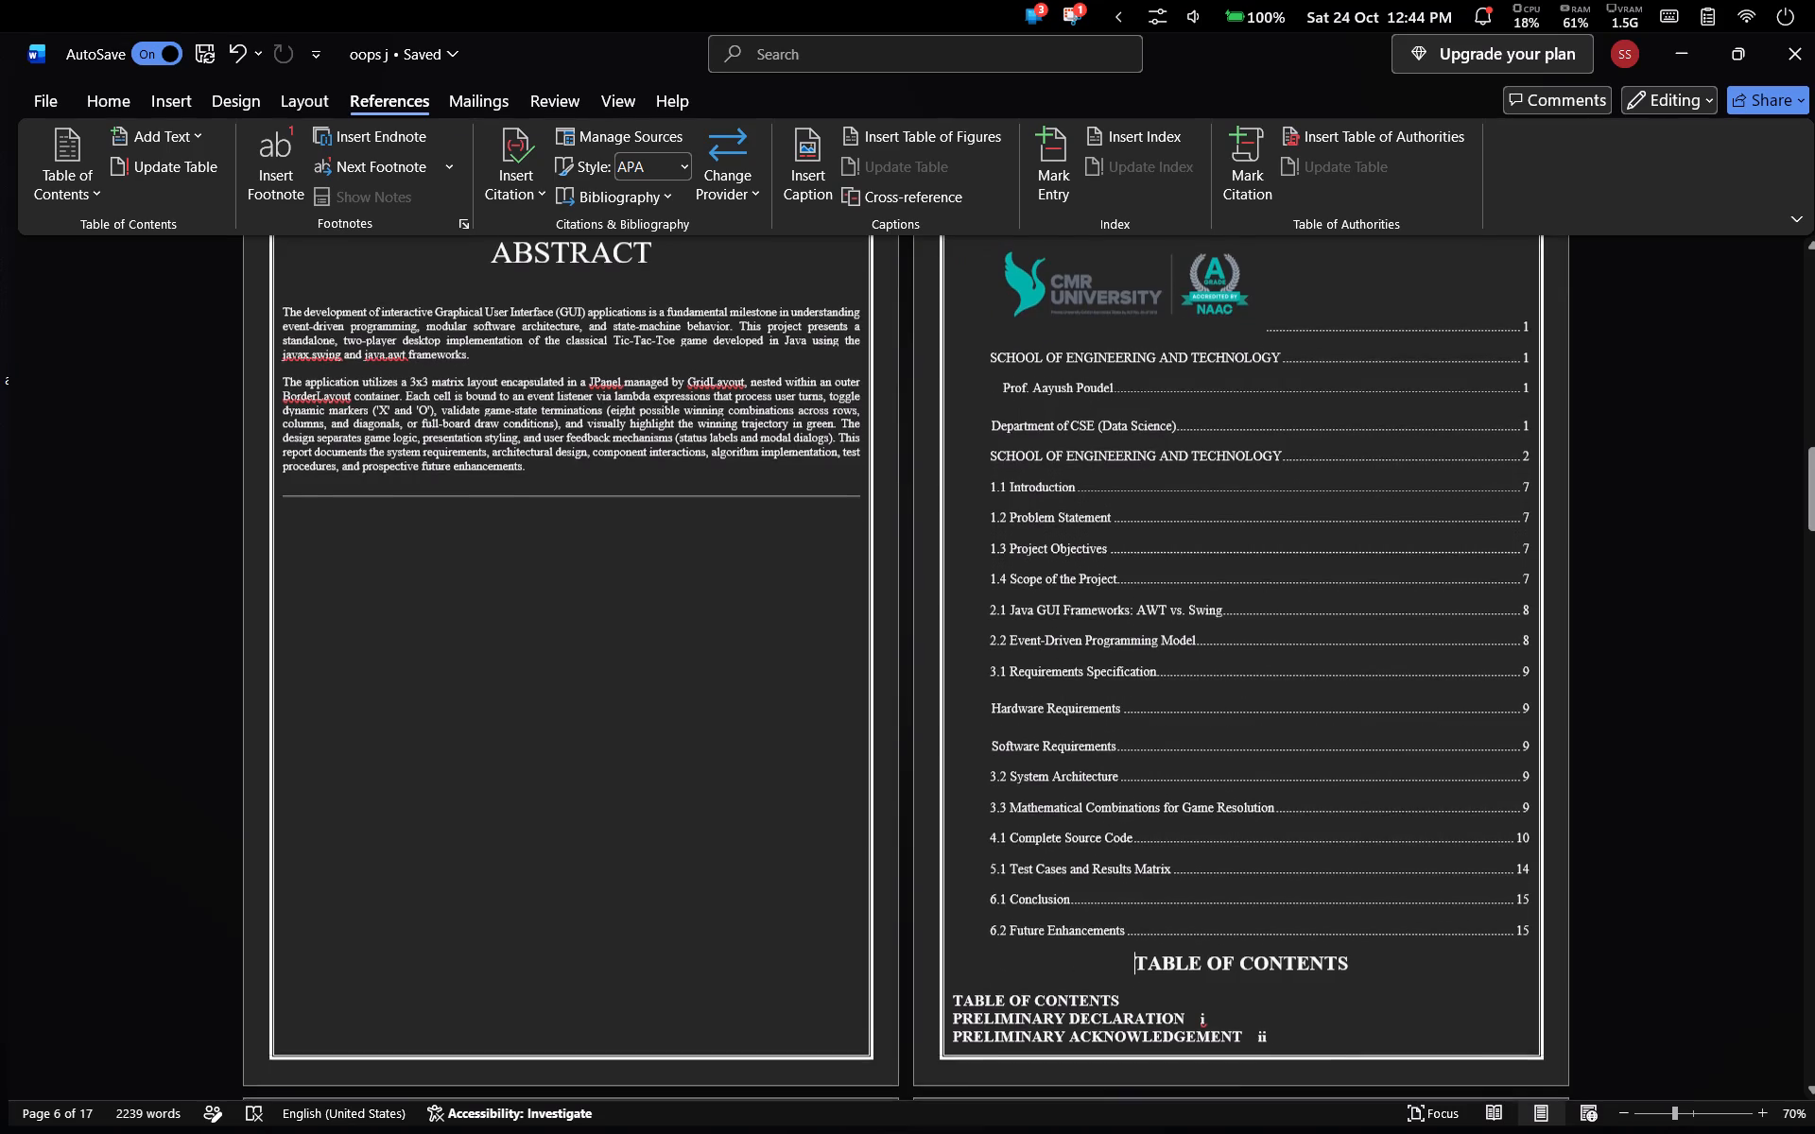
scroll(683, 472, down, 1)
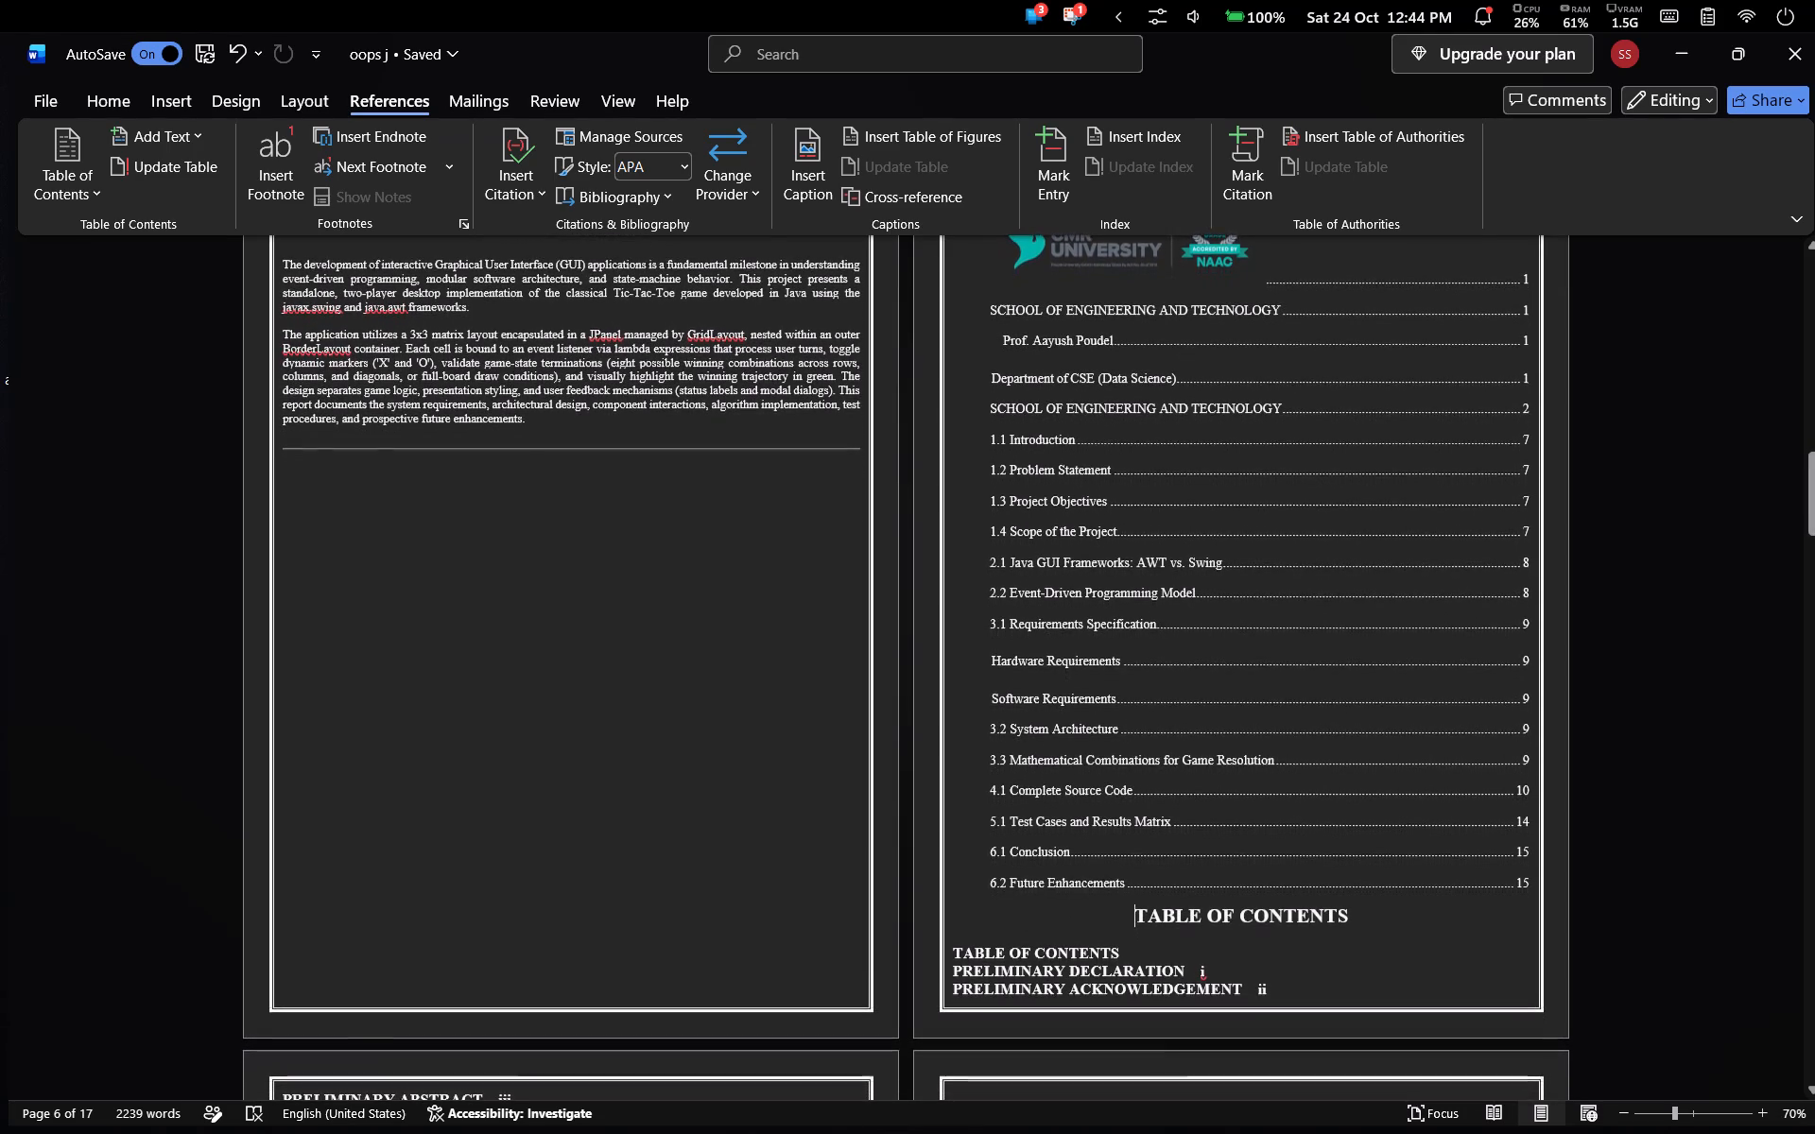
scroll(683, 472, down, 3)
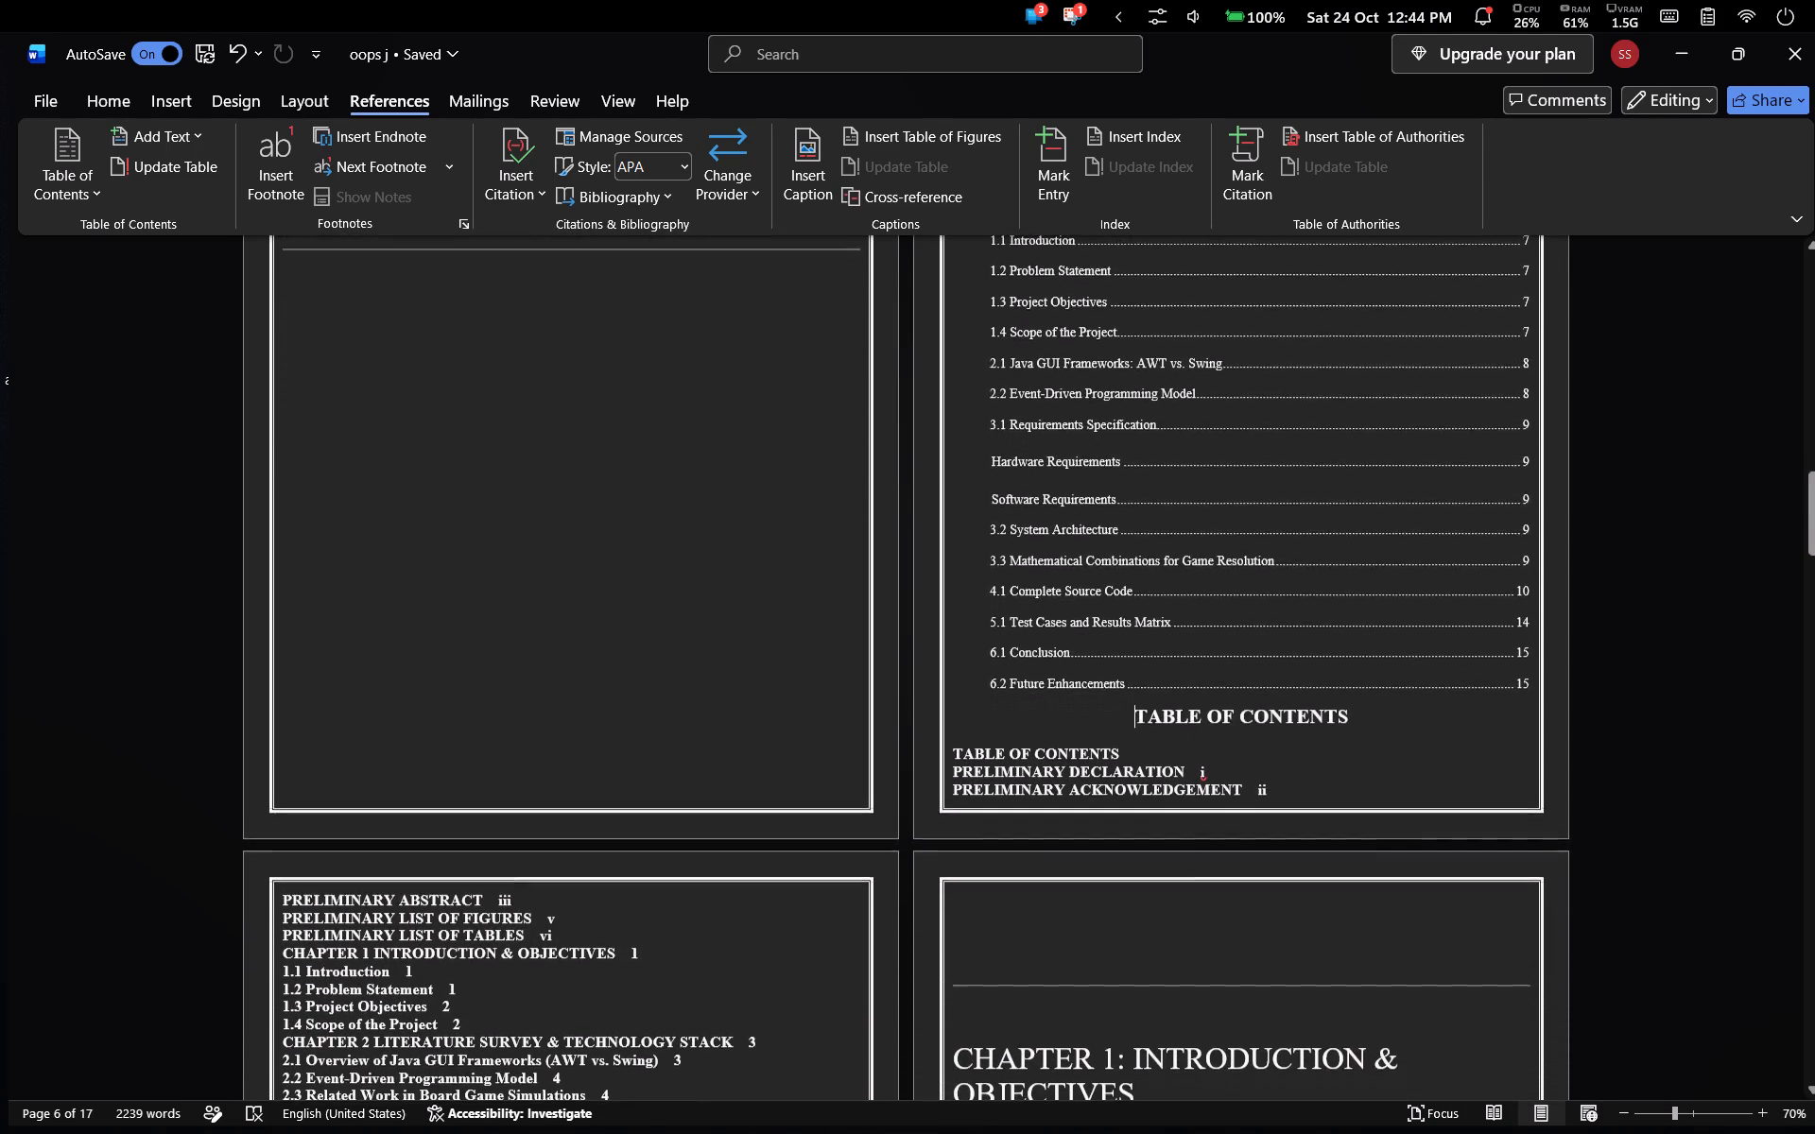
scroll(683, 472, down, 2)
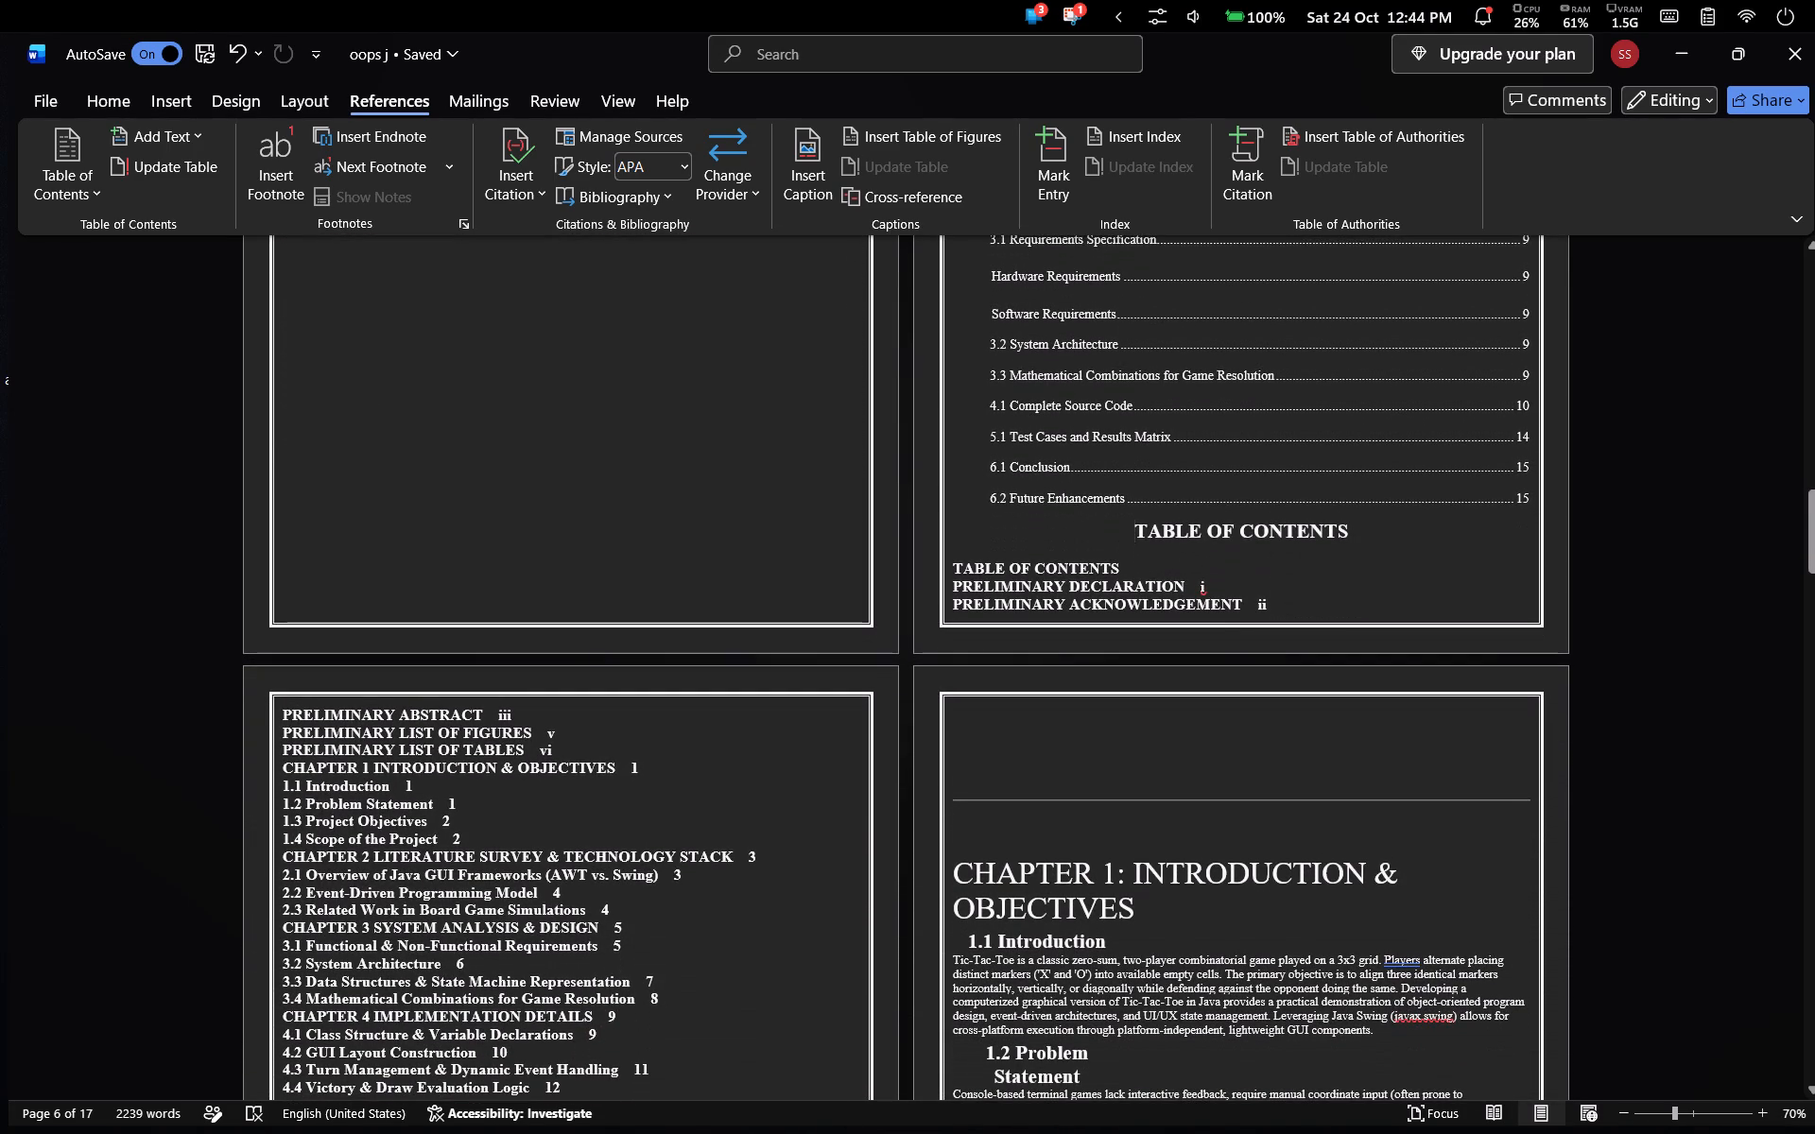
Undo the automatic table and the preceding contents edits, back to the dotted sample and the original Chapter / Section table.
key(ctrl+z)
key(ctrl+z)
key(ctrl+z)
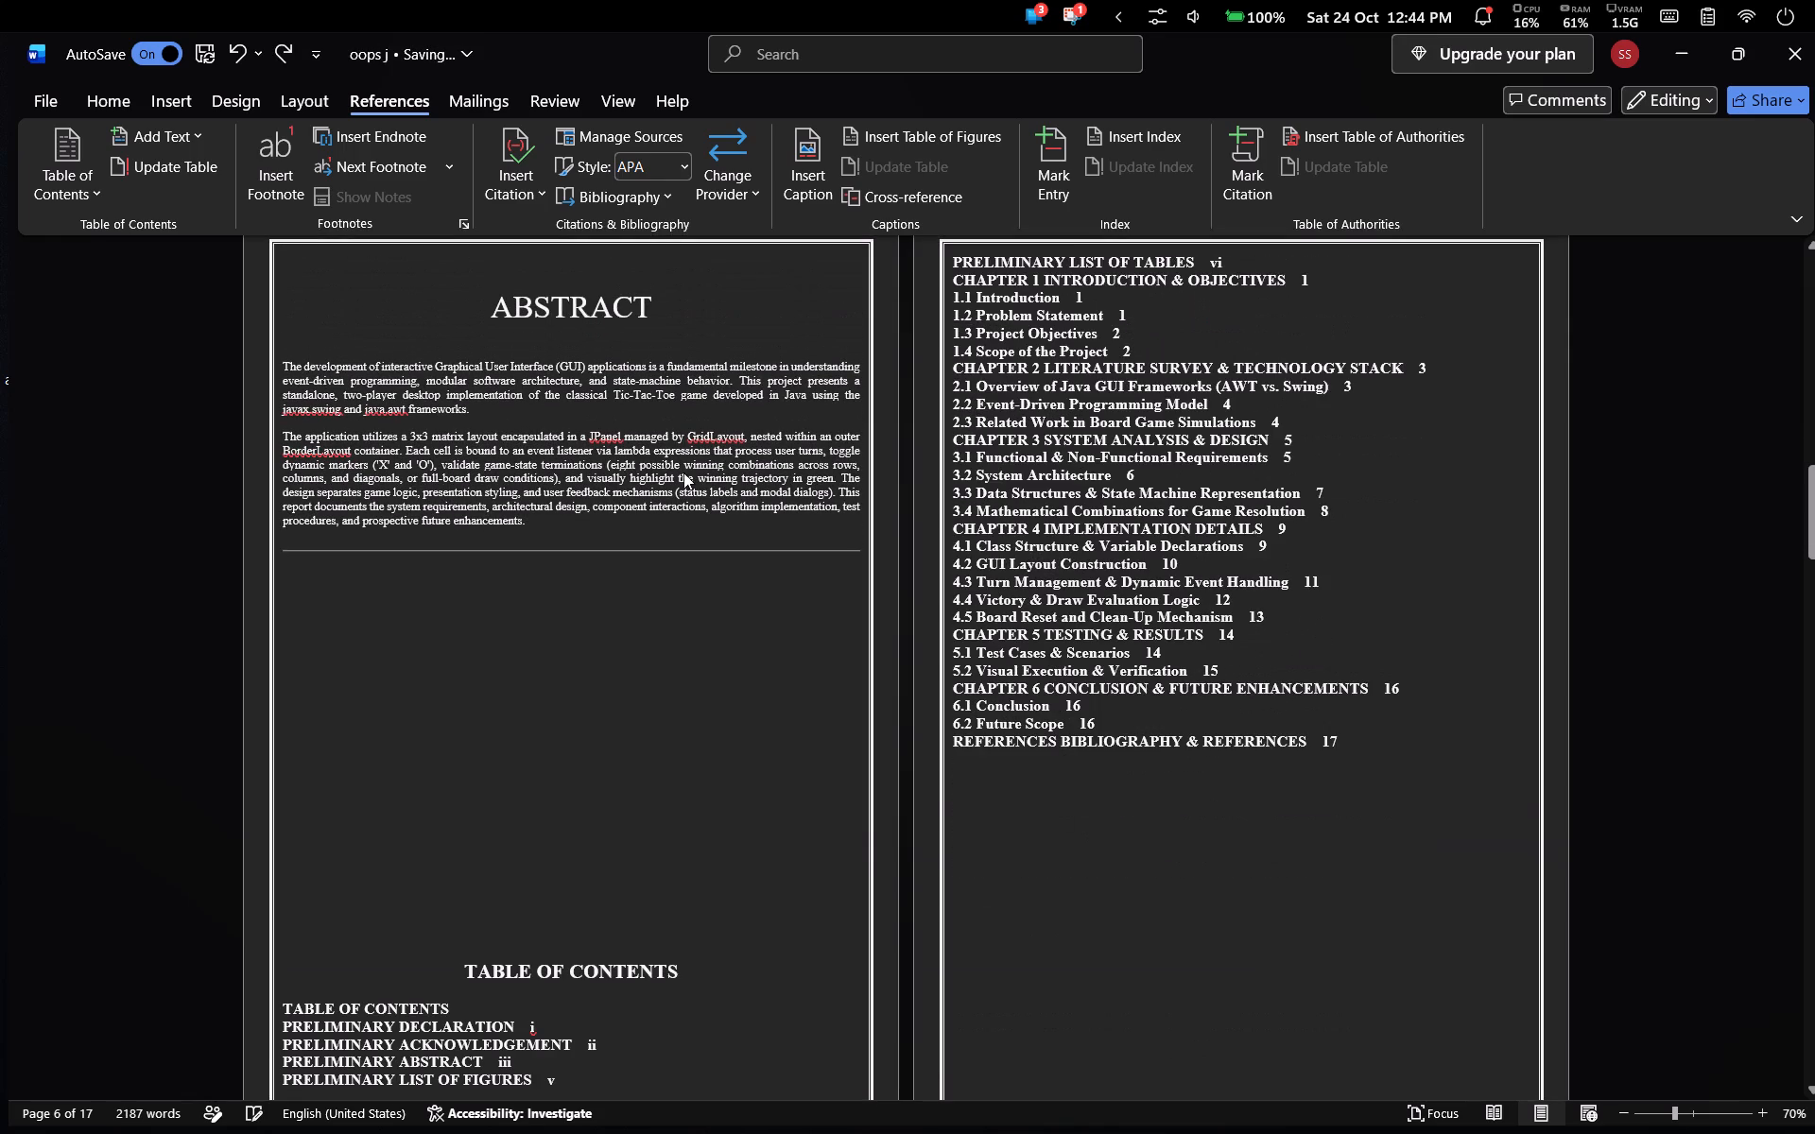
key(ctrl+z)
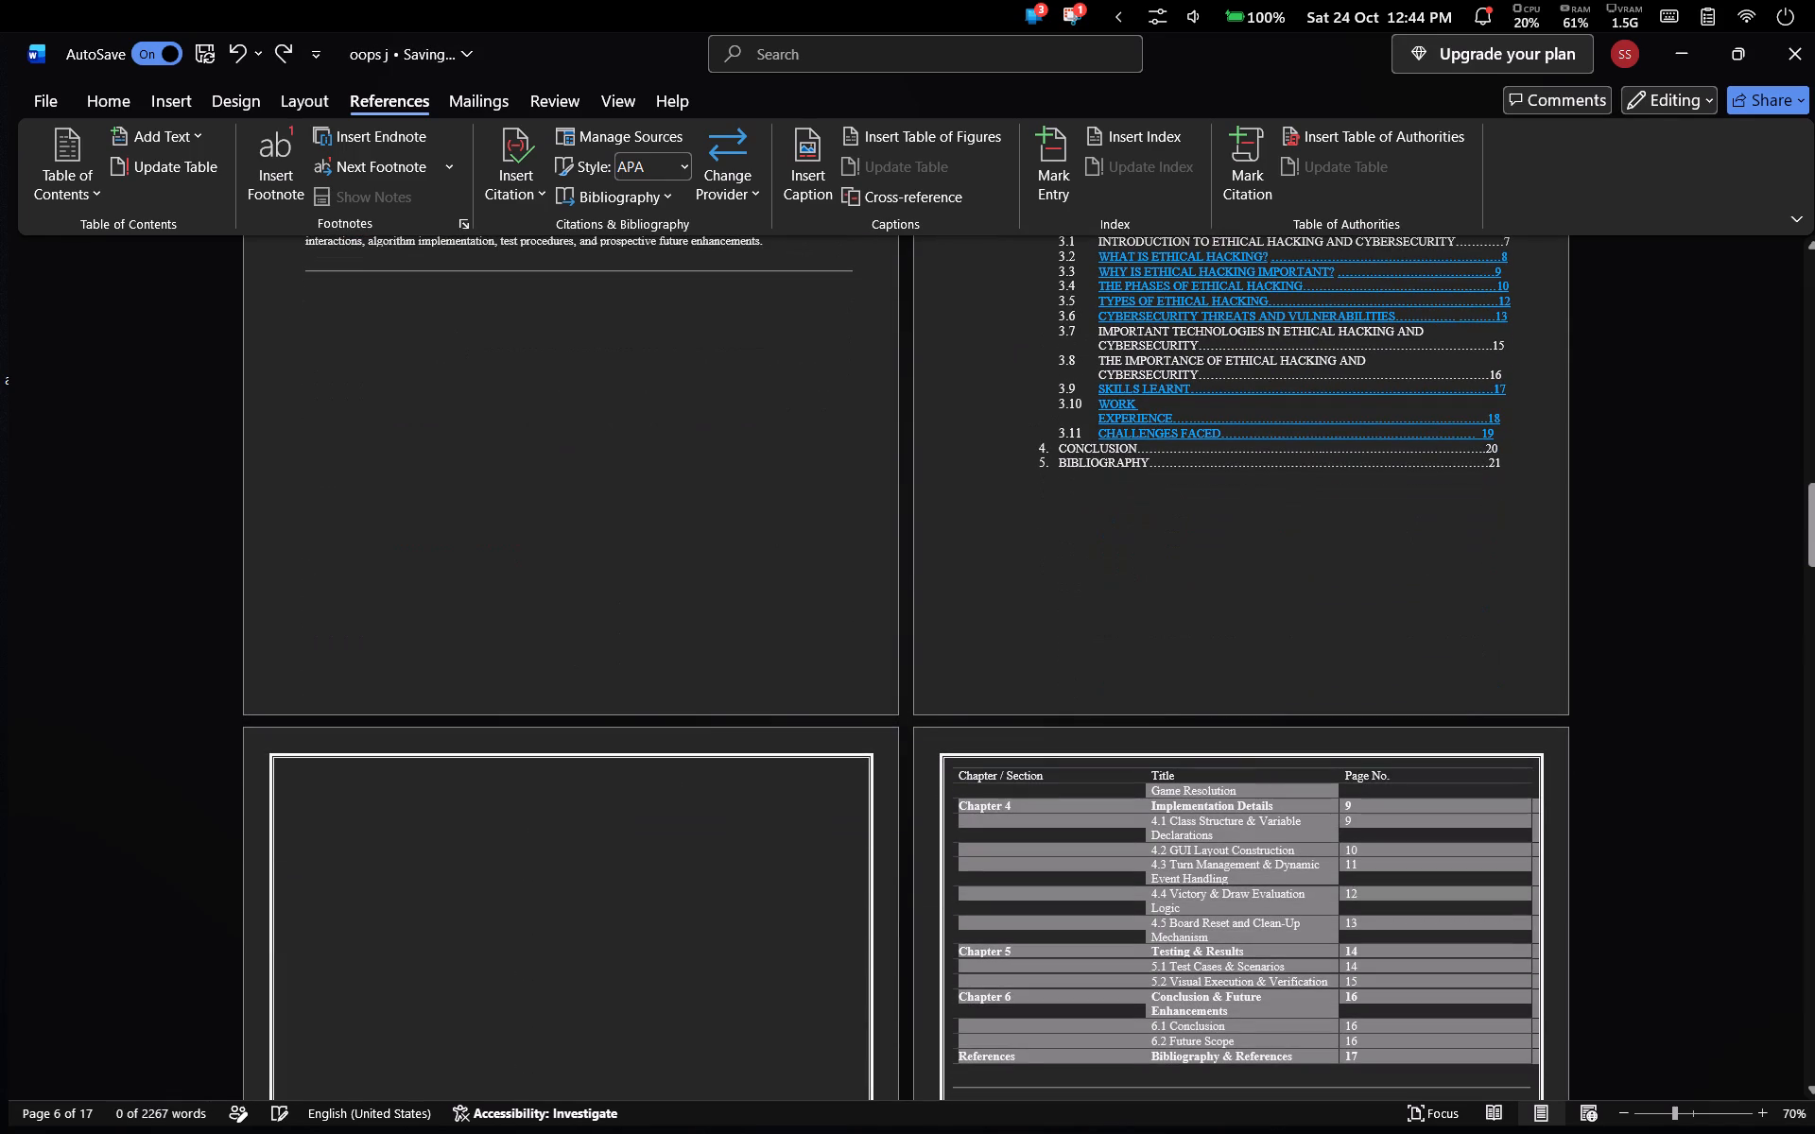
Delete the selected Chapter / Section, Title and Page No. contents table before Chapter 1.
scroll(683, 472, down, 1)
key(BackSpace)
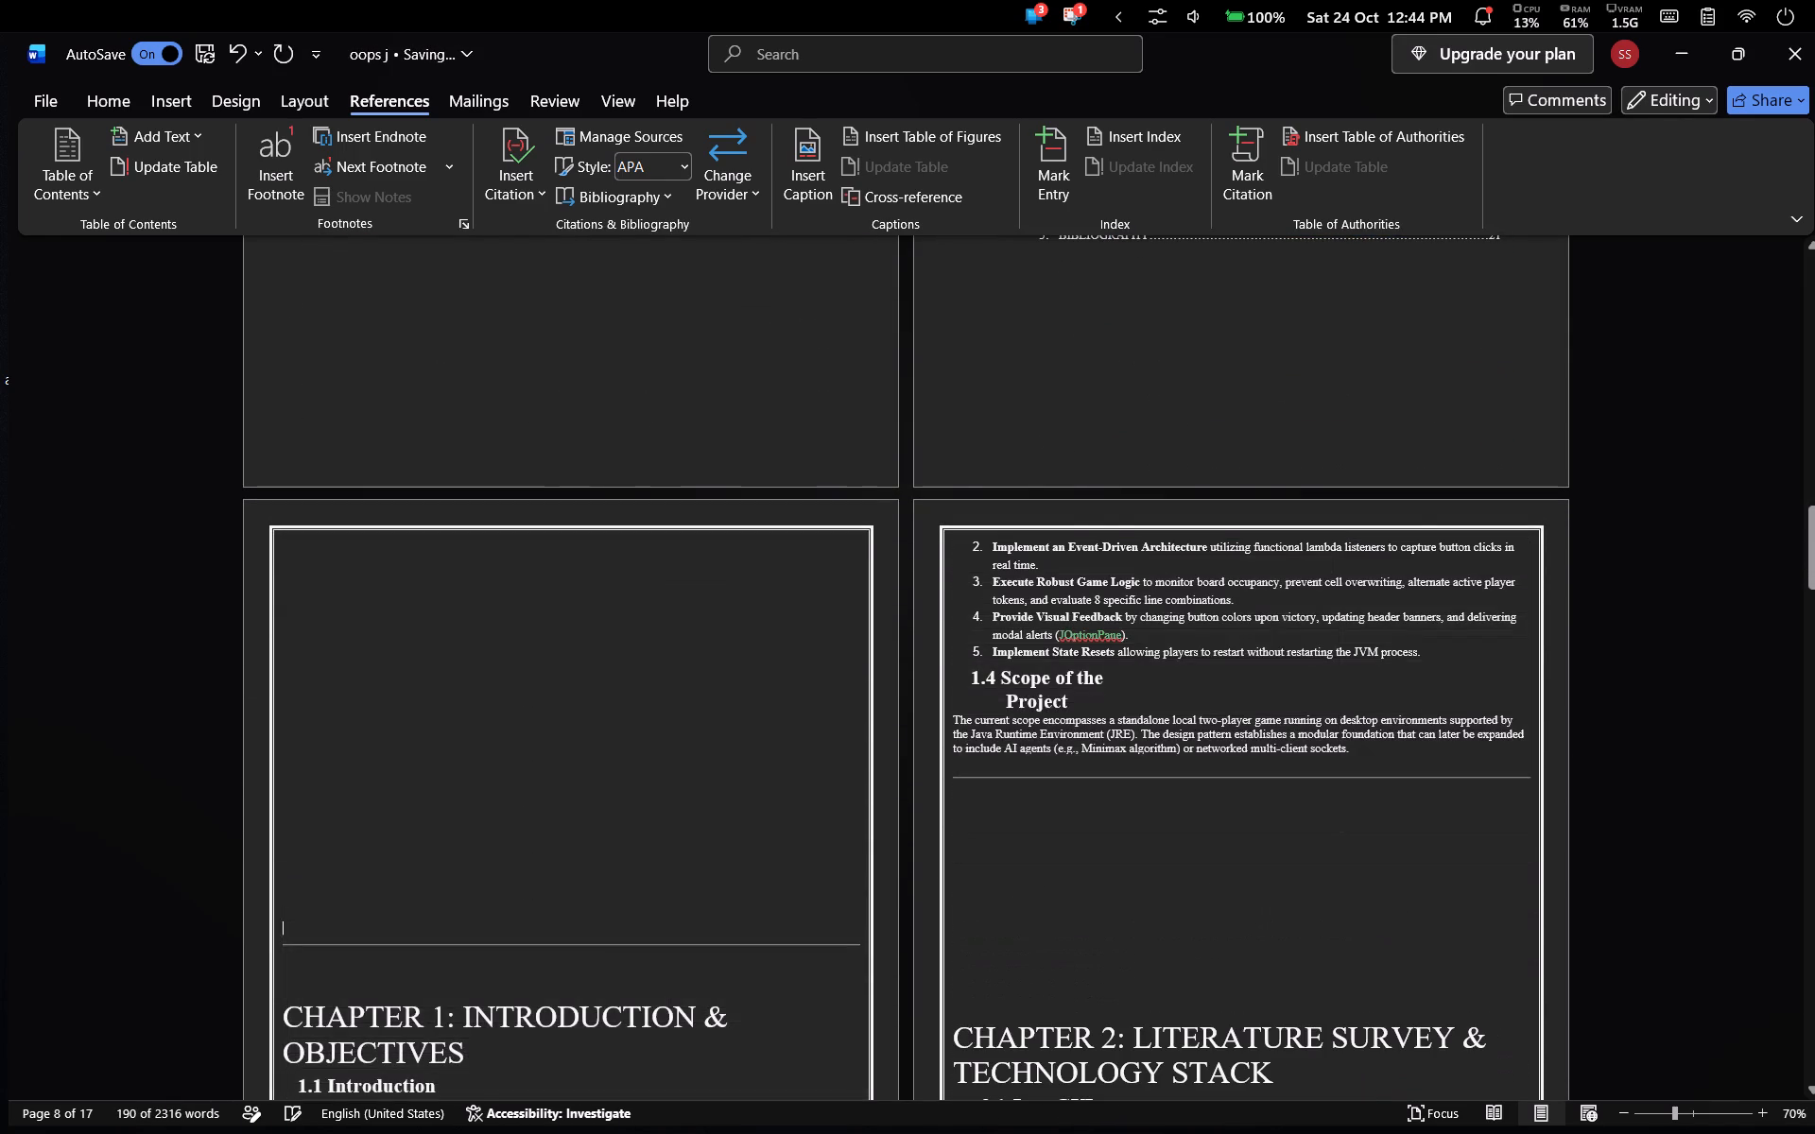
Remove the blank lines above the horizontal rule before Chapter 1, bringing the rule up to the top of its page.
scroll(683, 472, up, 4)
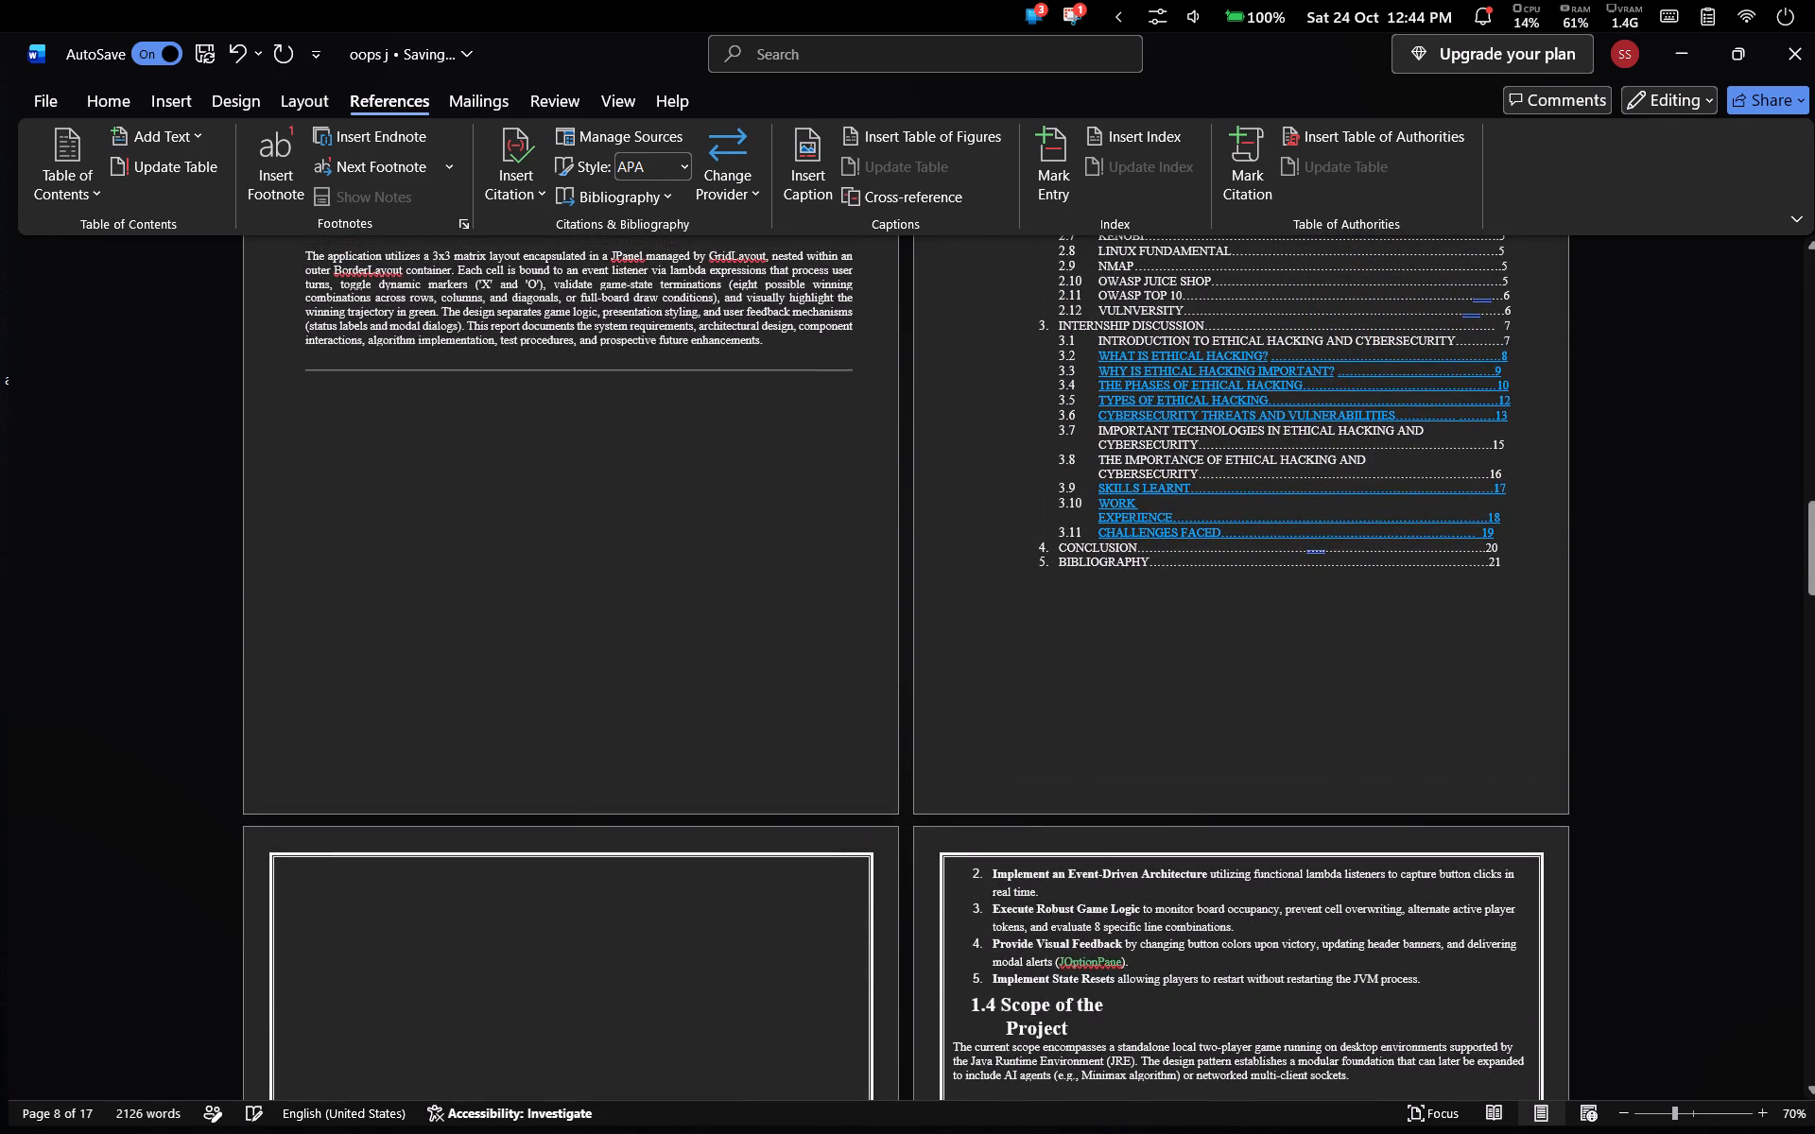
key(BackSpace)
key(BackSpace)
key(BackSpace)
key(BackSpace)
key(BackSpace)
key(BackSpace)
key(BackSpace)
key(BackSpace)
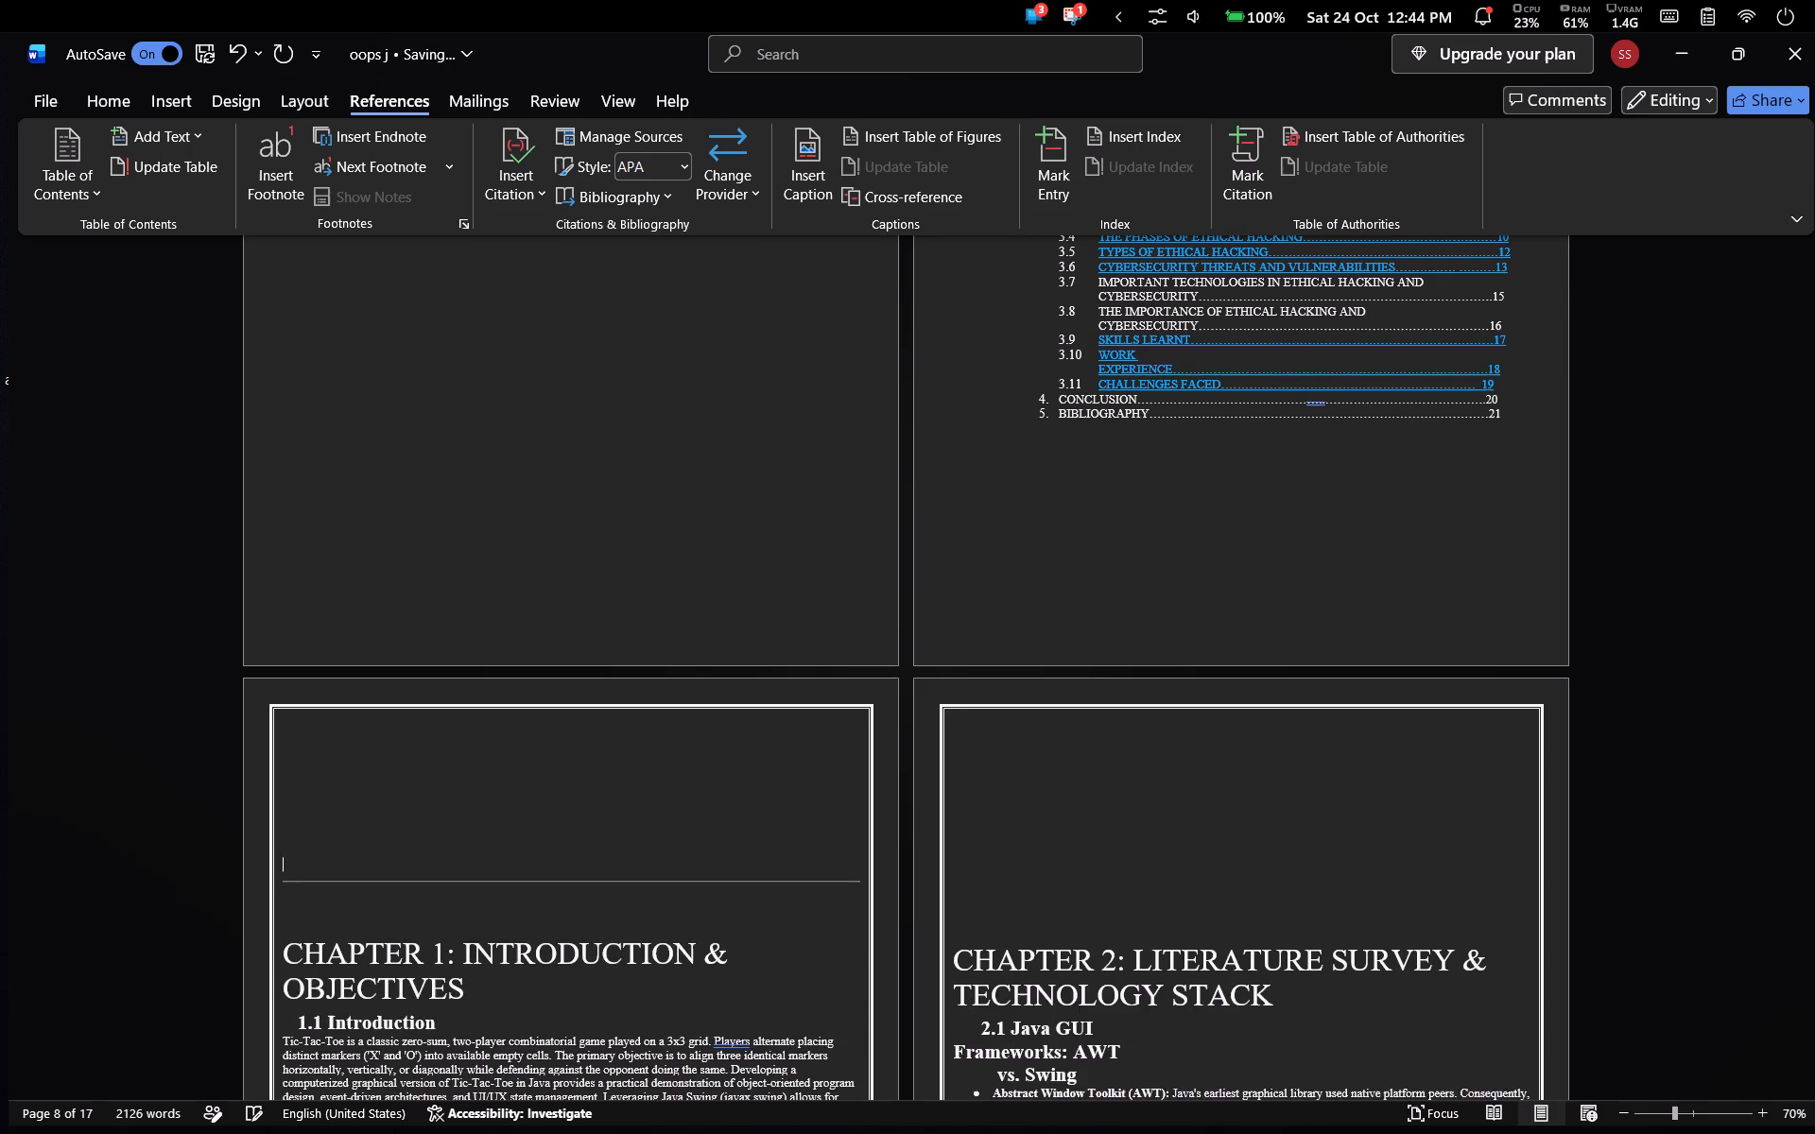
key(BackSpace)
key(BackSpace)
key(BackSpace)
key(BackSpace)
key(BackSpace)
key(BackSpace)
key(BackSpace)
key(BackSpace)
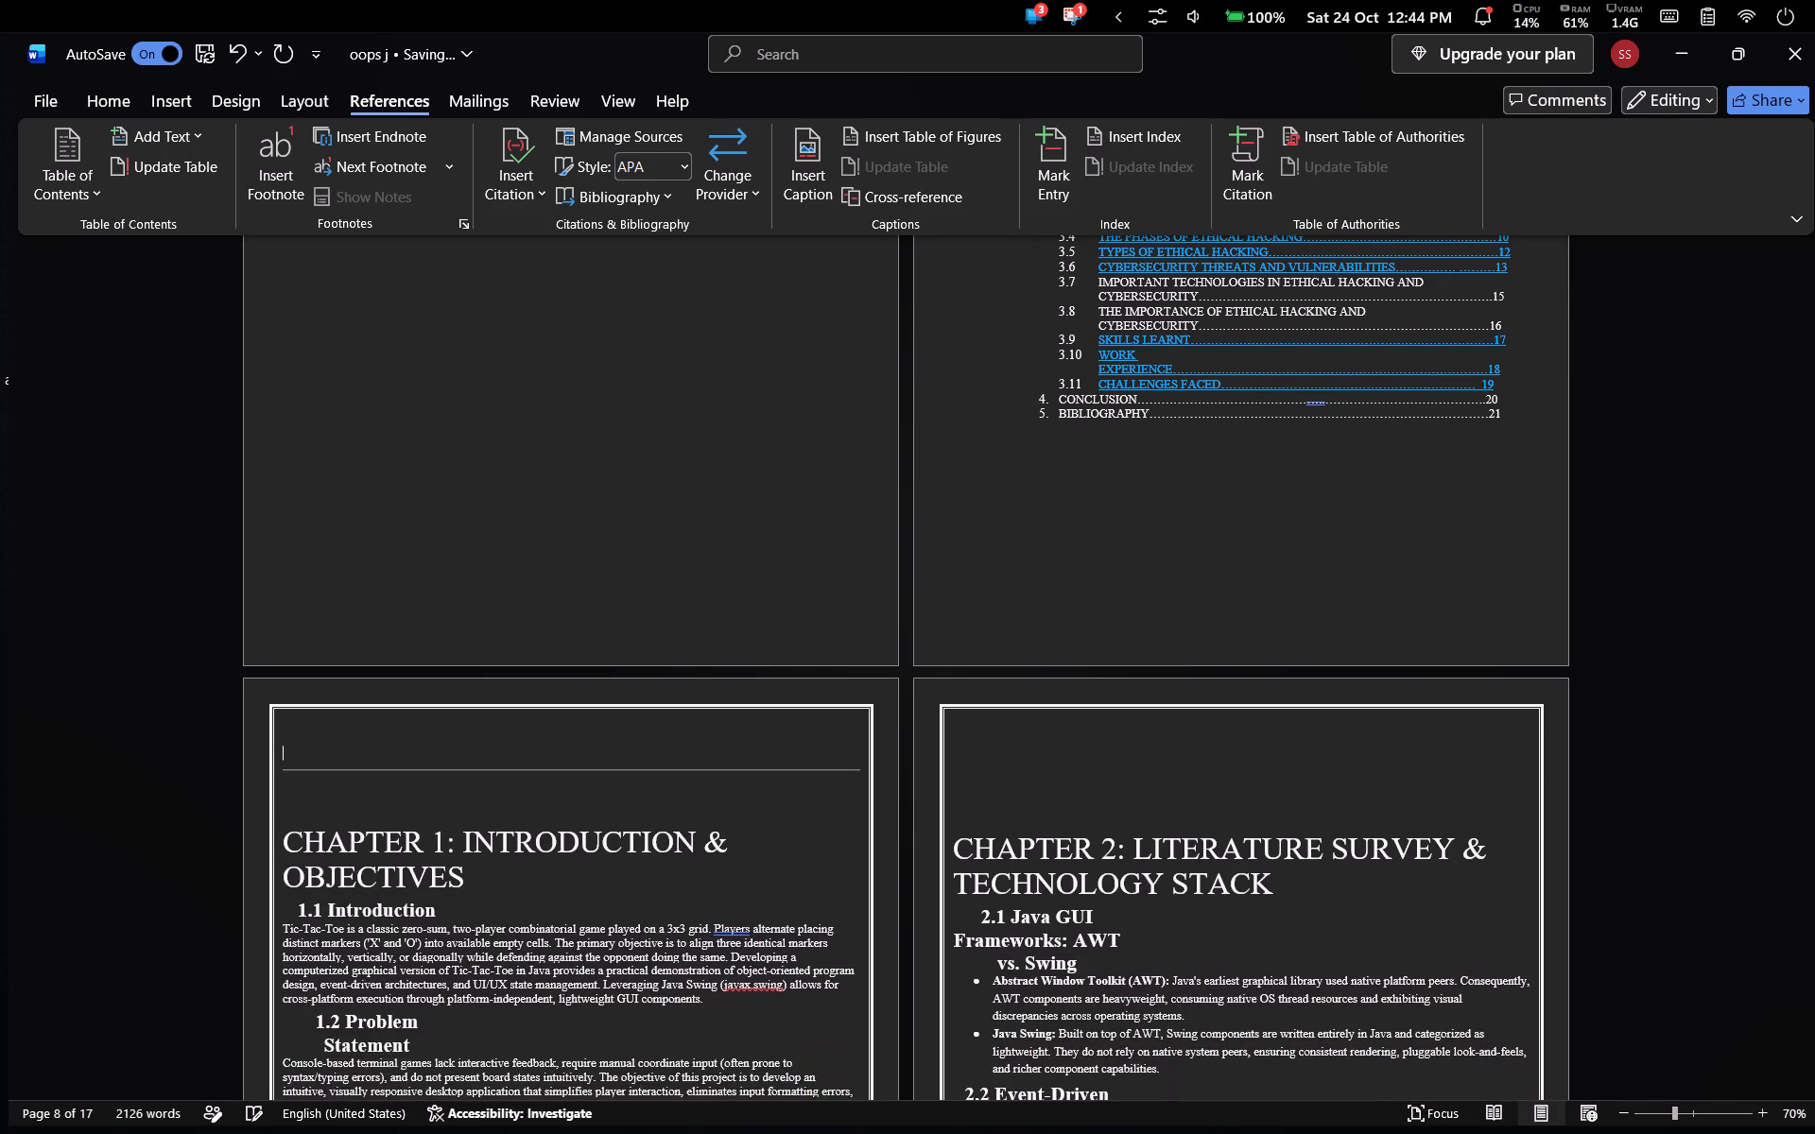
key(BackSpace)
key(BackSpace)
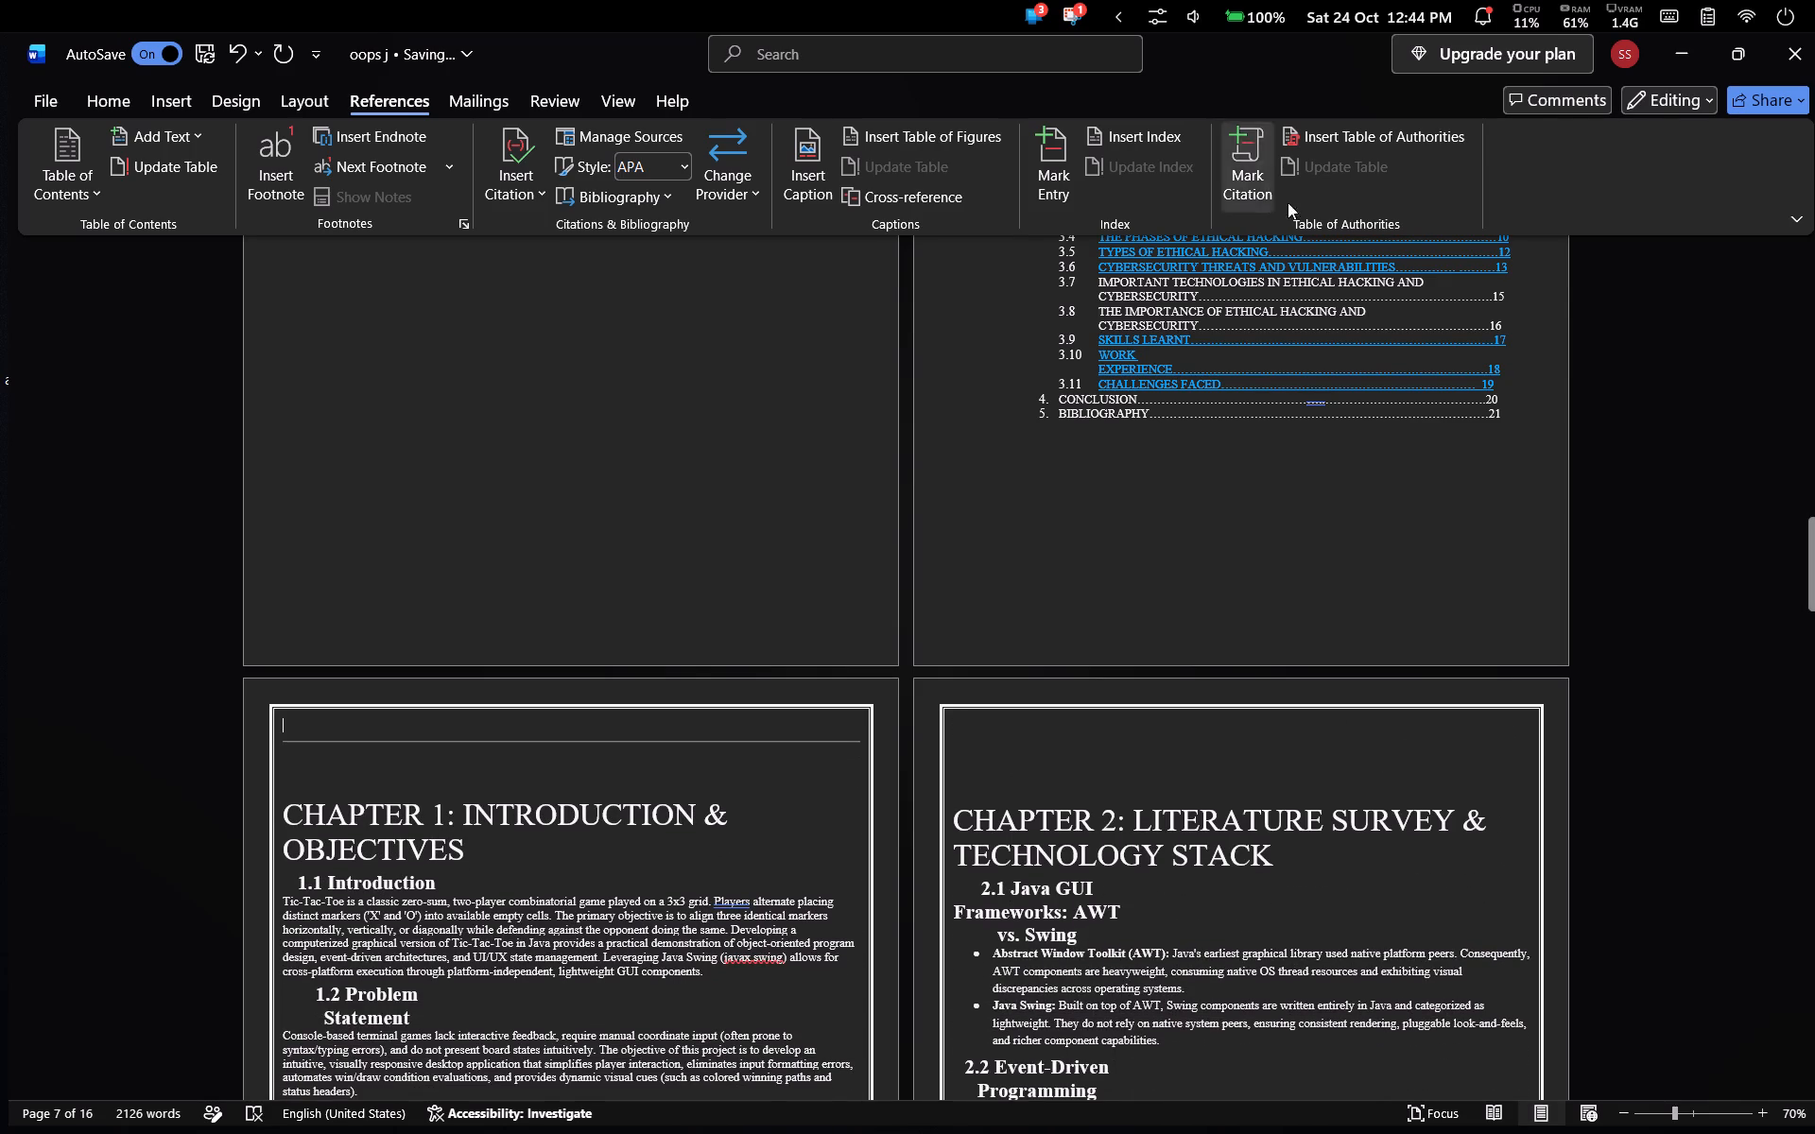
Replace the dotted sample, from its TABLE OF CONTENTS heading through BIBLIOGRAPHY, with the built-in Automatic Table 2.
scroll(1104, 429, up, 4)
drag(962, 358, 1155, 1106)
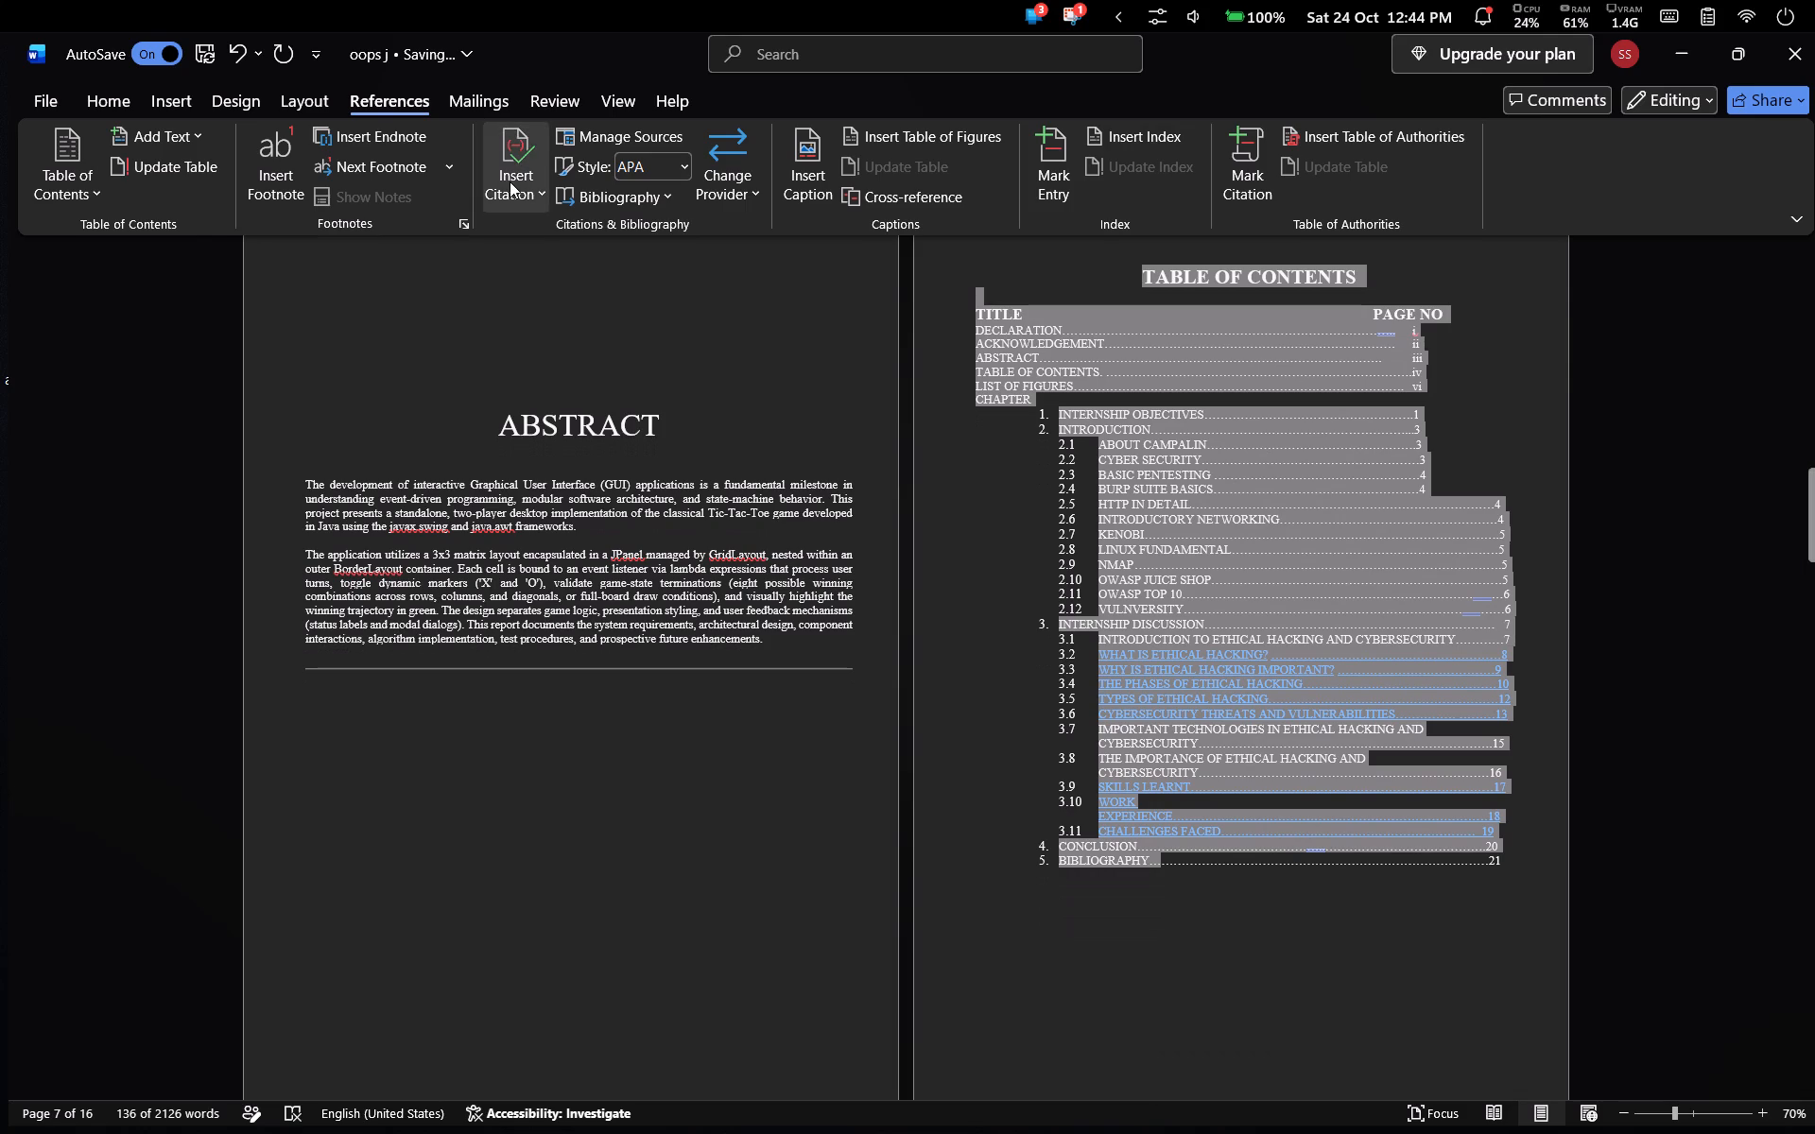
click(85, 192)
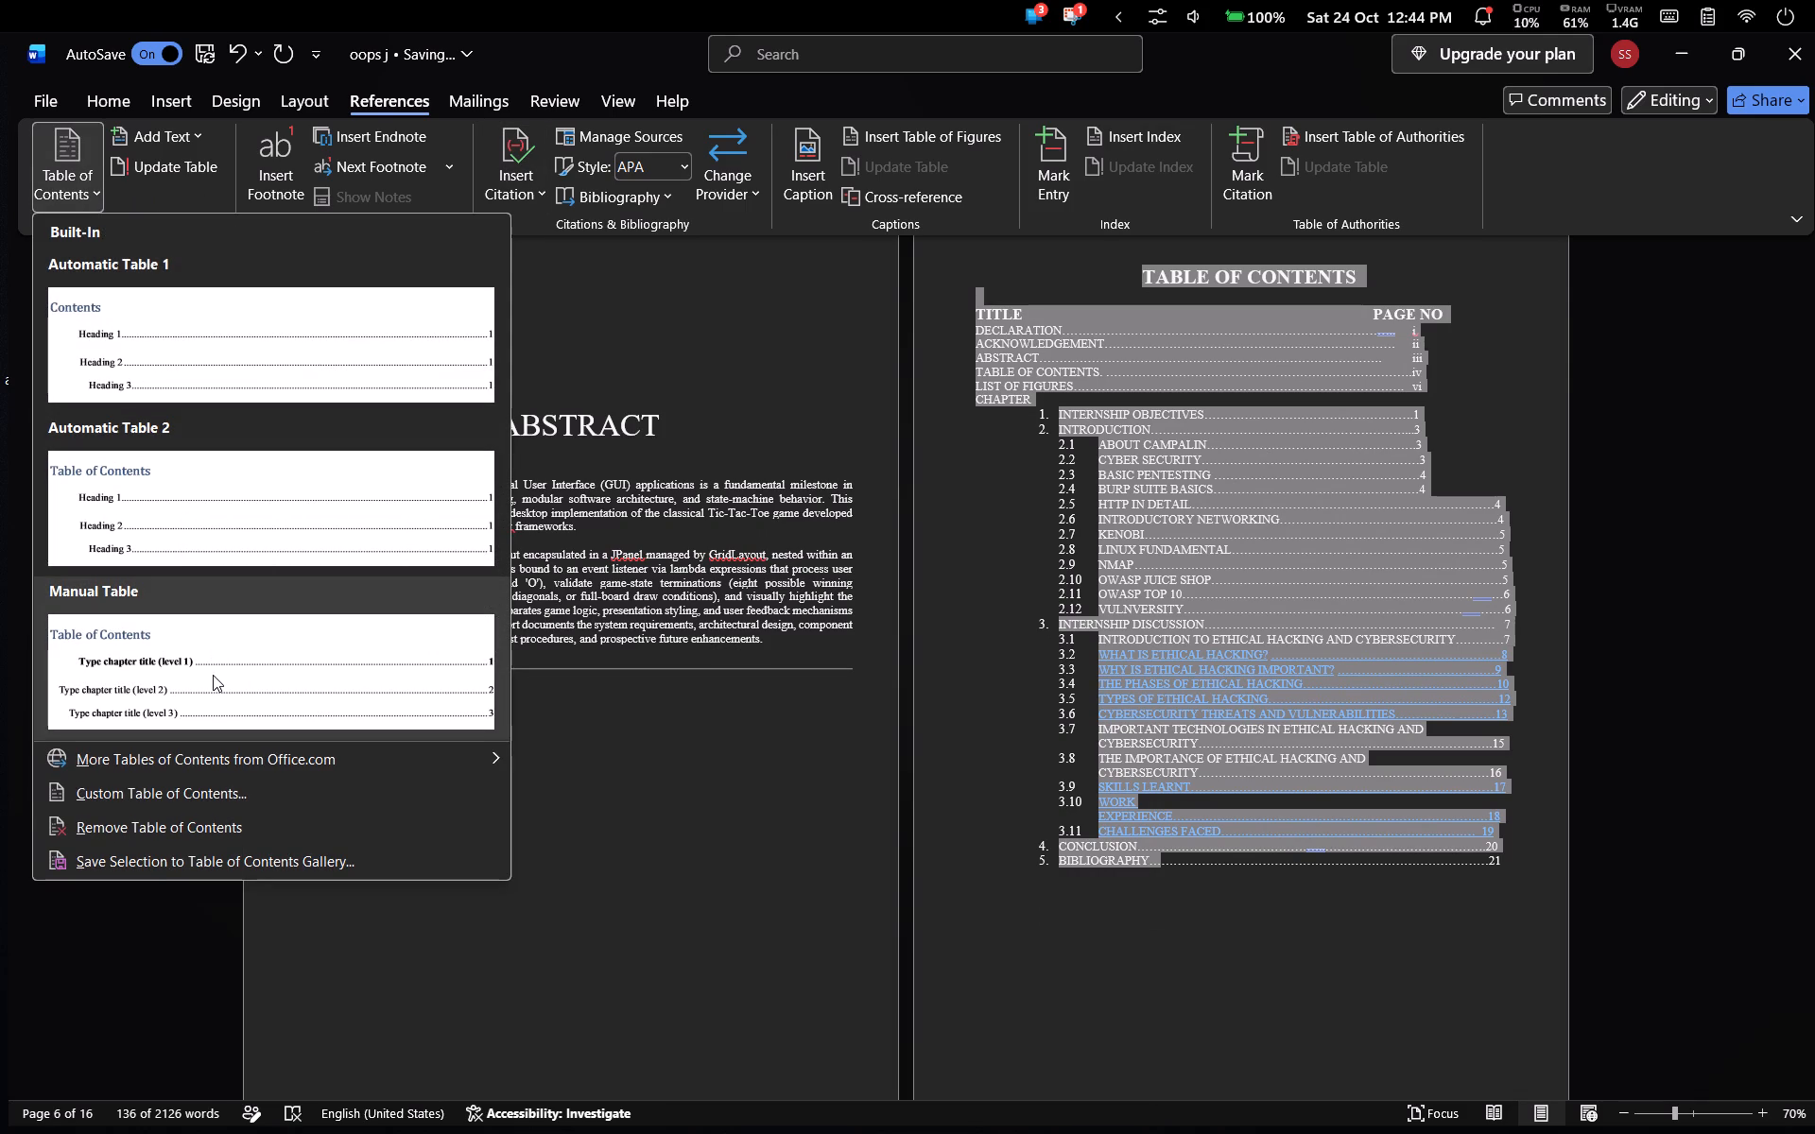
click(239, 538)
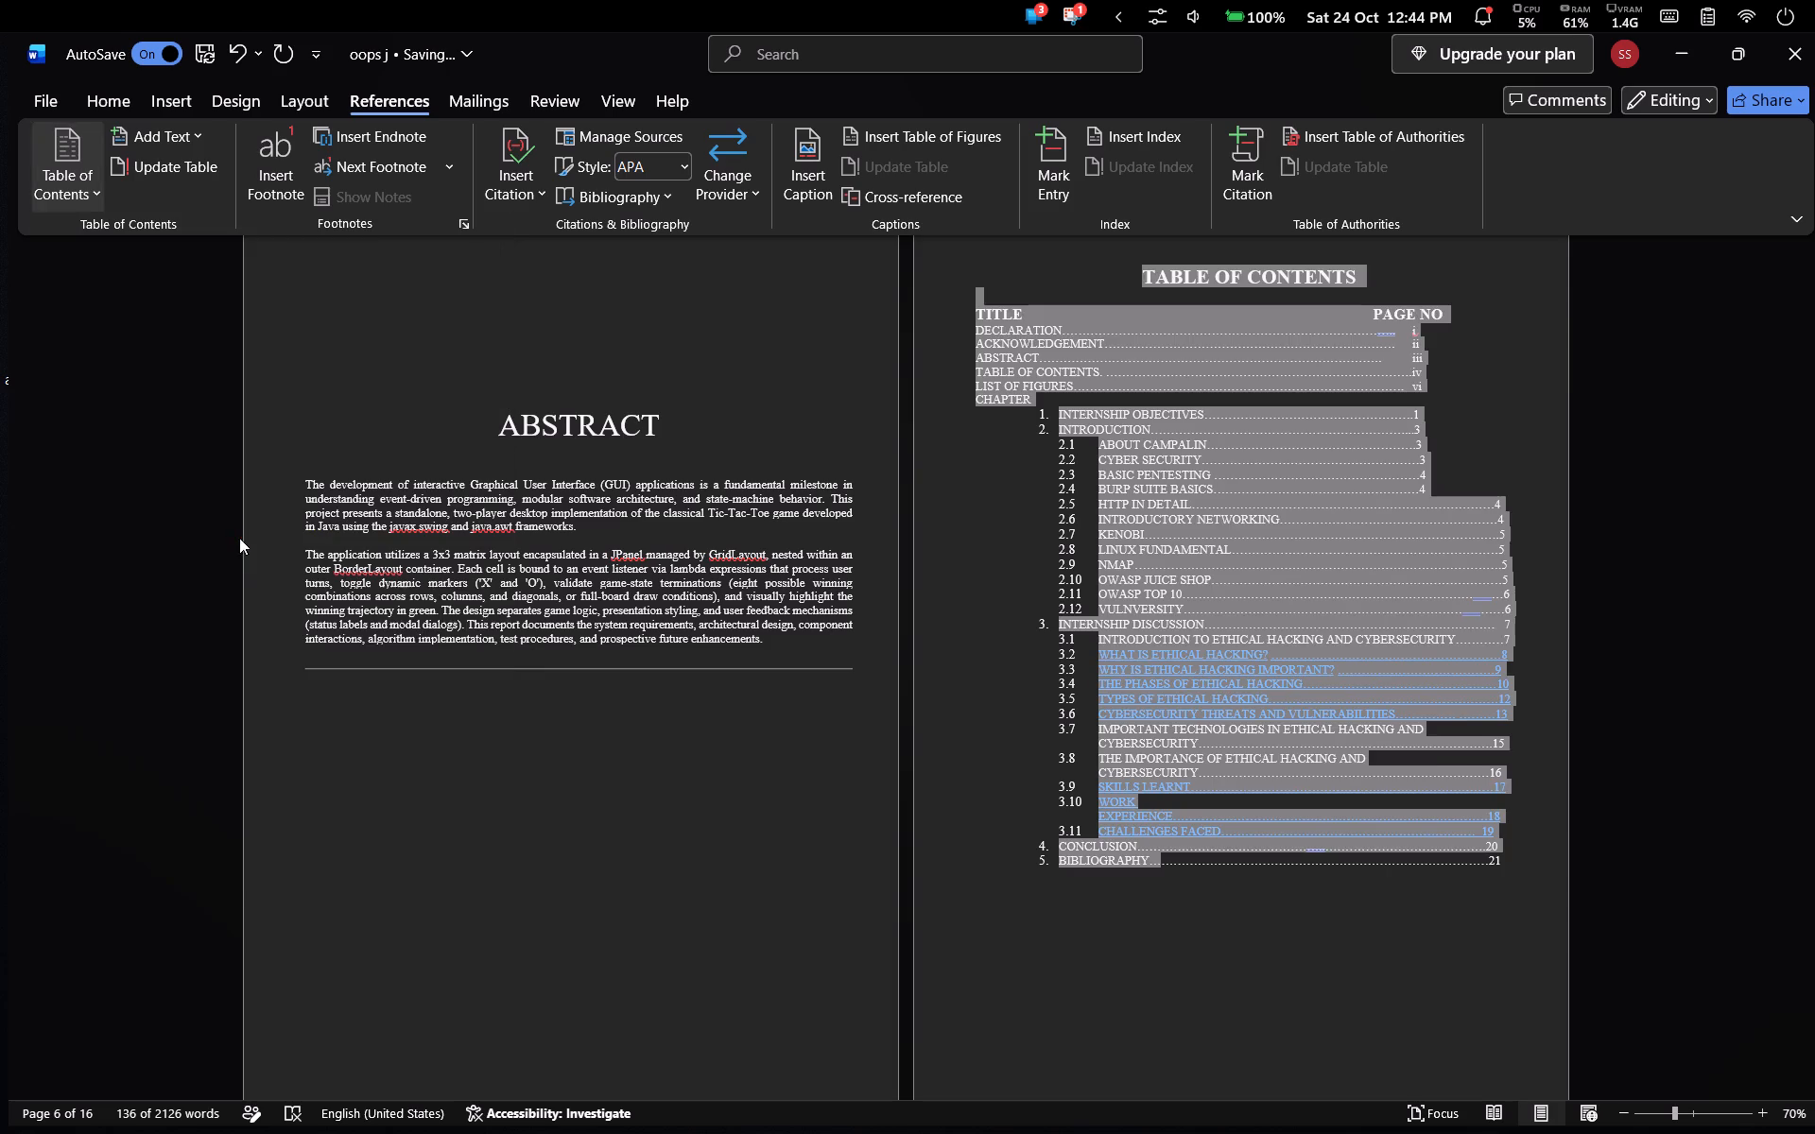
Delete the first SCHOOL OF ENGINEERING AND TECHNOLOGY entry and the professor's entry below it from the automatic table of contents.
scroll(903, 724, right, 1)
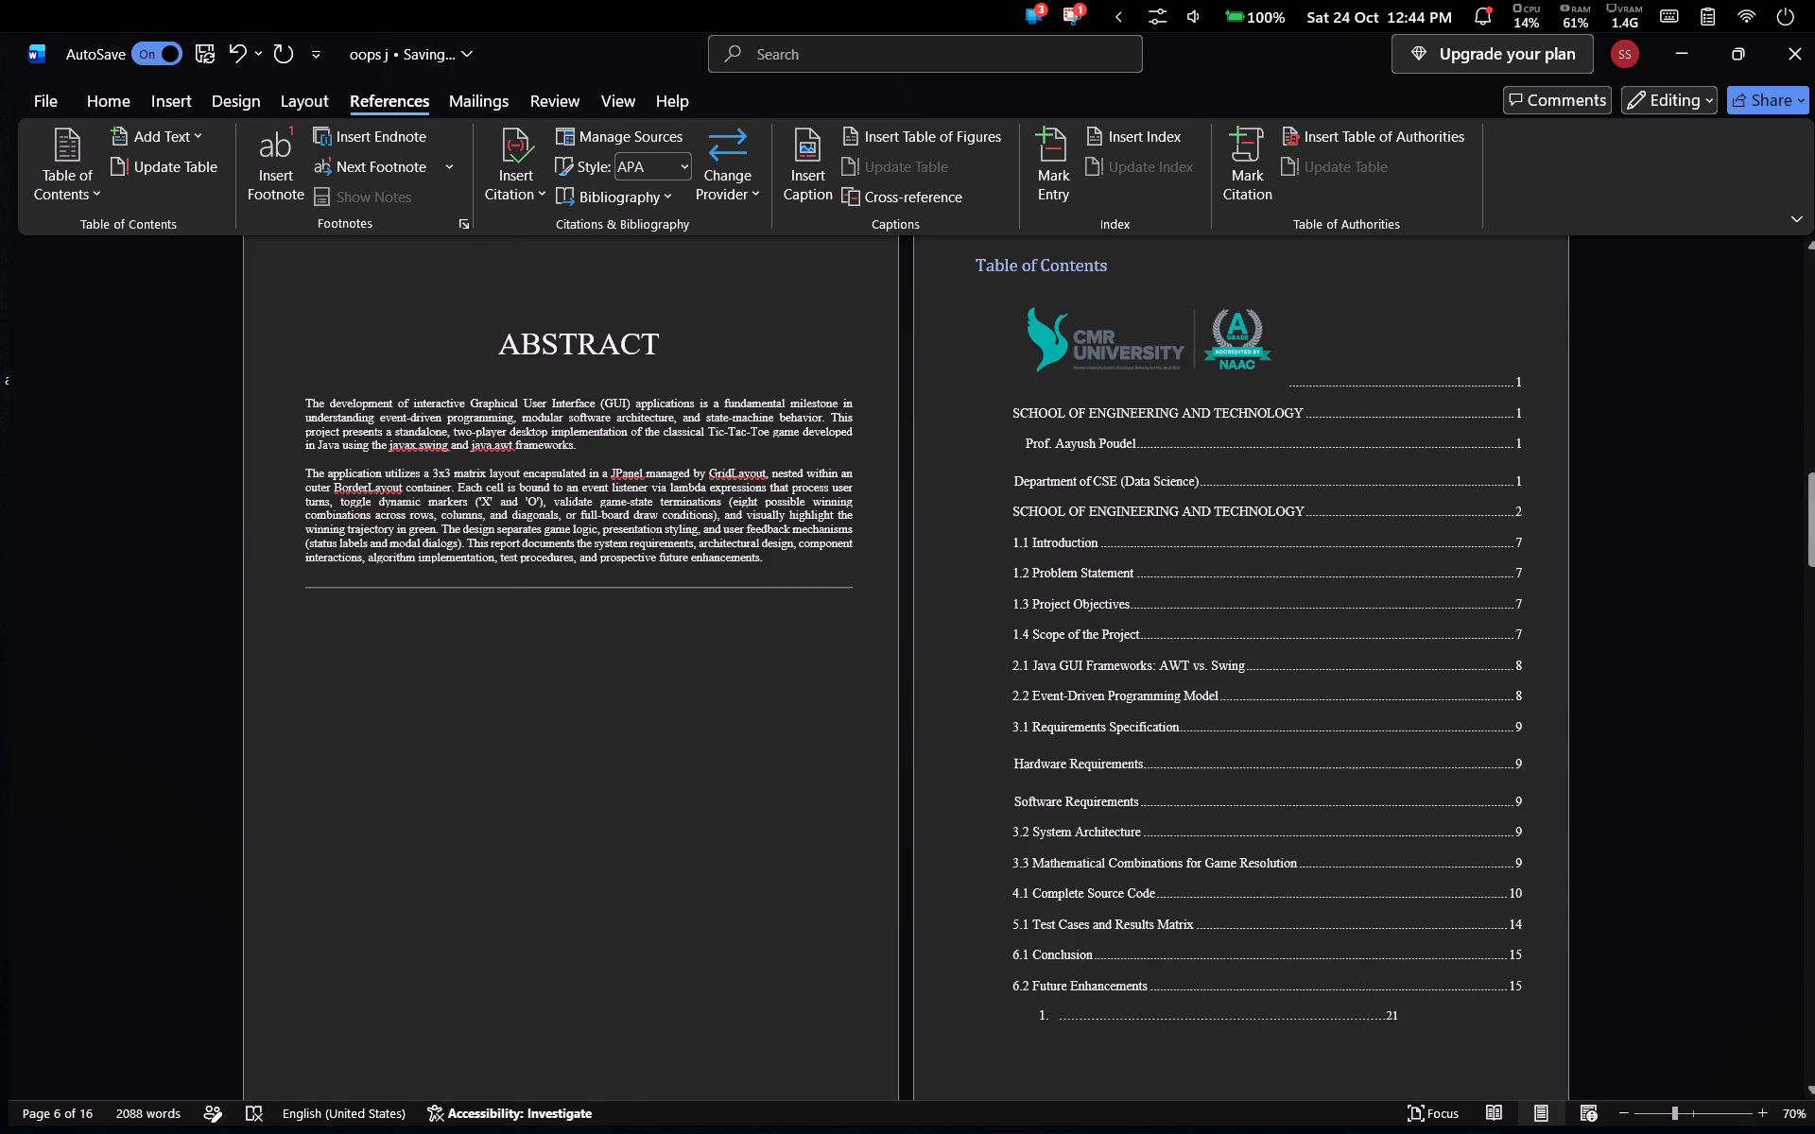
scroll(903, 724, right, 1)
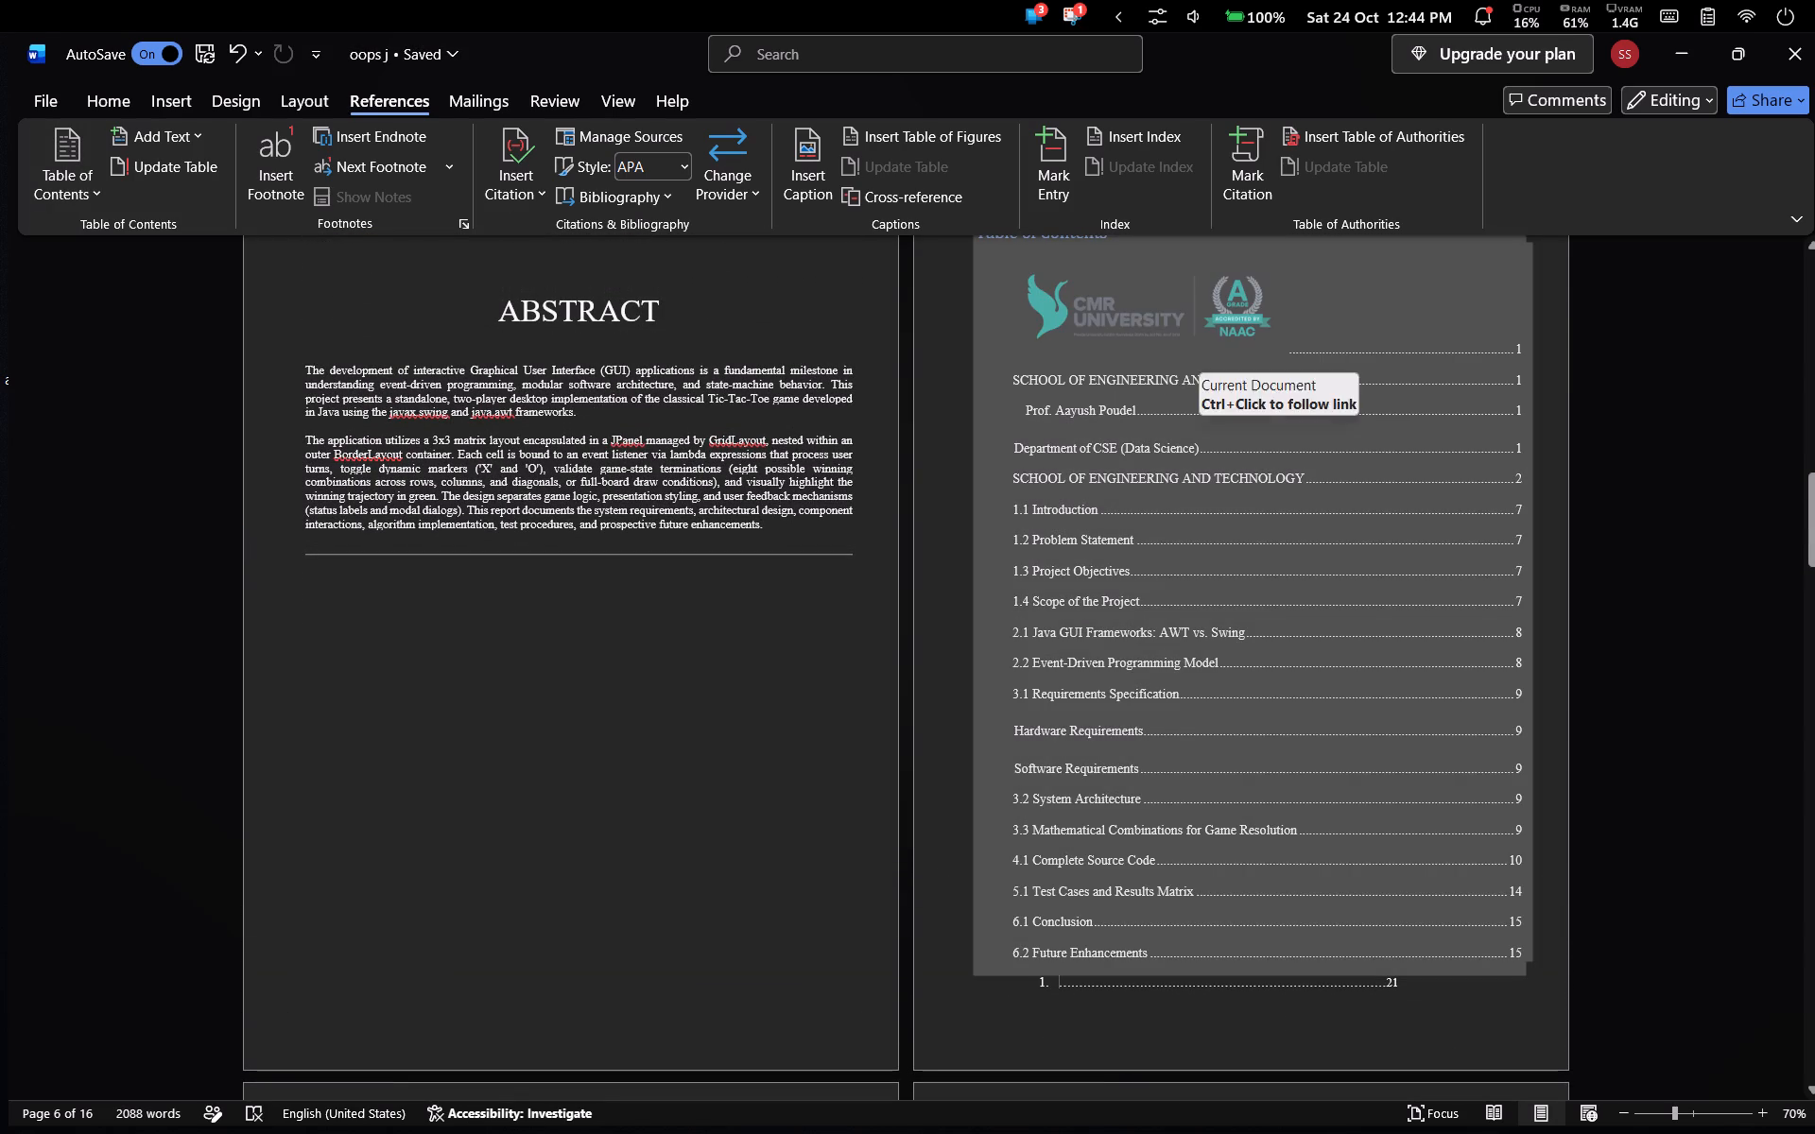
click(1519, 397)
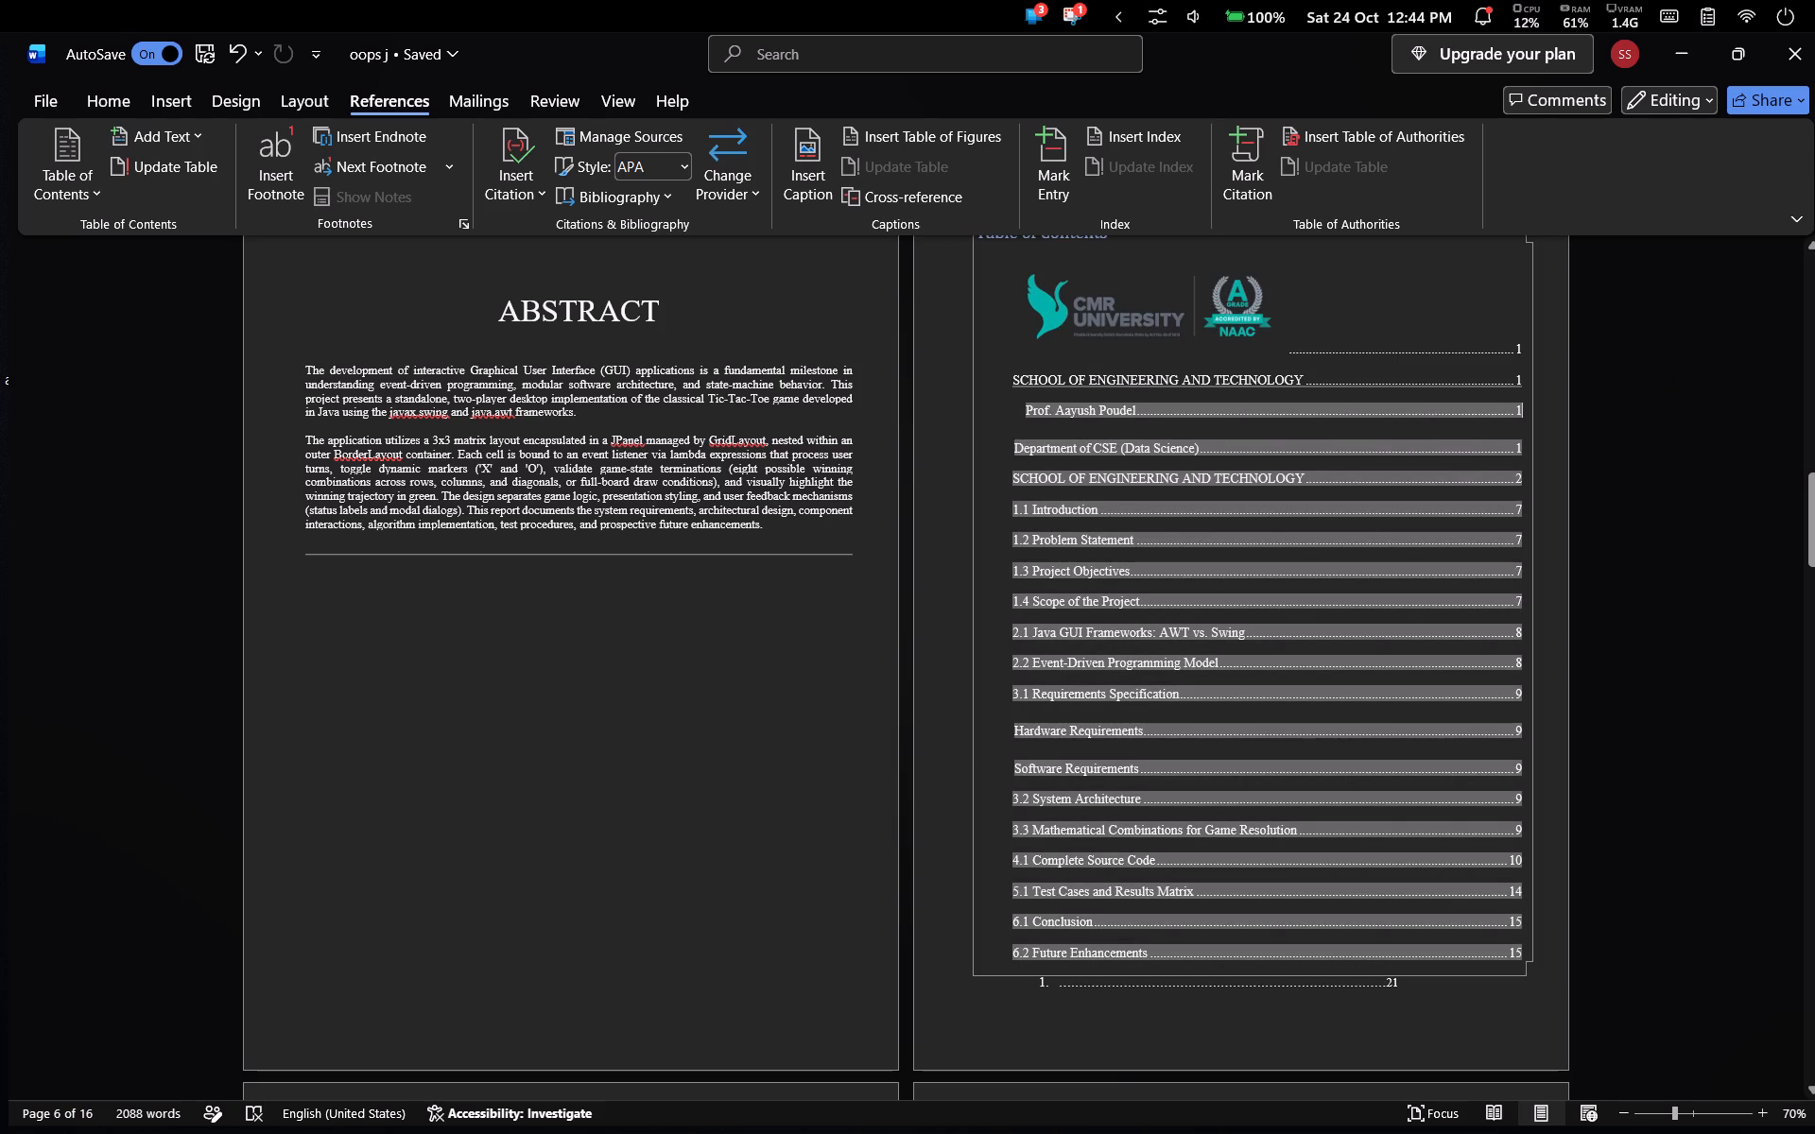
click(1524, 381)
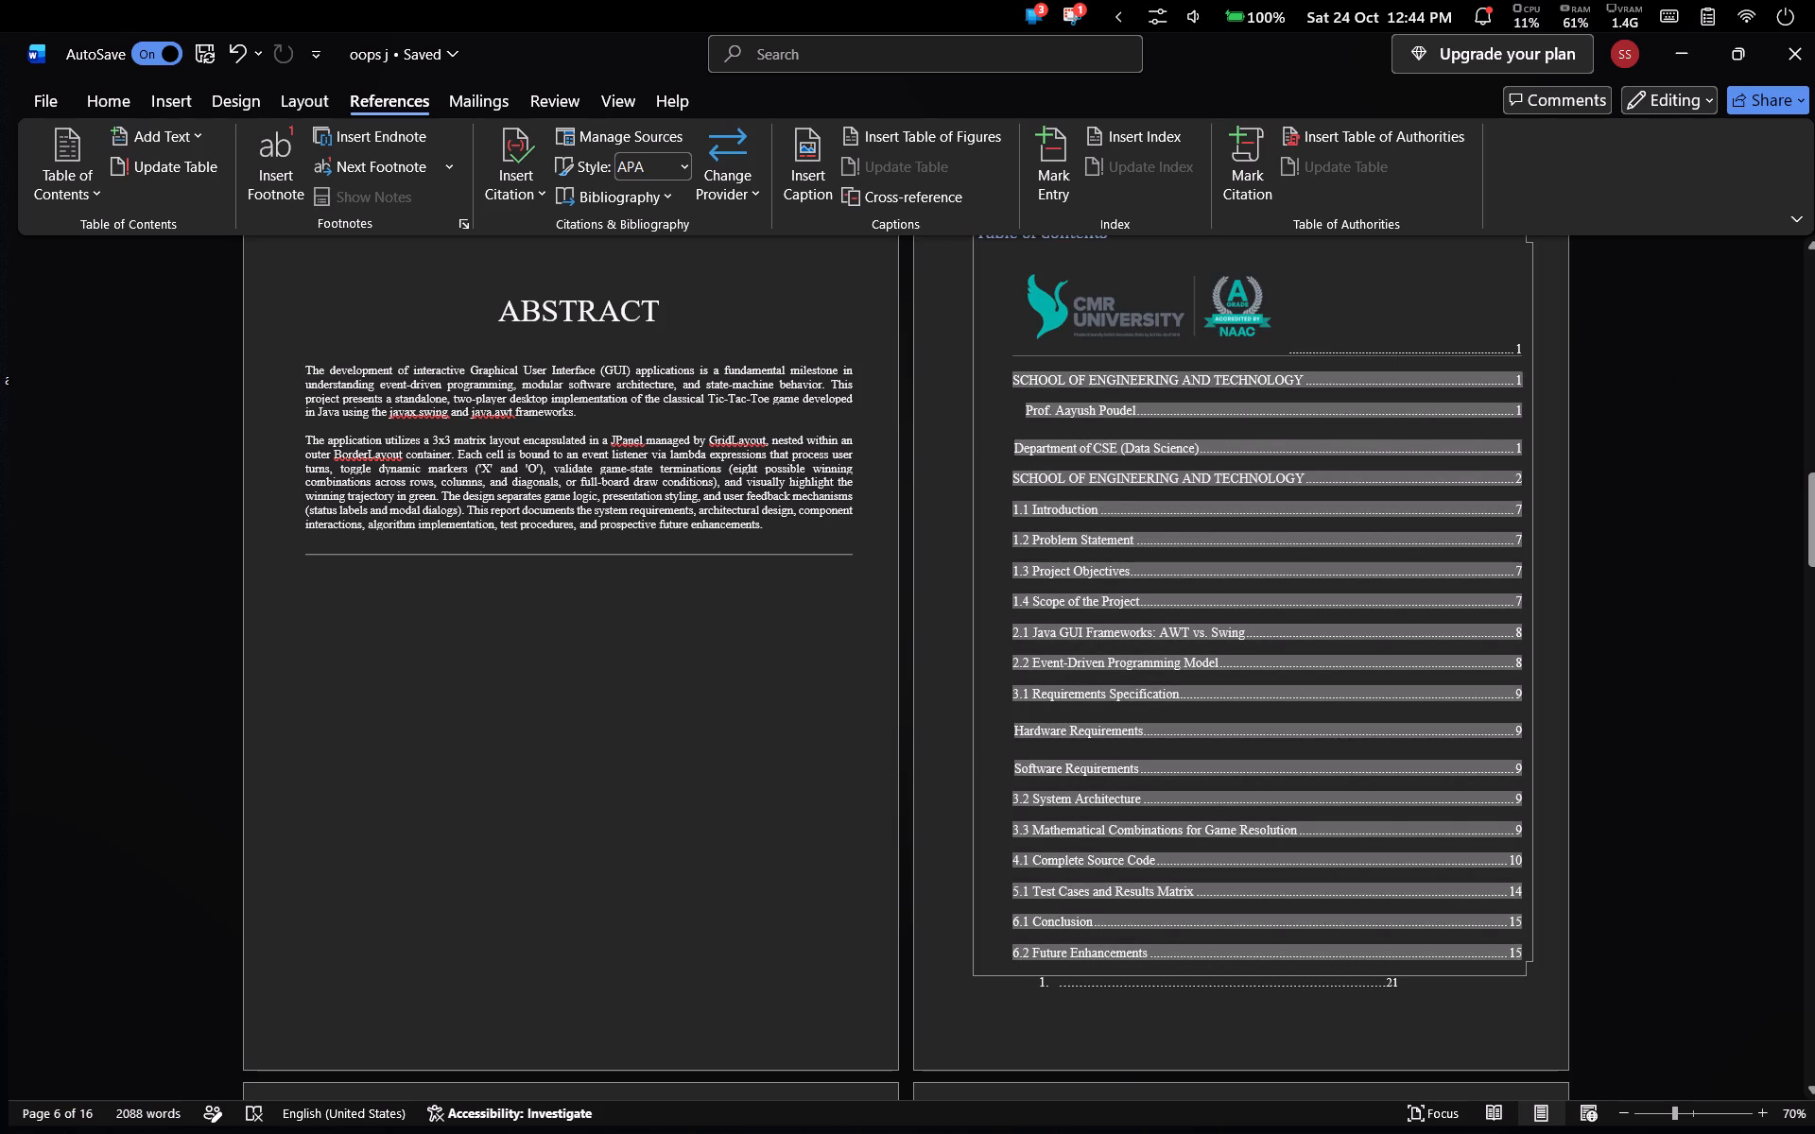
click(1524, 381)
drag(1521, 406, 1242, 406)
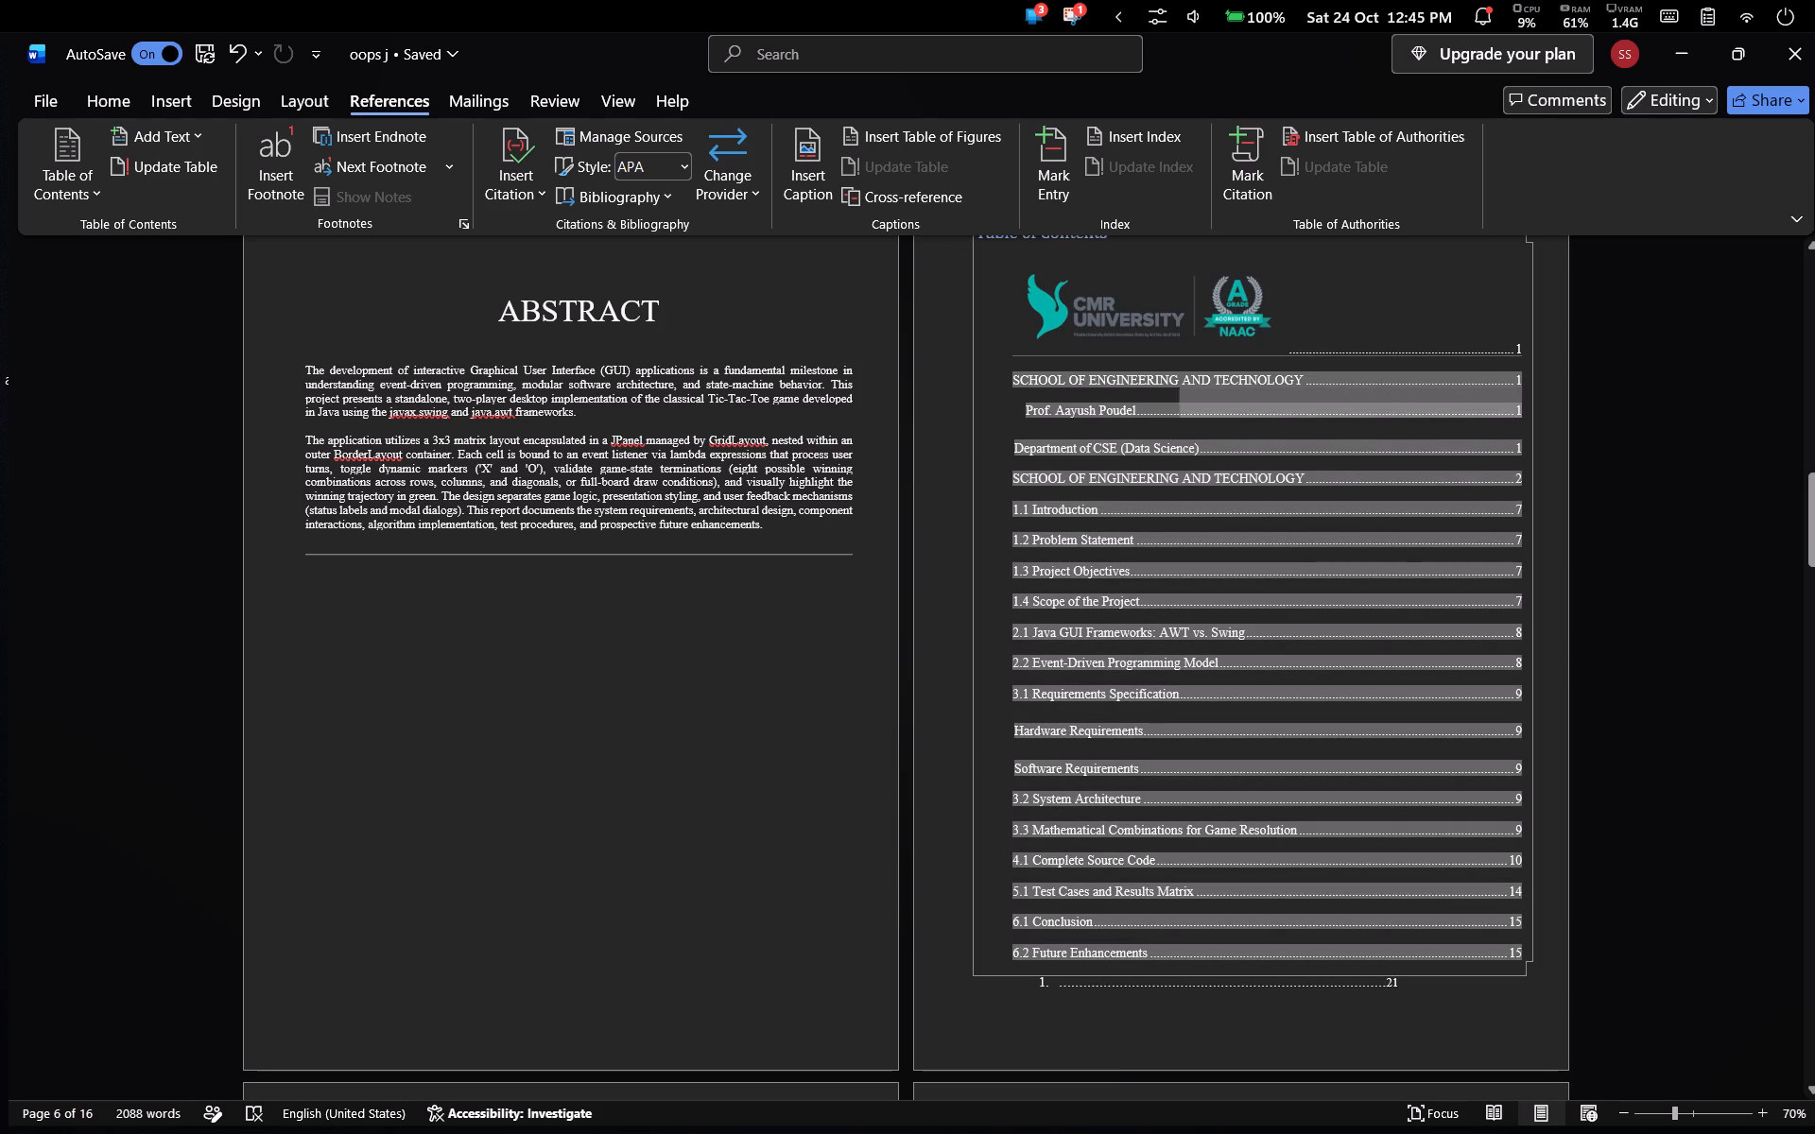
drag(1242, 406, 1018, 361)
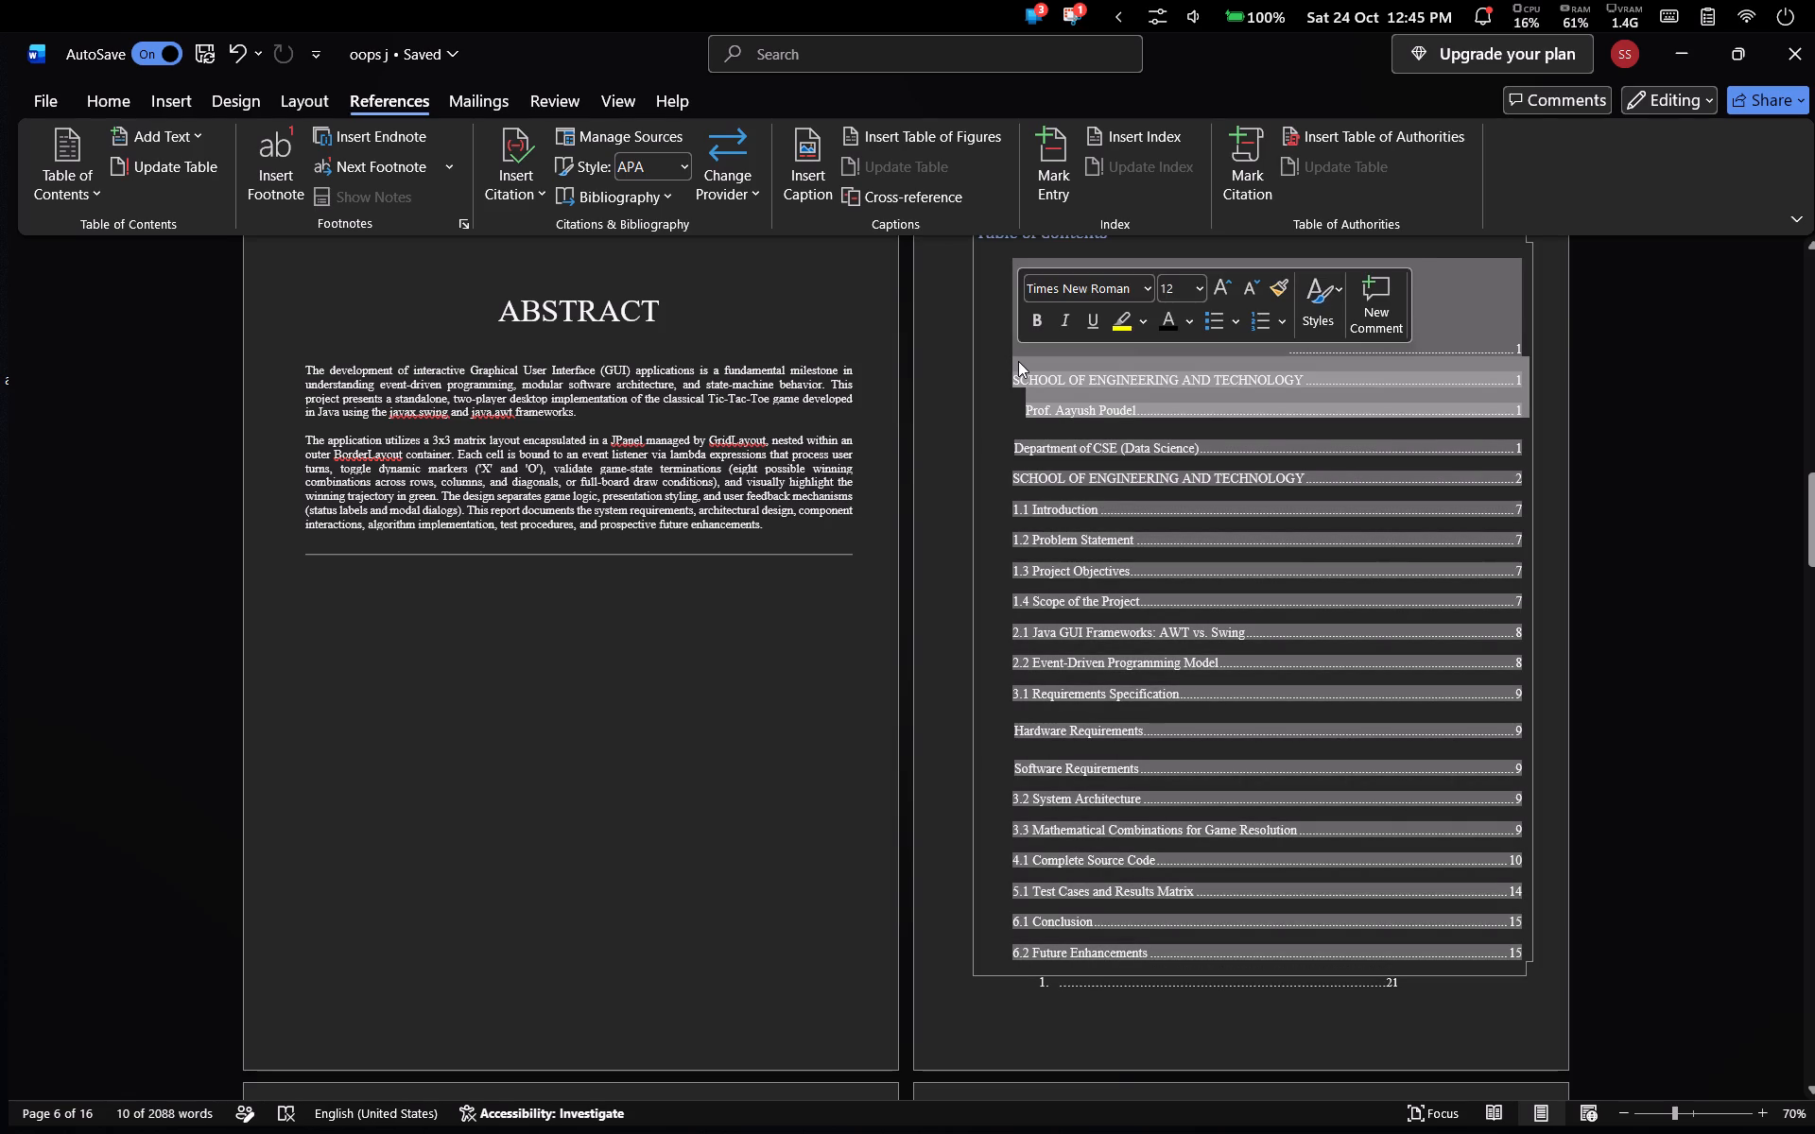
key(BackSpace)
Delete the CMR University logo picture from the first entry of the table of contents.
scroll(1018, 361, up, 1)
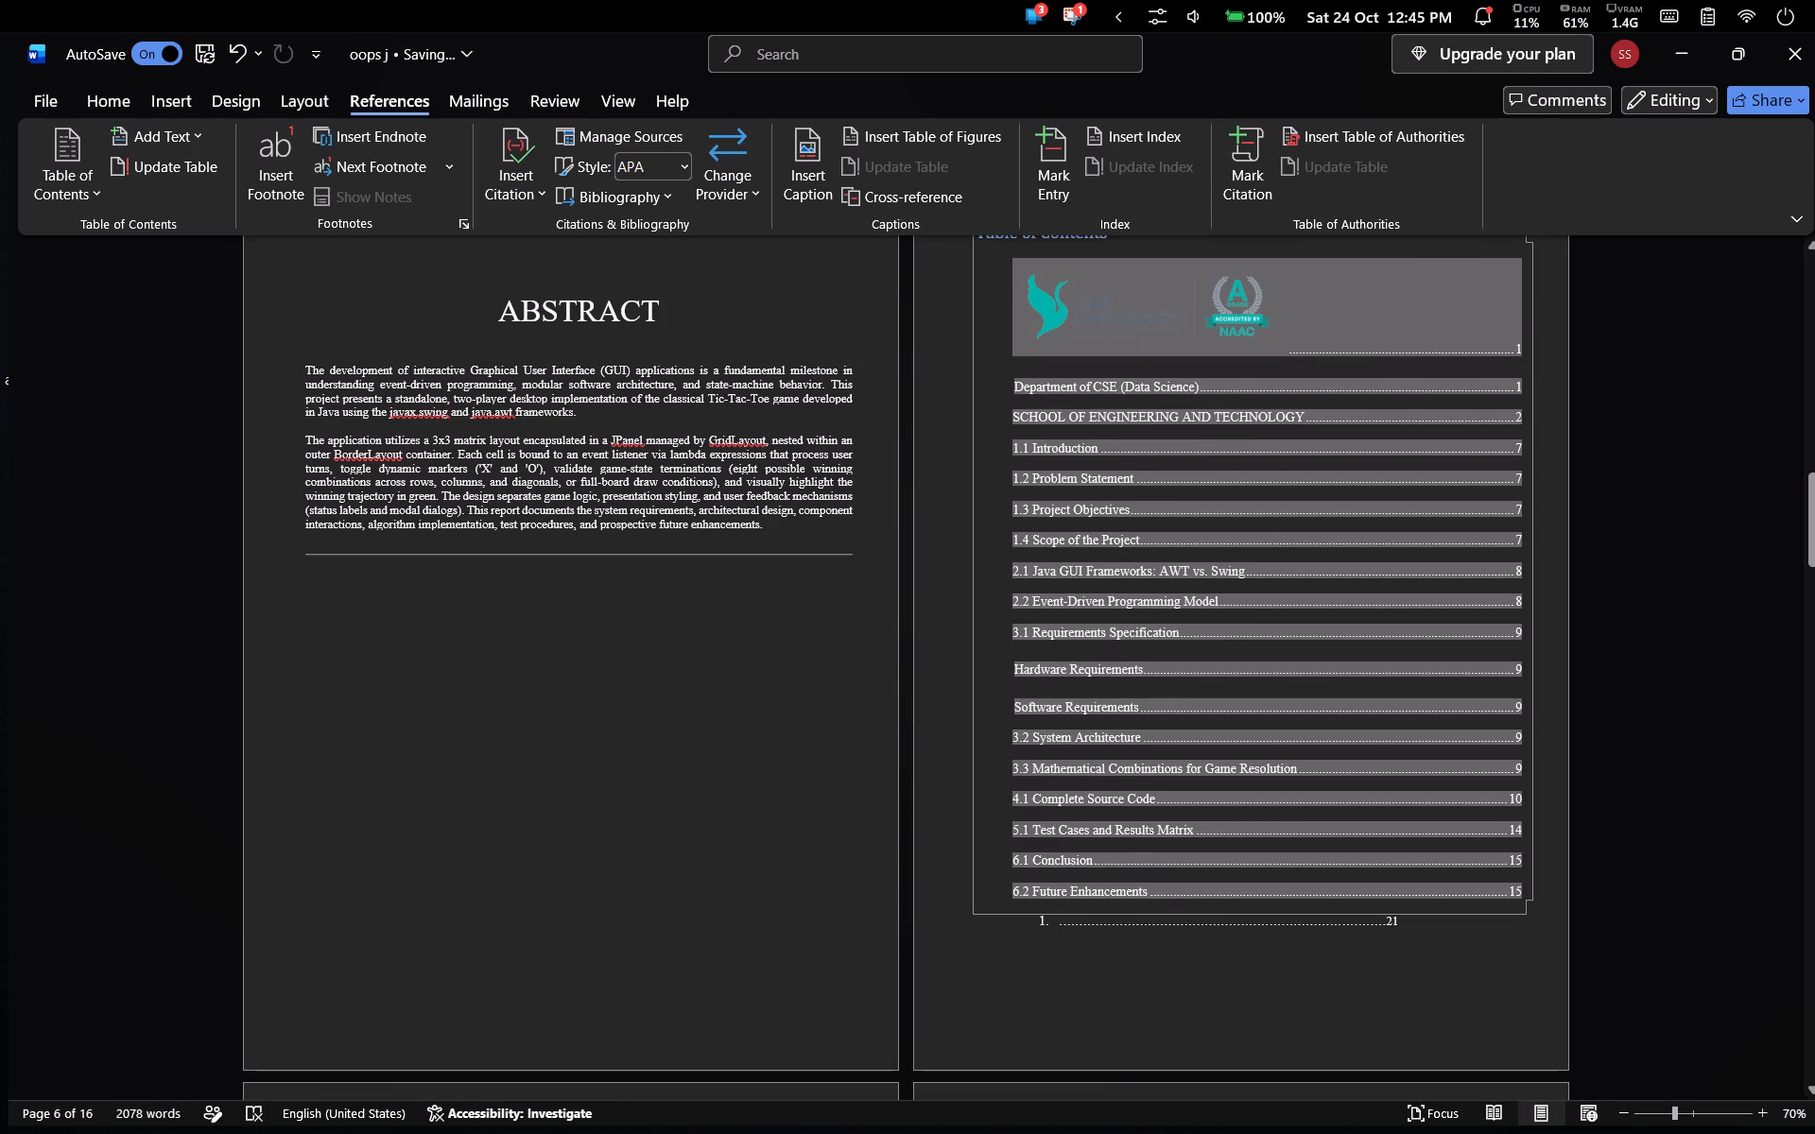
scroll(1018, 361, up, 2)
click(1086, 508)
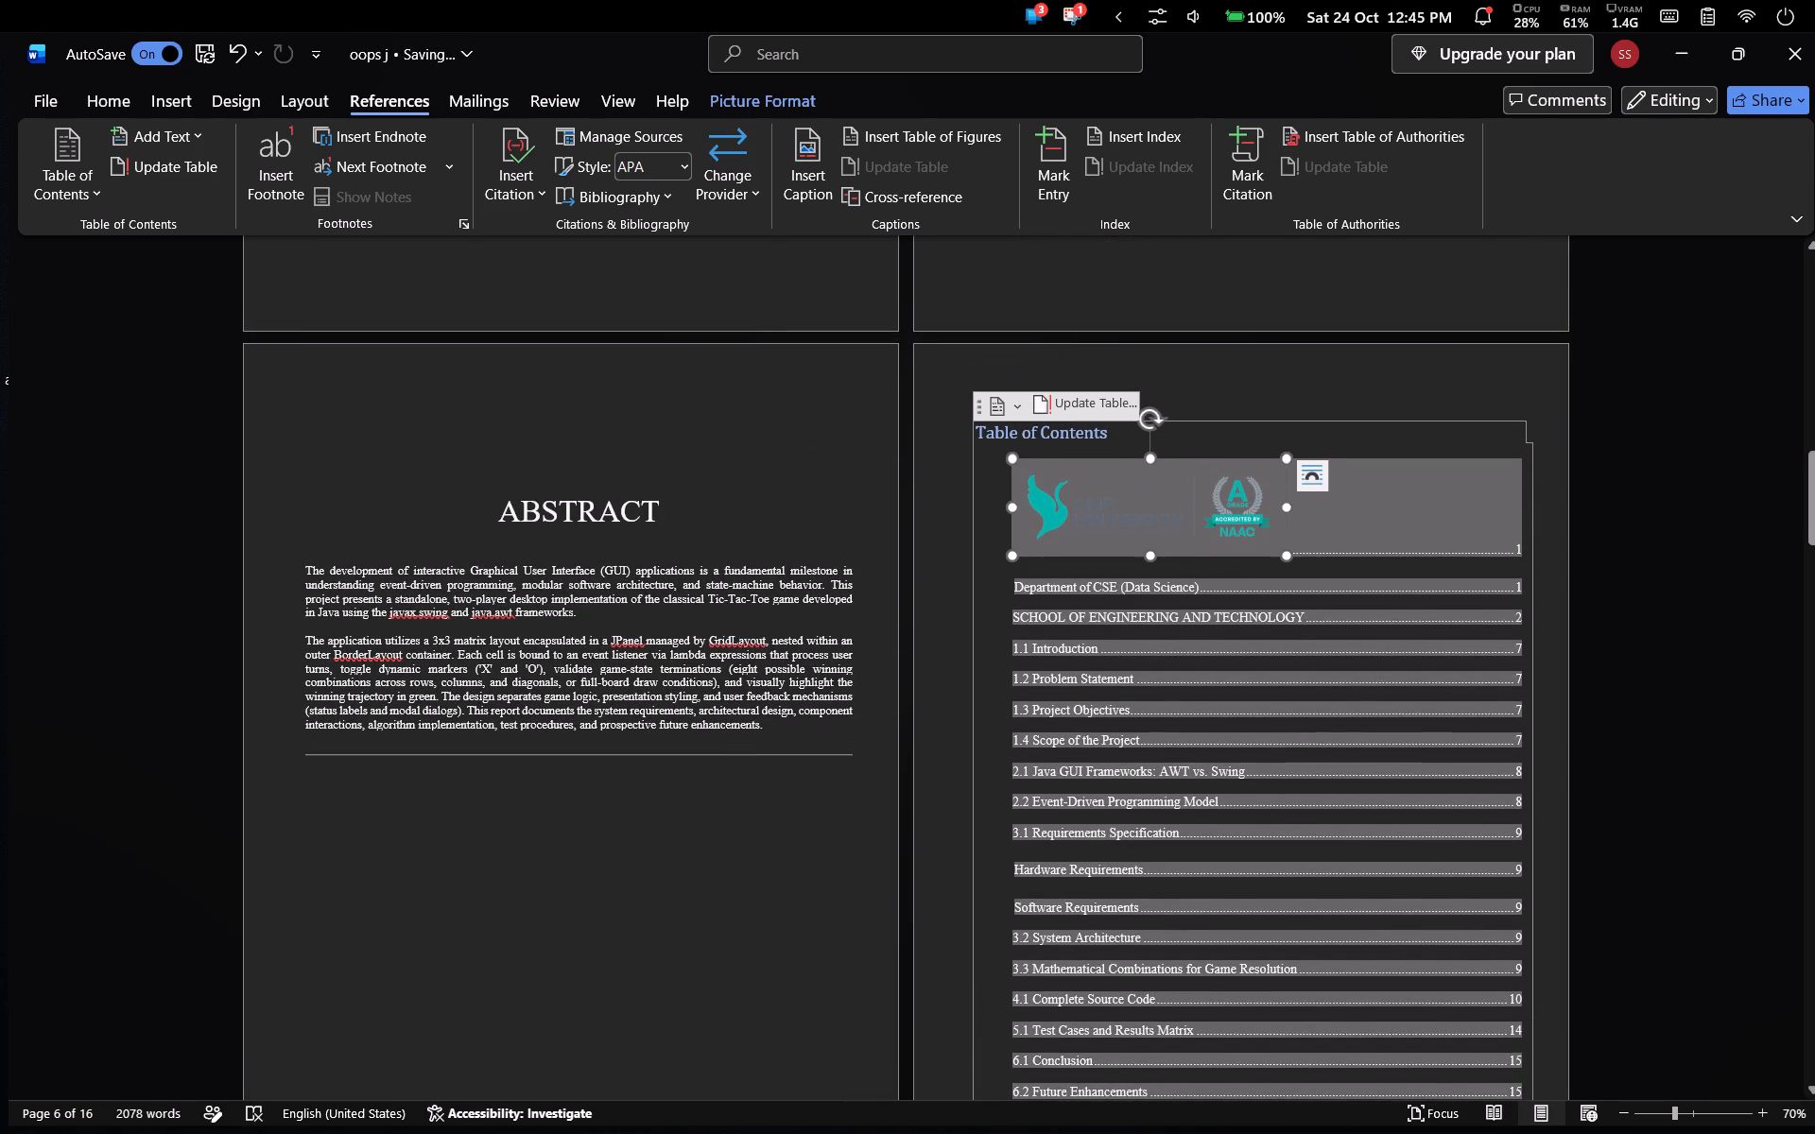
key(BackSpace)
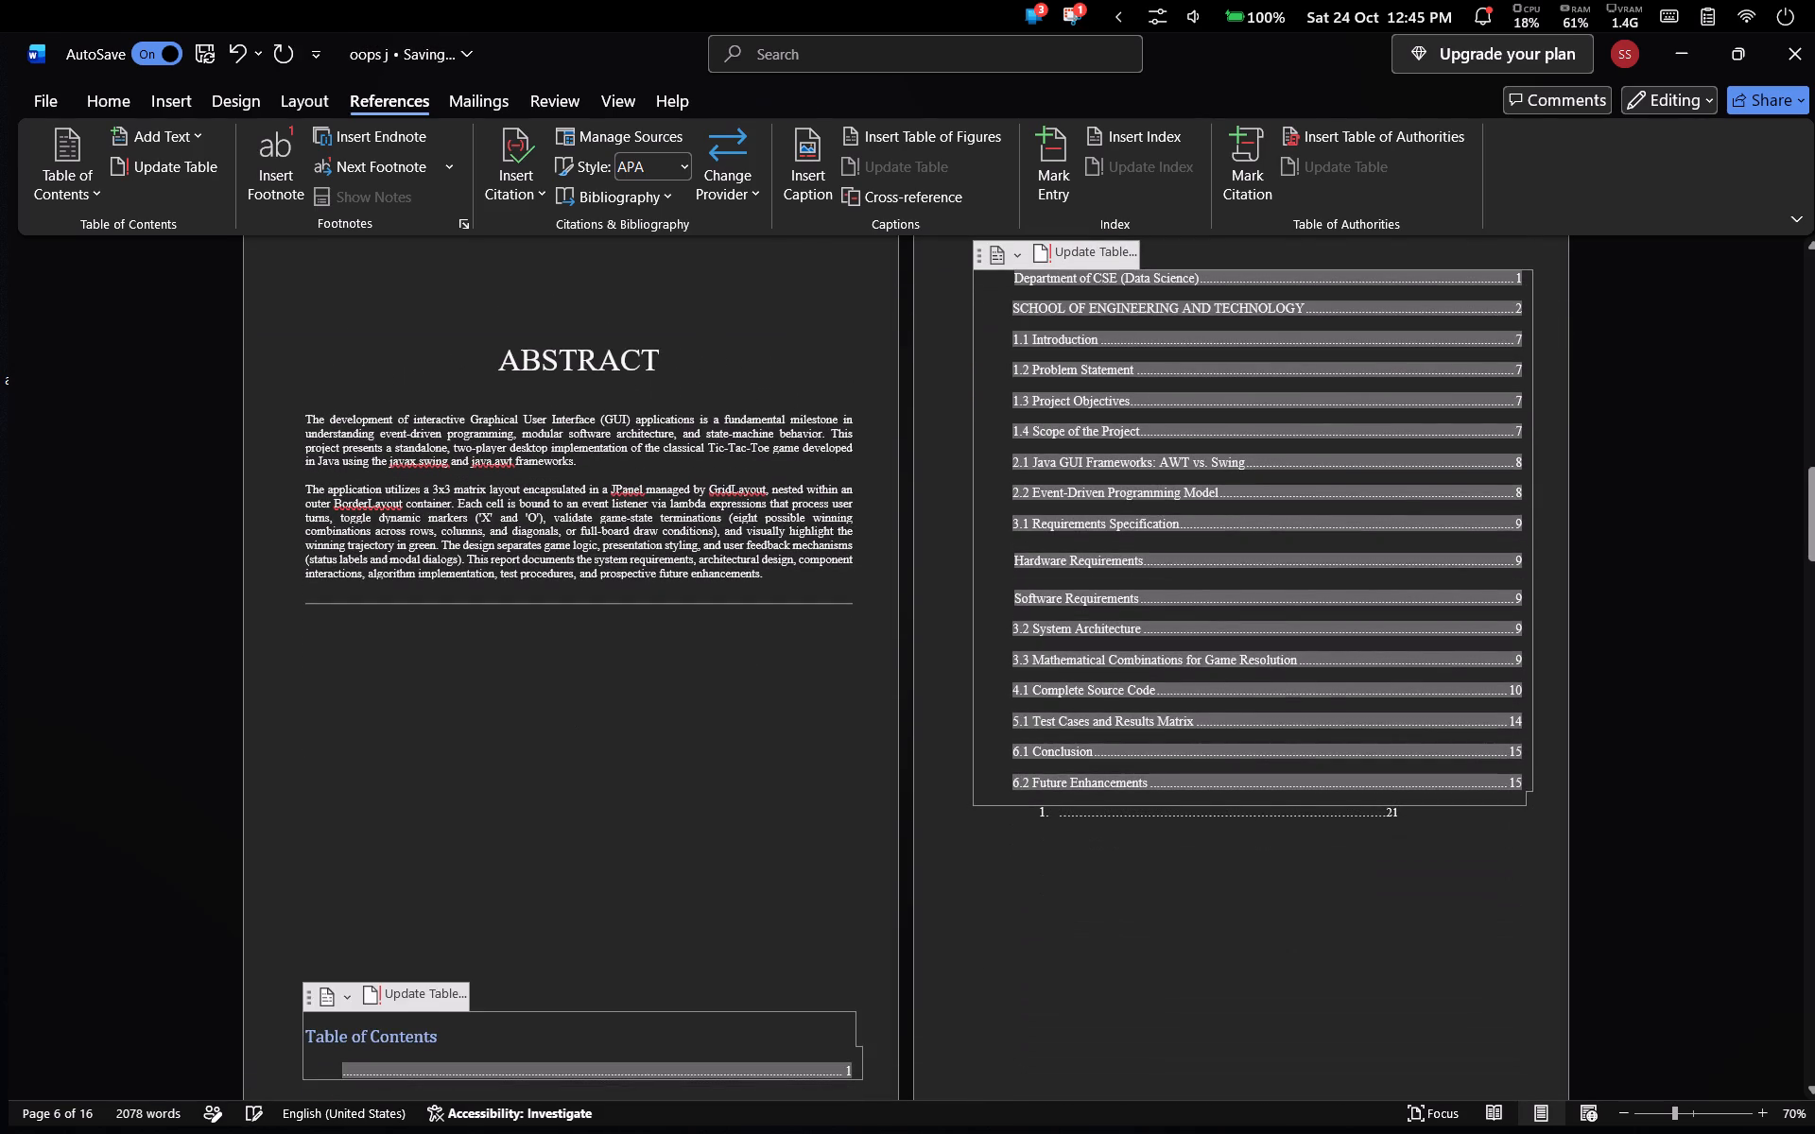
scroll(1086, 508, up, 1)
click(1227, 428)
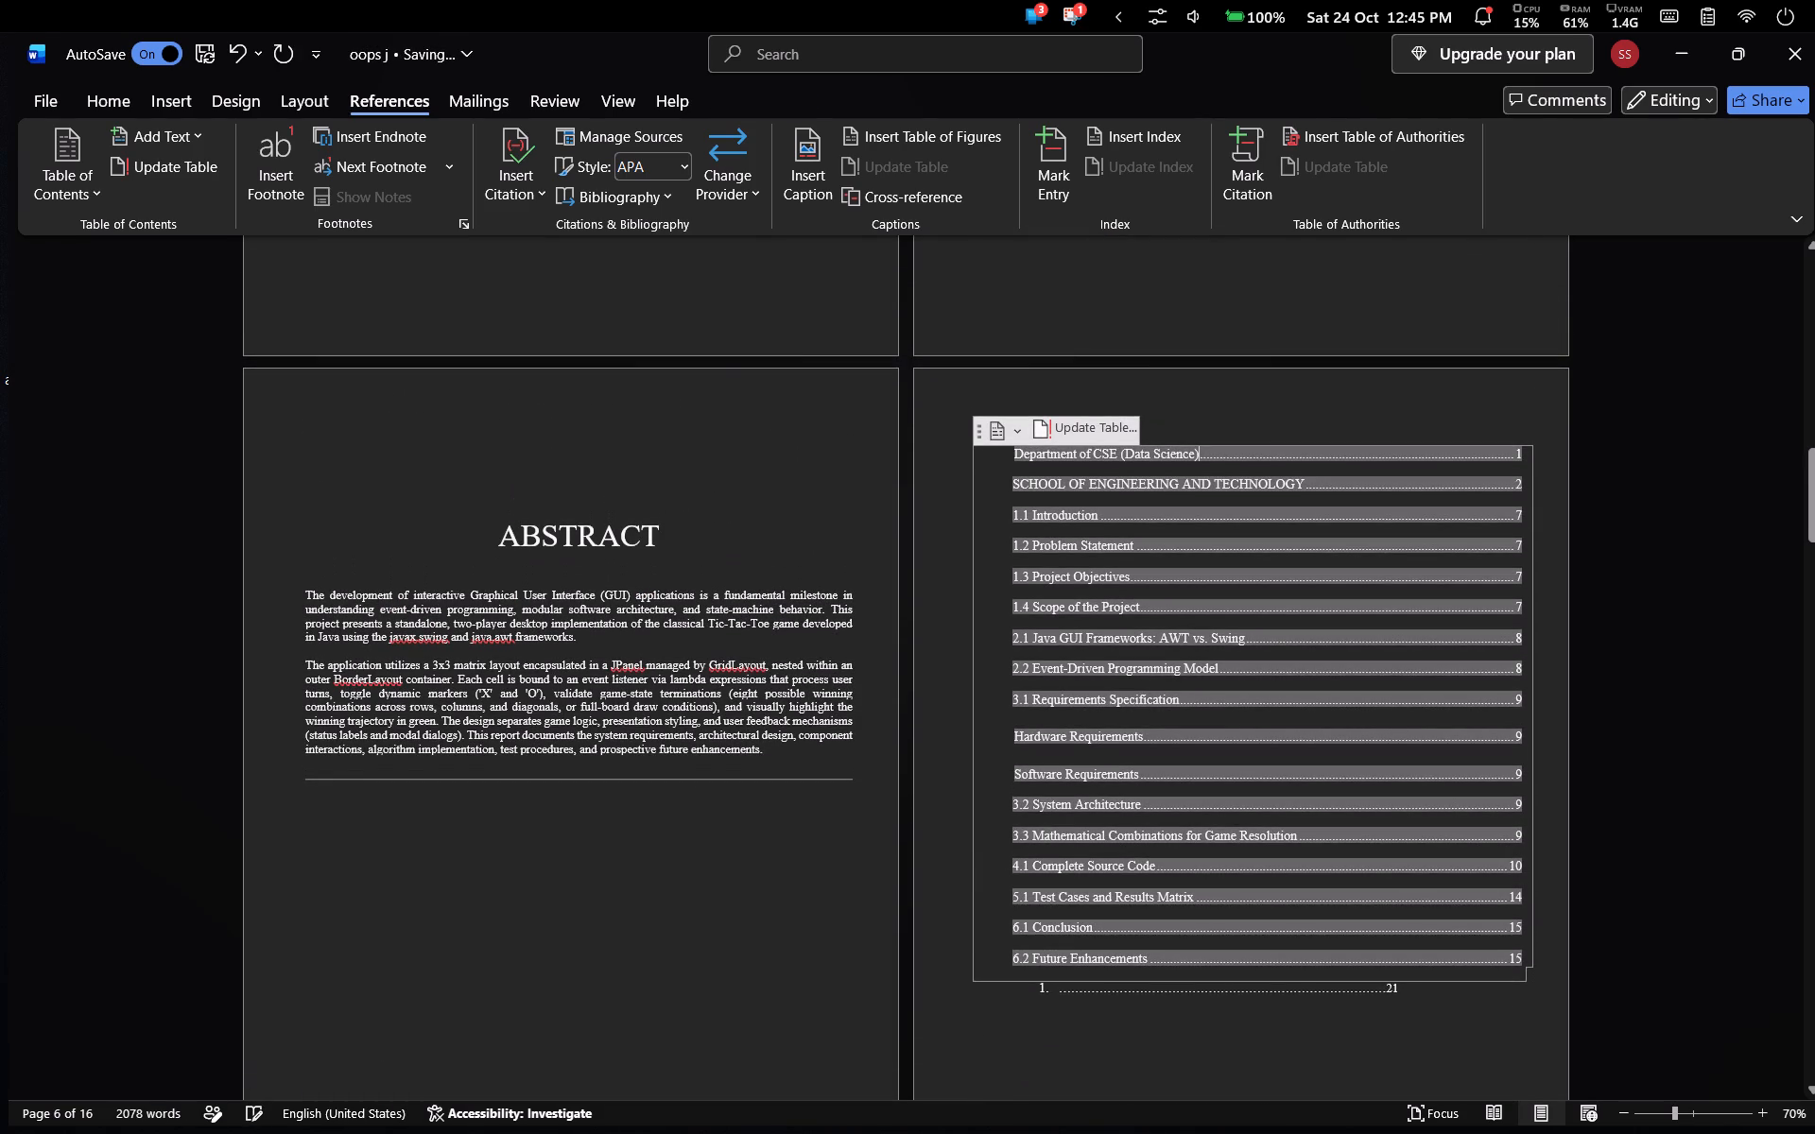
click(1497, 308)
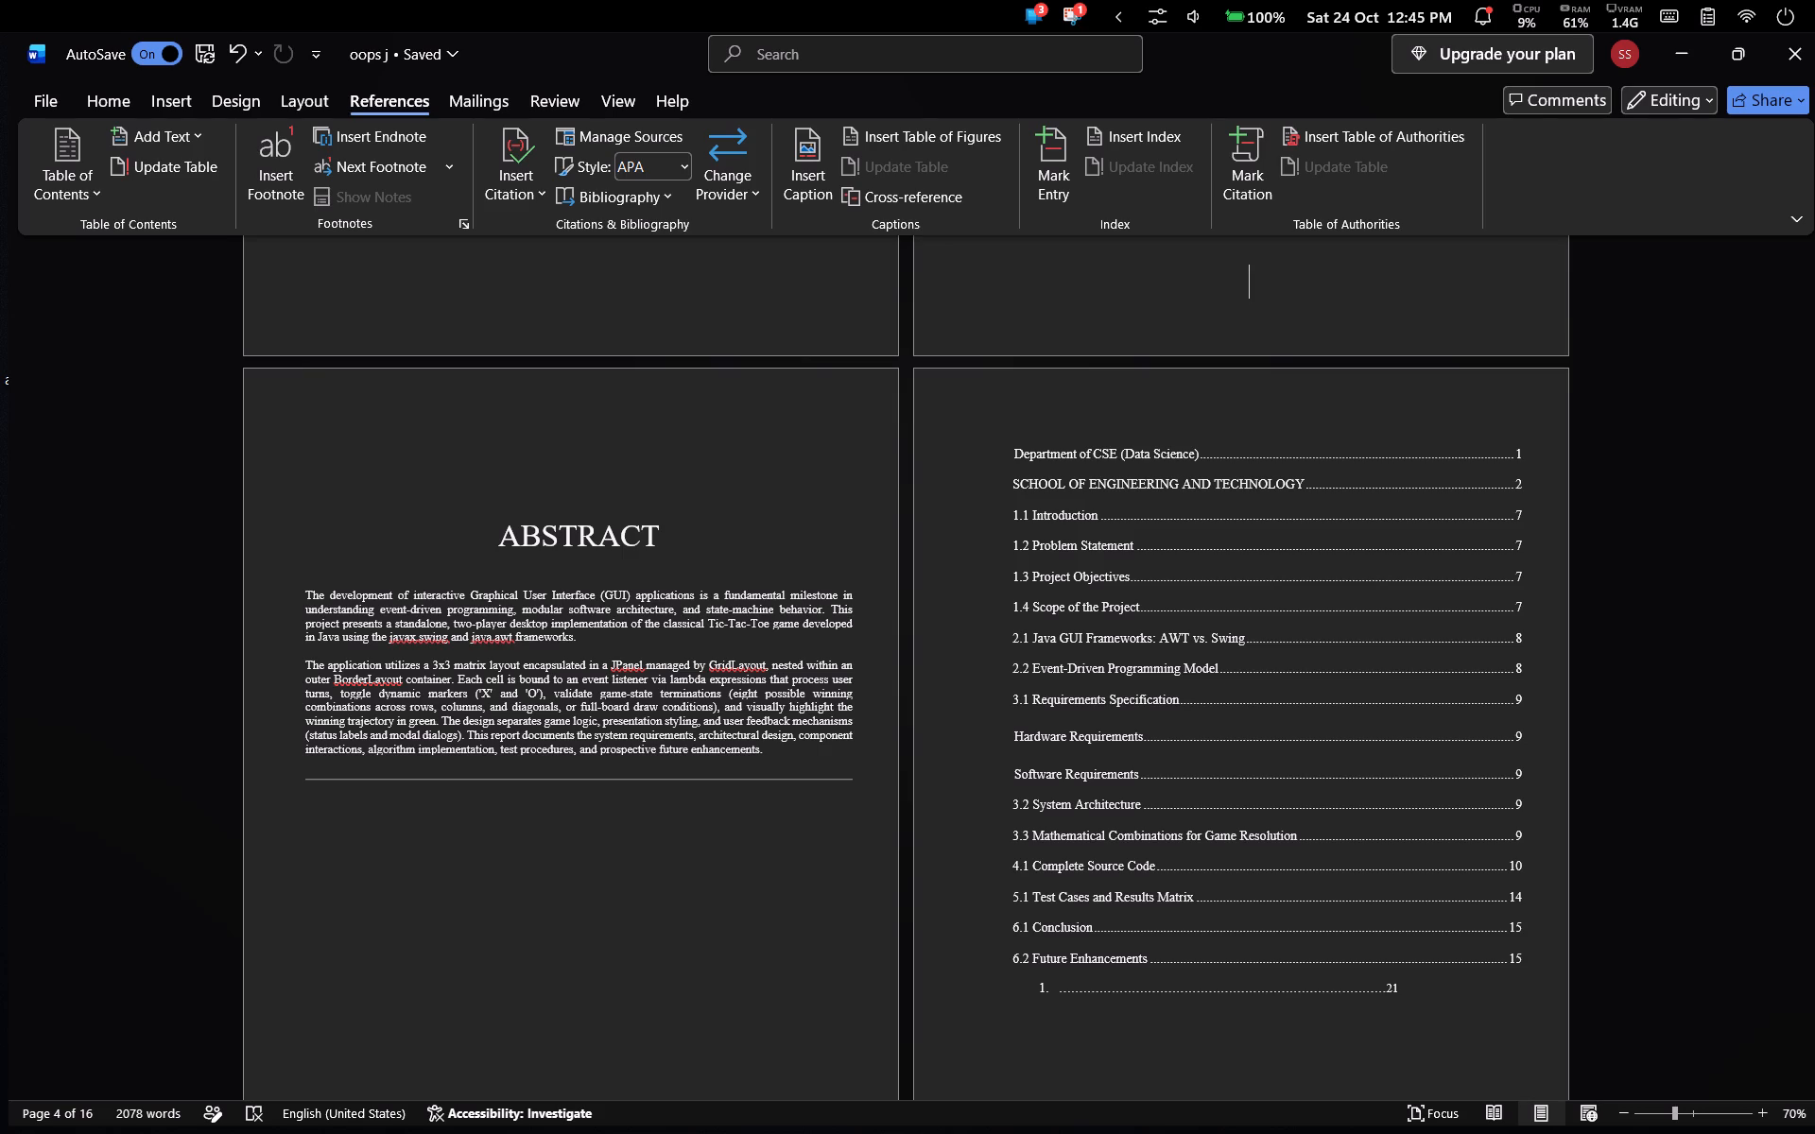
Apply a Box page border in a 3 pt thick-and-thin line style to the whole document.
scroll(691, 1028, up, 8)
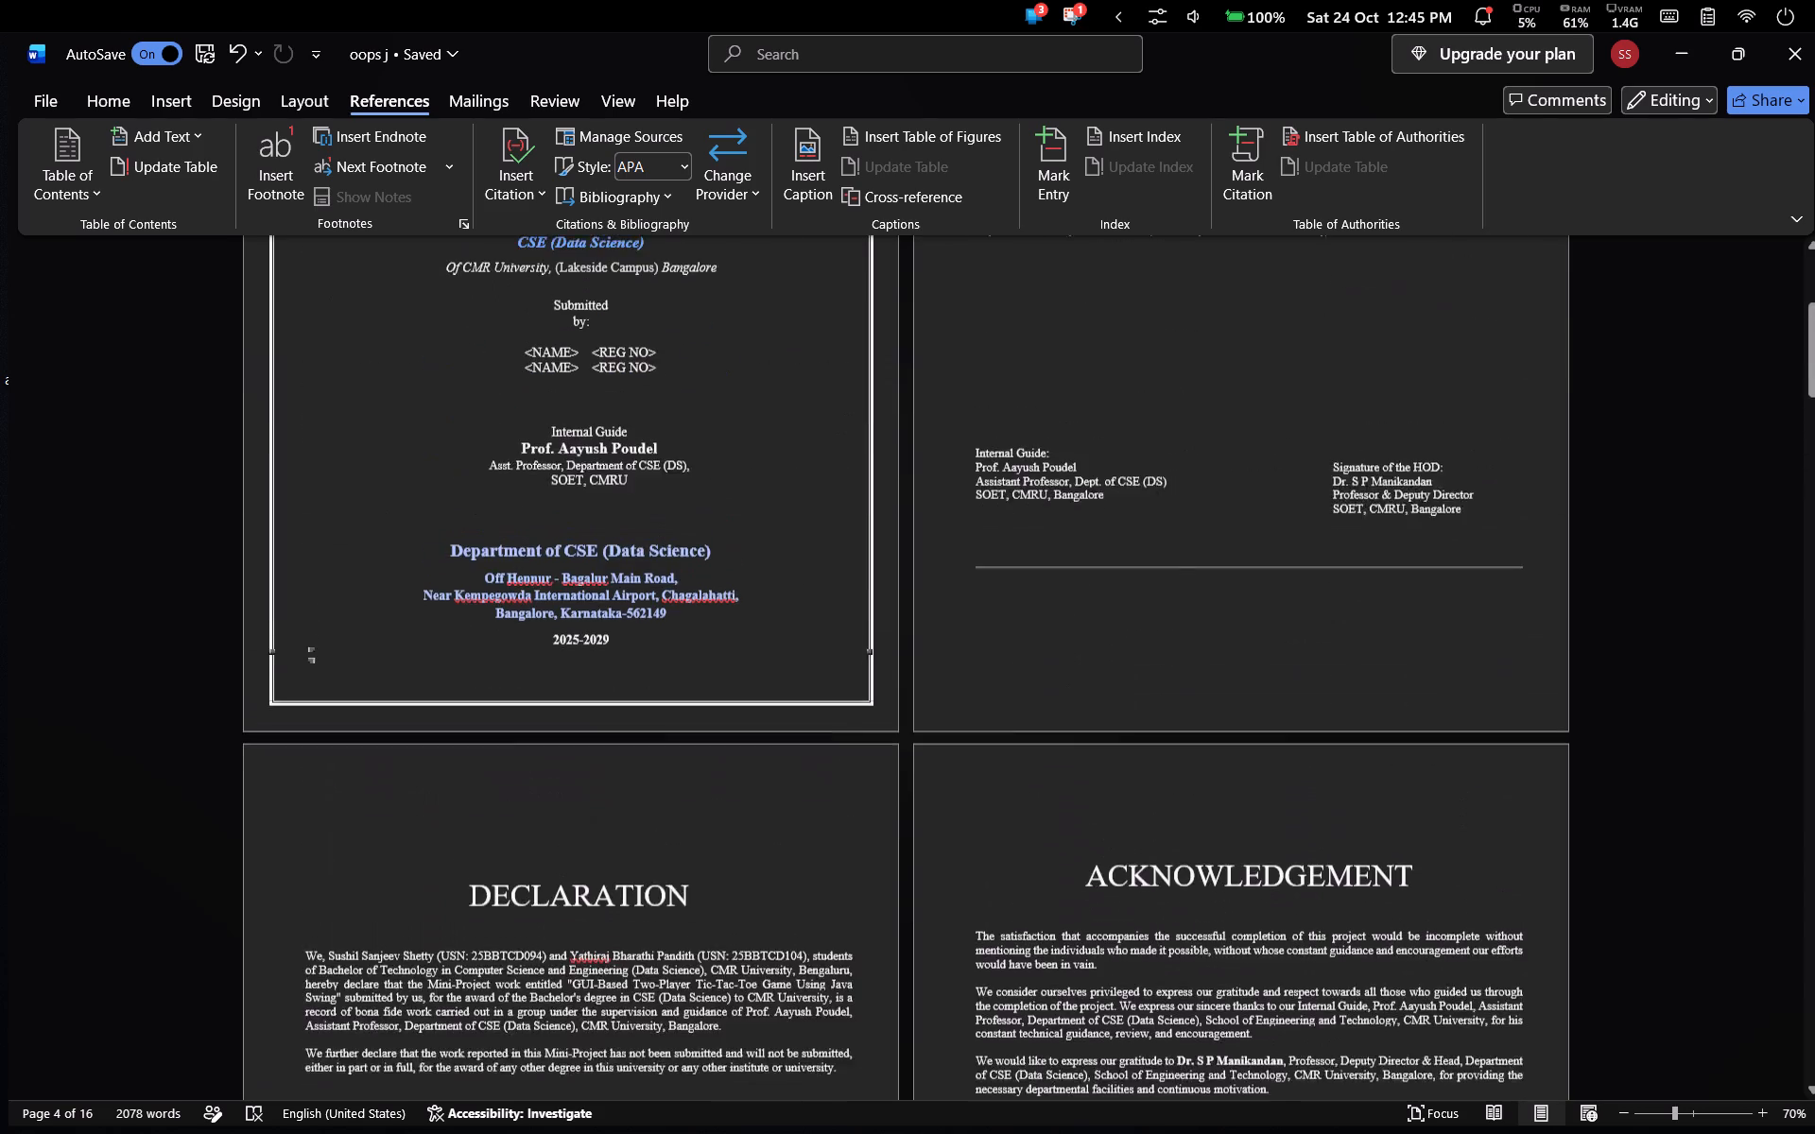
scroll(702, 1055, up, 7)
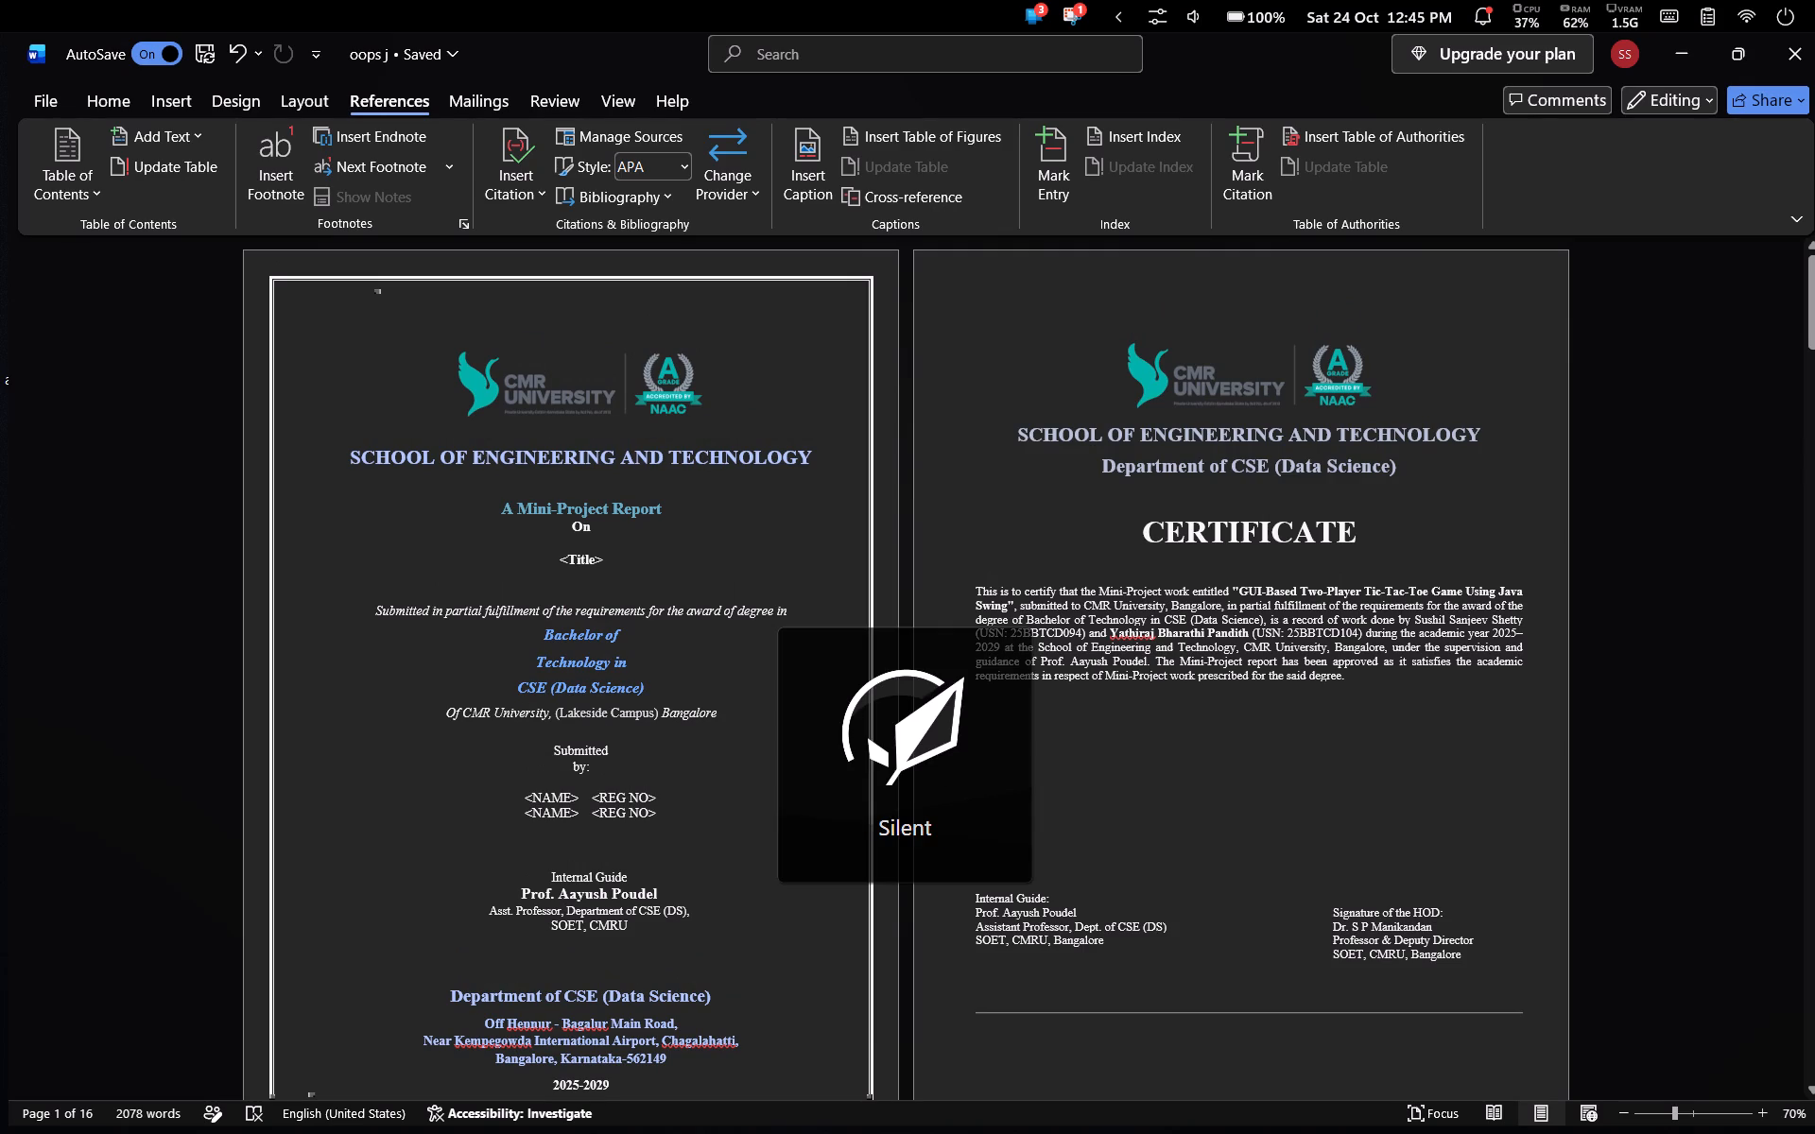
click(924, 285)
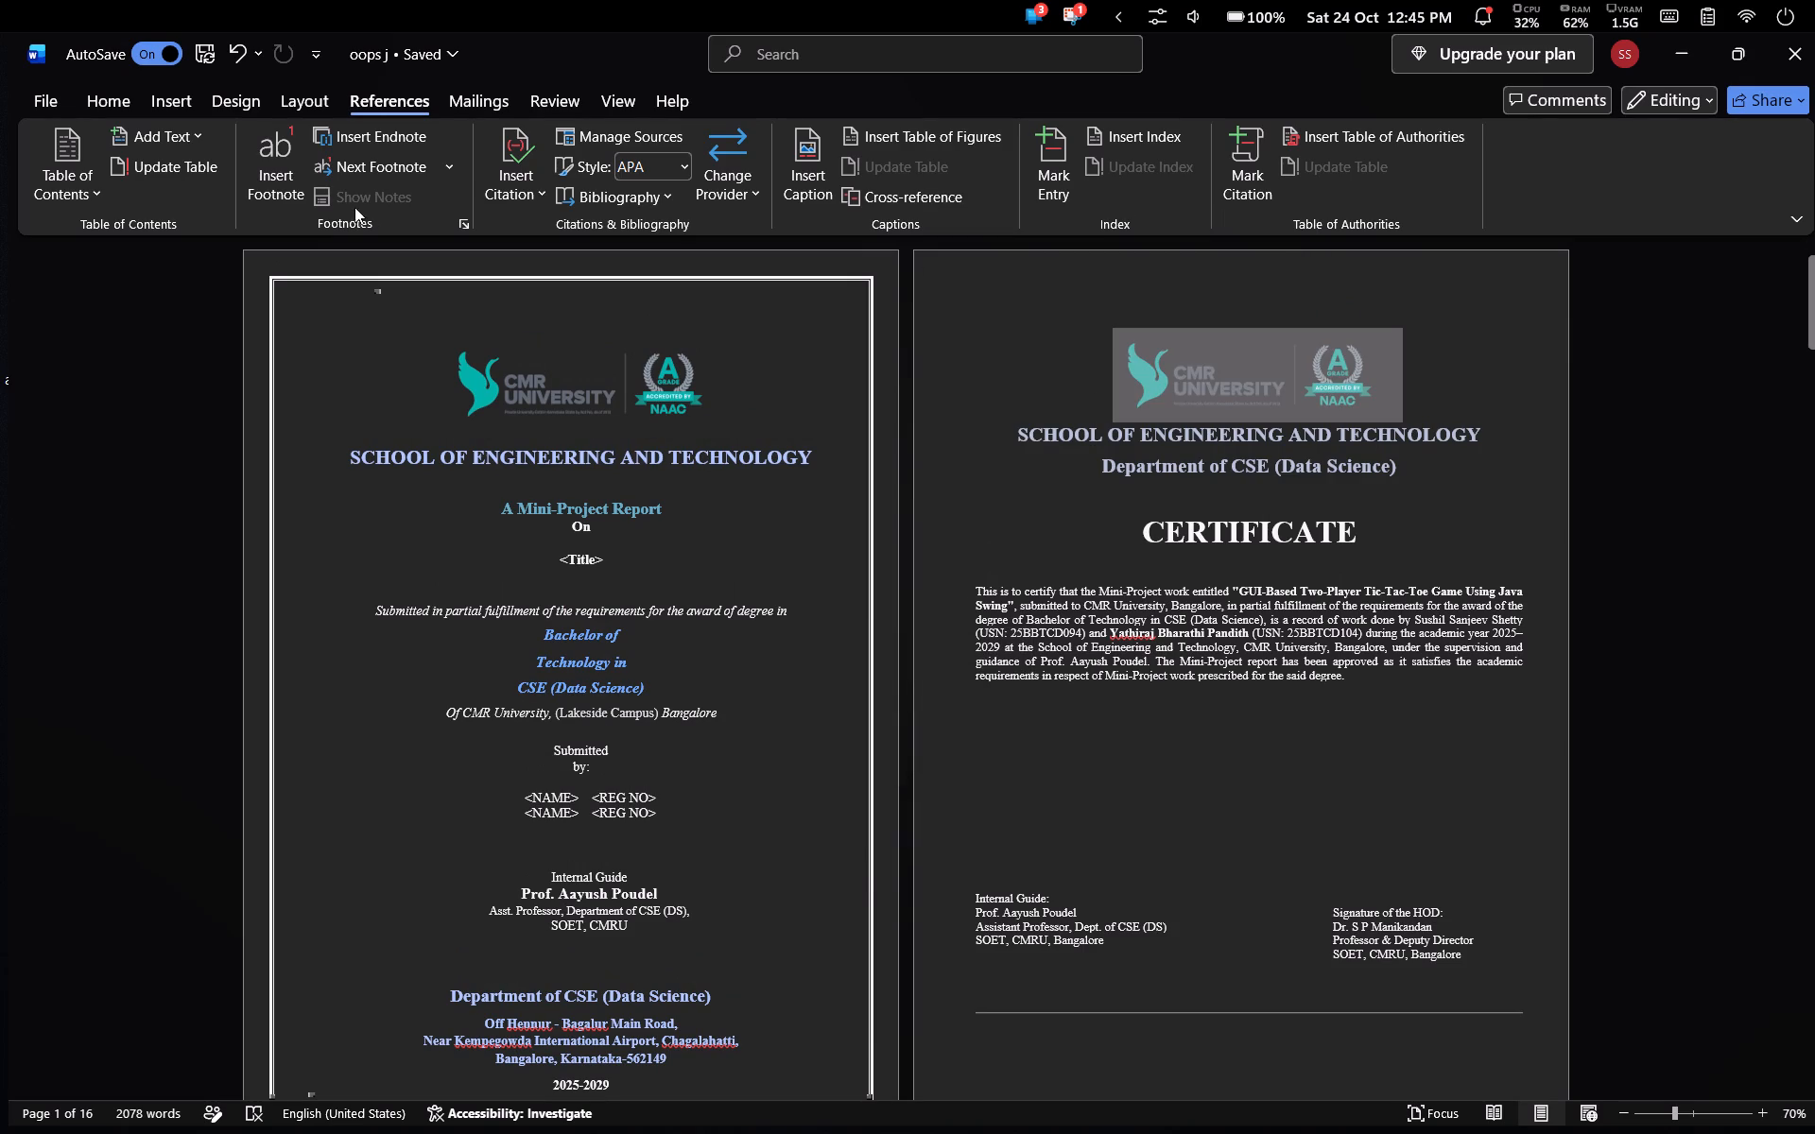
click(294, 94)
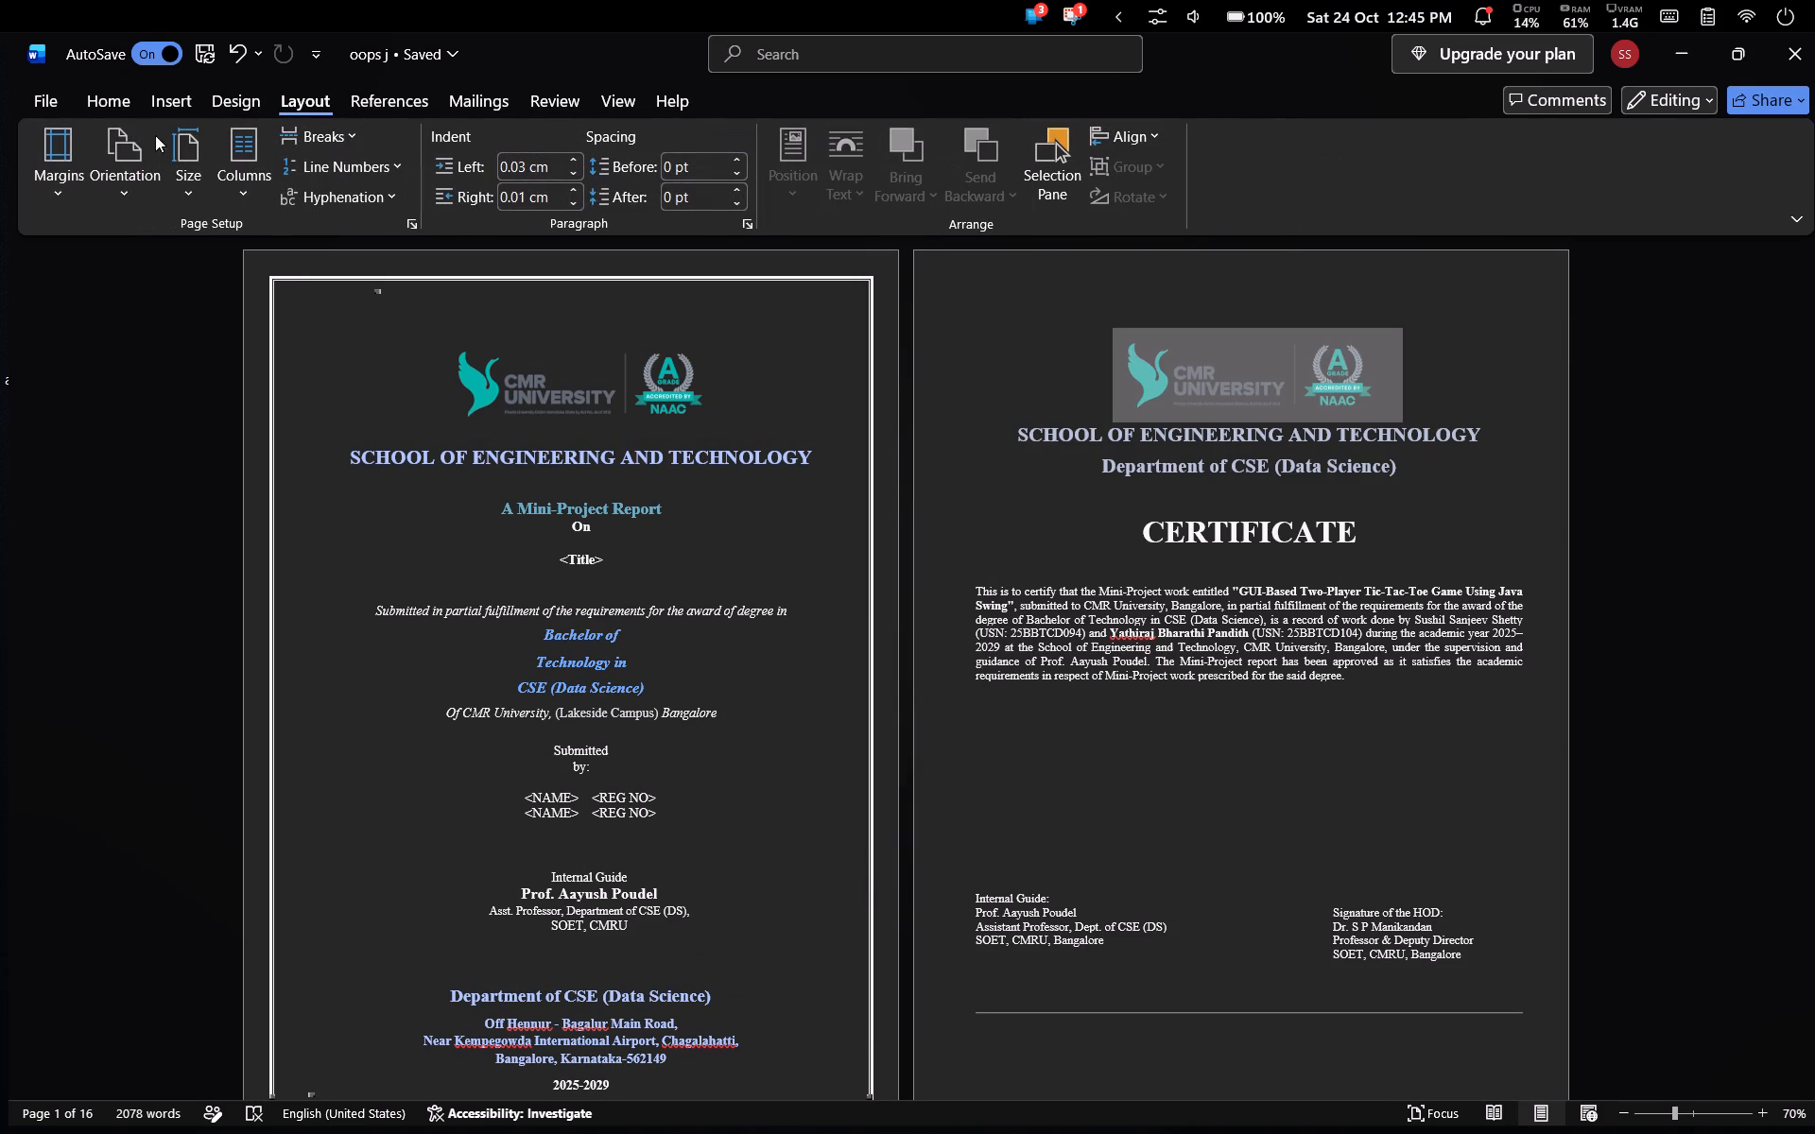
click(71, 161)
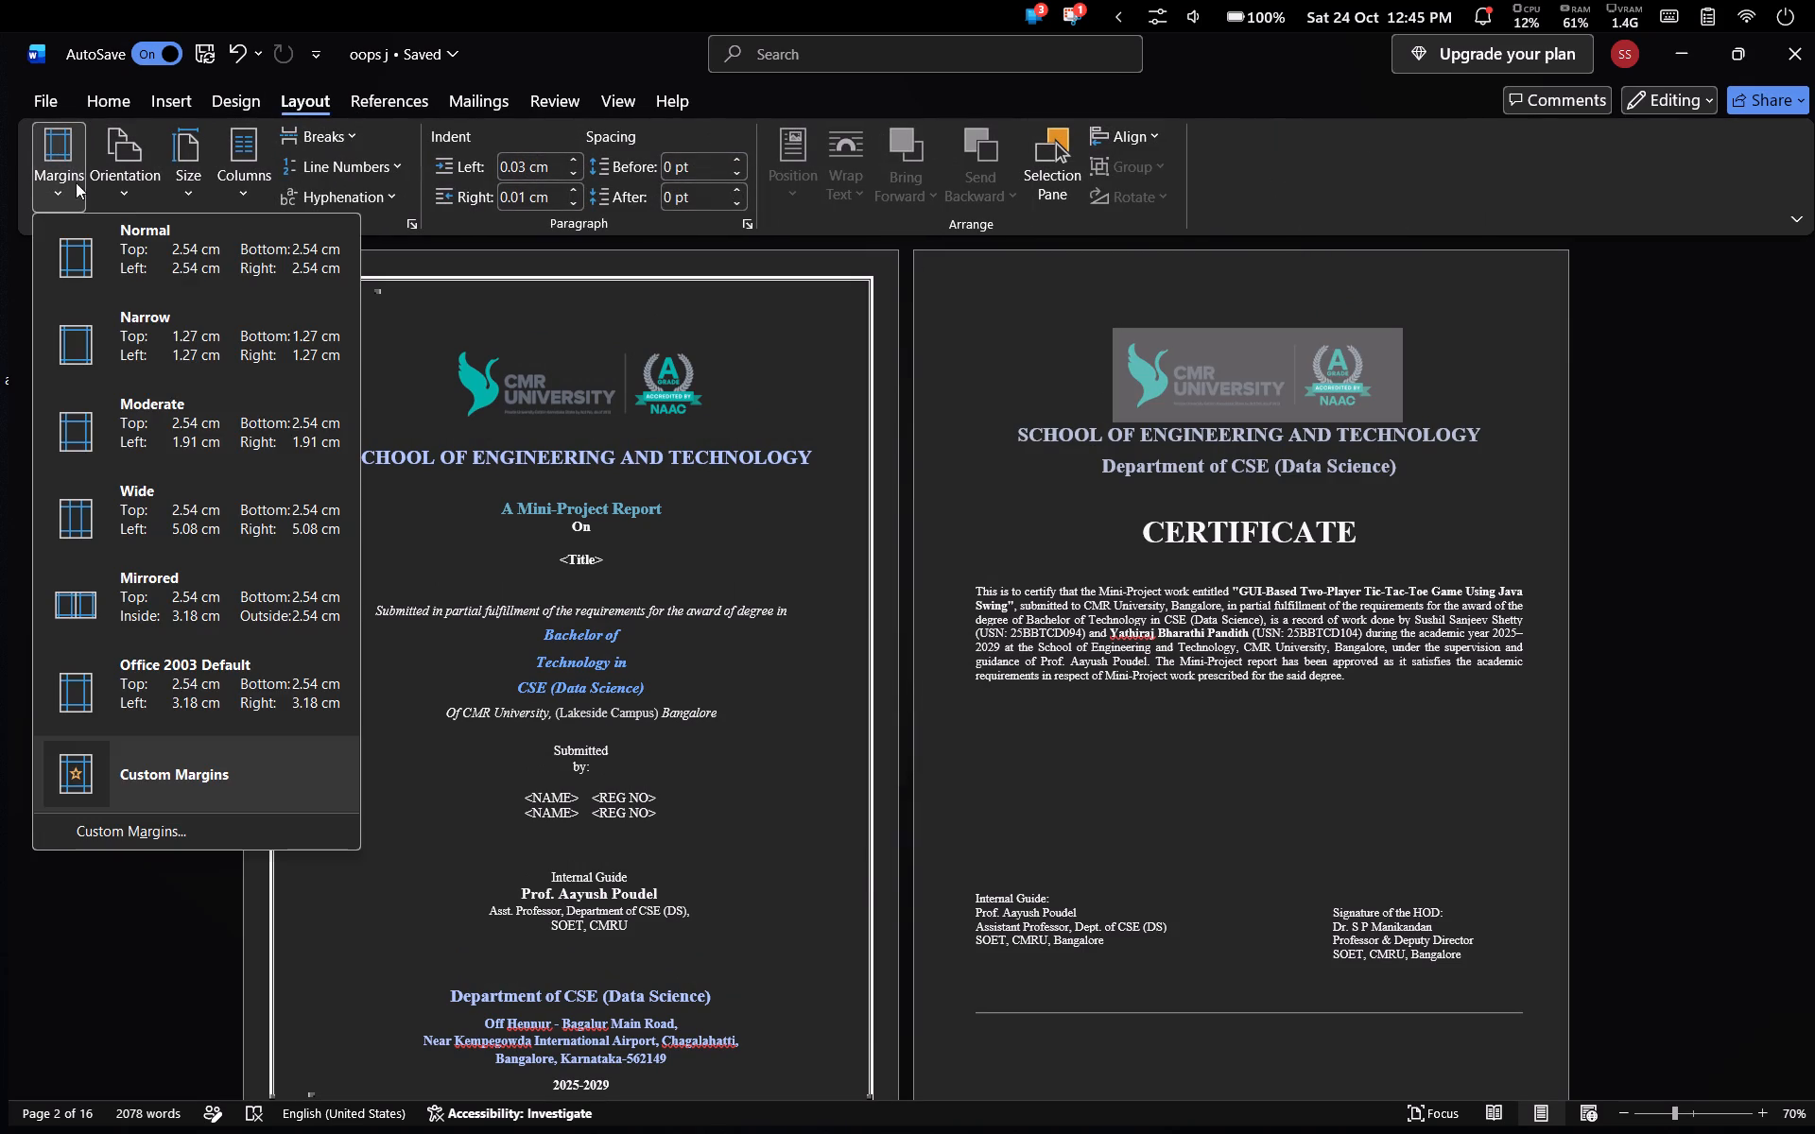
click(255, 101)
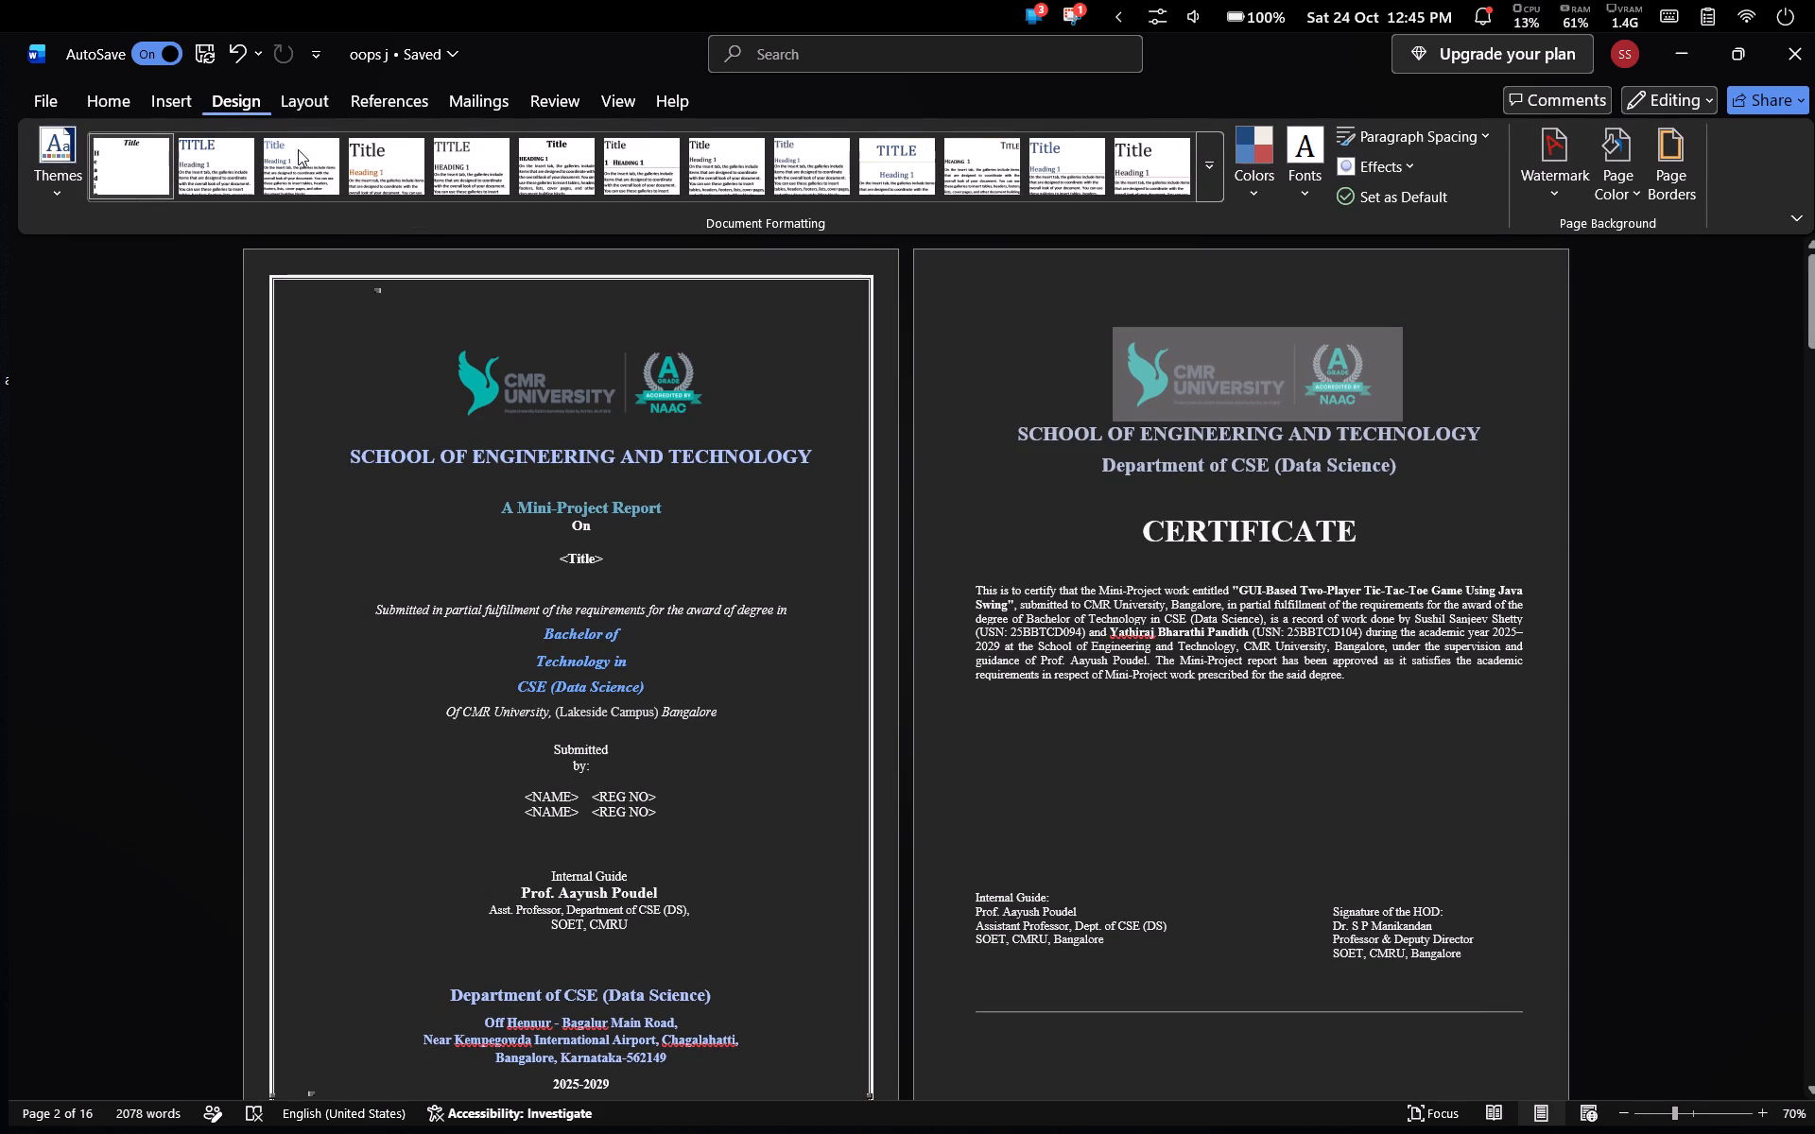
click(1670, 170)
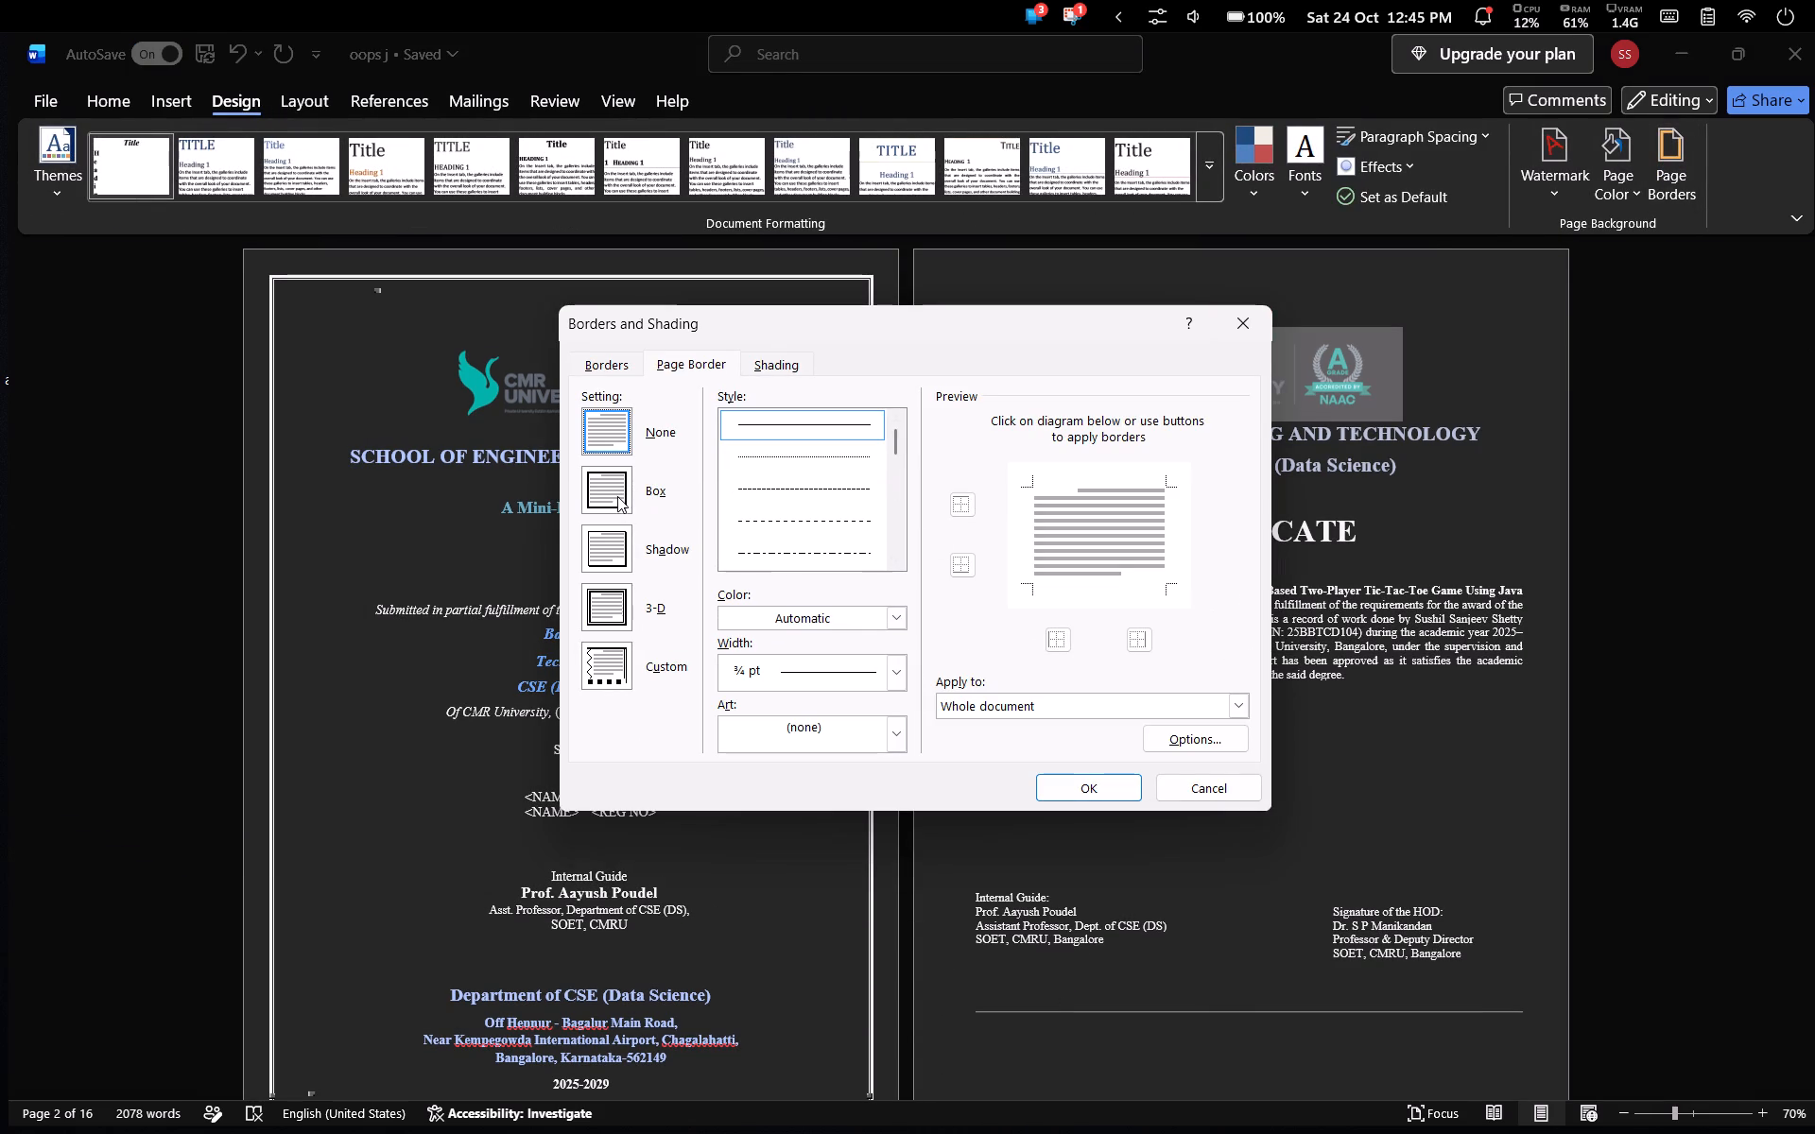
click(616, 495)
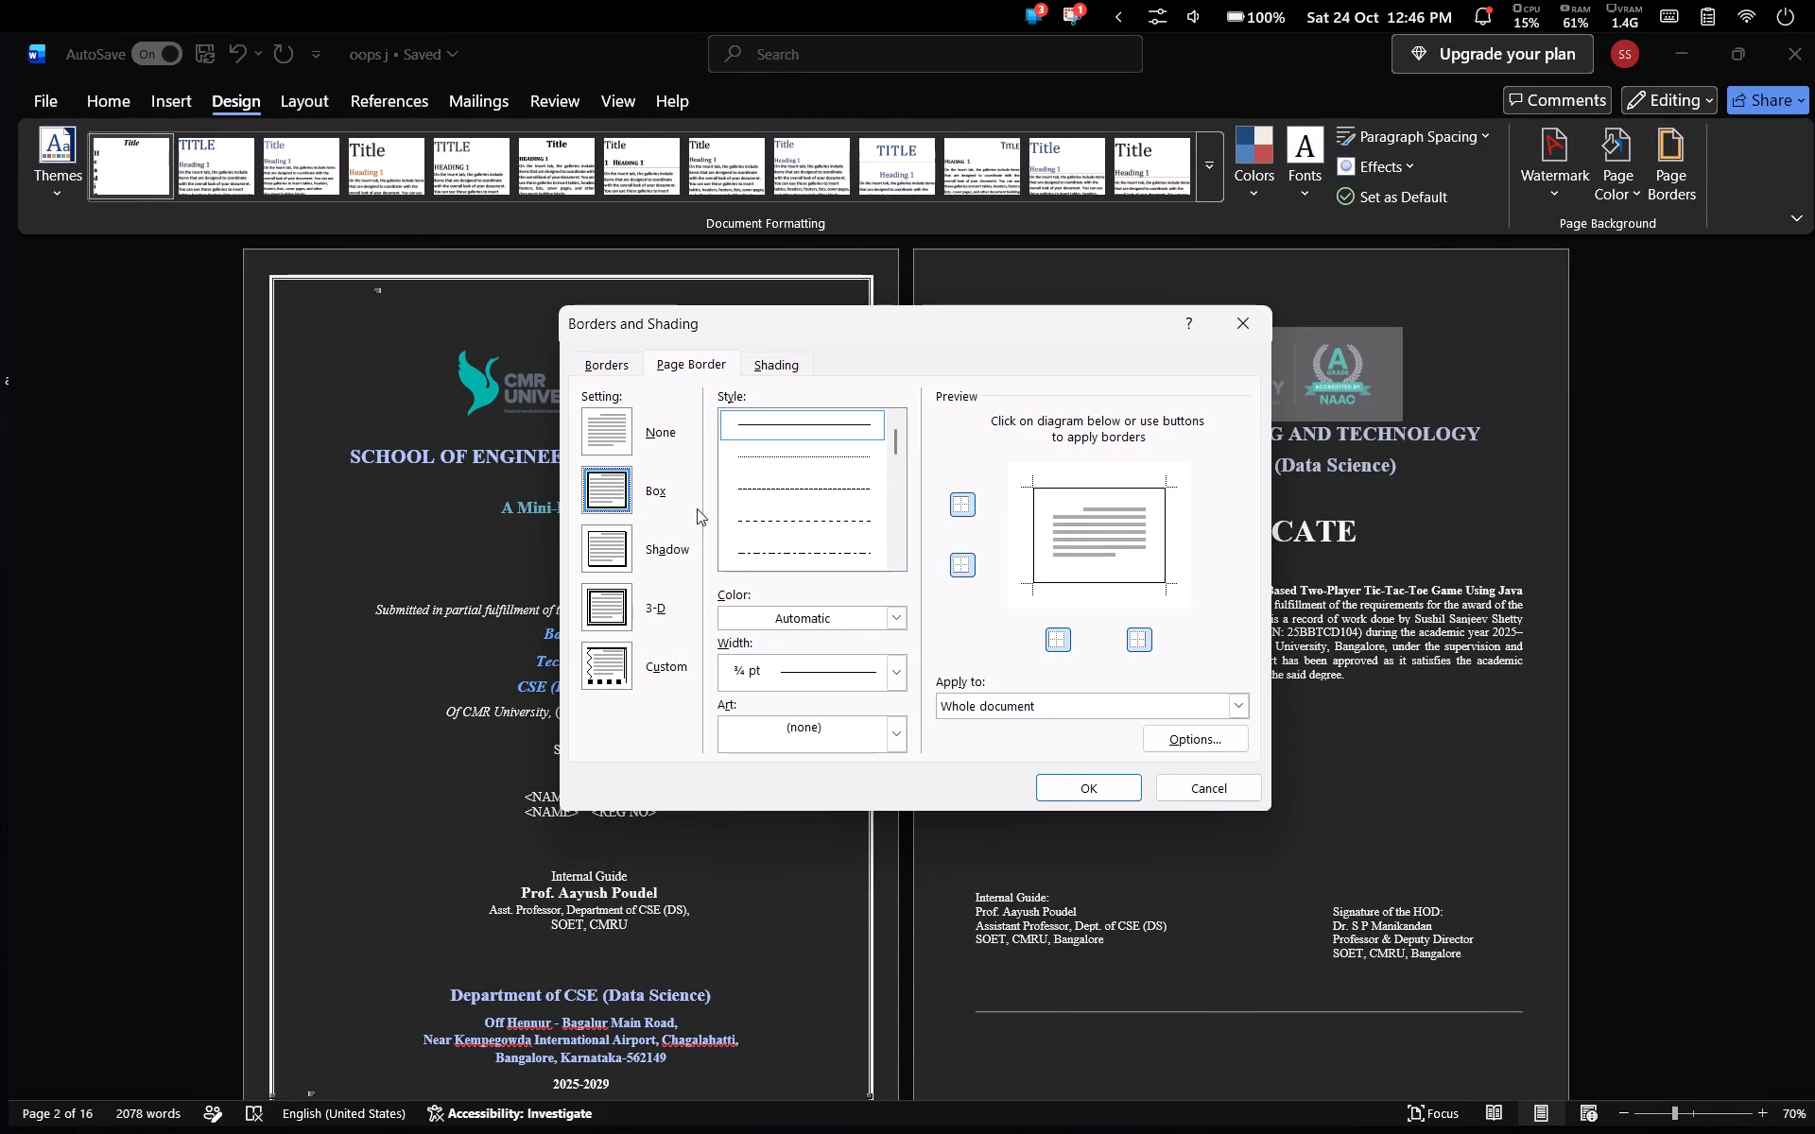
scroll(785, 532, down, 4)
drag(897, 440, 899, 467)
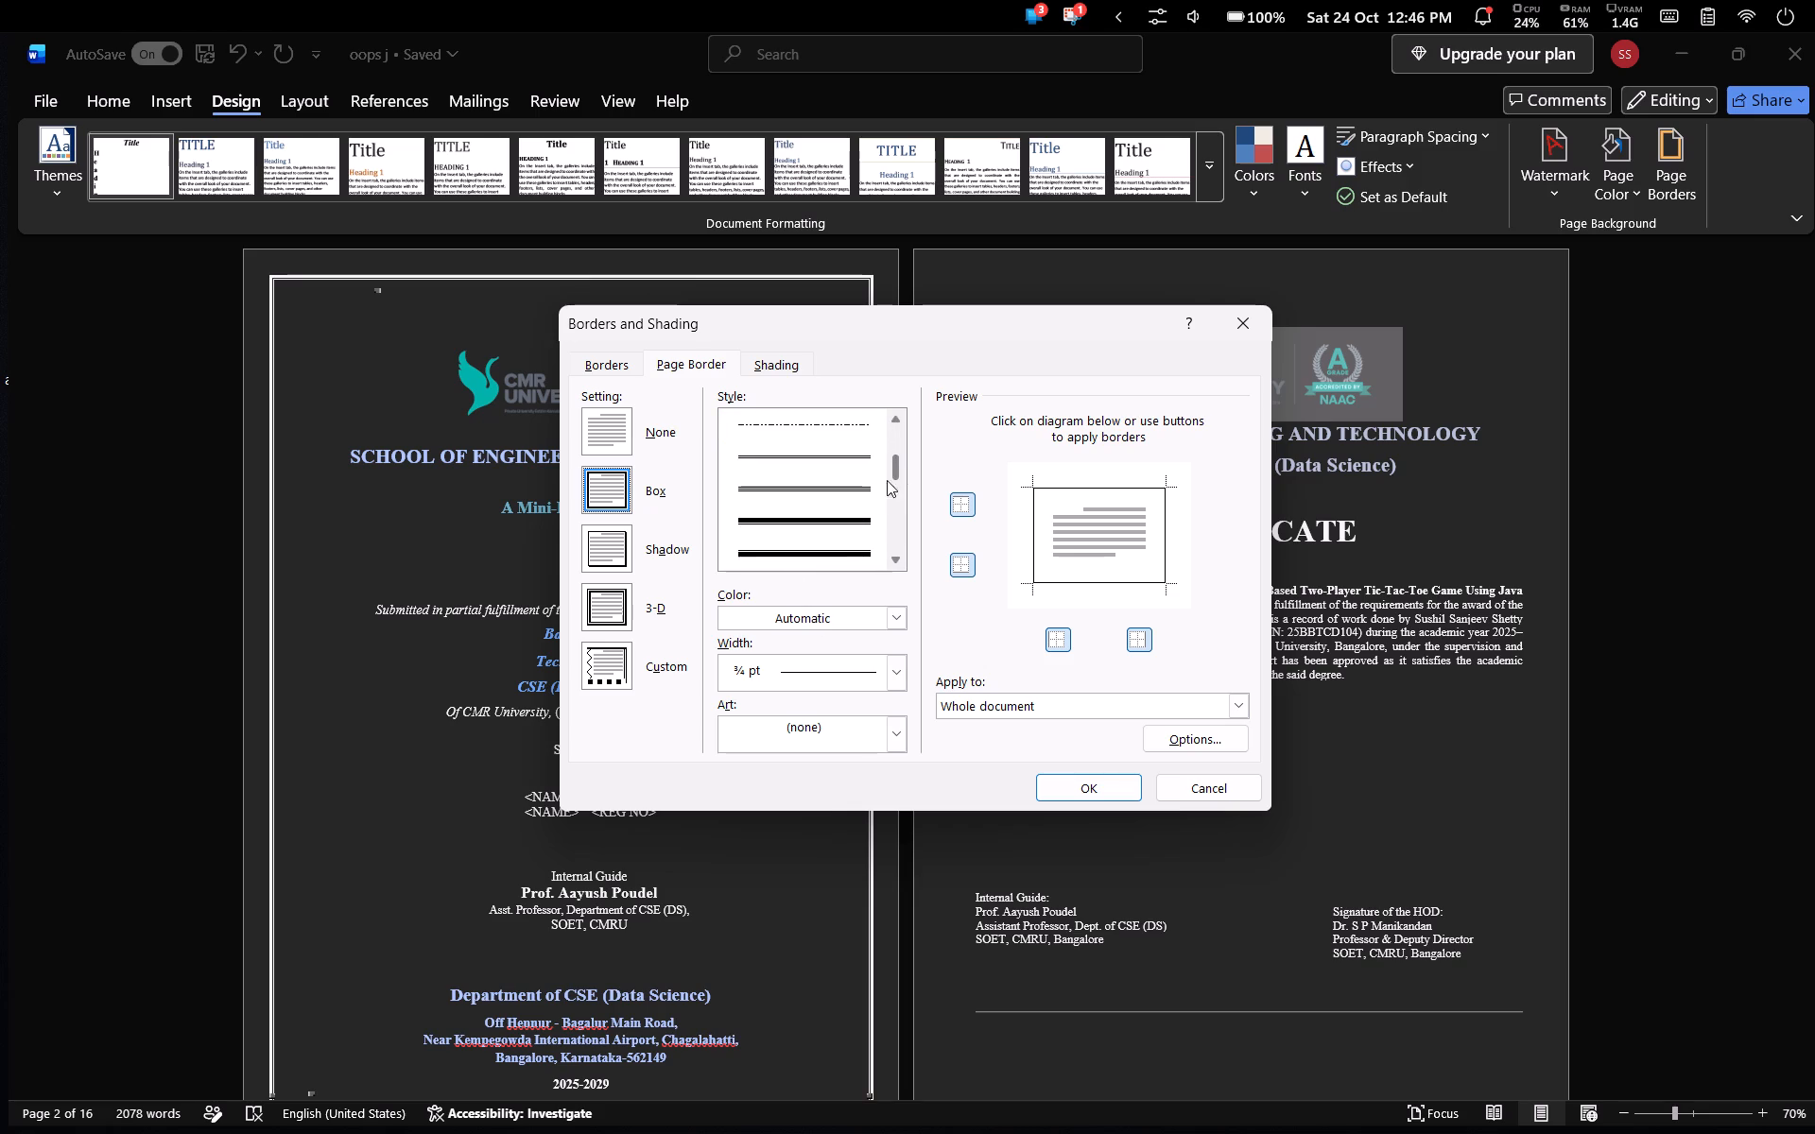
click(848, 517)
click(1090, 786)
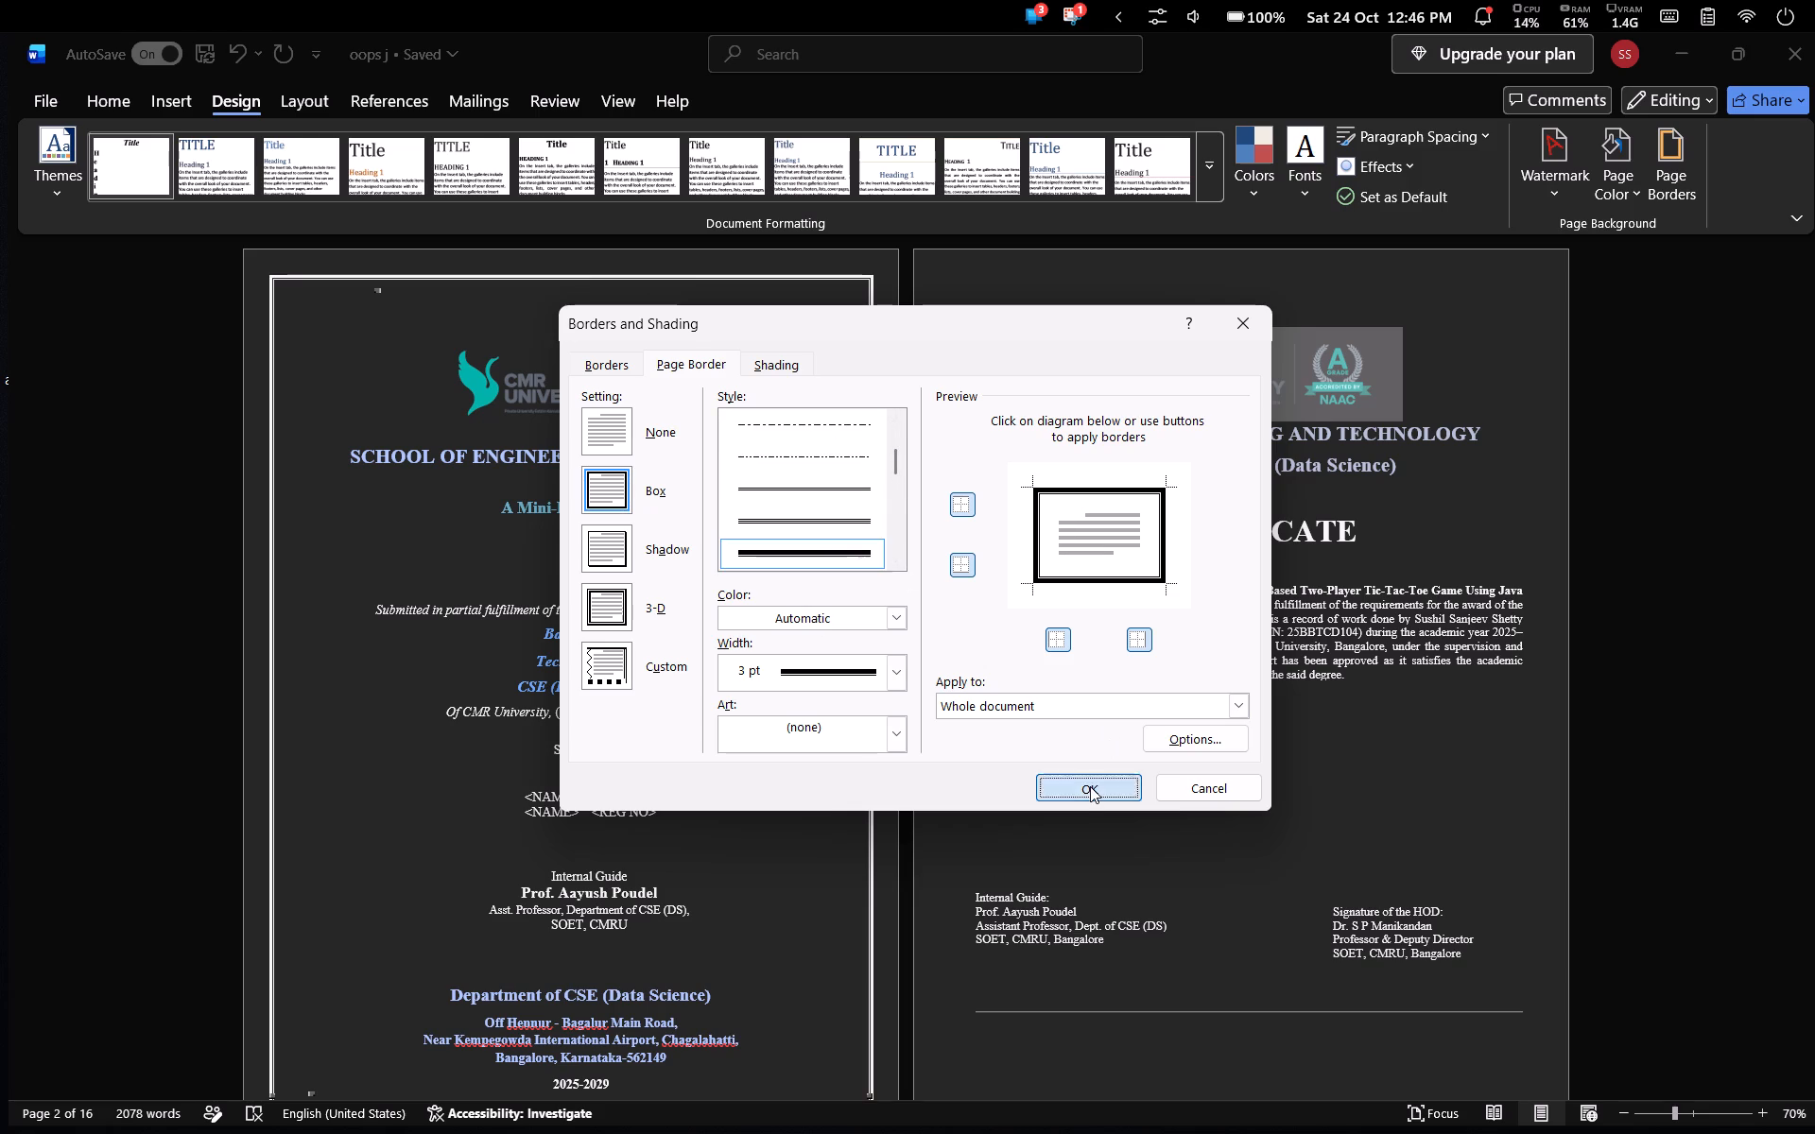
Review the page border across the report's pages, from the certificate page through the bibliography.
scroll(1090, 786, down, 4)
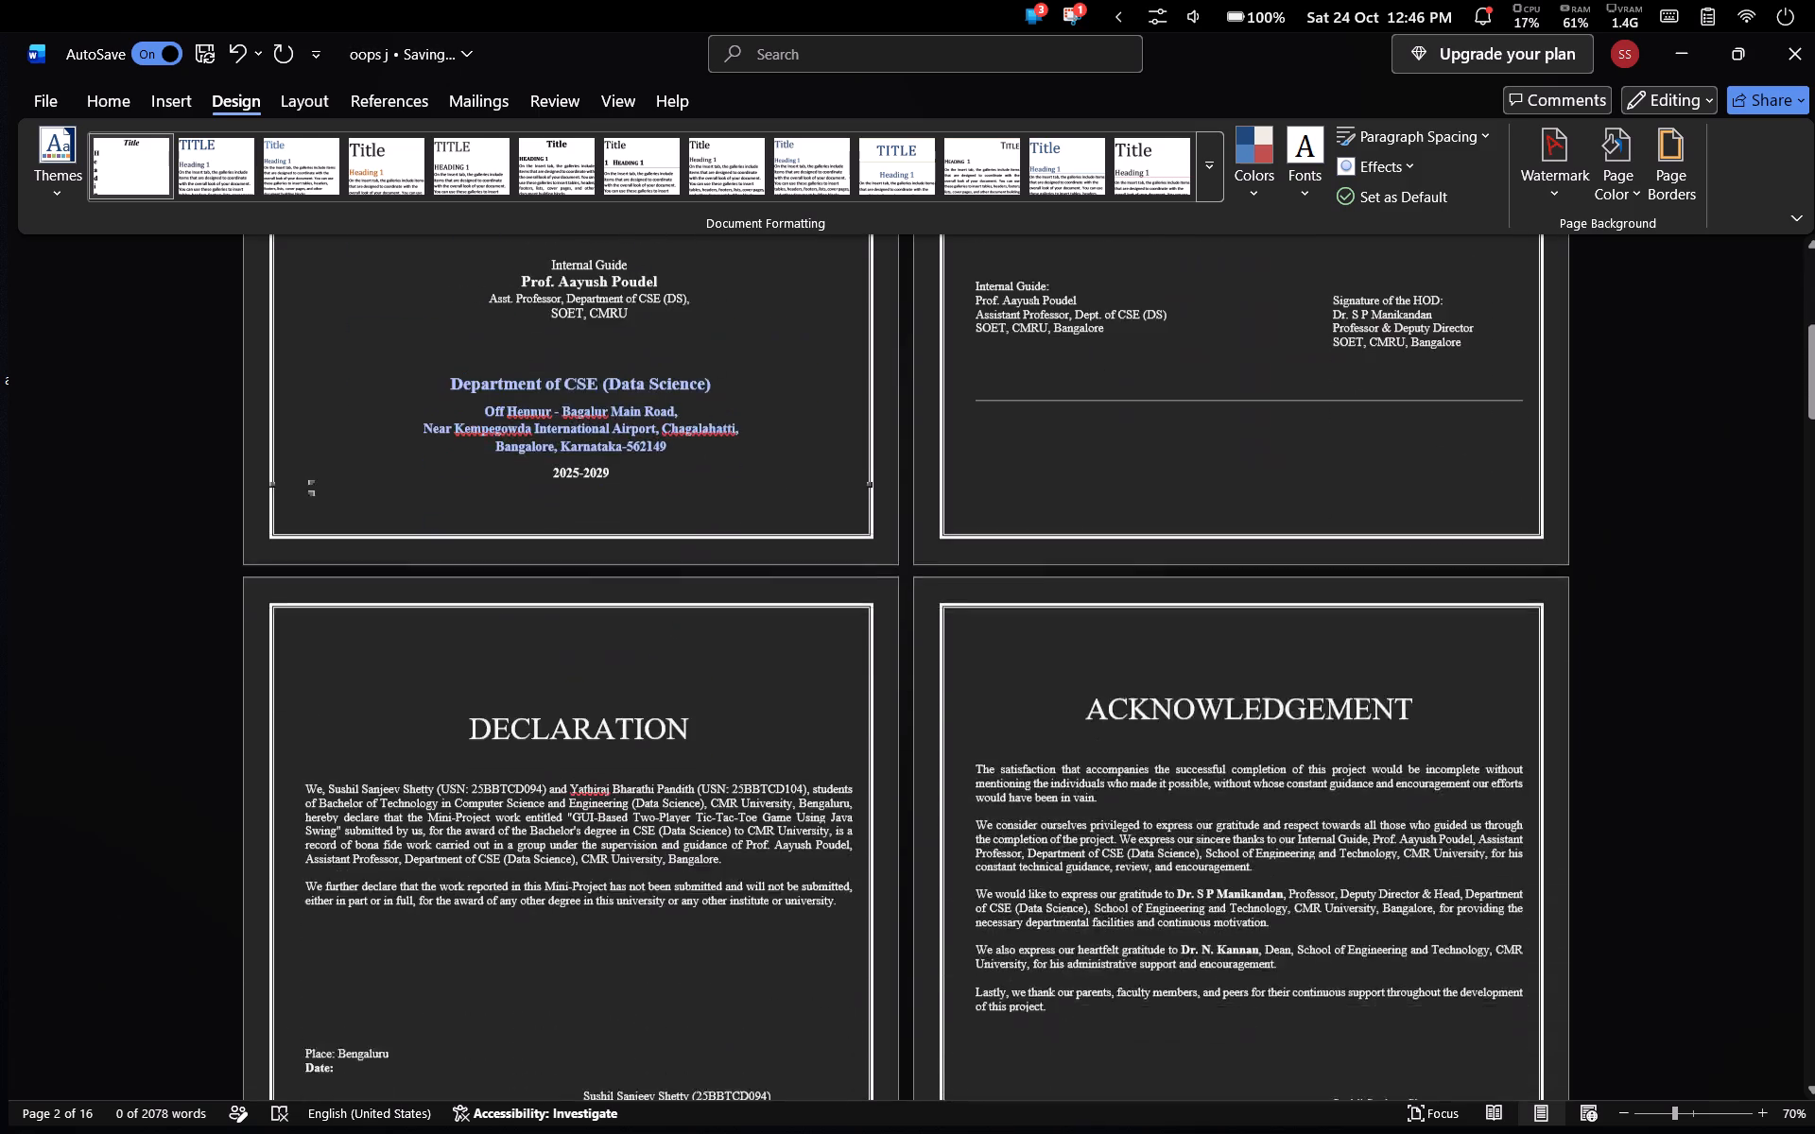
scroll(1090, 786, down, 11)
scroll(1090, 786, up, 2)
scroll(1090, 786, down, 1)
scroll(1090, 786, up, 2)
scroll(1090, 786, down, 3)
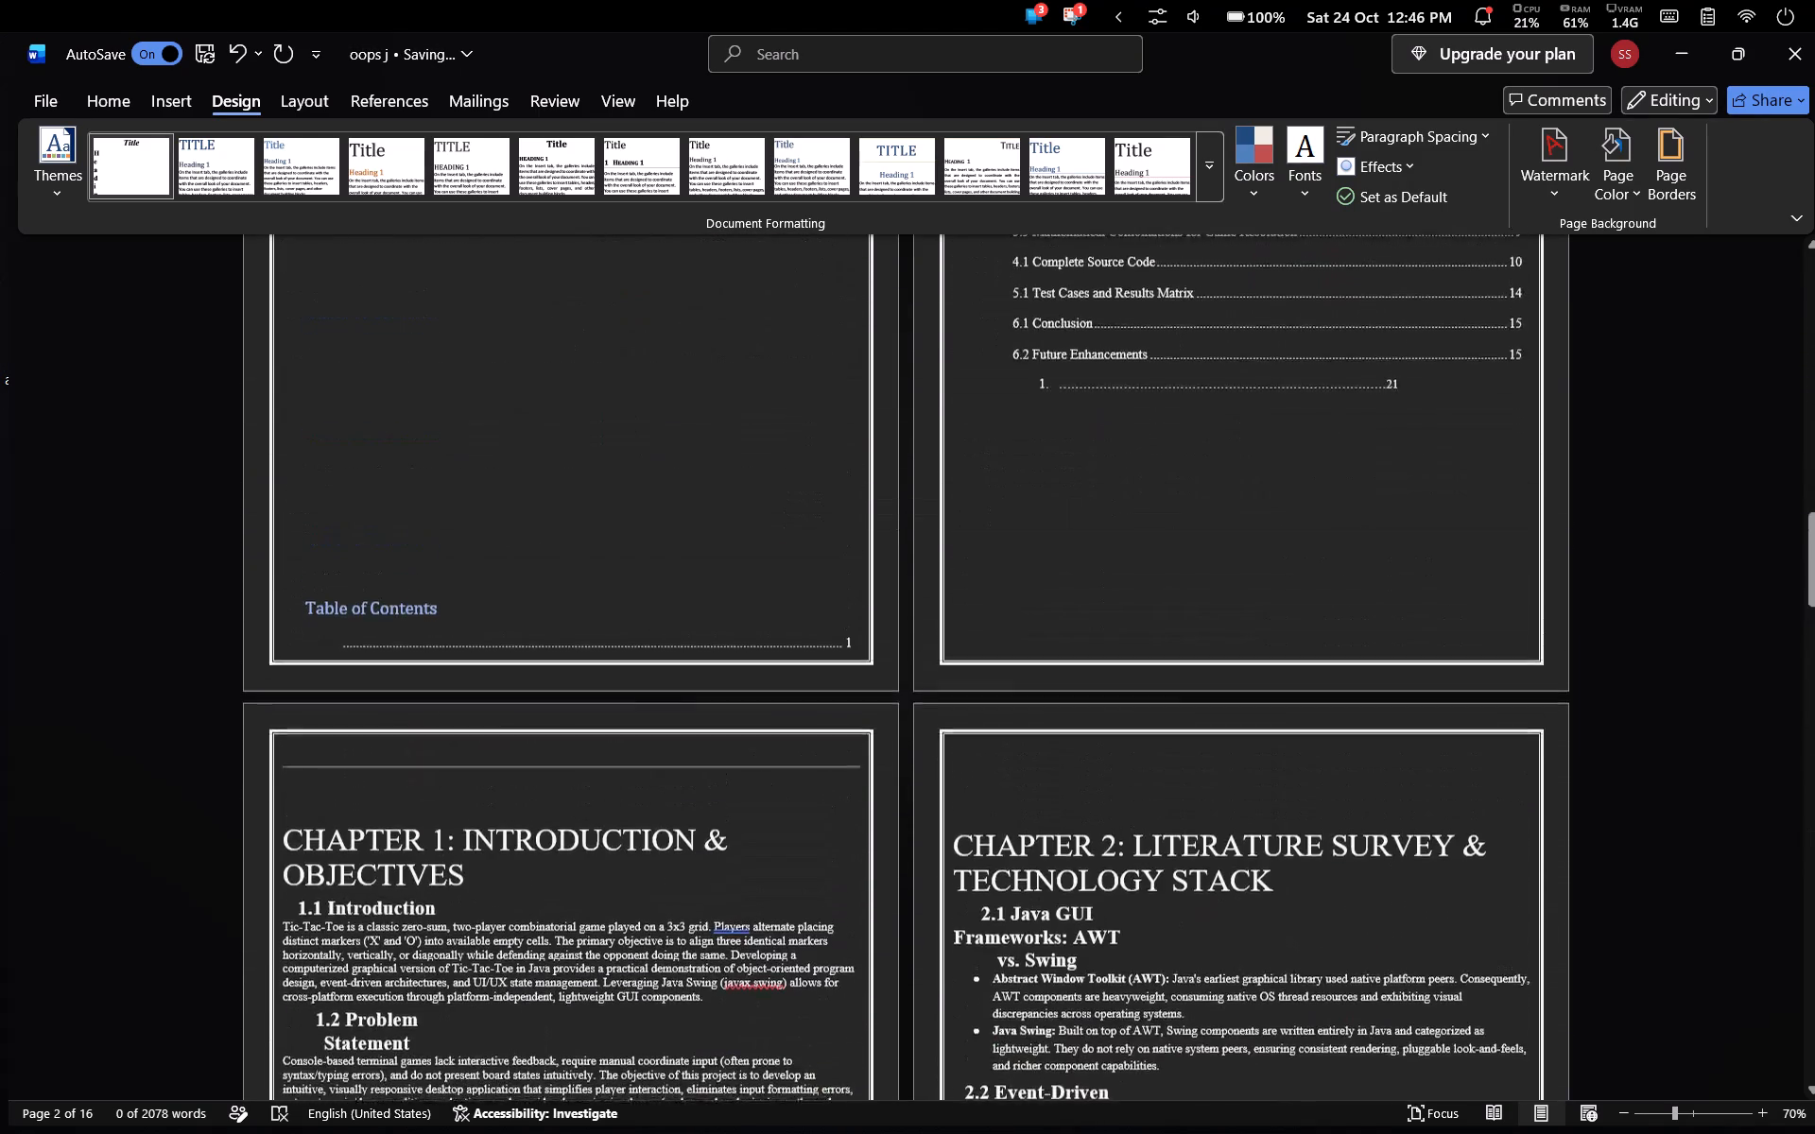
scroll(1090, 786, down, 5)
scroll(1090, 786, up, 2)
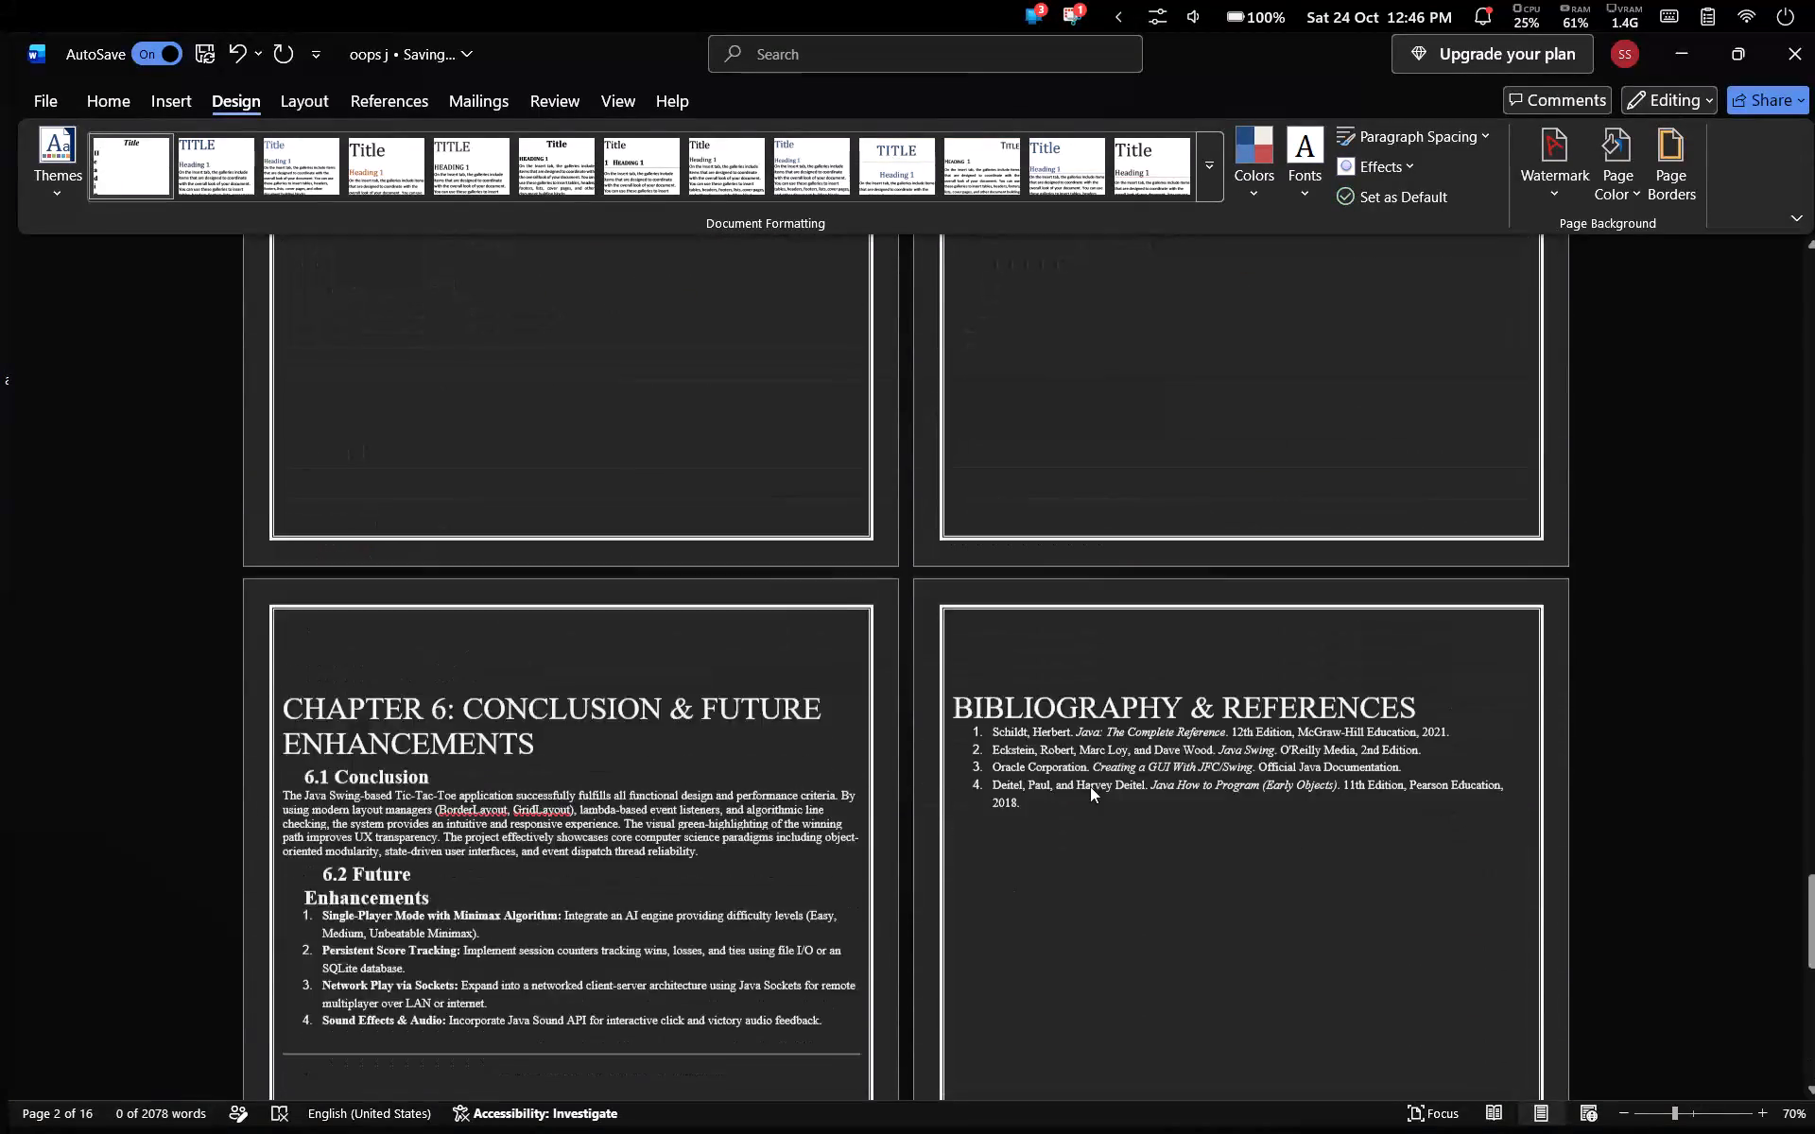
scroll(1090, 786, up, 1)
Insert a blank line before the Table of Contents heading below the abstract to move it onto the following page with its entries.
scroll(1090, 786, down, 1)
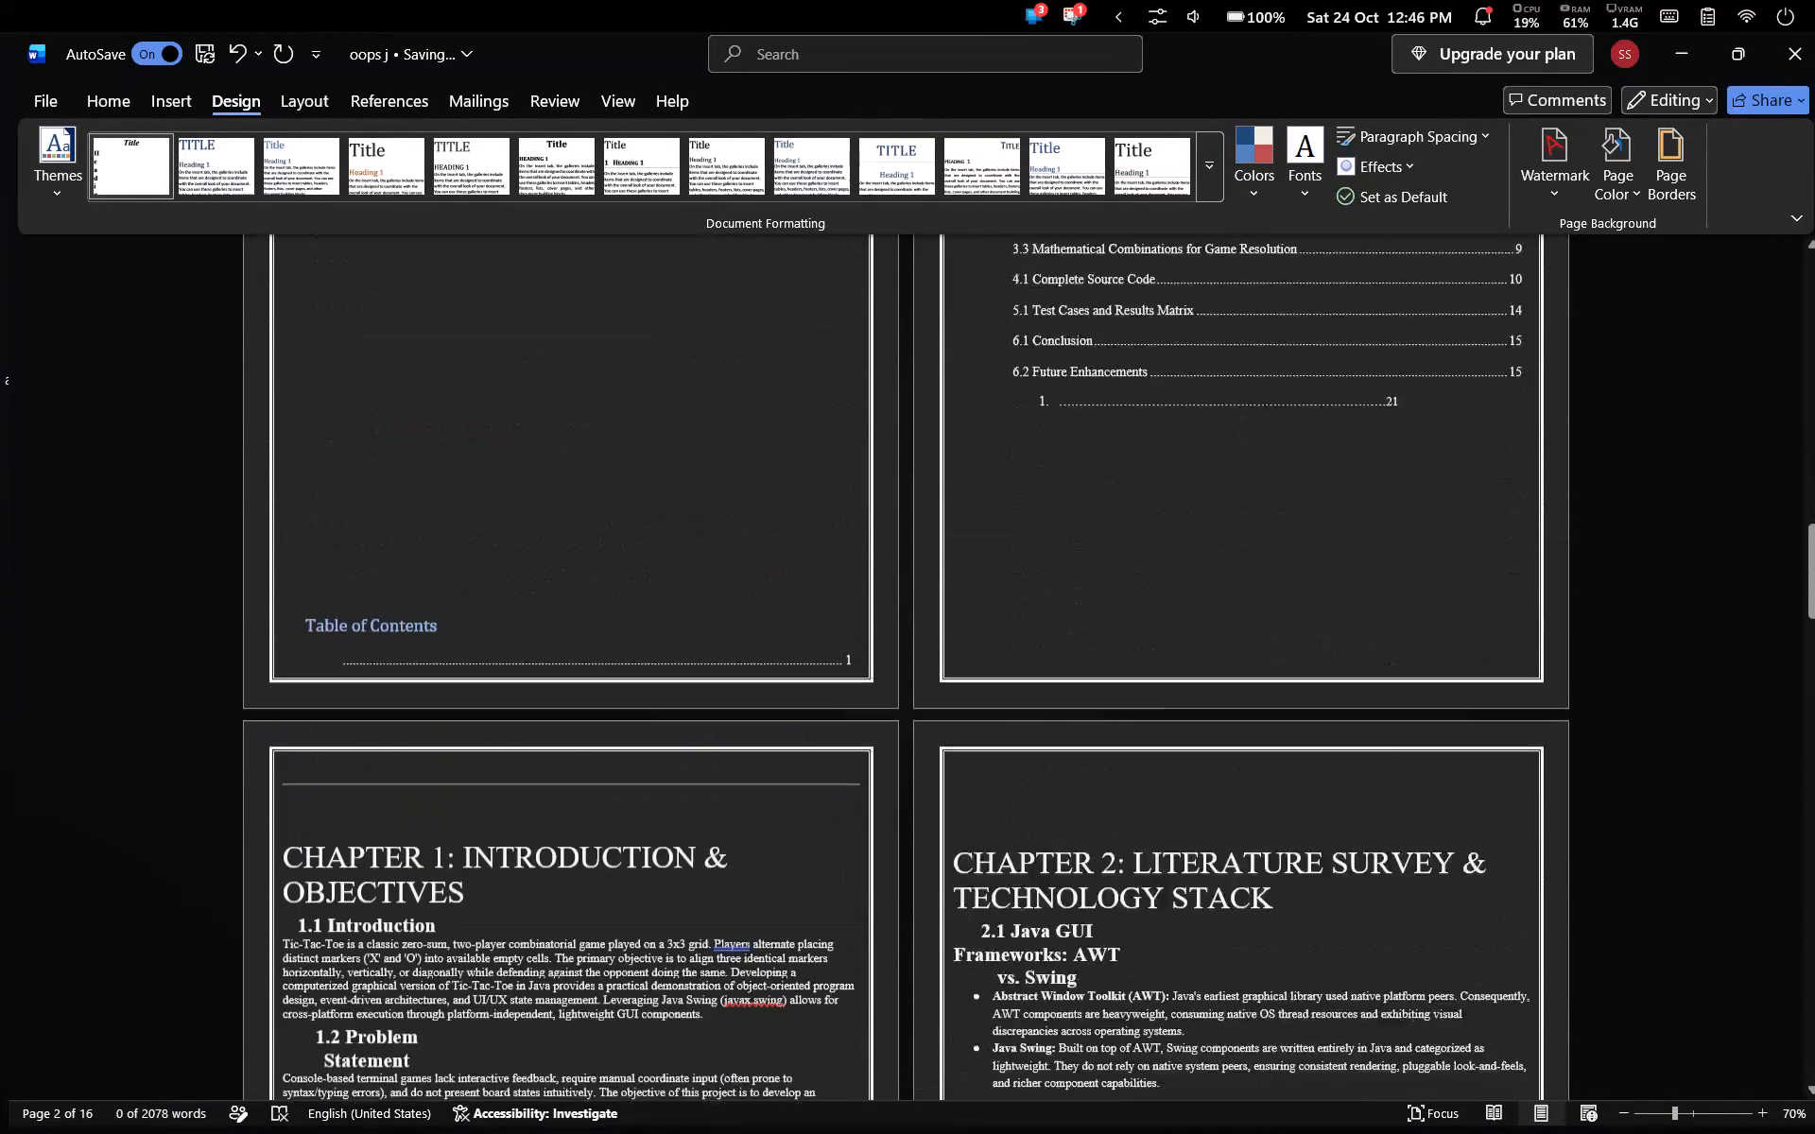
scroll(1090, 786, down, 1)
click(295, 495)
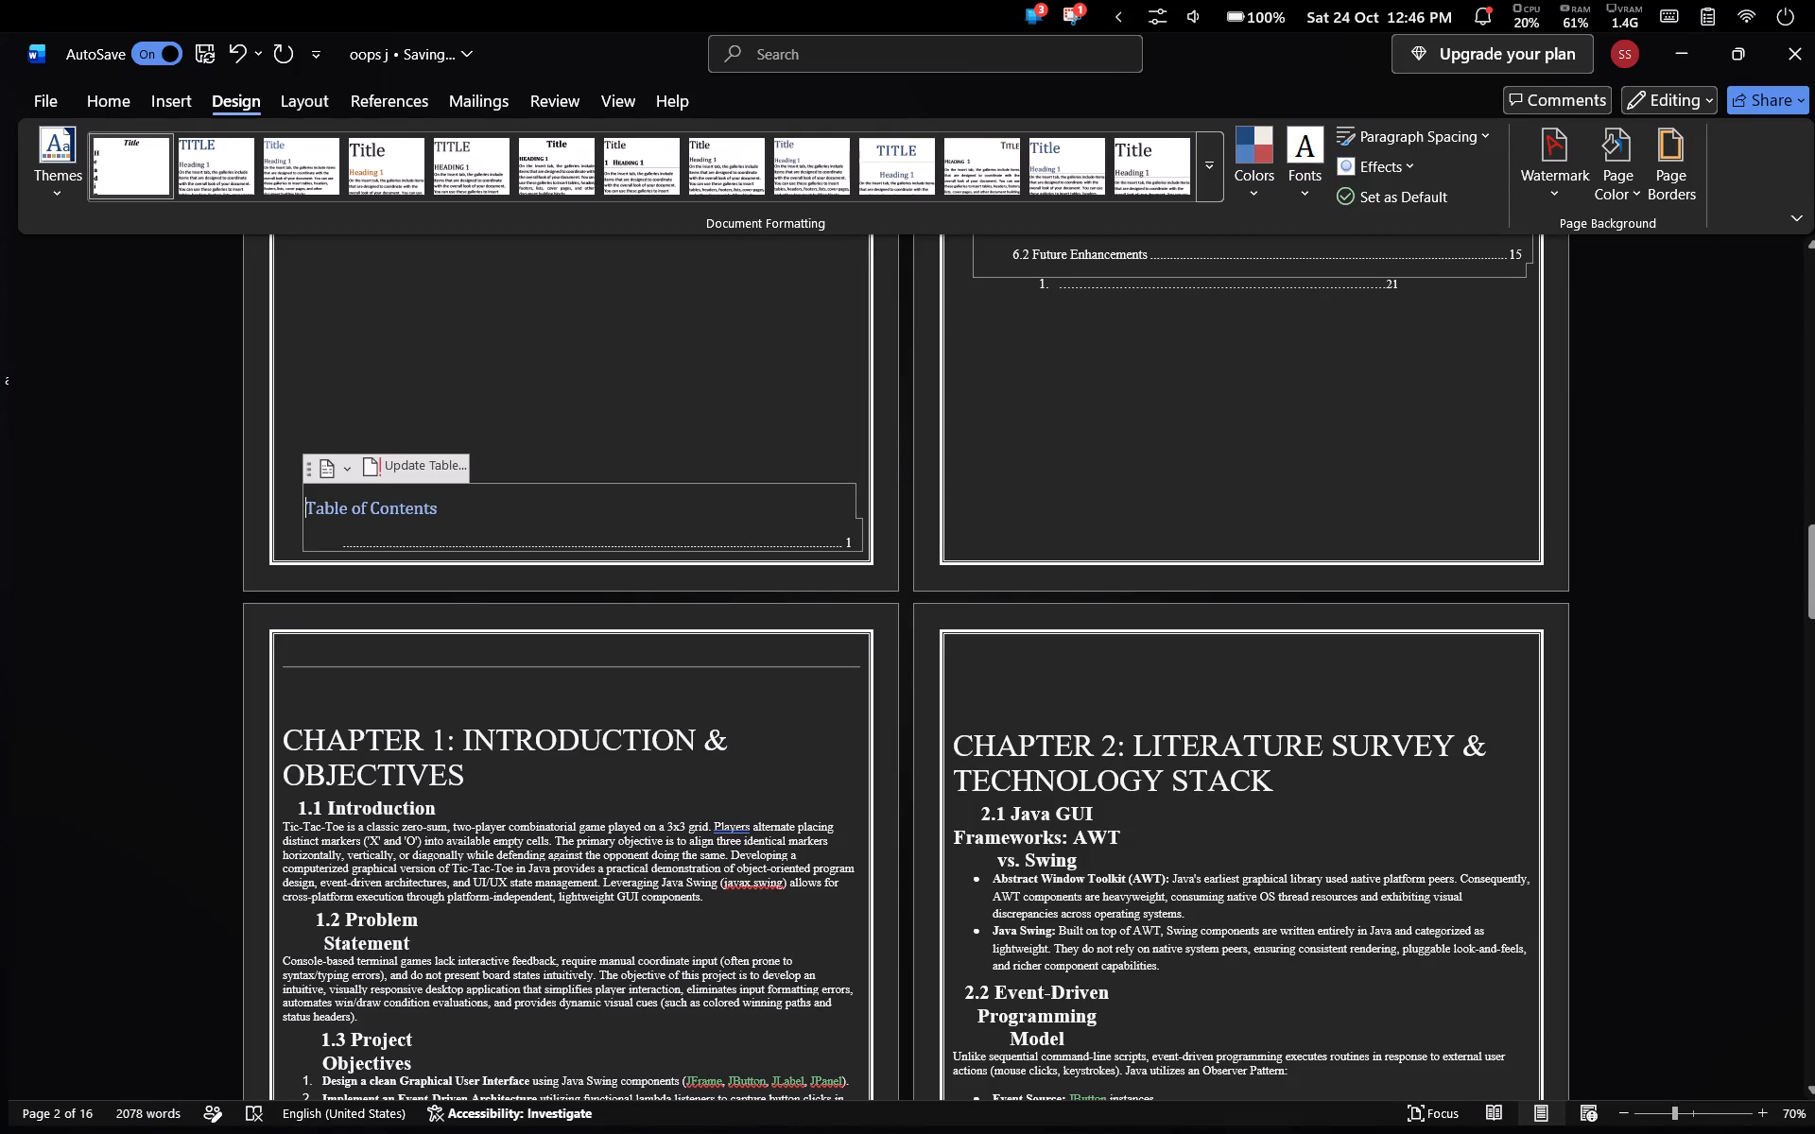
key(Return)
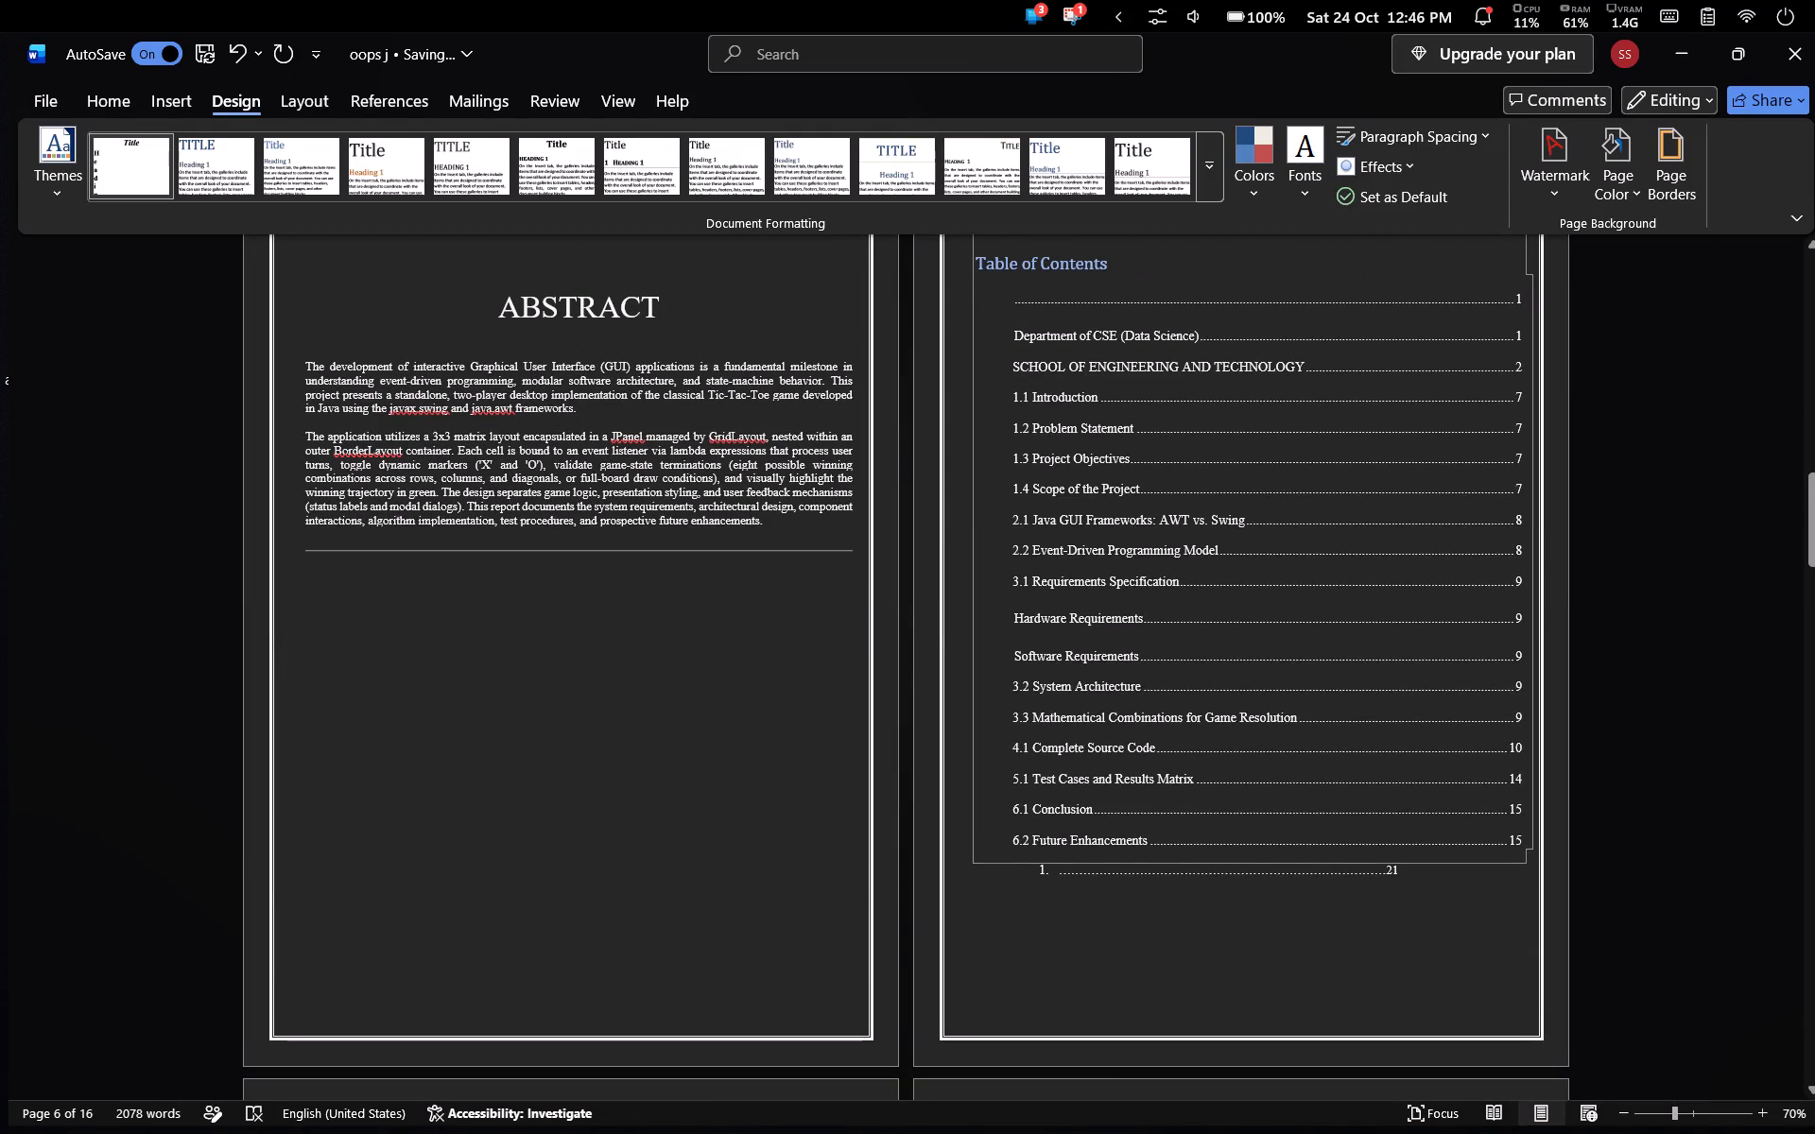
click(1616, 575)
scroll(1616, 575, up, 1)
click(1616, 575)
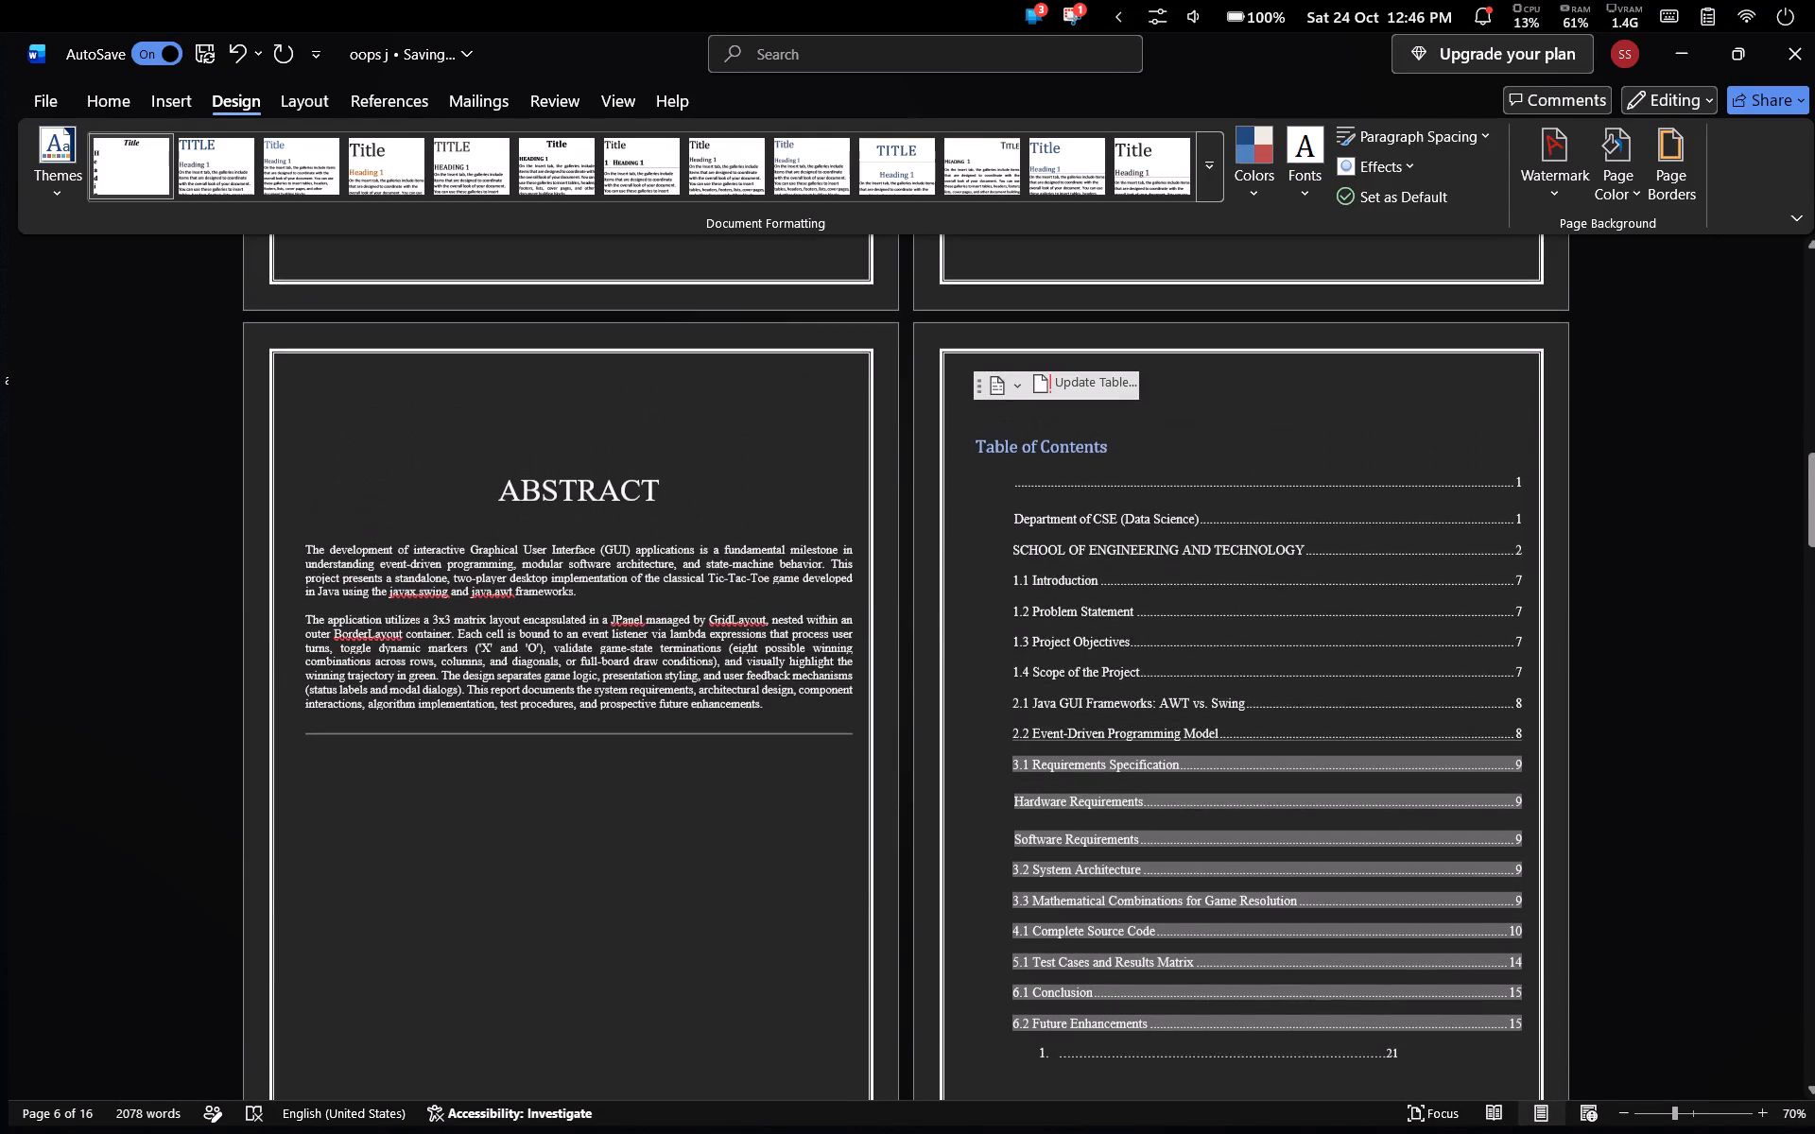
click(734, 587)
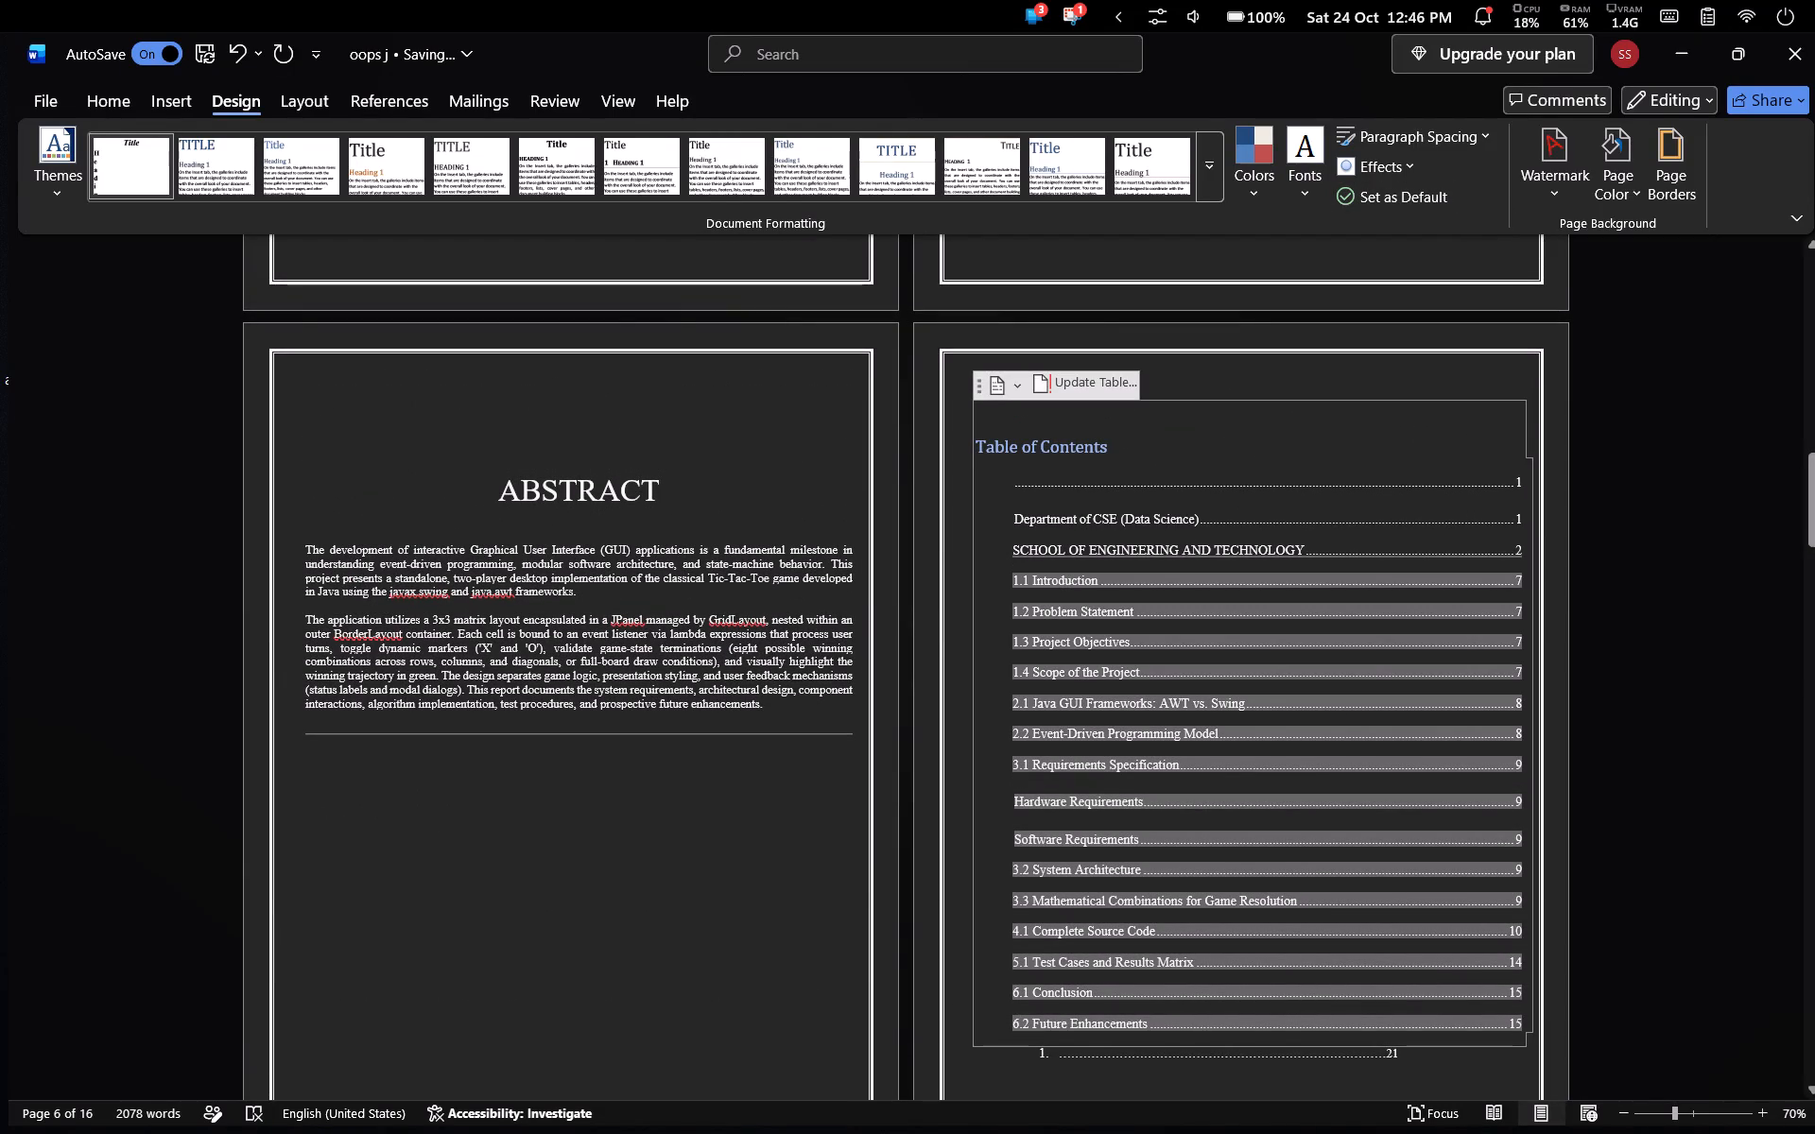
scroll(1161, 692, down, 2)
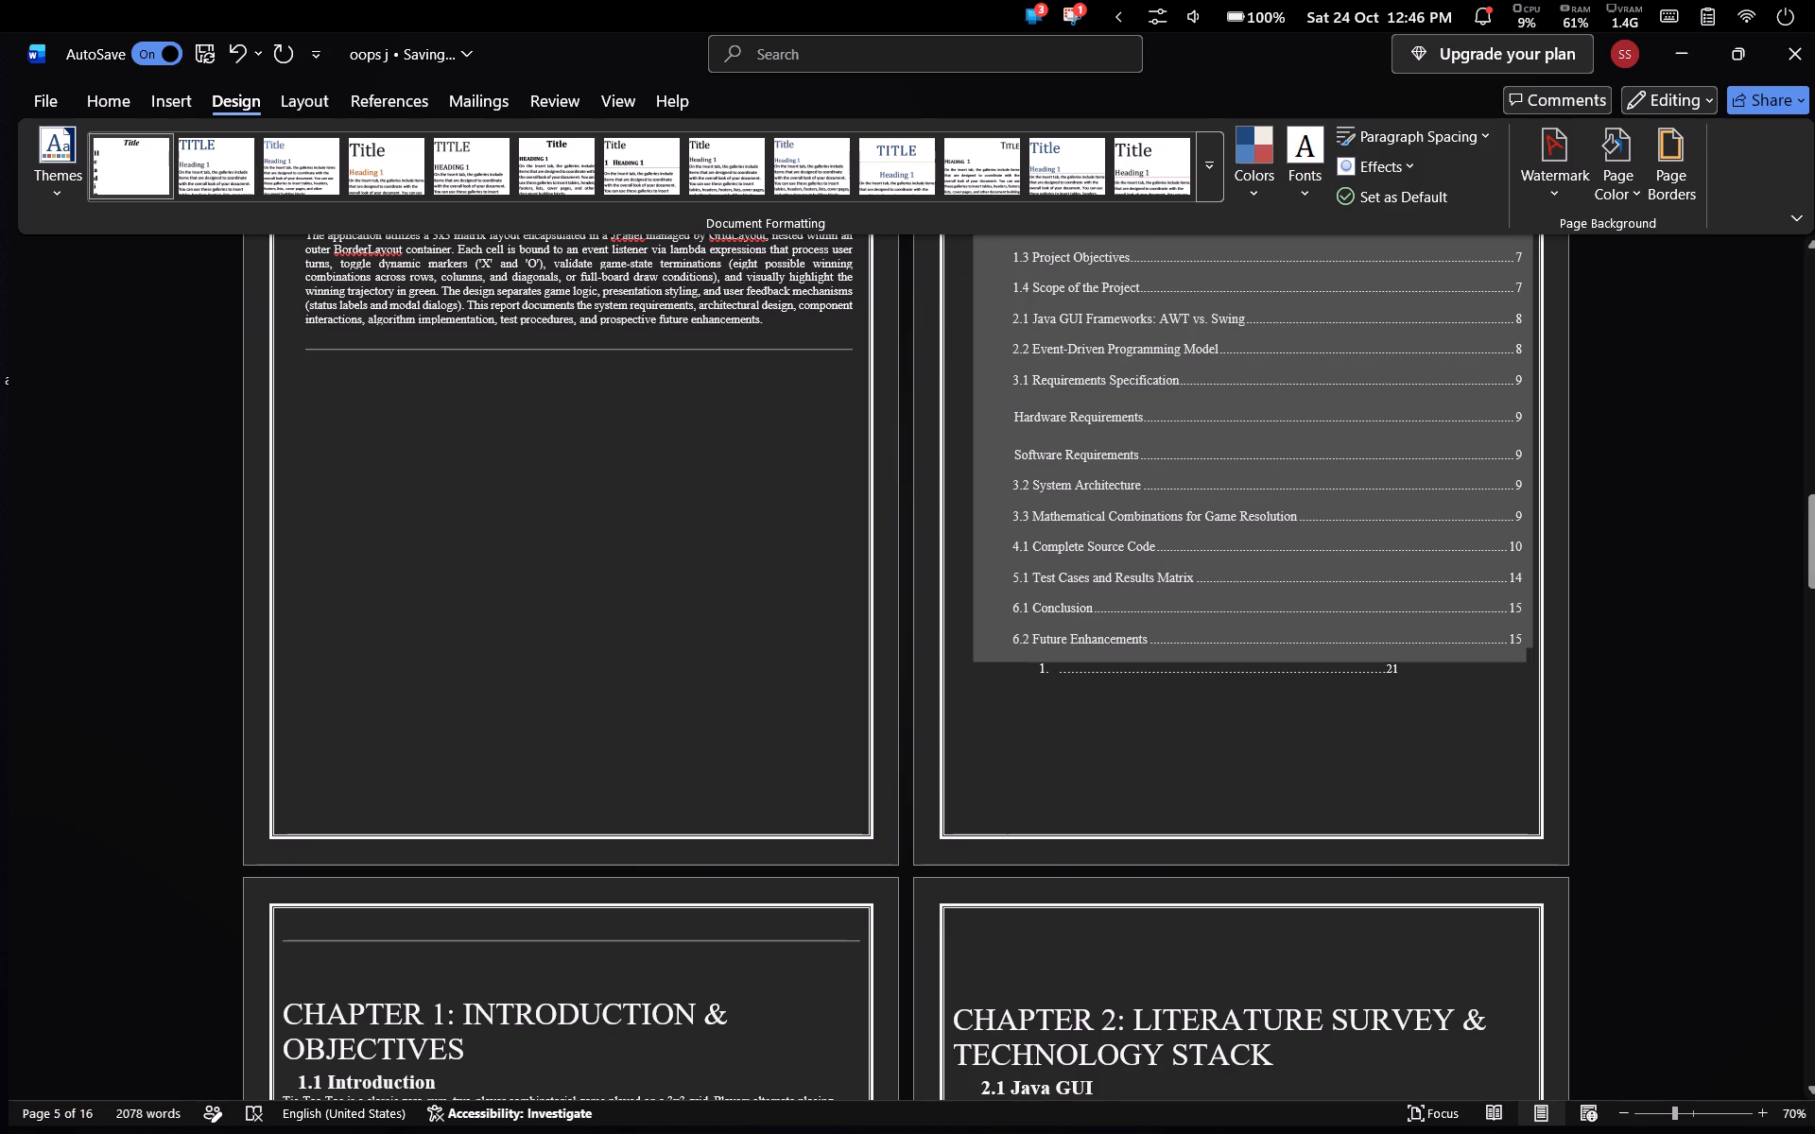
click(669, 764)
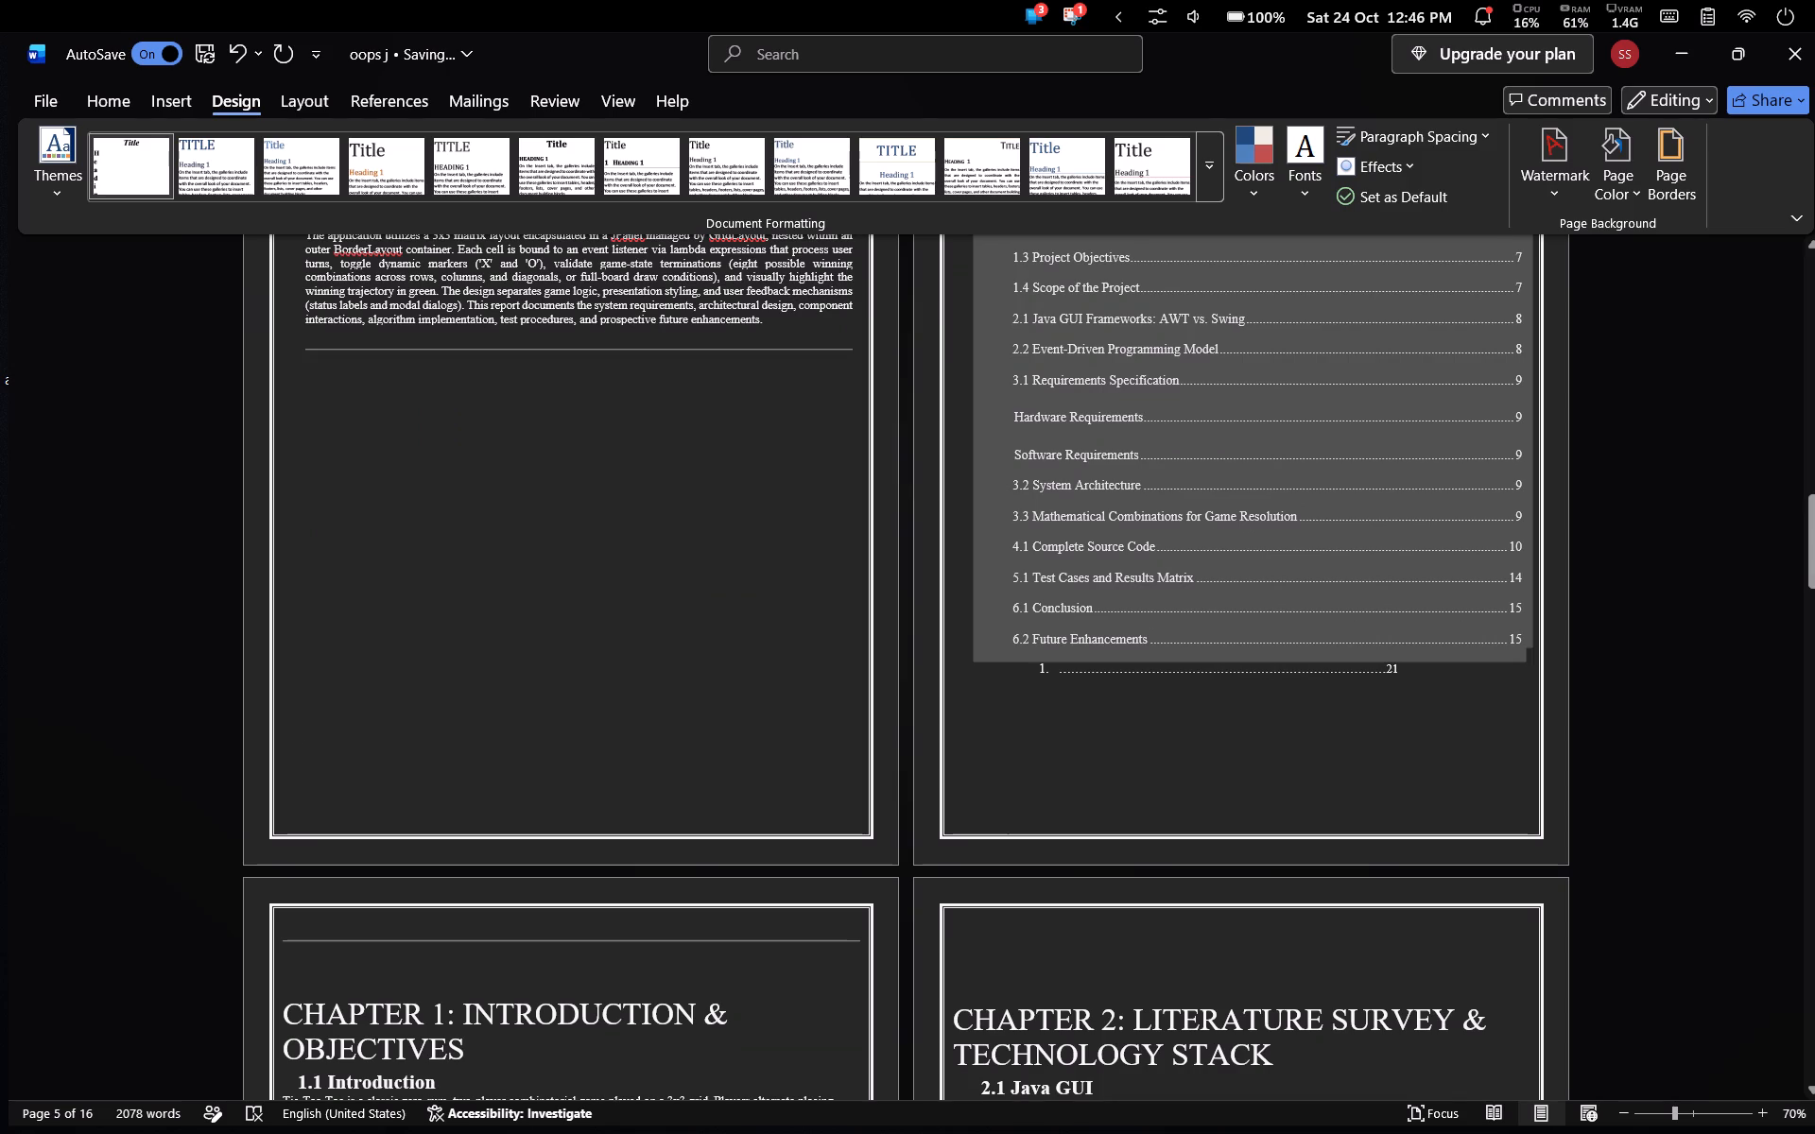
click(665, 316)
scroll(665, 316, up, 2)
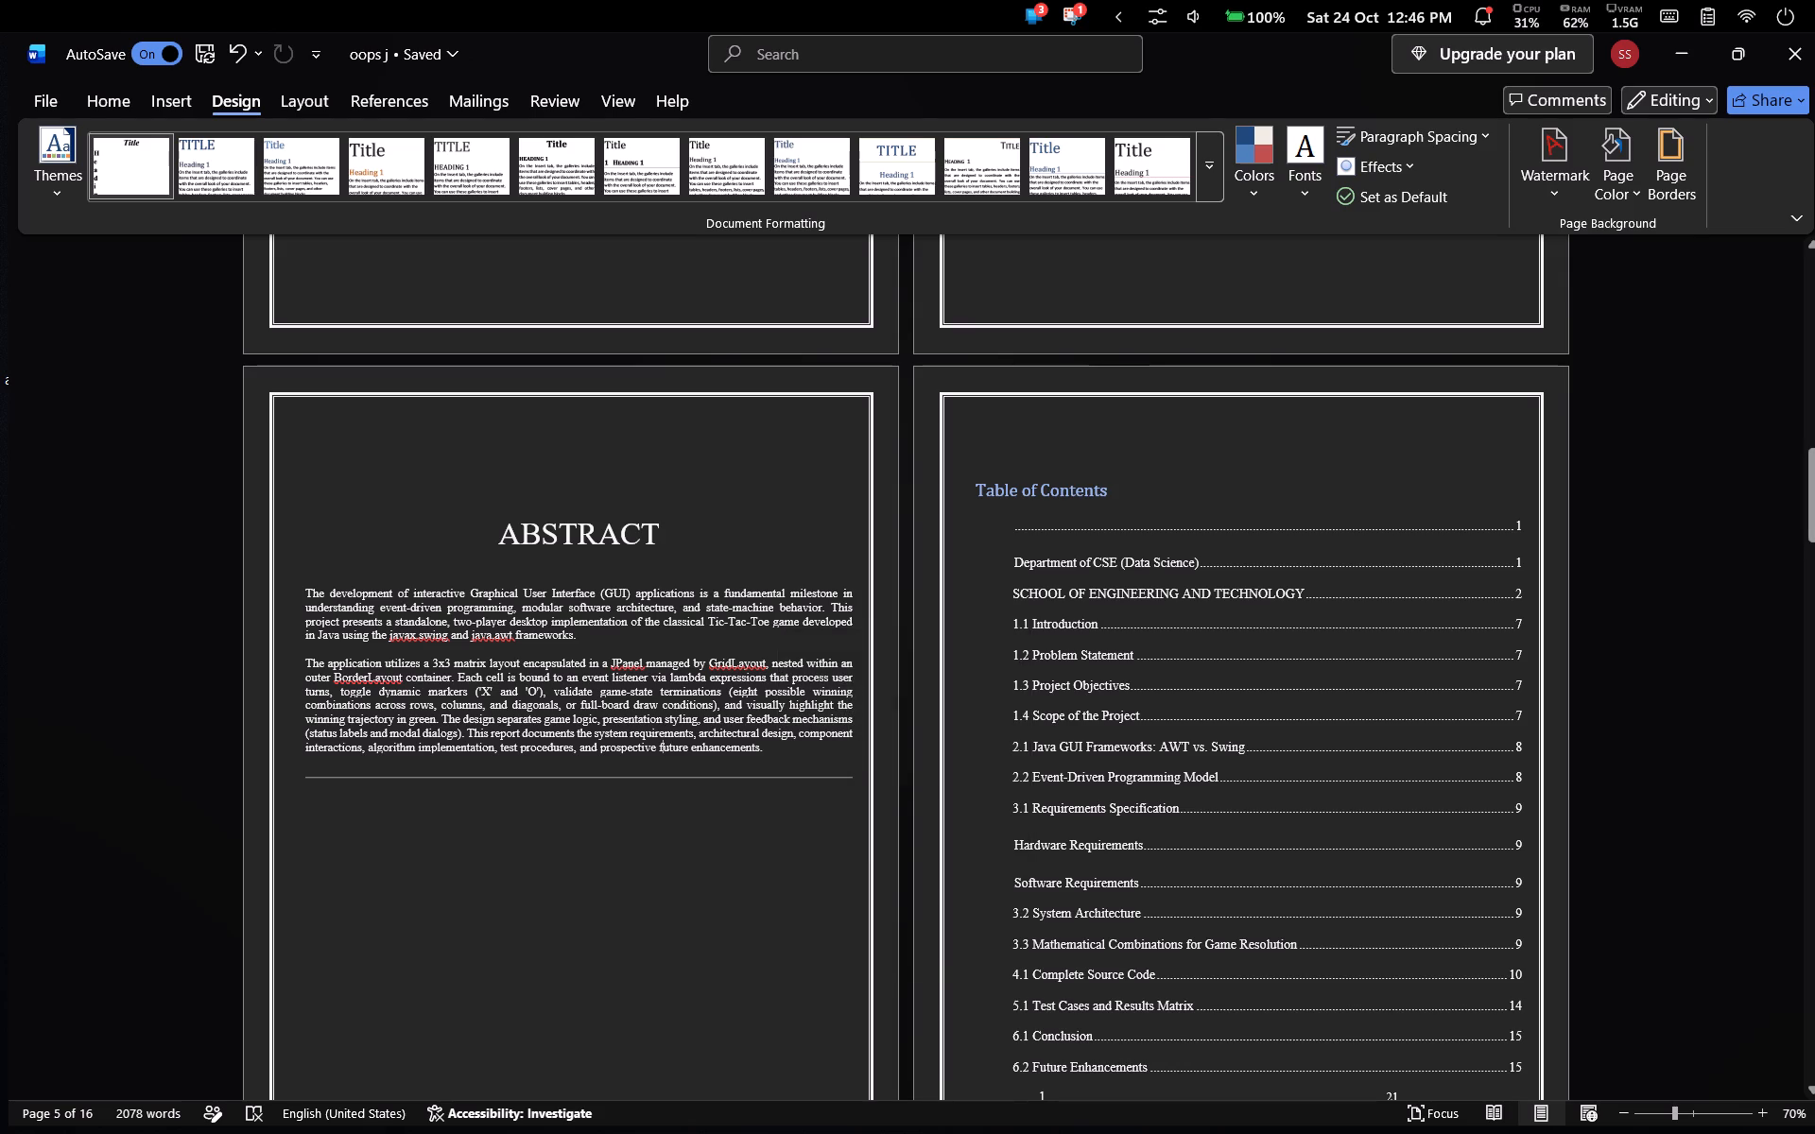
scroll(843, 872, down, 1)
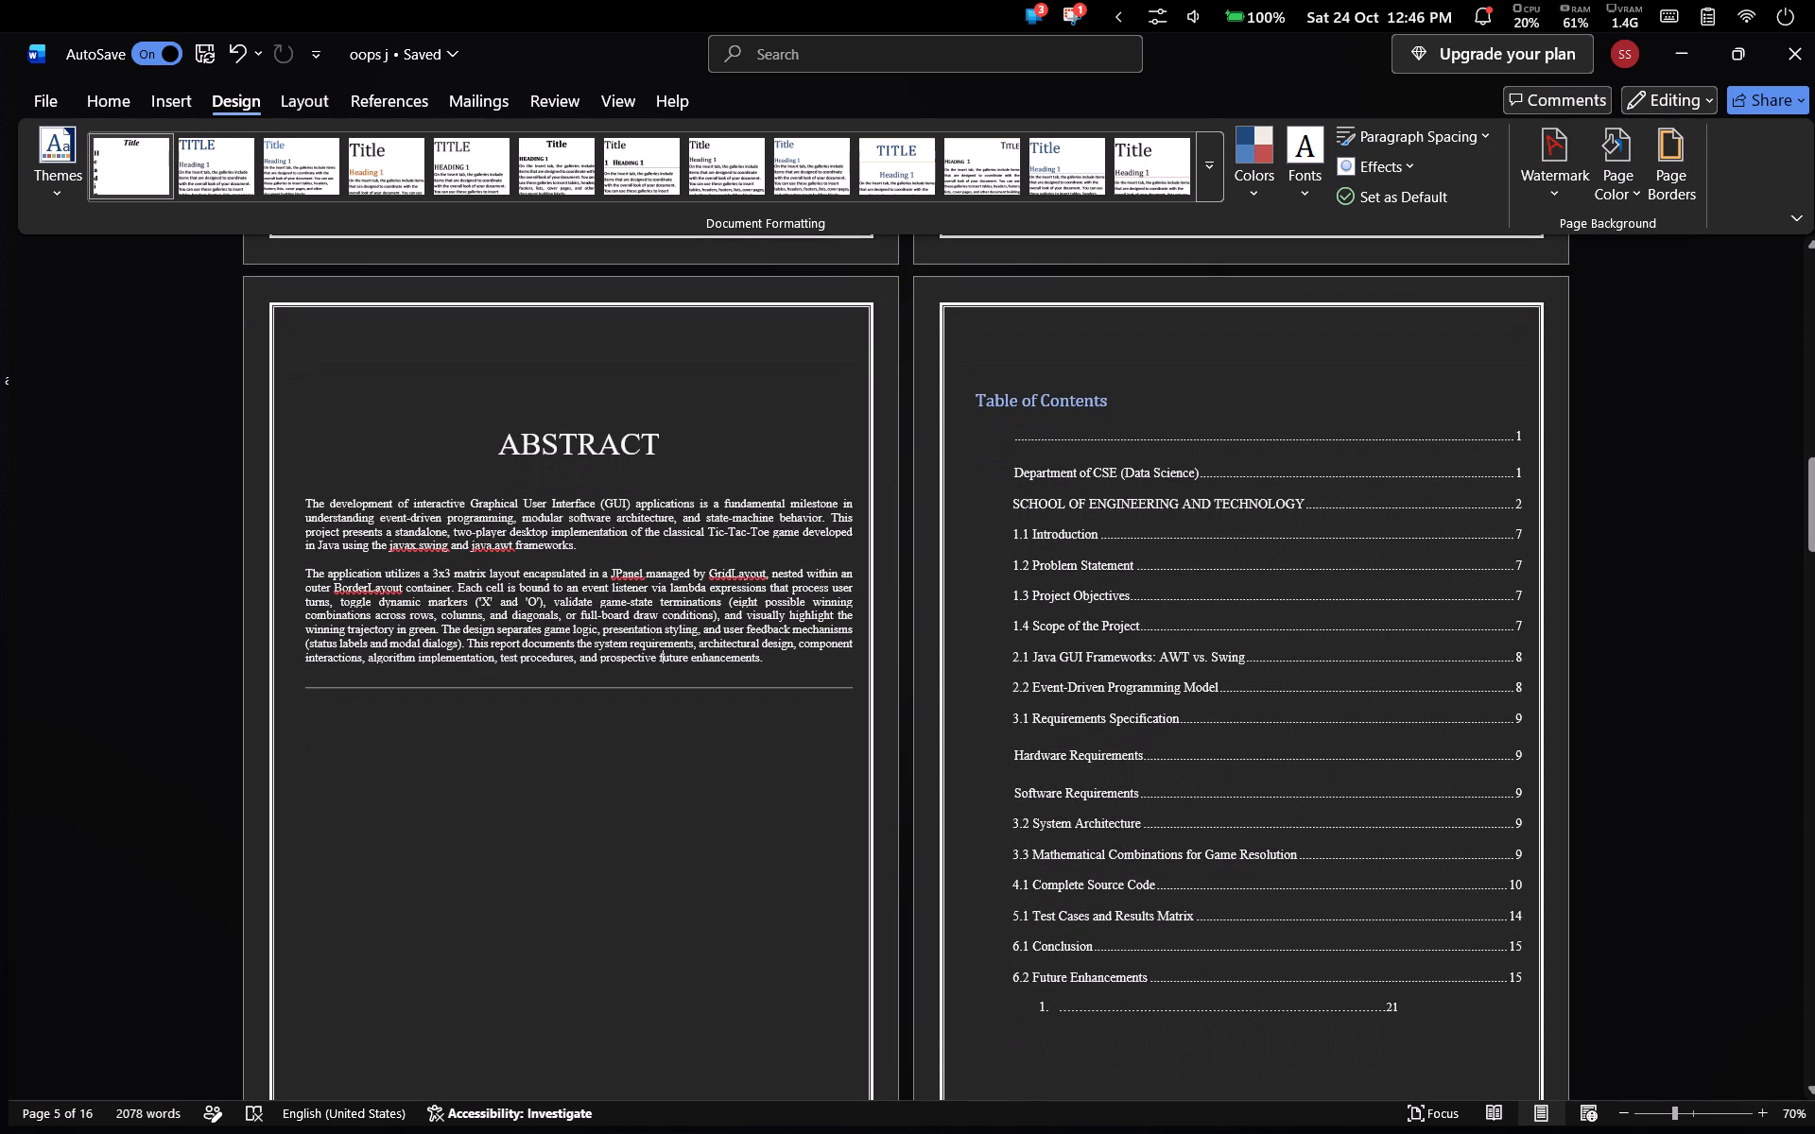
Review the page layout and borders from the abstract and table of contents pages through the chapters and source code pages.
scroll(843, 872, down, 1)
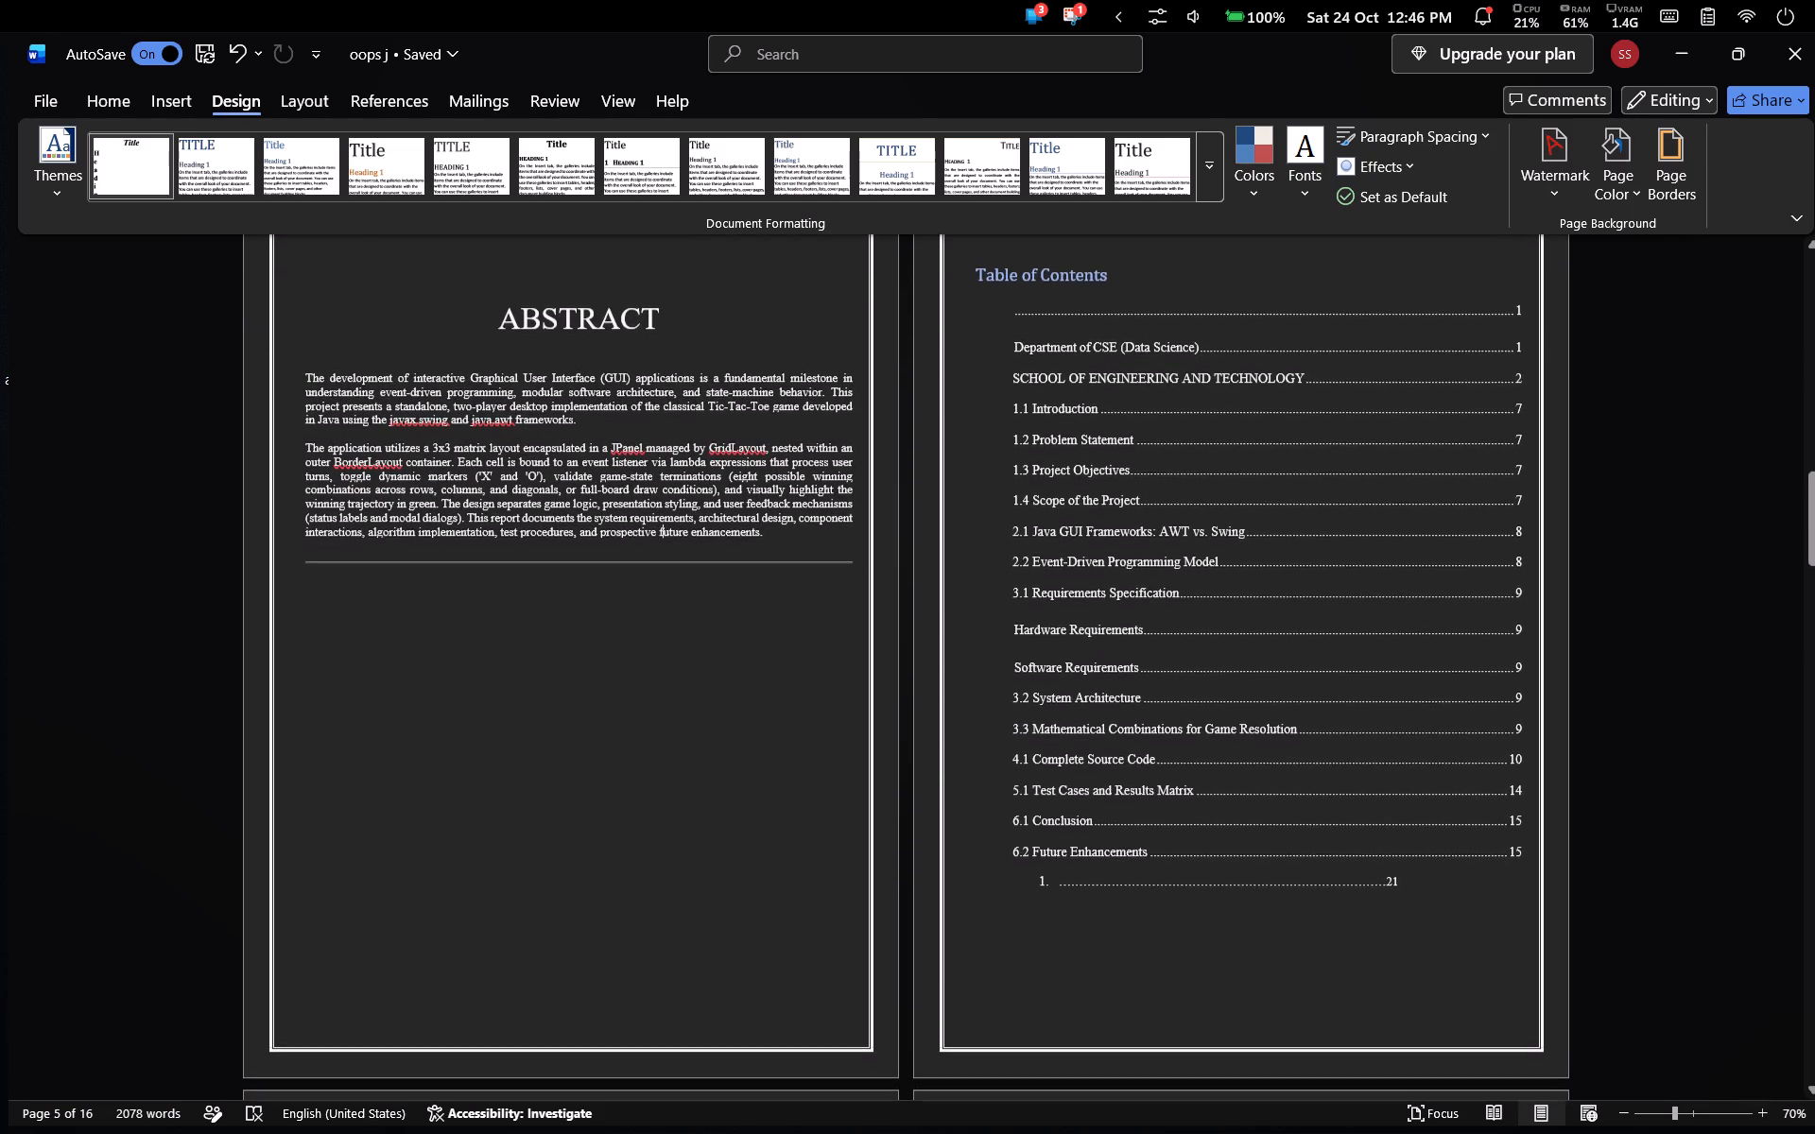
scroll(843, 872, down, 1)
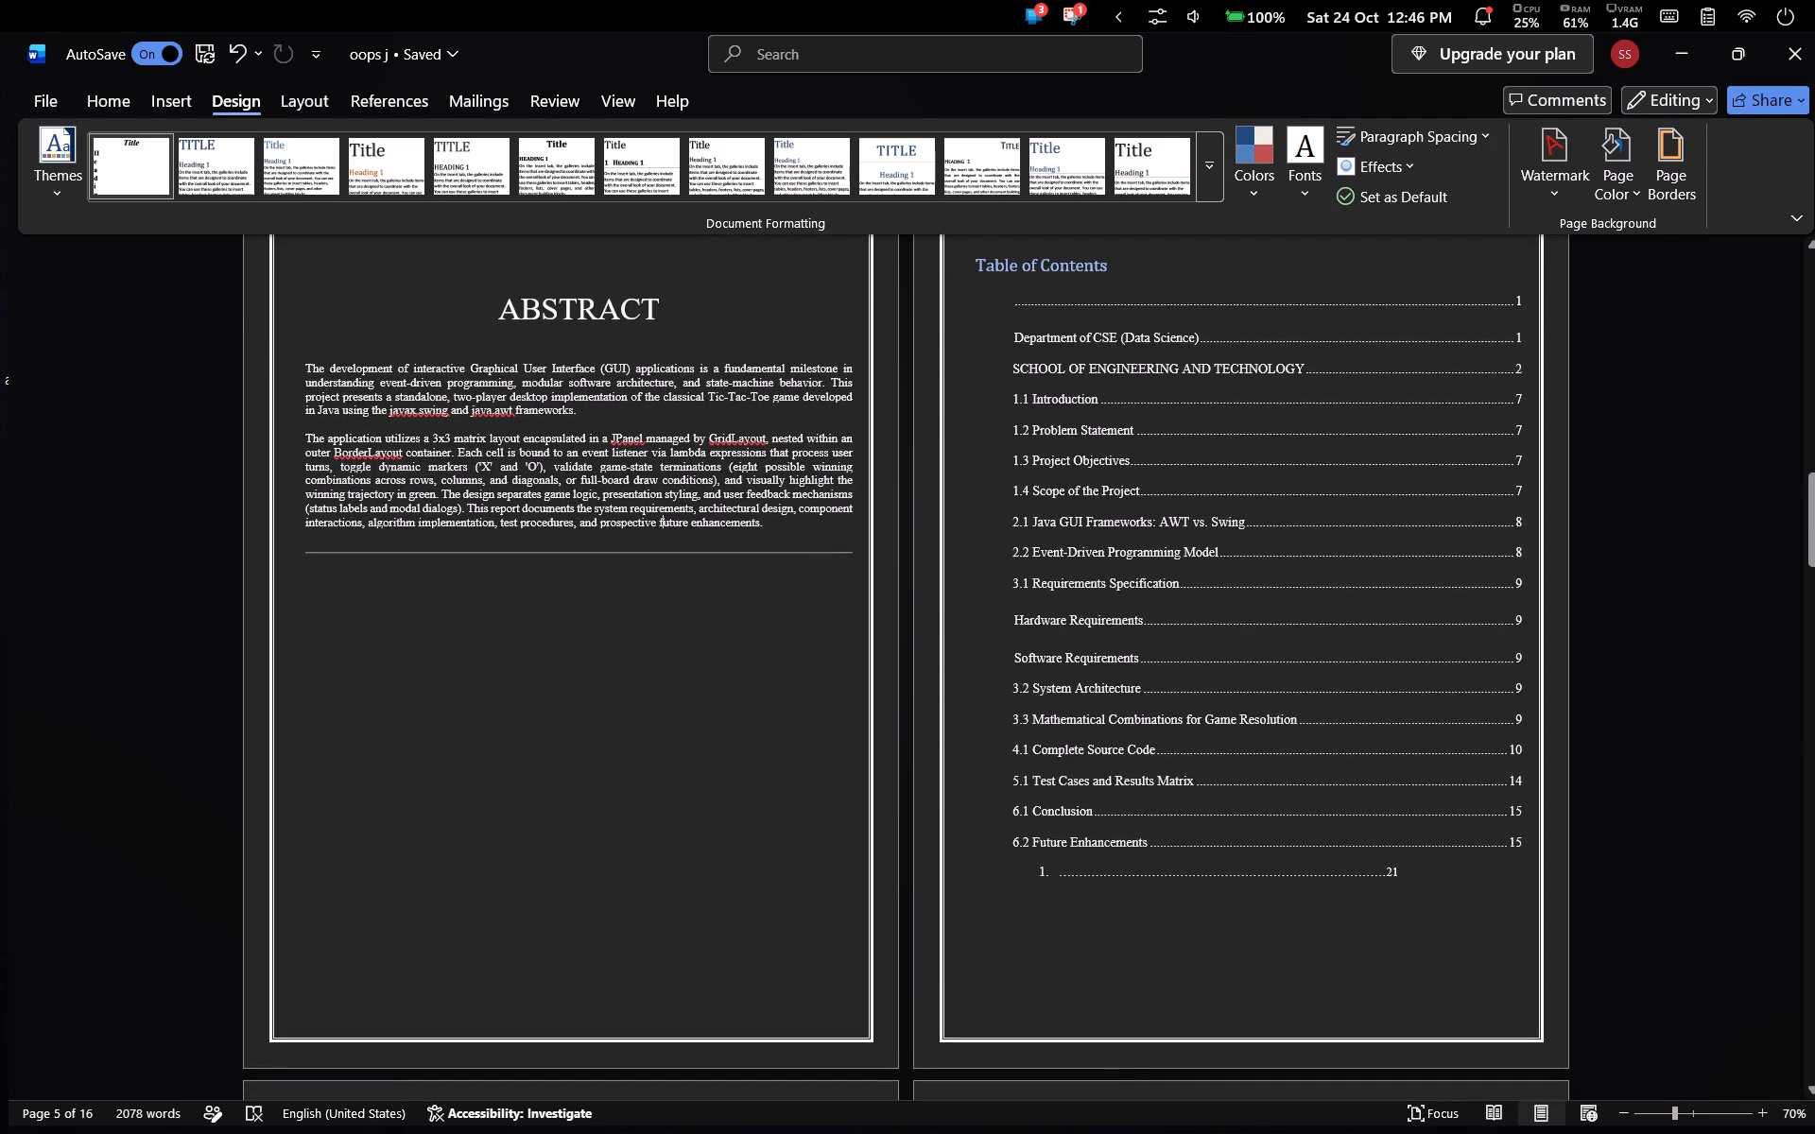
scroll(843, 872, down, 1)
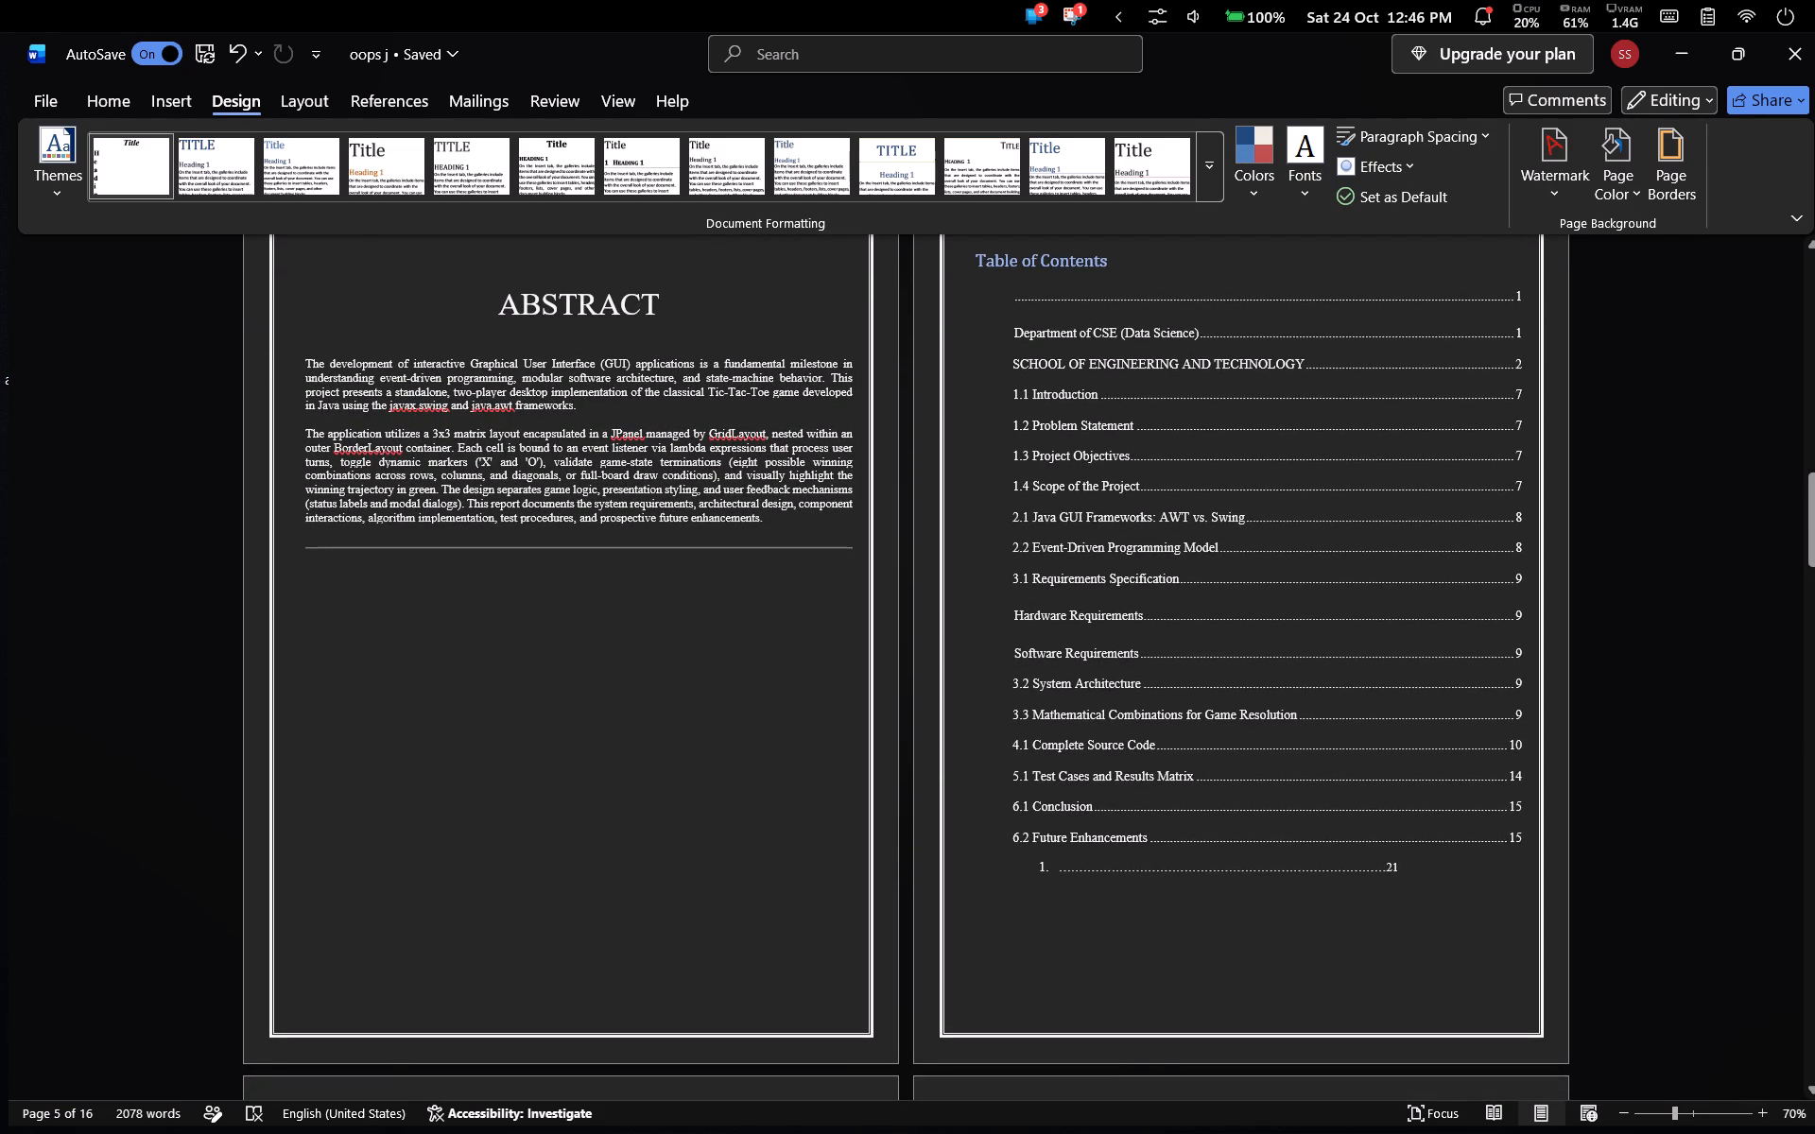
scroll(843, 872, down, 1)
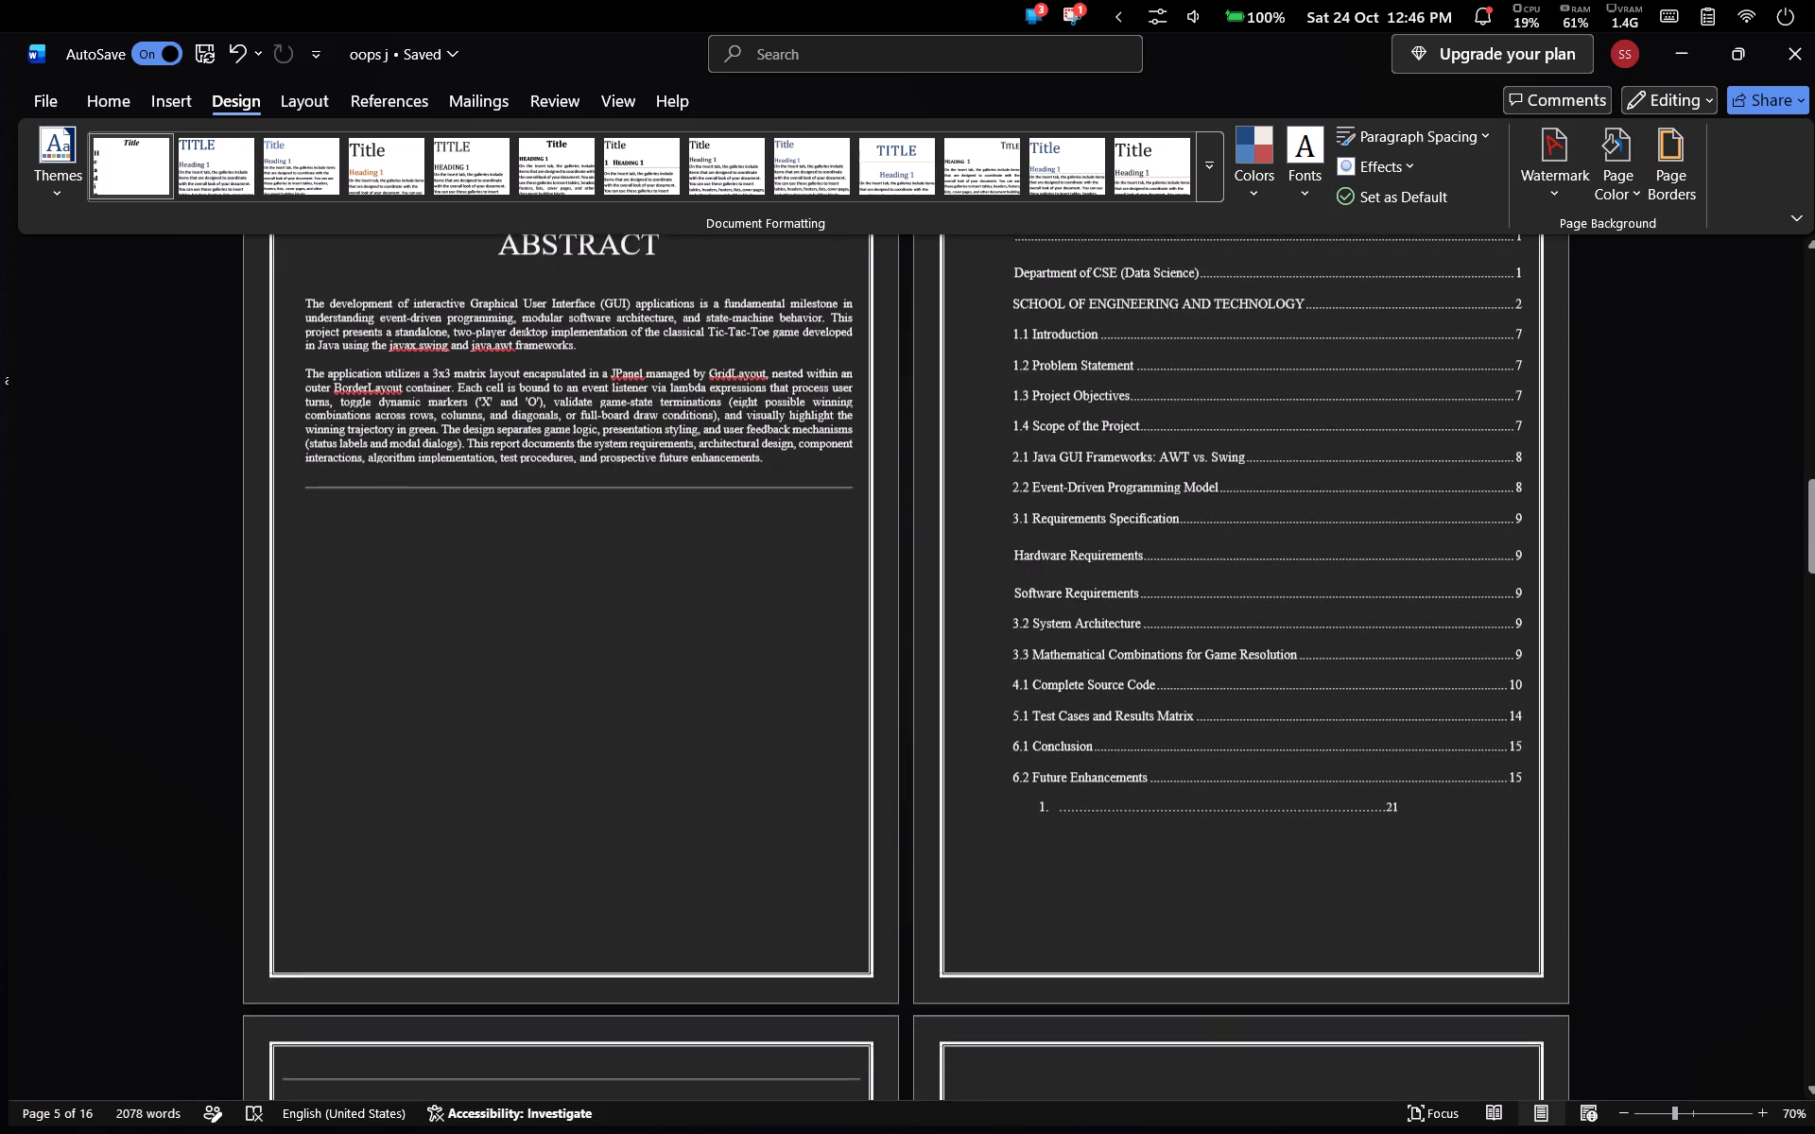
scroll(843, 872, down, 2)
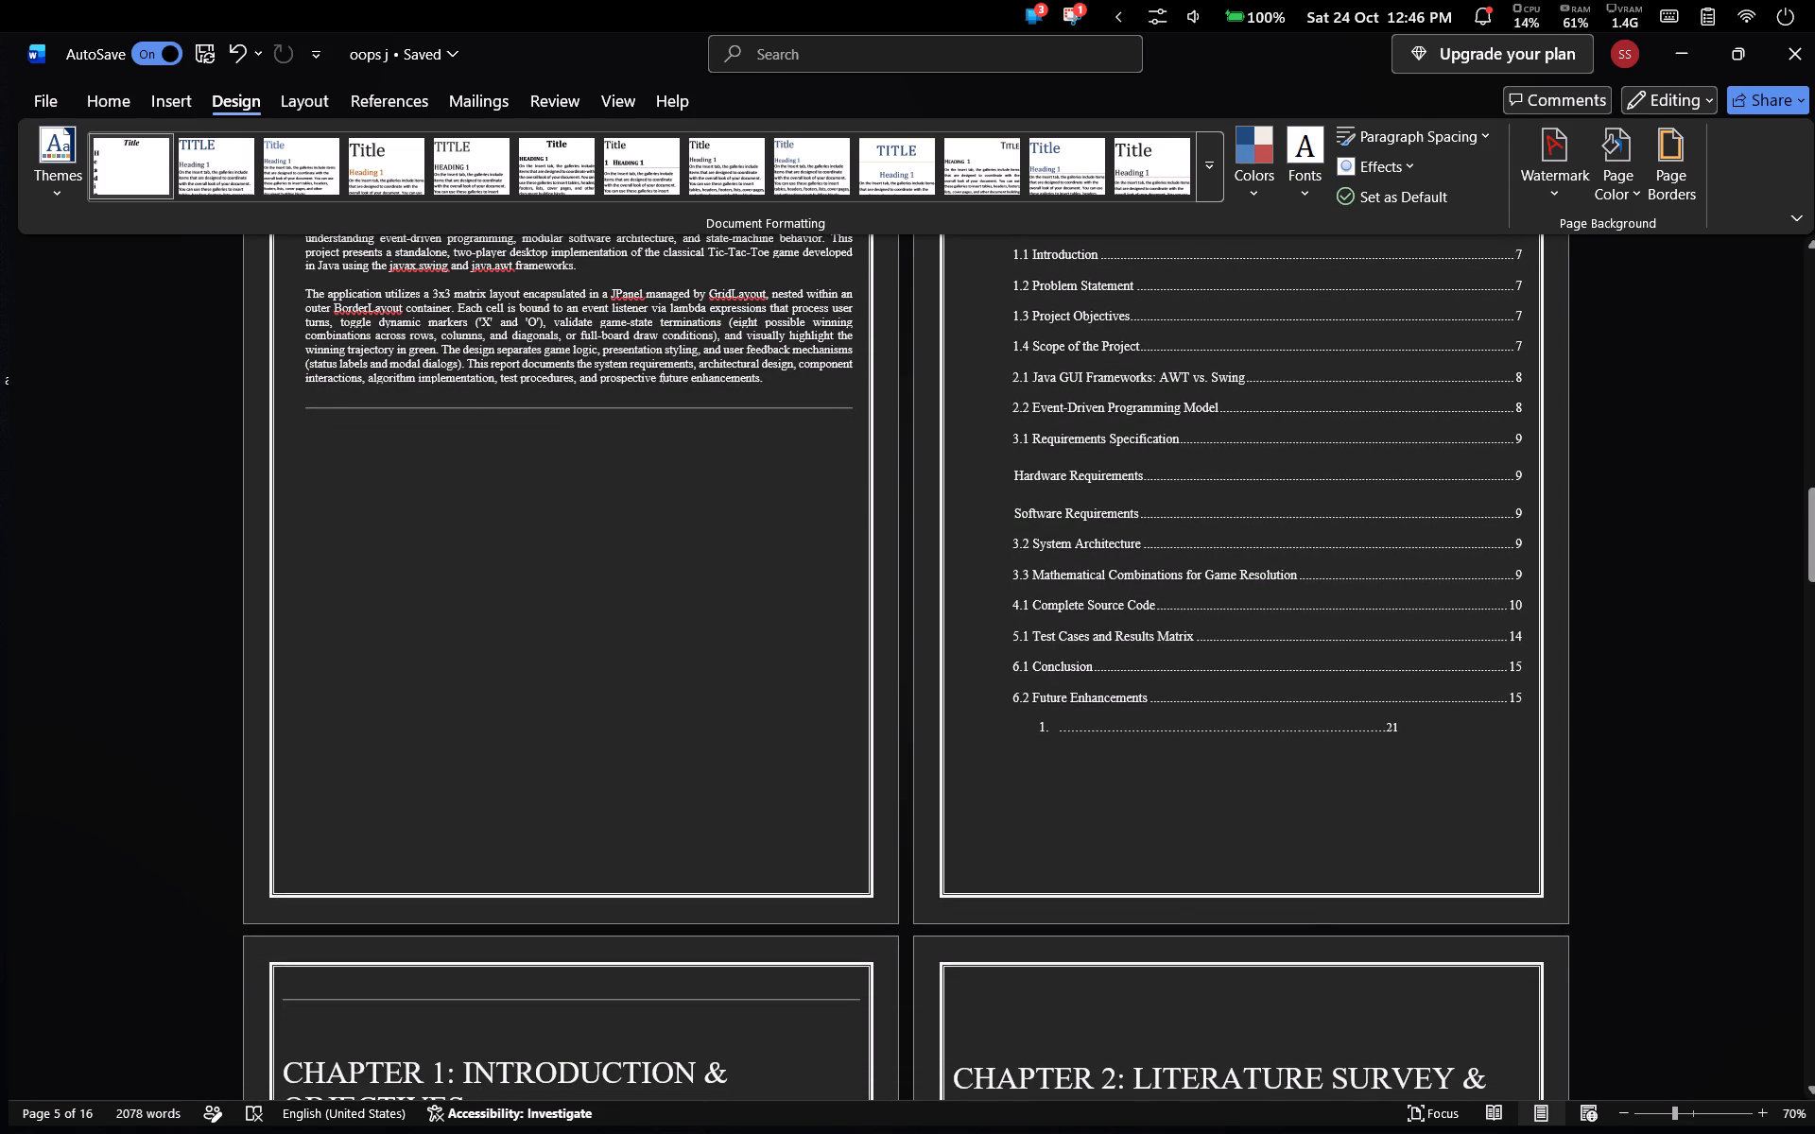
scroll(843, 872, down, 3)
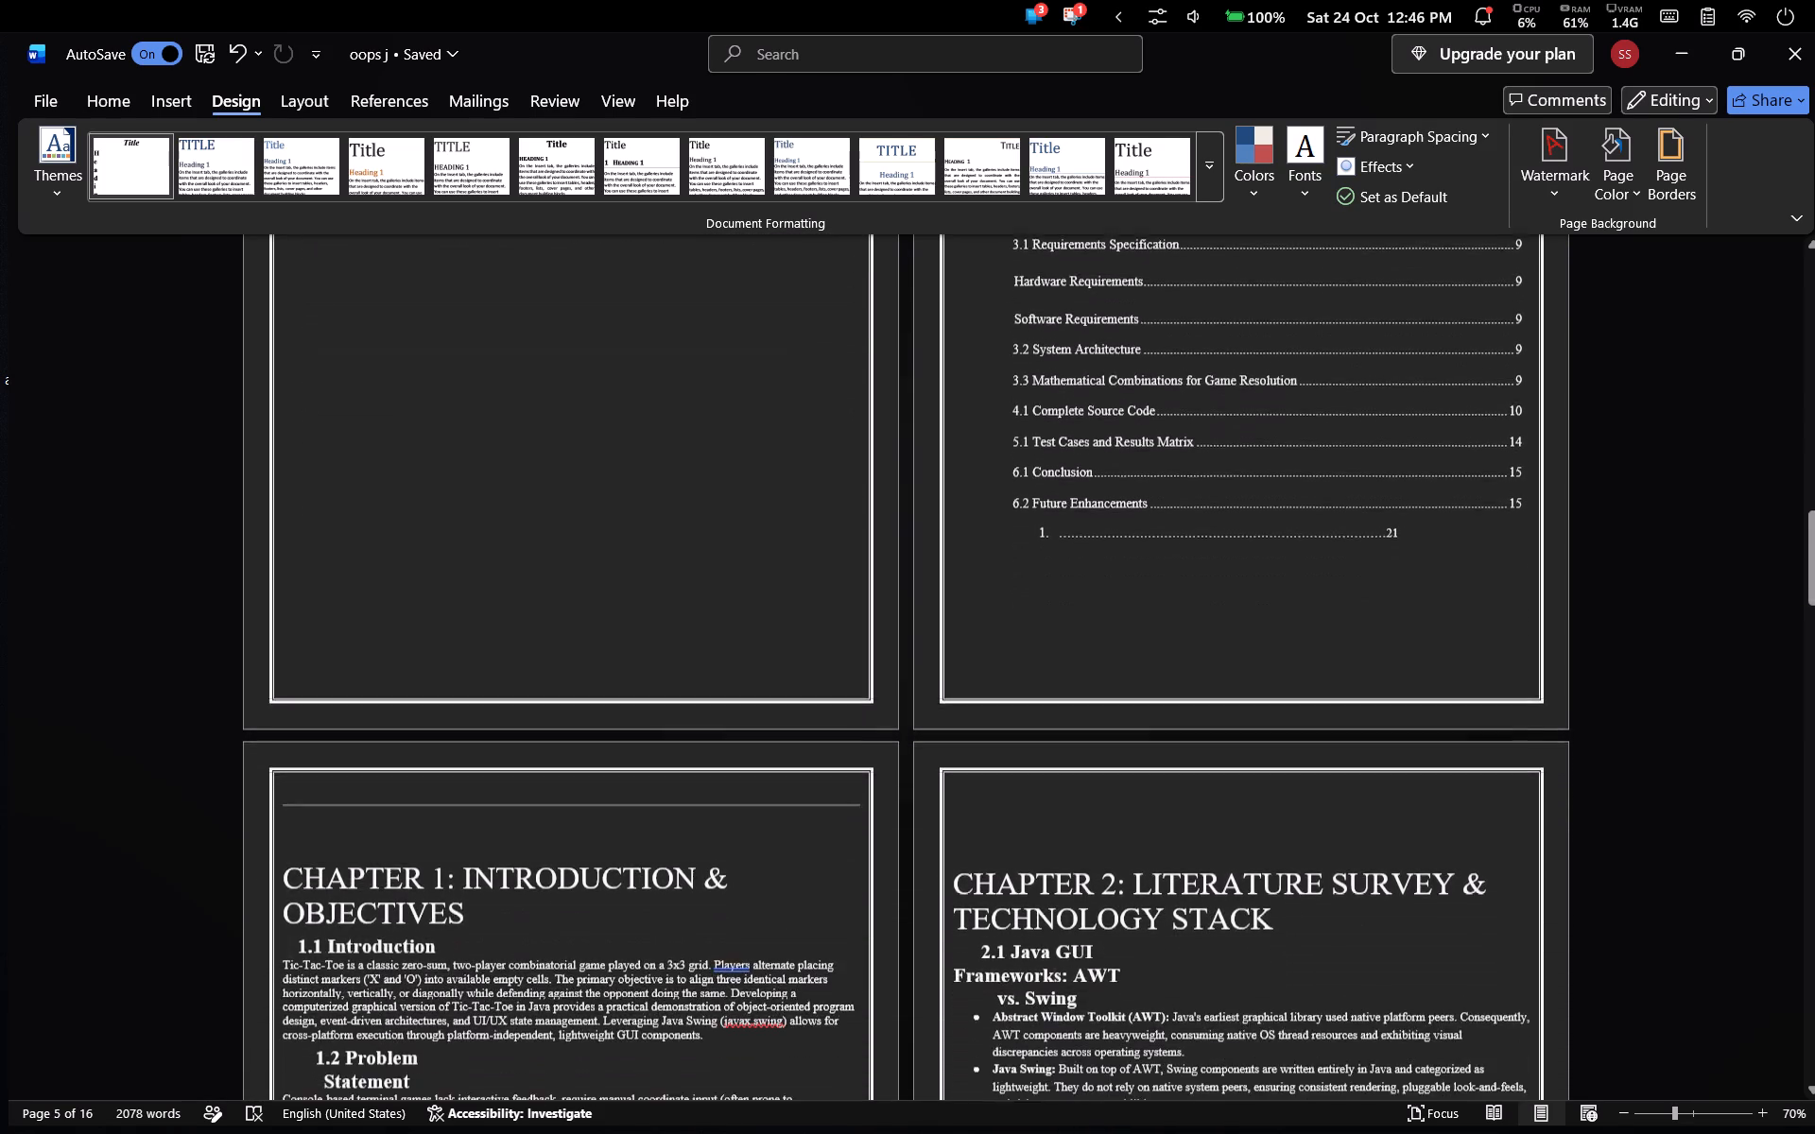
scroll(843, 872, down, 10)
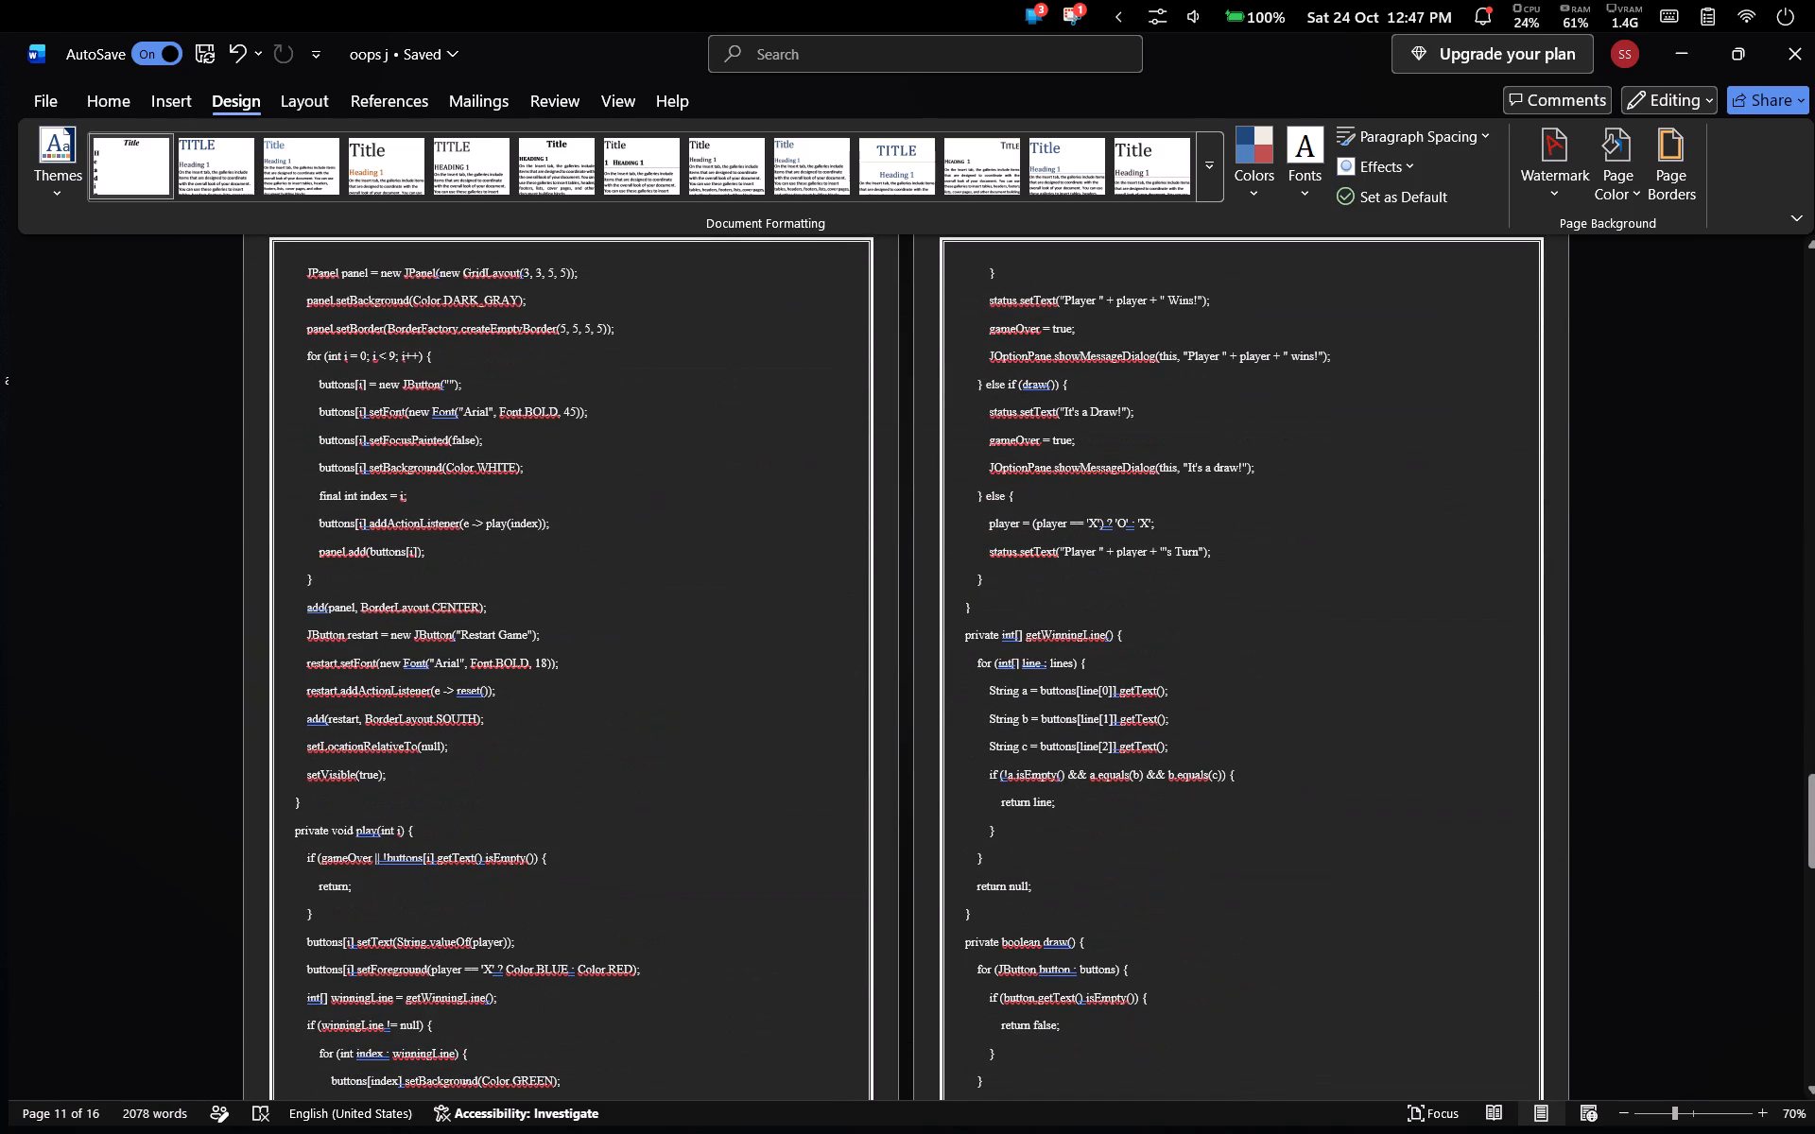
scroll(1755, 593, up, 3)
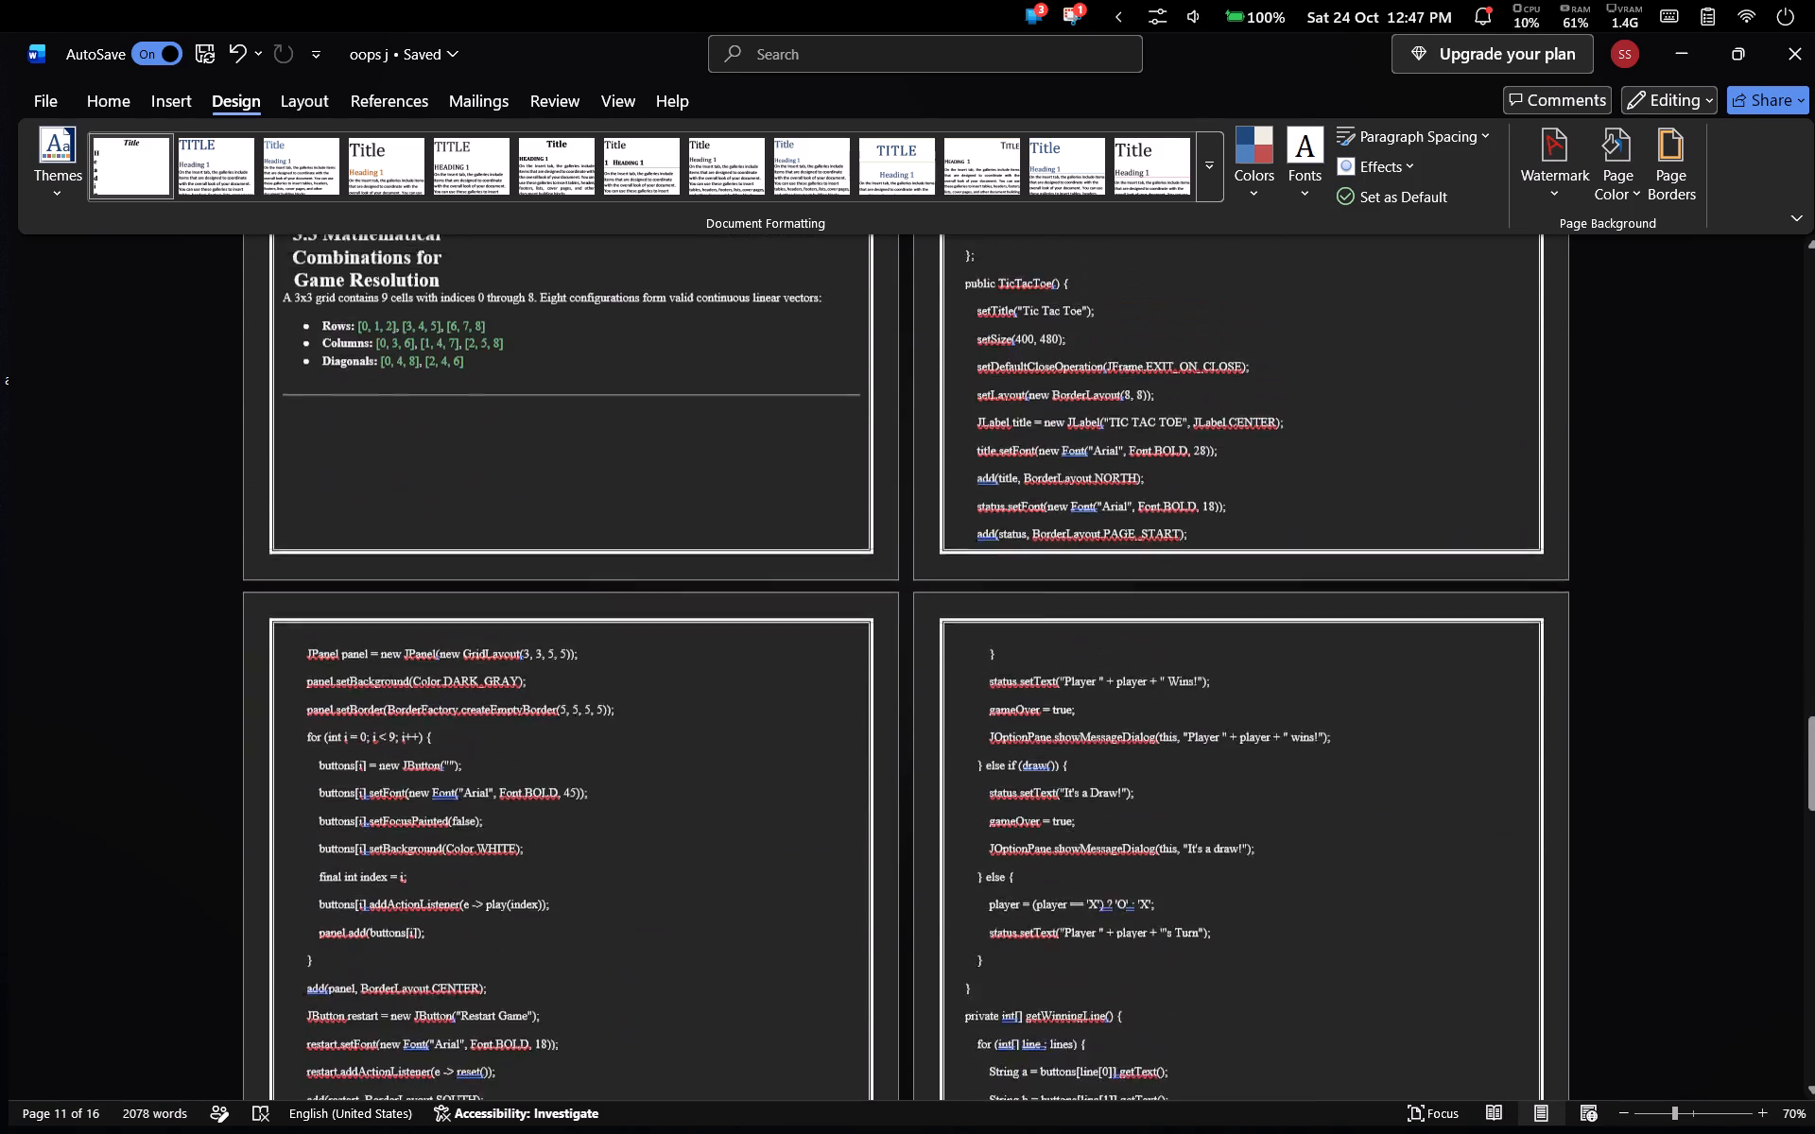
scroll(1755, 593, up, 8)
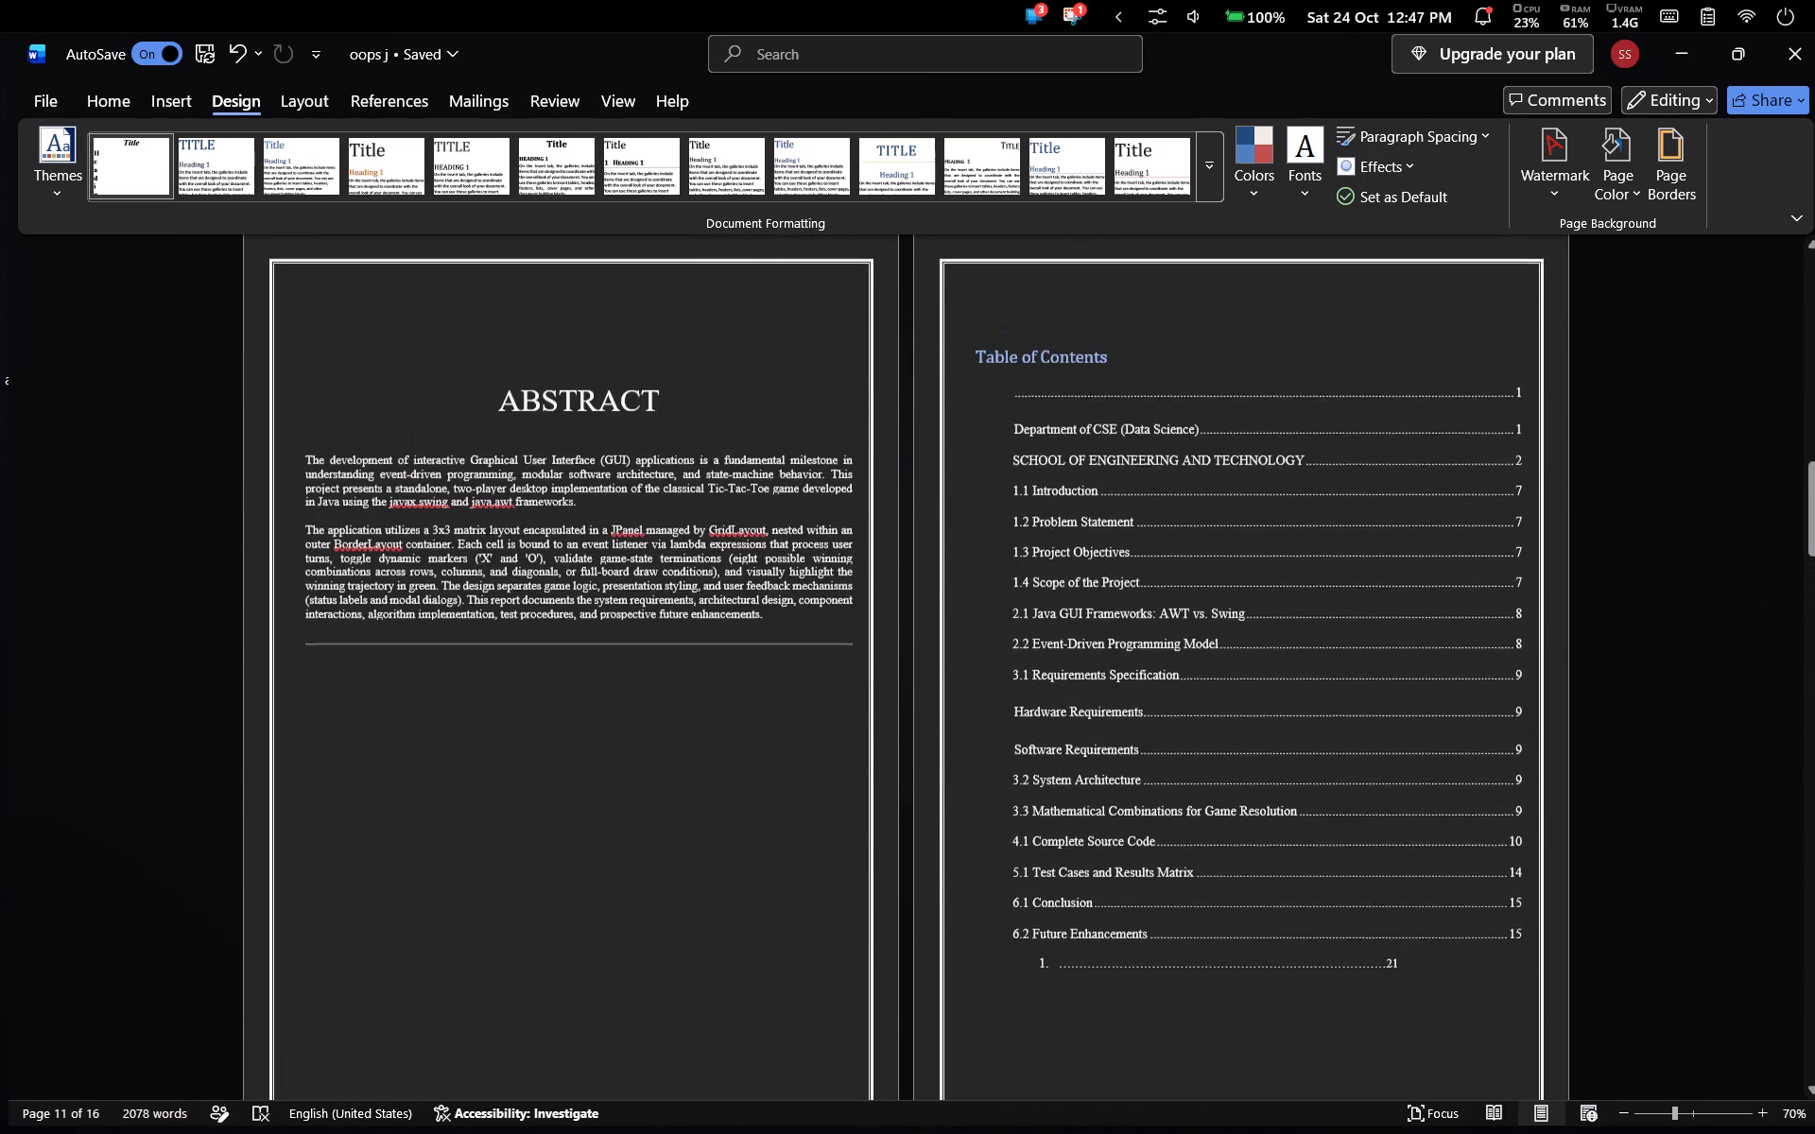
Examine the abstract page and the Table of Contents entries up close, from the heading to the last numbered line.
ctrl+scroll(1674, 416, up, 1)
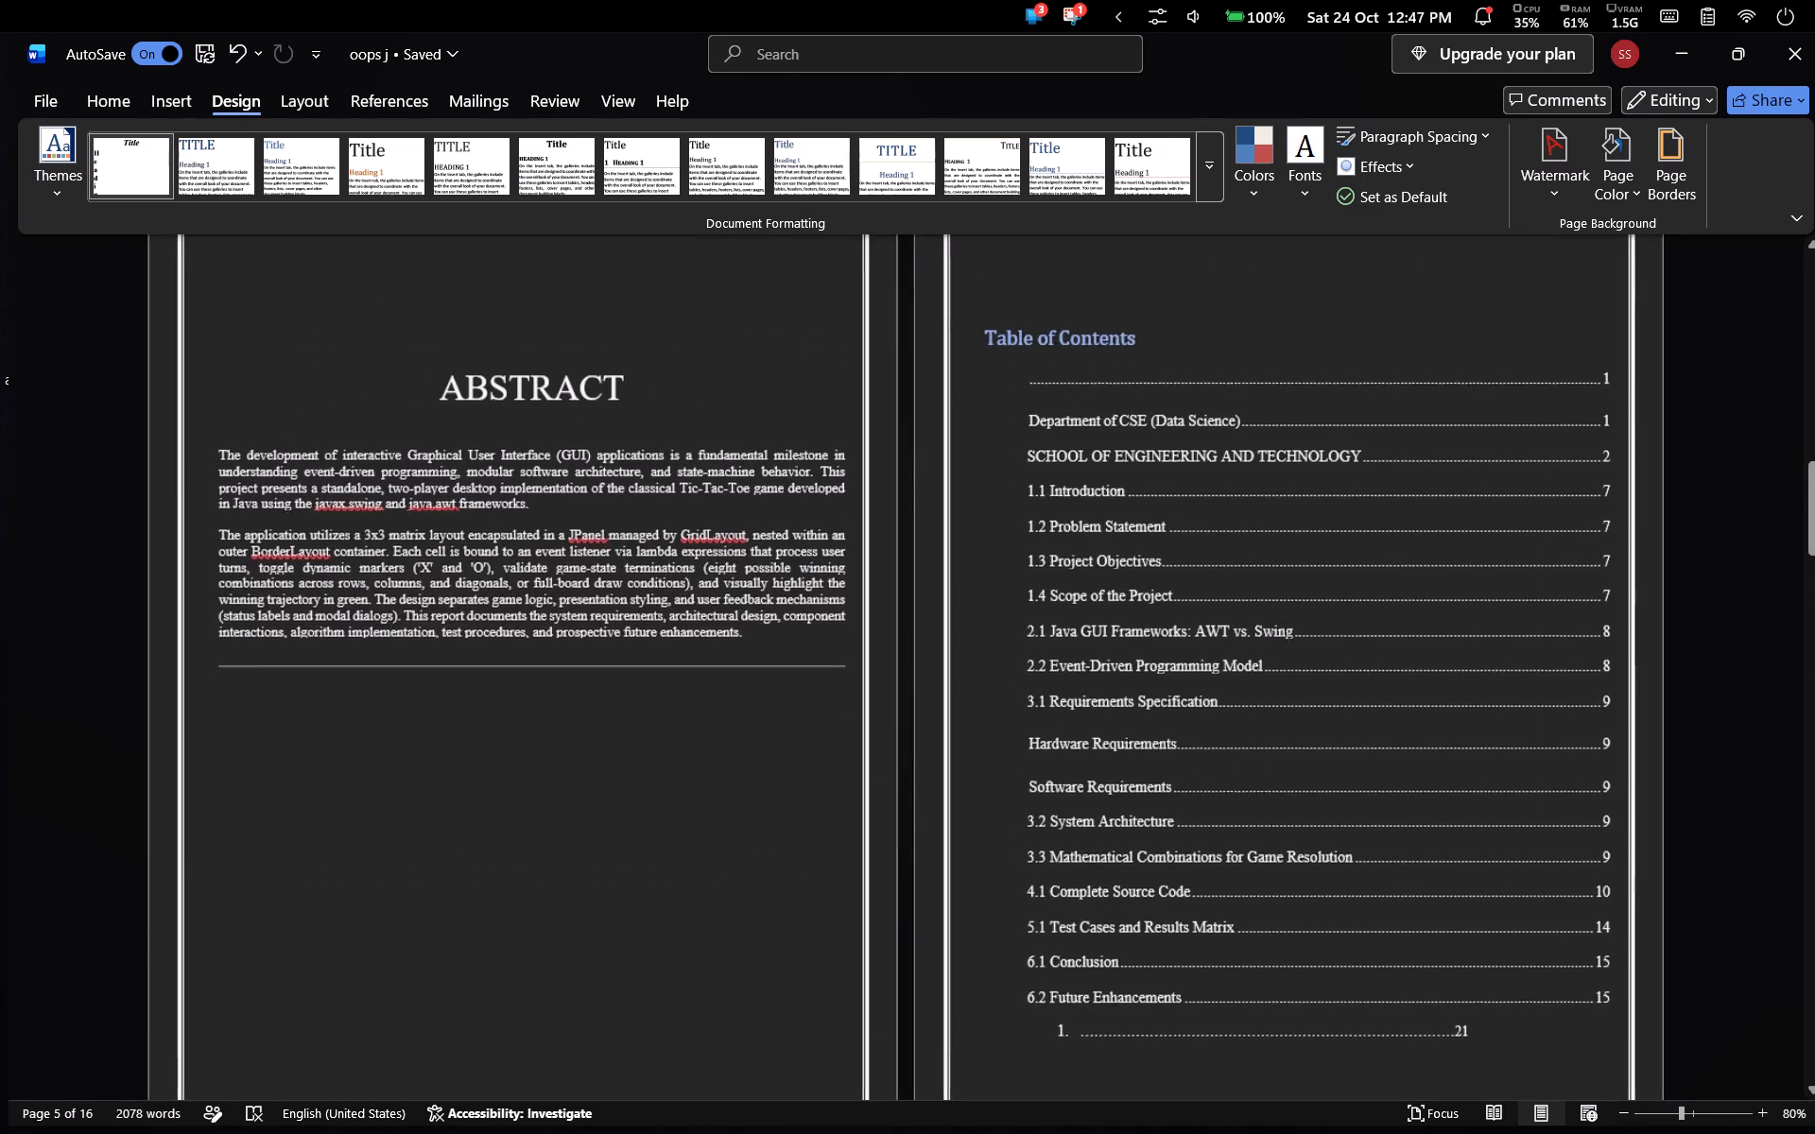
ctrl+scroll(1674, 416, up, 3)
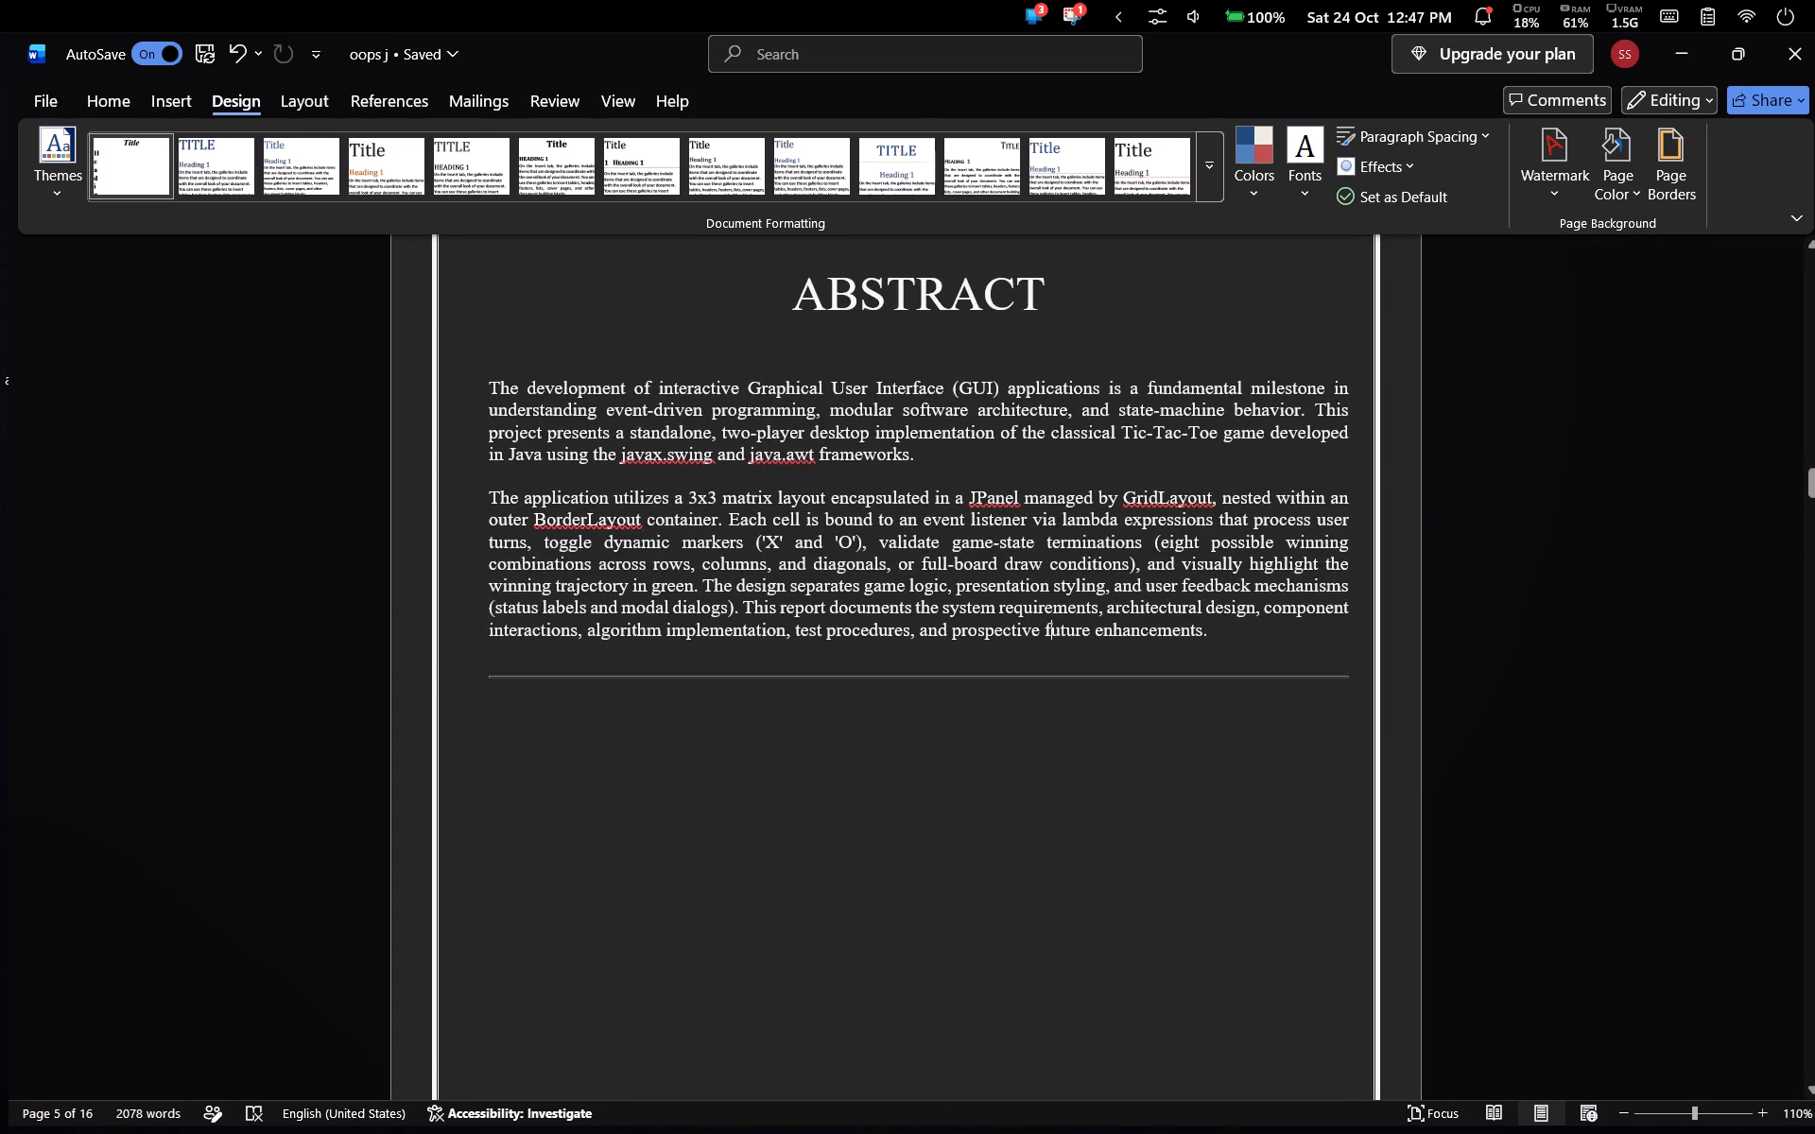
scroll(1345, 486, down, 2)
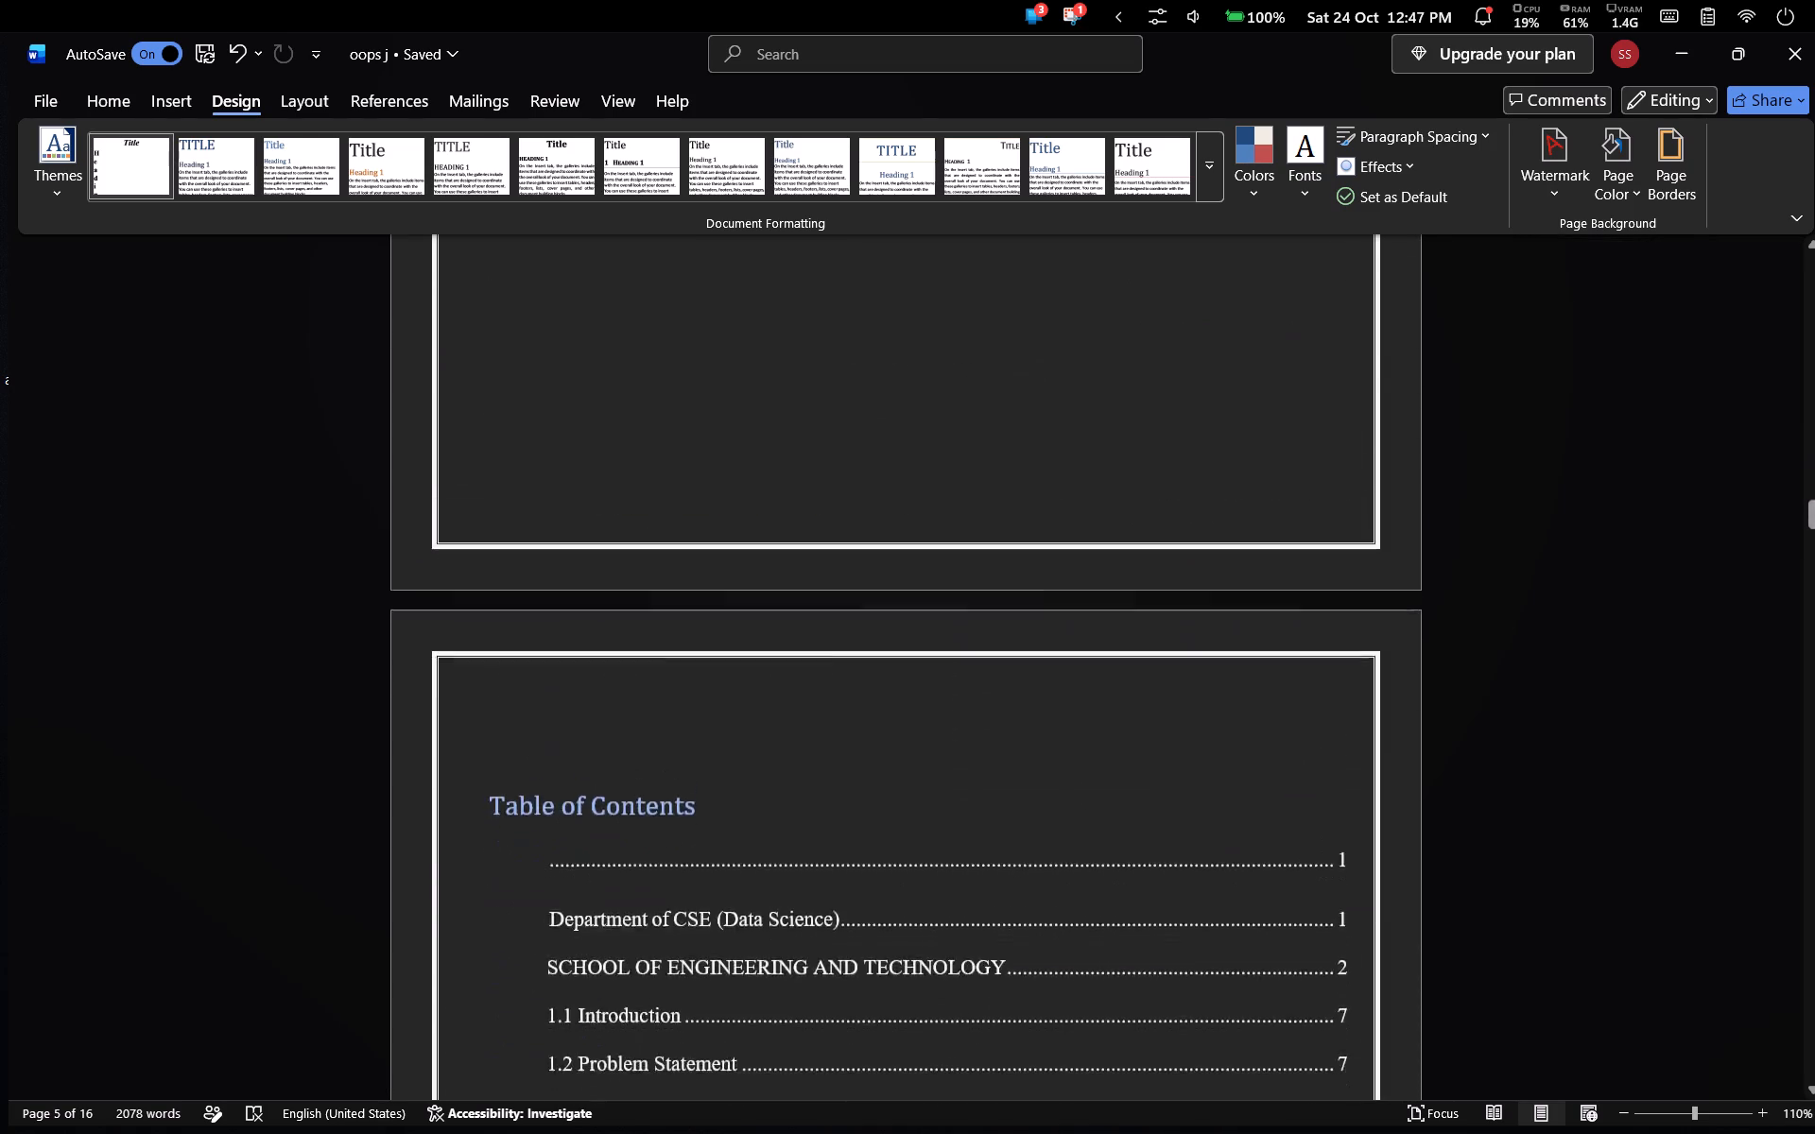
scroll(1345, 486, down, 1)
scroll(1345, 486, up, 1)
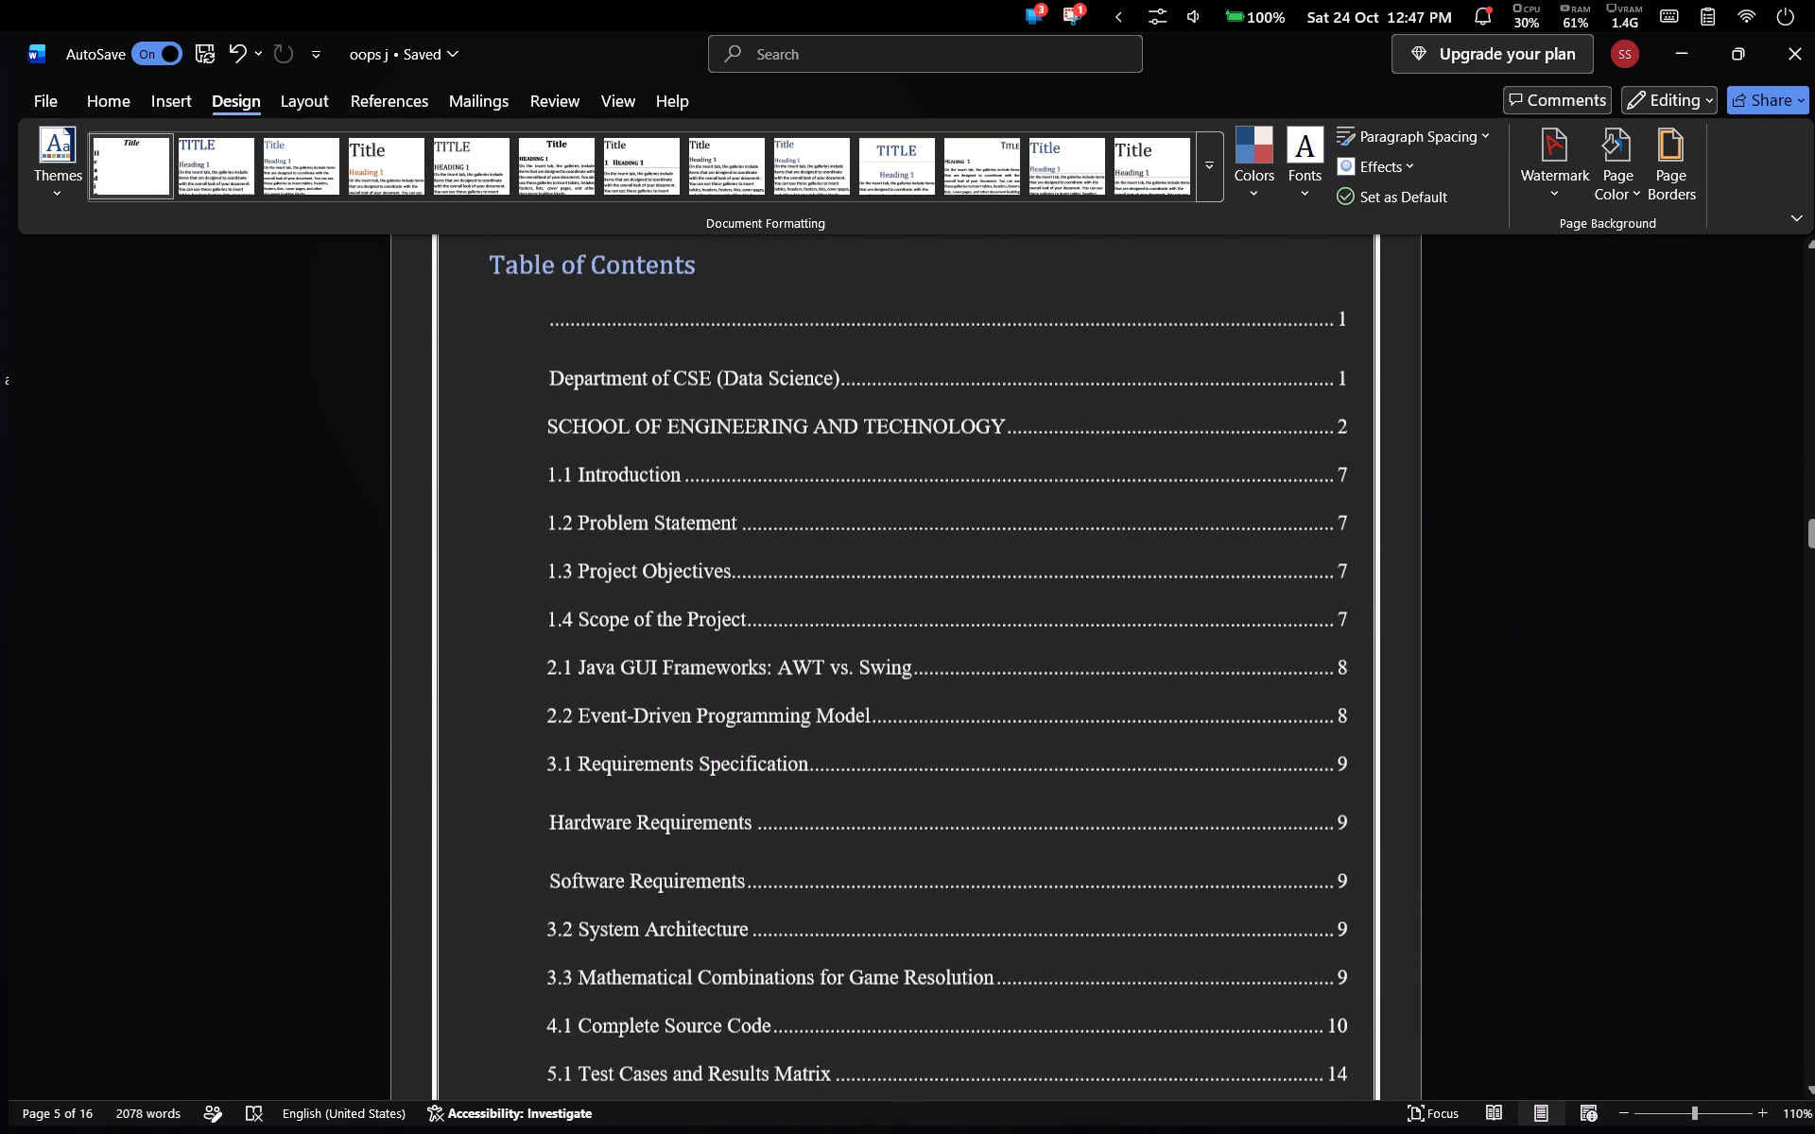
scroll(1345, 486, up, 2)
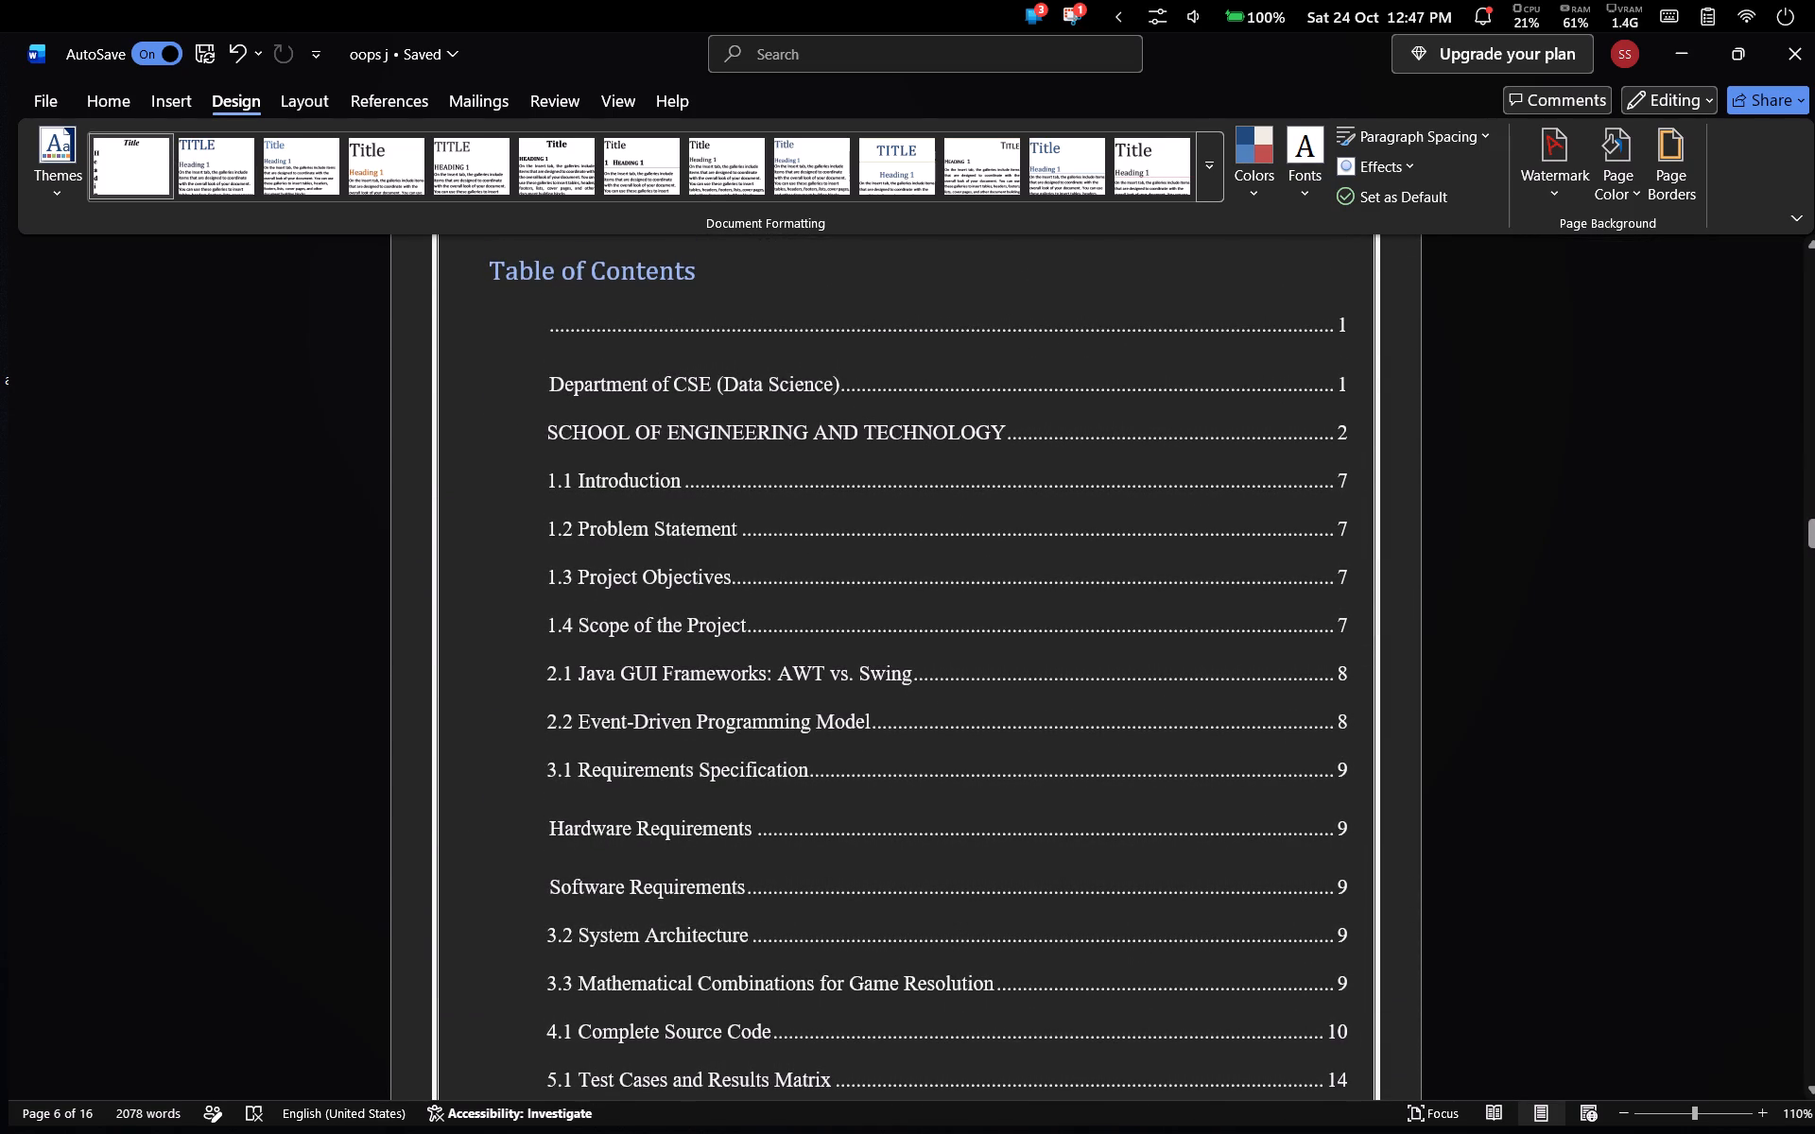
scroll(1345, 486, up, 1)
scroll(1345, 486, down, 2)
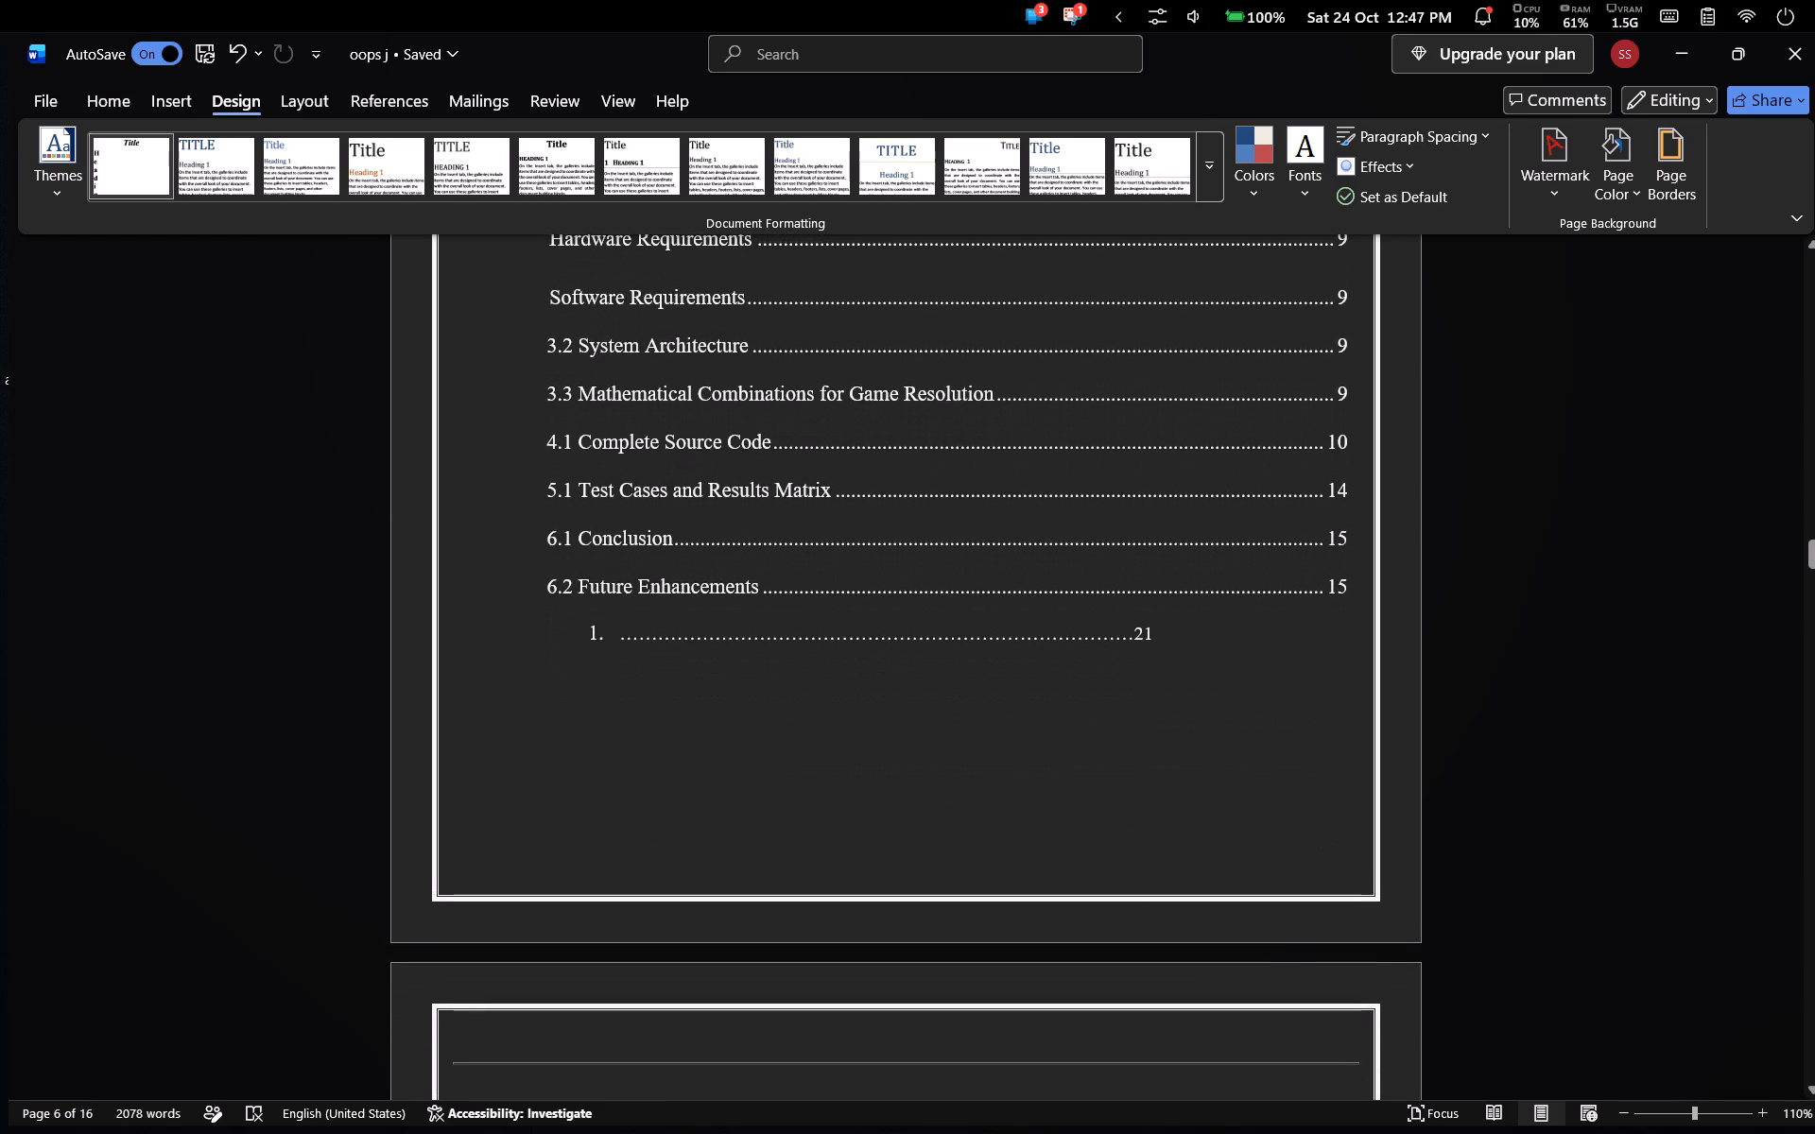
scroll(1345, 486, up, 3)
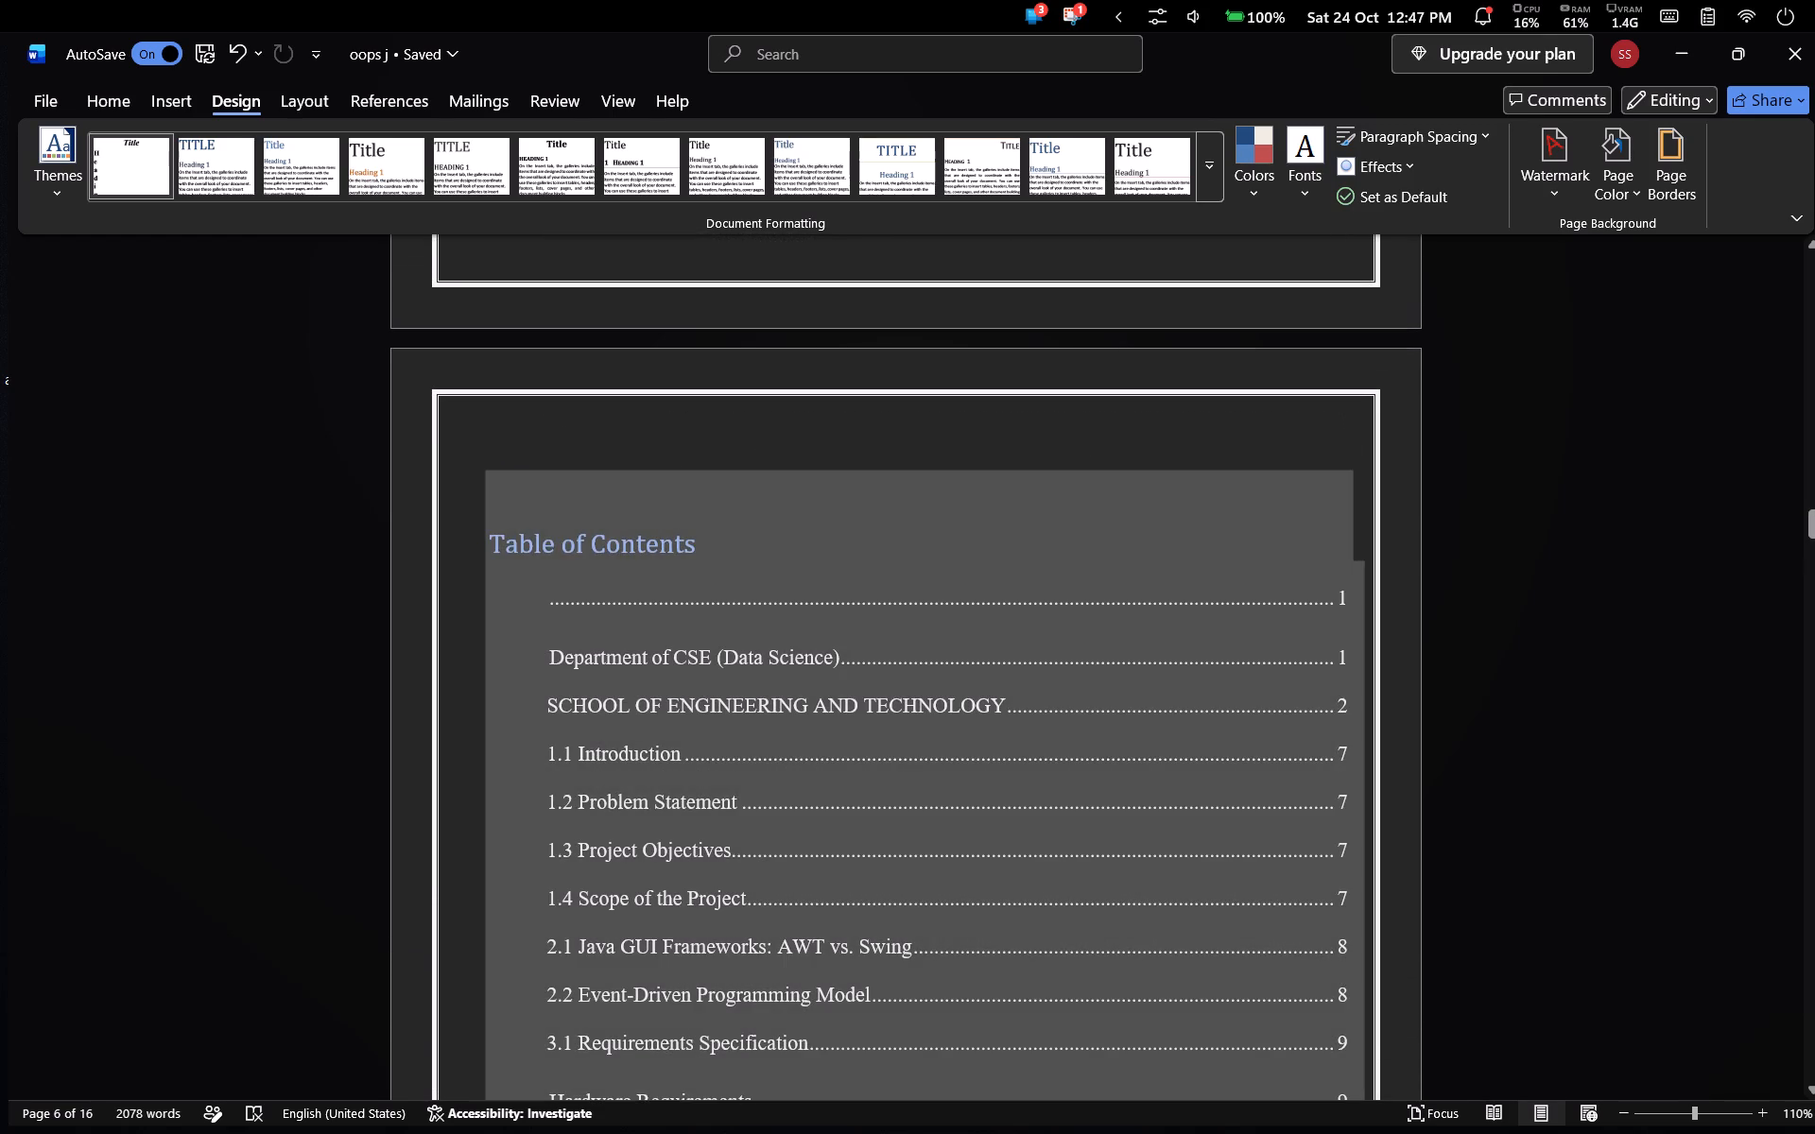